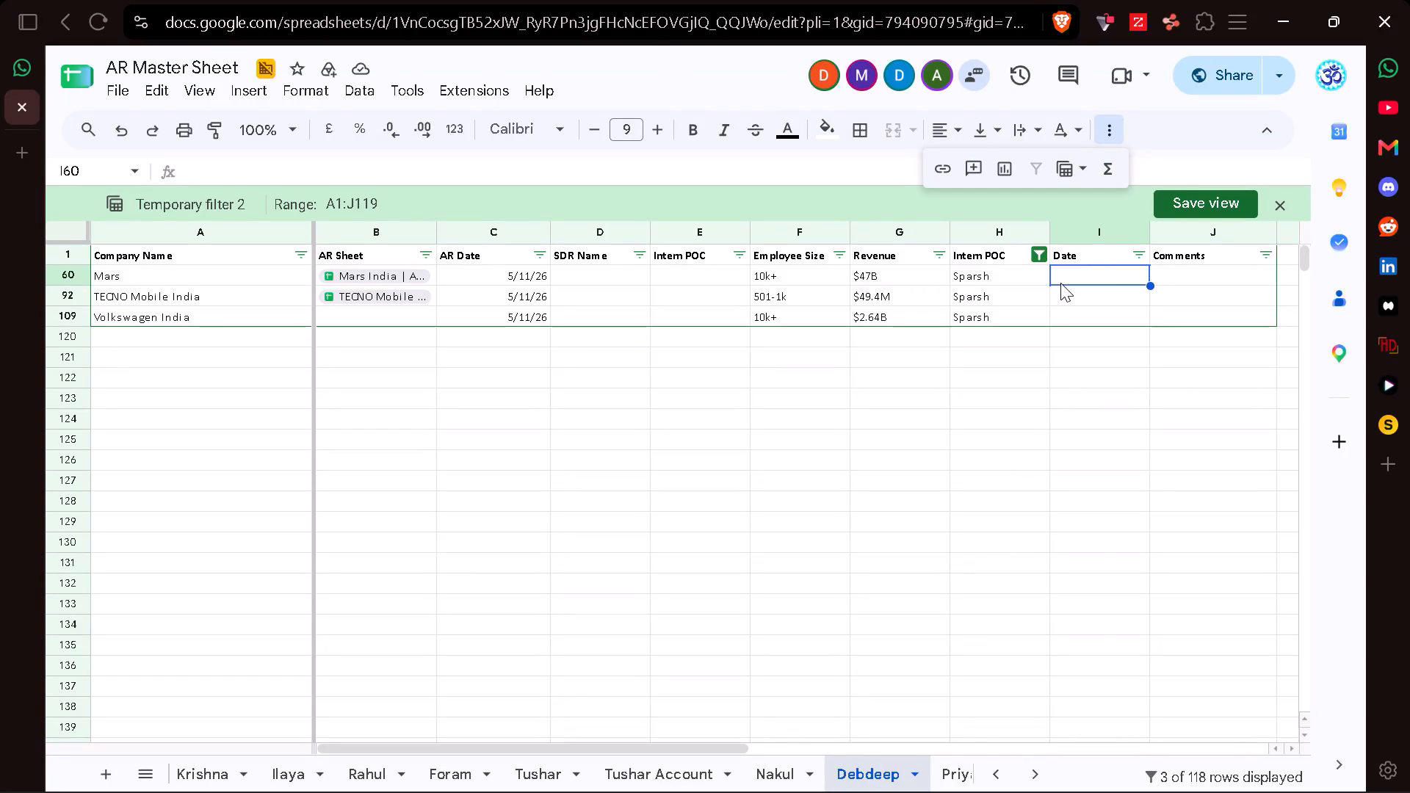
# Copy the AR date 5/11/26 from the Mars row into the Date column for Mars, TECNO Mobile India and Volkswagen India.
pyautogui.click(510, 278)
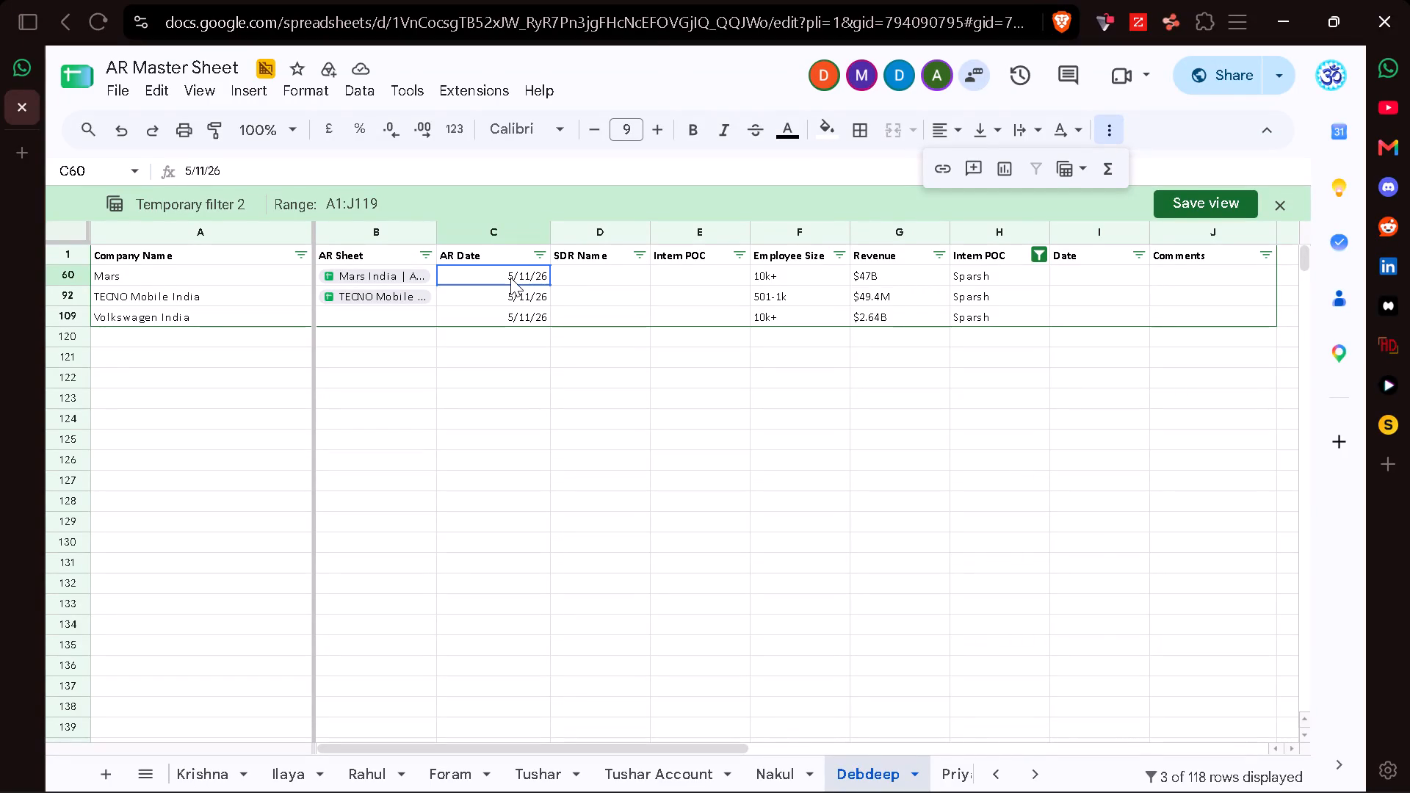
pyautogui.hotkey('ctrl', 'c')
pyautogui.press('Right')
pyautogui.press('Right')
pyautogui.press('Right')
pyautogui.press('Right')
pyautogui.press('Right')
pyautogui.press('Right')
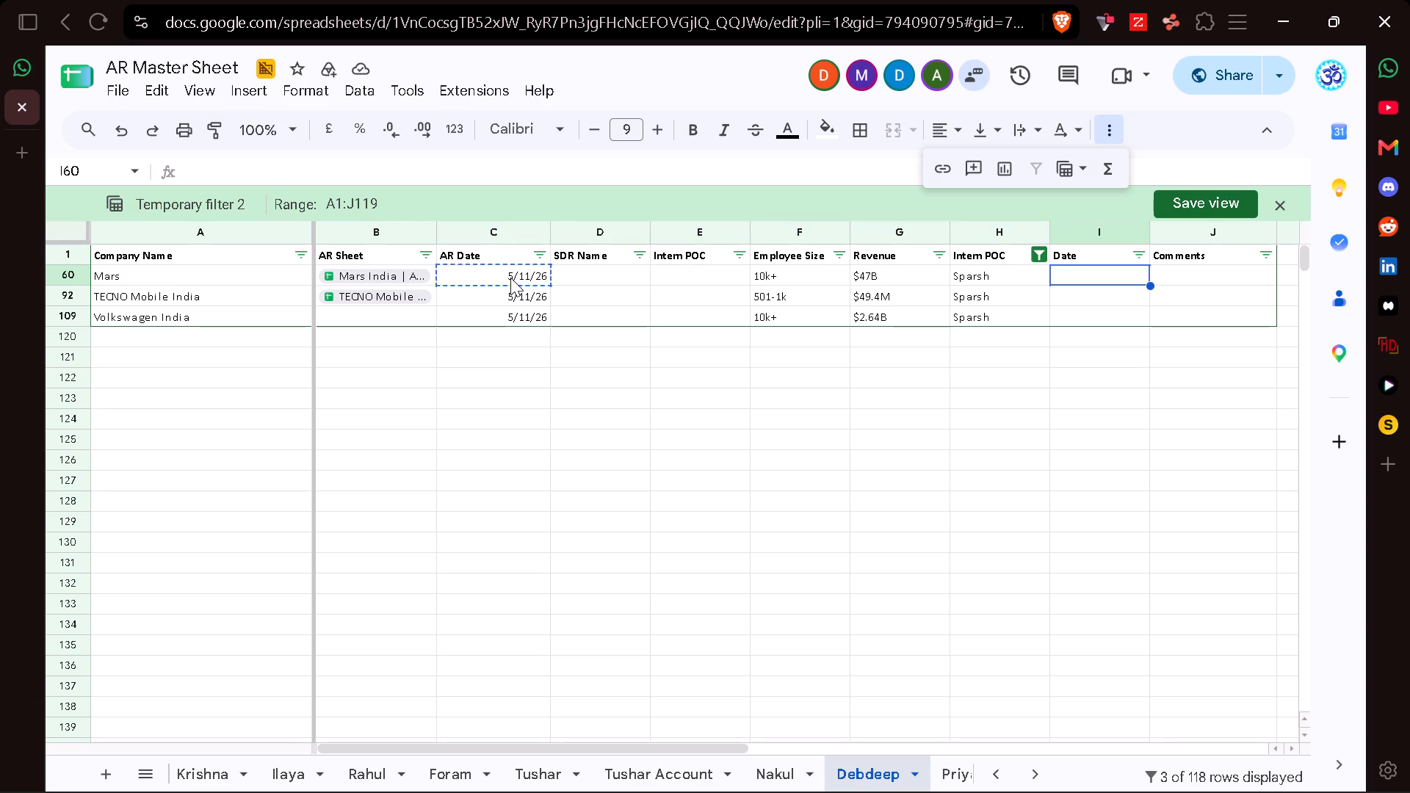
pyautogui.hotkey('ctrl', 'v')
pyautogui.hotkey('shift', 'Down')
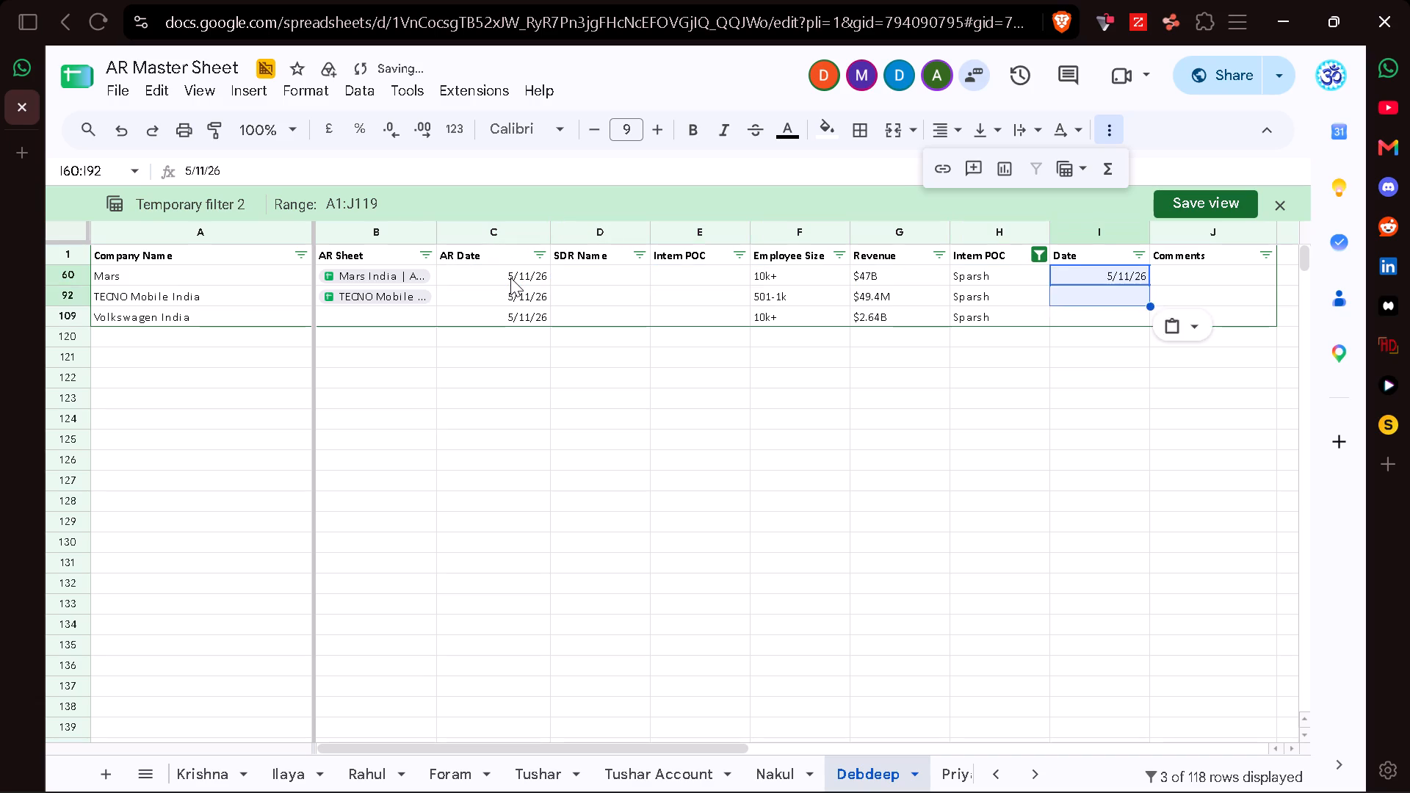
pyautogui.hotkey('shift', 'Down')
pyautogui.hotkey('ctrl', 'v')
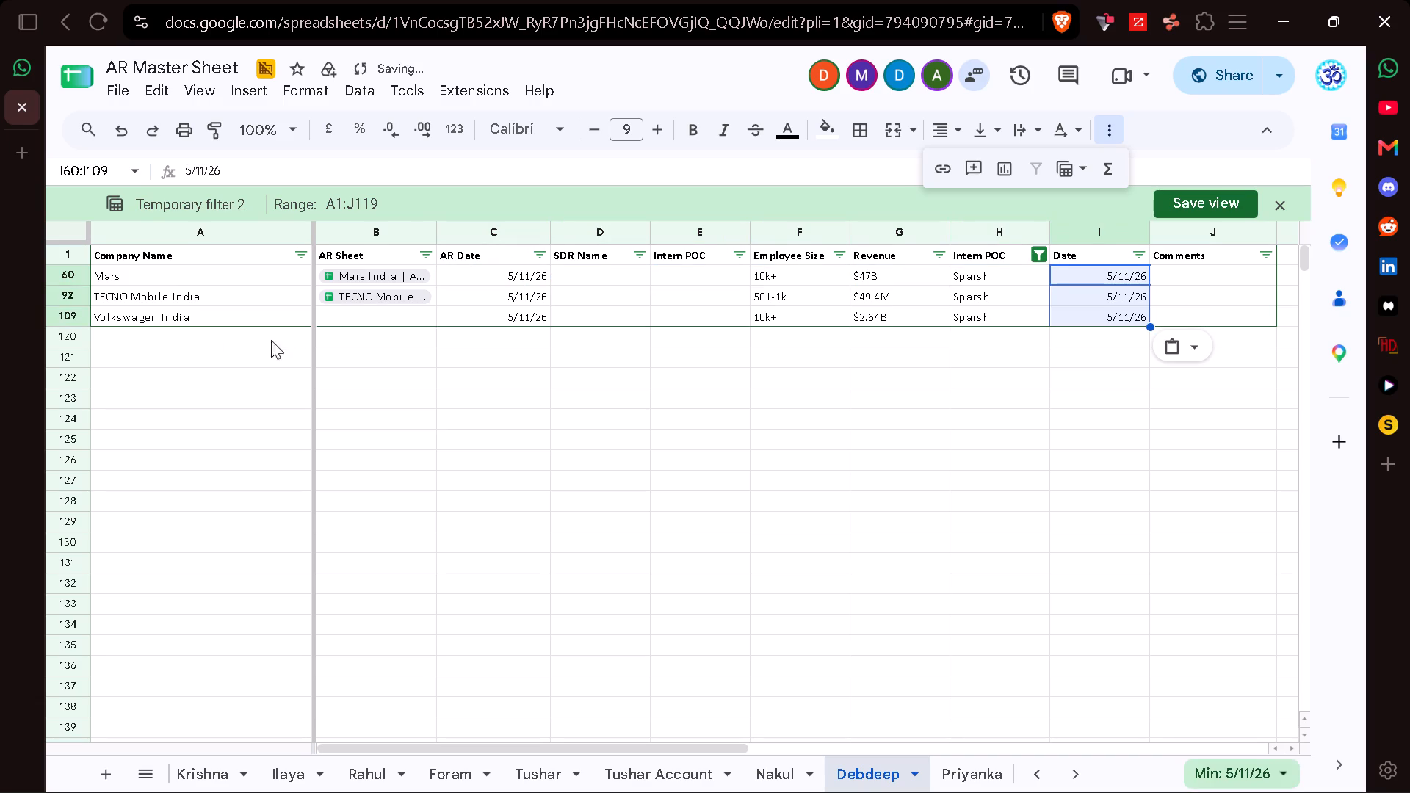
# Search the browsing history for "india account", open the India - Account Research Directory folder in Drive, and close the spare Google tab.
pyautogui.click(23, 157)
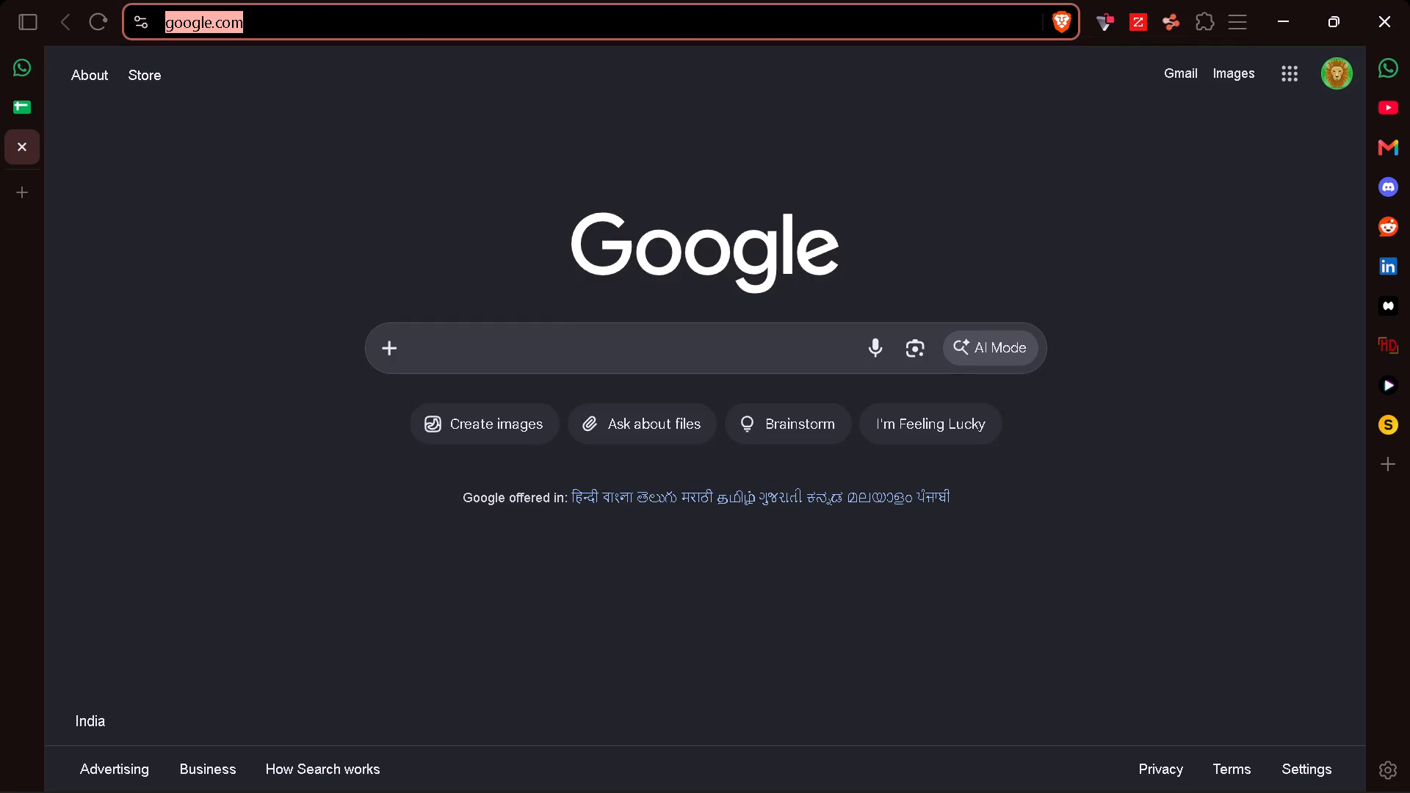
pyautogui.hotkey('ctrl', 'h')
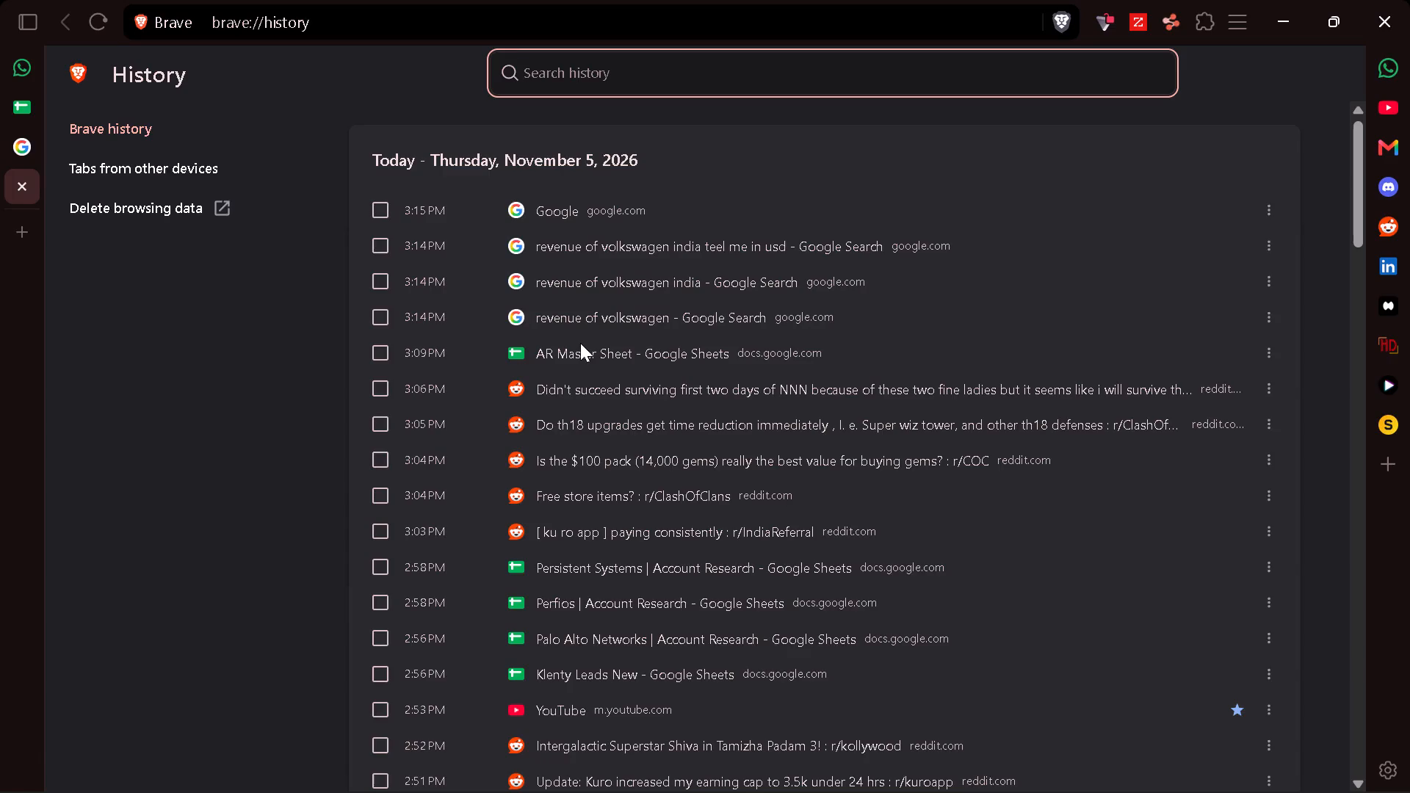
pyautogui.write('india')
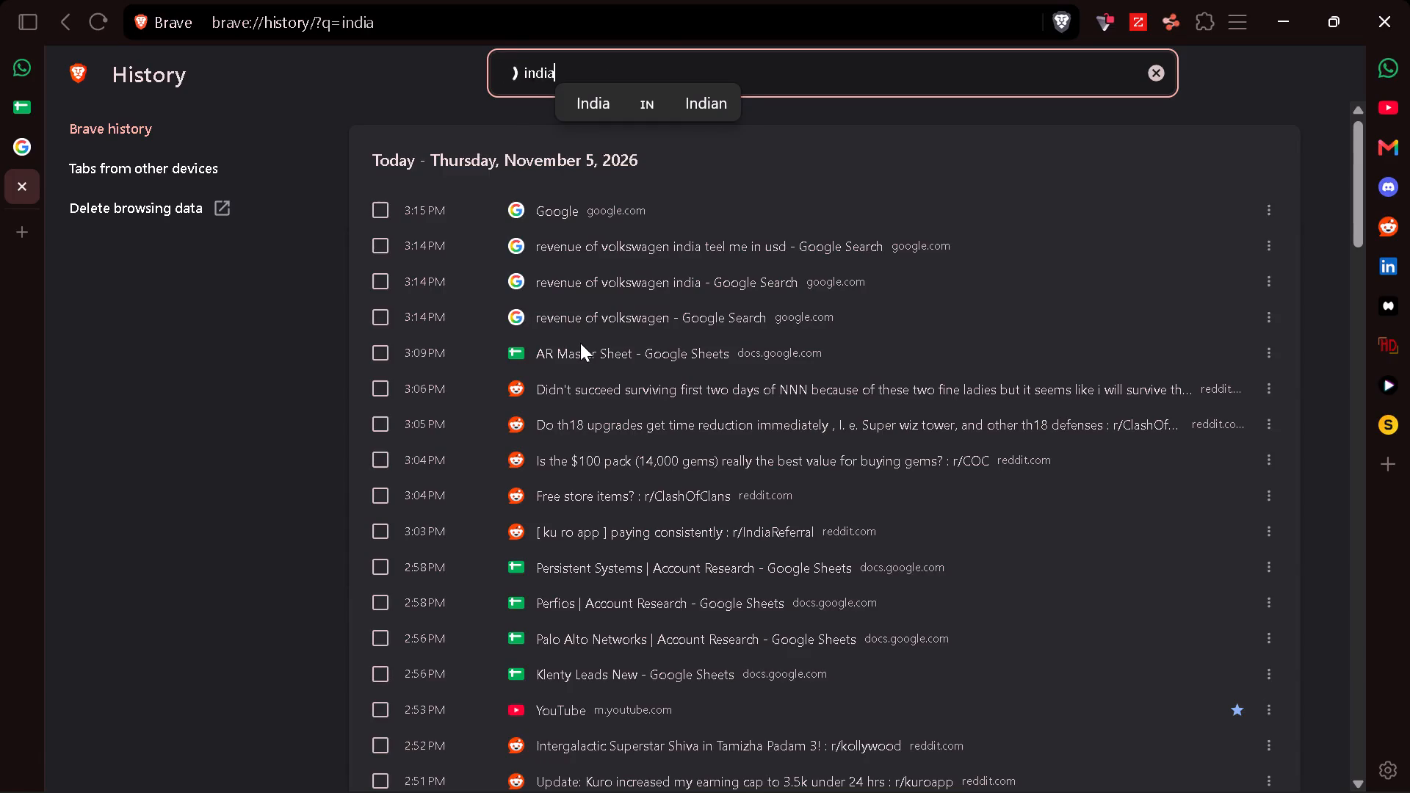
pyautogui.press('space')
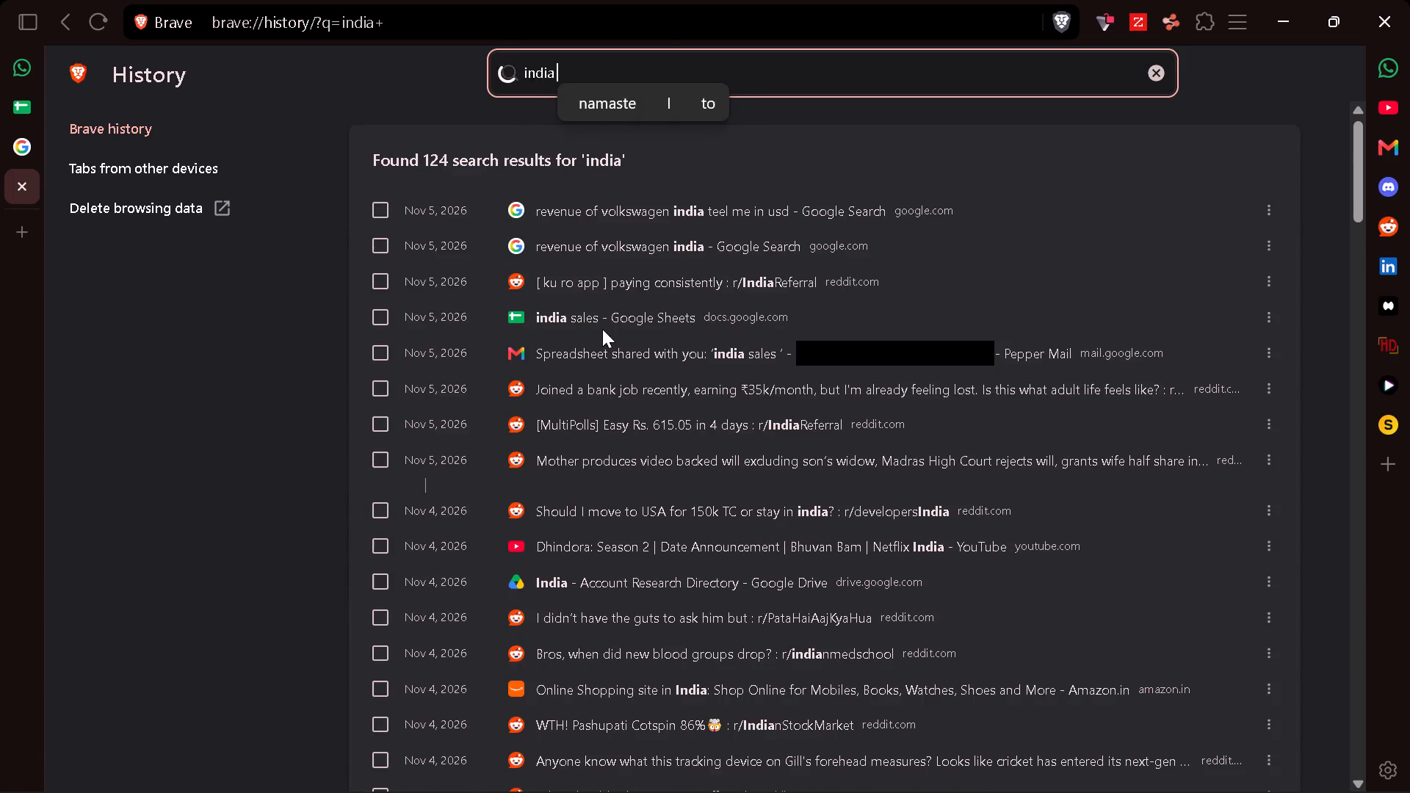
pyautogui.write('account')
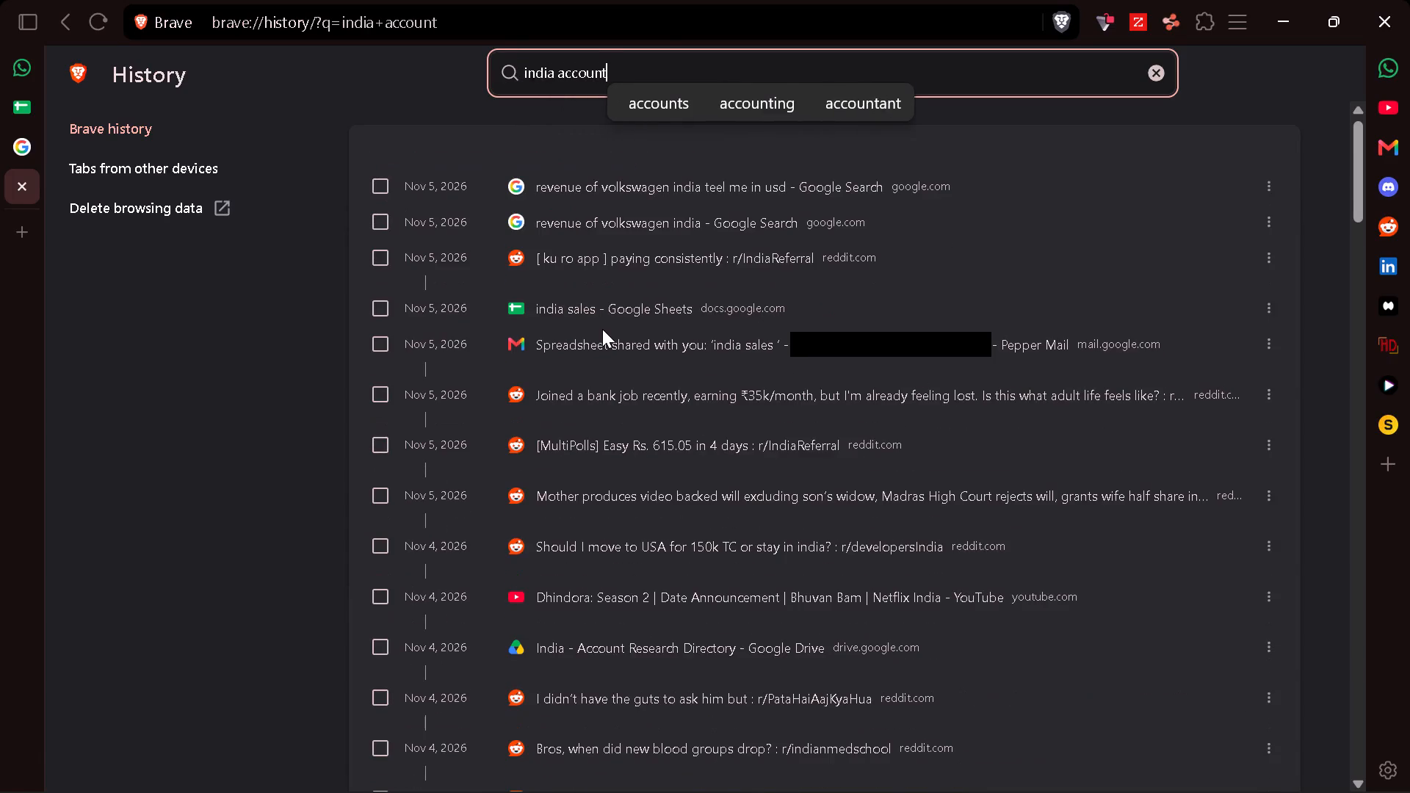
pyautogui.click(596, 206)
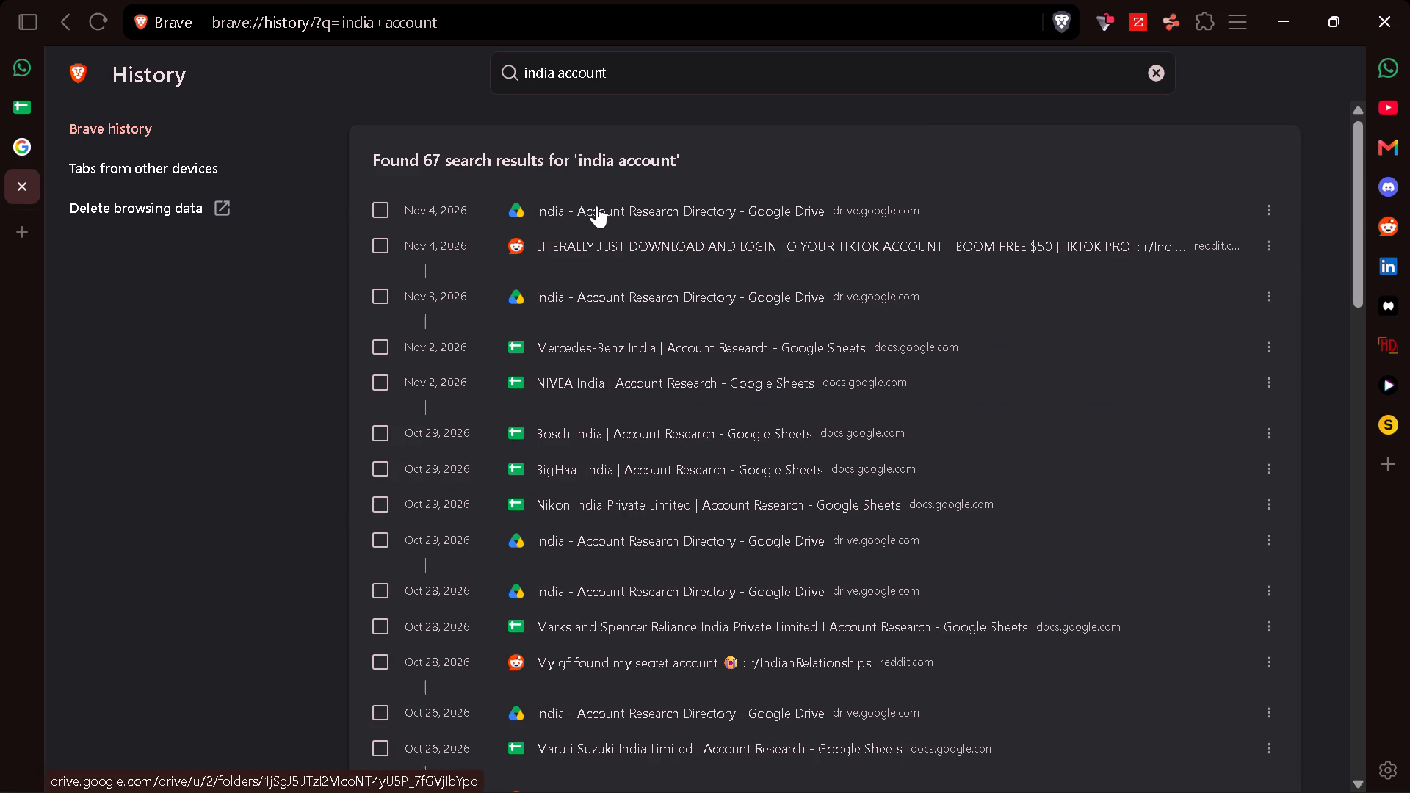
pyautogui.doubleClick(21, 145)
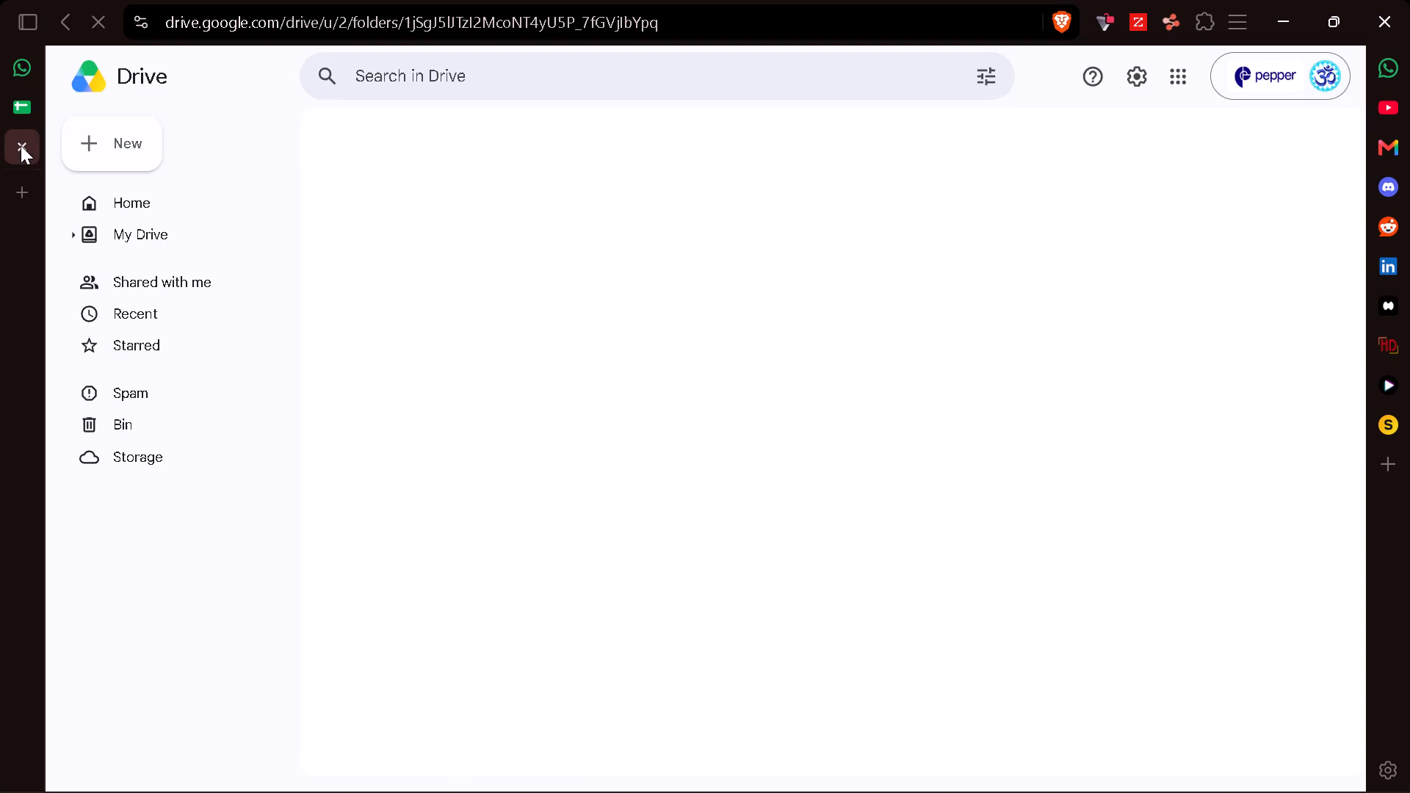
# Search Drive for the company name "Volkswagen India" copied from the AR Master Sheet, and open the Skoda Auto Volkswagen India account research sheet.
pyautogui.click(12, 97)
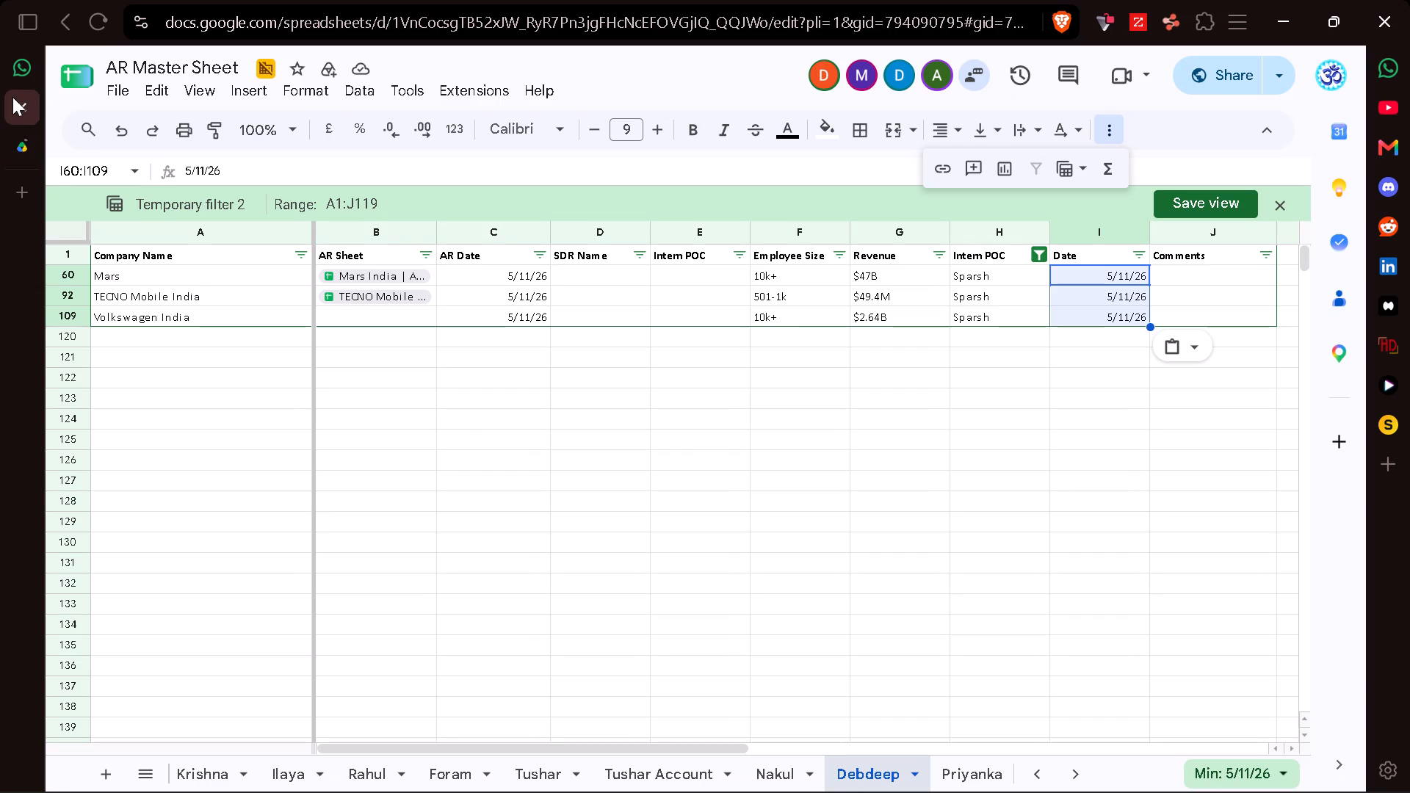
pyautogui.click(126, 320)
pyautogui.hotkey('ctrl', 'c')
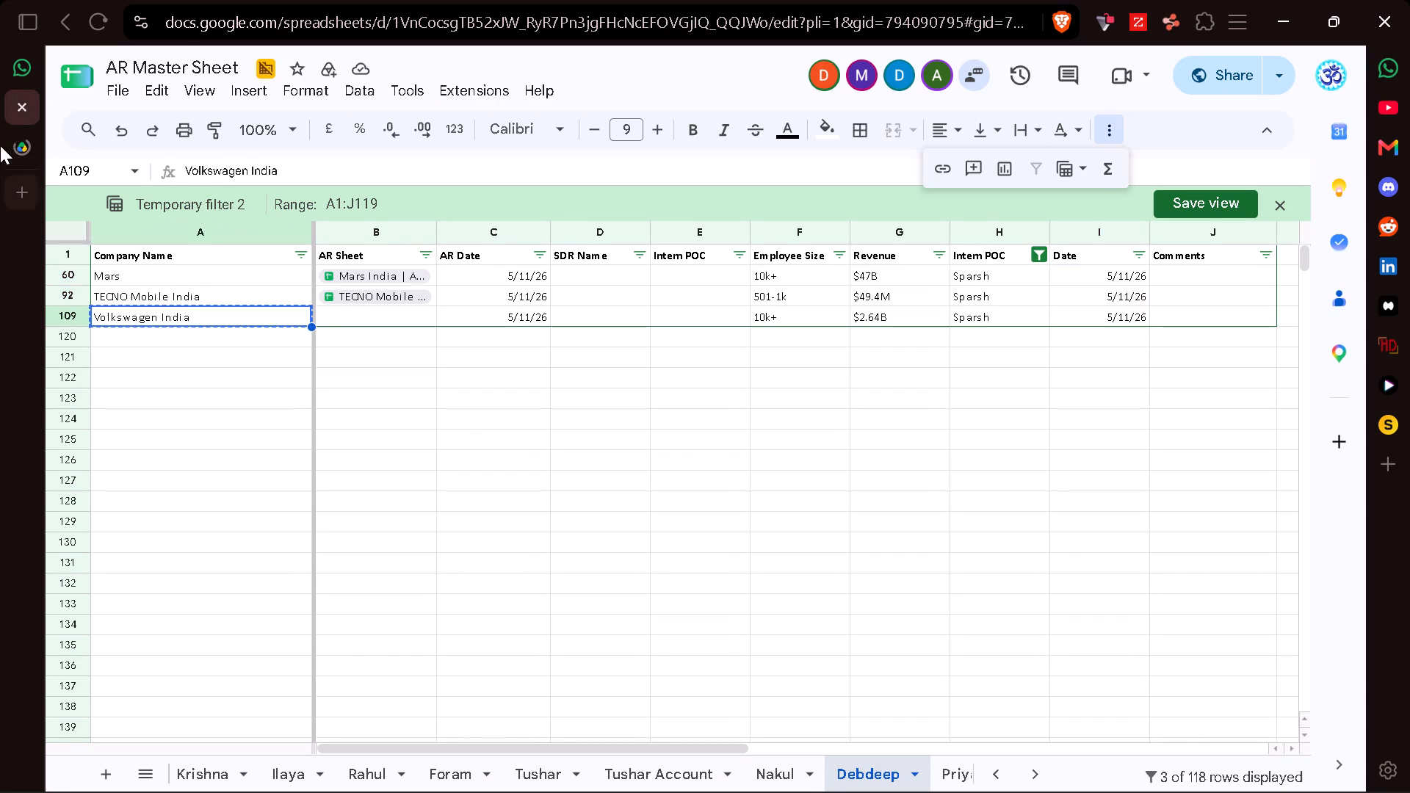
pyautogui.click(18, 140)
pyautogui.click(411, 68)
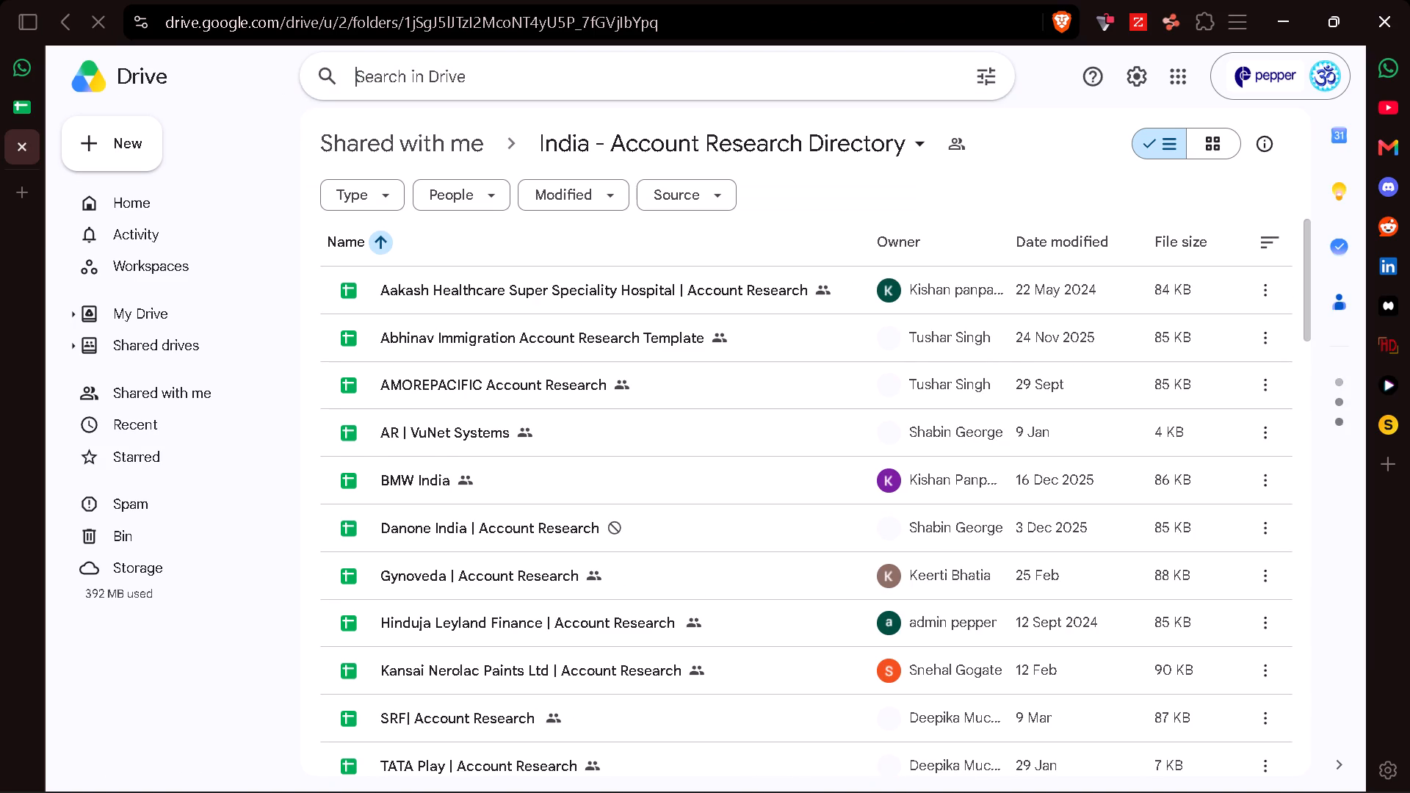
pyautogui.hotkey('ctrl', 'v')
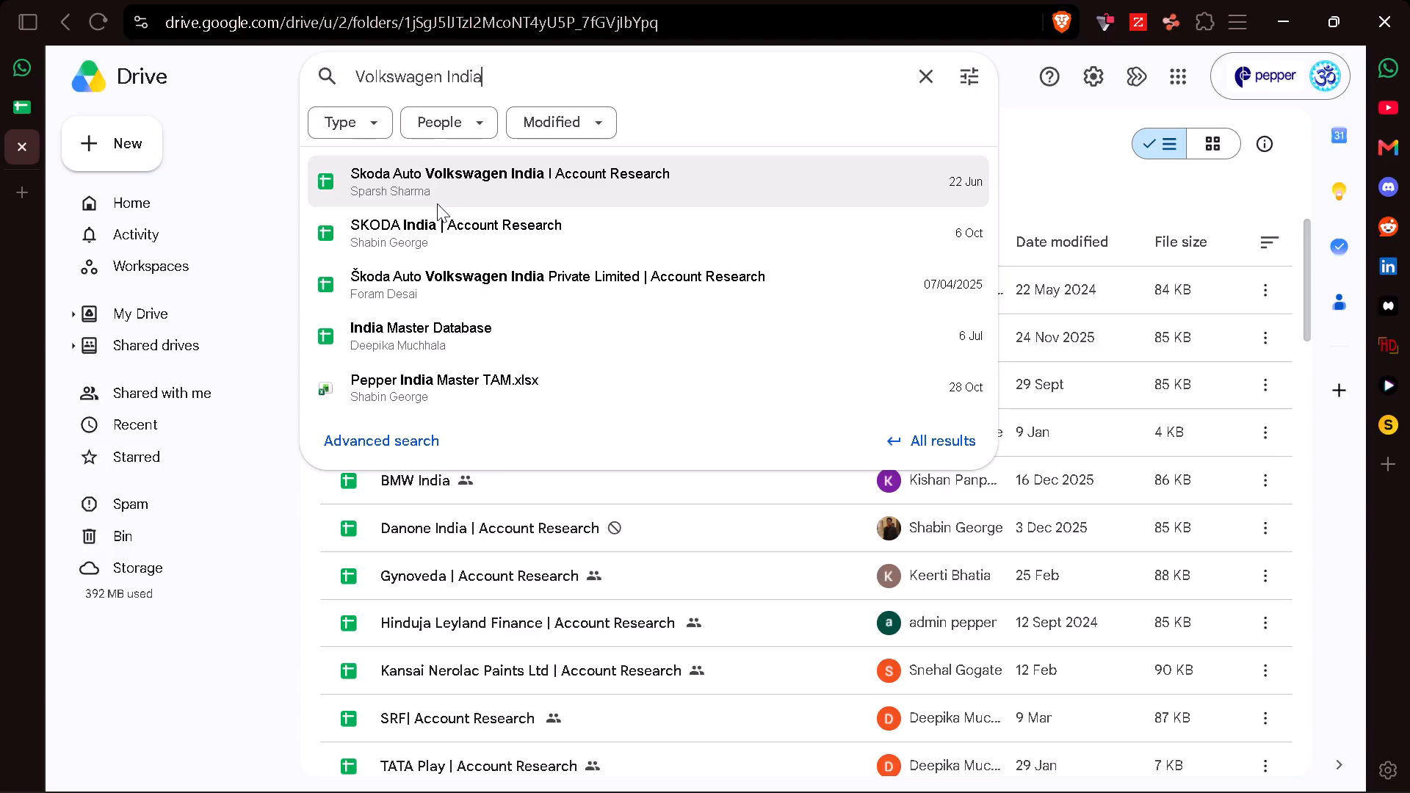
pyautogui.click(415, 192)
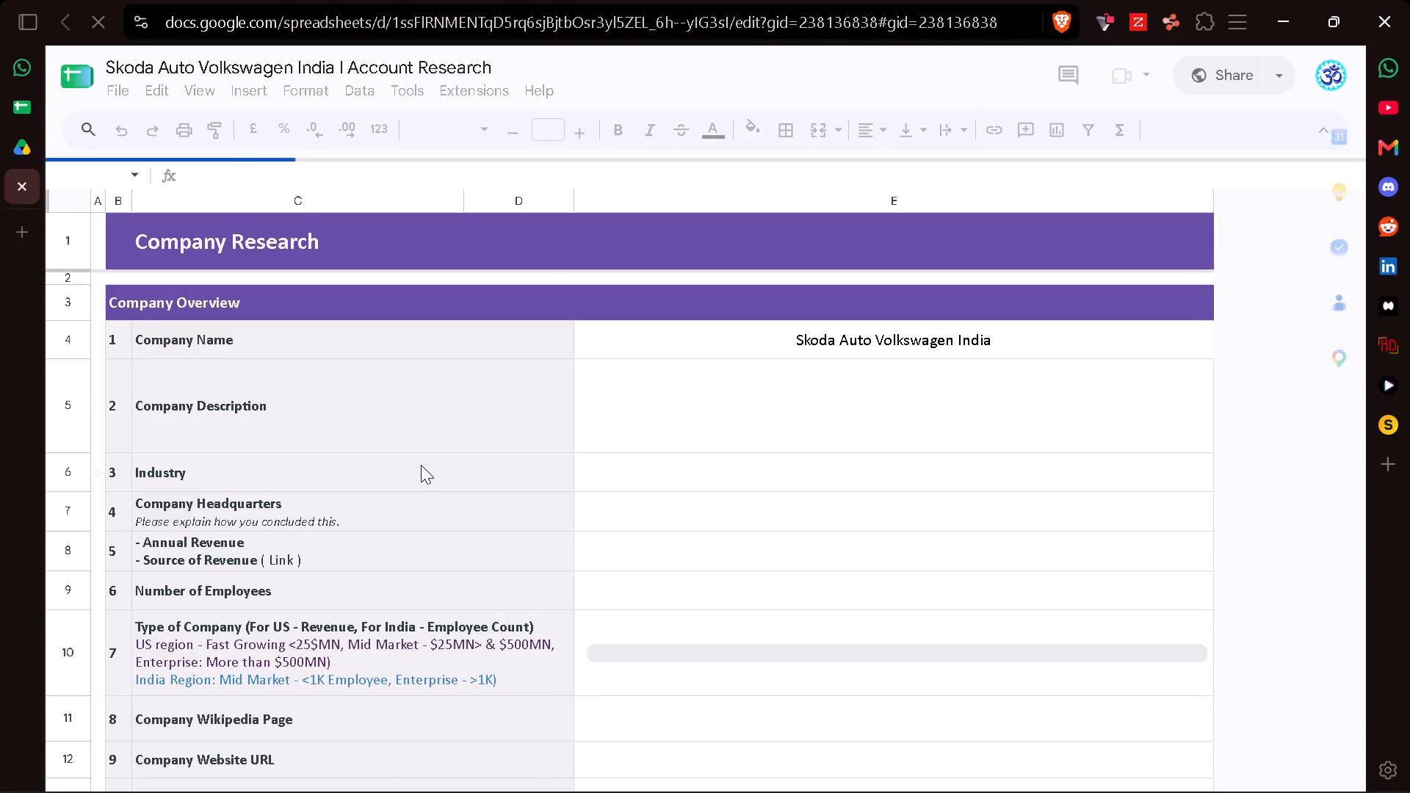
# Review the Contact Map and the Growth Marketing Manager's LinkedIn profile, then close the profile, the research sheet and Drive.
pyautogui.click(405, 764)
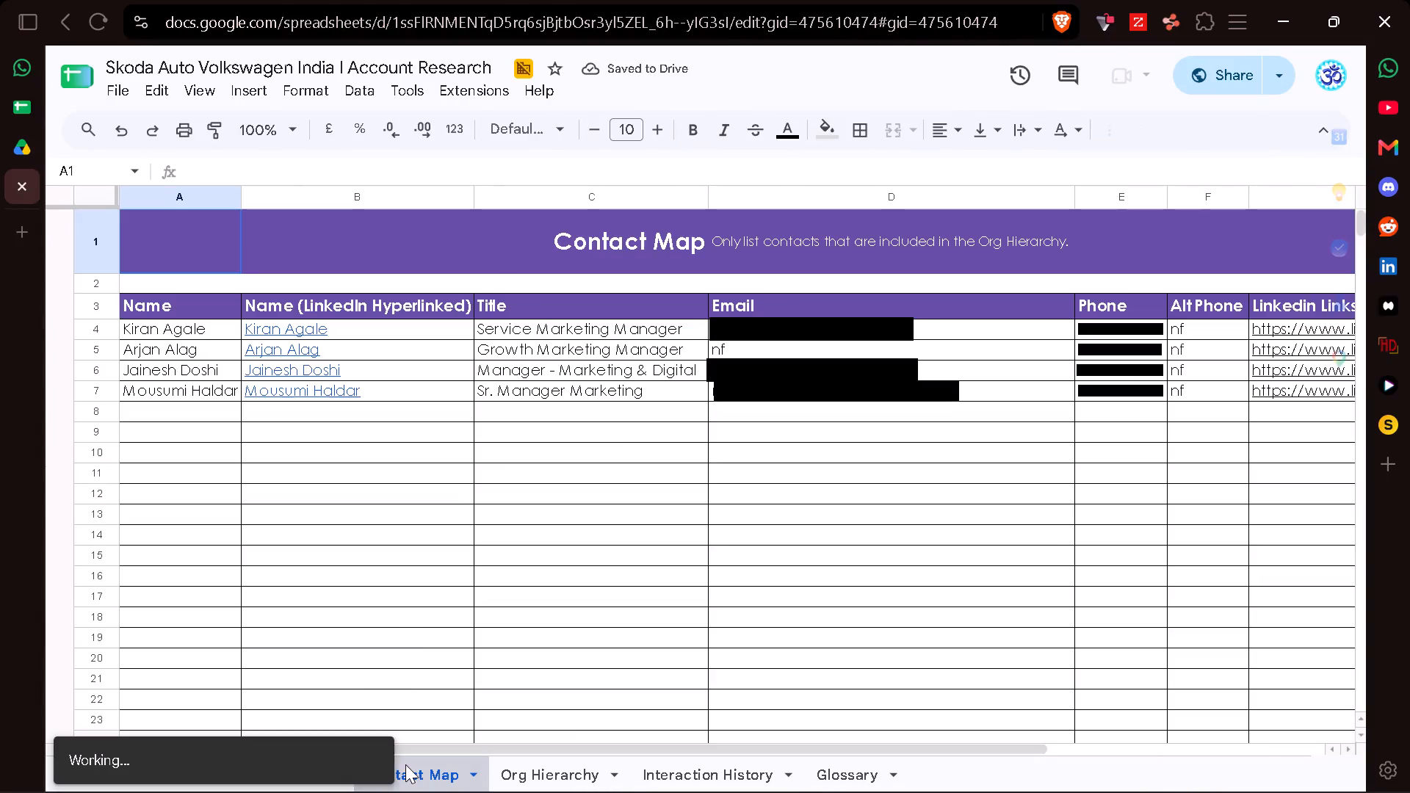
pyautogui.hscroll(-3, 646, 425)
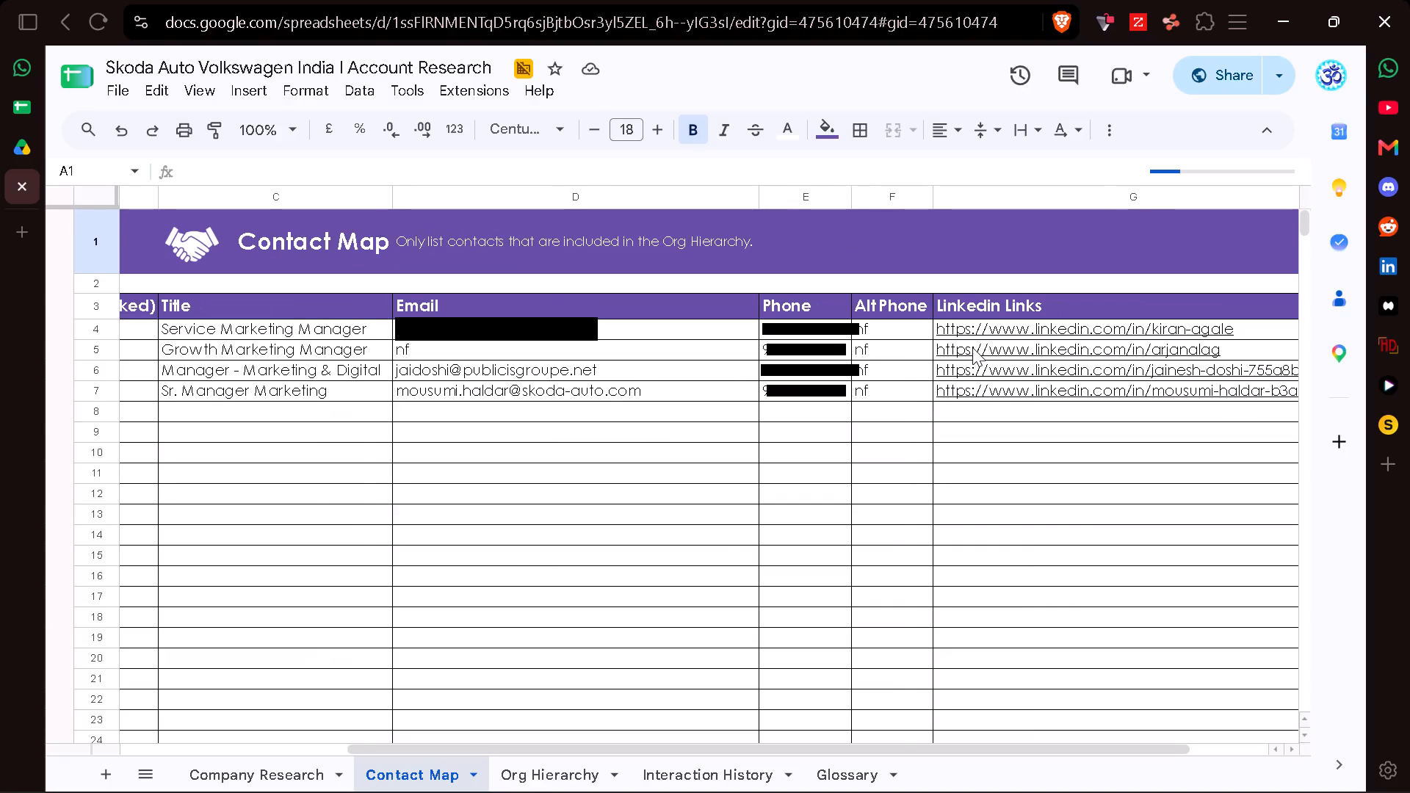
pyautogui.click(1027, 379)
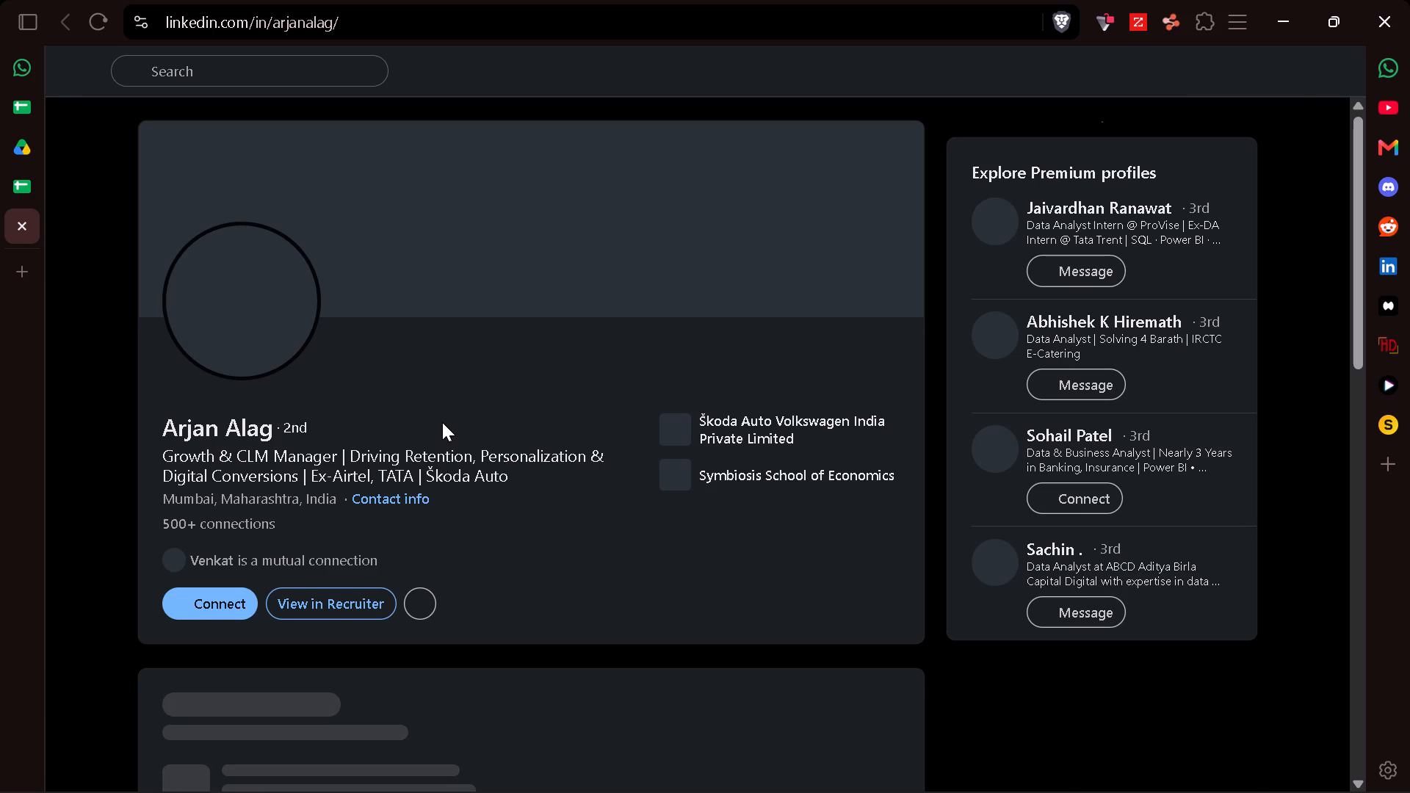
pyautogui.scroll(-1, 442, 422)
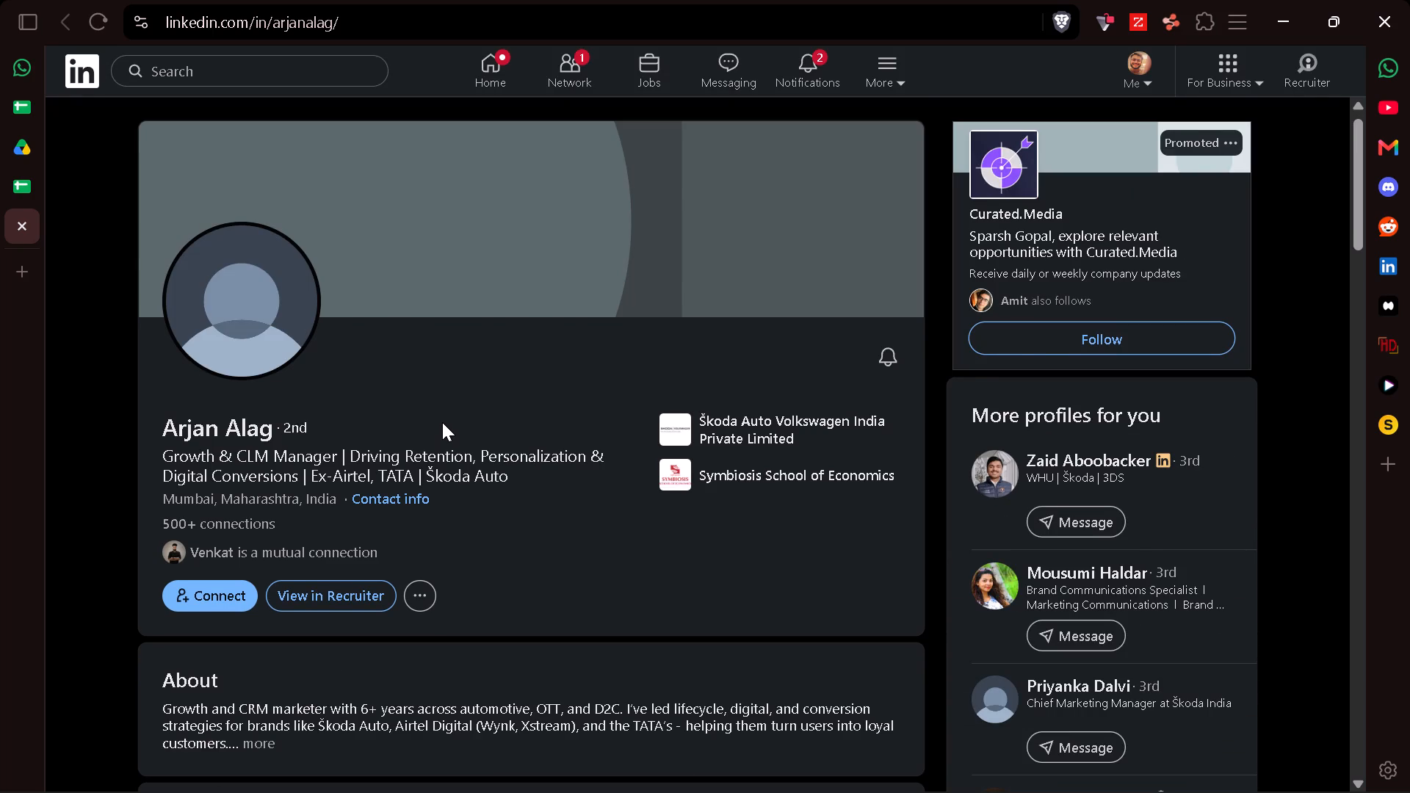
pyautogui.scroll(-3, 442, 422)
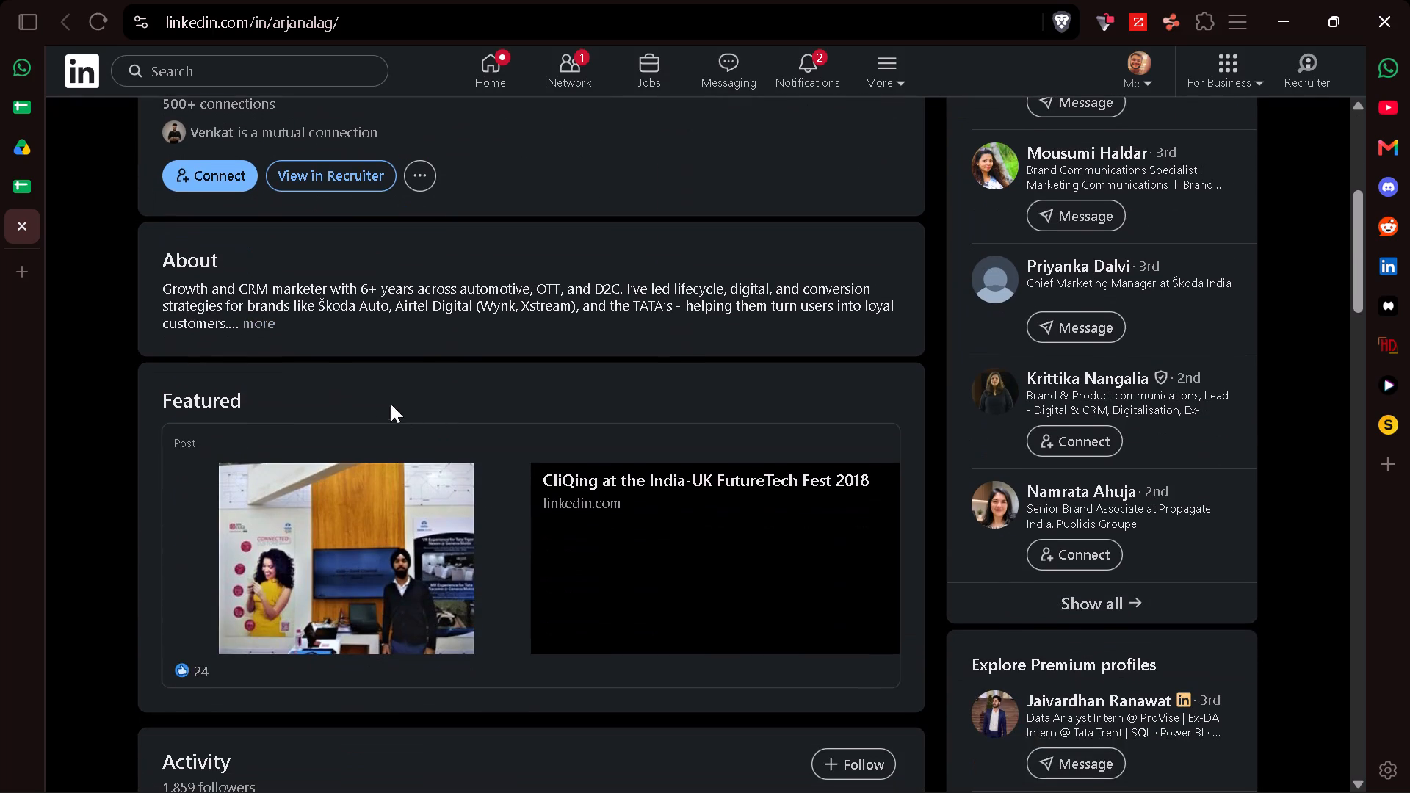
pyautogui.click(22, 226)
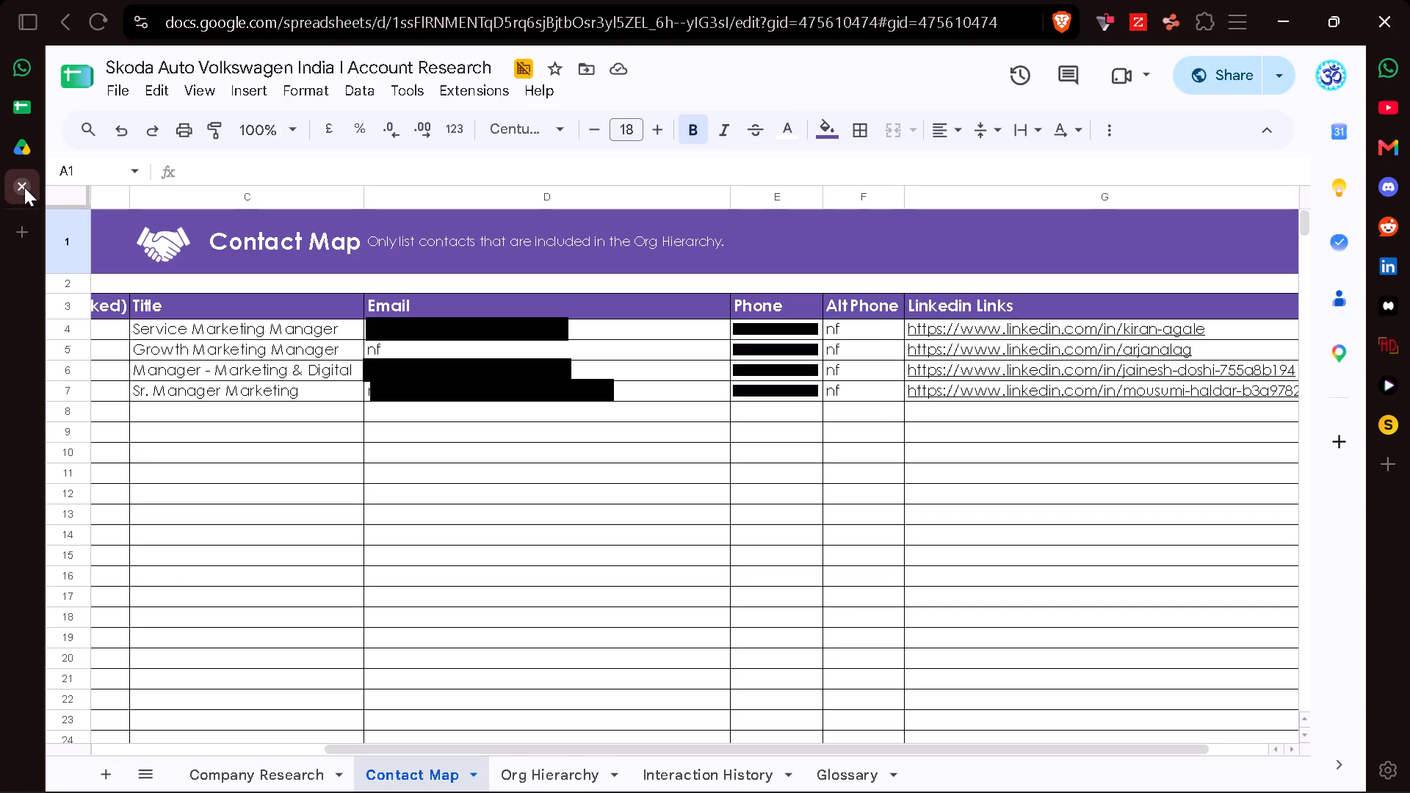
pyautogui.click(24, 187)
pyautogui.click(23, 151)
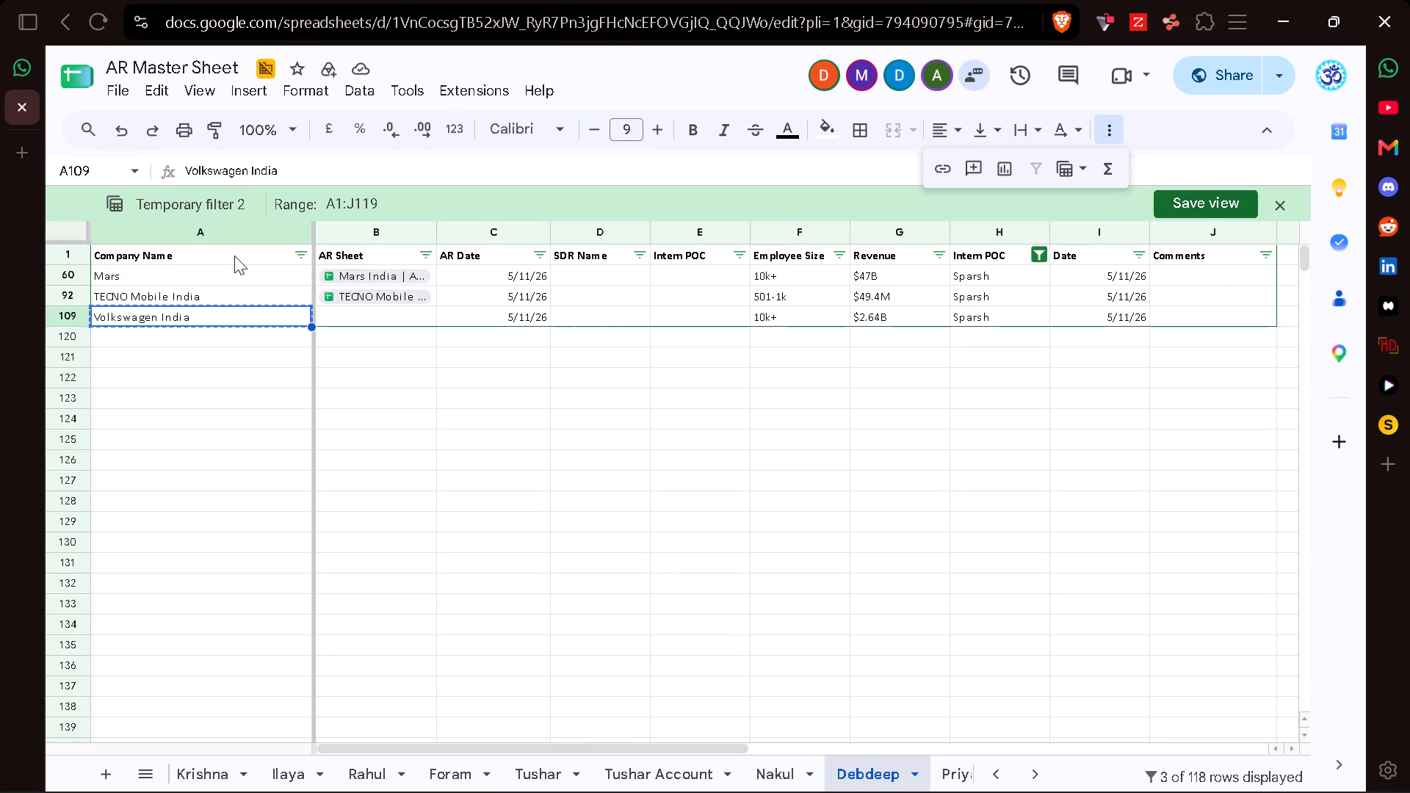
# Open the Mars India account research sheet linked in the AR Master Sheet, check its document details, and dismiss the account notice.
pyautogui.click(387, 321)
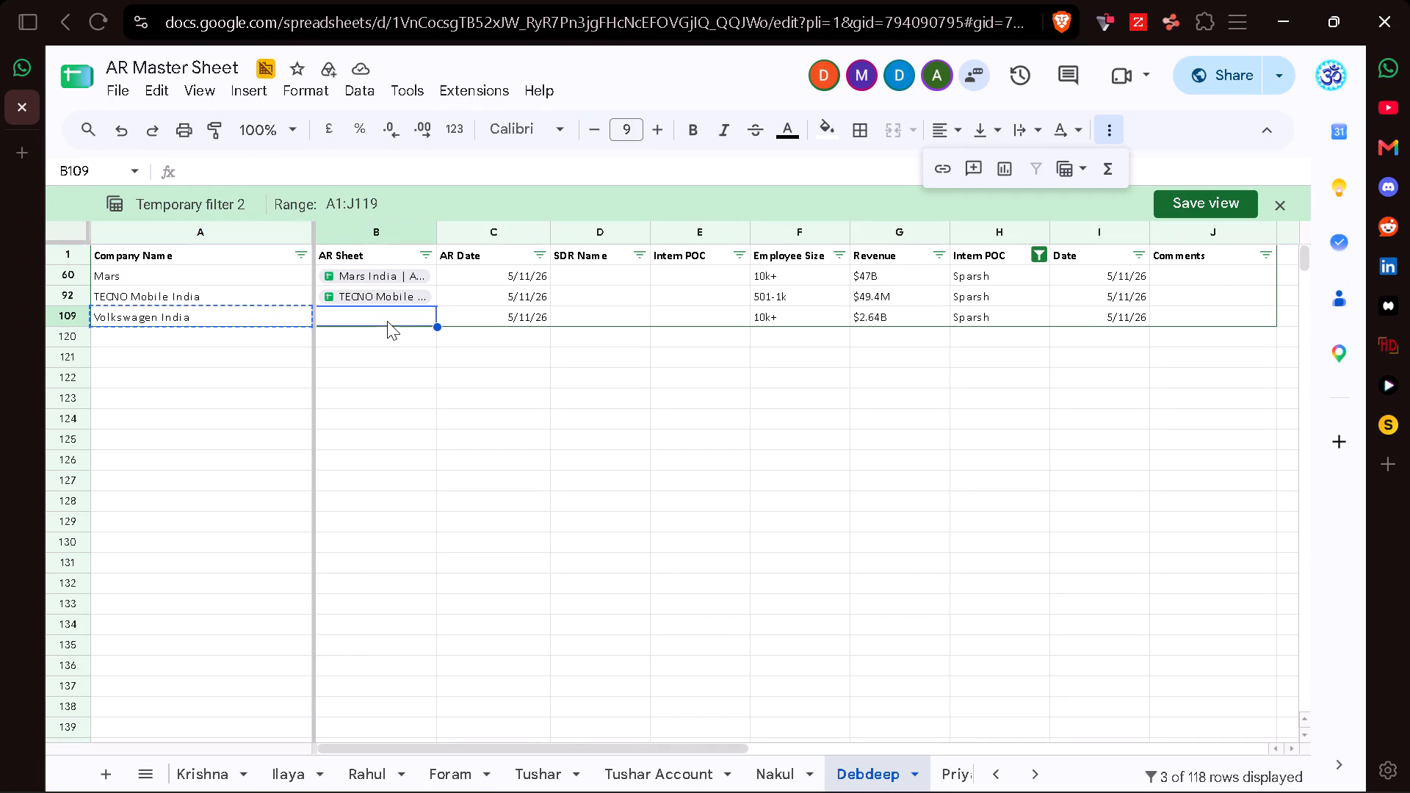
pyautogui.click(432, 315)
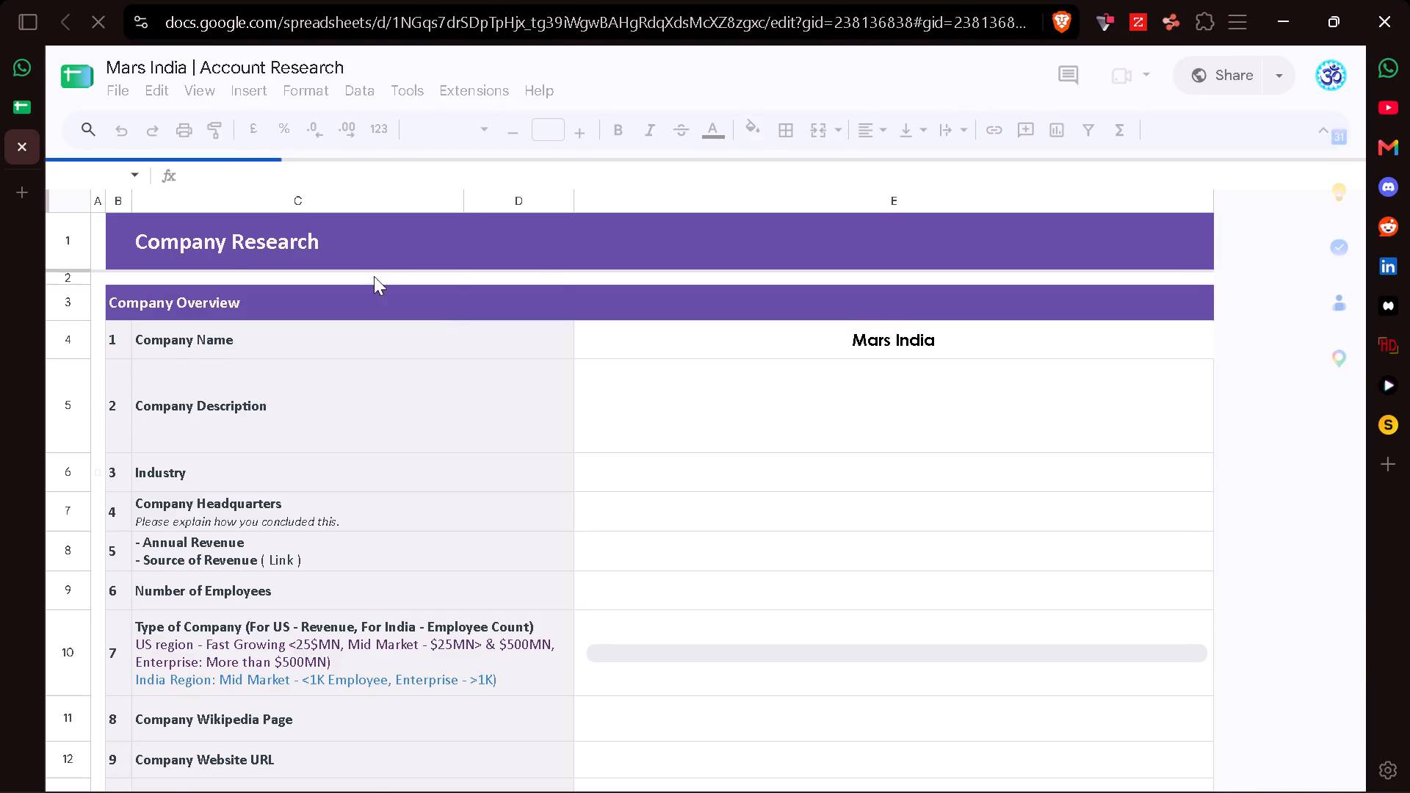
pyautogui.click(123, 98)
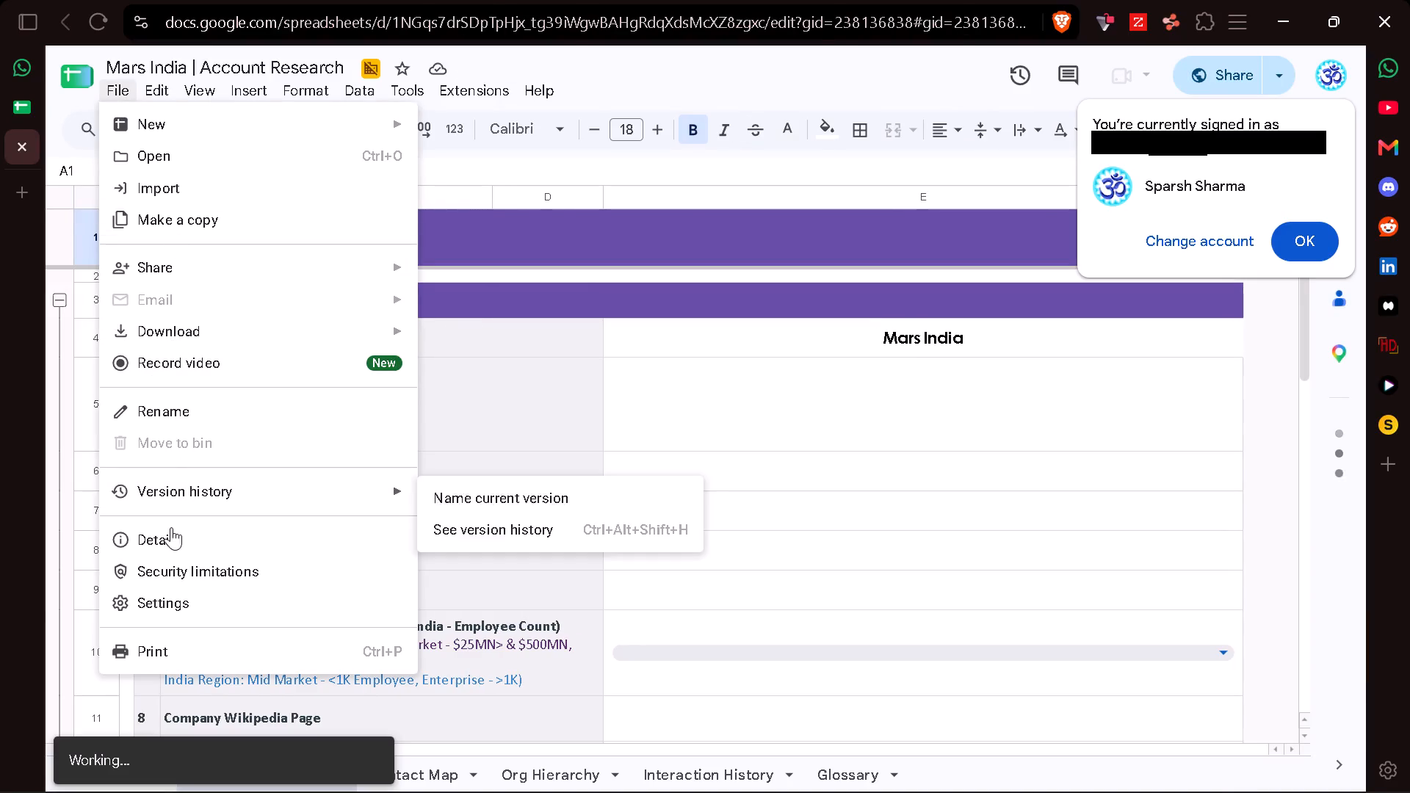
pyautogui.click(165, 553)
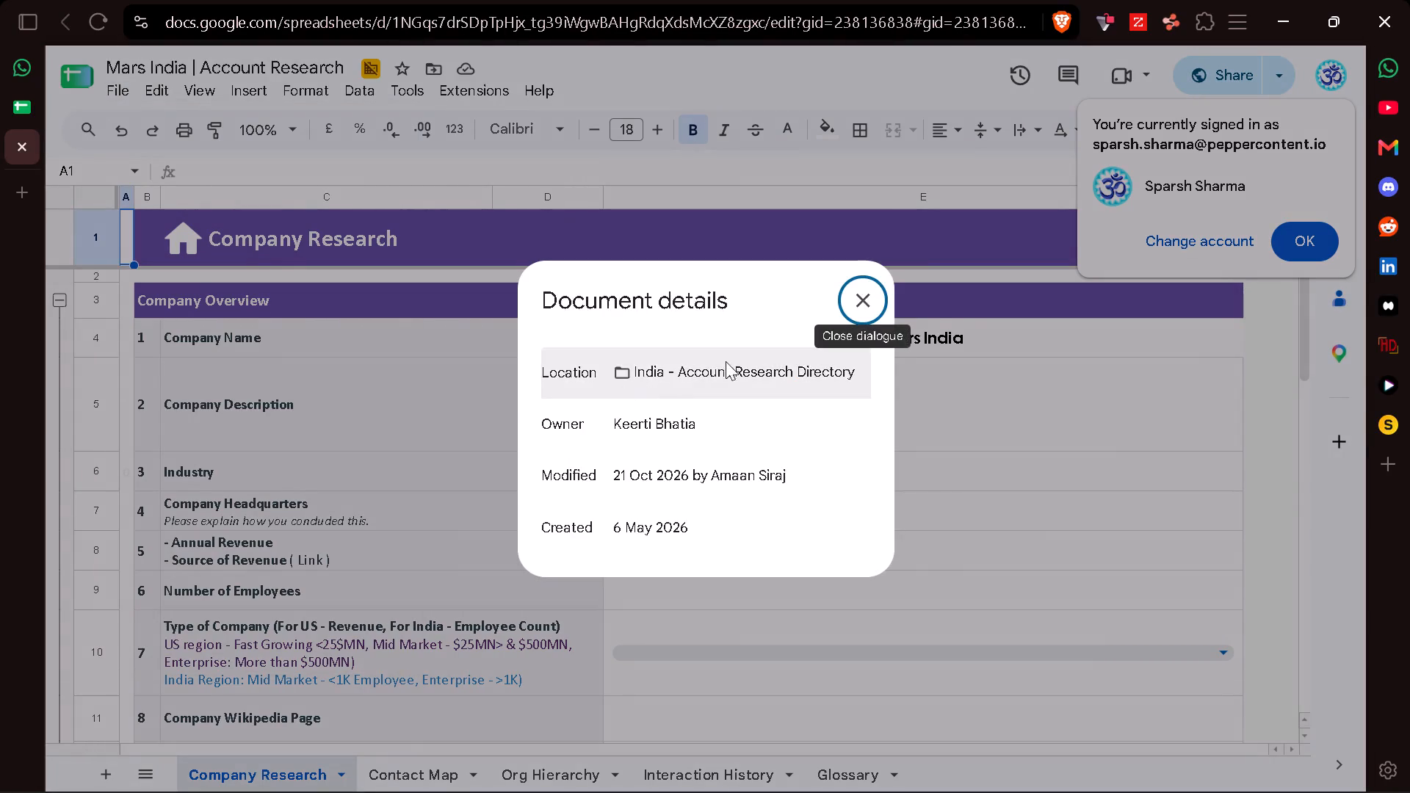
pyautogui.click(875, 294)
pyautogui.click(1290, 243)
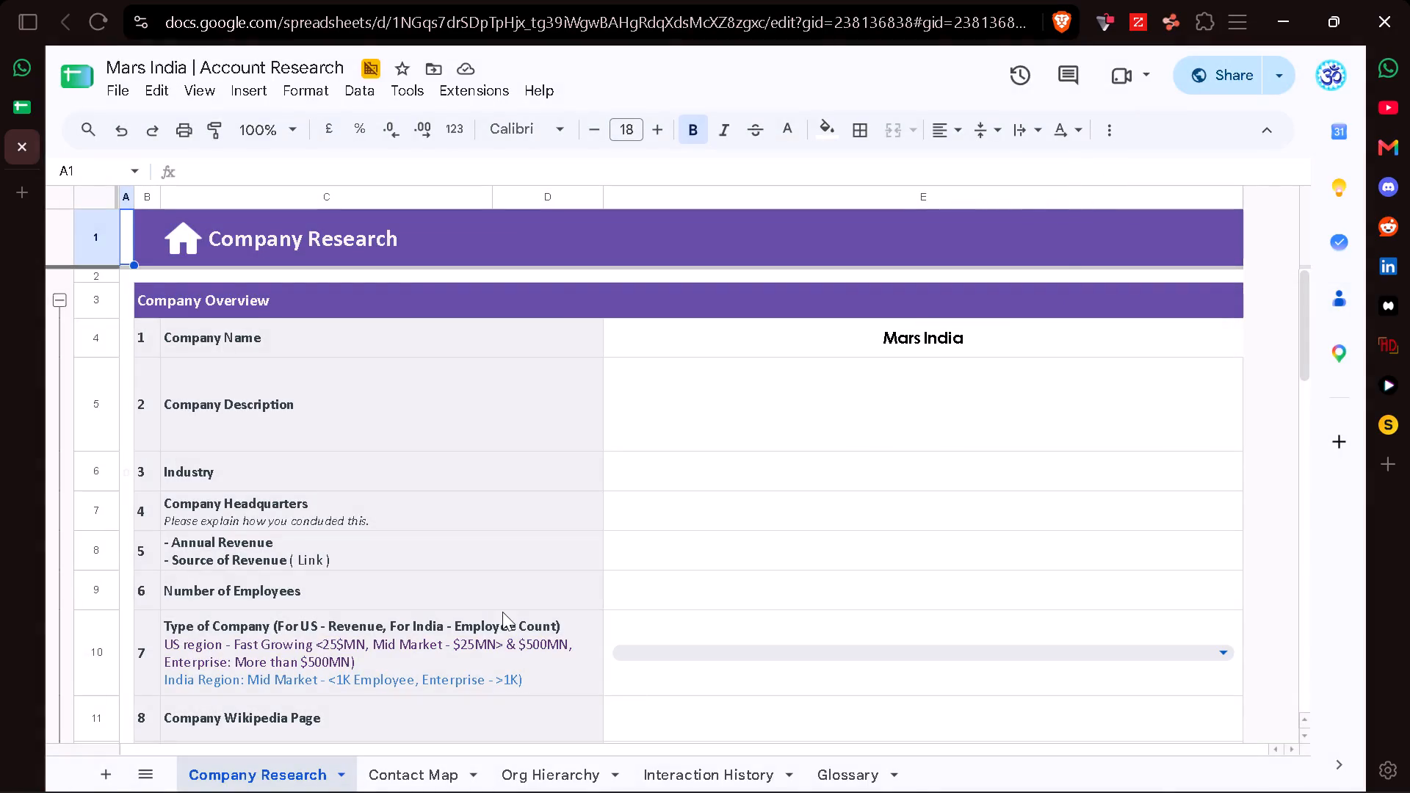
# Examine the Mars India Contact Map, checking how far its contact rows, LinkedIn links and locations are filled in.
pyautogui.click(419, 758)
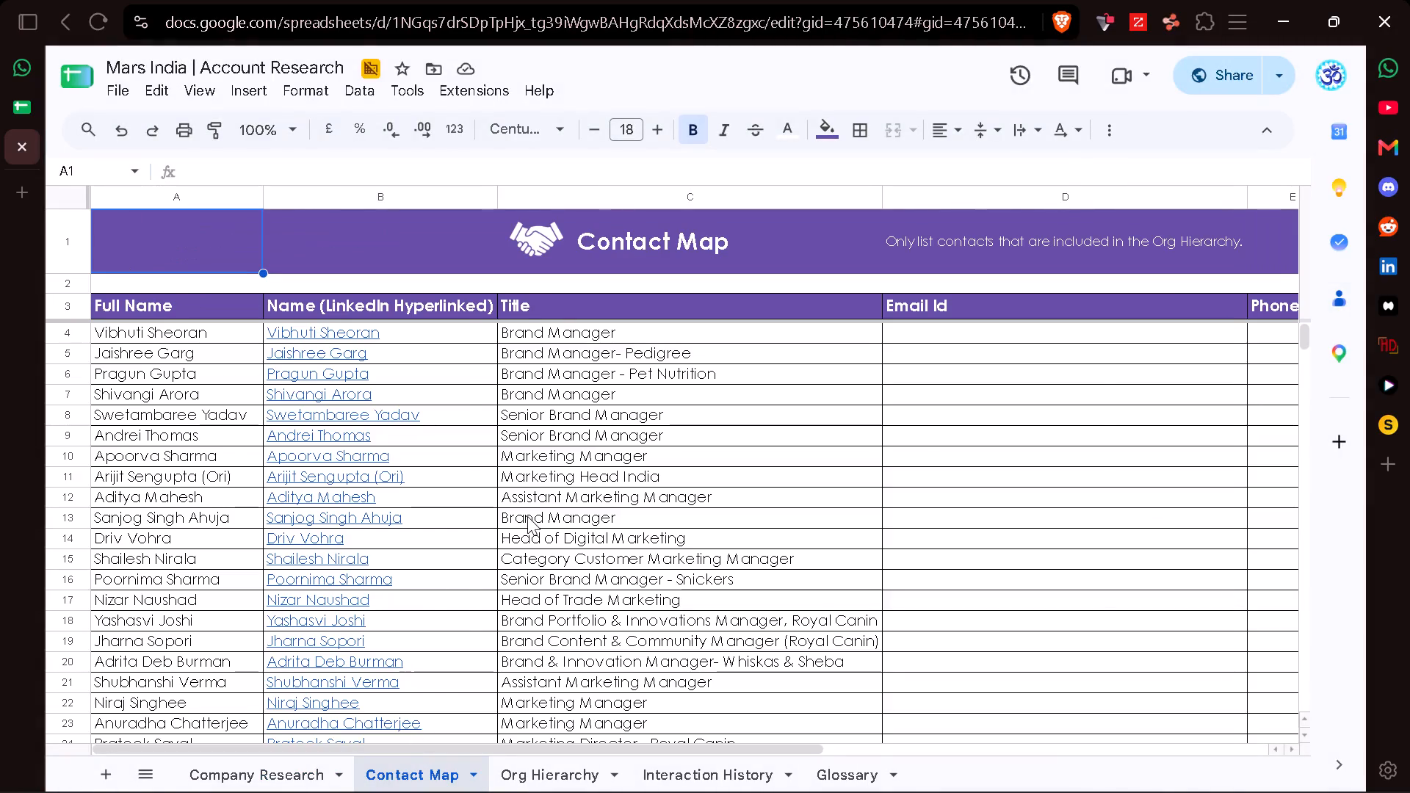
pyautogui.hscroll(-6, 527, 516)
pyautogui.scroll(-3, 527, 516)
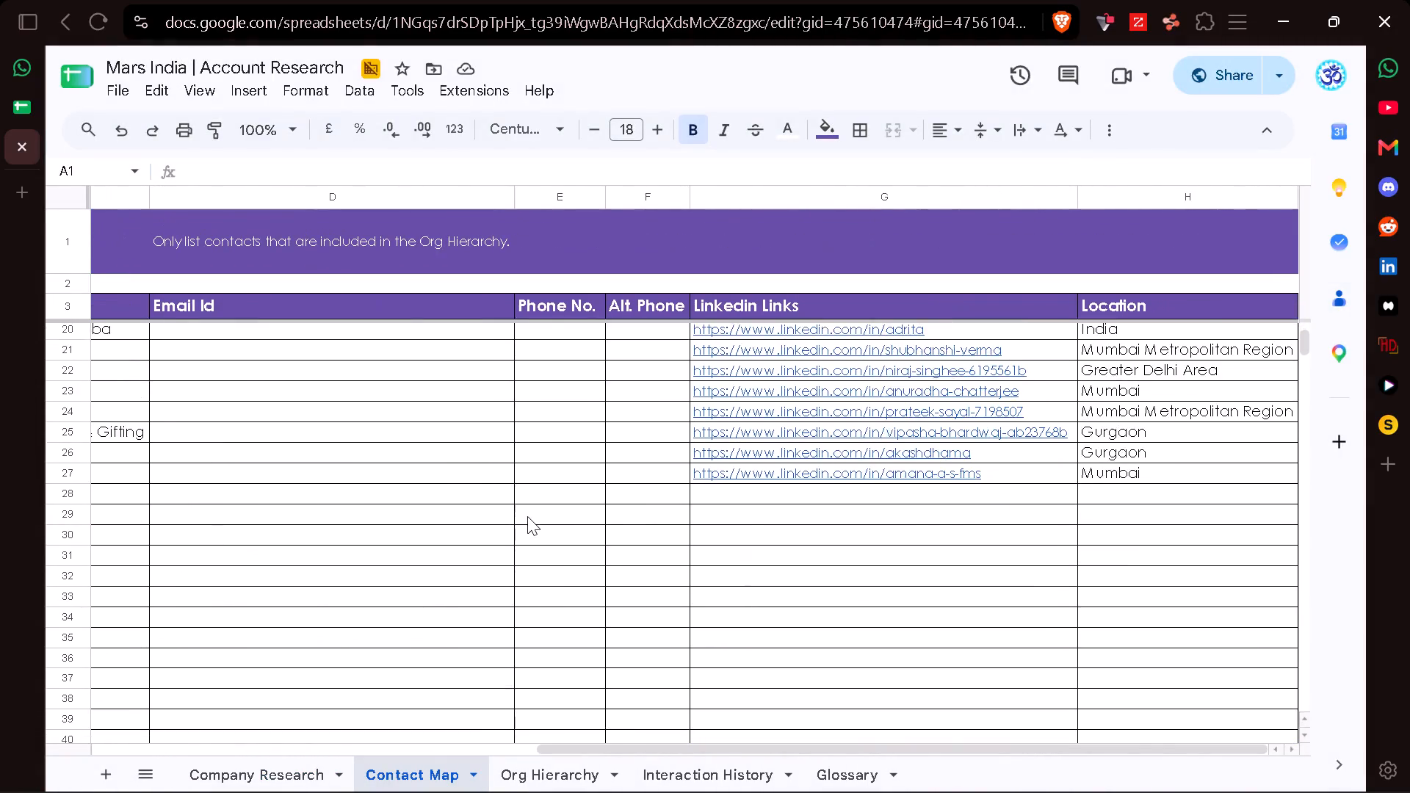
pyautogui.hscroll(4, 527, 516)
pyautogui.scroll(-2, 527, 516)
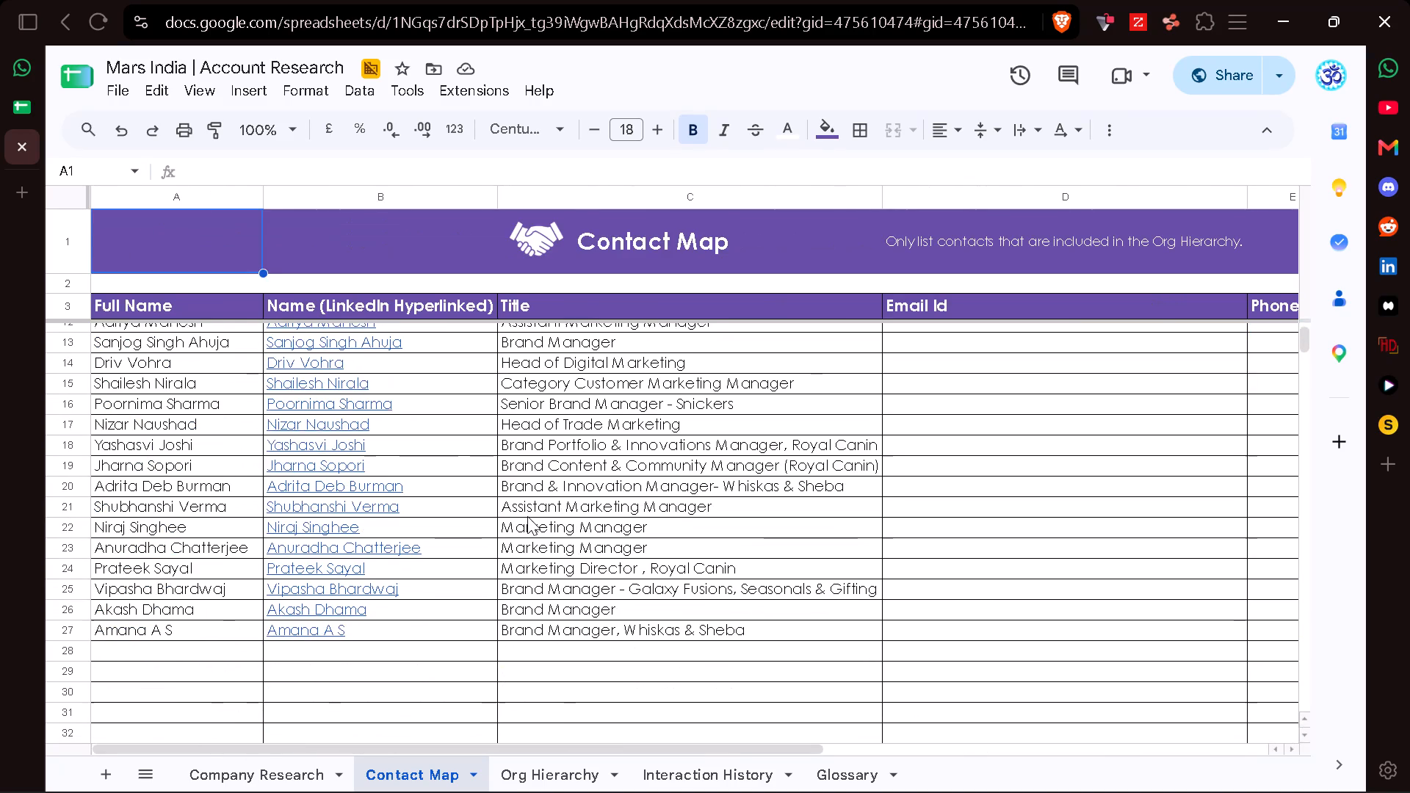
pyautogui.scroll(3, 527, 516)
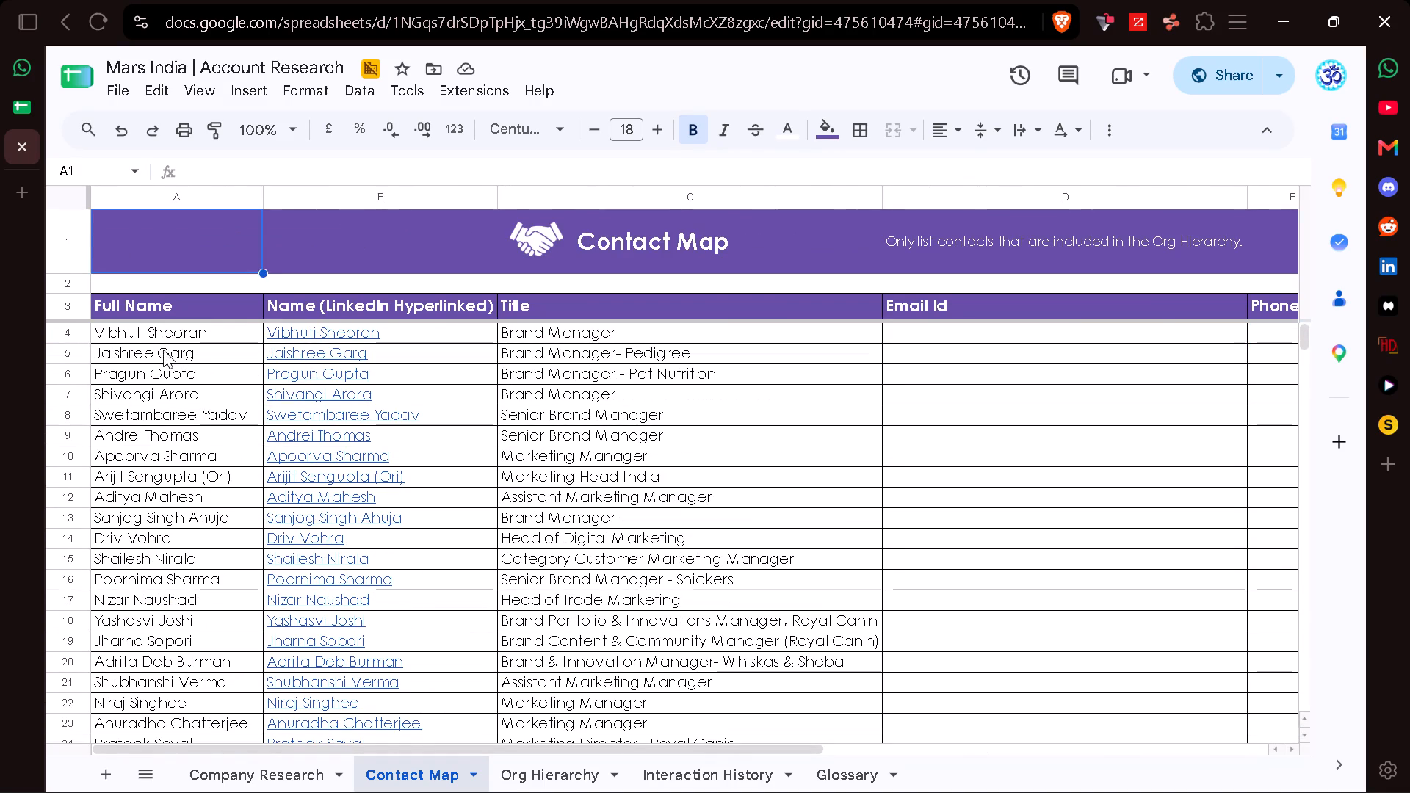
# Sort the Mars India contact rows A4:H27 by Full Name (column A) from A to Z.
pyautogui.click(157, 342)
pyautogui.hotkey('ctrl', 'shift', 'Down')
pyautogui.hotkey('ctrl', 'shift', 'Right')
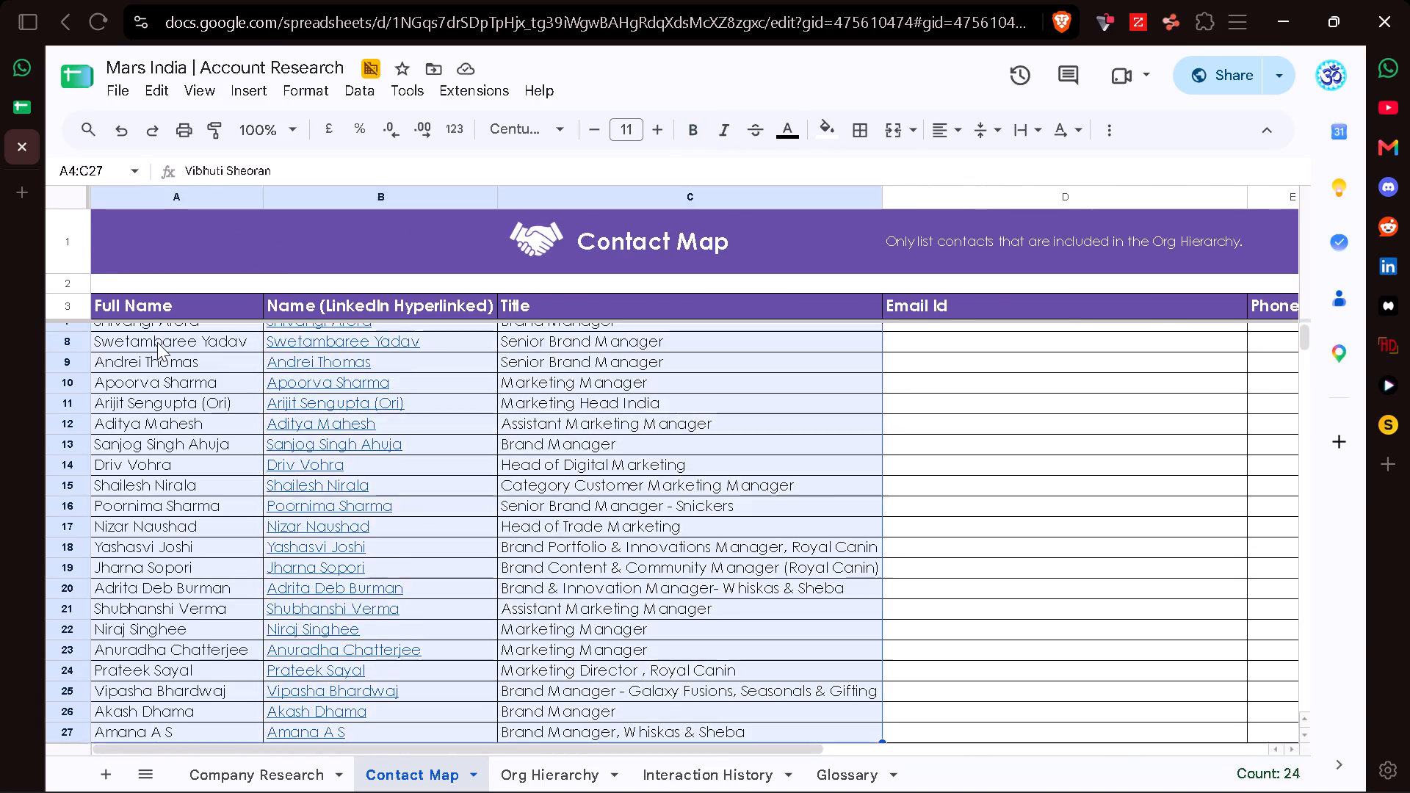
pyautogui.hotkey('ctrl', 'shift', 'Right')
pyautogui.hotkey('ctrl', 'shift', 'Right')
pyautogui.hotkey('ctrl', 'shift', 'Right')
pyautogui.scroll(-1, 157, 342)
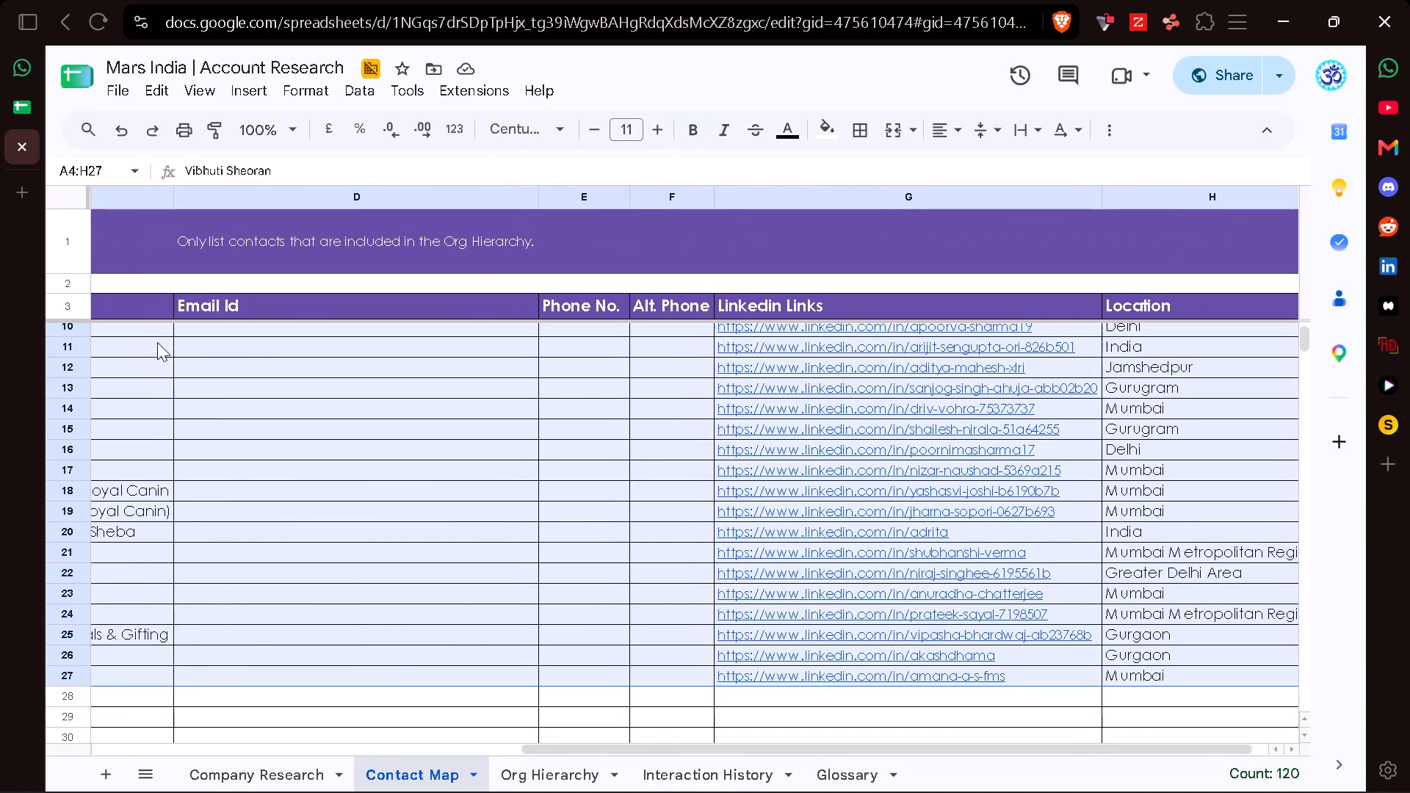
pyautogui.rightClick(157, 342)
pyautogui.scroll(-3, 264, 538)
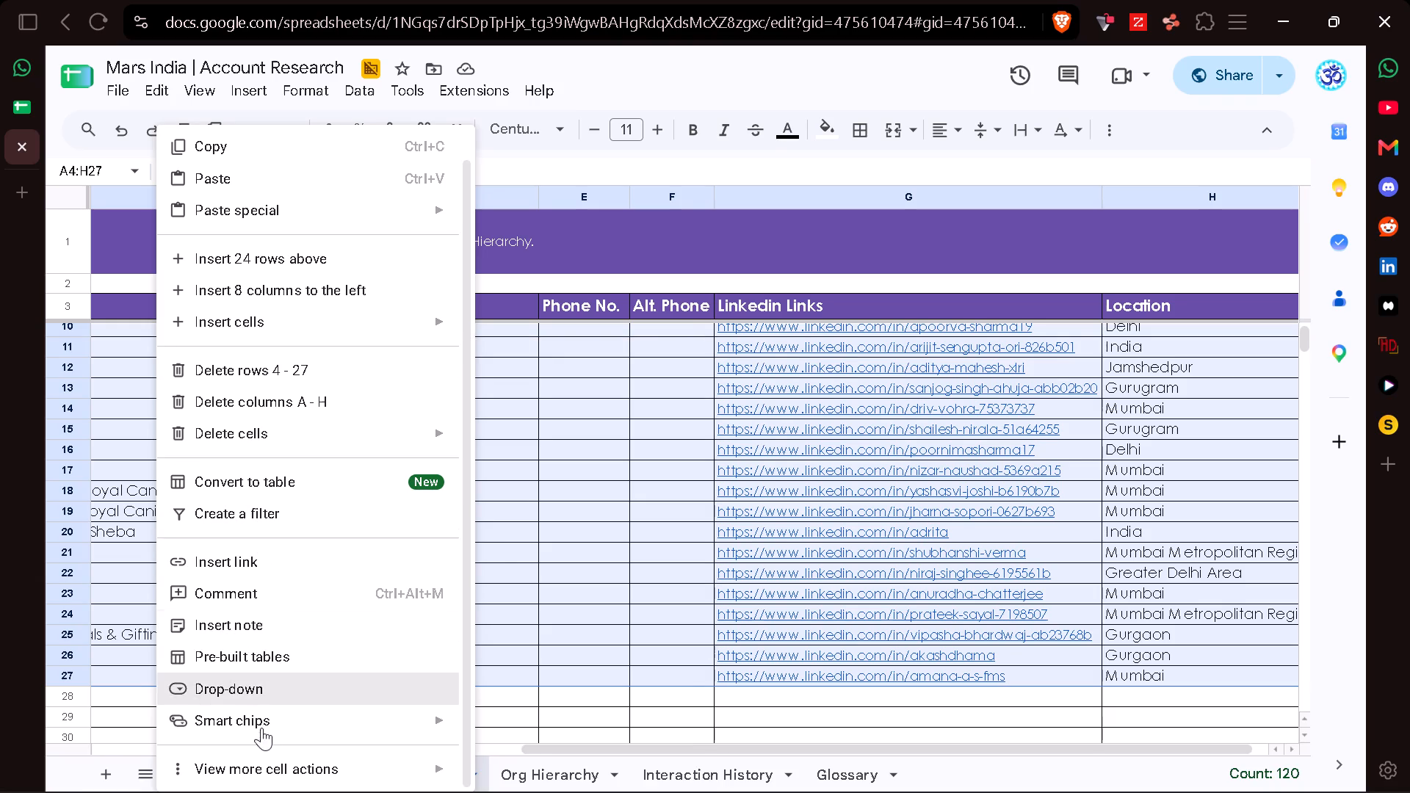
pyautogui.click(525, 673)
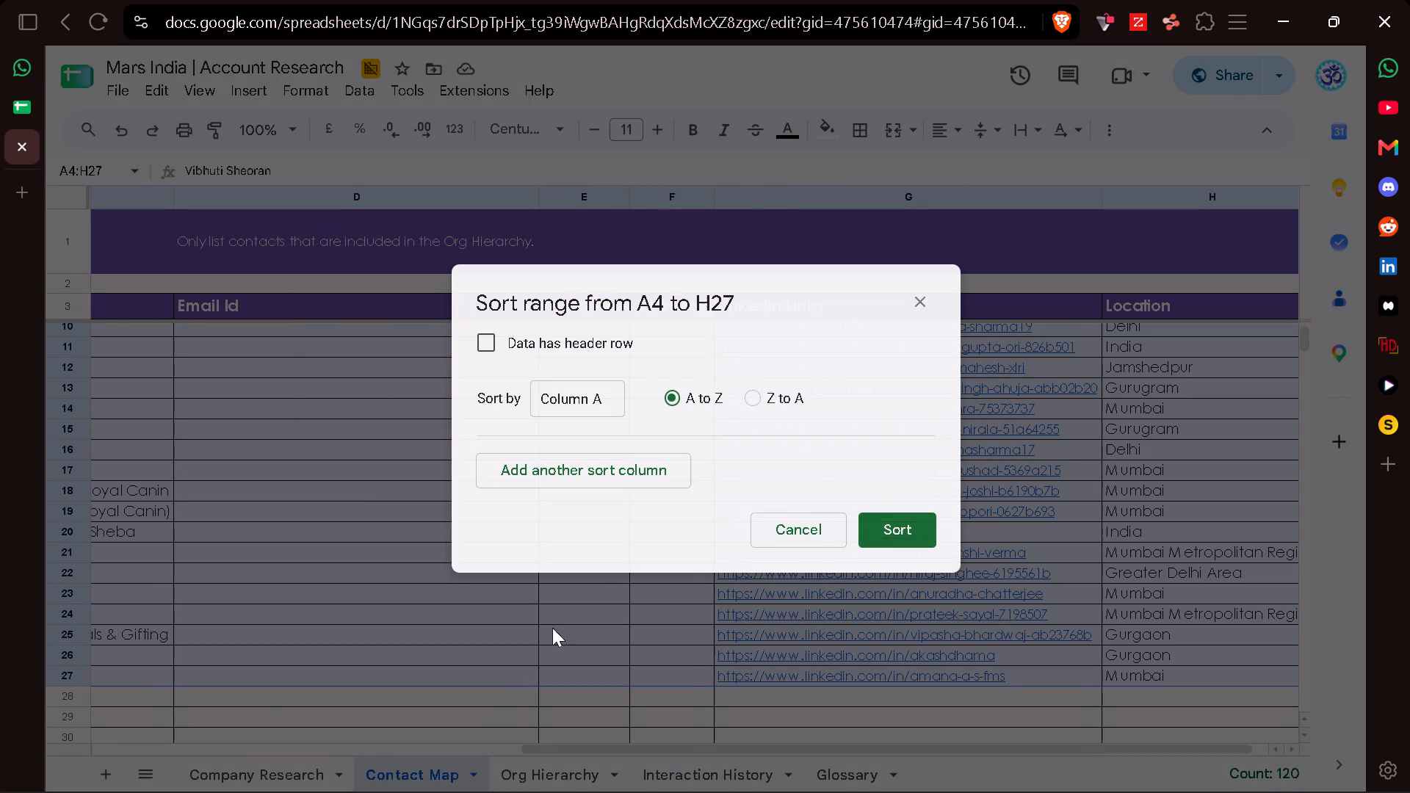
pyautogui.click(902, 530)
pyautogui.scroll(4, 505, 449)
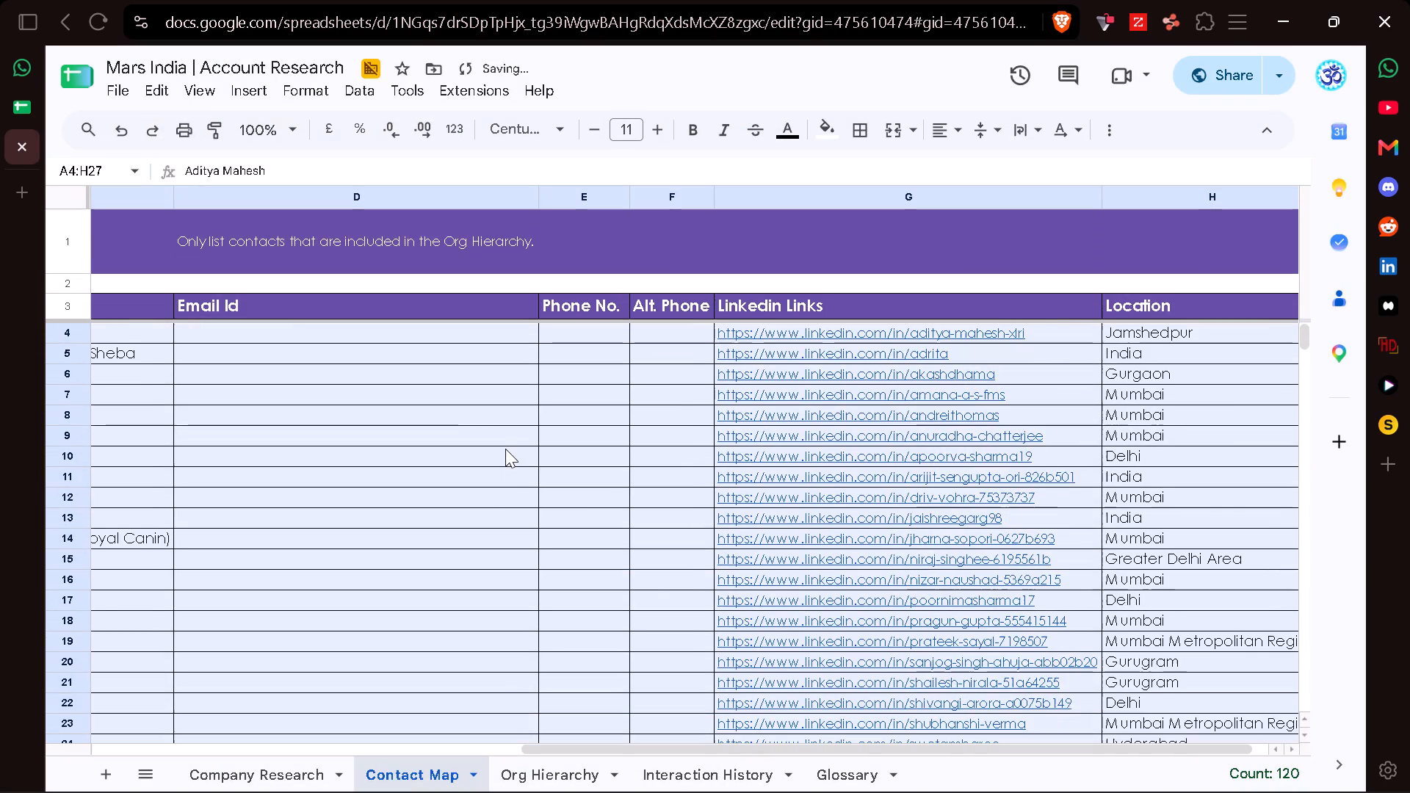
pyautogui.scroll(1, 505, 449)
# Delete the Alt. Phone column from the Contact Map.
pyautogui.hscroll(6, 505, 449)
pyautogui.hscroll(-4, 505, 449)
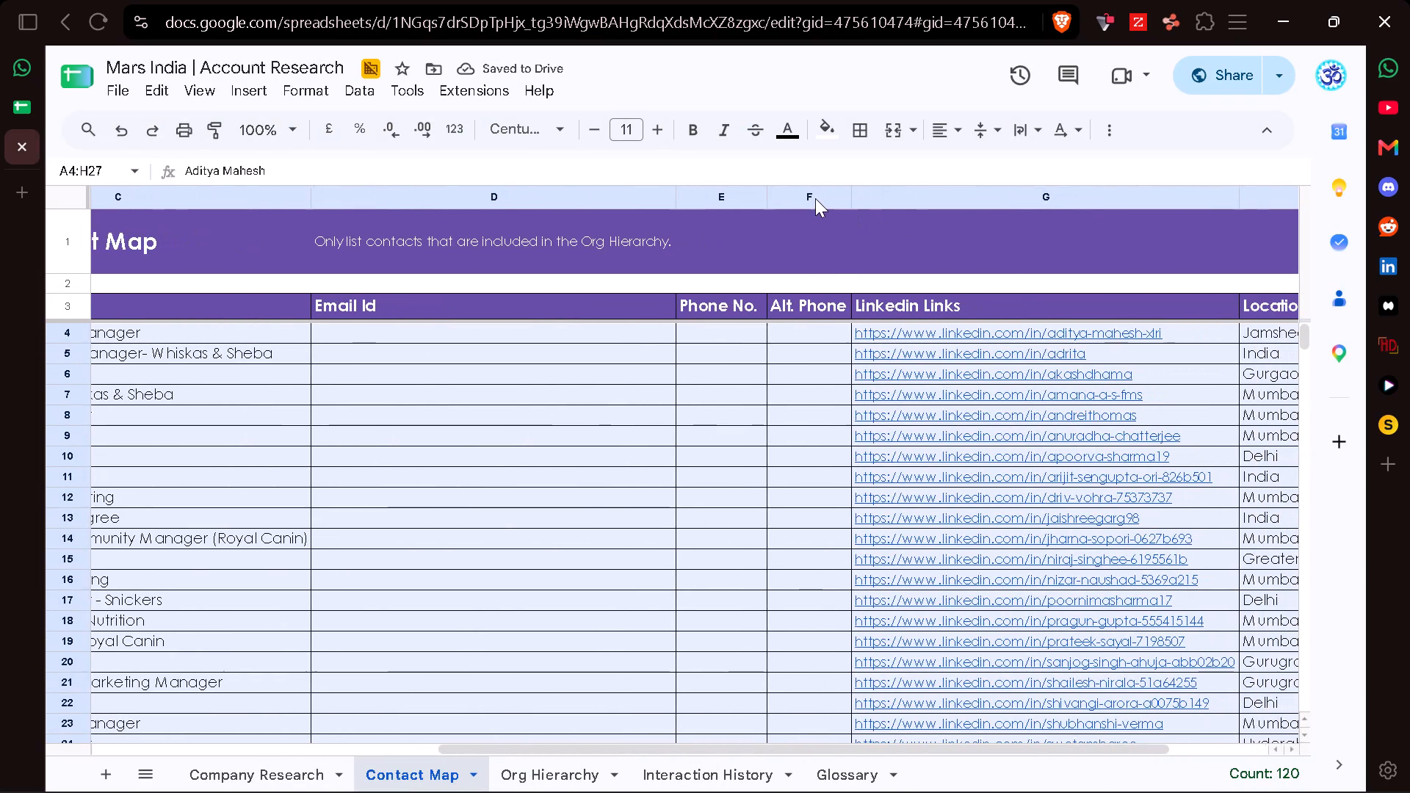
pyautogui.click(804, 199)
pyautogui.rightClick(804, 199)
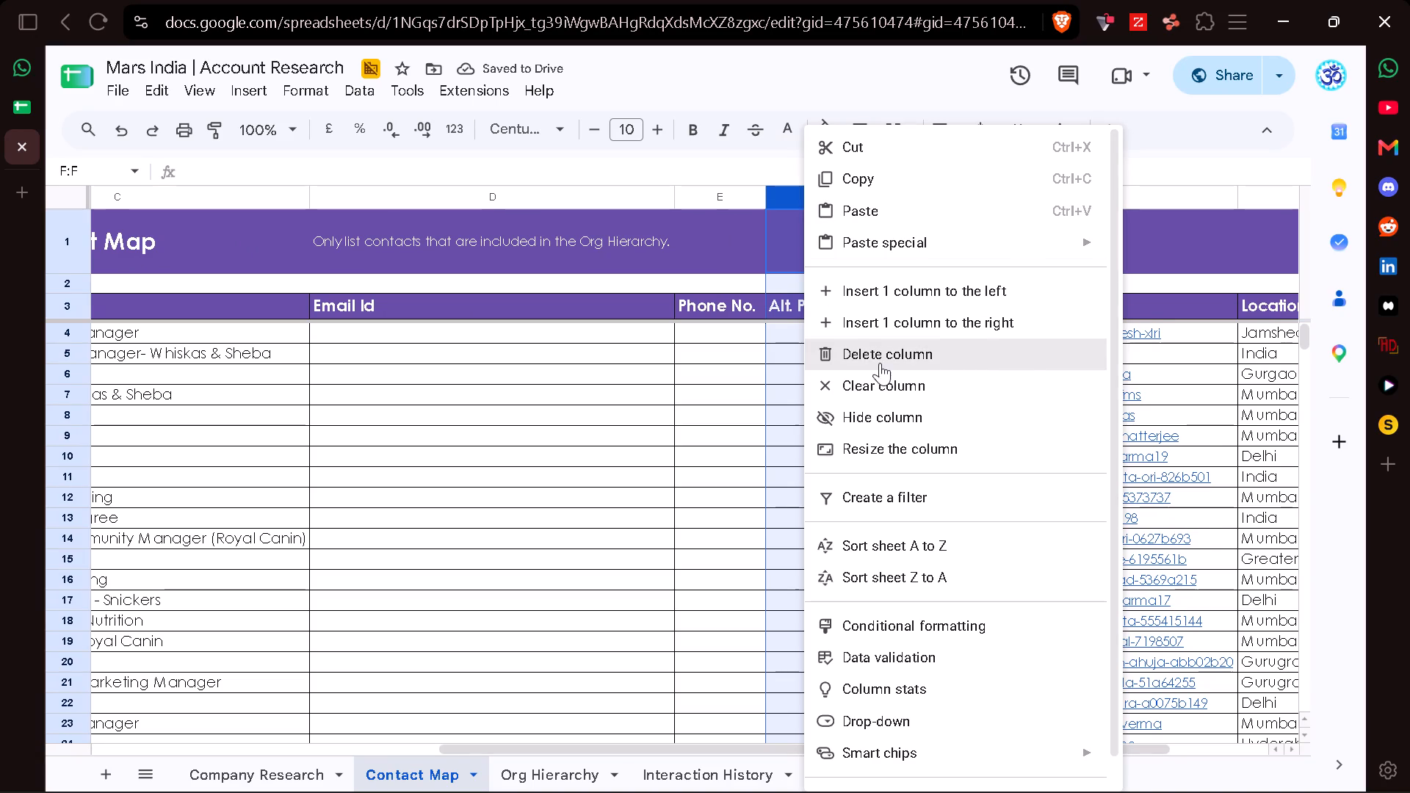
pyautogui.click(883, 361)
pyautogui.hscroll(-4, 795, 445)
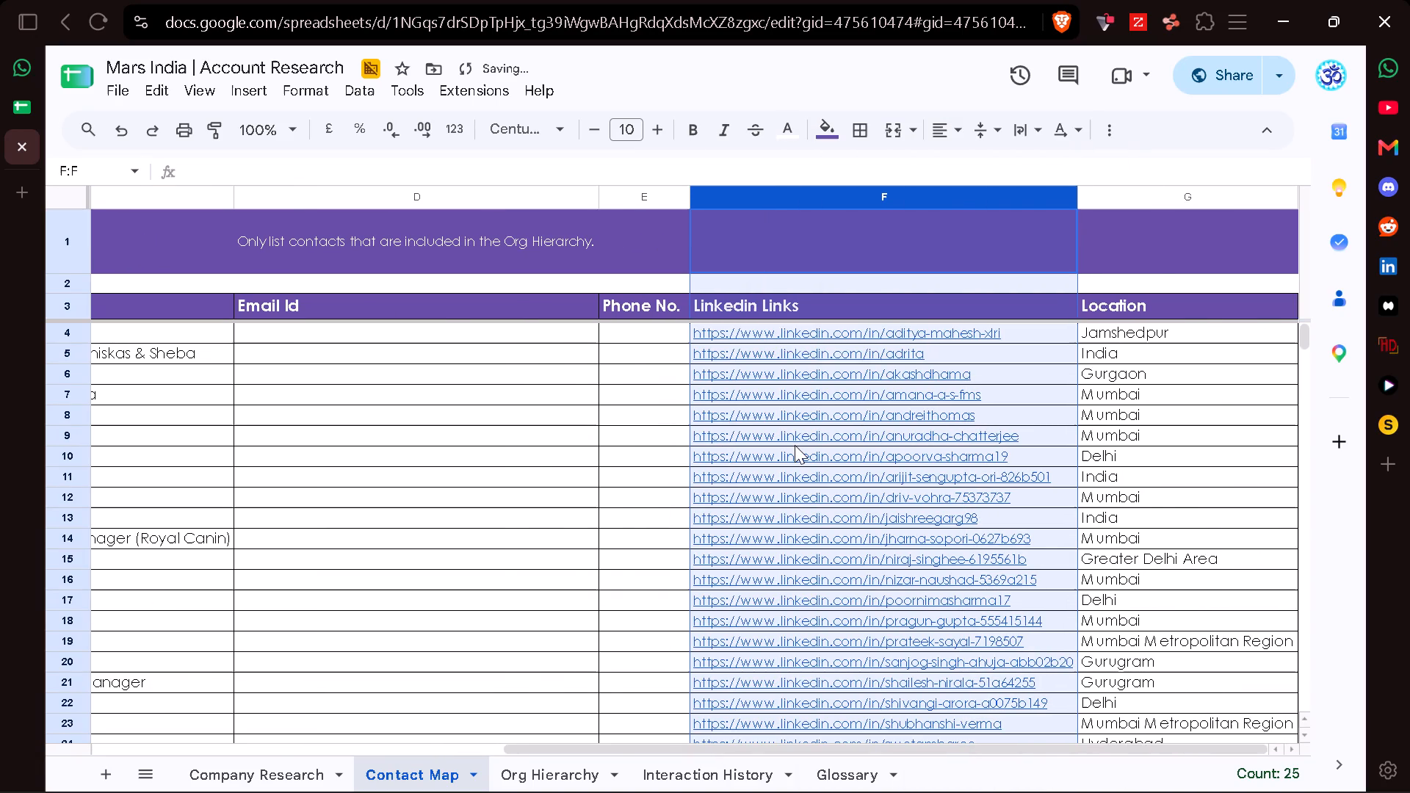
pyautogui.hscroll(4, 795, 445)
# Format the contact rows A4:G27 with one consistent font, size 11 and middle vertical alignment.
pyautogui.click(152, 333)
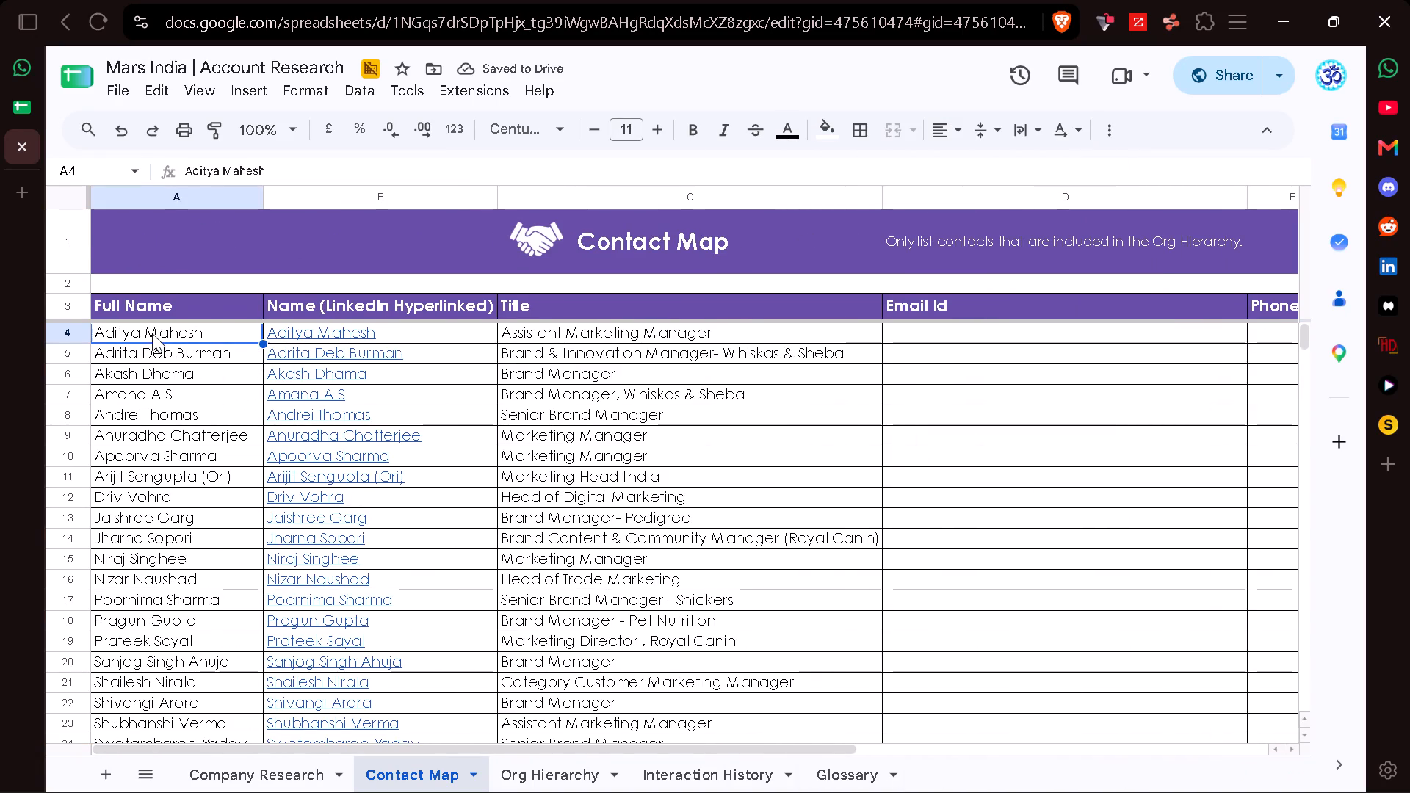
pyautogui.hotkey('ctrl', 'shift', 'Down')
pyautogui.hotkey('ctrl', 'shift', 'Right')
pyautogui.hotkey('ctrl', 'shift', 'Right')
pyautogui.hotkey('ctrl', 'shift', 'Right')
pyautogui.hotkey('ctrl', 'shift', 'Right')
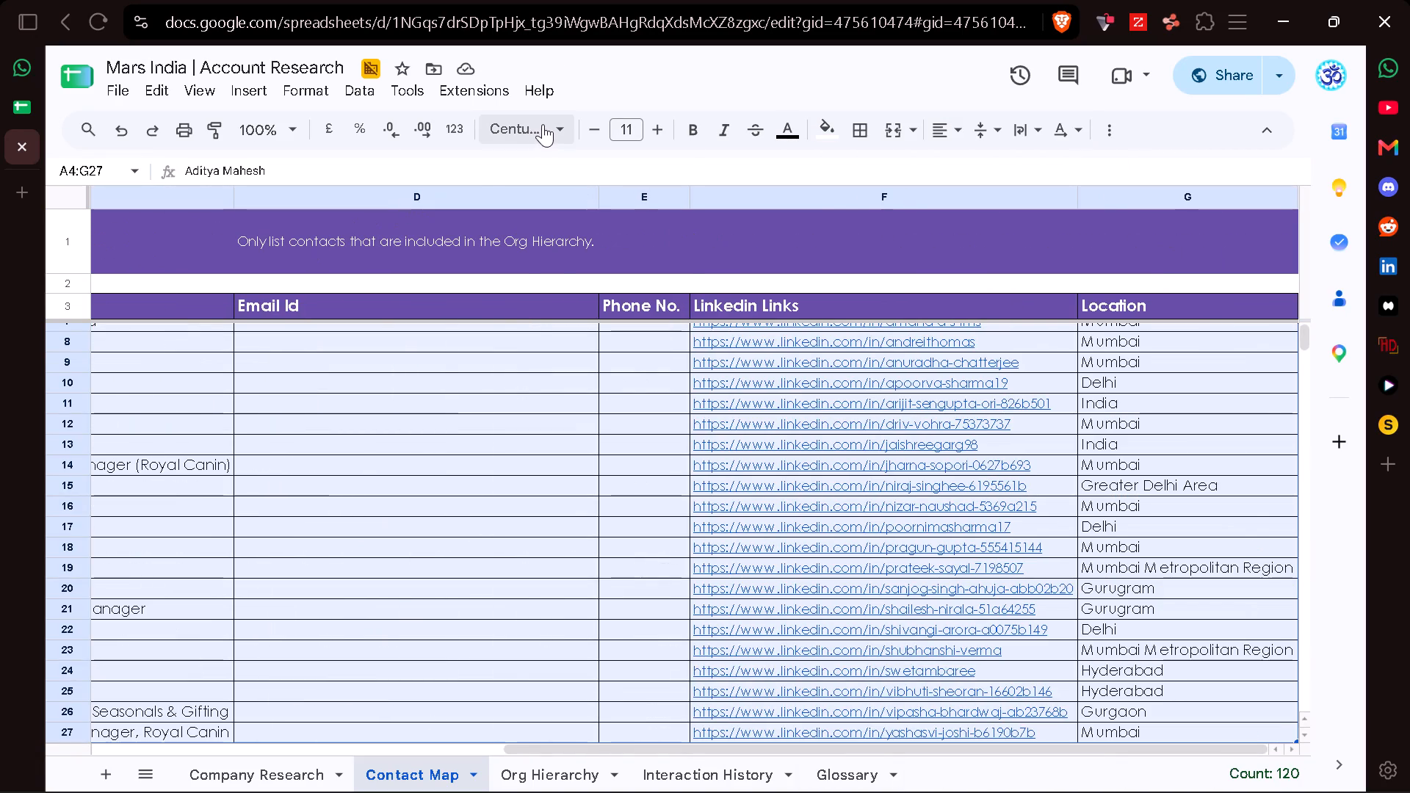
pyautogui.click(543, 124)
pyautogui.click(535, 387)
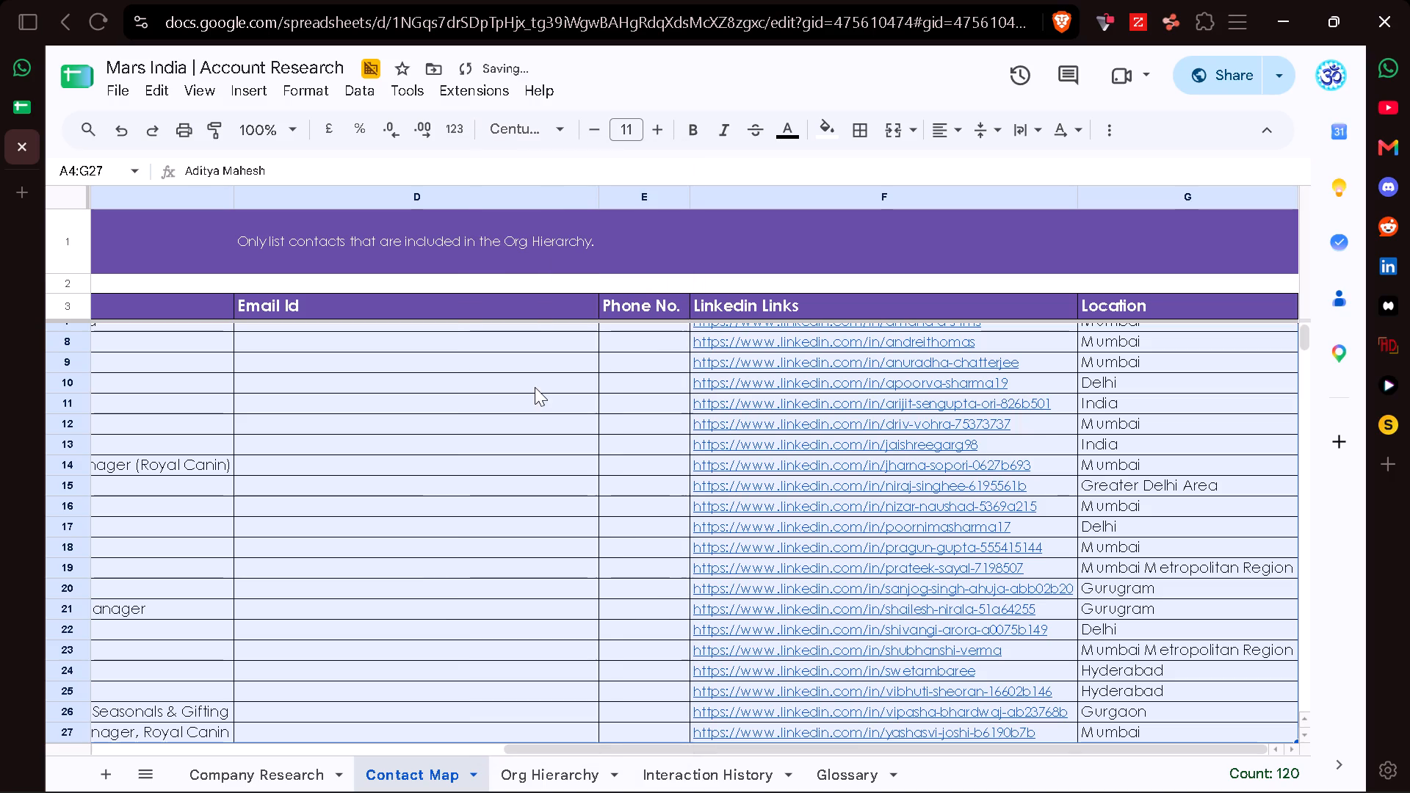
pyautogui.click(654, 126)
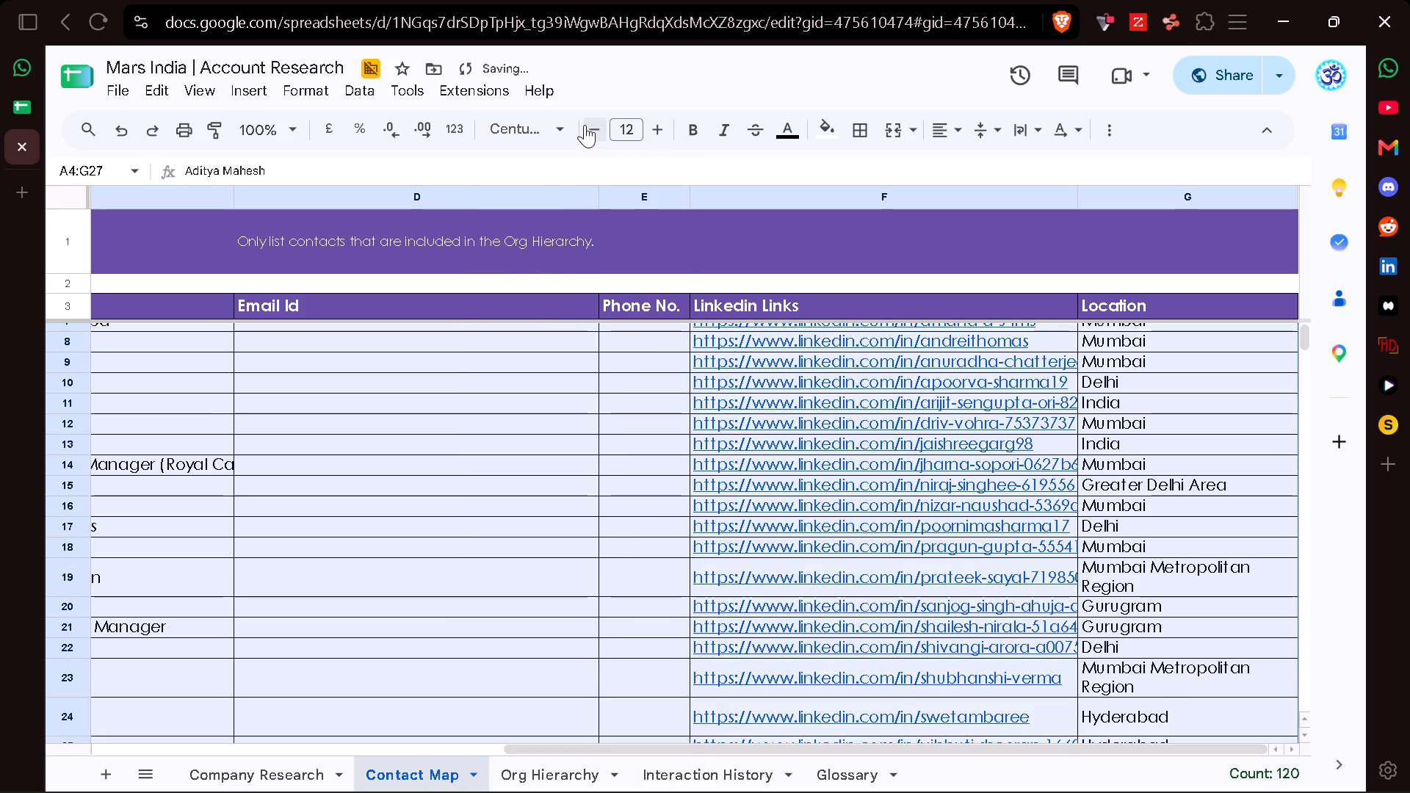
pyautogui.click(585, 125)
pyautogui.scroll(5, 482, 477)
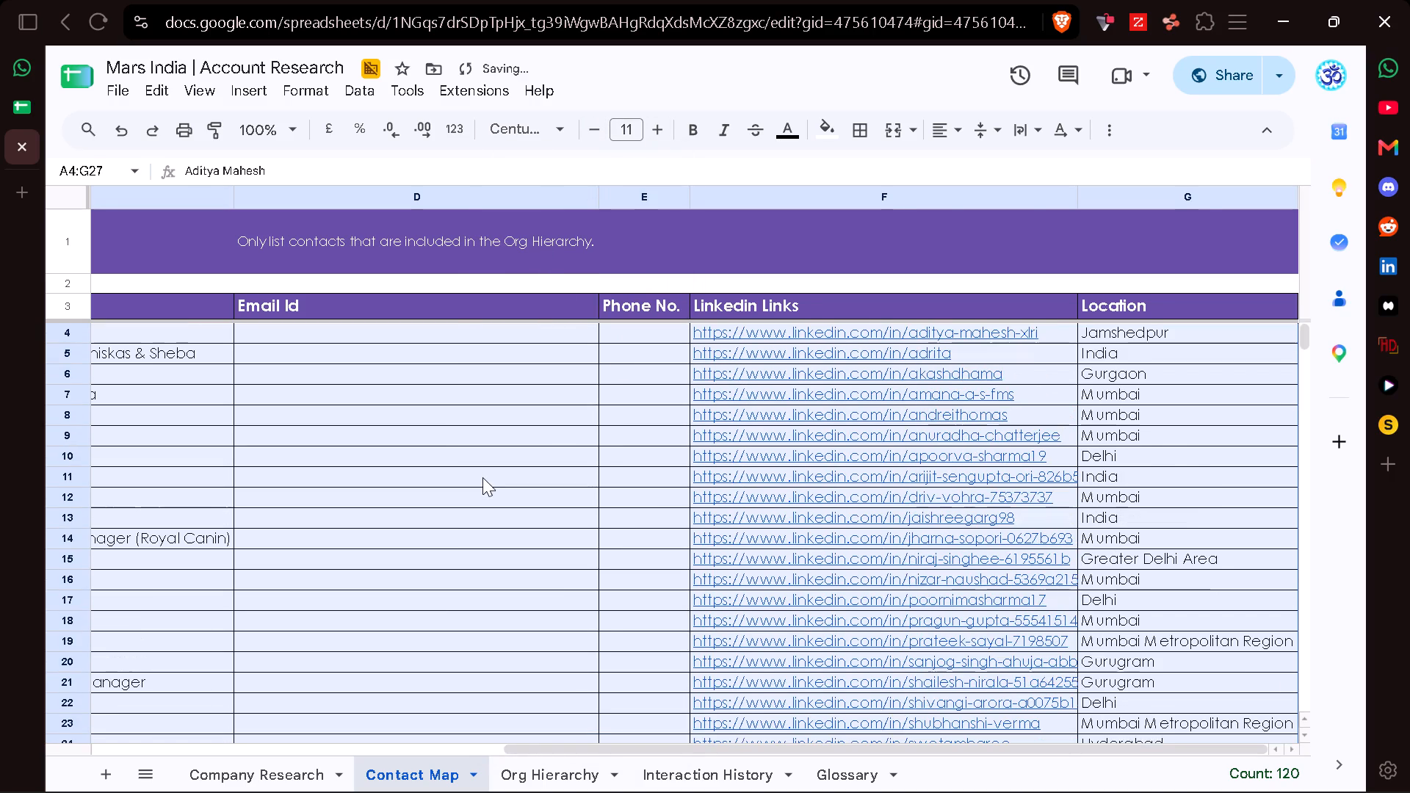
pyautogui.click(974, 126)
pyautogui.click(1016, 162)
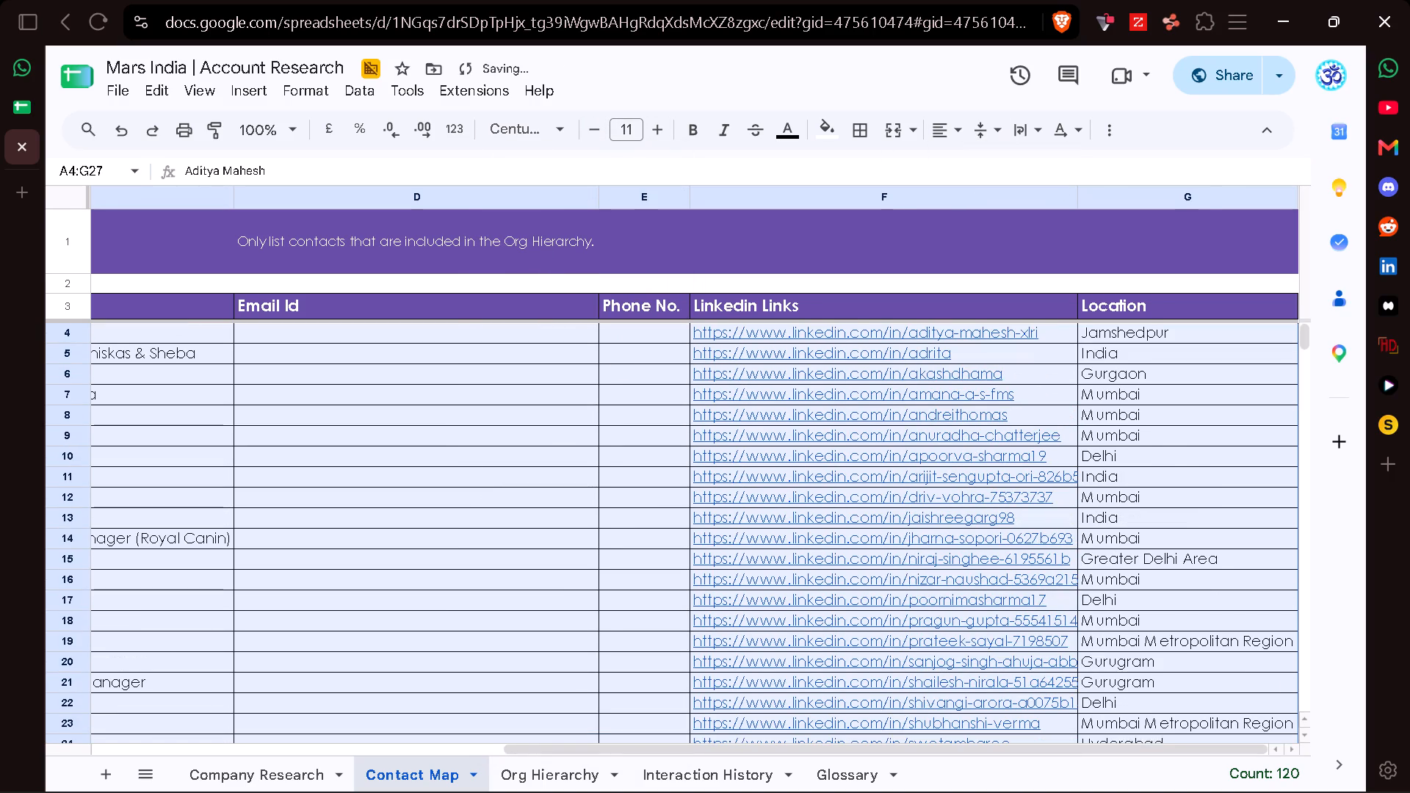
pyautogui.scroll(4, 593, 396)
pyautogui.hscroll(1, 593, 396)
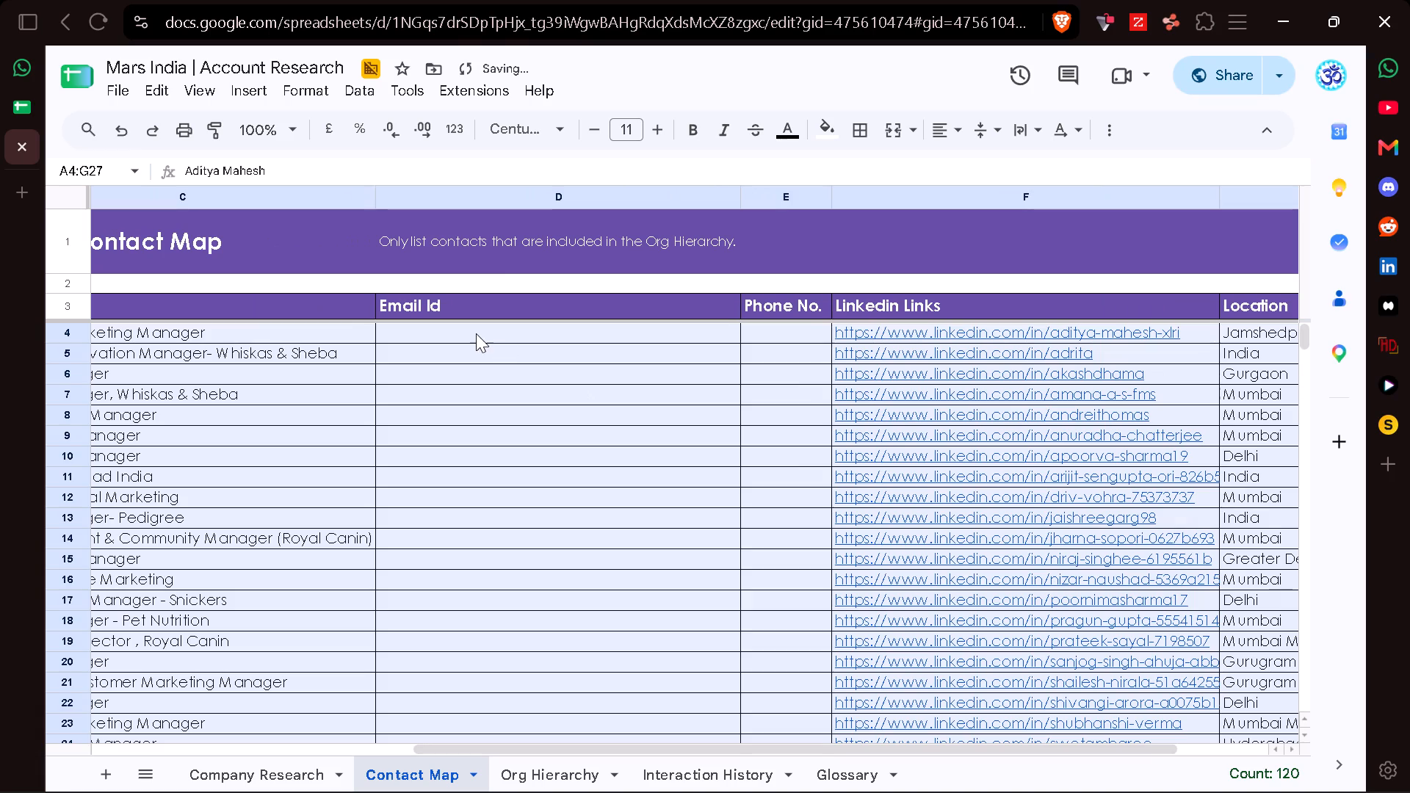
pyautogui.click(476, 333)
# Delete the contact rows titled Head of Trade Marketing and Category Customer Marketing Manager.
pyautogui.hscroll(5, 345, 388)
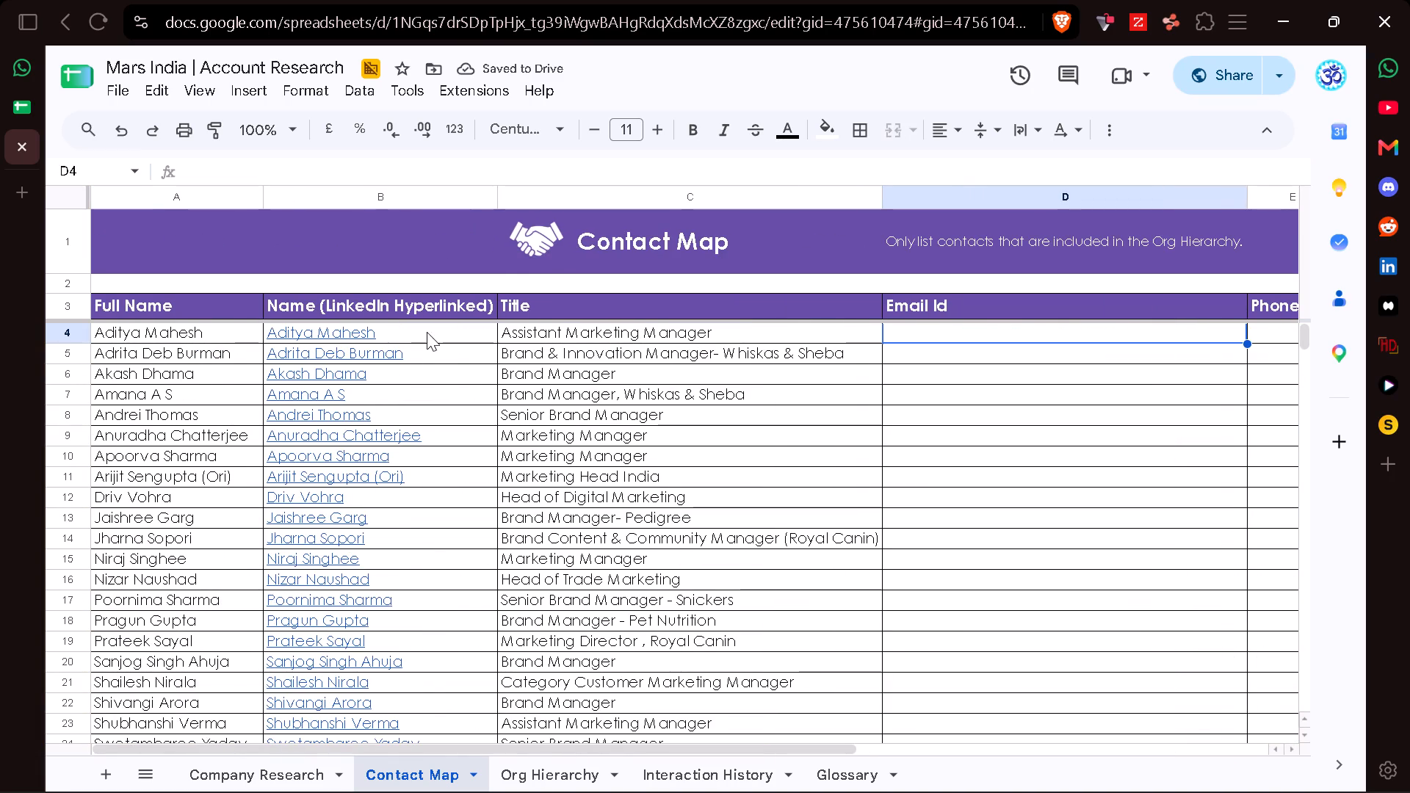
pyautogui.scroll(-2, 546, 372)
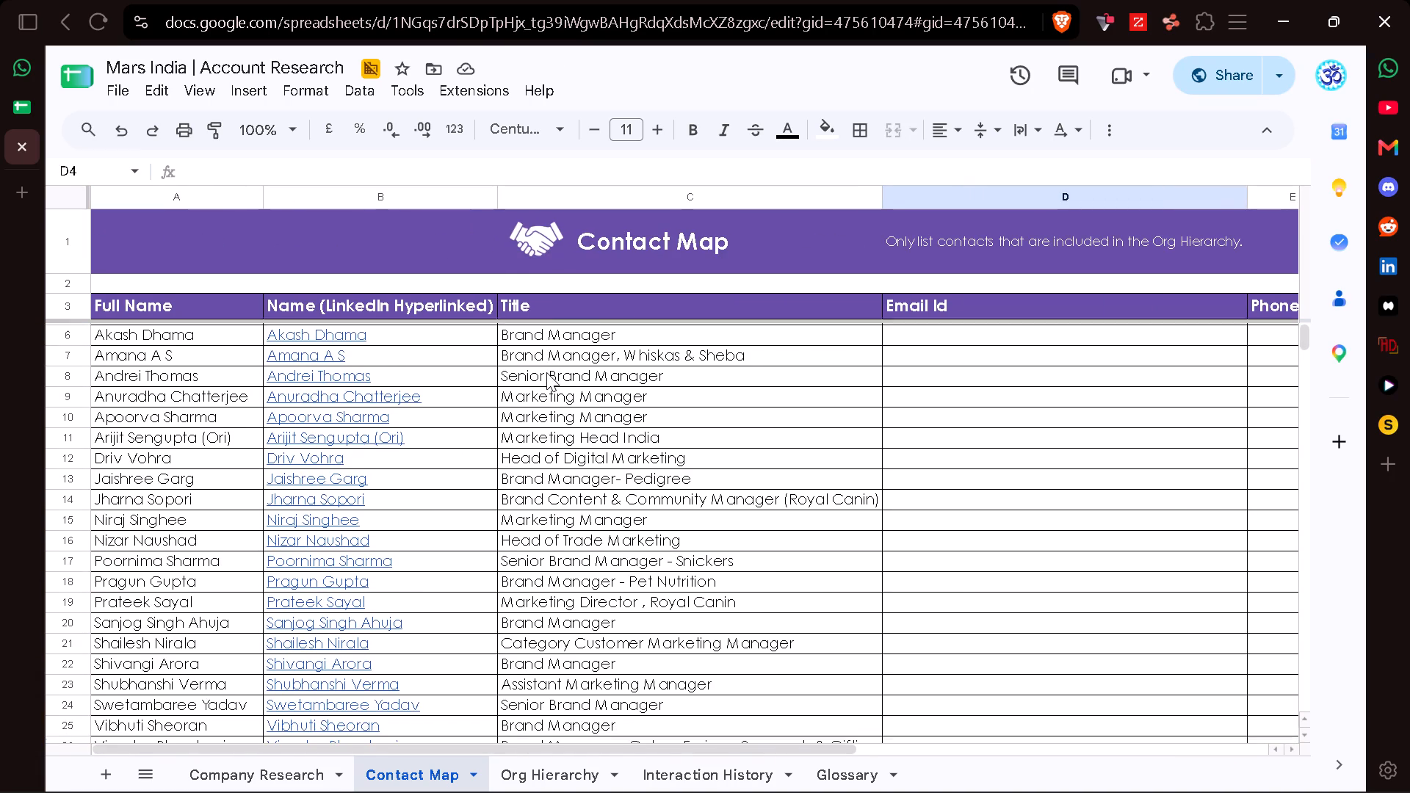
pyautogui.scroll(-3, 546, 372)
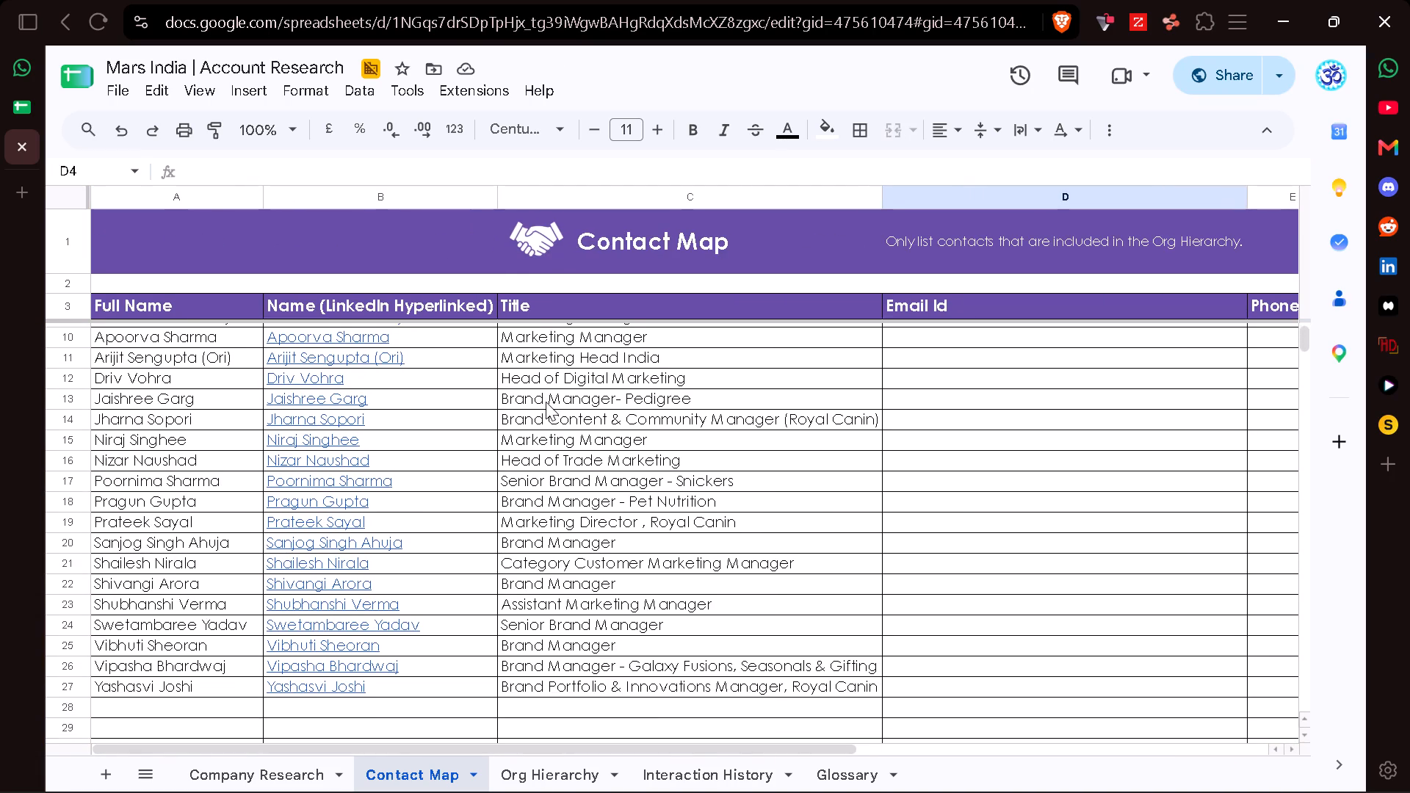
pyautogui.scroll(-1, 546, 402)
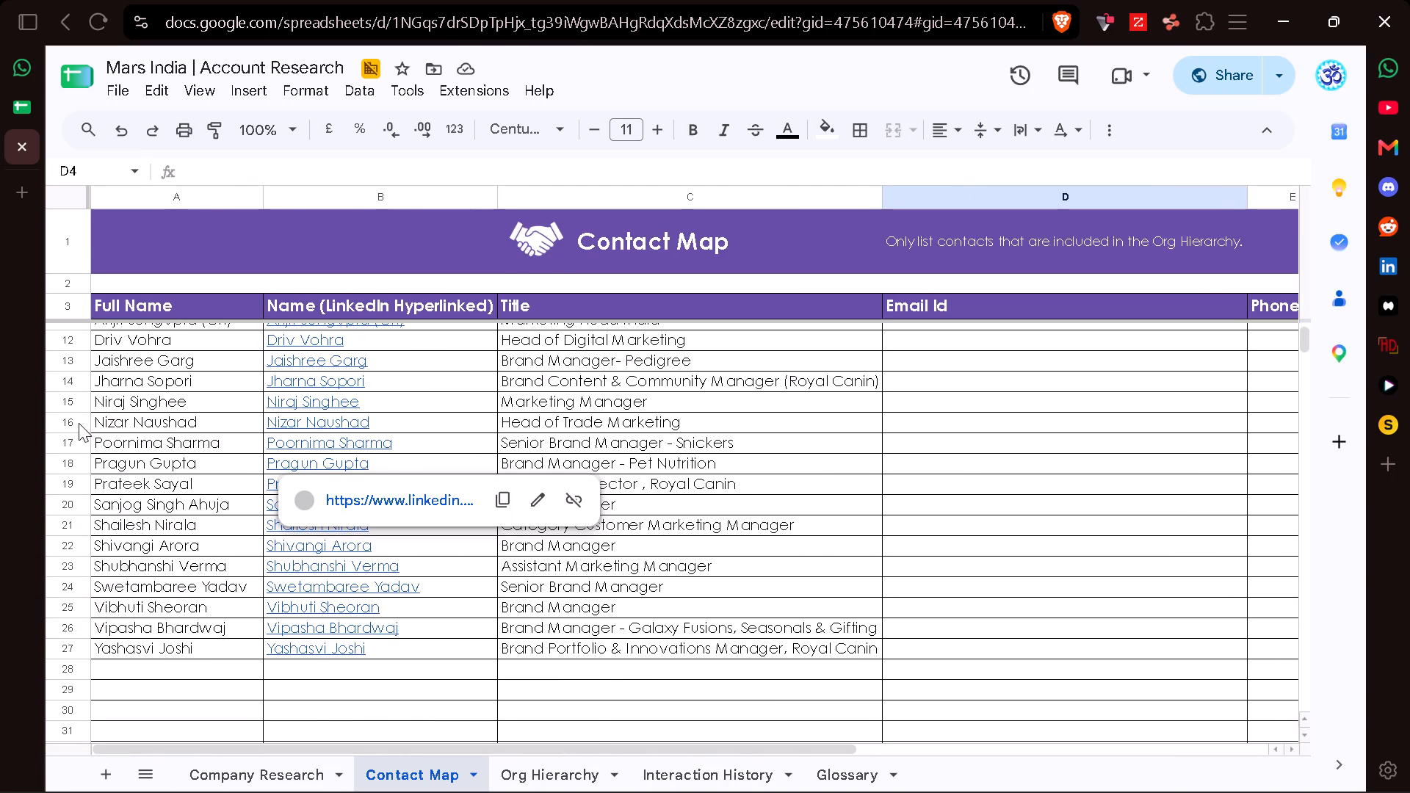
pyautogui.click(73, 421)
pyautogui.rightClick(73, 421)
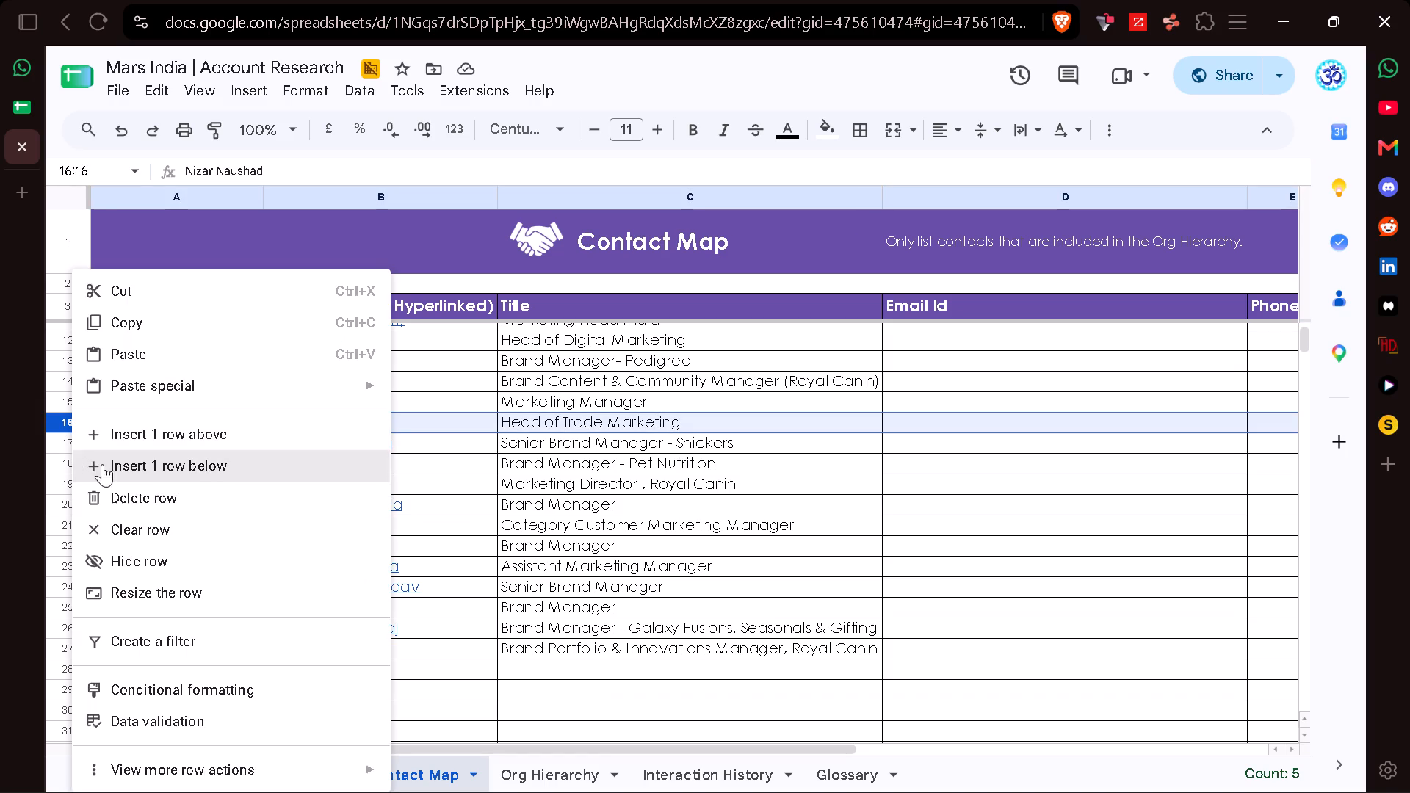
pyautogui.click(118, 488)
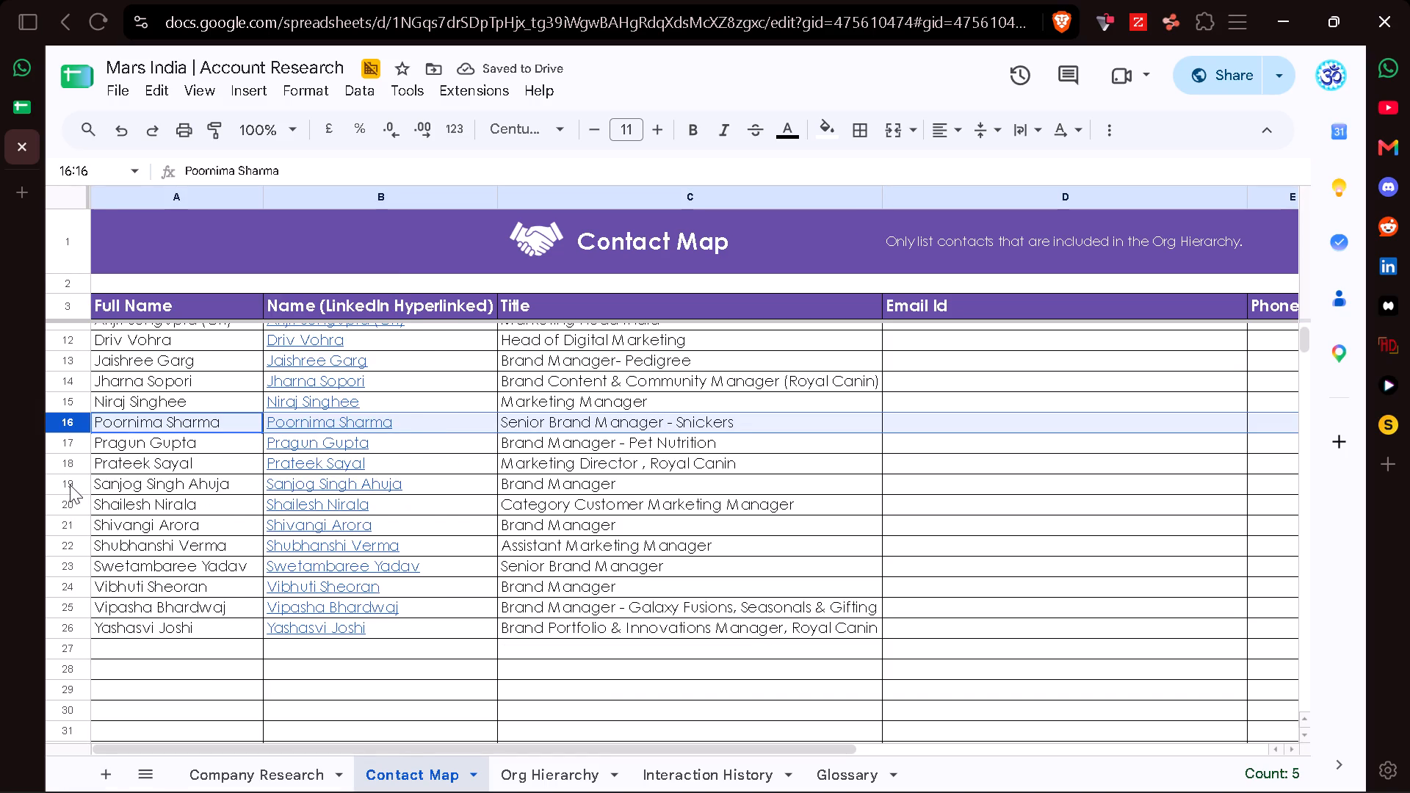
pyautogui.click(70, 509)
pyautogui.rightClick(70, 509)
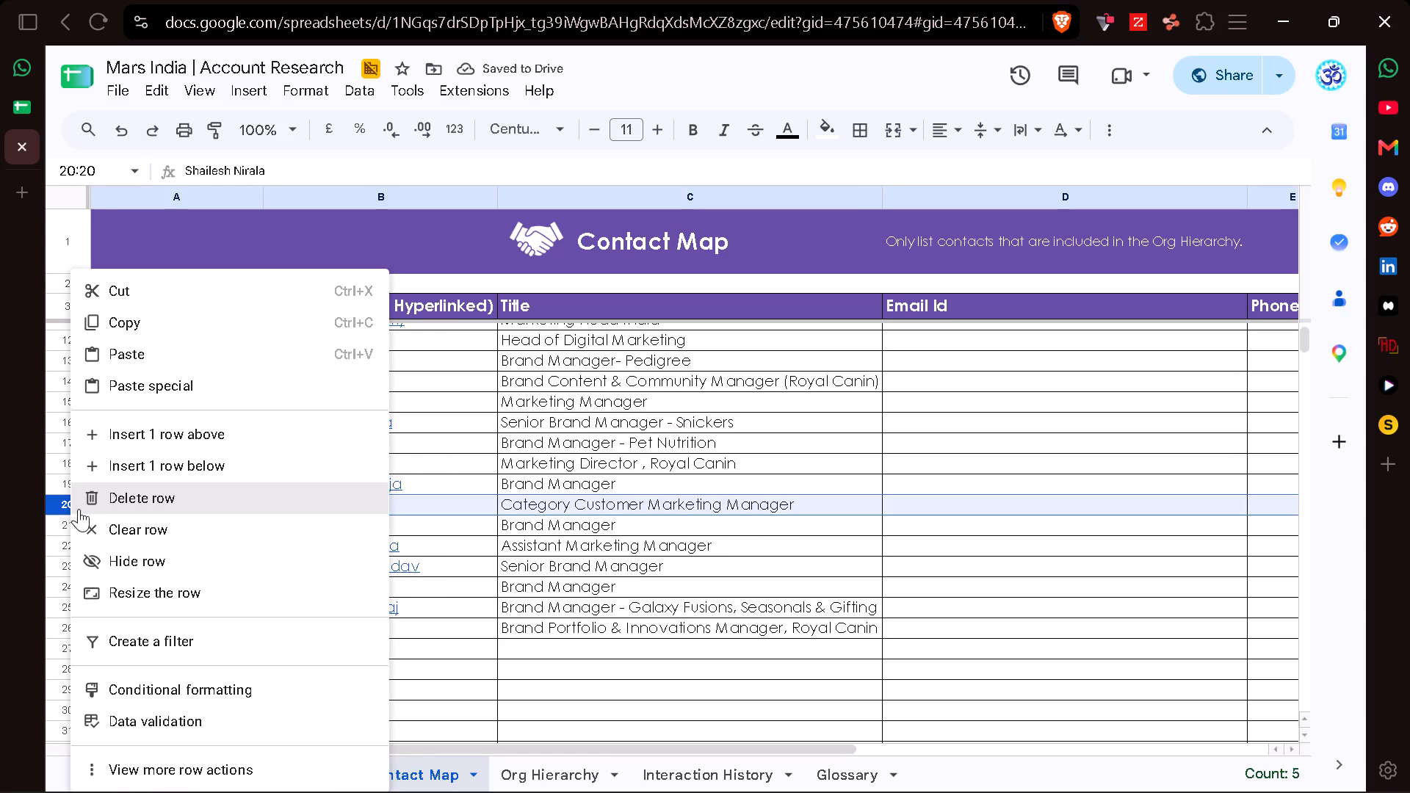
pyautogui.click(134, 496)
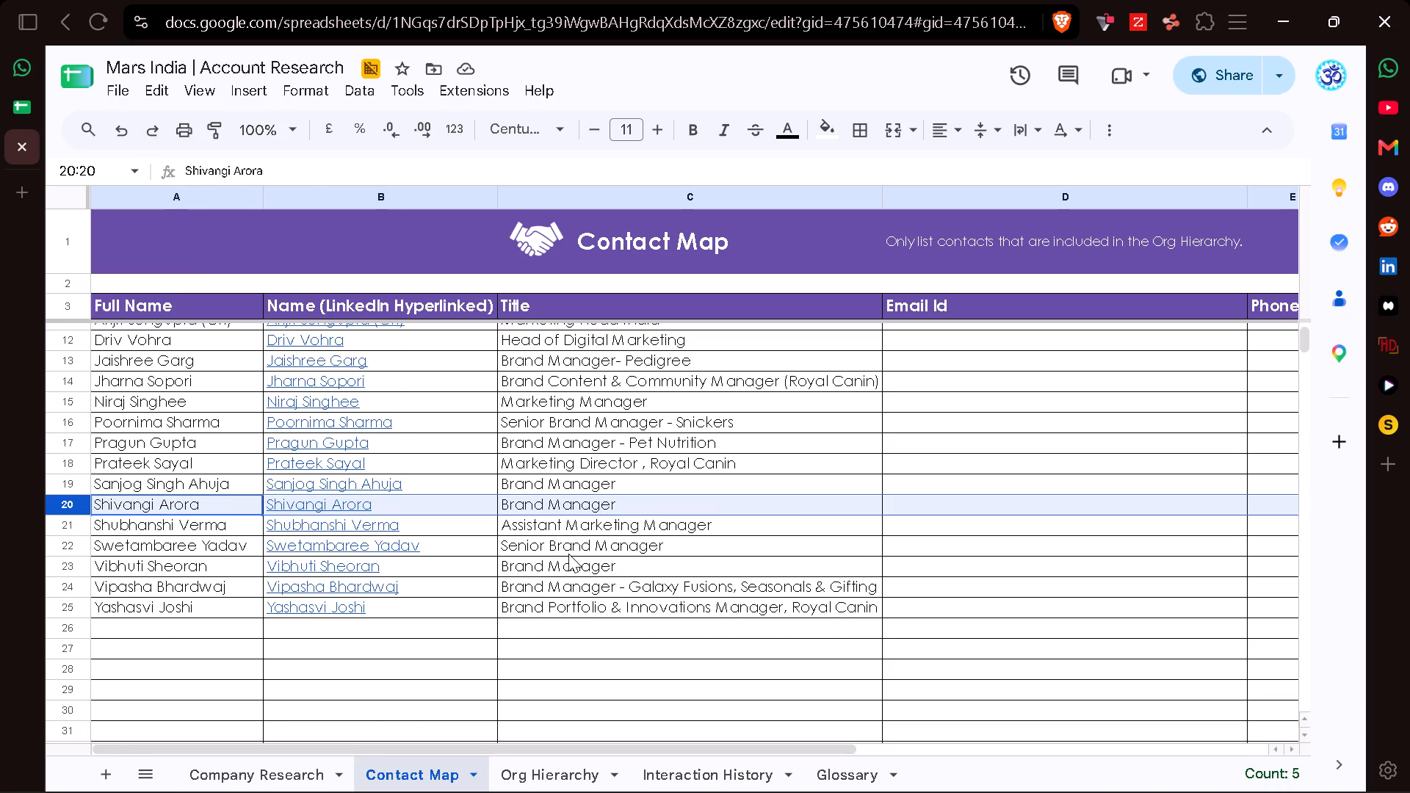
# Review the remaining contacts' titles, LinkedIn links, locations and Email Id column in the Contact Map.
pyautogui.scroll(2, 568, 554)
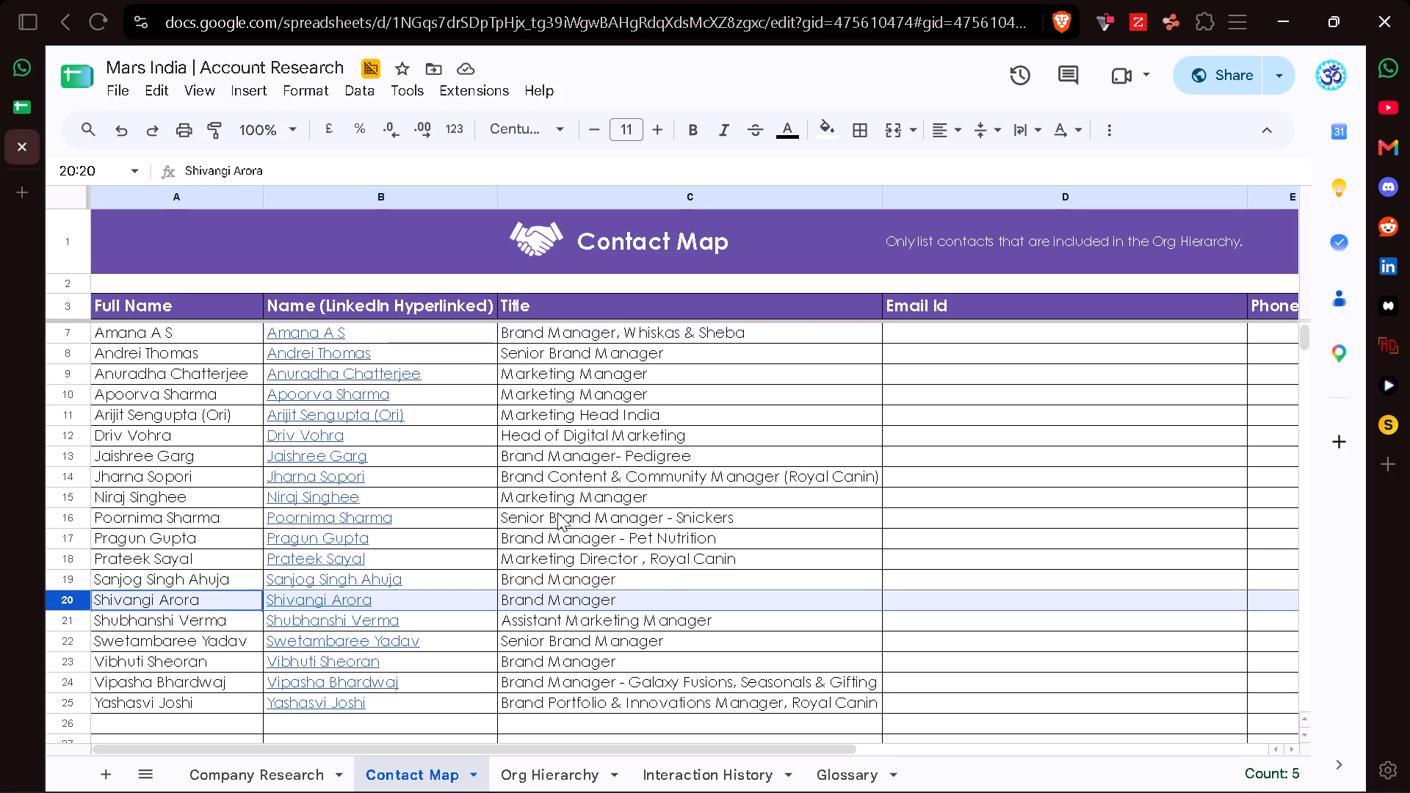
pyautogui.scroll(2, 557, 513)
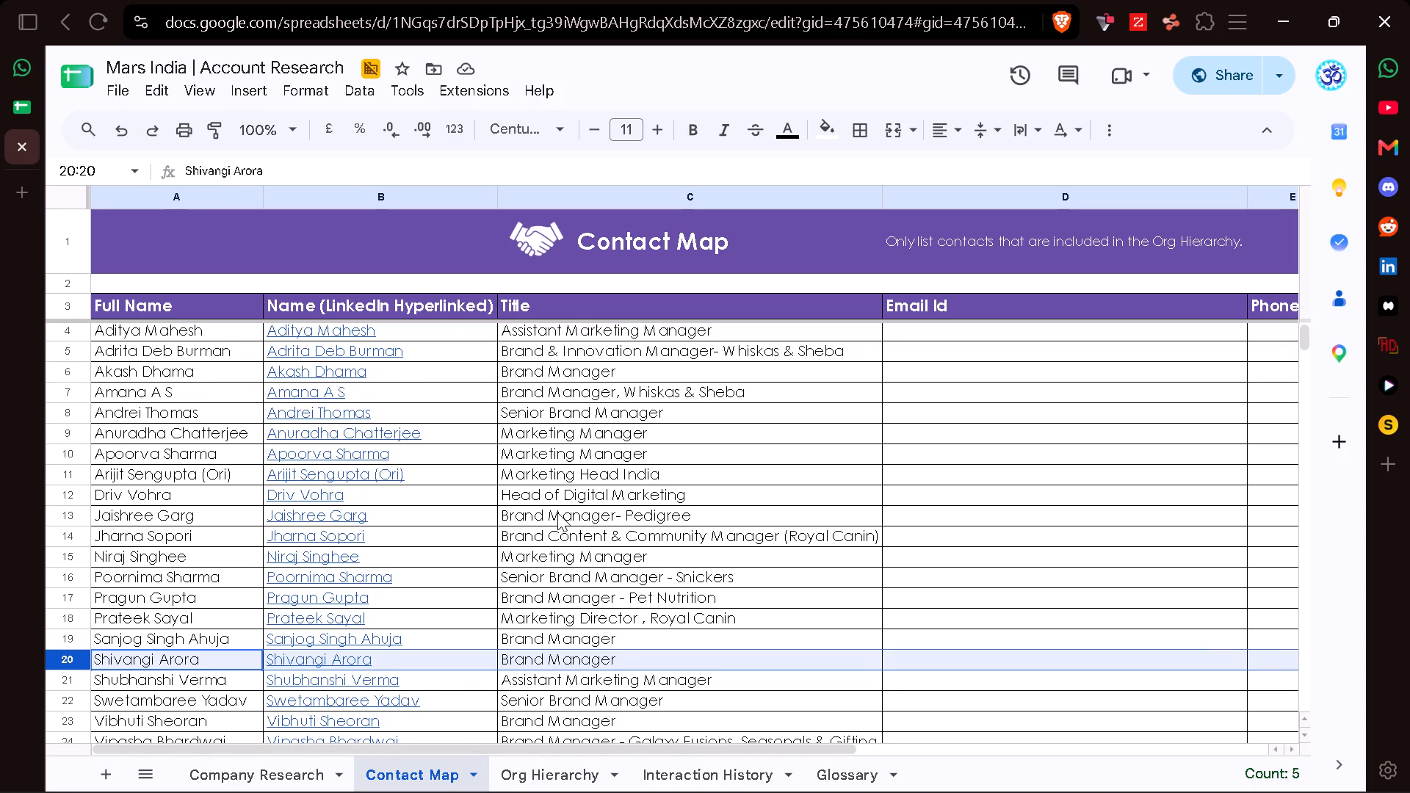
pyautogui.scroll(1, 557, 513)
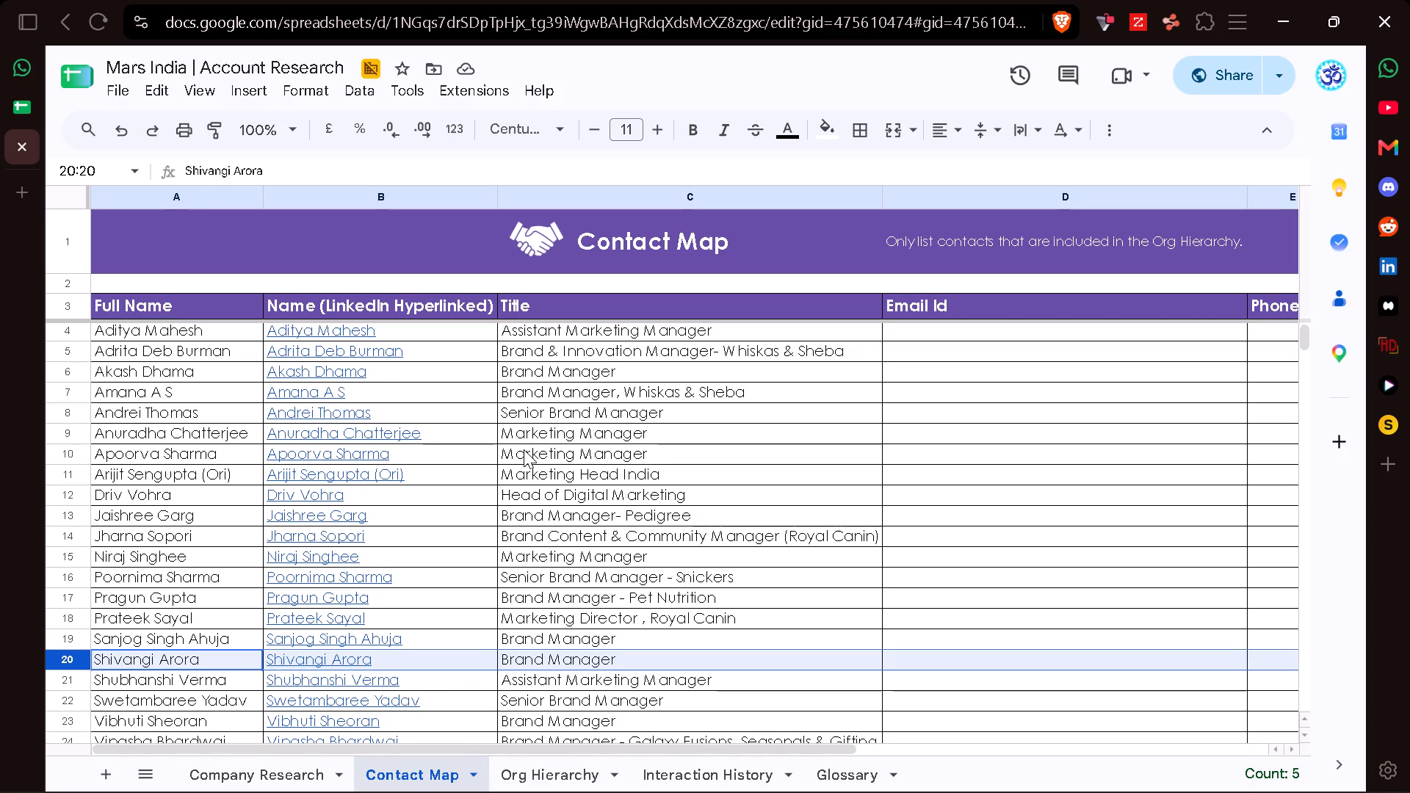
pyautogui.hscroll(-4, 527, 384)
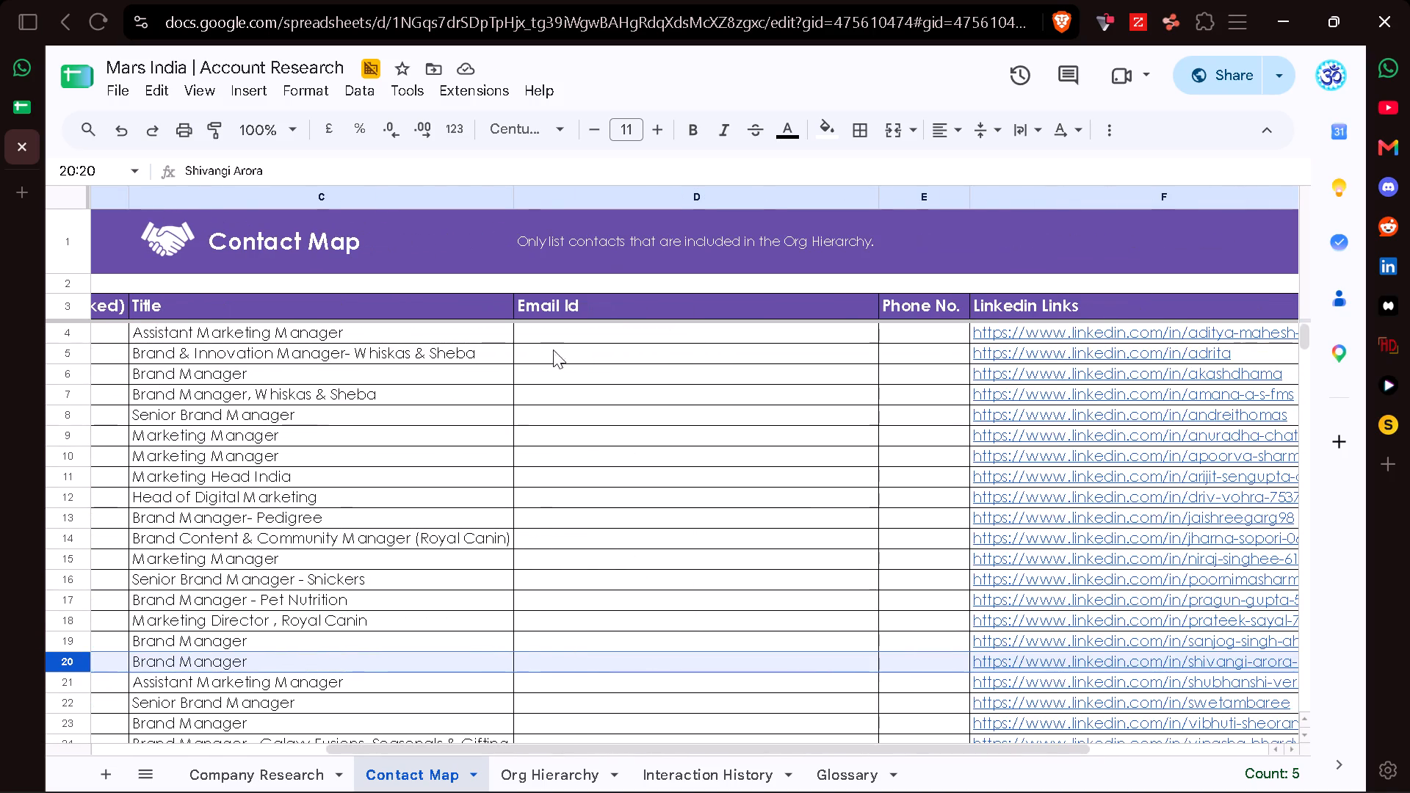
pyautogui.click(568, 341)
pyautogui.hscroll(-3, 568, 341)
pyautogui.scroll(1, 568, 341)
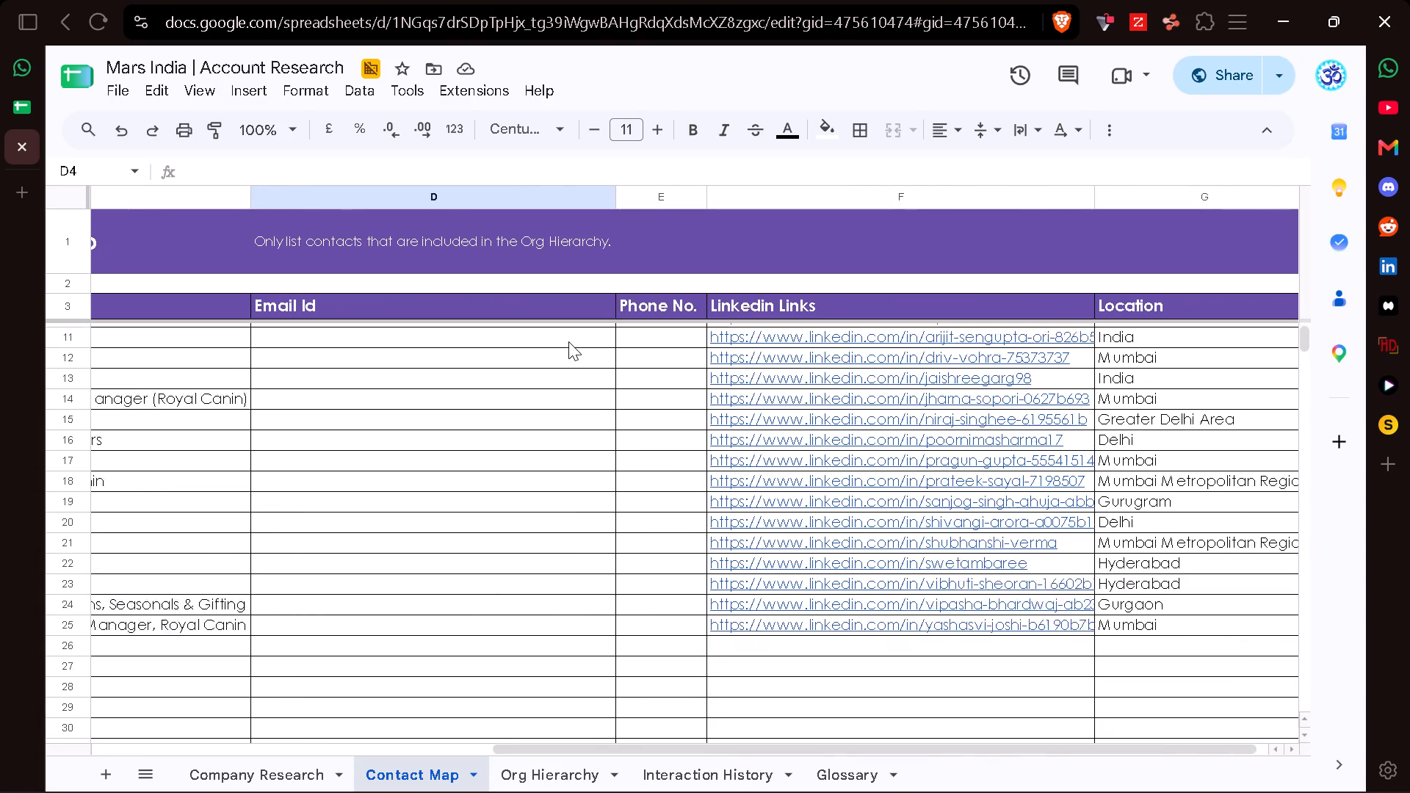
pyautogui.scroll(1, 568, 341)
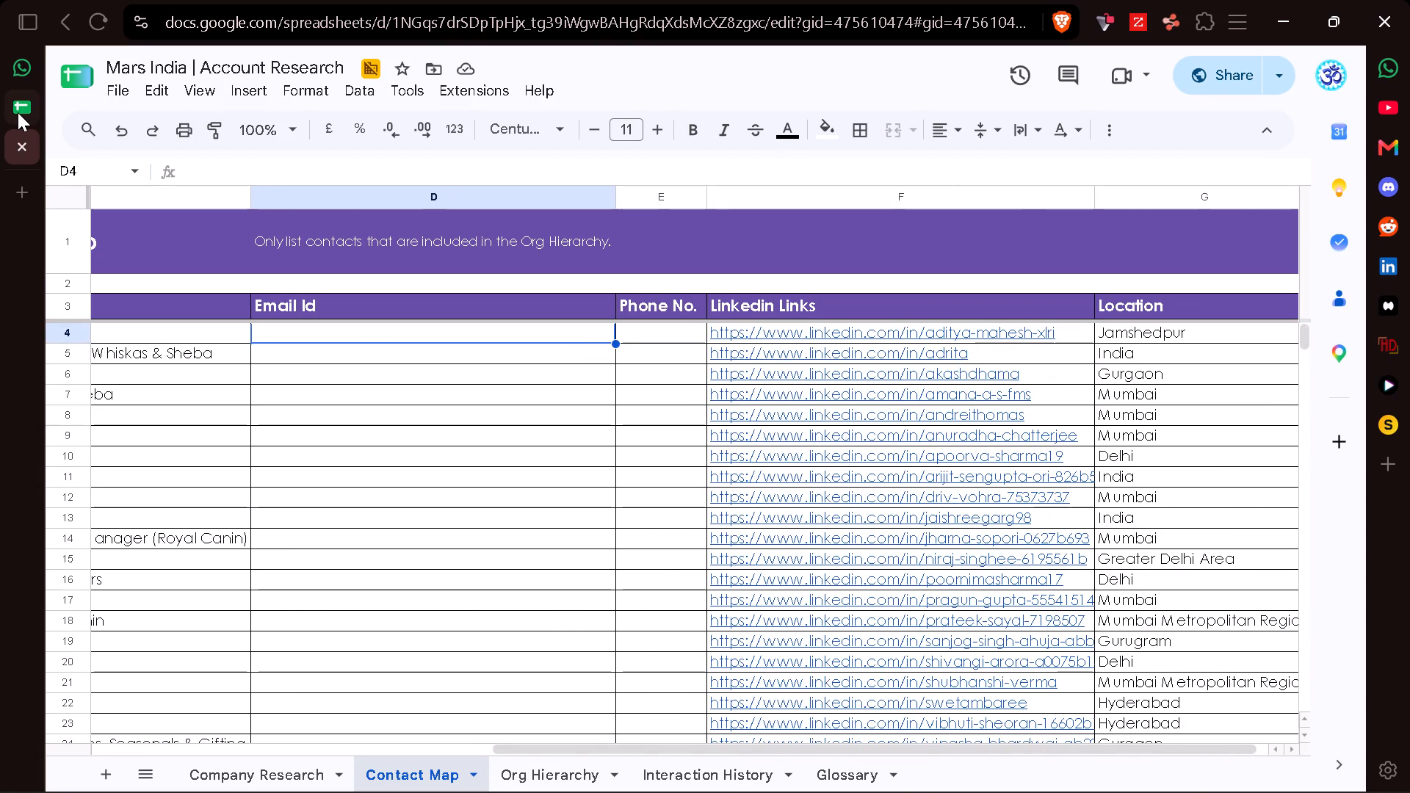
# Check the AR Sheet entries for Volkswagen India and Mars in the AR Master Sheet, and return to the Mars India Contact Map.
pyautogui.click(18, 112)
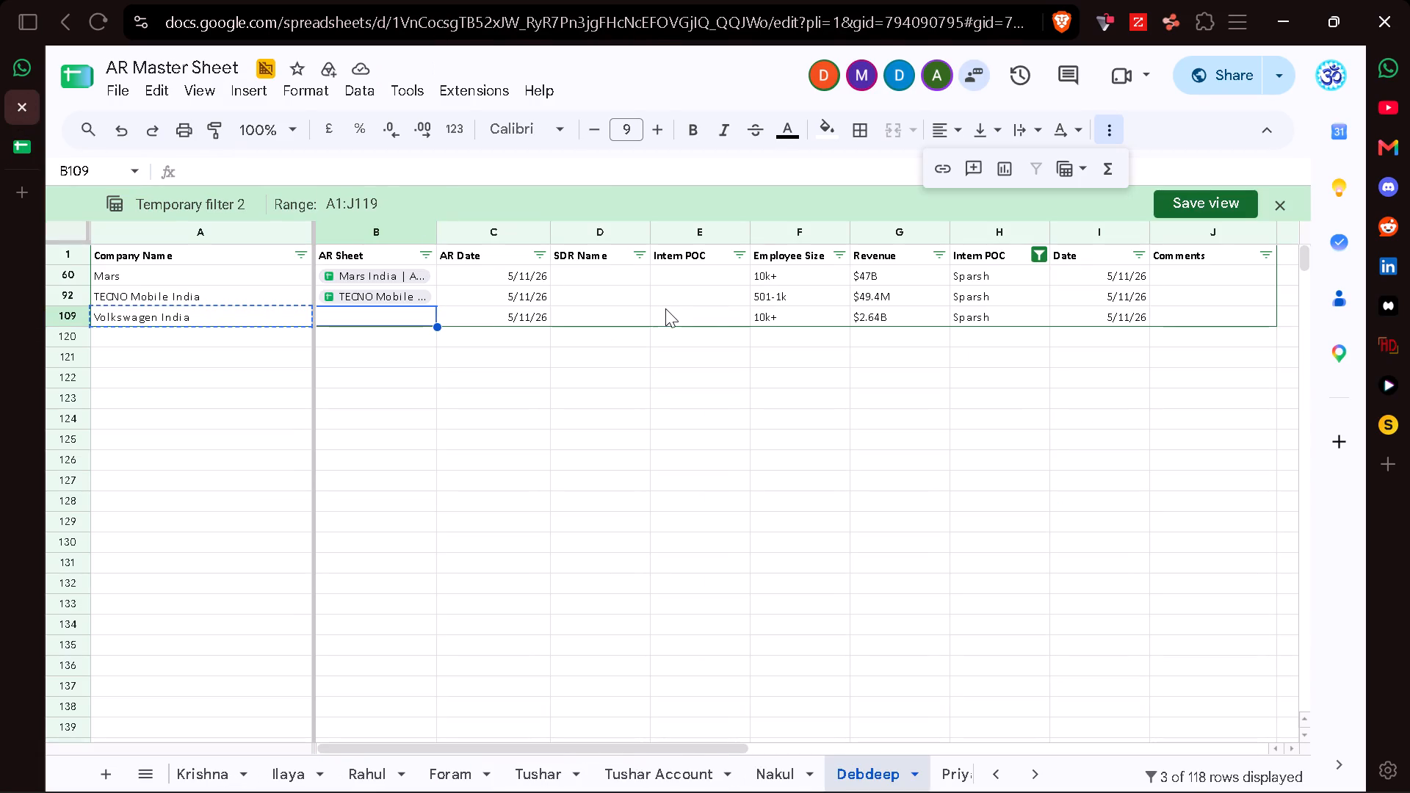
pyautogui.click(364, 317)
pyautogui.click(273, 307)
pyautogui.click(354, 308)
pyautogui.click(438, 272)
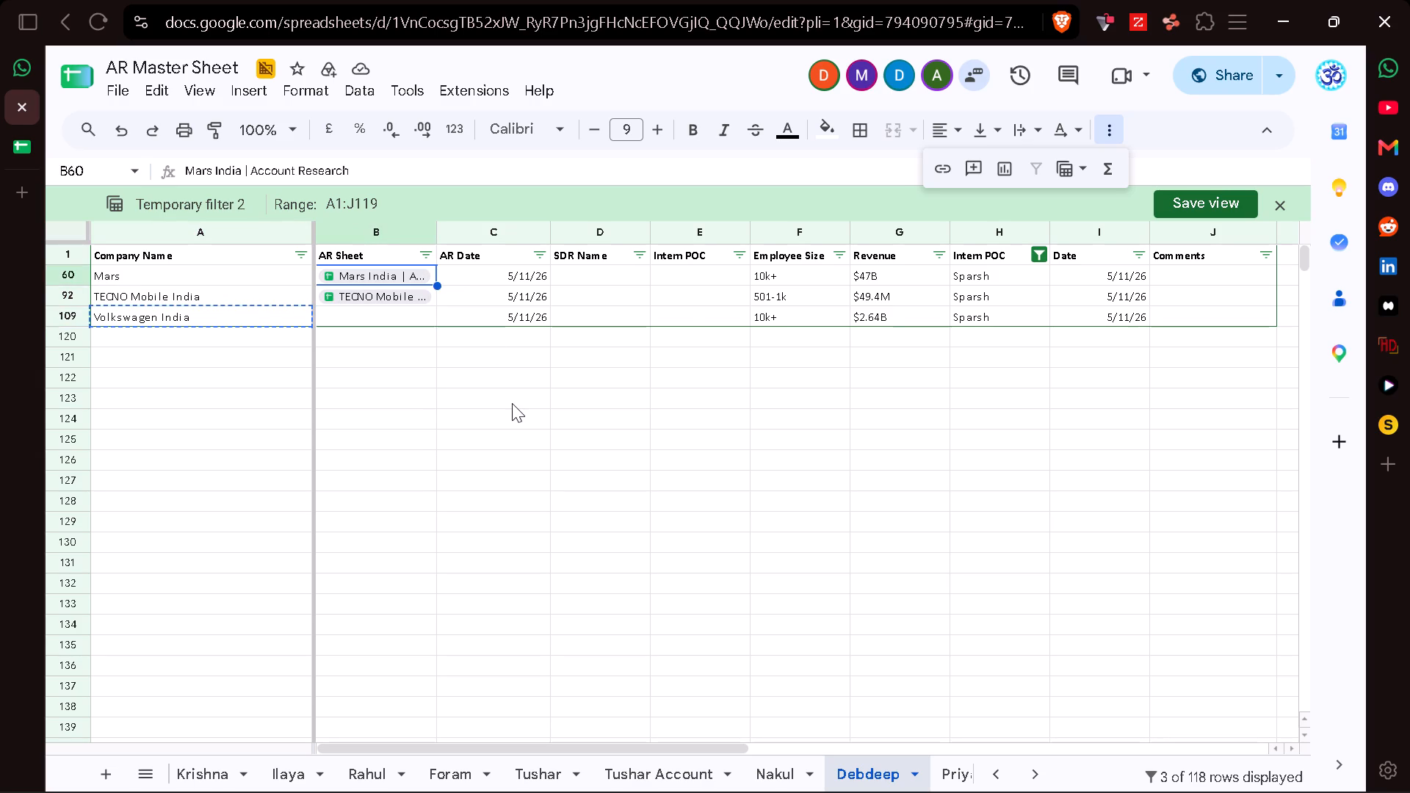
pyautogui.click(1110, 125)
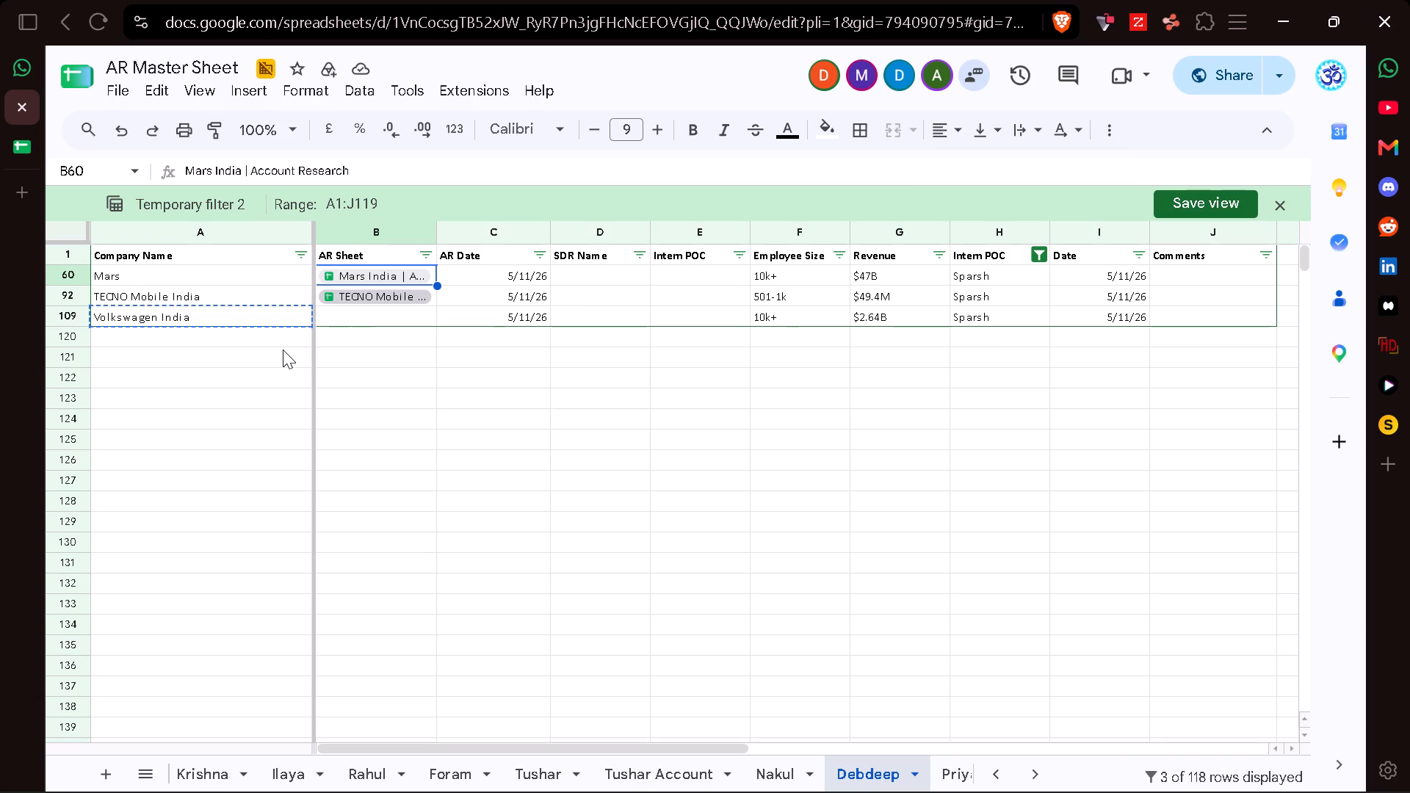
pyautogui.click(18, 140)
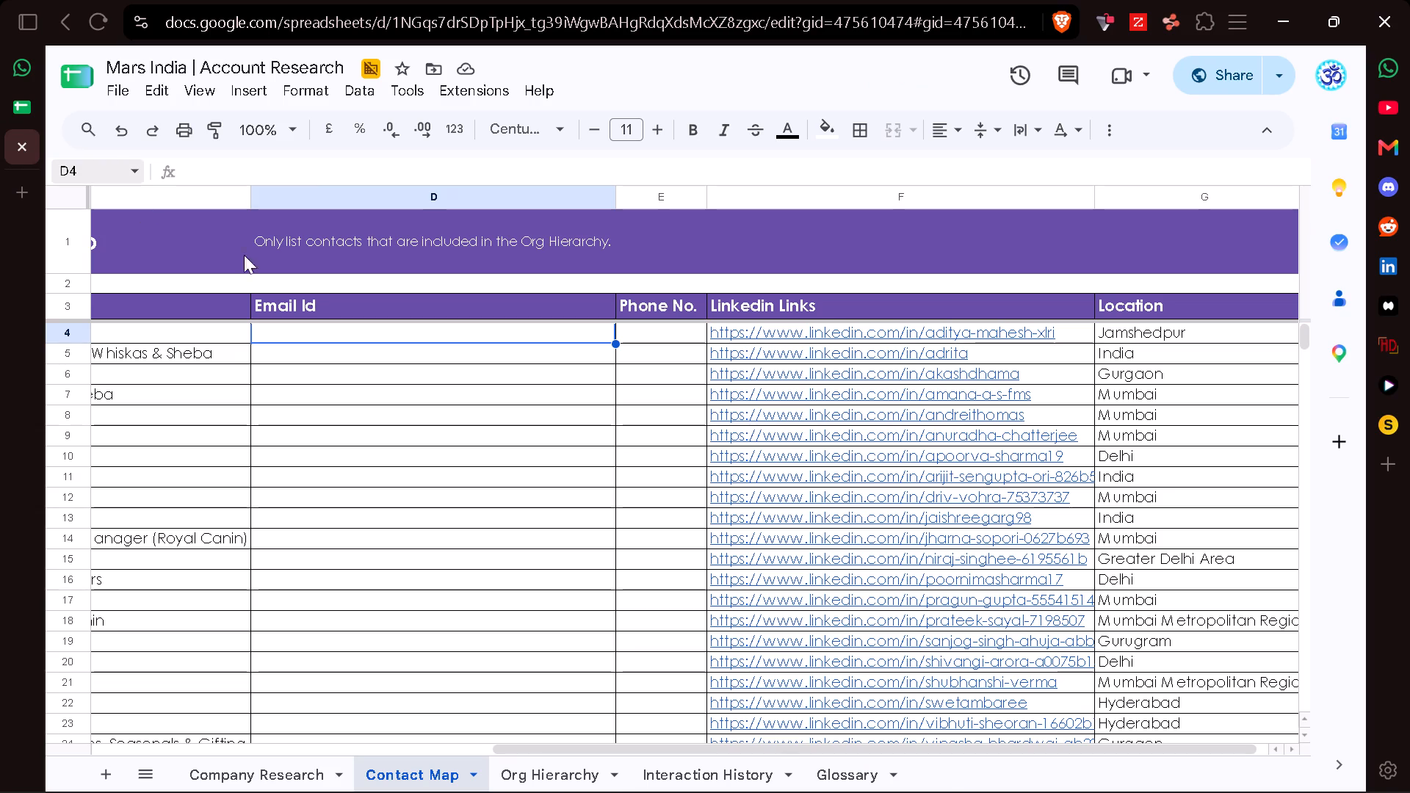
pyautogui.scroll(2, 499, 414)
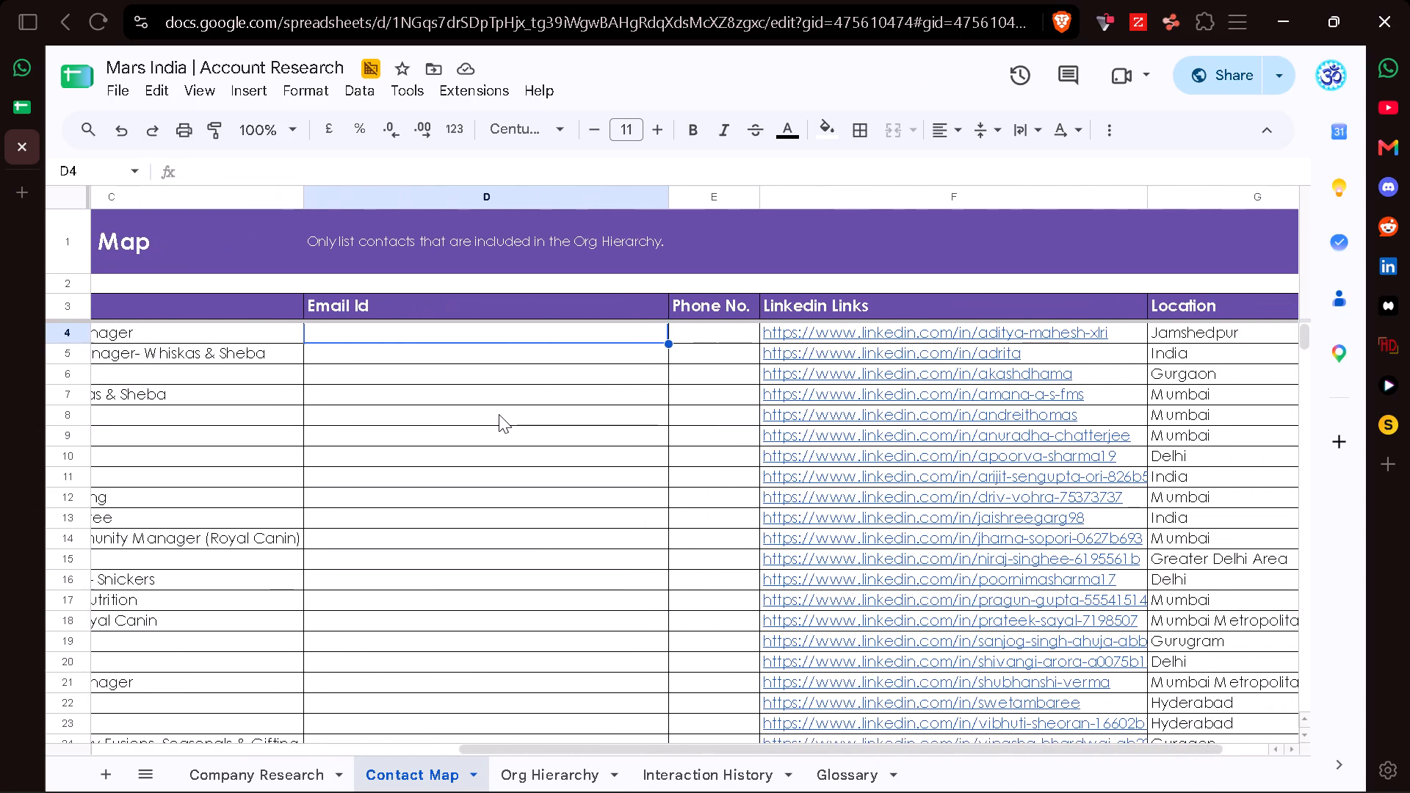
# Look up the row 4 contact's LinkedIn profile in ZoomInfo and copy the business email into the contact's Email Id cell, D4.
pyautogui.hscroll(-1, 499, 414)
pyautogui.hscroll(-1, 608, 382)
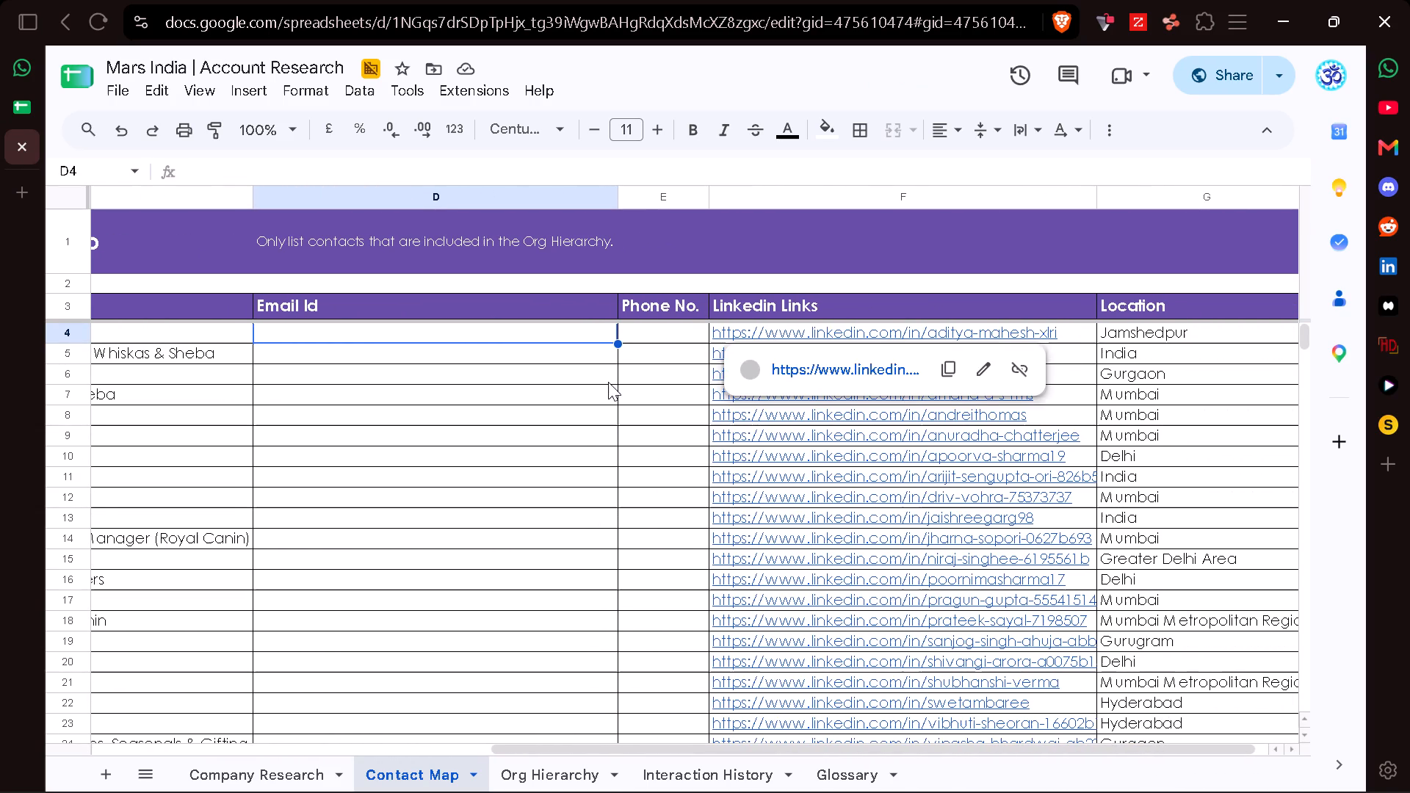
pyautogui.hscroll(-1, 608, 382)
pyautogui.click(835, 364)
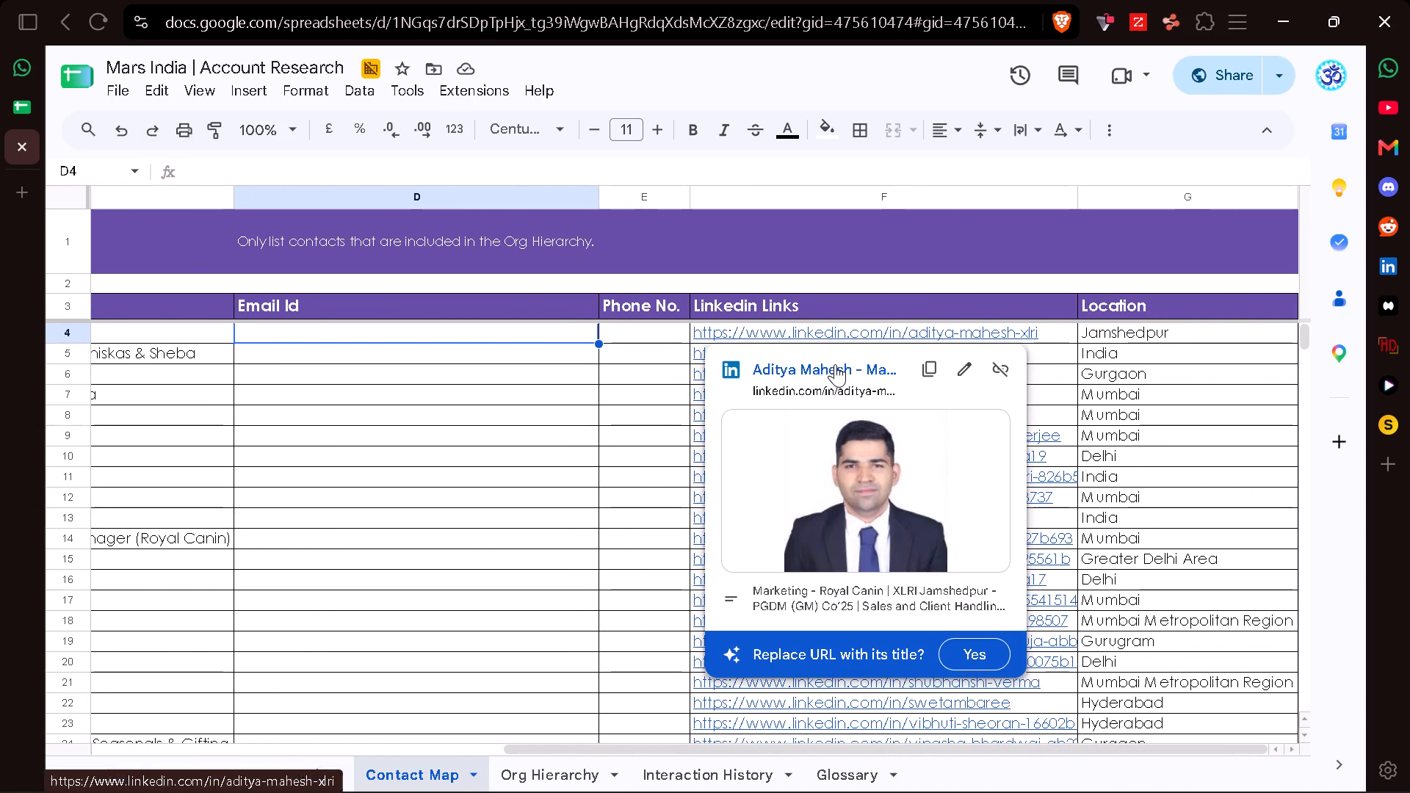
pyautogui.click(1132, 36)
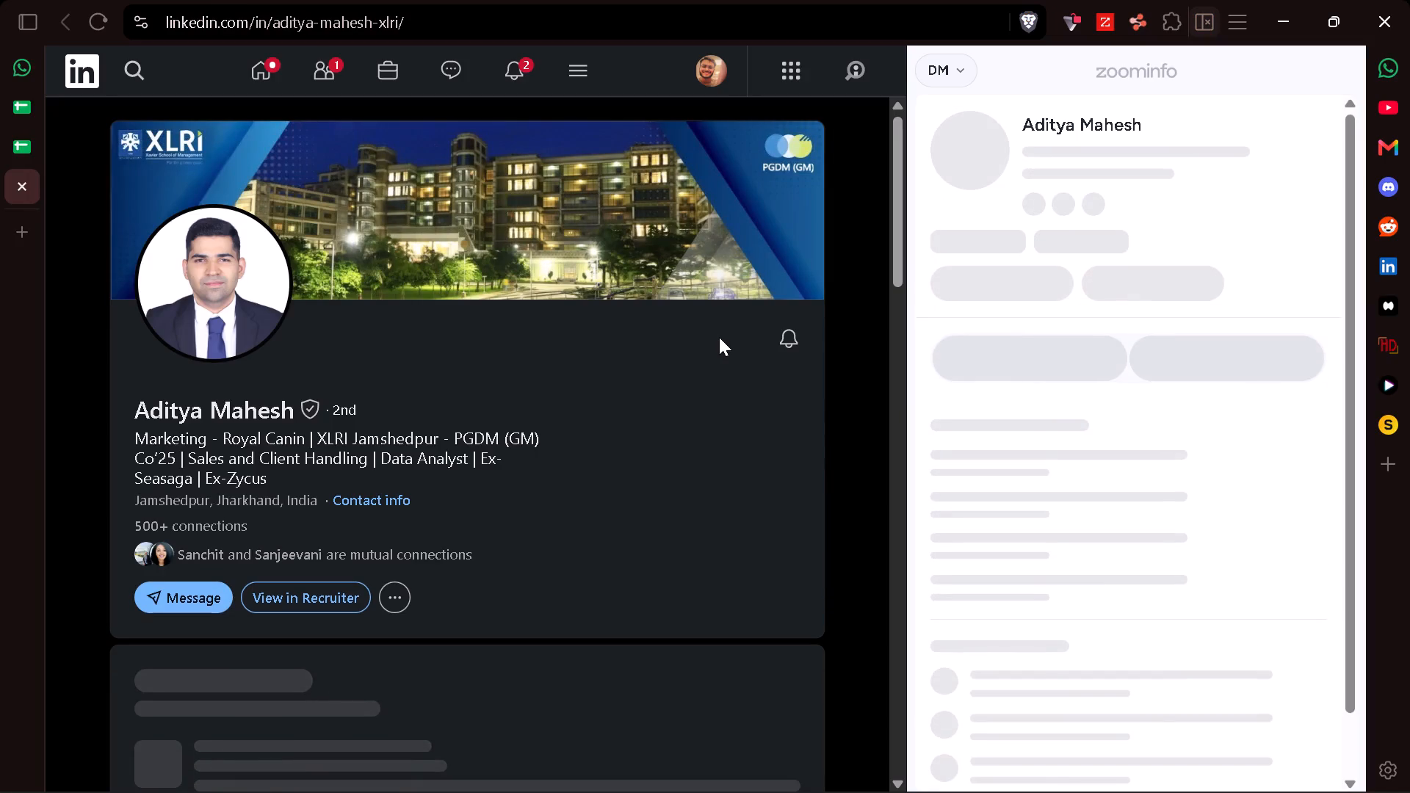
pyautogui.scroll(-3, 719, 337)
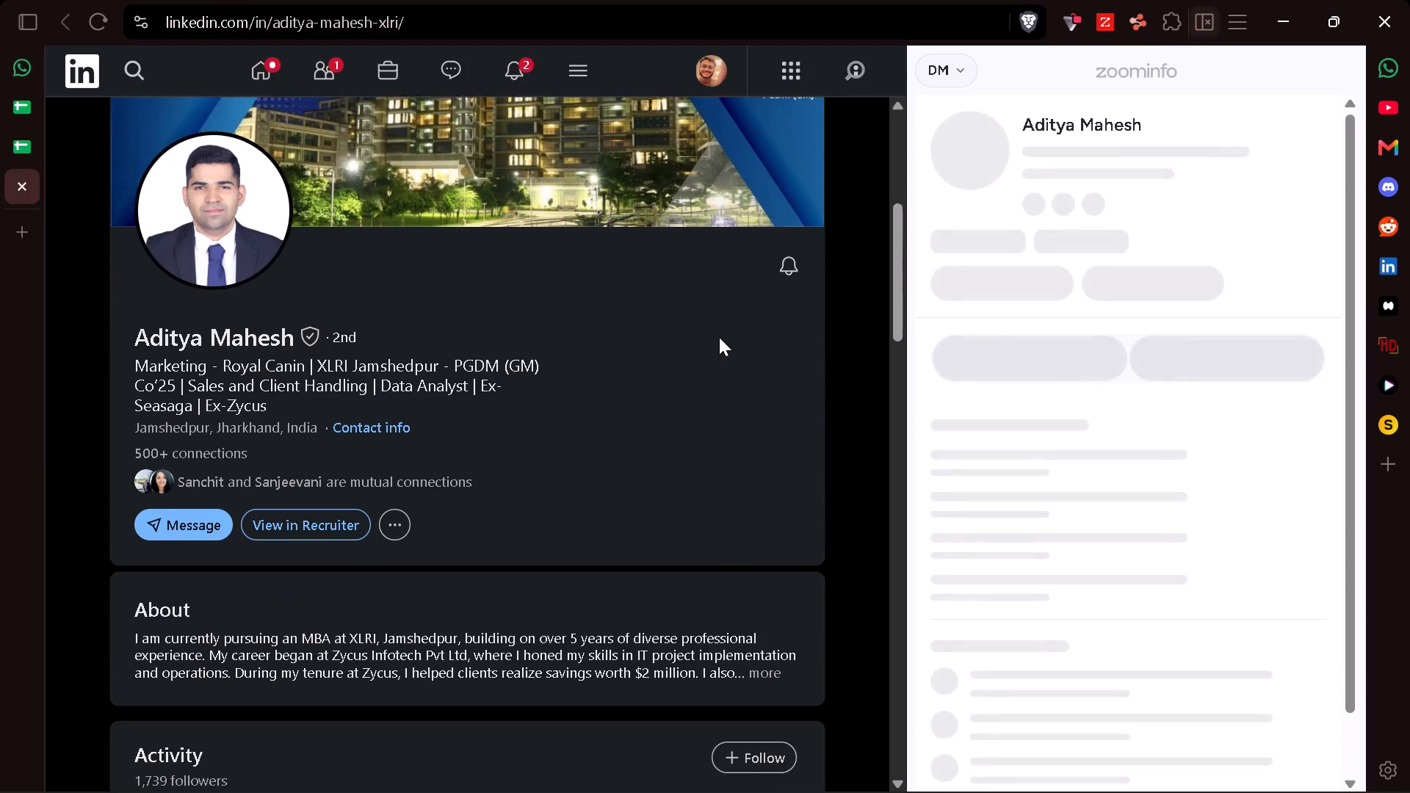
pyautogui.scroll(-3, 719, 337)
pyautogui.scroll(5, 719, 337)
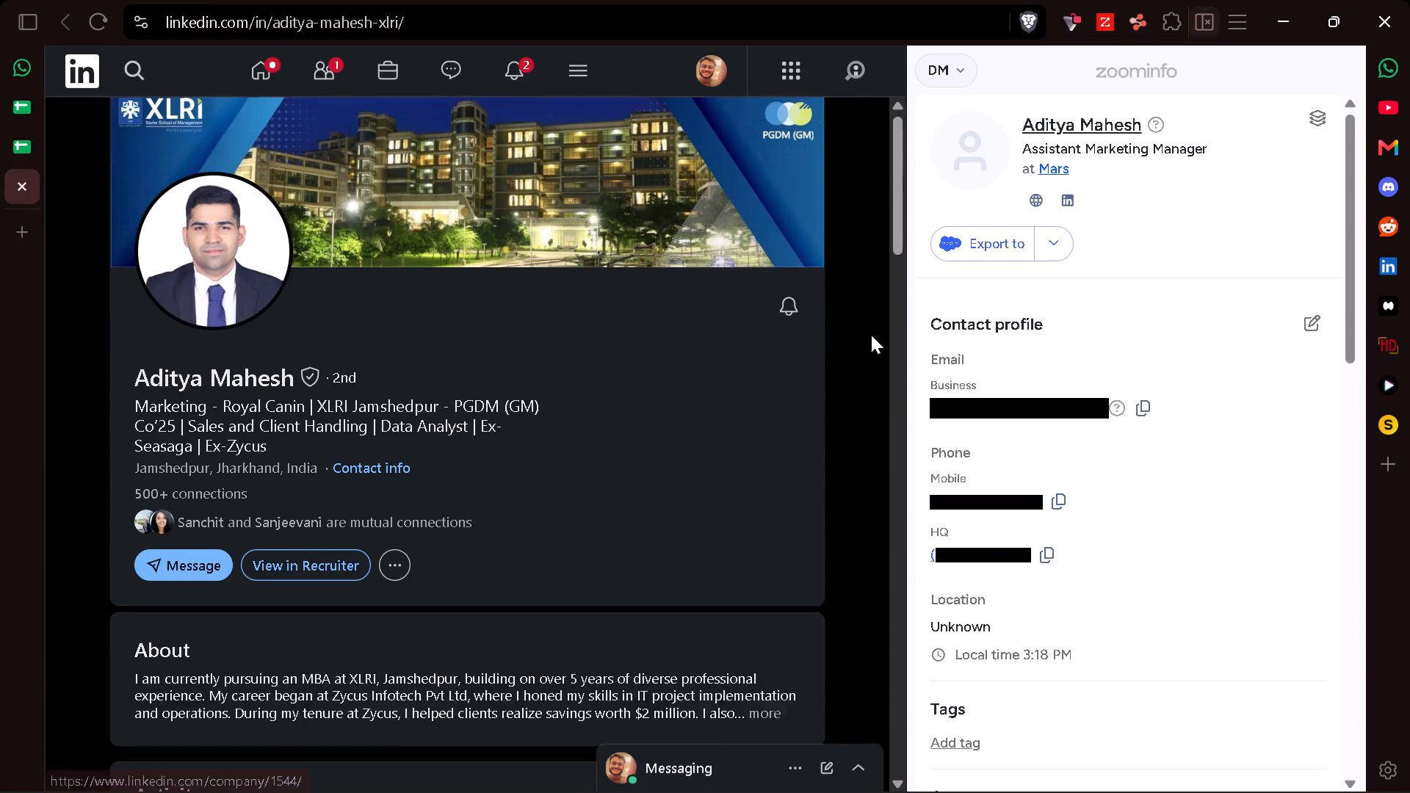
pyautogui.click(1138, 410)
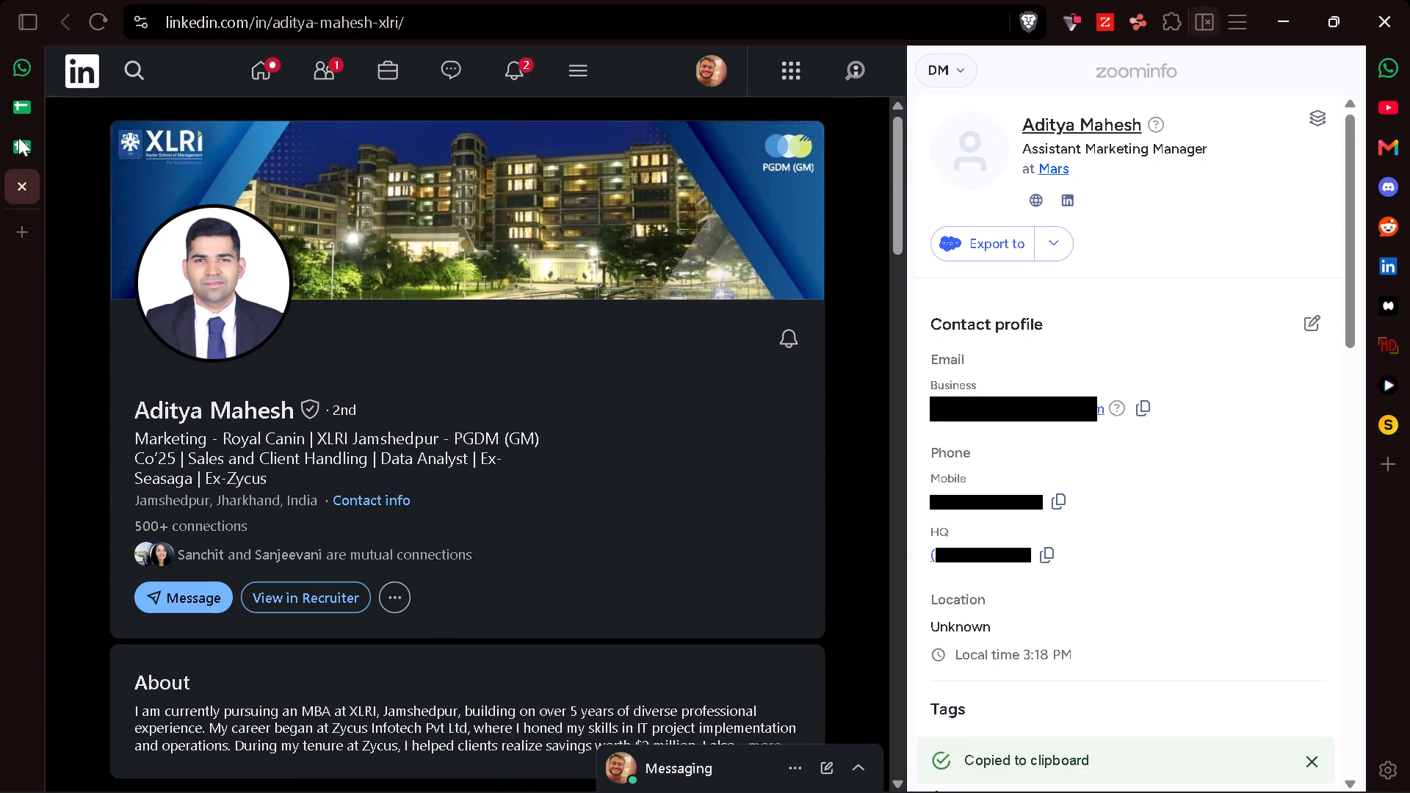
pyautogui.click(20, 141)
pyautogui.hotkey('ctrl', 'v')
pyautogui.press('Right')
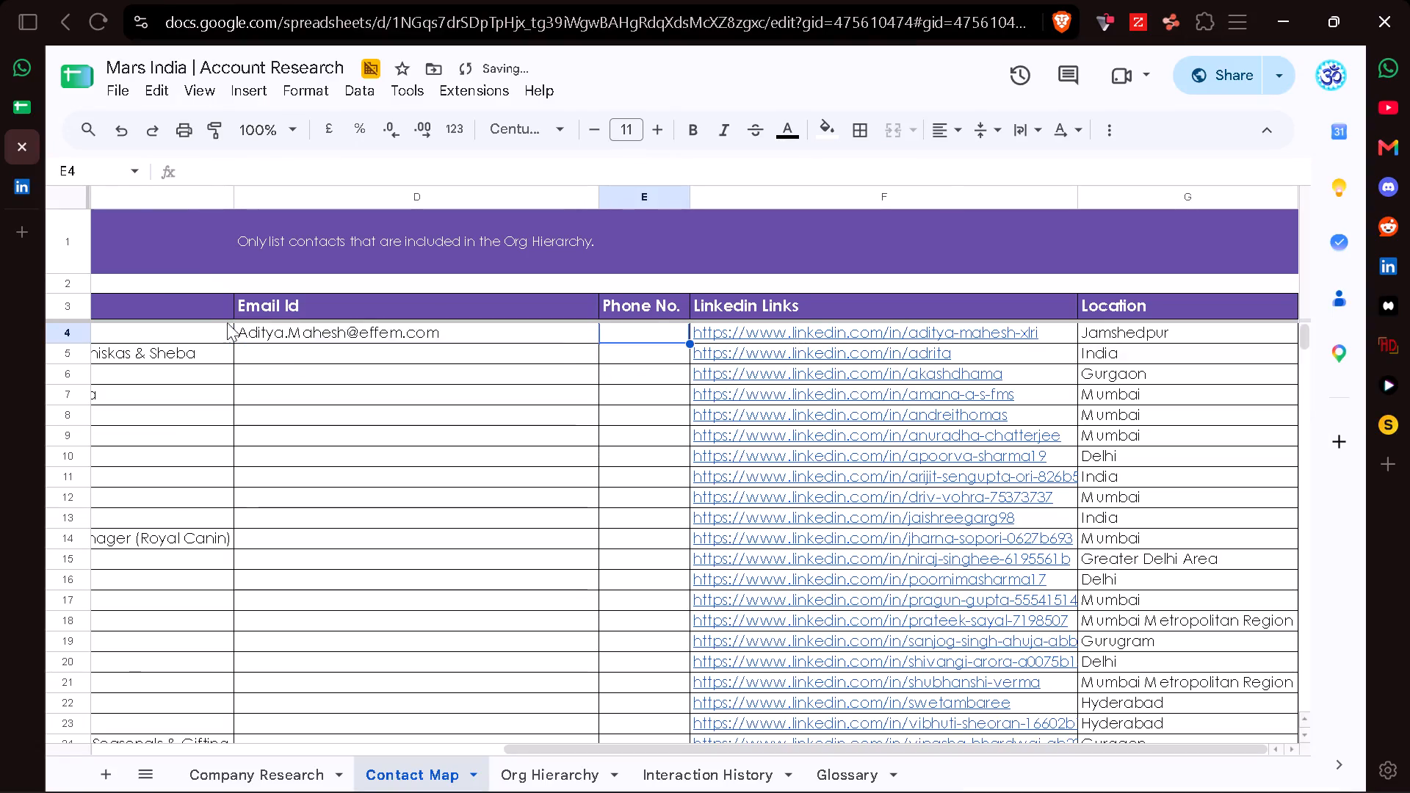
# Copy the row 4 contact's mobile number from ZoomInfo into Phone No. cell E4 and strip the leading formula prefix.
pyautogui.click(17, 184)
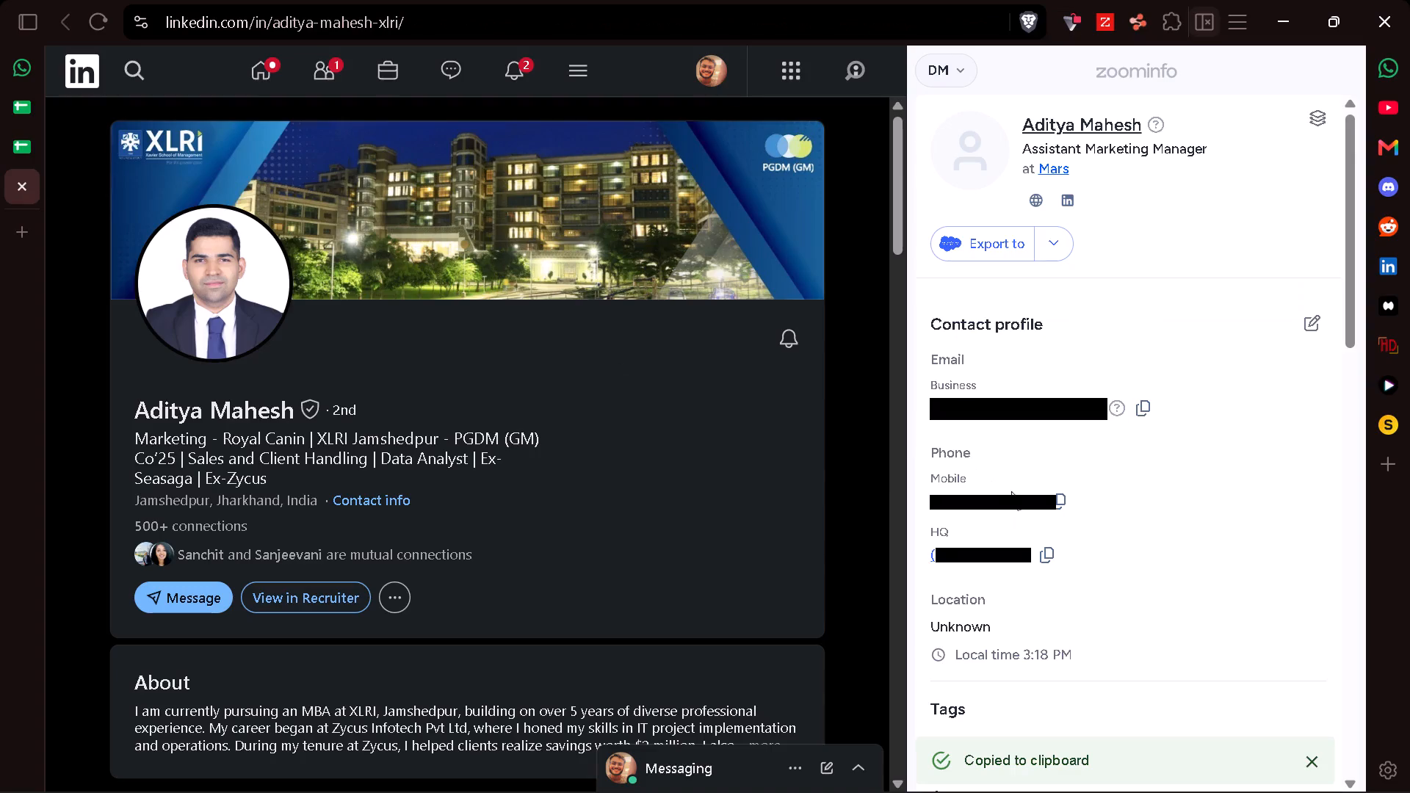
pyautogui.click(1052, 504)
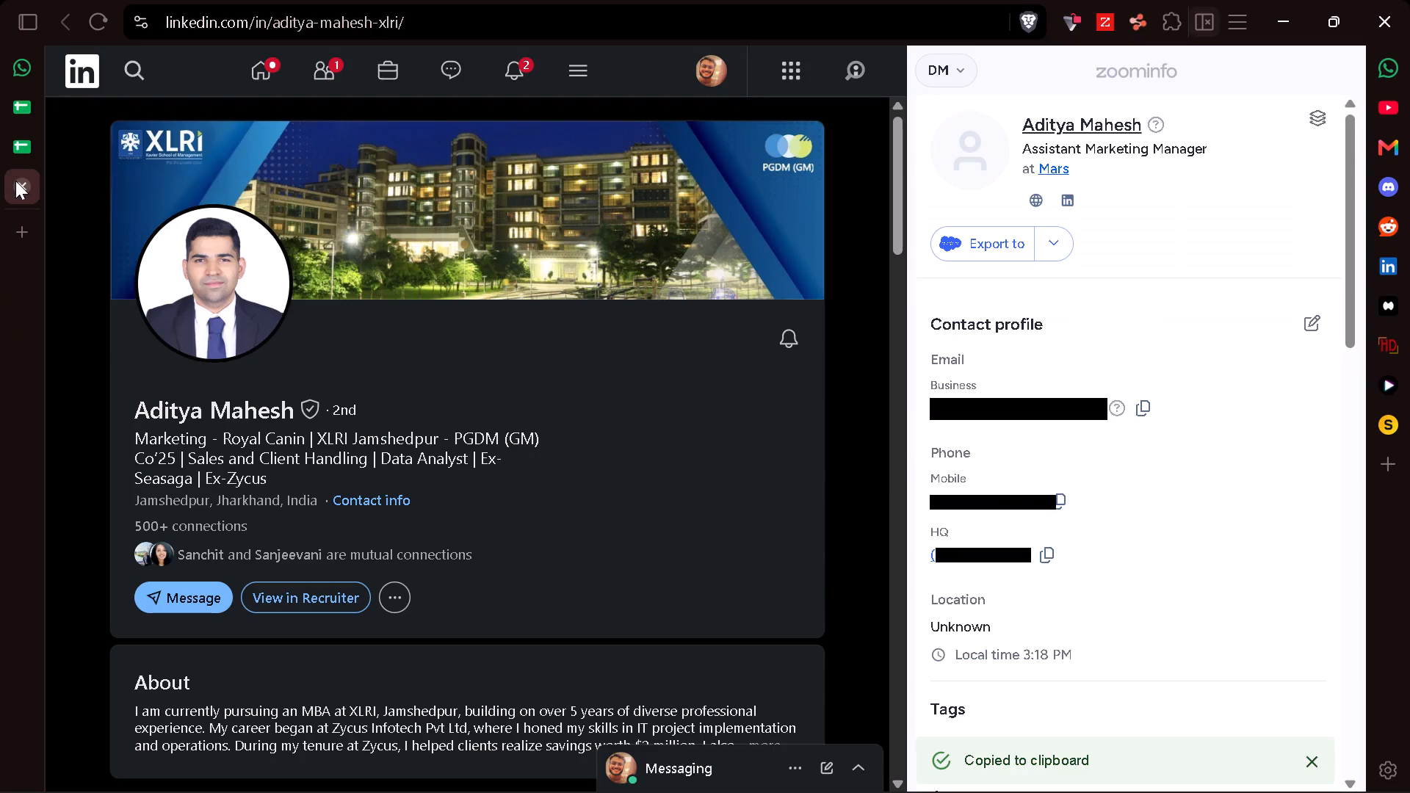
pyautogui.click(15, 181)
pyautogui.hotkey('ctrl', 'v')
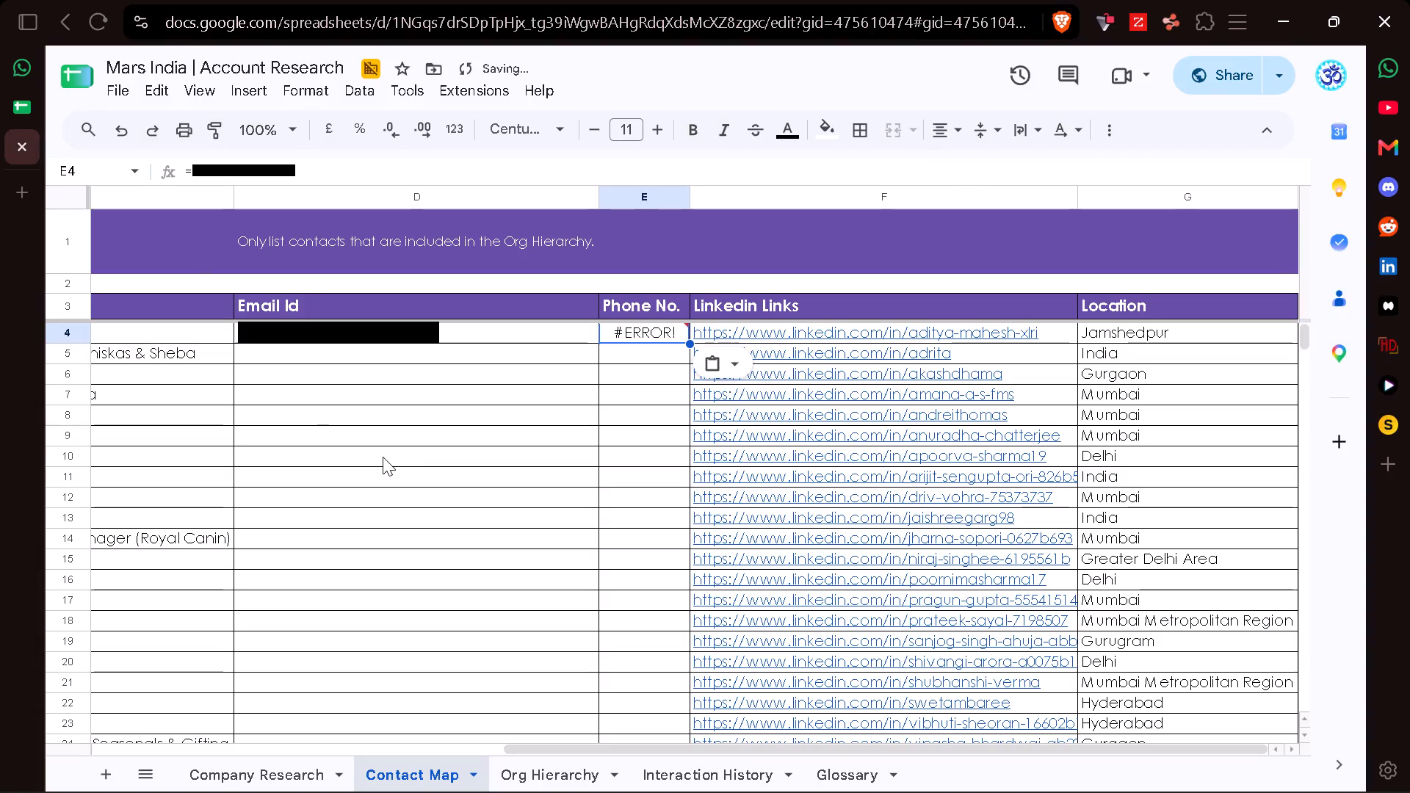
pyautogui.click(209, 170)
pyautogui.press('Right')
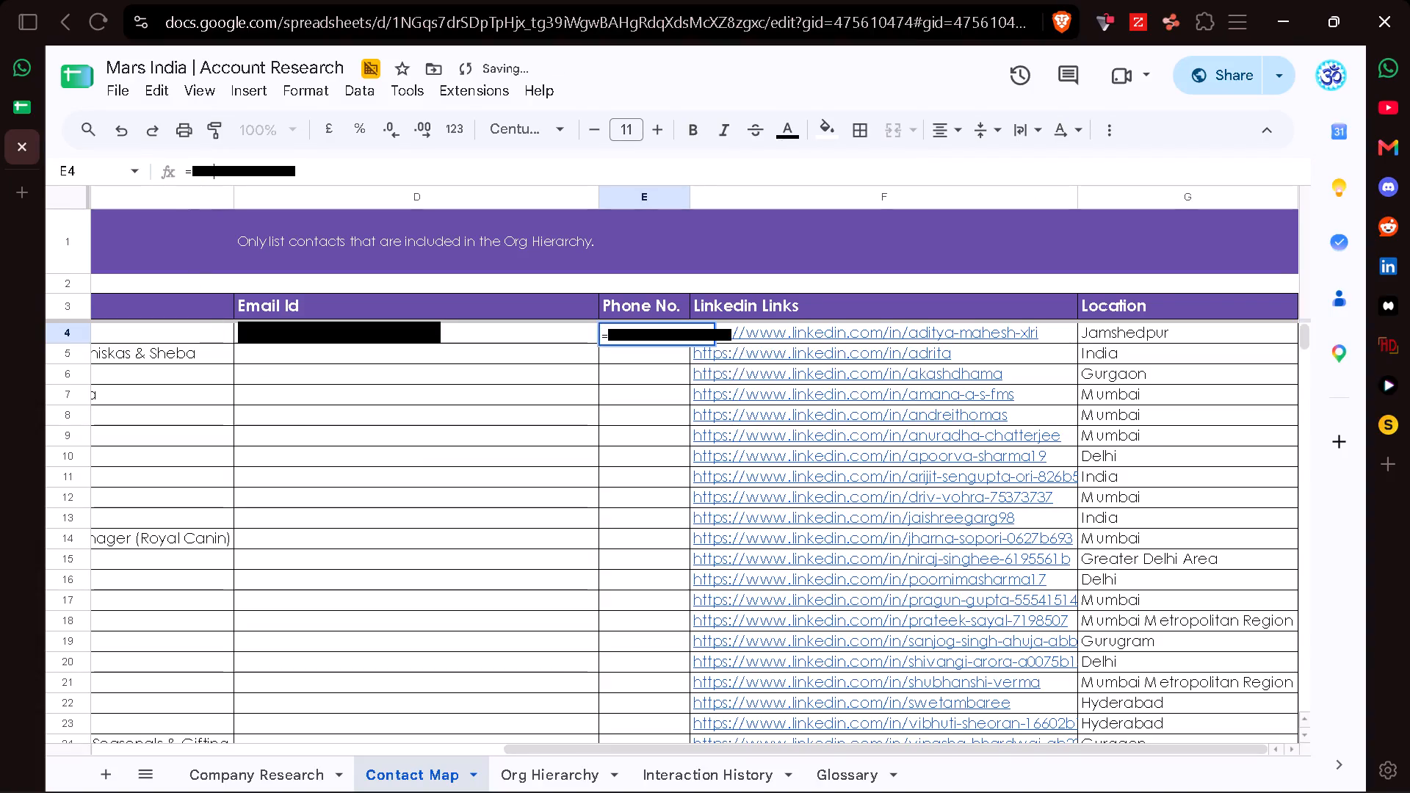
pyautogui.press('BackSpace')
pyautogui.press('BackSpace')
pyautogui.press('BackSpace')
pyautogui.press('BackSpace')
pyautogui.press('BackSpace')
pyautogui.press('BackSpace')
pyautogui.press('BackSpace')
pyautogui.click(379, 363)
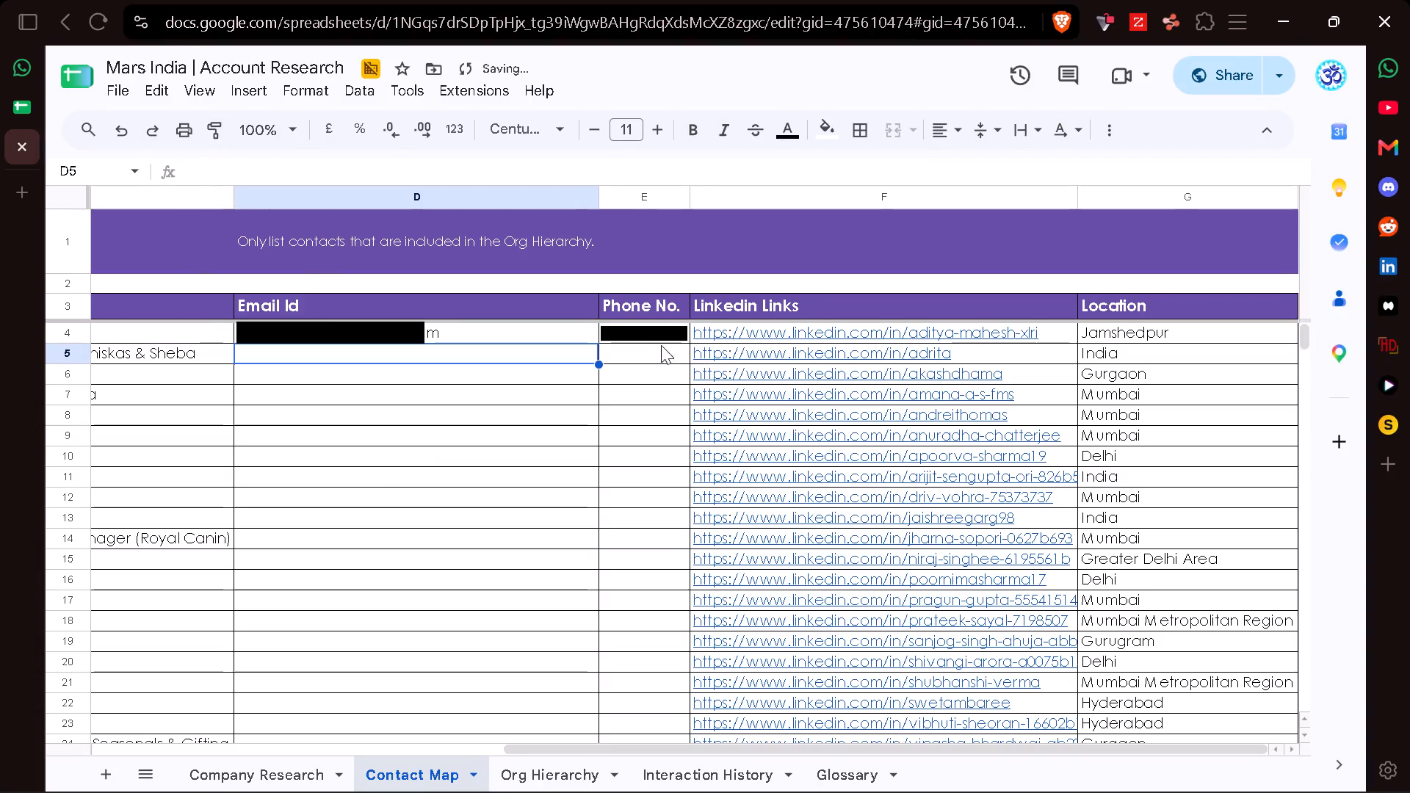
# Open the row 5 contact's LinkedIn profile with its ZoomInfo lookup and send a connection invitation without a note.
pyautogui.click(834, 390)
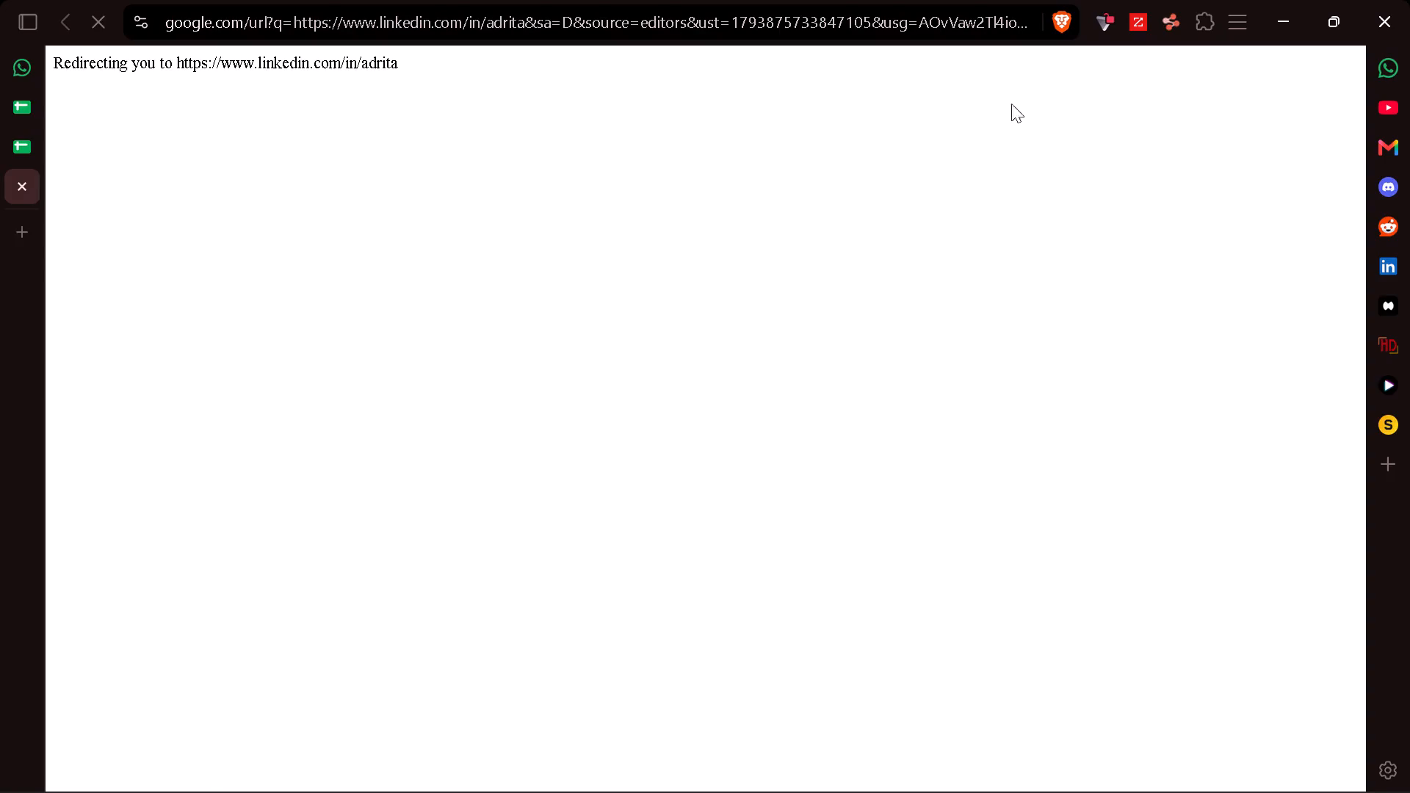
pyautogui.click(1137, 26)
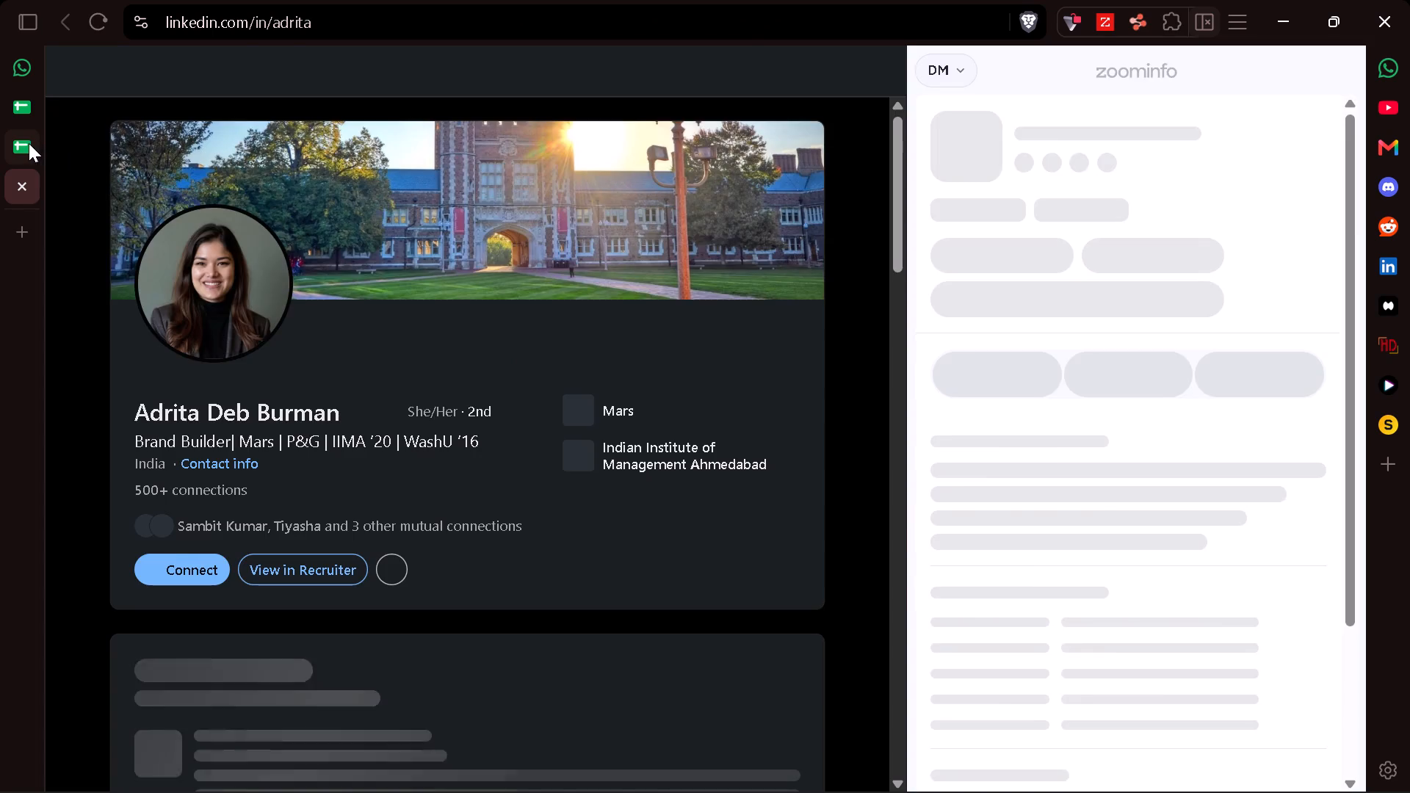
pyautogui.click(29, 143)
pyautogui.hscroll(-1, 275, 471)
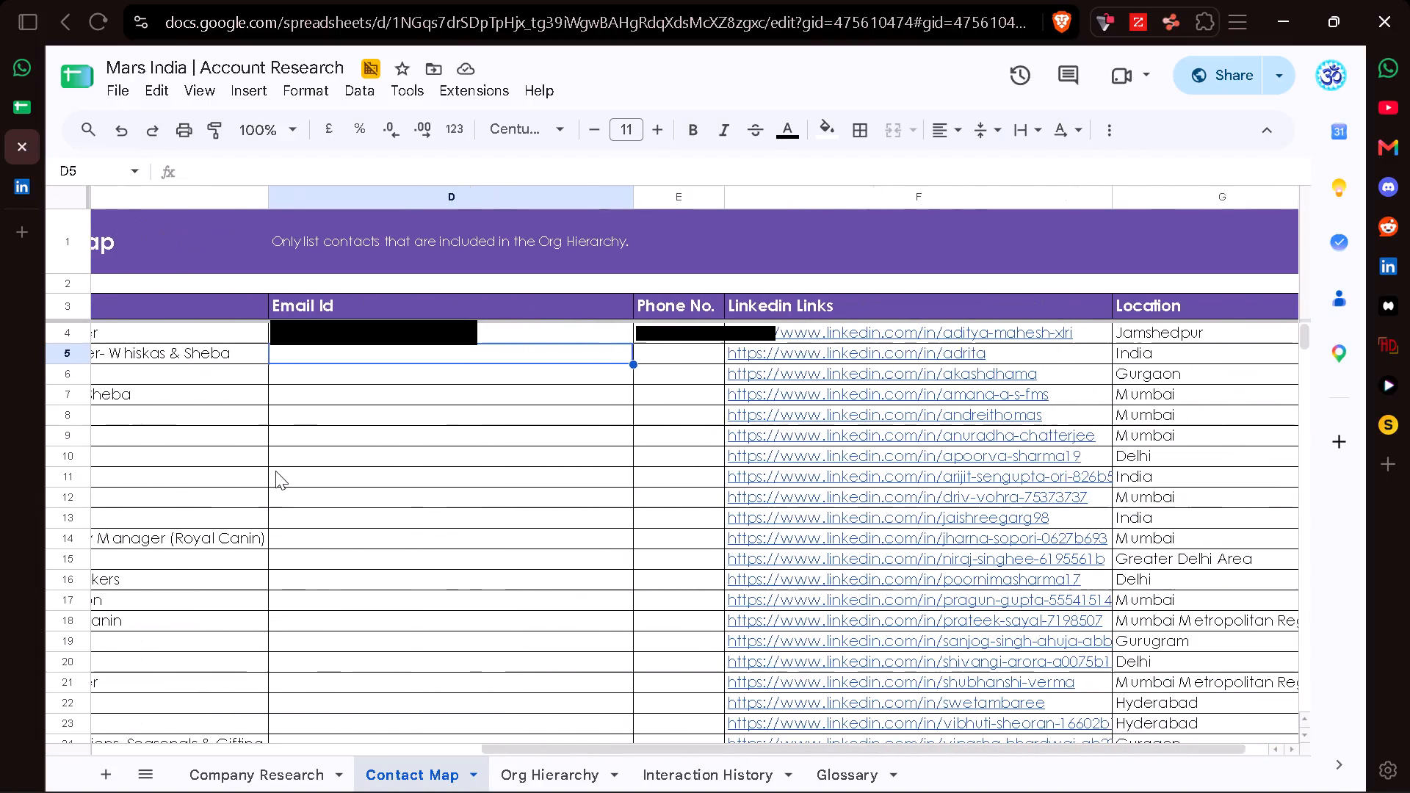
pyautogui.hscroll(-1, 275, 471)
pyautogui.click(23, 188)
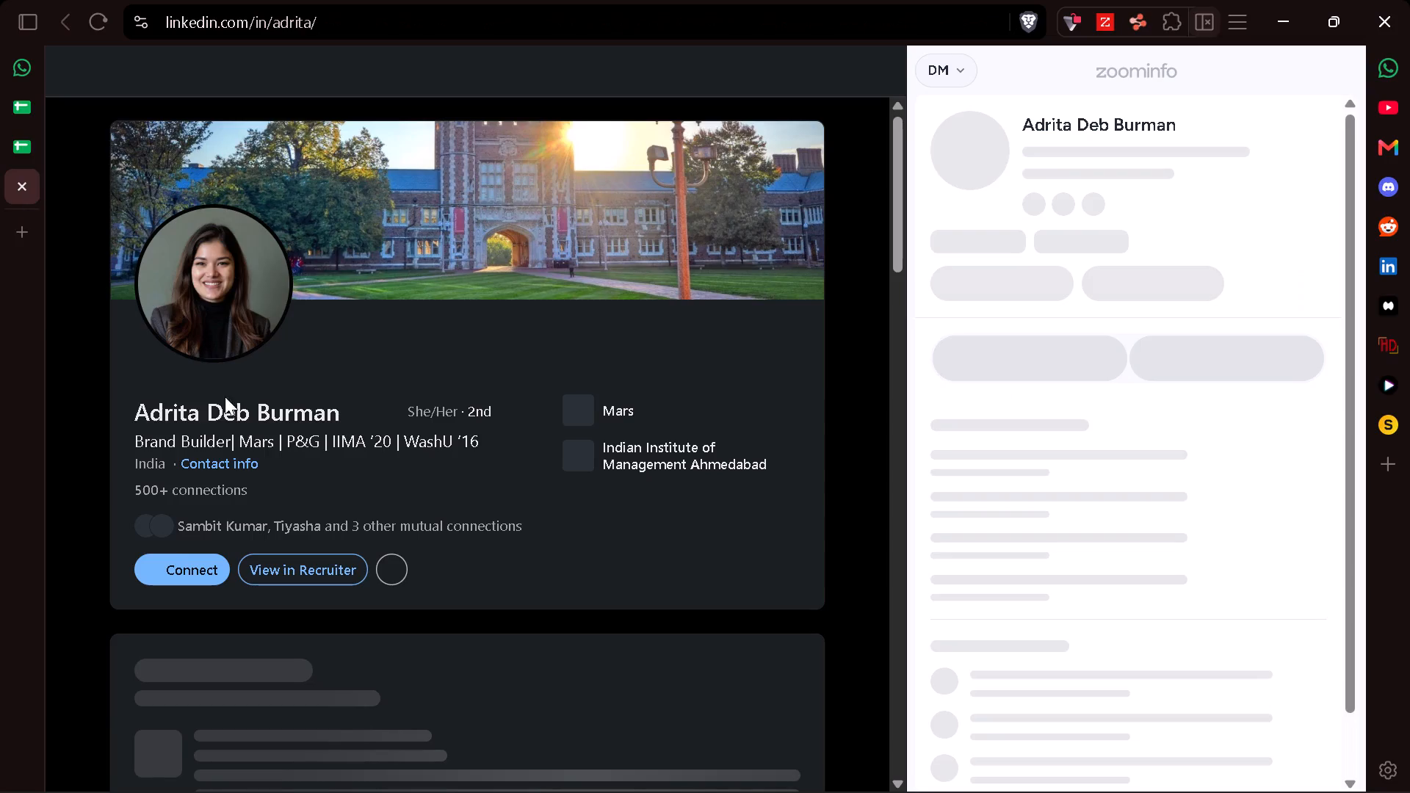
pyautogui.click(173, 558)
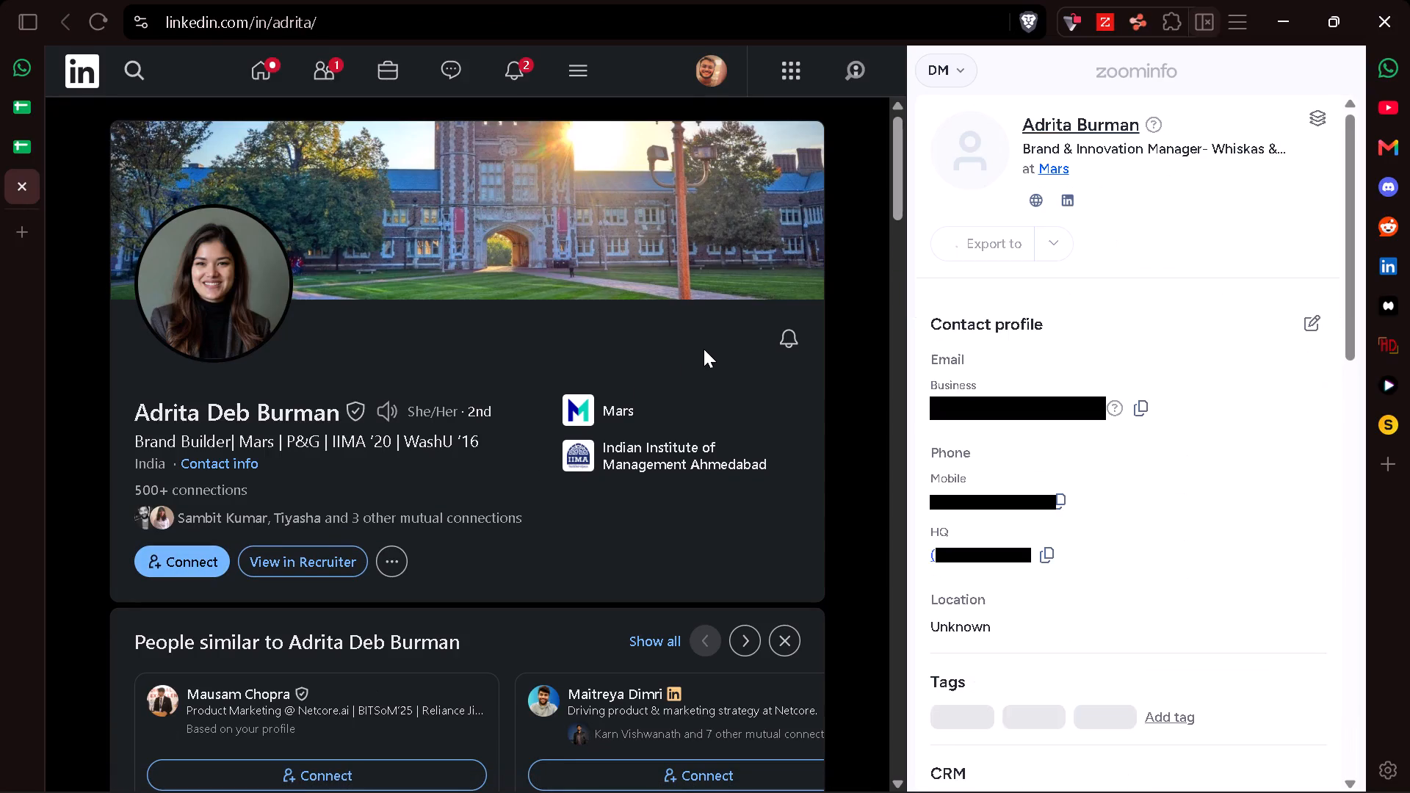
pyautogui.click(654, 308)
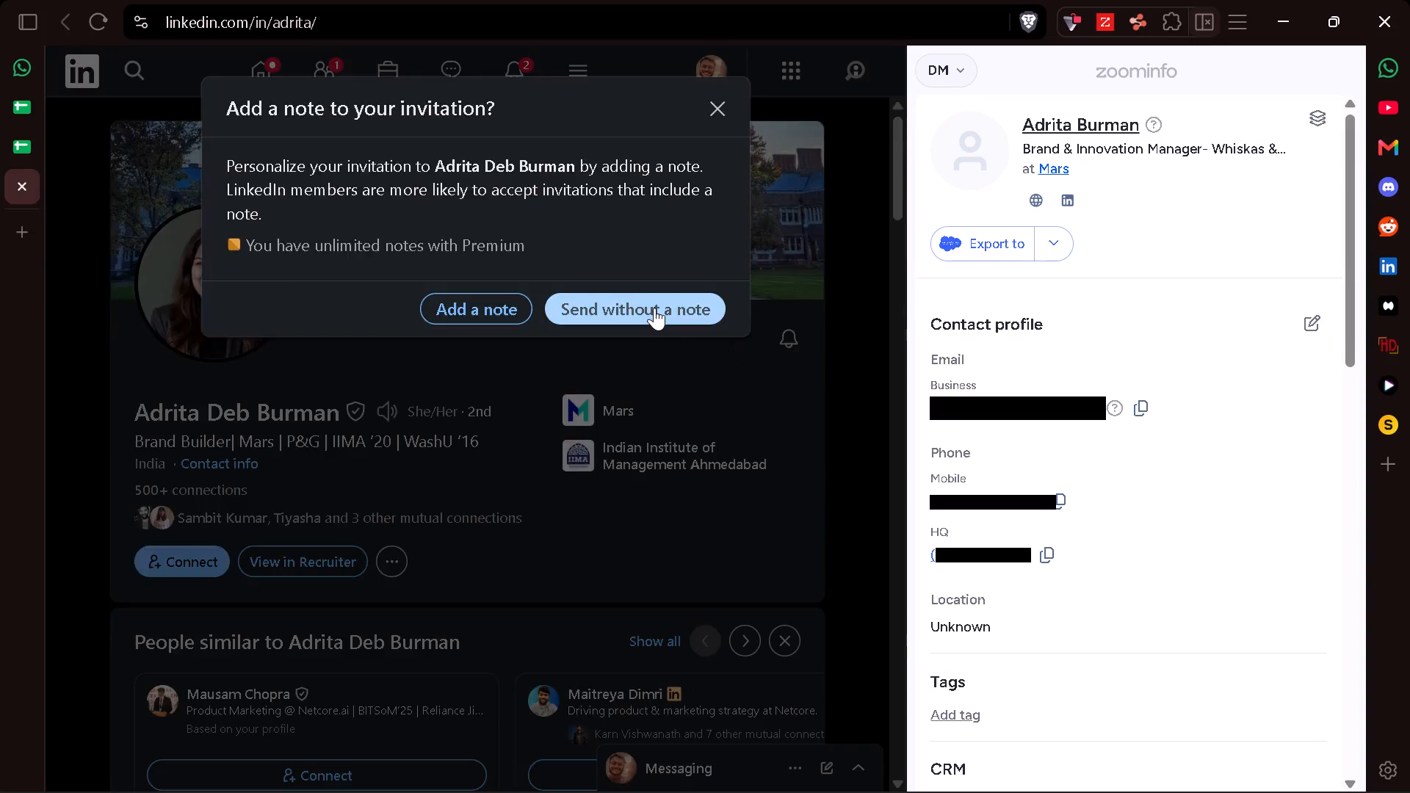
# Check the row 5 contact's current role on LinkedIn and copy the business email from ZoomInfo into Email Id cell D5.
pyautogui.scroll(-8, 516, 500)
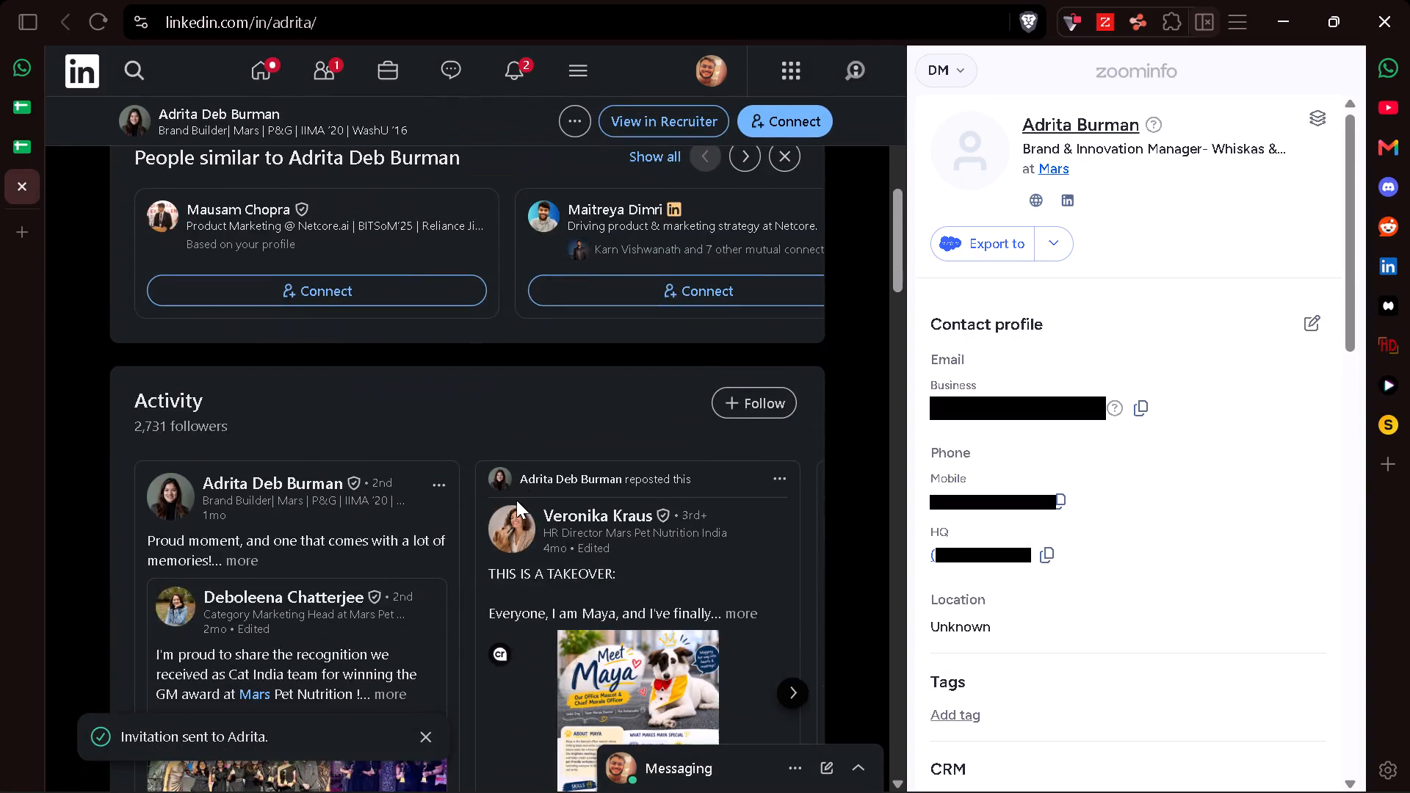
pyautogui.scroll(-4, 516, 500)
pyautogui.scroll(4, 592, 457)
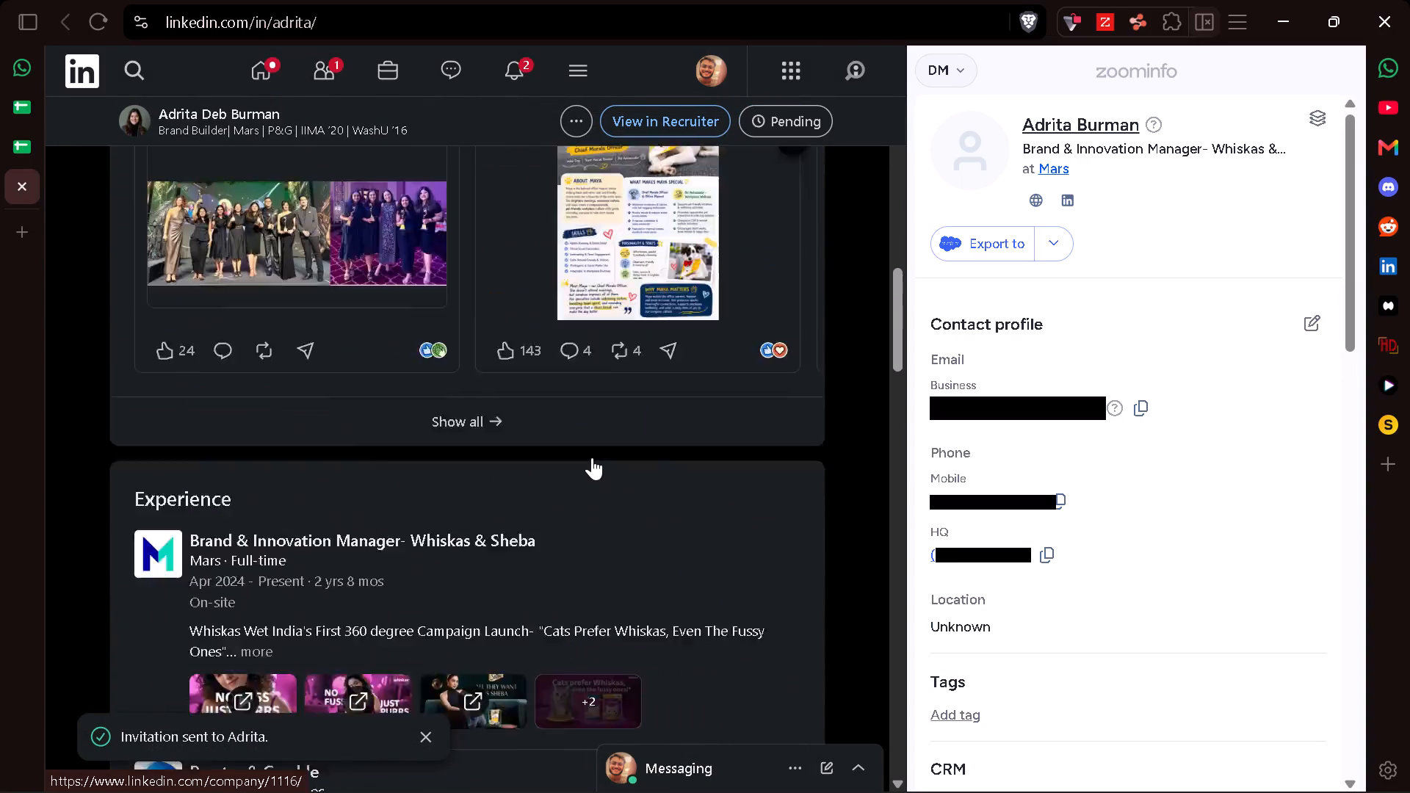
pyautogui.scroll(5, 592, 457)
pyautogui.click(1147, 403)
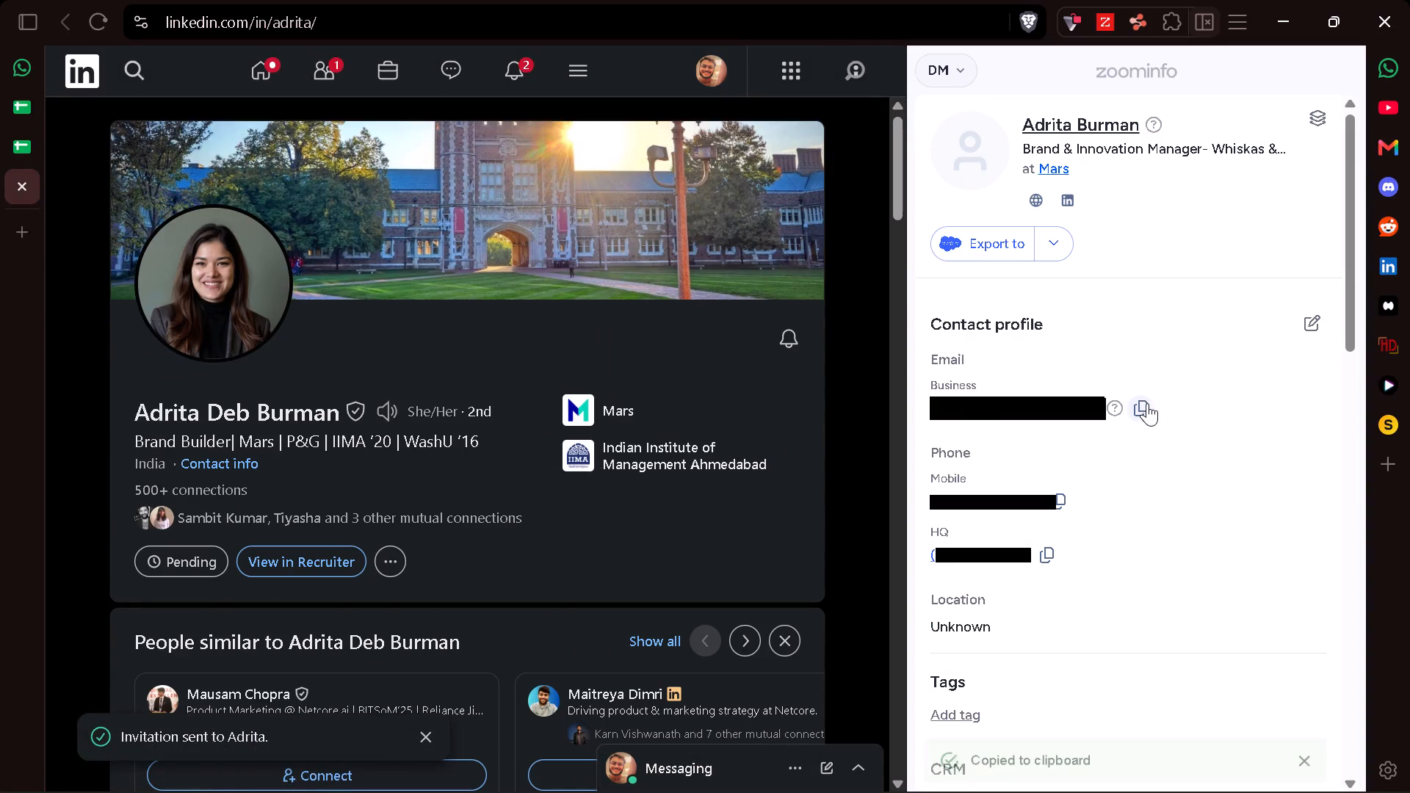
pyautogui.click(23, 148)
pyautogui.hotkey('ctrl', 'v')
pyautogui.press('Right')
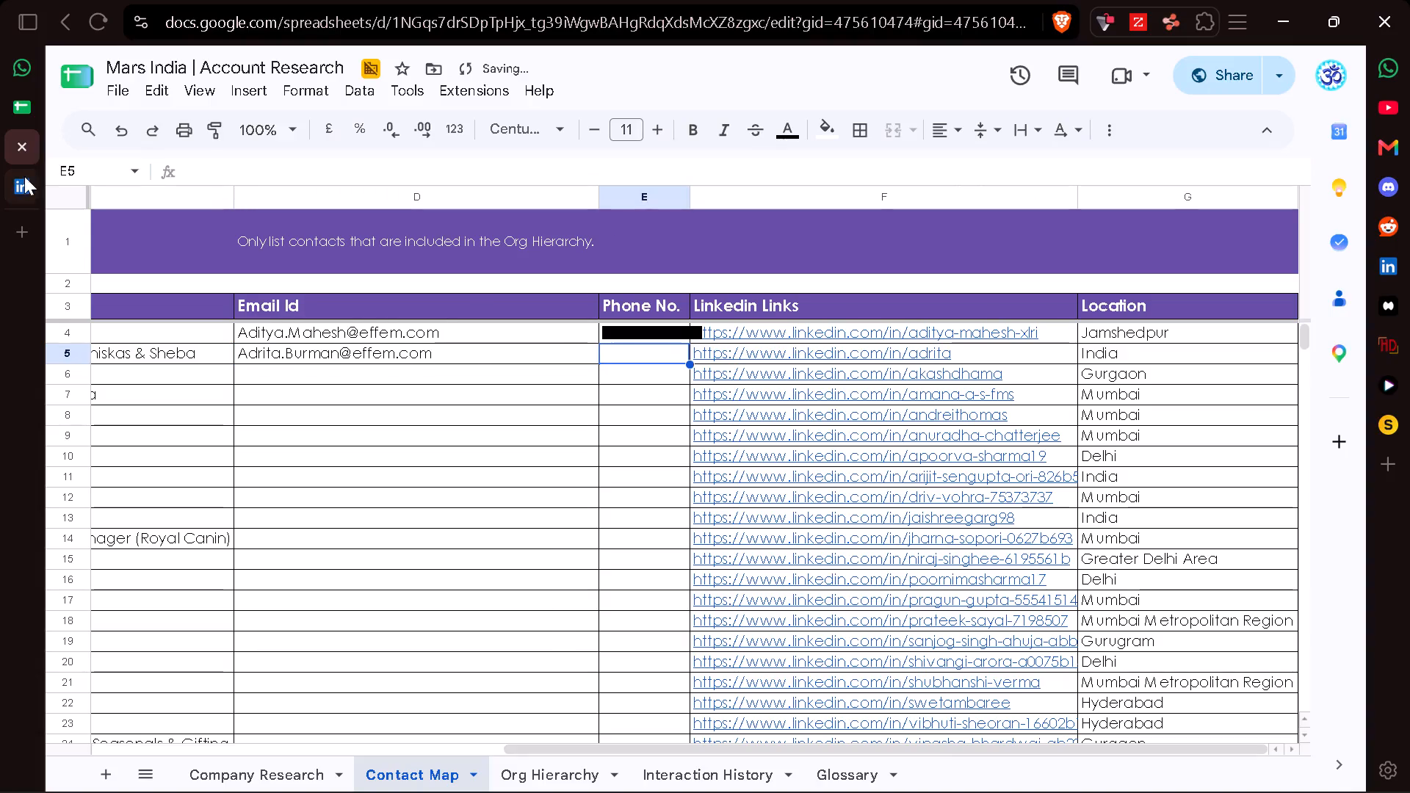
# Copy the row 5 contact's mobile number from ZoomInfo into Phone No. cell E5 and strip the leading formula prefix.
pyautogui.click(24, 181)
pyautogui.click(1049, 503)
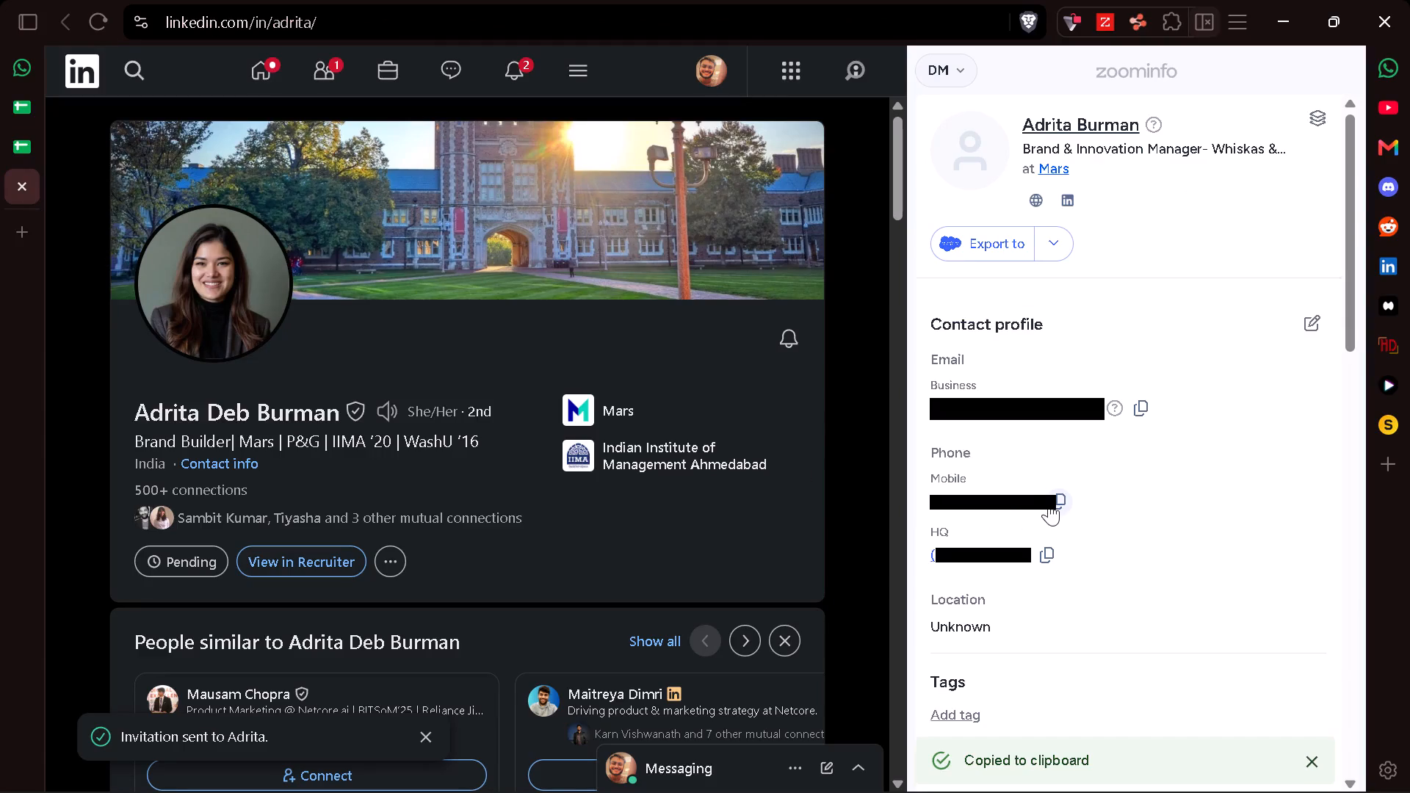
pyautogui.click(20, 189)
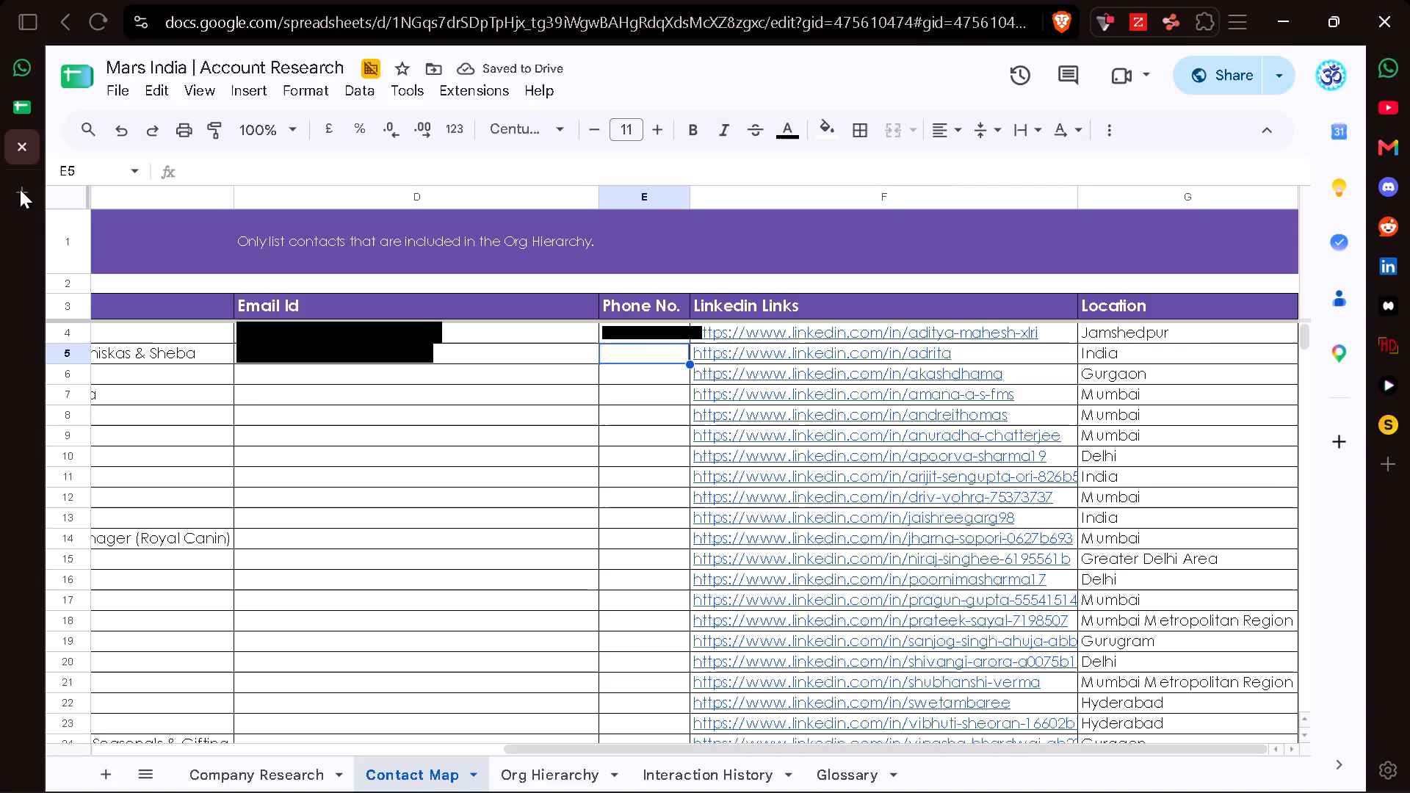
pyautogui.hotkey('ctrl', 'v')
pyautogui.click(215, 164)
pyautogui.press('BackSpace')
pyautogui.press('BackSpace')
pyautogui.press('BackSpace')
pyautogui.press('BackSpace')
pyautogui.press('BackSpace')
pyautogui.press('BackSpace')
pyautogui.press('BackSpace')
pyautogui.press('BackSpace')
pyautogui.press('BackSpace')
pyautogui.press('BackSpace')
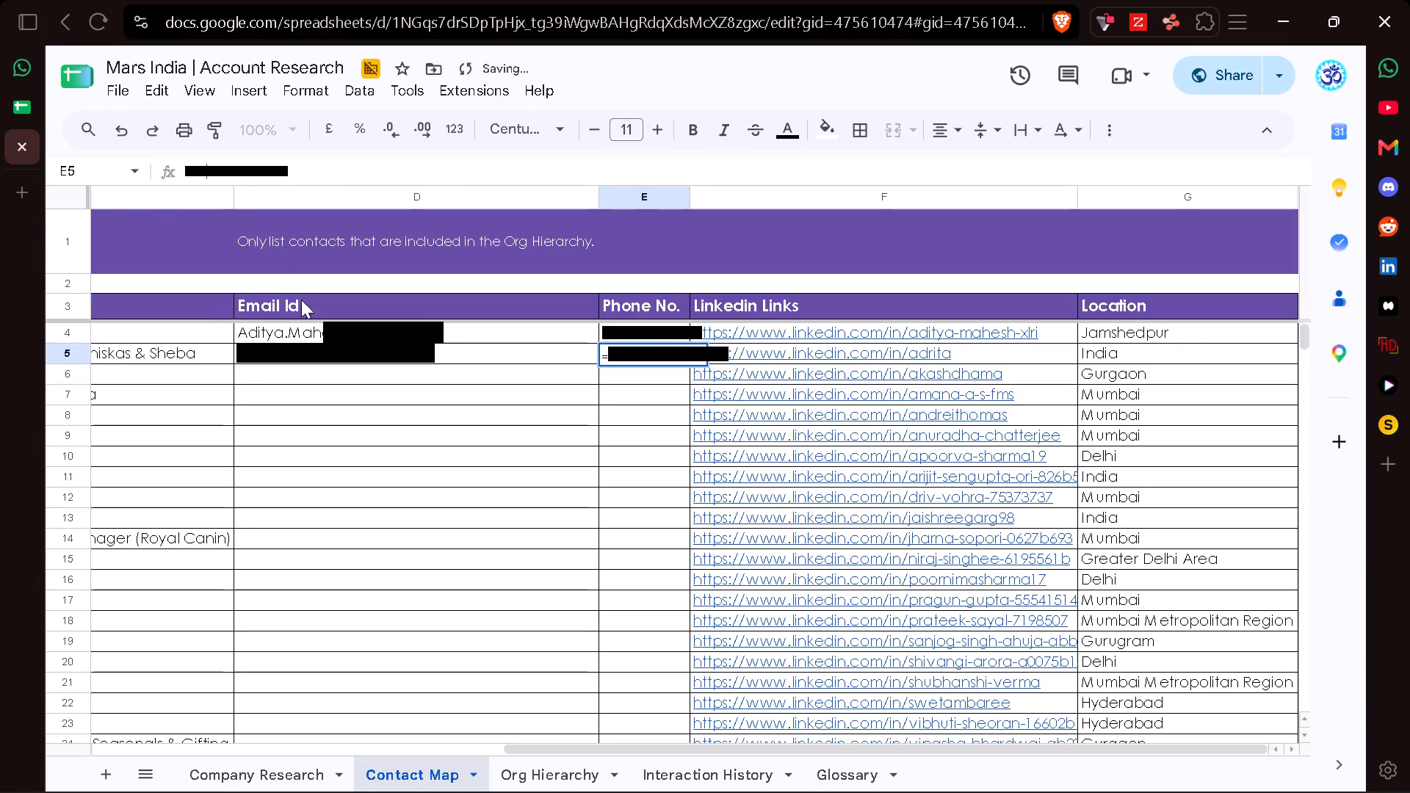
pyautogui.click(341, 377)
# Open the row 6 contact's LinkedIn profile with its ZoomInfo lookup and send a connection invitation without a note.
pyautogui.scroll(-1, 341, 377)
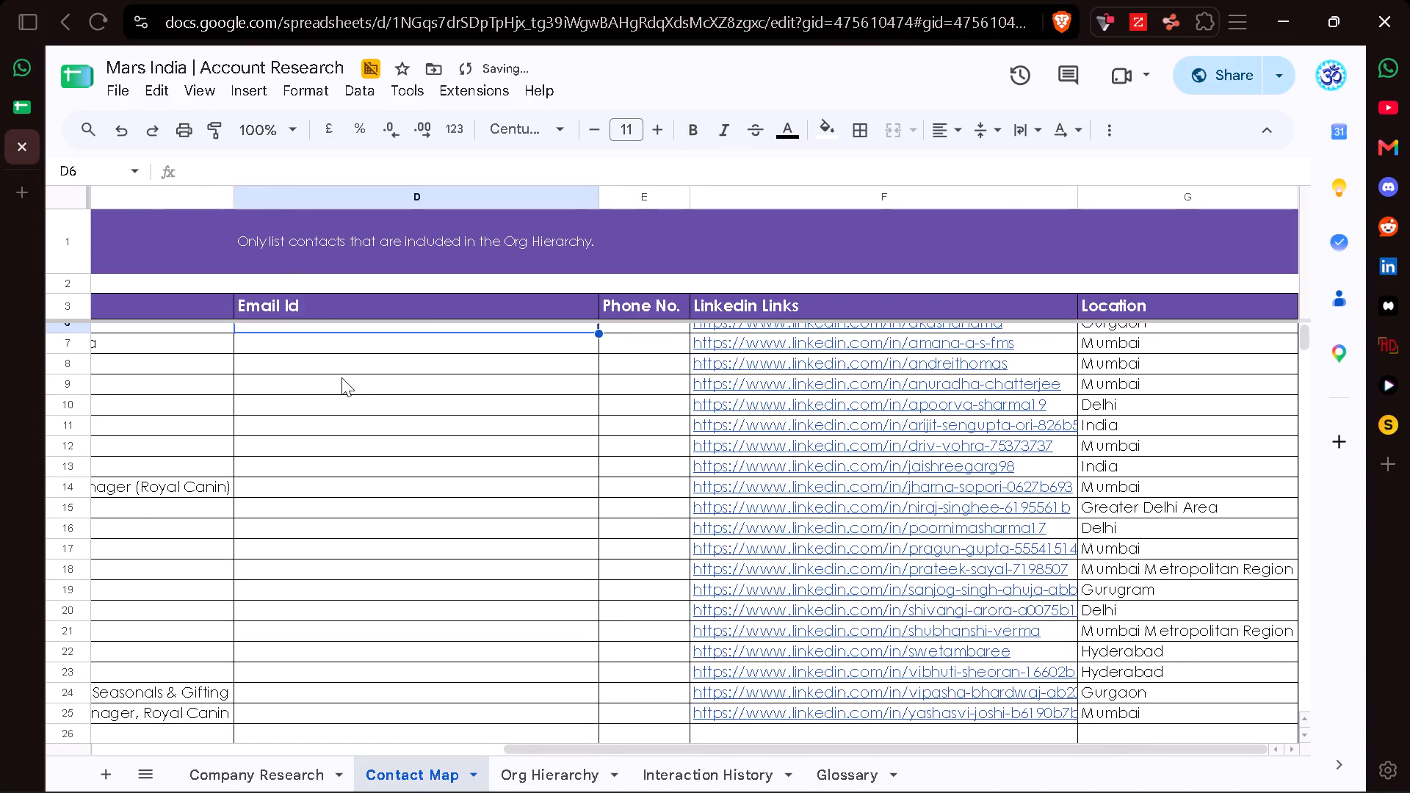
pyautogui.scroll(1, 419, 432)
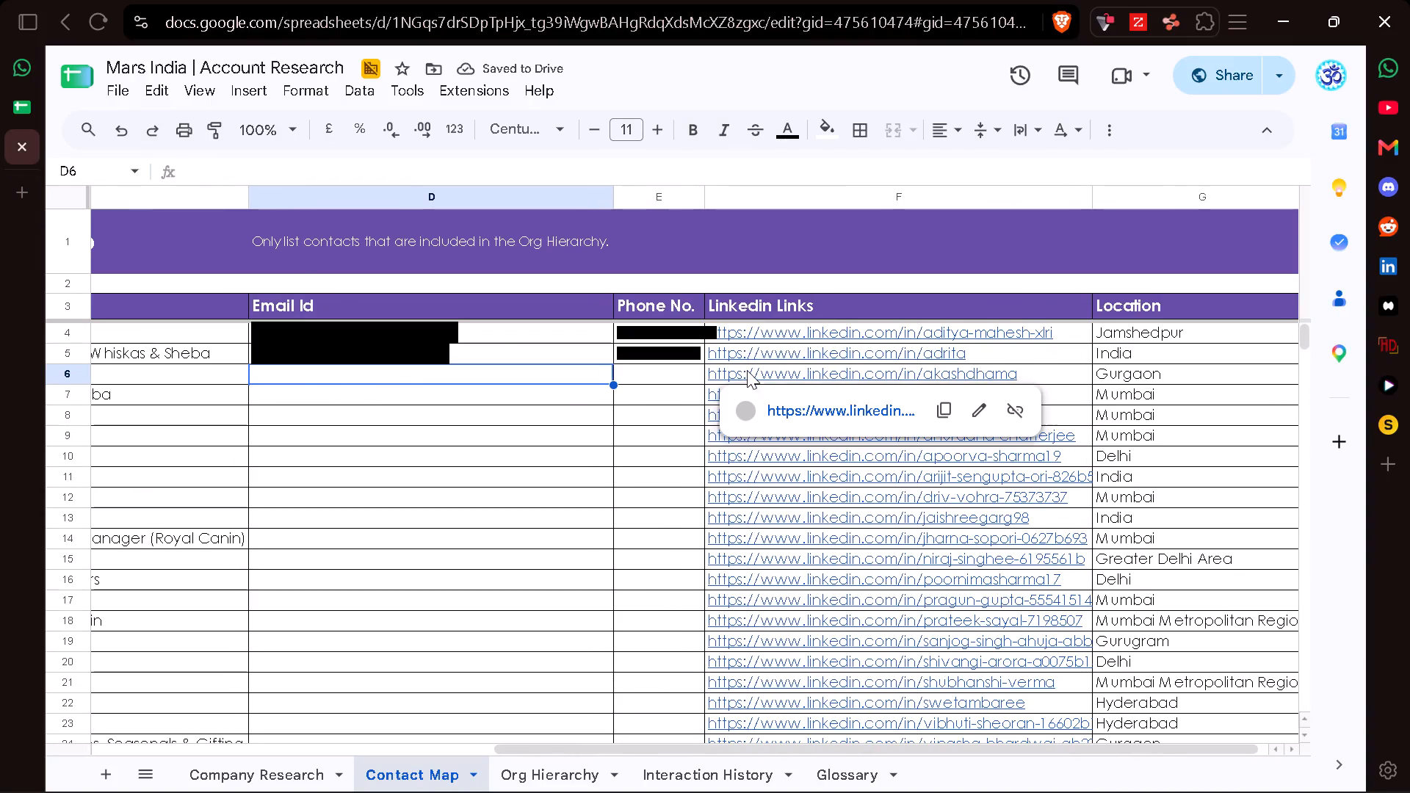
pyautogui.hscroll(1, 533, 429)
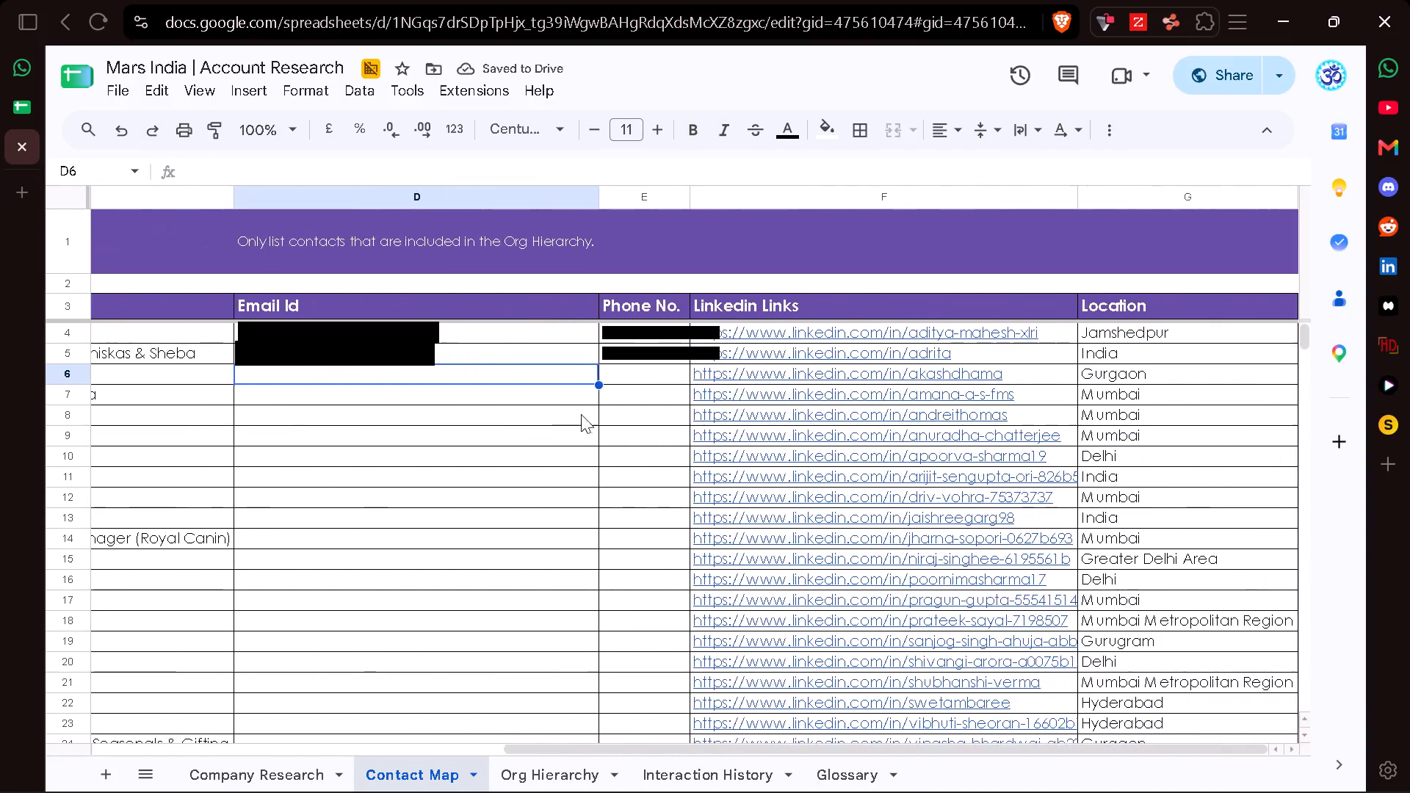
pyautogui.click(810, 408)
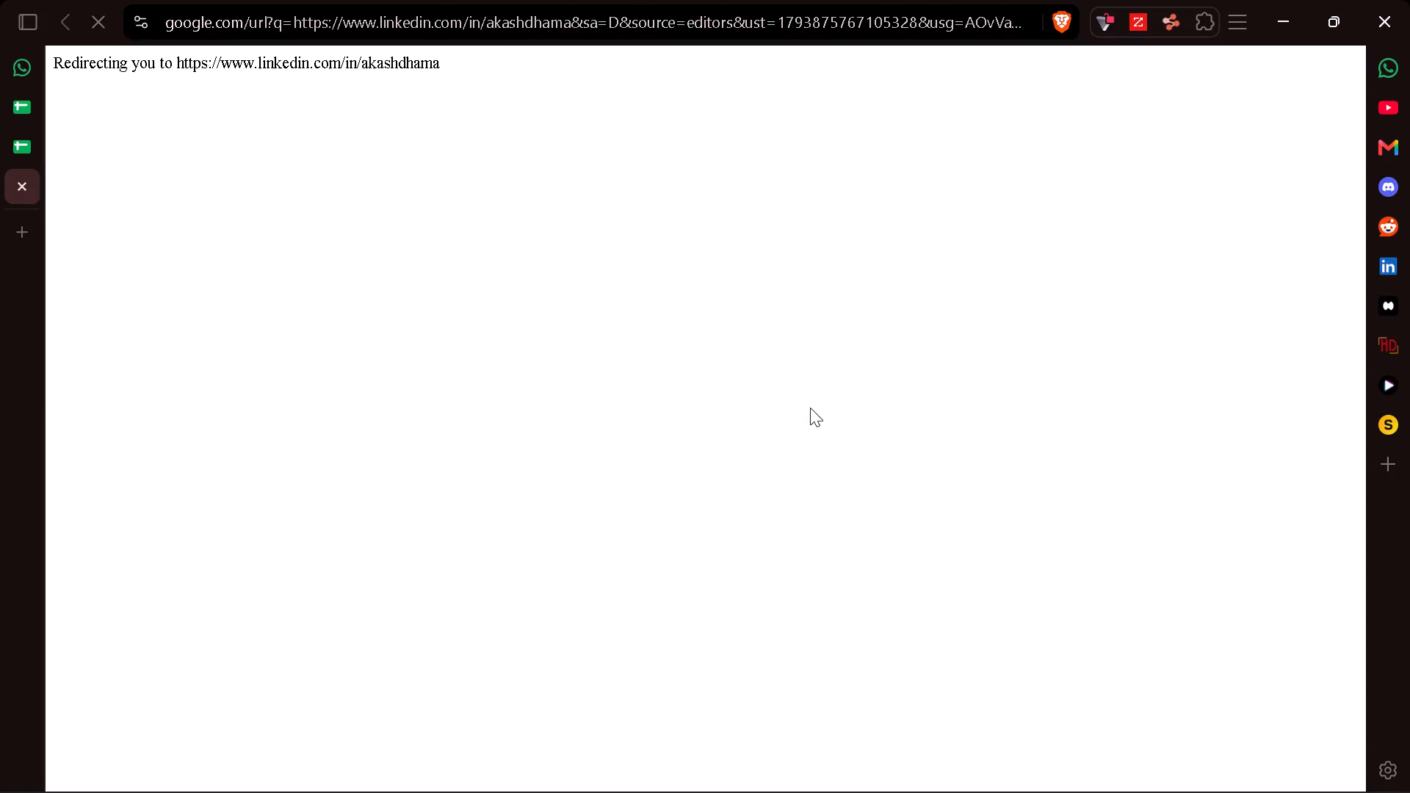
pyautogui.click(1139, 16)
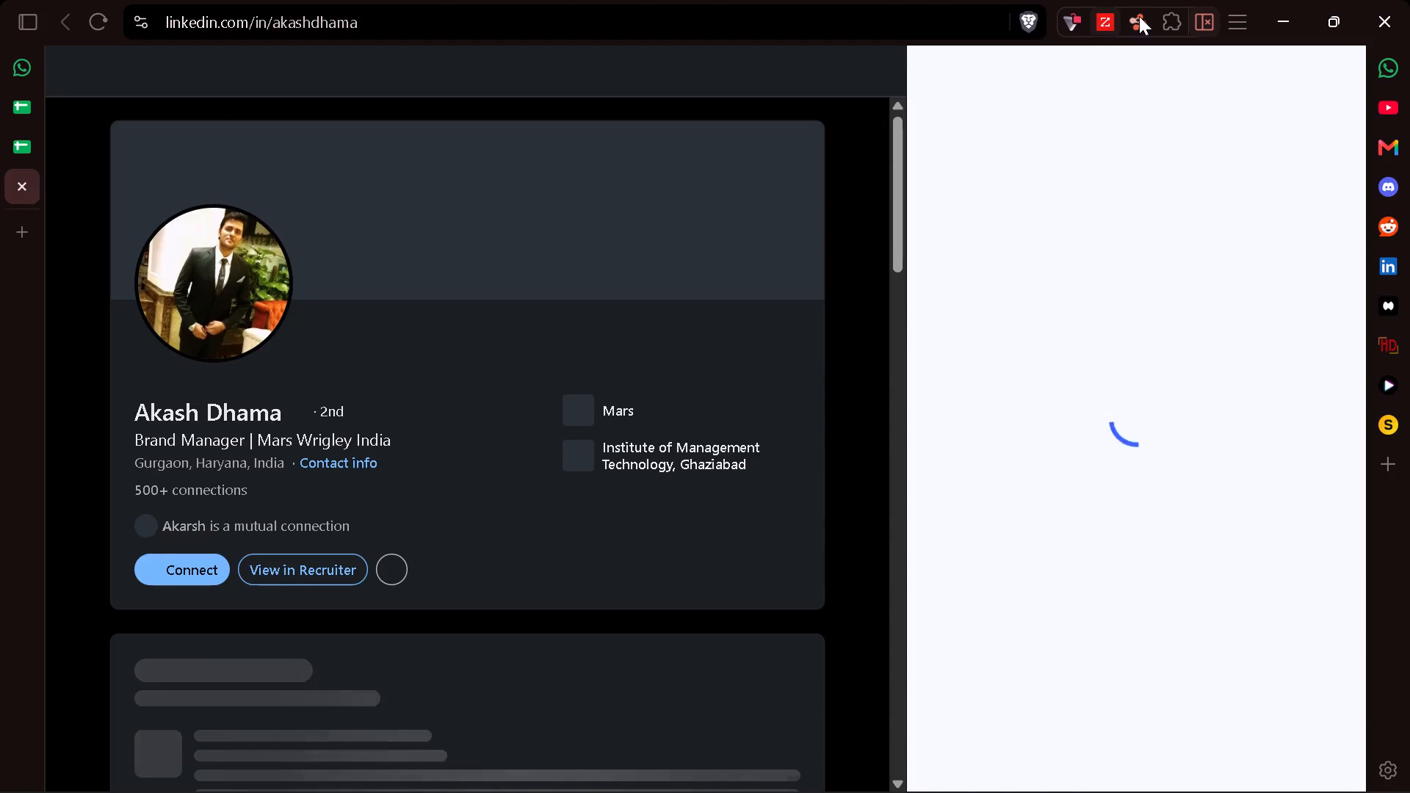
pyautogui.click(191, 565)
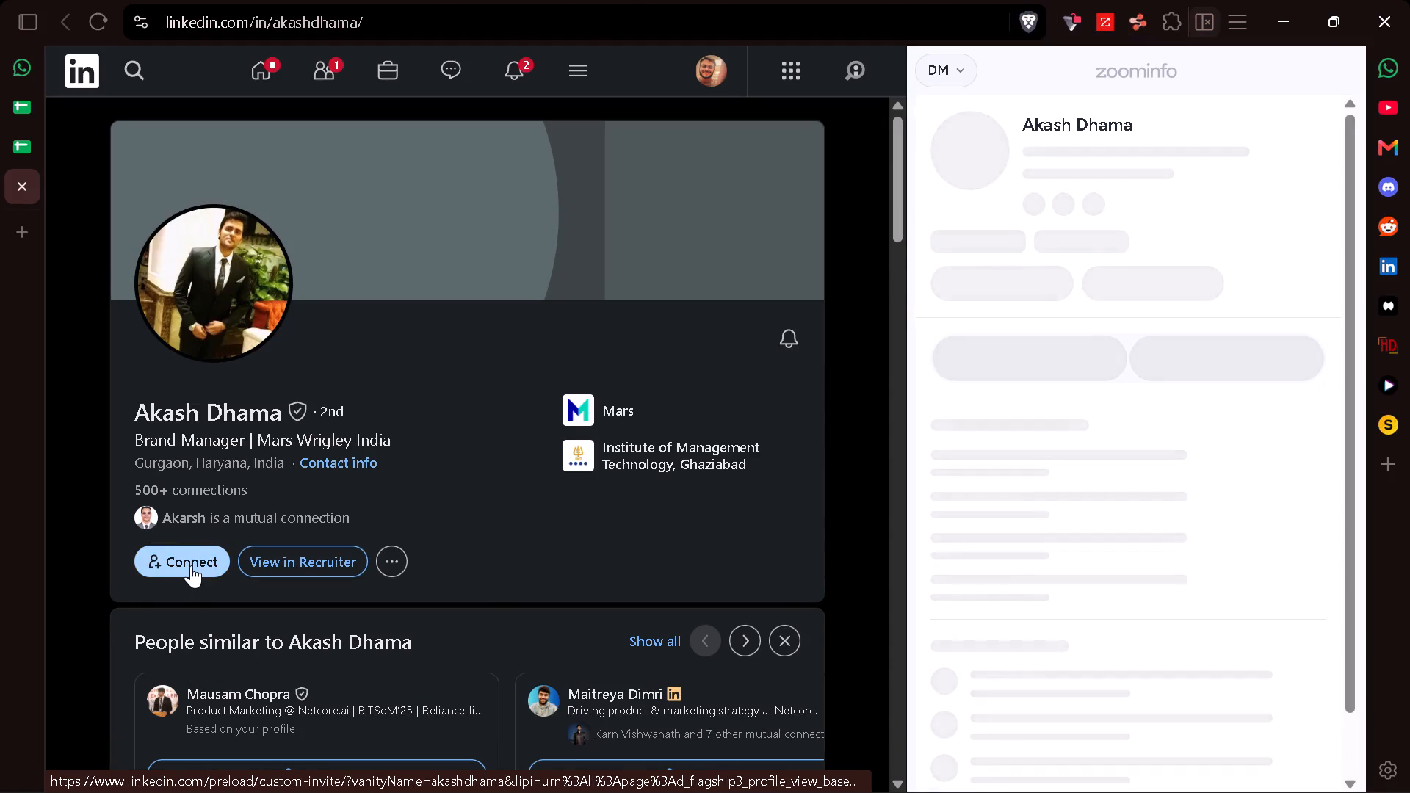
pyautogui.click(579, 316)
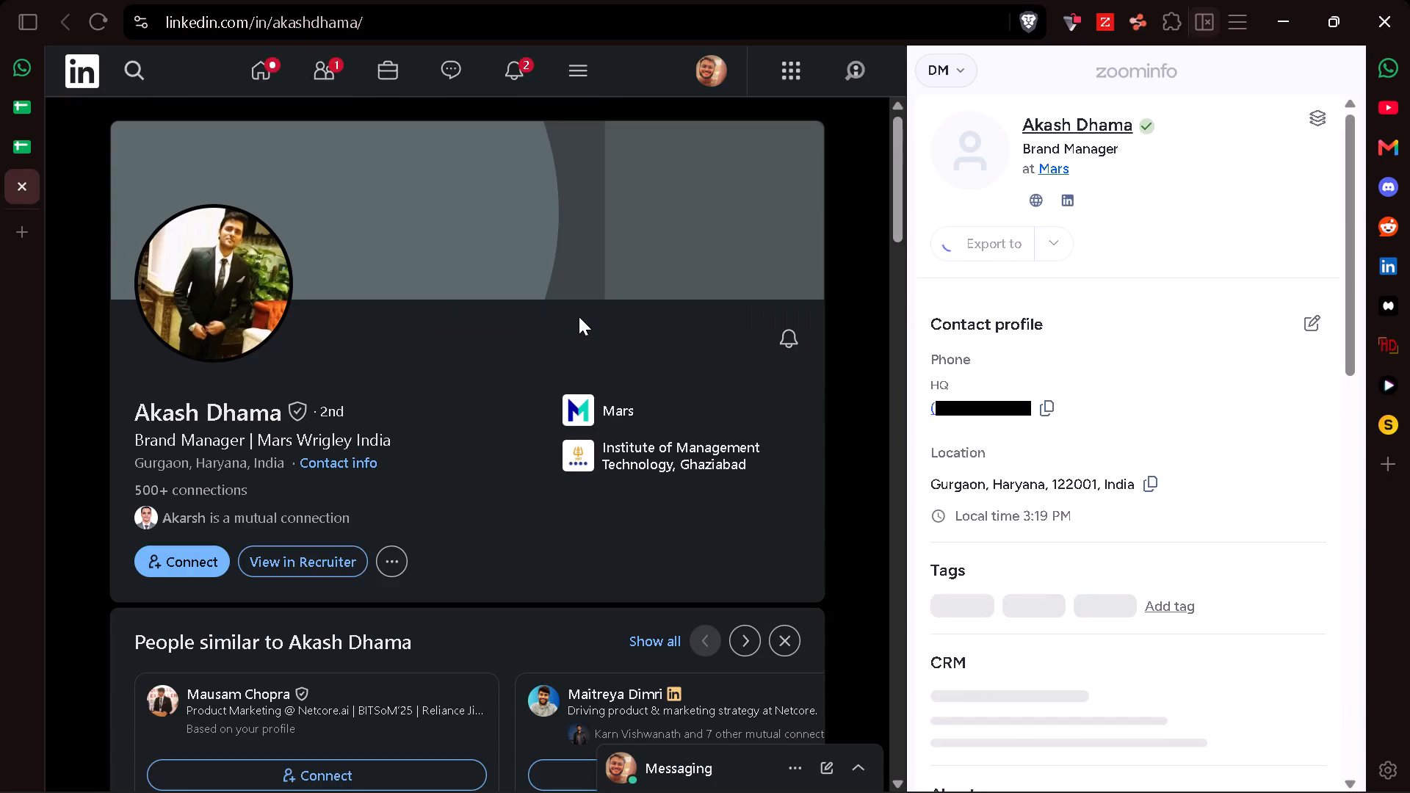
# Look up the row 6 contact in the SMARTe extension instead of ZoomInfo and check the experience history on LinkedIn.
pyautogui.click(1199, 21)
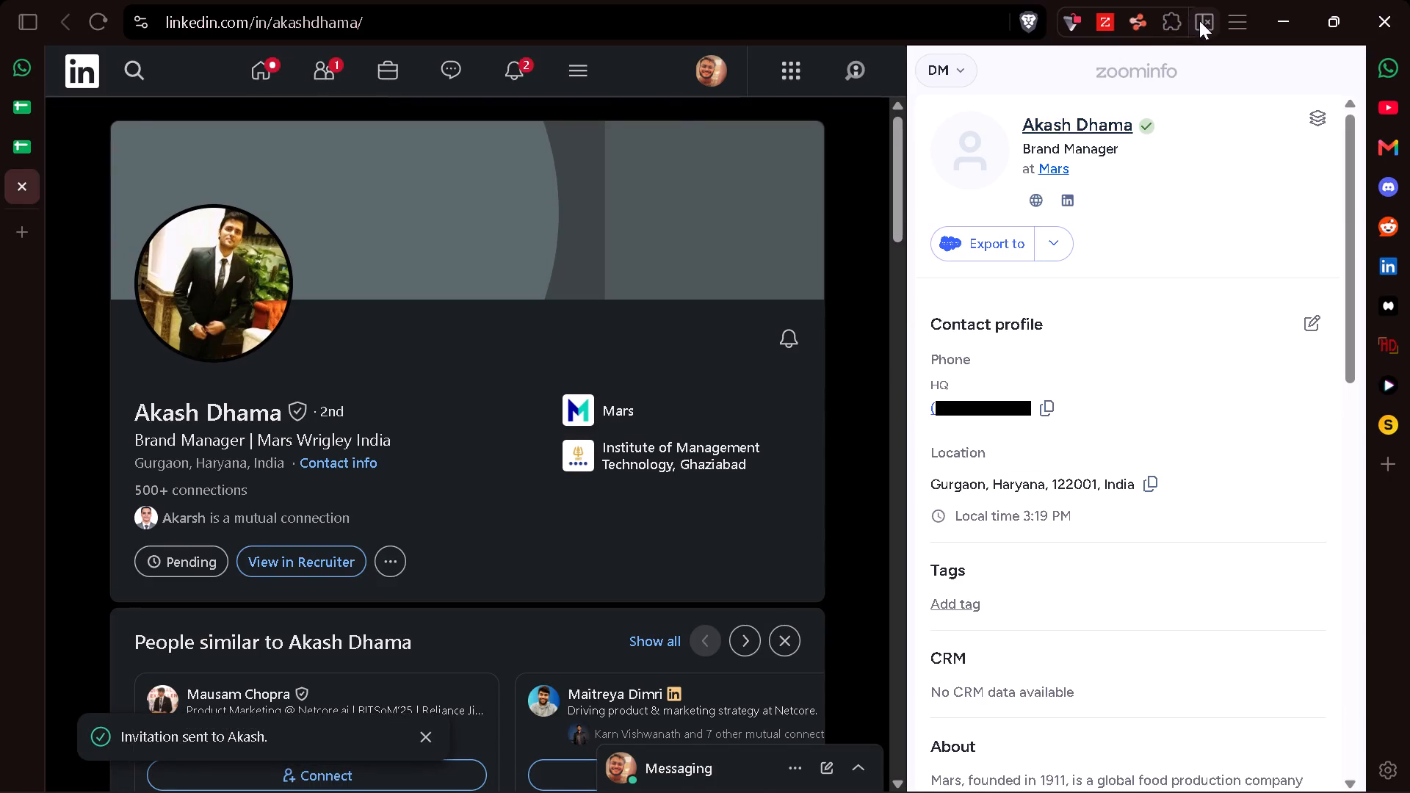
pyautogui.click(1163, 25)
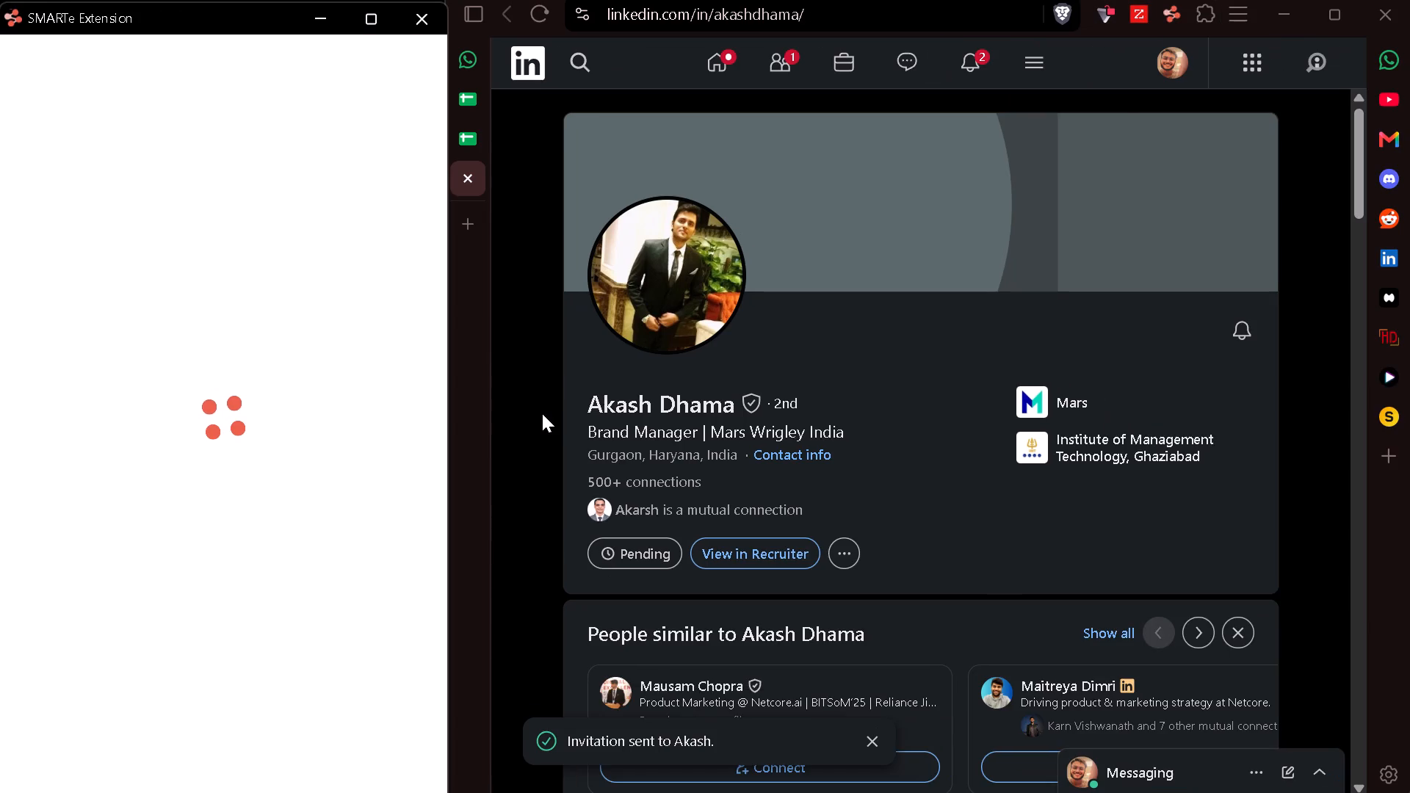
pyautogui.scroll(-7, 542, 413)
pyautogui.scroll(3, 542, 413)
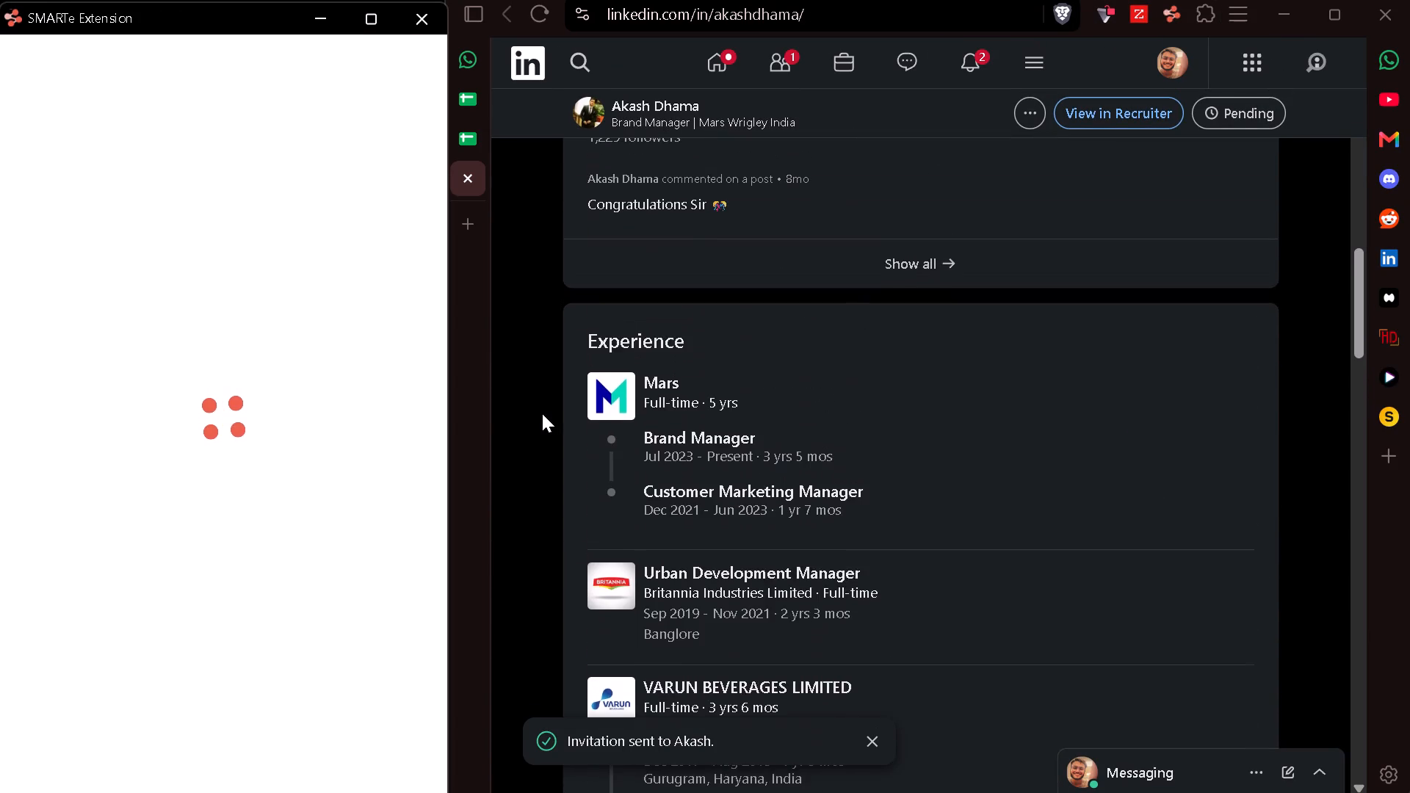
pyautogui.scroll(7, 542, 413)
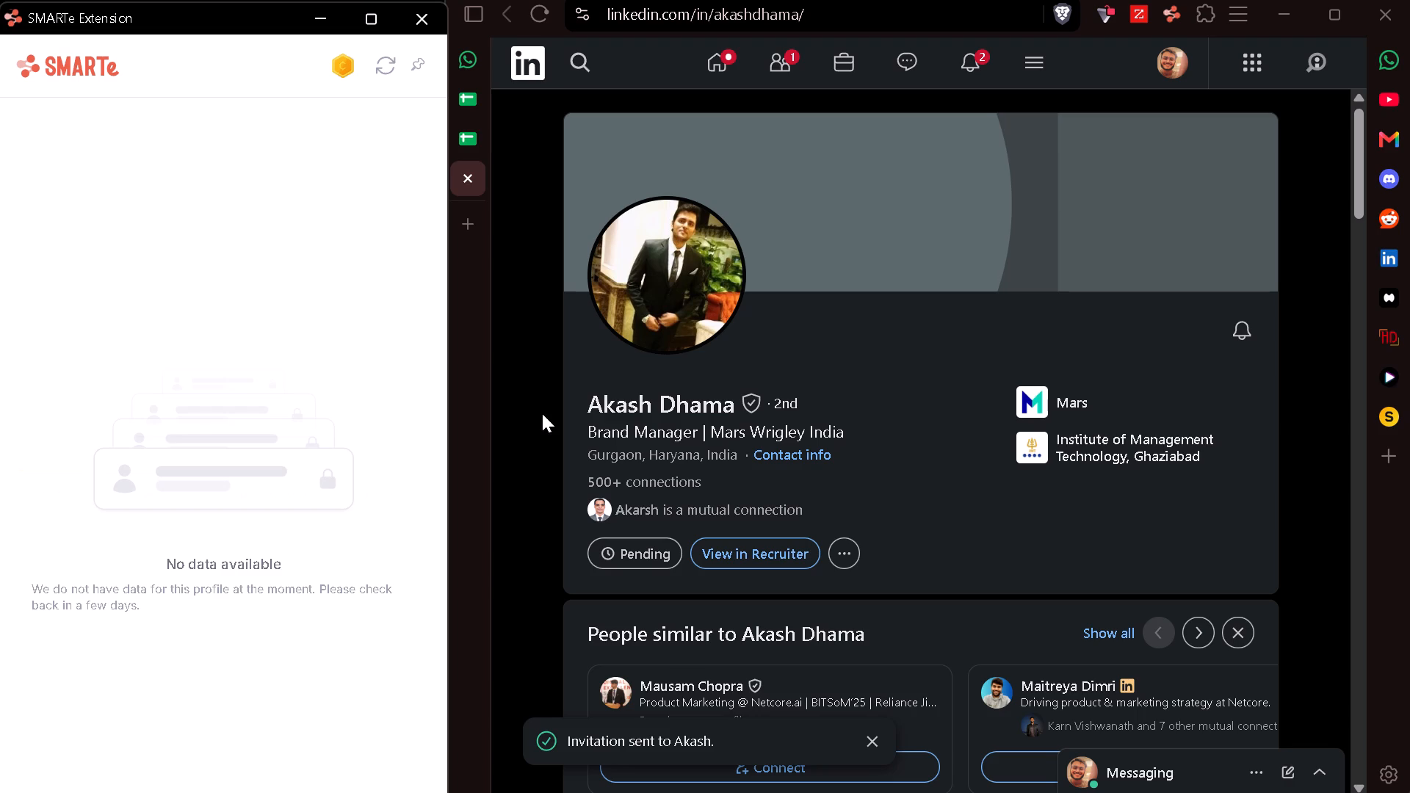
# Close the row 6 contact's profile and SMARTe lookup, and enter nf in Email Id cell D6 and Phone No. cell E6.
pyautogui.click(467, 170)
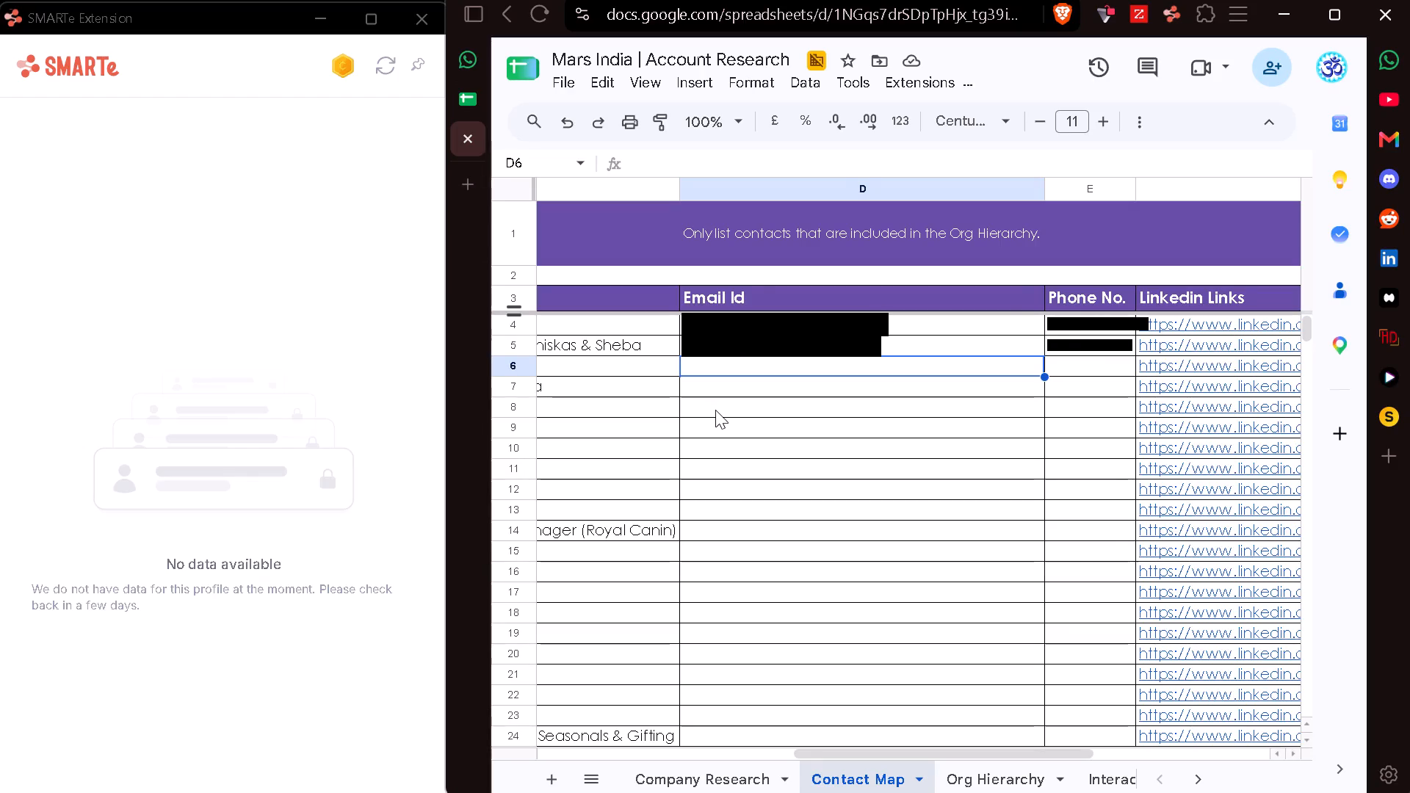
pyautogui.hscroll(-1, 715, 410)
pyautogui.click(419, 25)
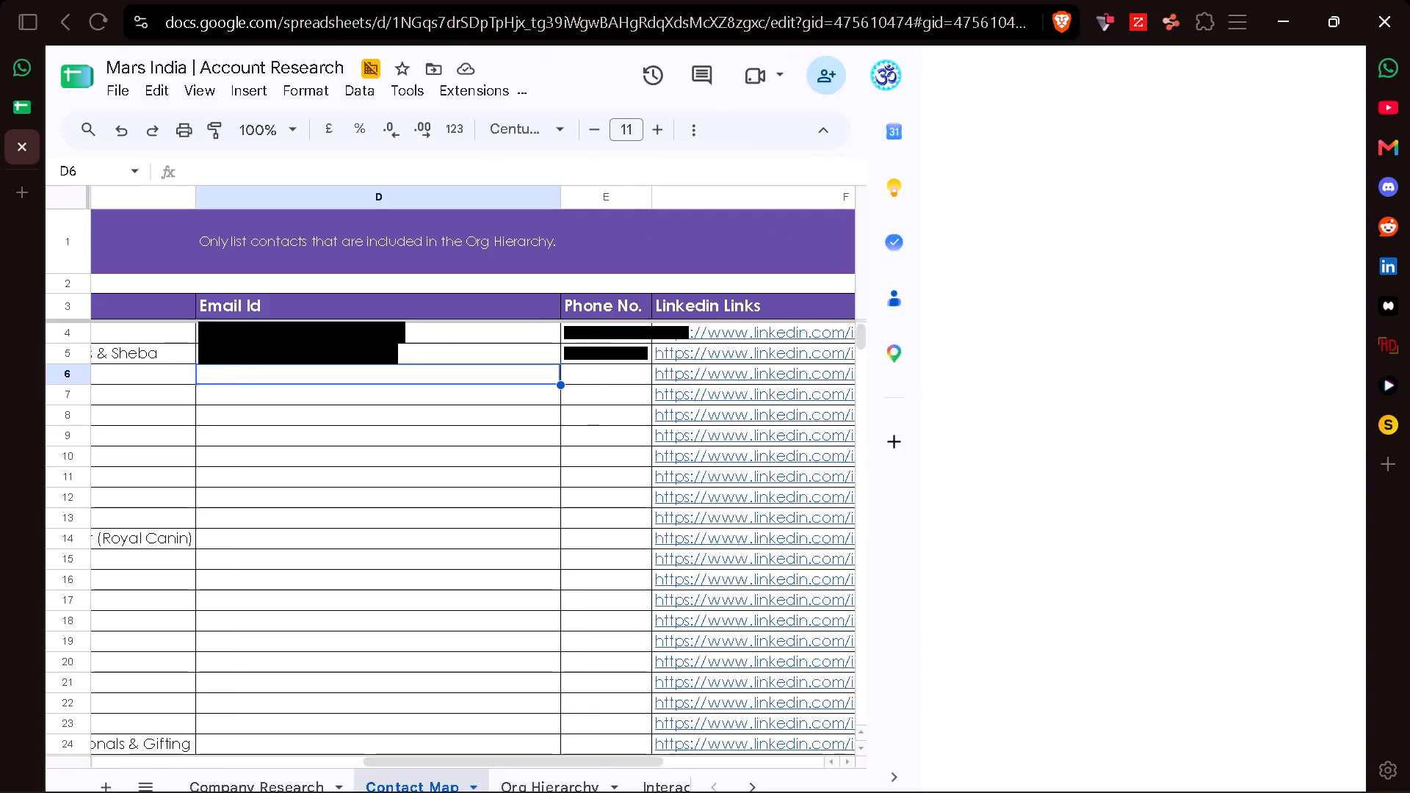
pyautogui.write('nf')
pyautogui.press('Right')
pyautogui.write('nf')
pyautogui.press('Down')
pyautogui.press('Left')
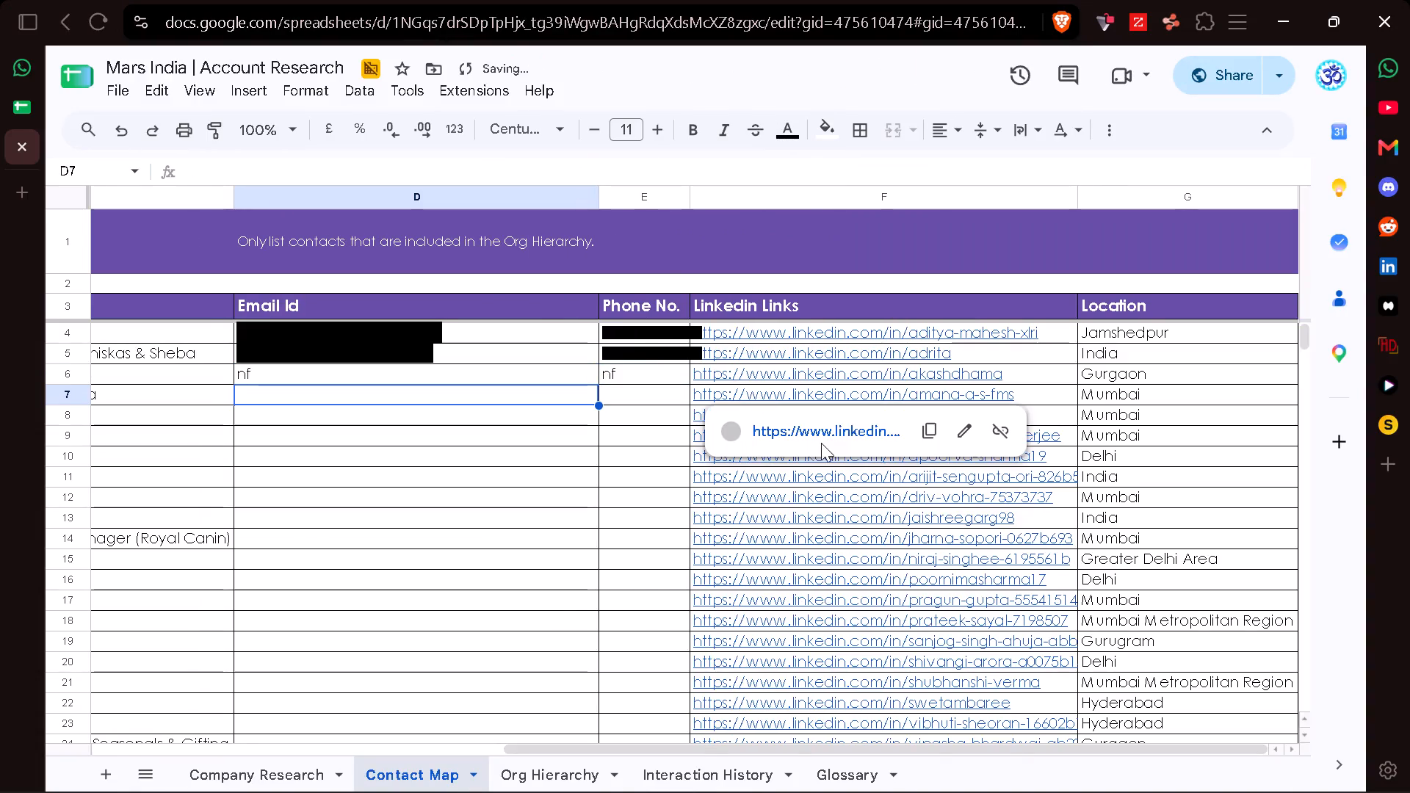
# Open the row 7 contact's LinkedIn profile with its ZoomInfo lookup, copy the business email, and send a connection invitation without a note.
pyautogui.click(821, 443)
pyautogui.click(797, 435)
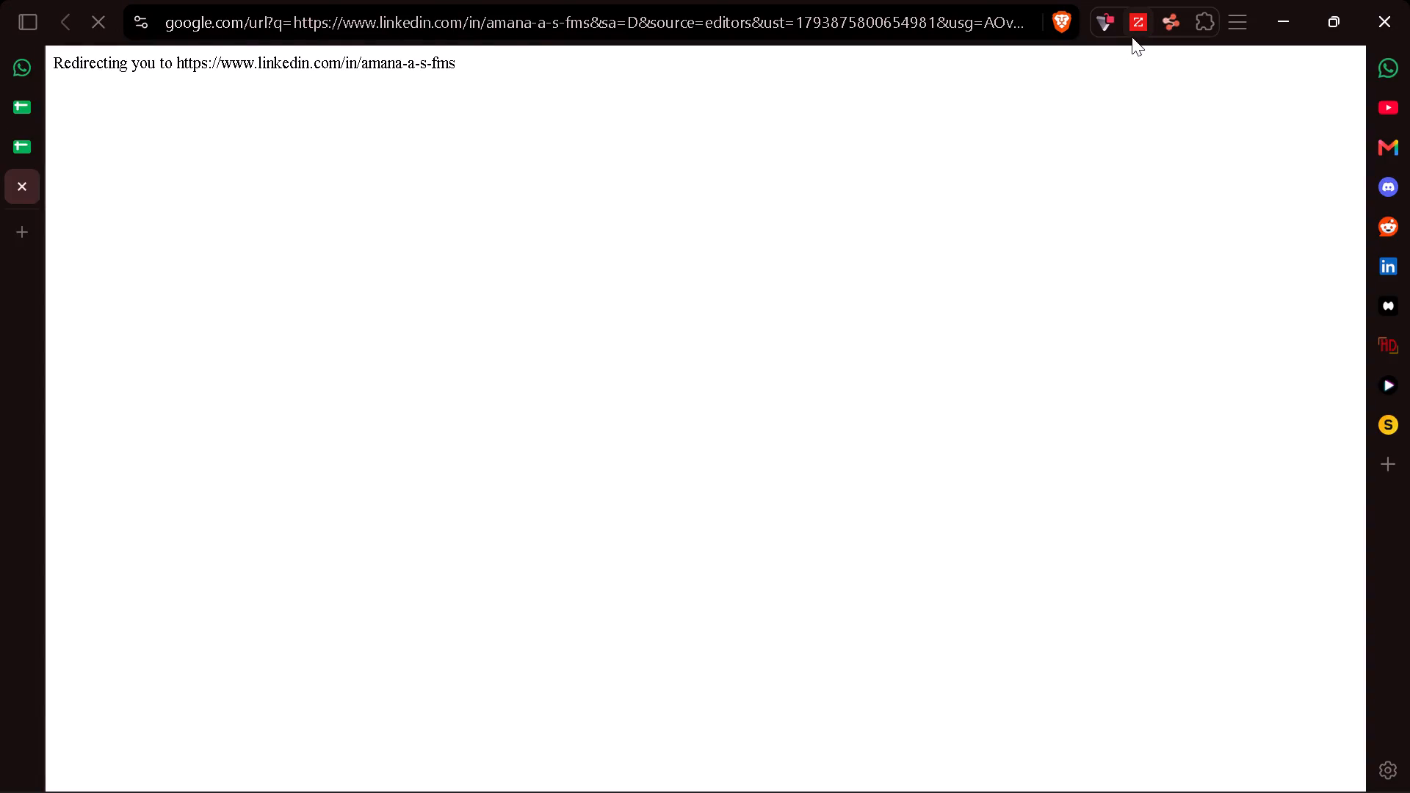
pyautogui.click(1134, 34)
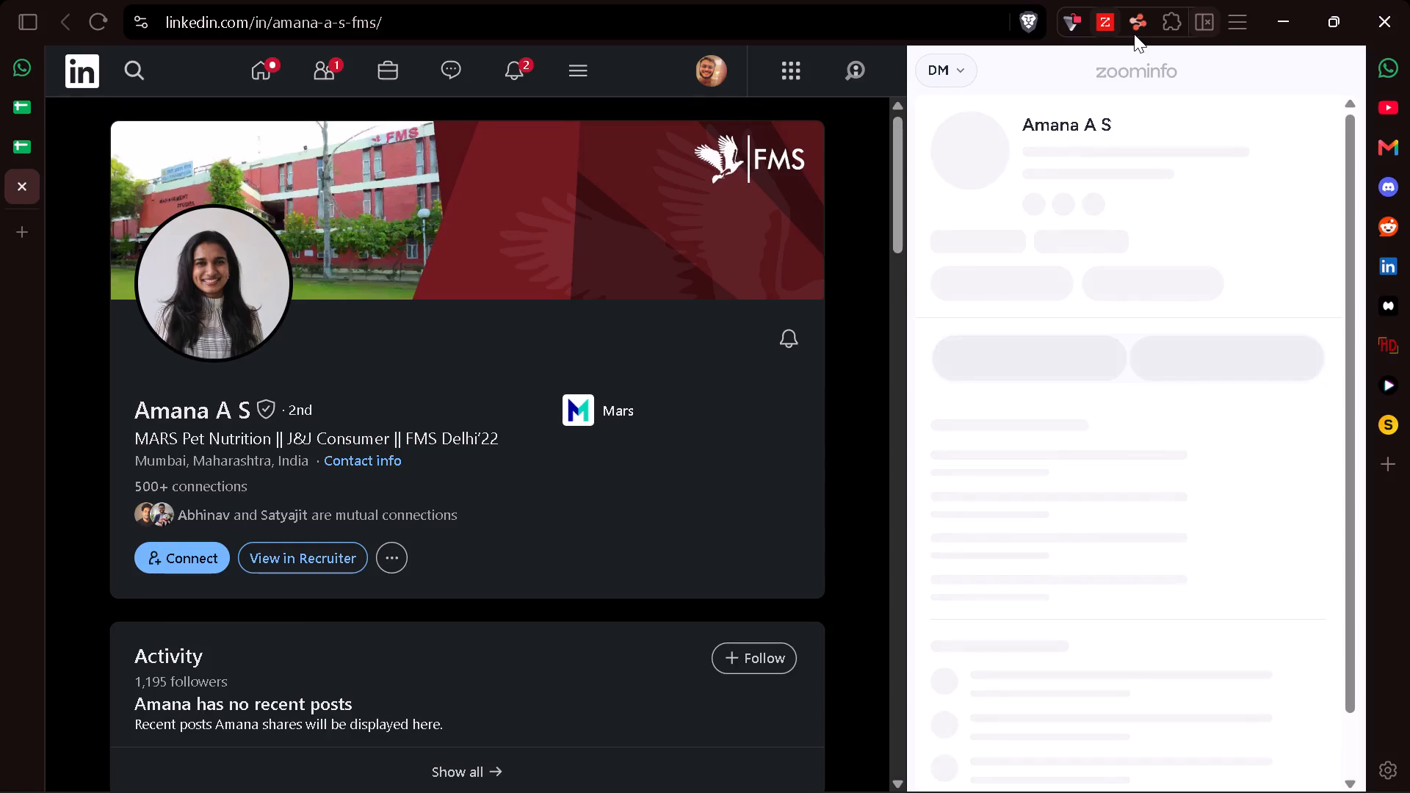
pyautogui.click(178, 557)
pyautogui.click(1110, 408)
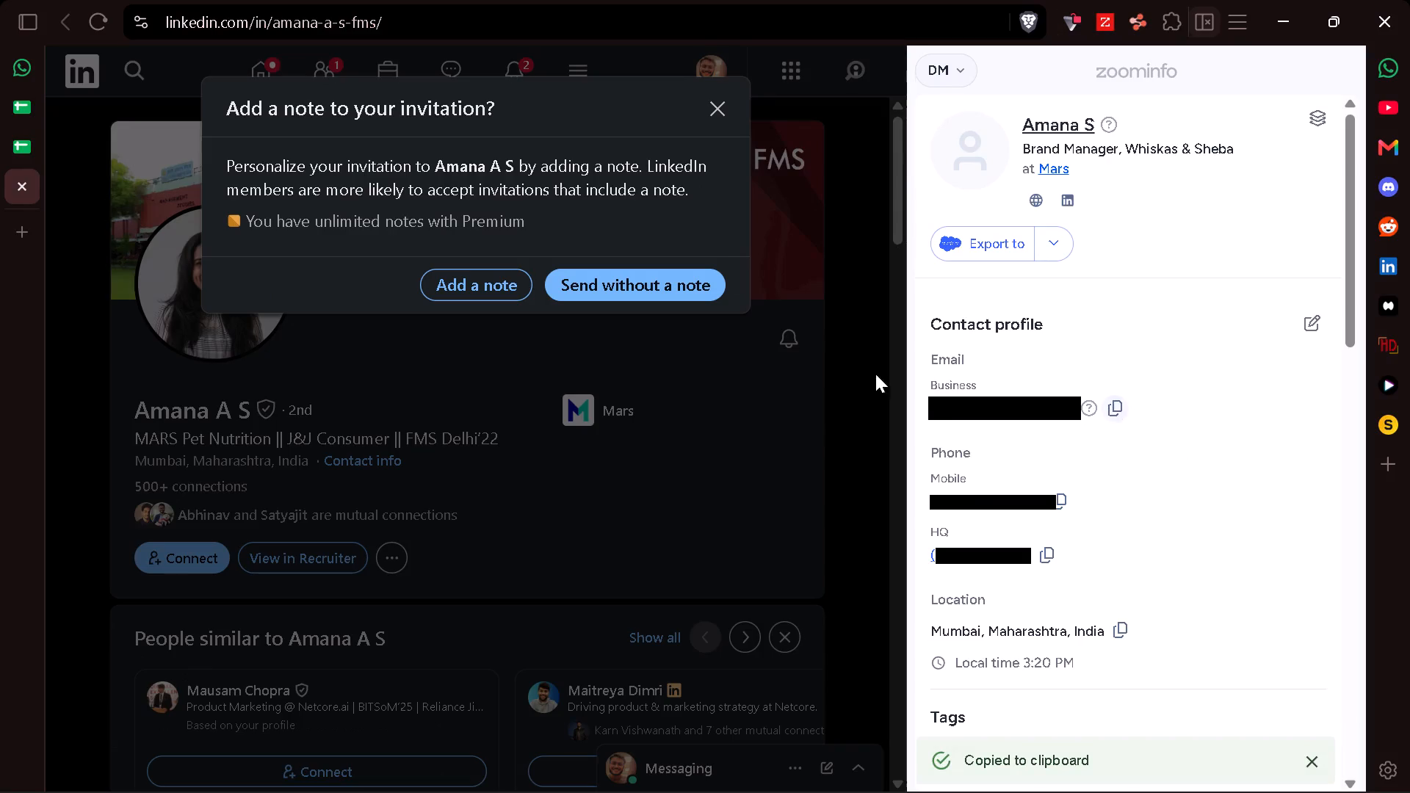
pyautogui.click(596, 289)
# Paste the row 7 contact's copied business email into Email Id cell D7 of the Contact Map.
pyautogui.click(11, 149)
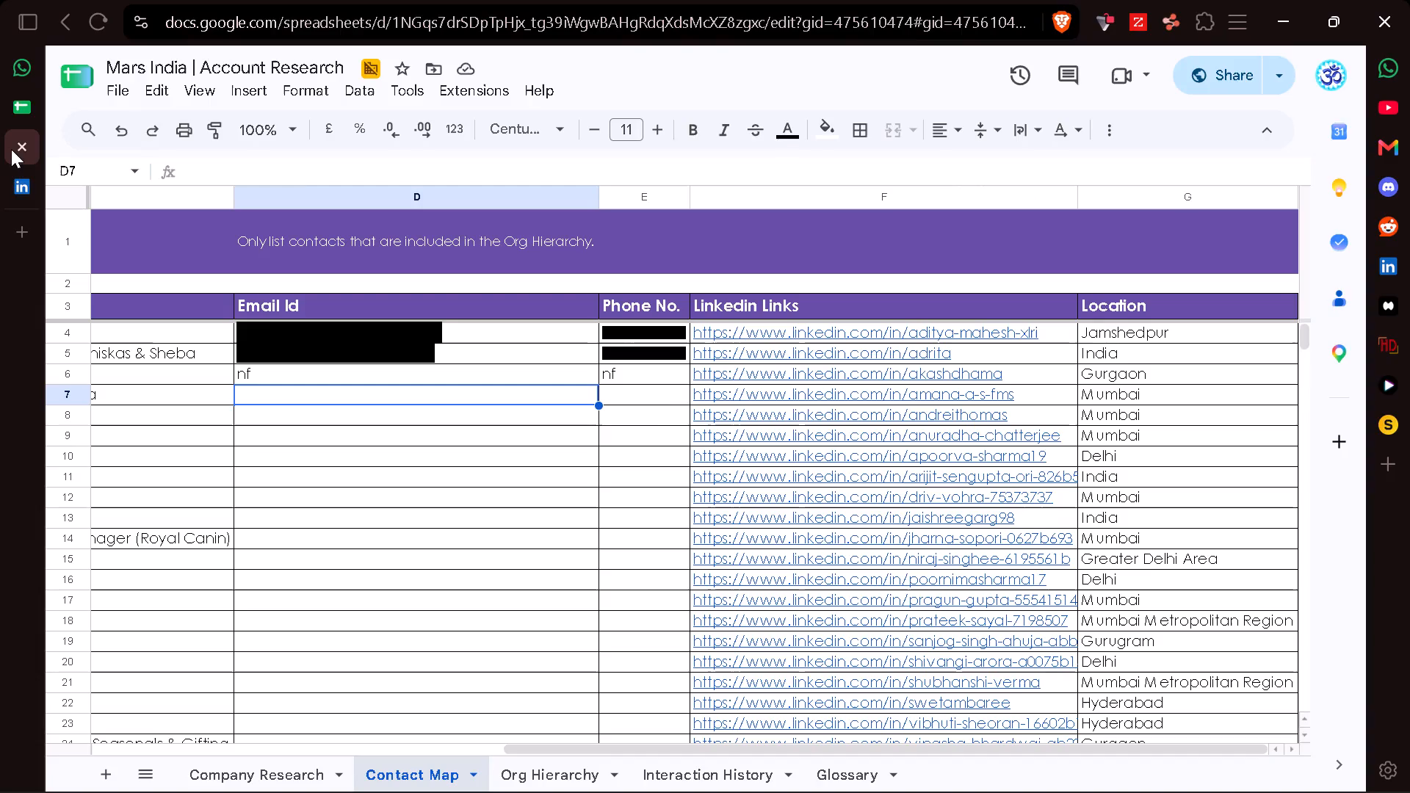
pyautogui.hotkey('ctrl', 'v')
pyautogui.press('Right')
# Copy the row 7 contact's mobile number from ZoomInfo into Phone No. cell E7 and strip its leading prefix.
pyautogui.click(12, 202)
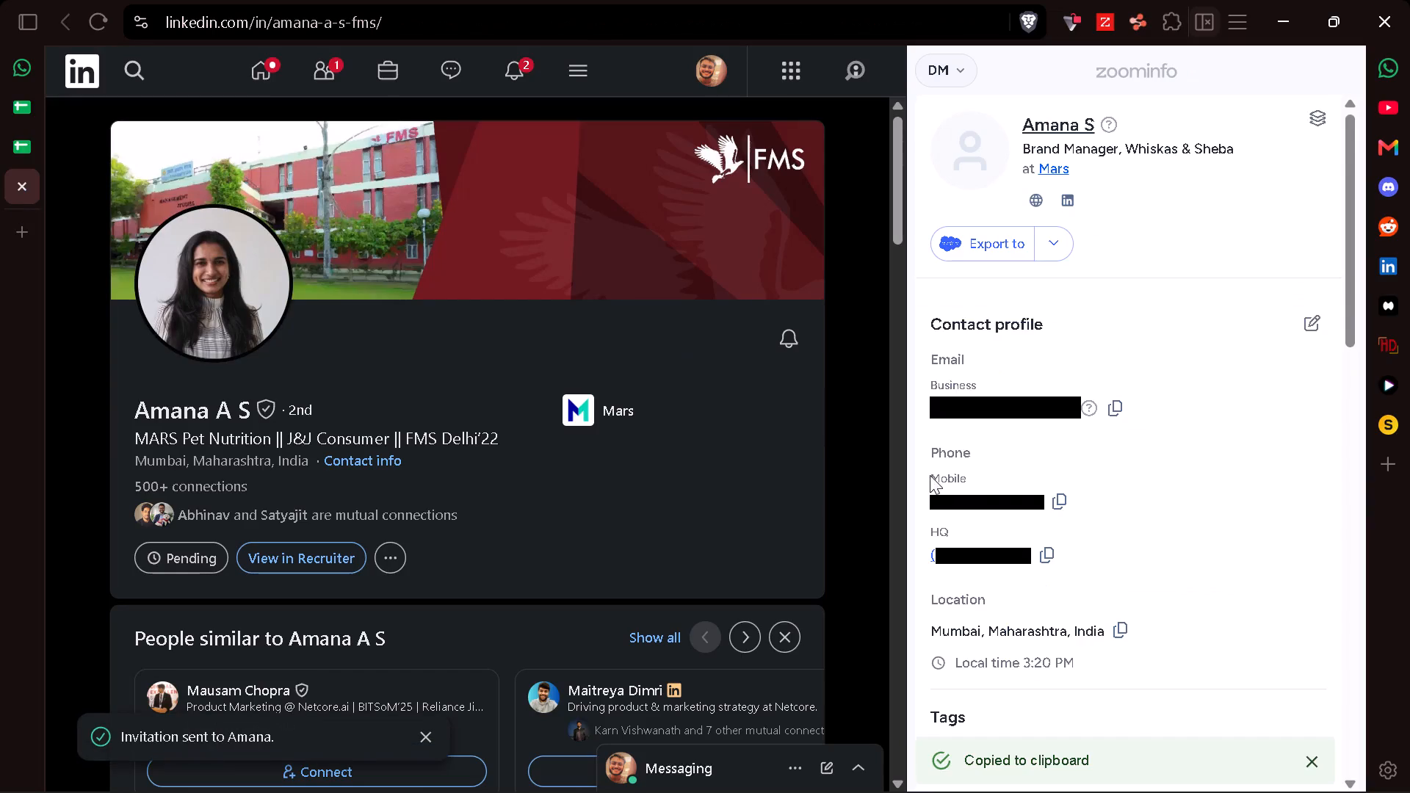
pyautogui.click(1054, 499)
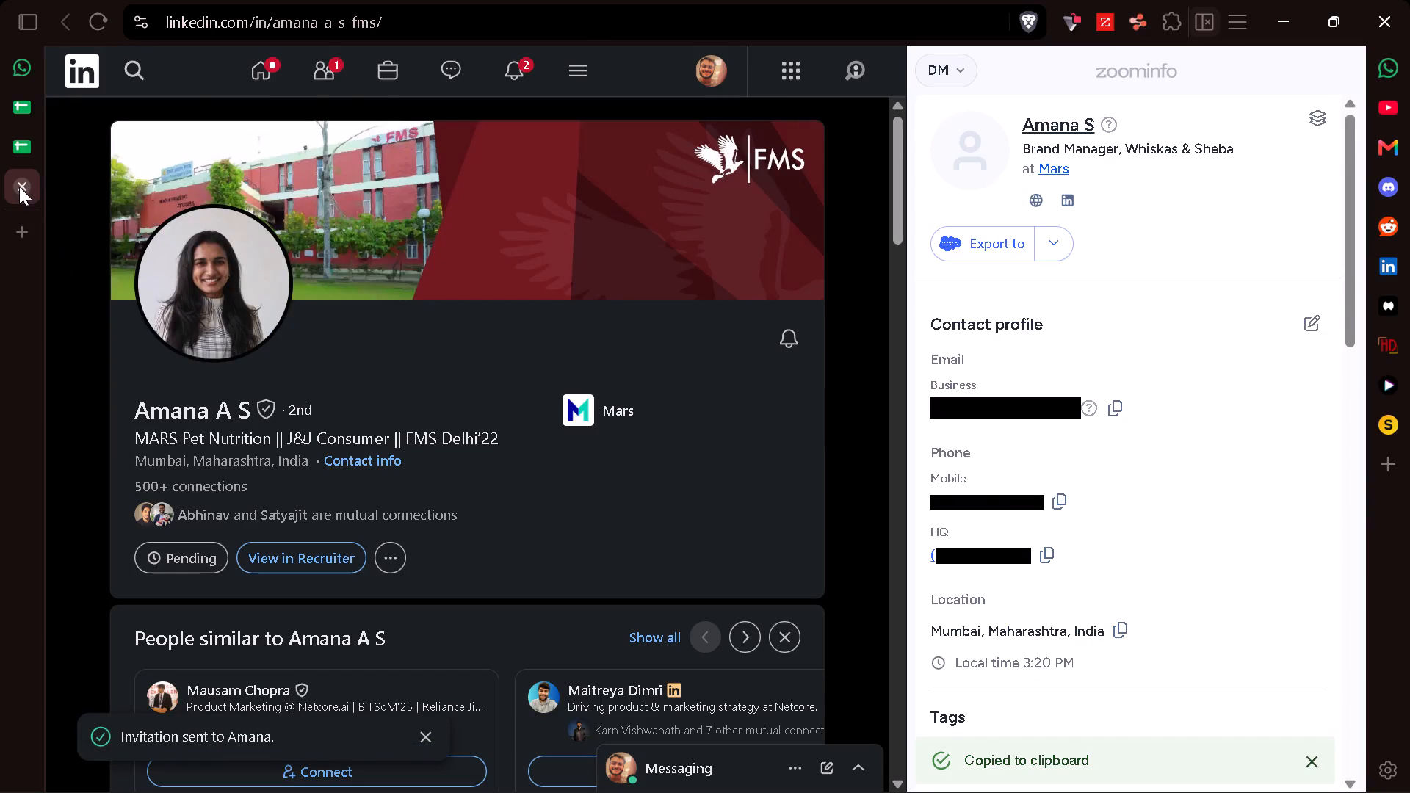
pyautogui.click(18, 187)
pyautogui.hotkey('ctrl', 'v')
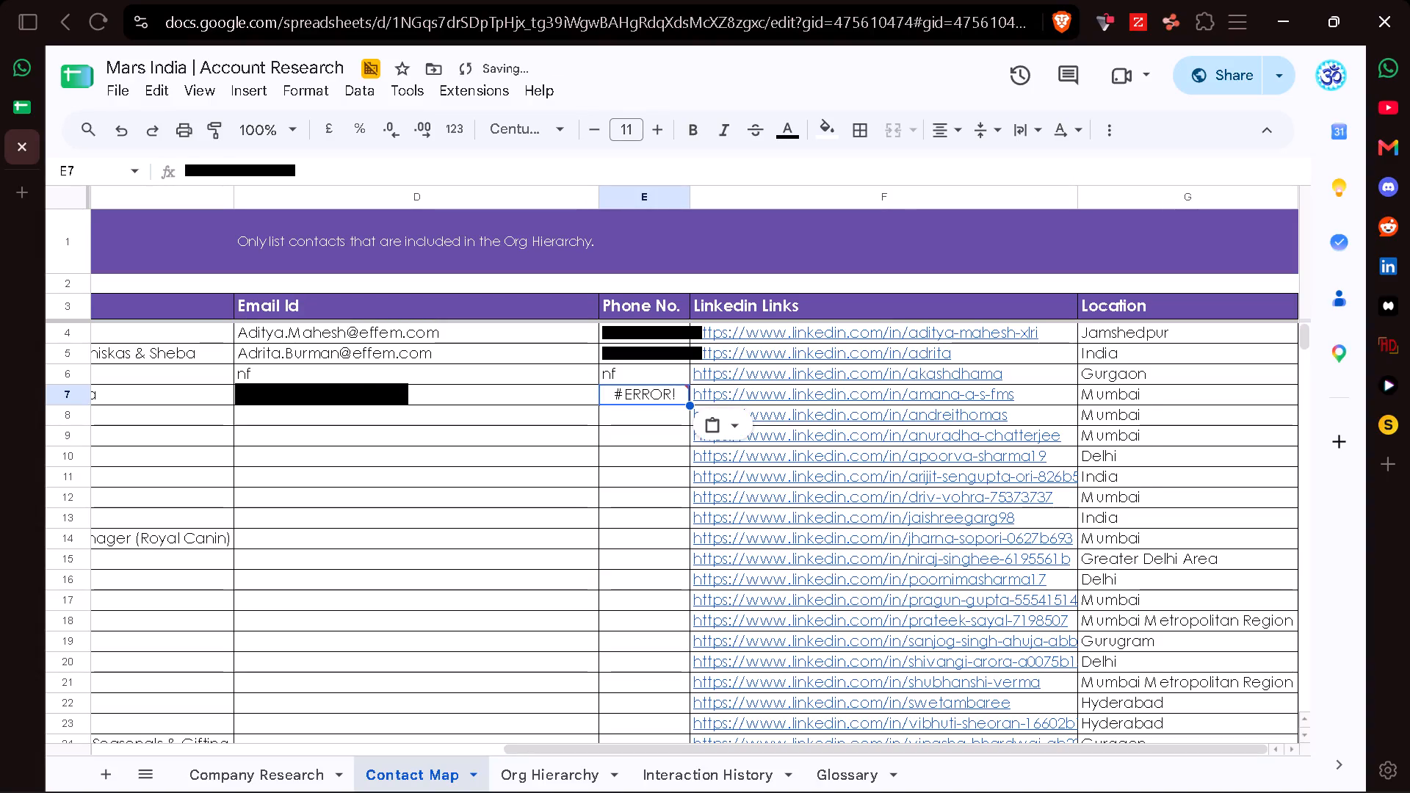
pyautogui.click(212, 164)
pyautogui.press('BackSpace')
pyautogui.press('BackSpace')
pyautogui.press('BackSpace')
pyautogui.press('BackSpace')
pyautogui.press('BackSpace')
pyautogui.press('BackSpace')
pyautogui.press('BackSpace')
pyautogui.press('BackSpace')
pyautogui.press('BackSpace')
pyautogui.press('BackSpace')
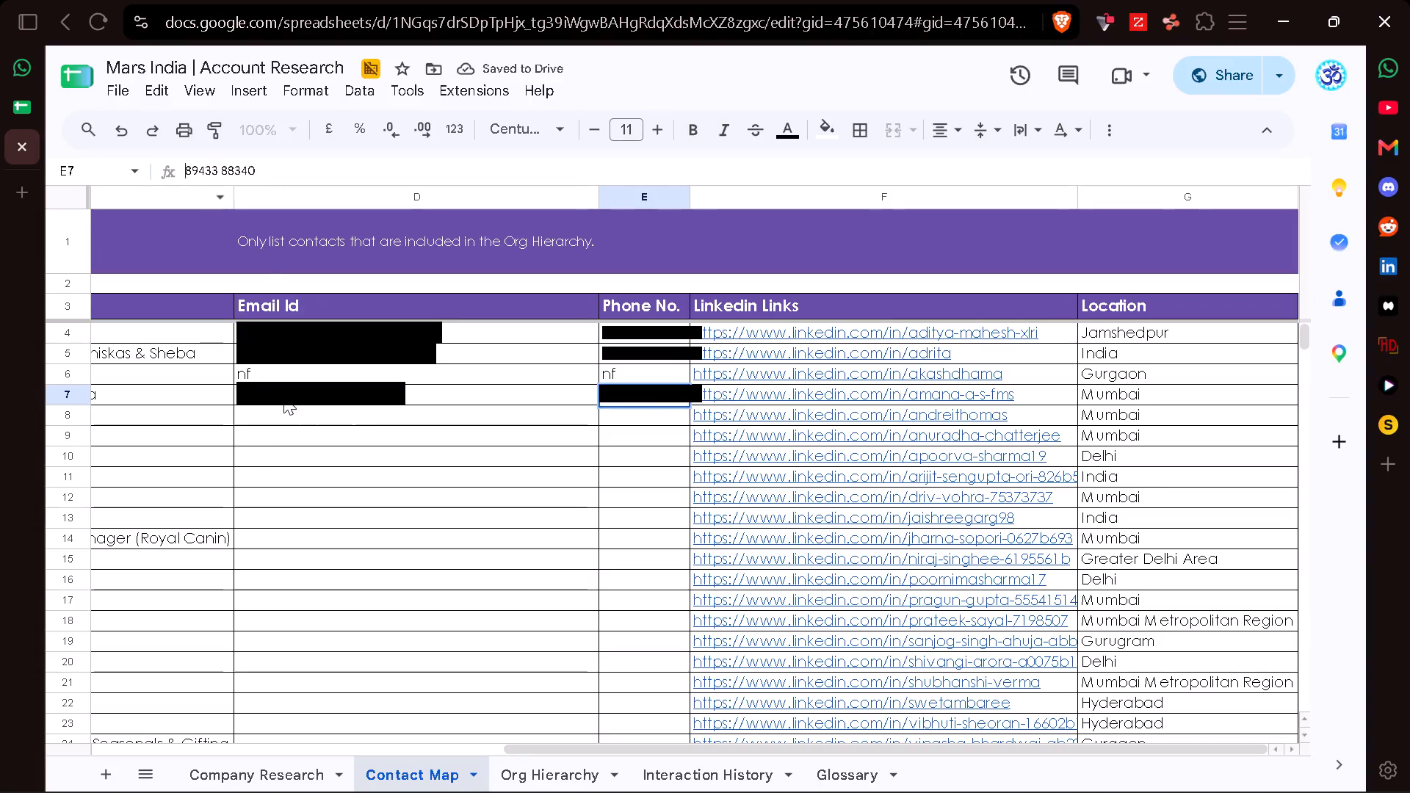
pyautogui.click(283, 396)
# Open the row 8 contact's LinkedIn profile with its ZoomInfo lookup and send a connection invitation without a note.
pyautogui.press('Down')
pyautogui.scroll(-1, 302, 413)
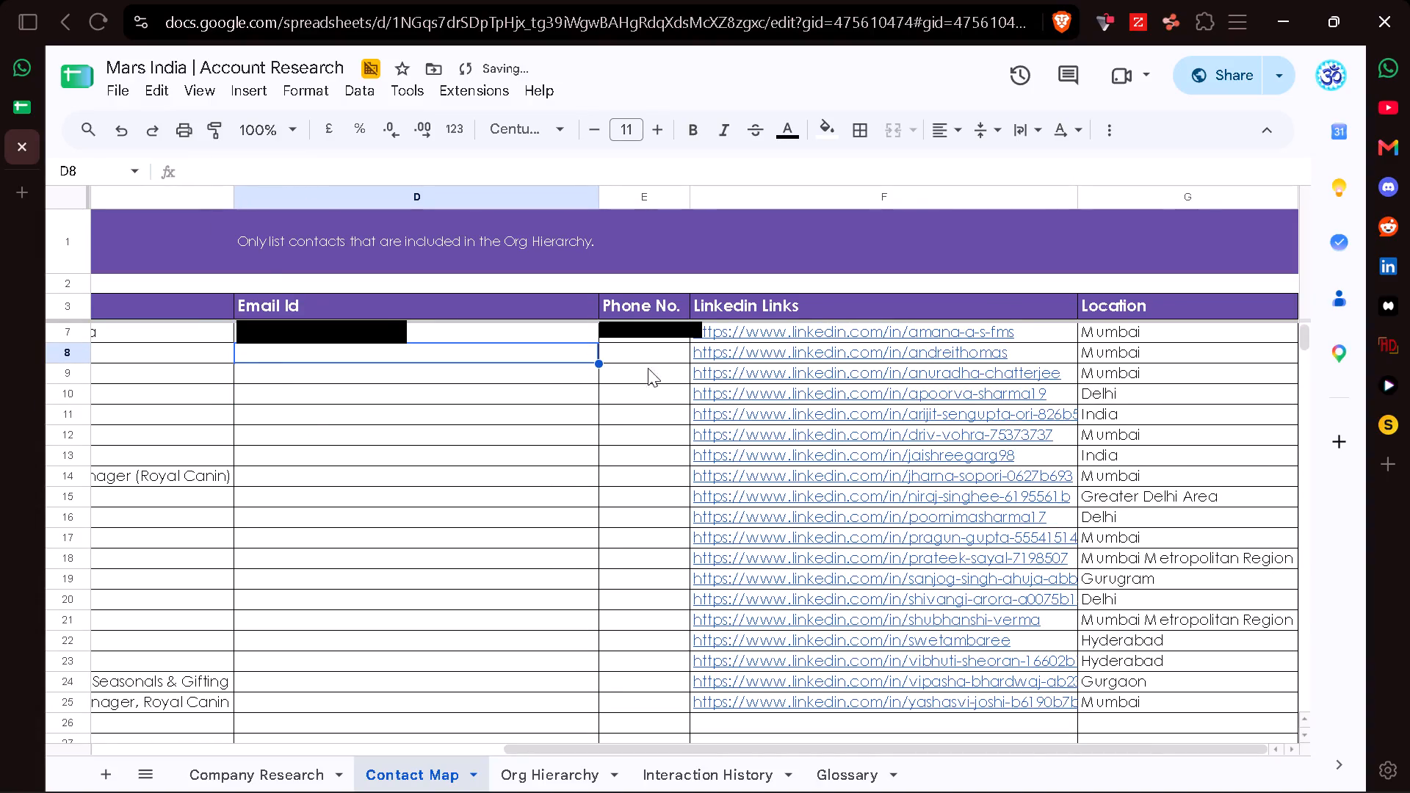
pyautogui.click(813, 385)
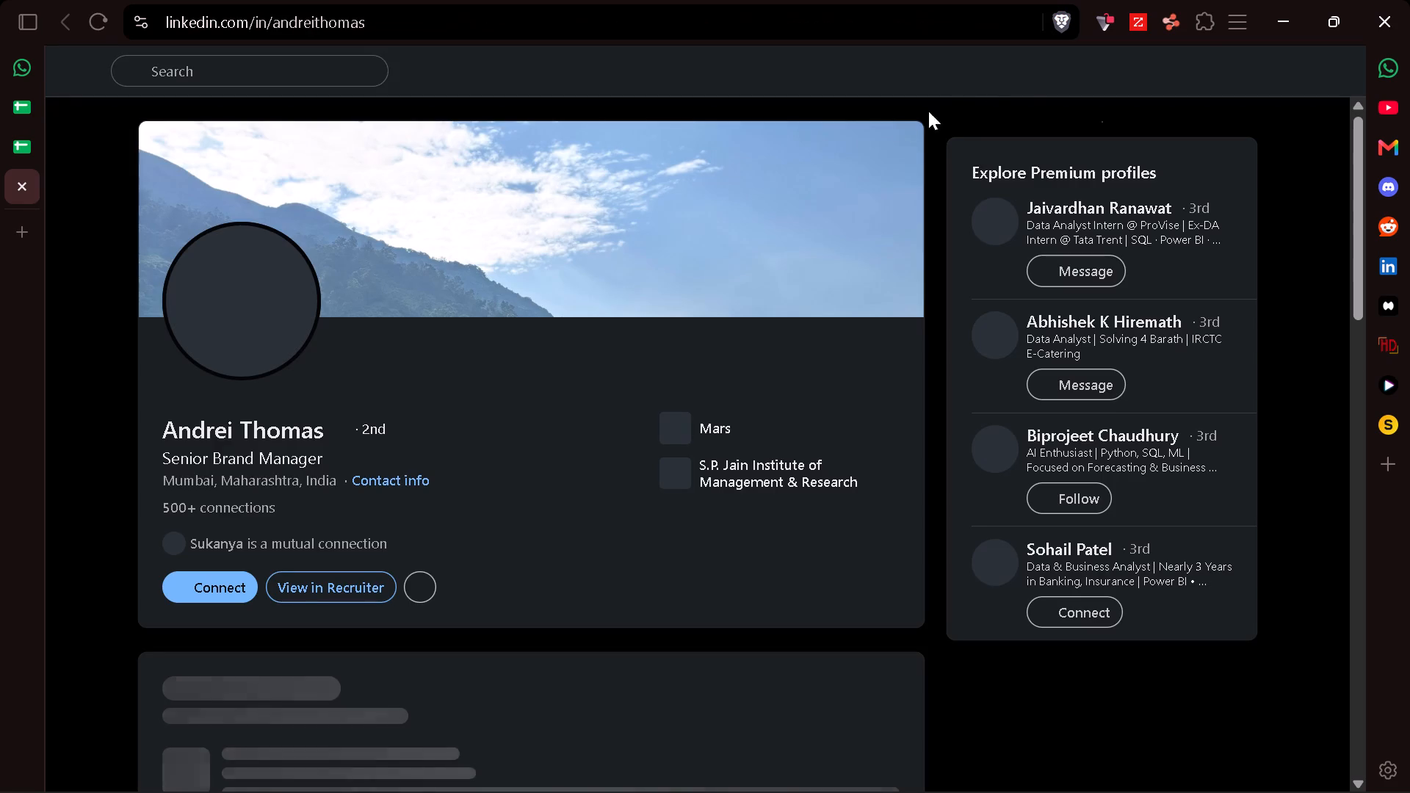
pyautogui.click(1129, 21)
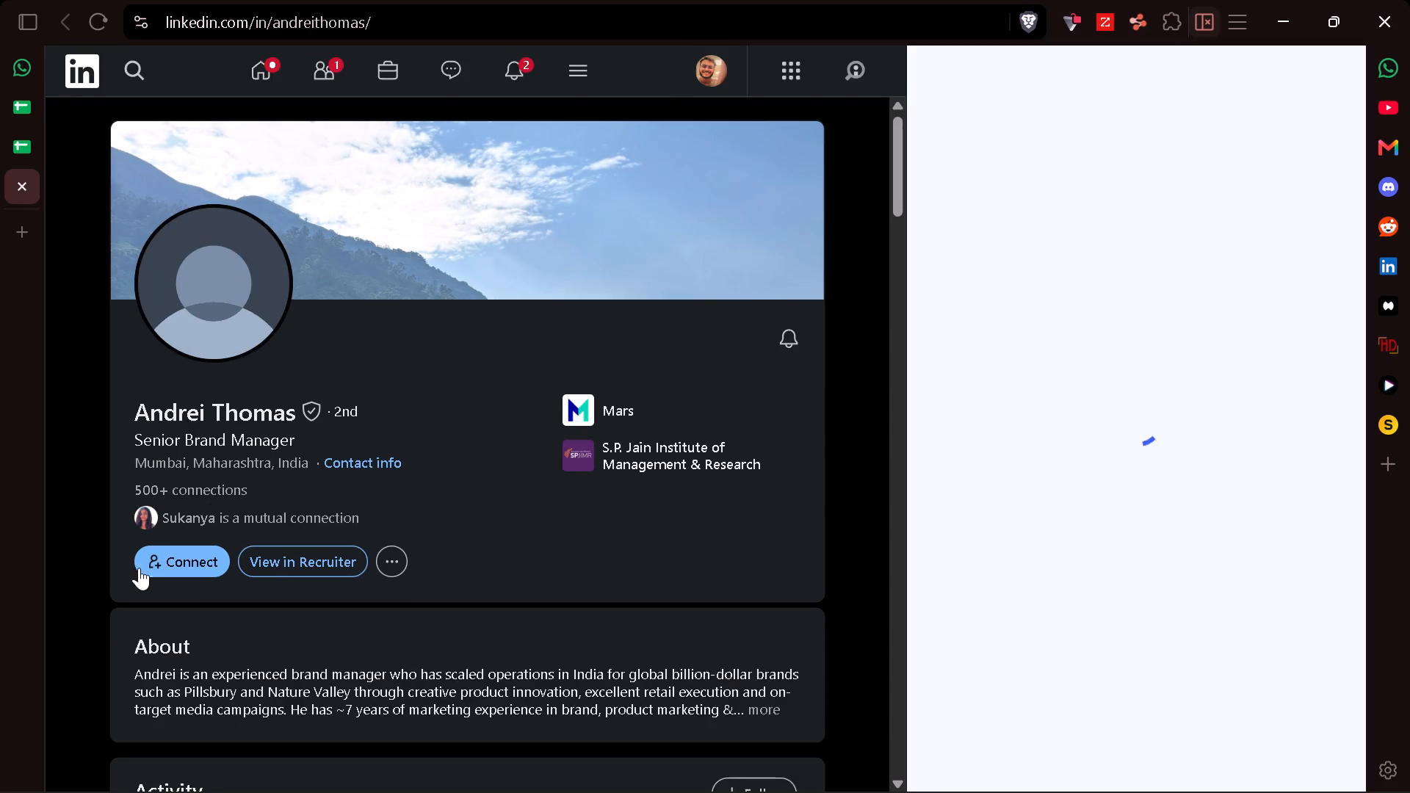
pyautogui.click(142, 566)
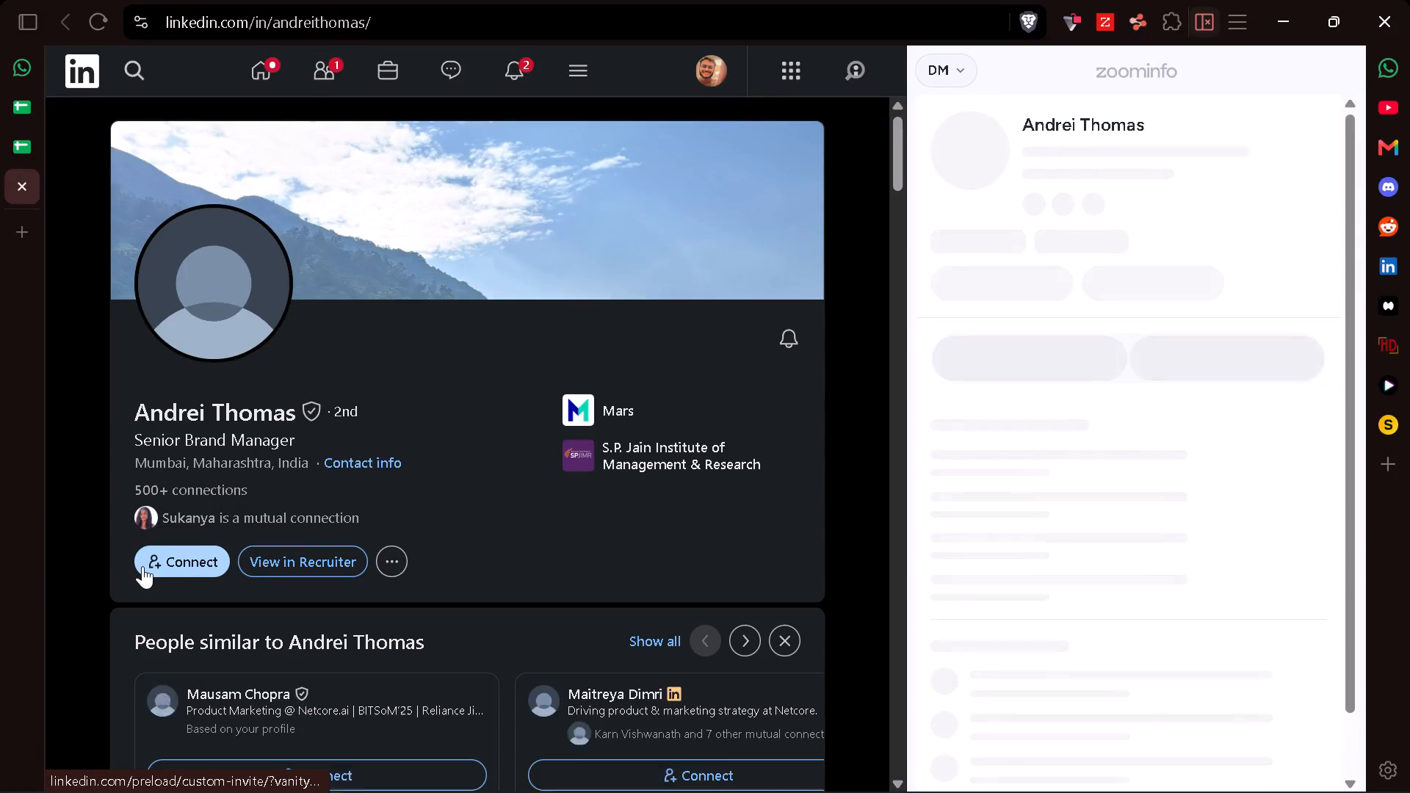
pyautogui.click(648, 319)
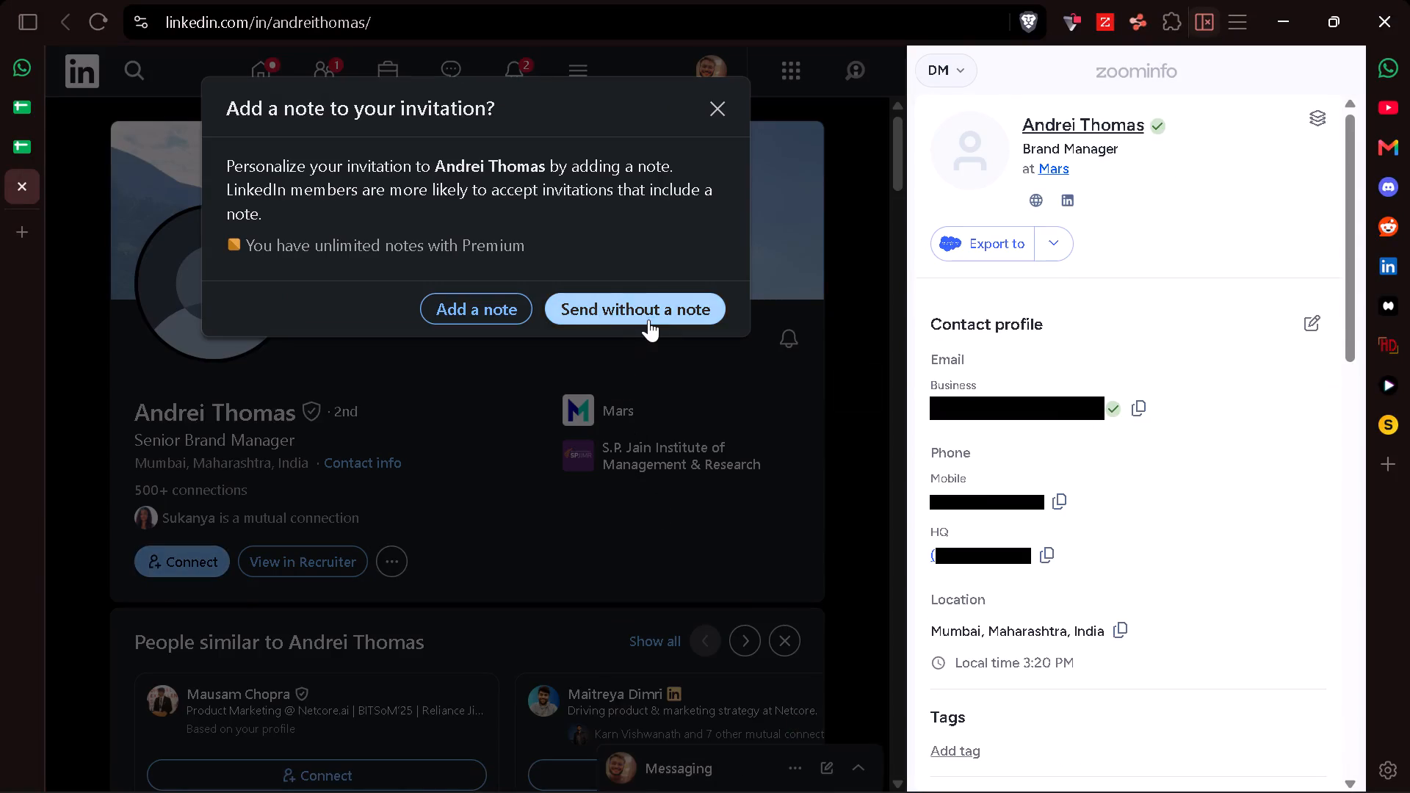
# Copy the row 8 contact's business email from ZoomInfo into Email Id cell D8.
pyautogui.click(1140, 408)
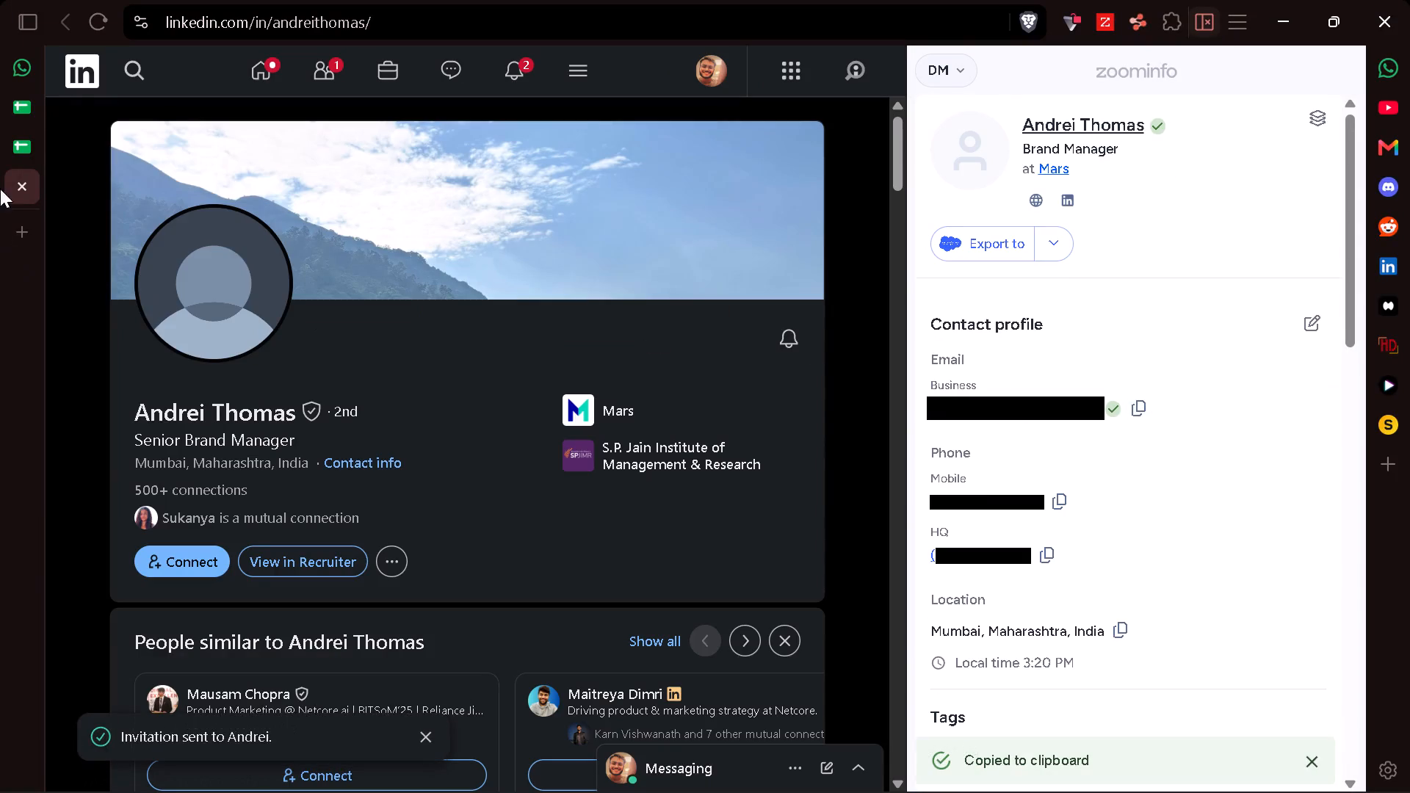
pyautogui.click(26, 140)
pyautogui.hotkey('ctrl', 'v')
pyautogui.press('Right')
# Copy the row 8 contact's mobile number from ZoomInfo into Phone No. cell E8 and strip its leading prefix.
pyautogui.click(18, 170)
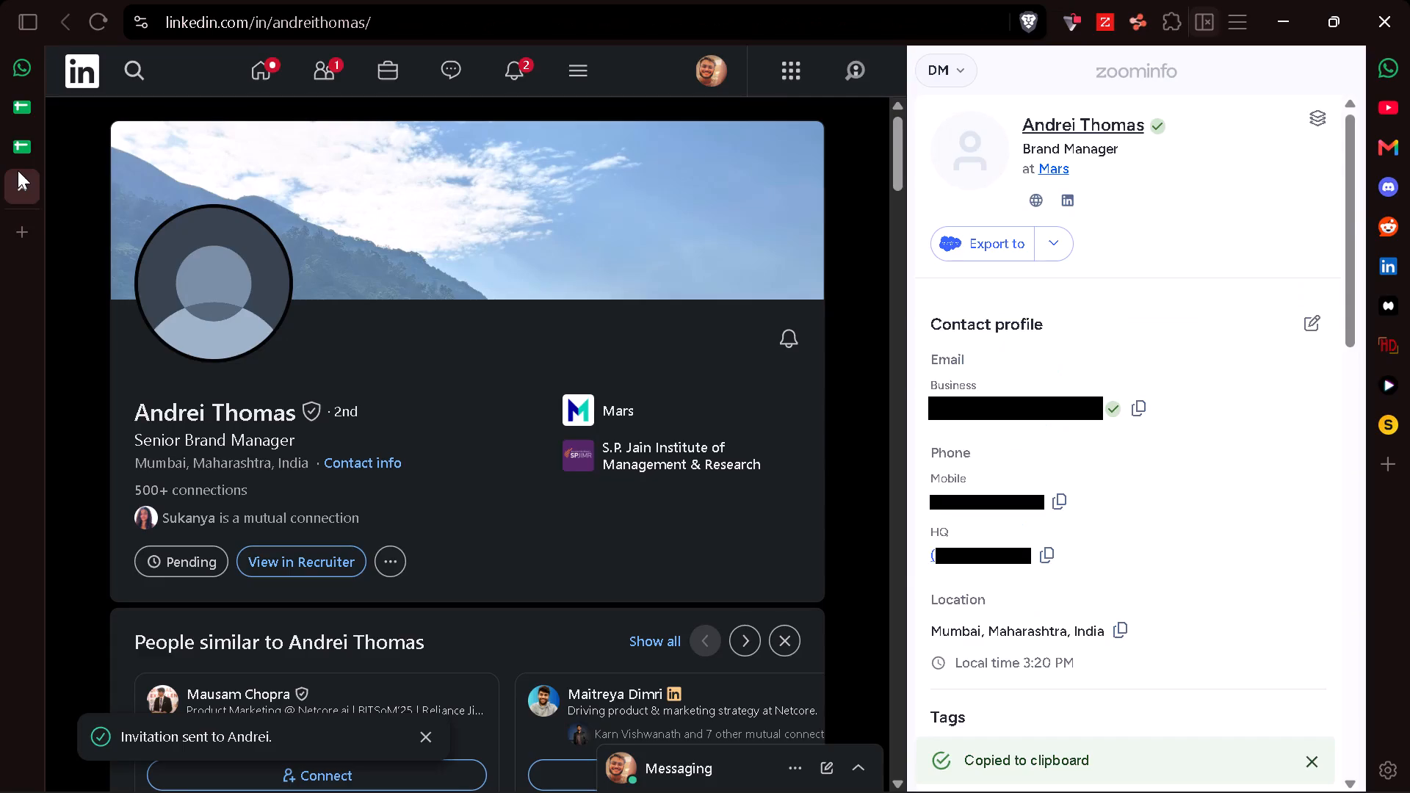
pyautogui.click(1059, 501)
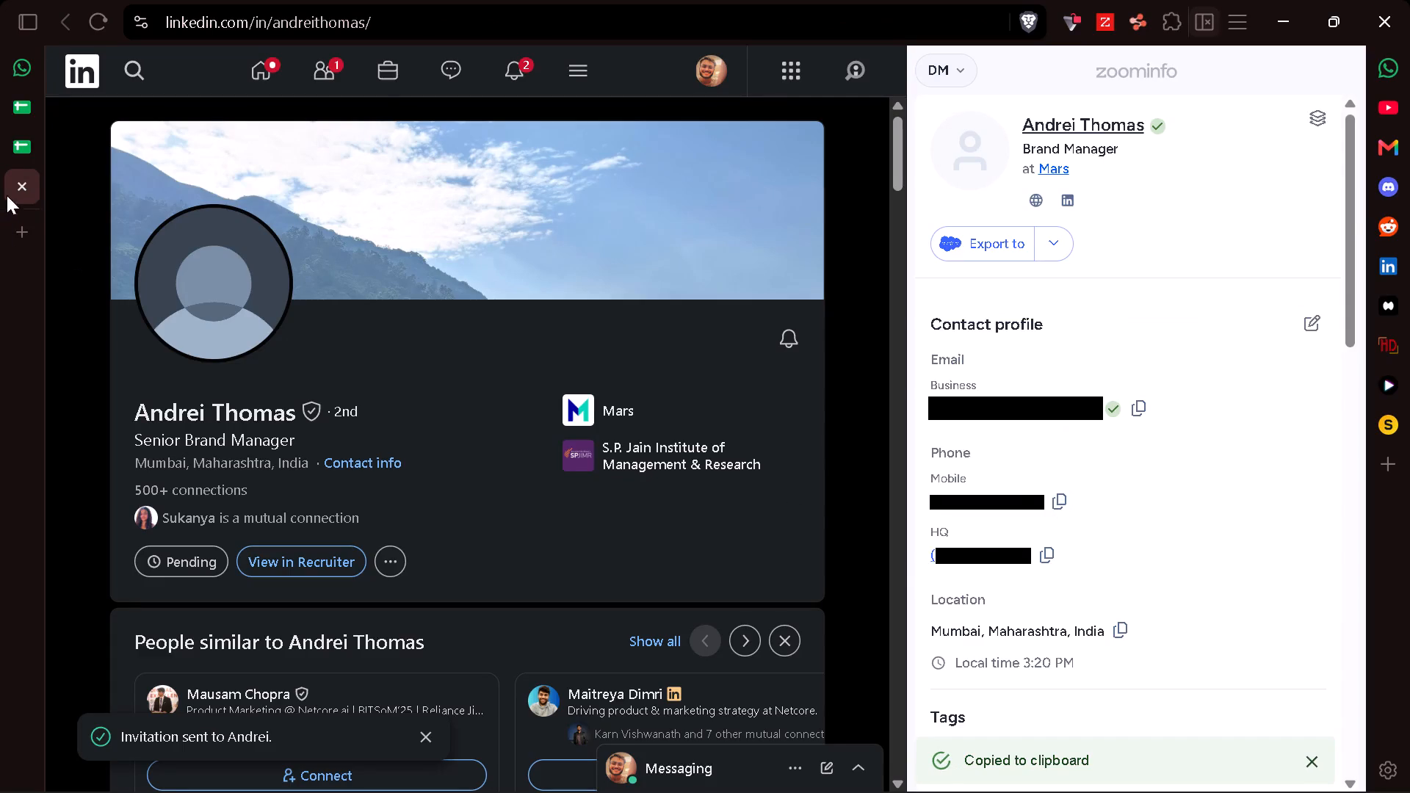
pyautogui.click(16, 188)
pyautogui.hotkey('ctrl', 'v')
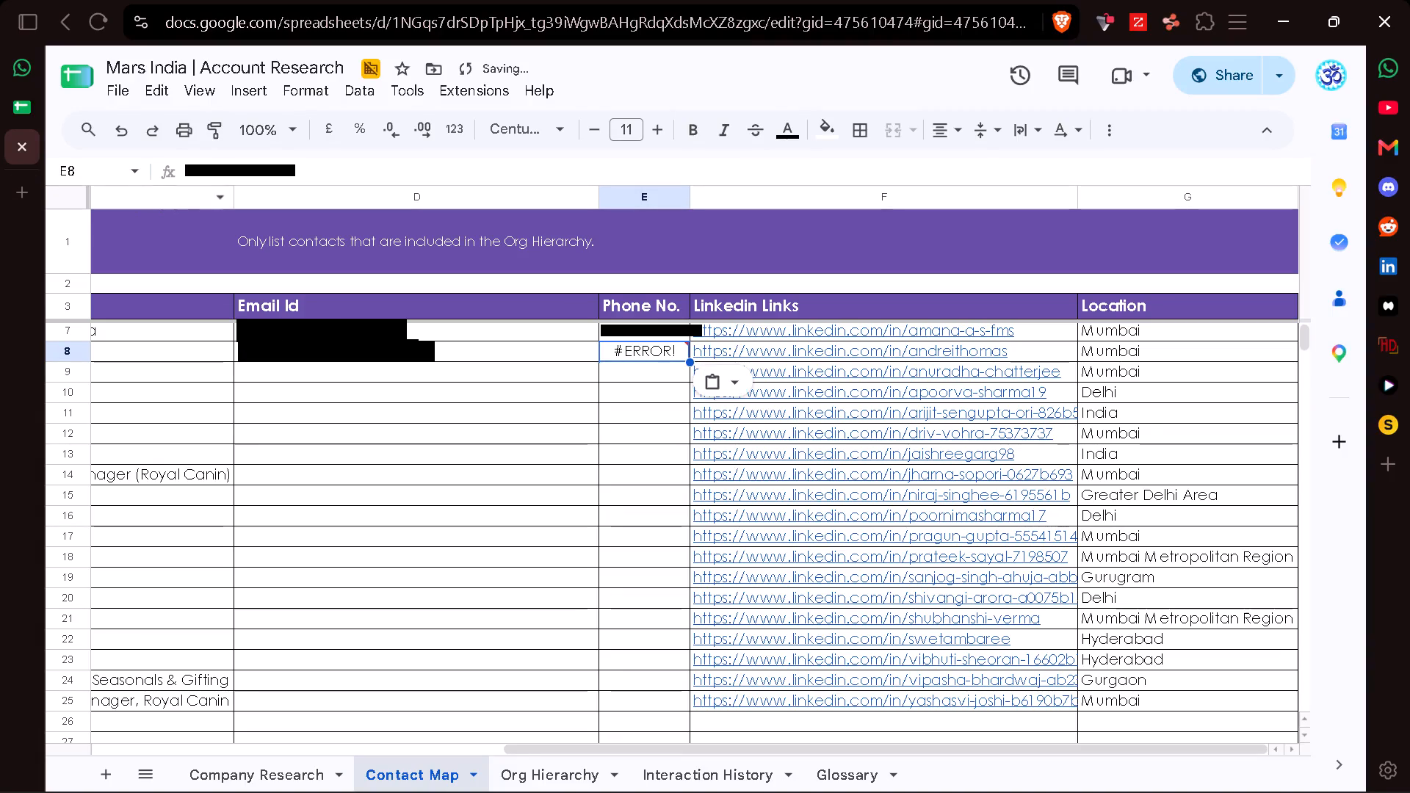
pyautogui.click(217, 167)
pyautogui.press('BackSpace')
pyautogui.press('BackSpace')
pyautogui.press('BackSpace')
pyautogui.press('BackSpace')
pyautogui.press('BackSpace')
pyautogui.press('BackSpace')
pyautogui.click(301, 380)
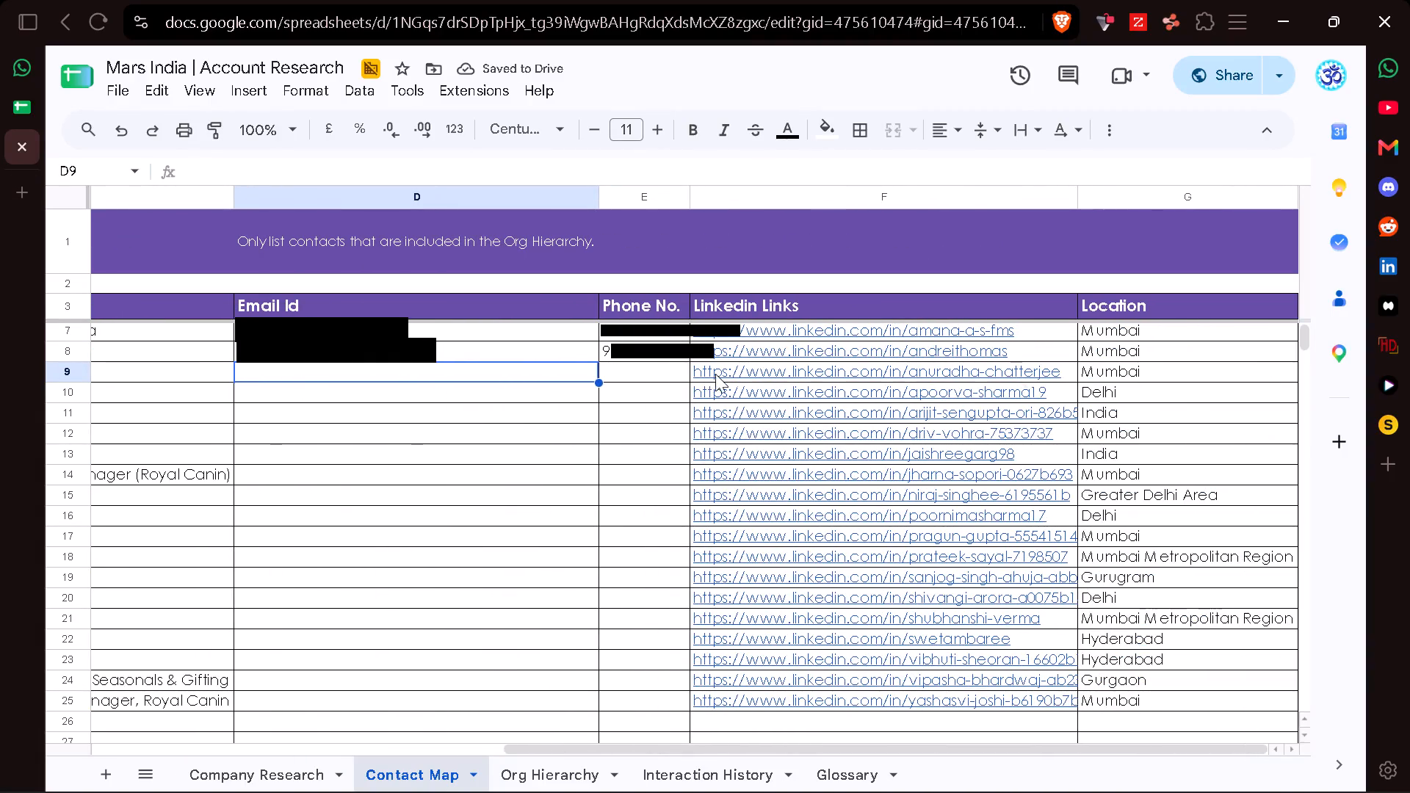
# Open the row 9 contact's LinkedIn profile with its ZoomInfo lookup and send a connection invitation without a note.
pyautogui.click(807, 411)
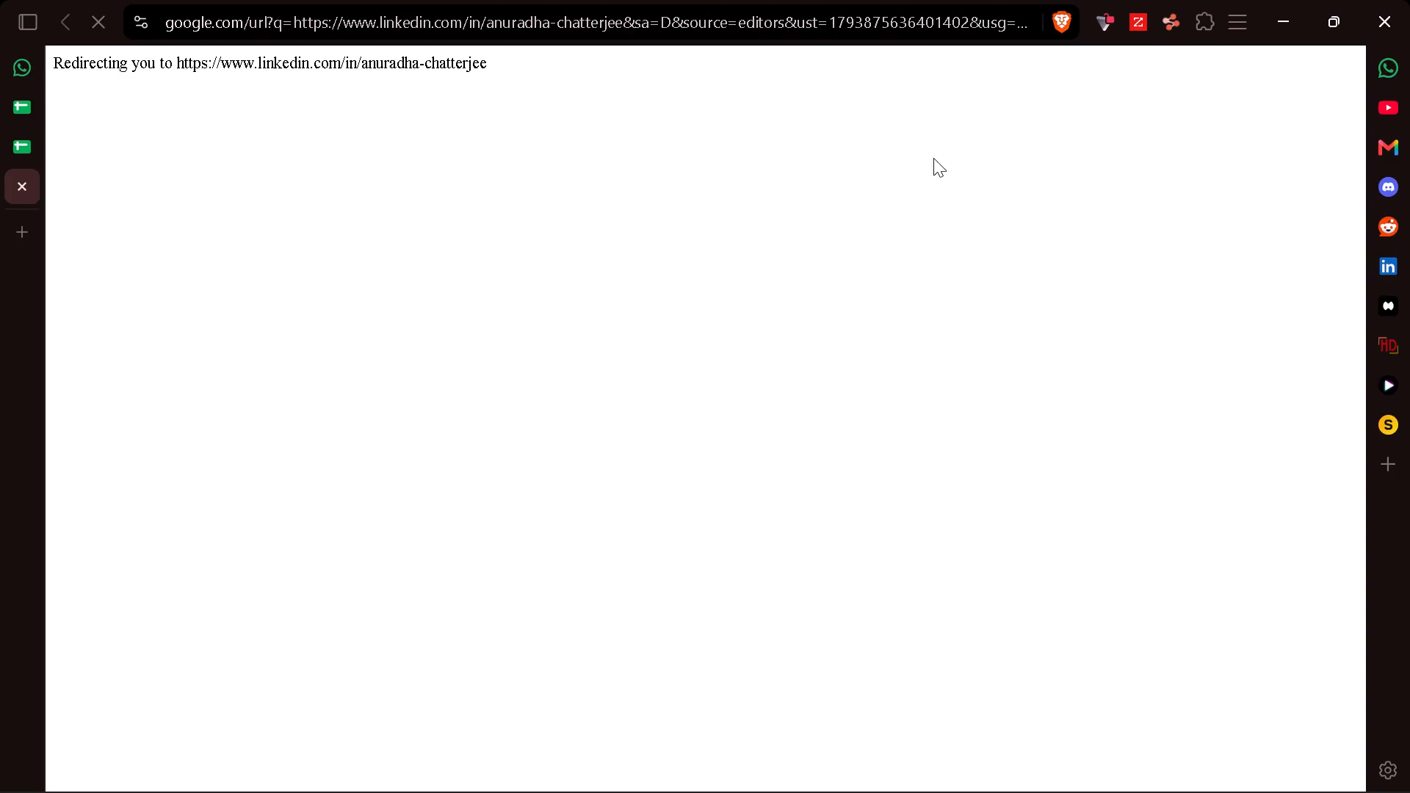
pyautogui.click(1144, 15)
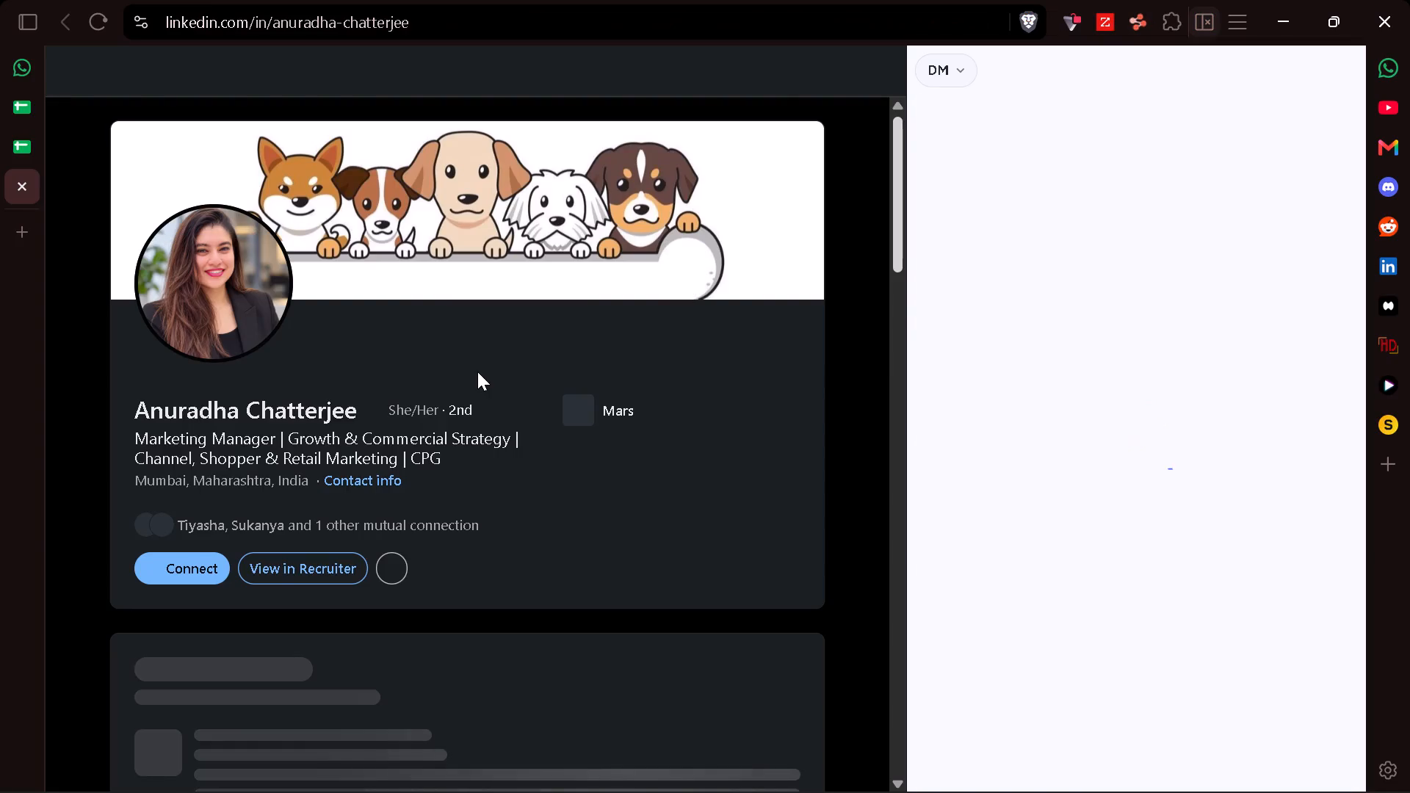
pyautogui.click(183, 571)
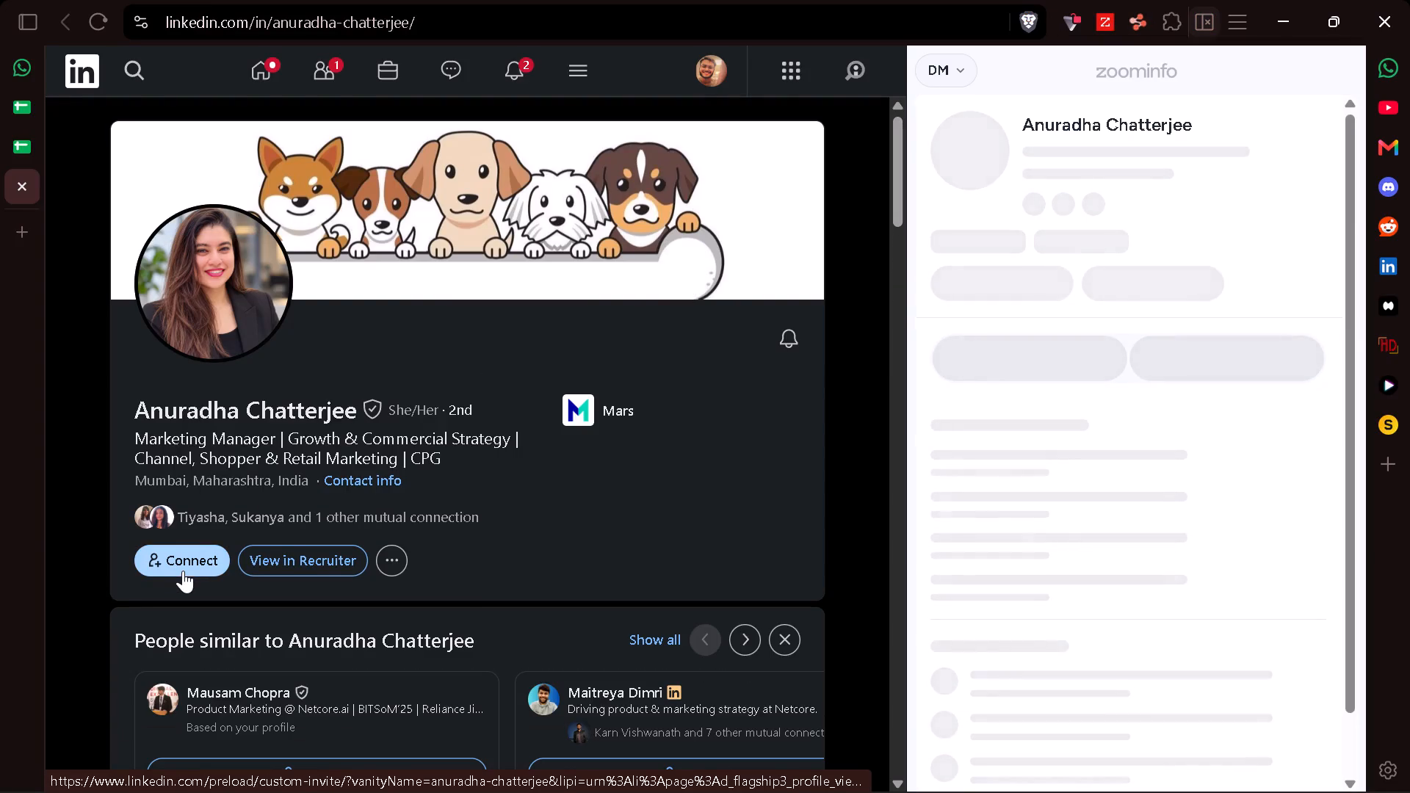
pyautogui.click(684, 295)
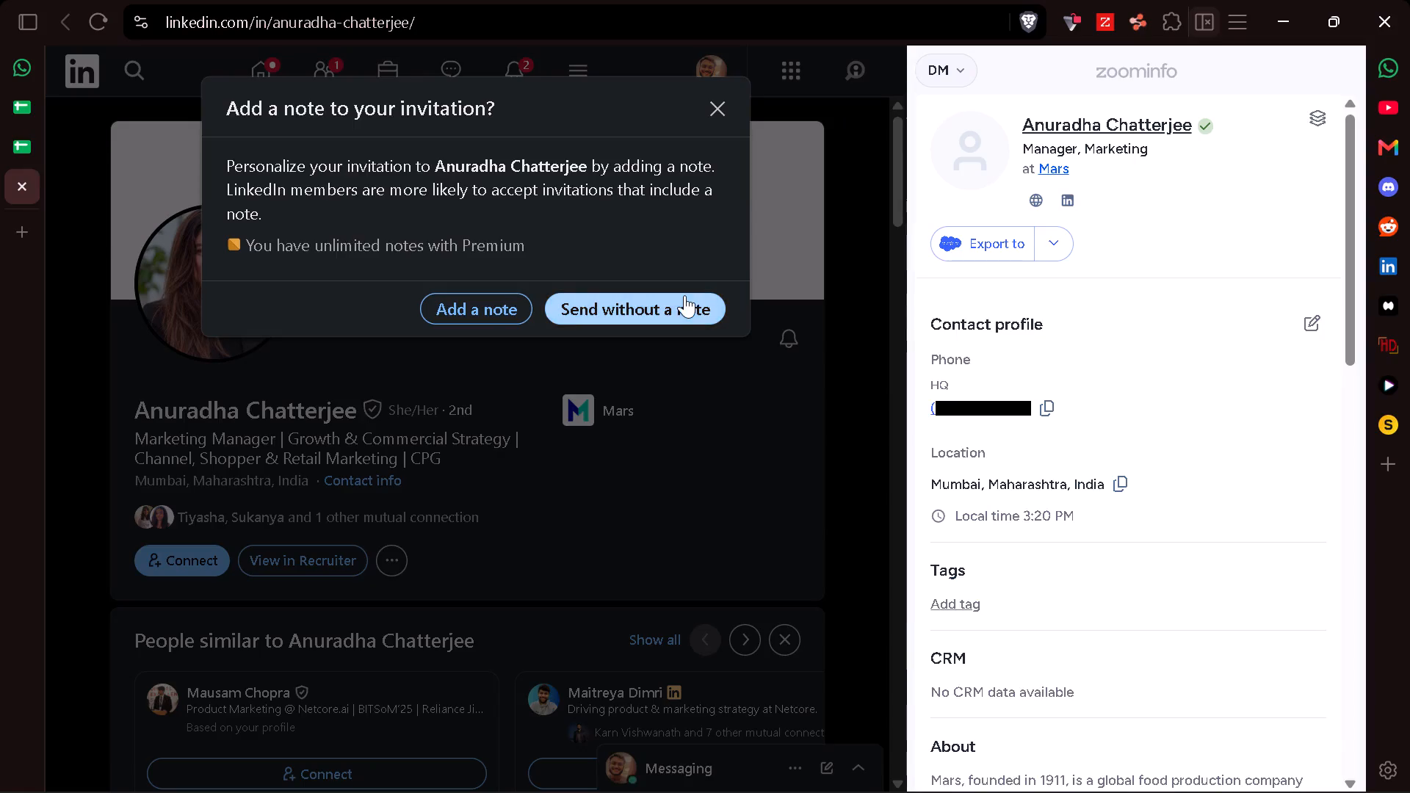
# Look up the row 9 contact in the SMARTe extension instead of ZoomInfo and reveal the contact's phone and email details.
pyautogui.click(1137, 10)
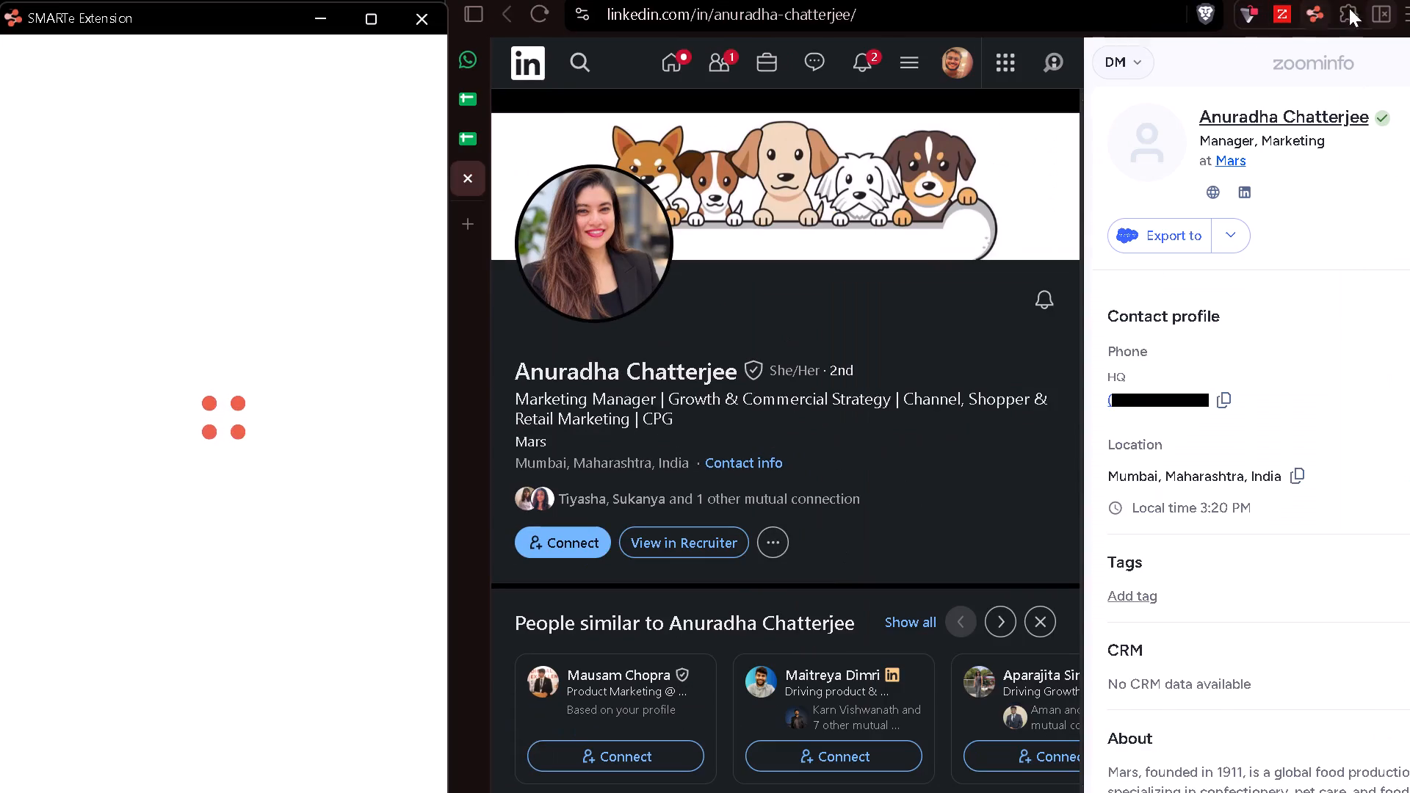
pyautogui.click(1371, 11)
pyautogui.scroll(-3, 796, 419)
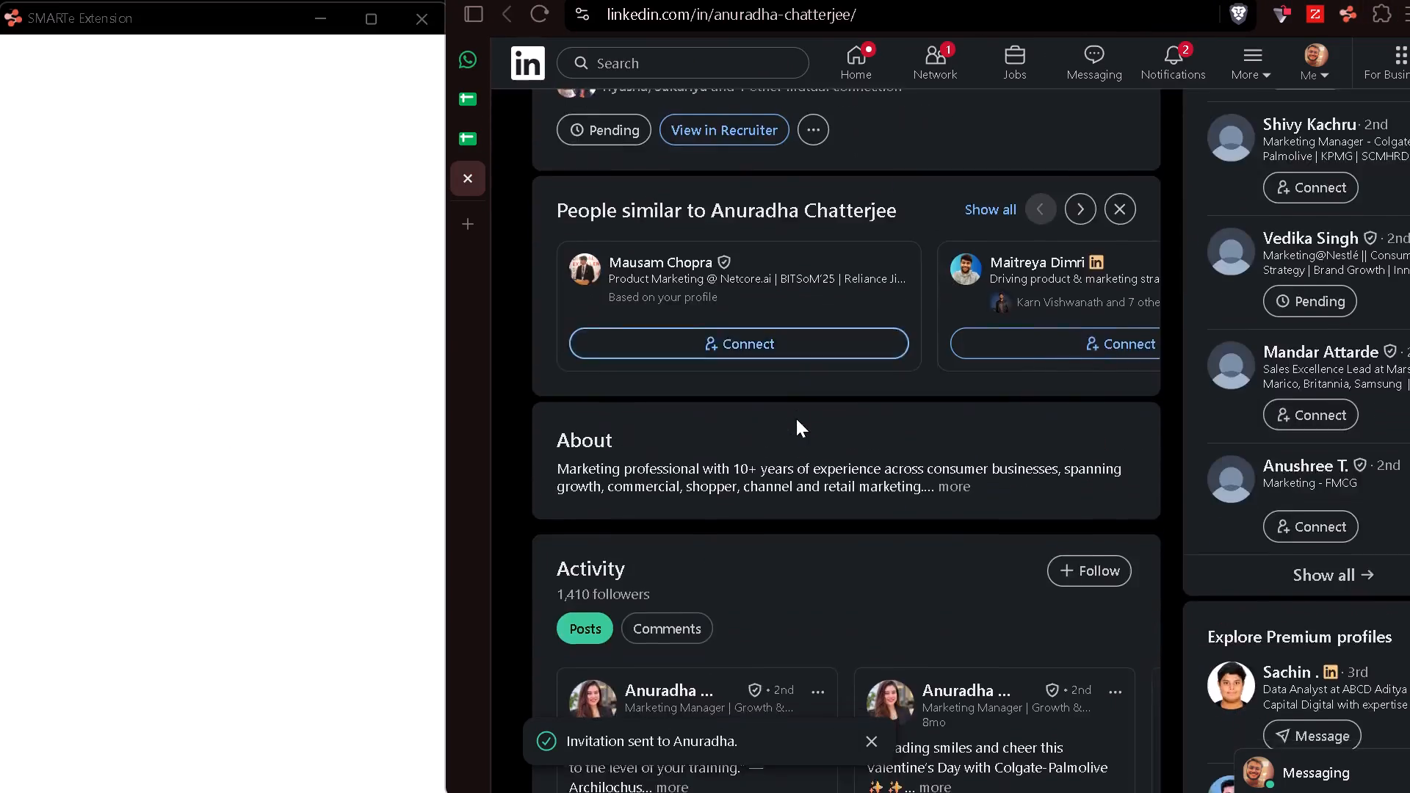
pyautogui.scroll(-5, 796, 419)
pyautogui.scroll(7, 796, 419)
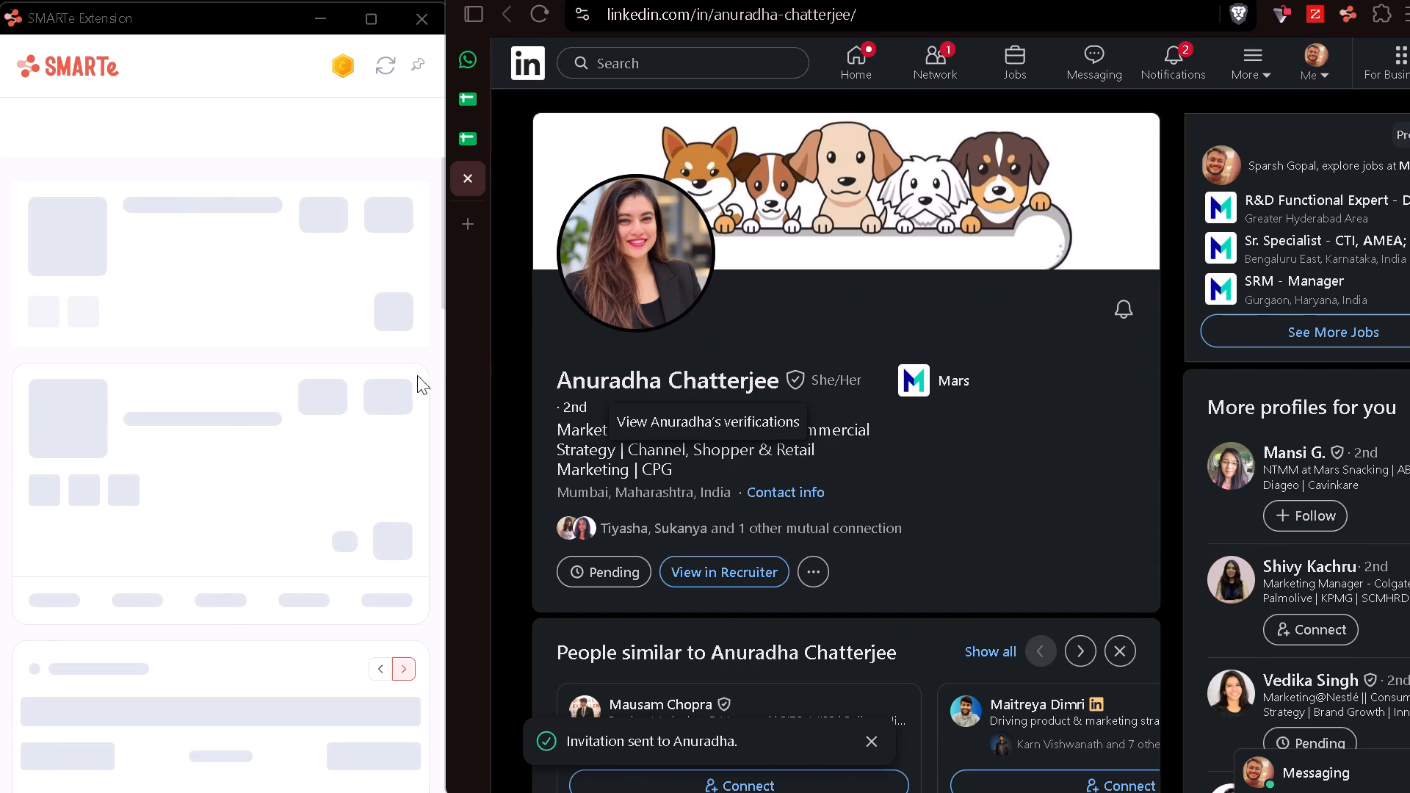
pyautogui.click(372, 322)
pyautogui.click(372, 322)
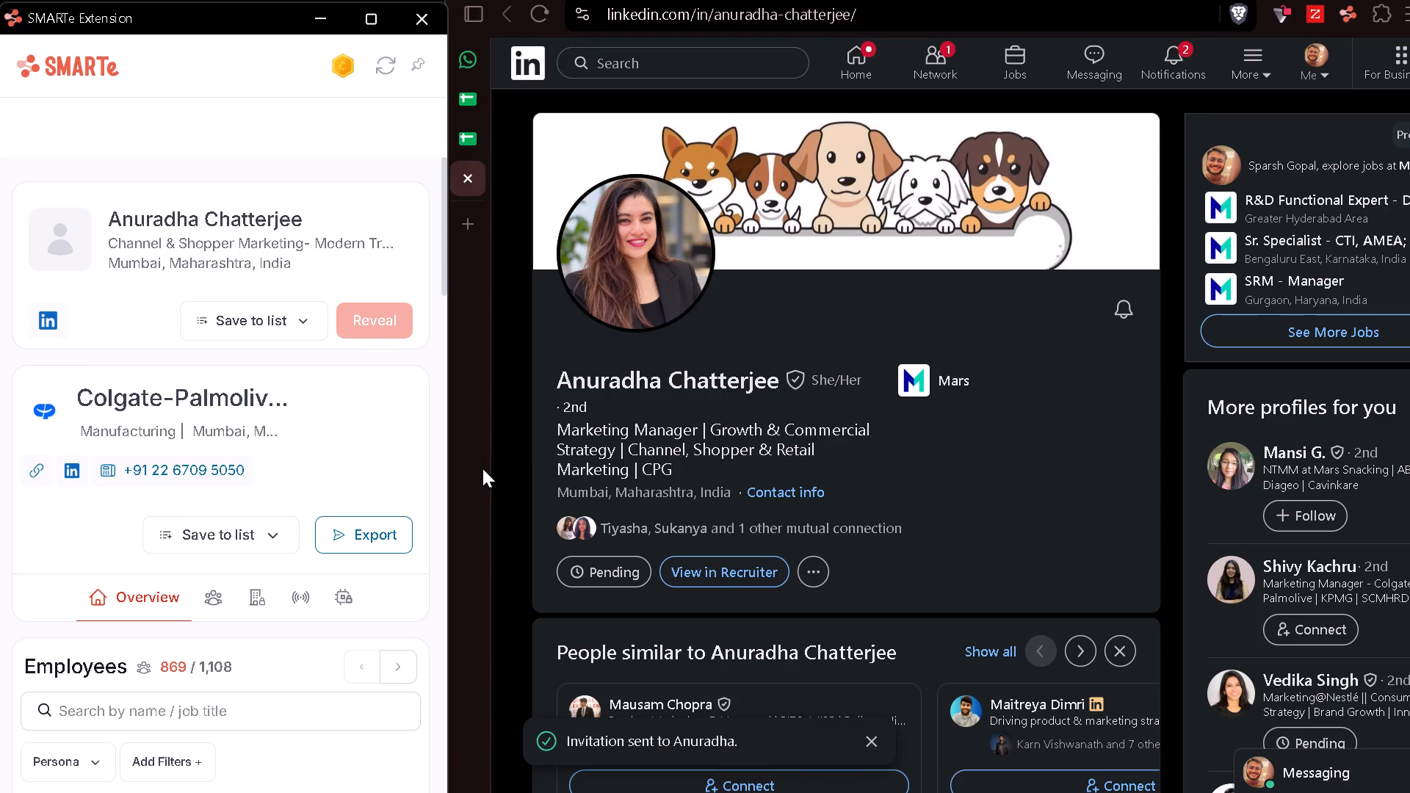
# Copy the row 9 contact's email from the SMARTe extension into Email Id cell D9.
pyautogui.click(324, 459)
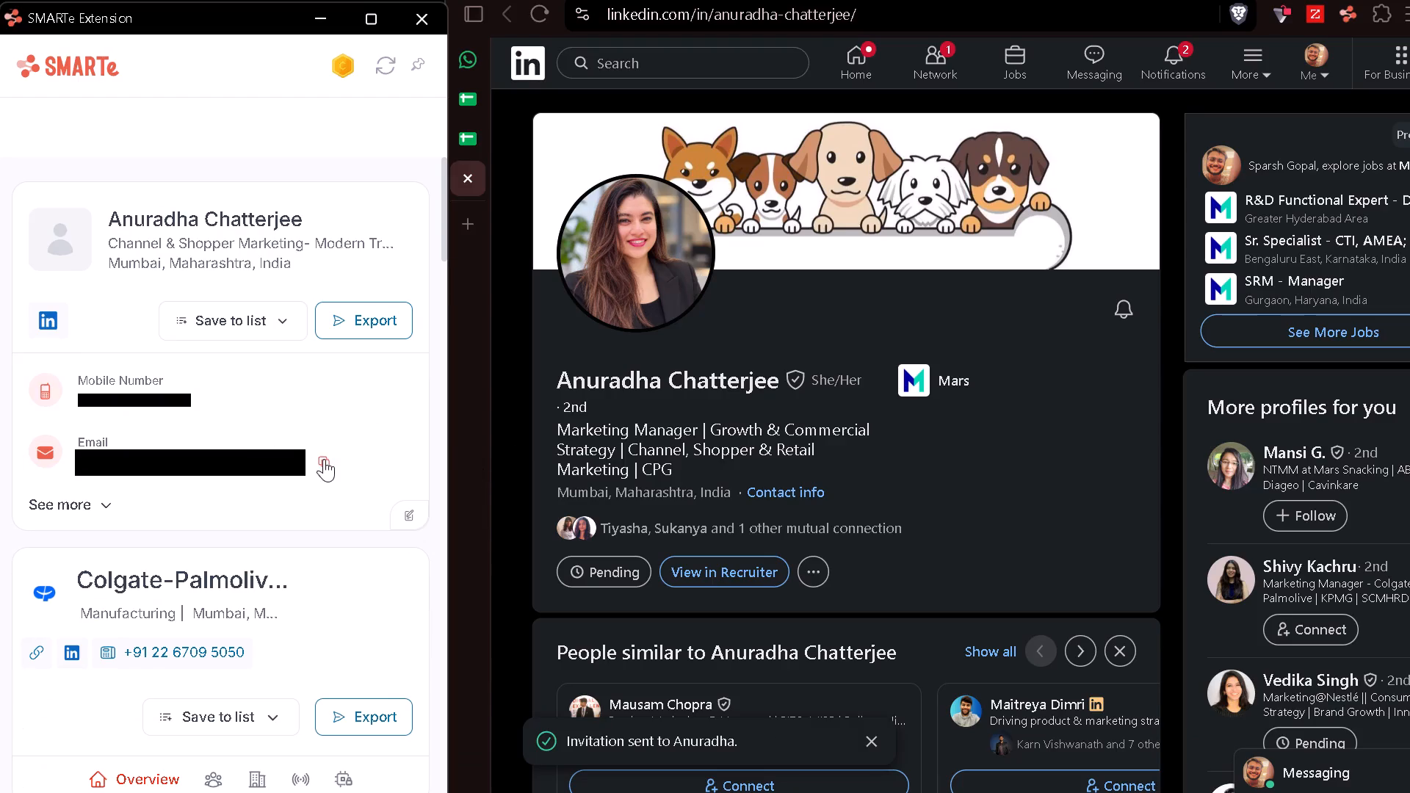
pyautogui.click(462, 152)
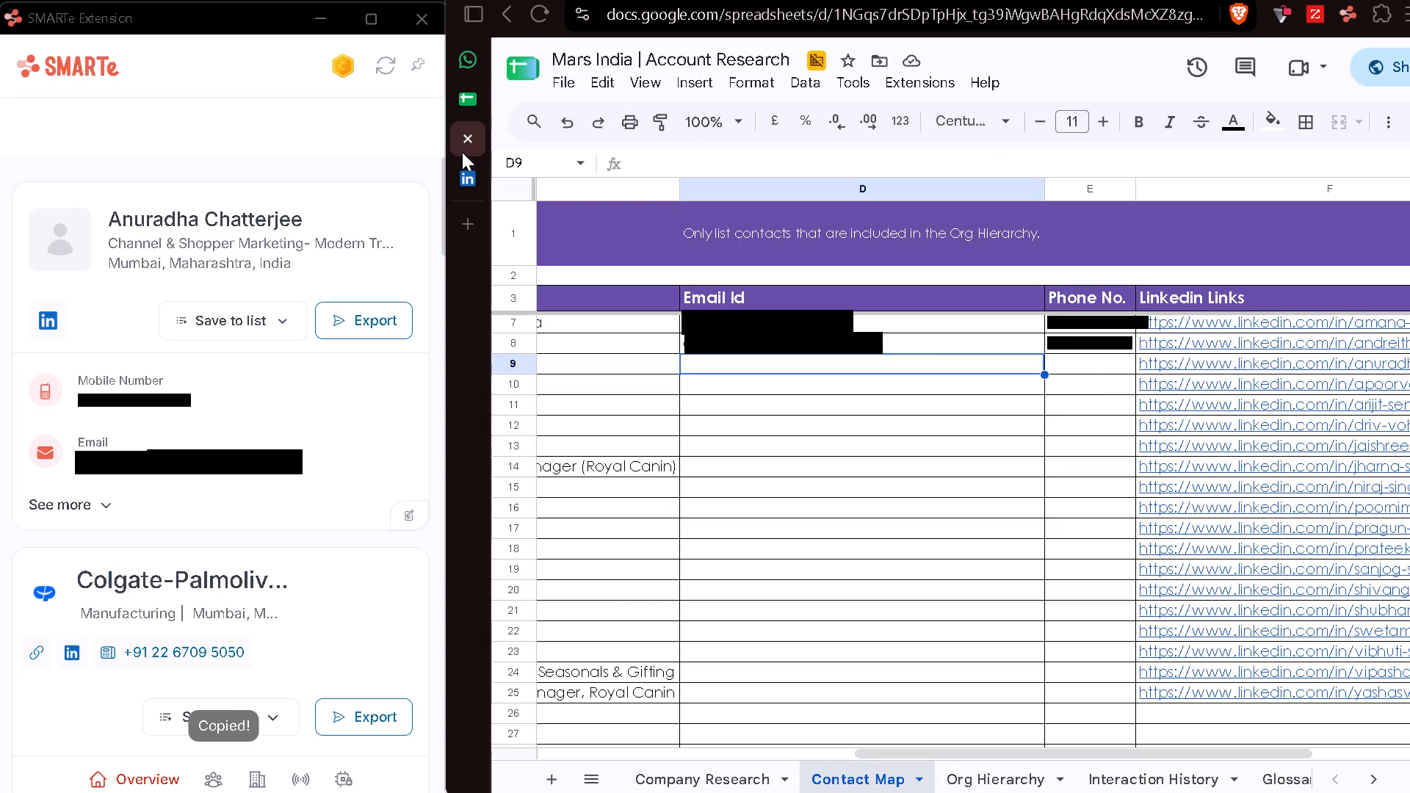
pyautogui.hotkey('ctrl', 'v')
# Copy the row 9 contact's mobile number from SMARTe into Phone No. cell E9 and strip its leading prefix.
pyautogui.press('Right')
pyautogui.click(214, 399)
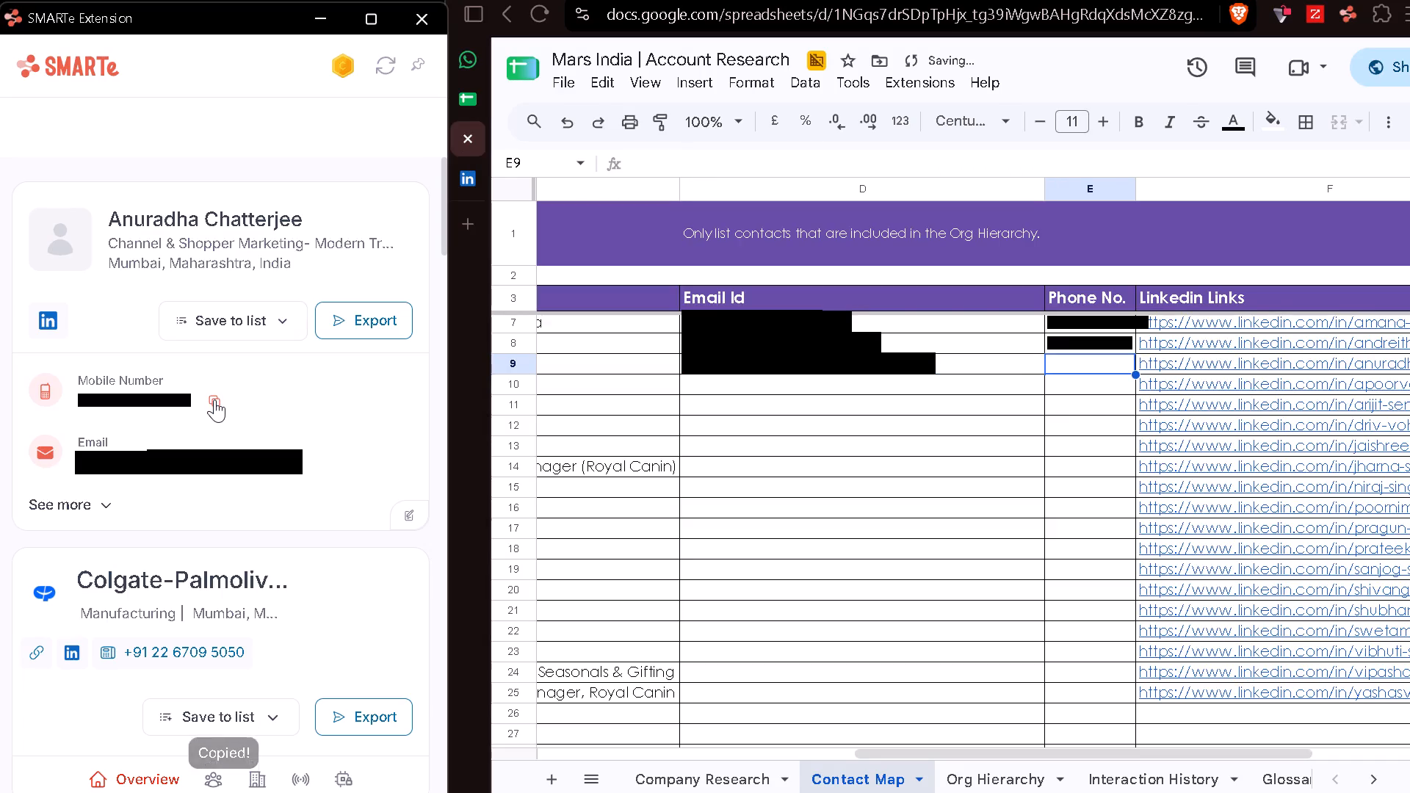
pyautogui.click(419, 18)
pyautogui.hotkey('ctrl', 'v')
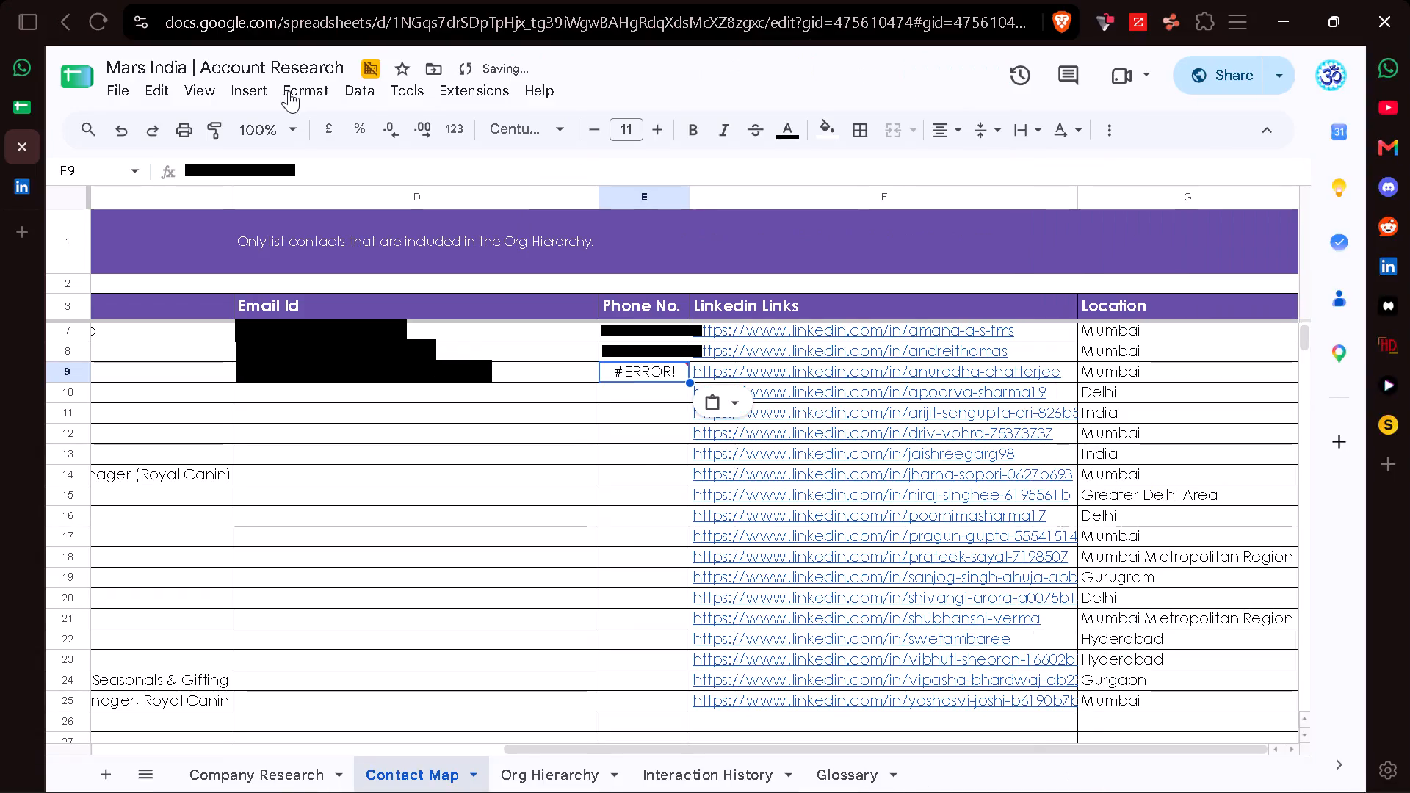
pyautogui.click(211, 165)
pyautogui.press('BackSpace')
pyautogui.press('BackSpace')
pyautogui.press('BackSpace')
pyautogui.press('BackSpace')
pyautogui.press('BackSpace')
pyautogui.press('BackSpace')
pyautogui.press('BackSpace')
pyautogui.press('BackSpace')
pyautogui.press('BackSpace')
pyautogui.press('BackSpace')
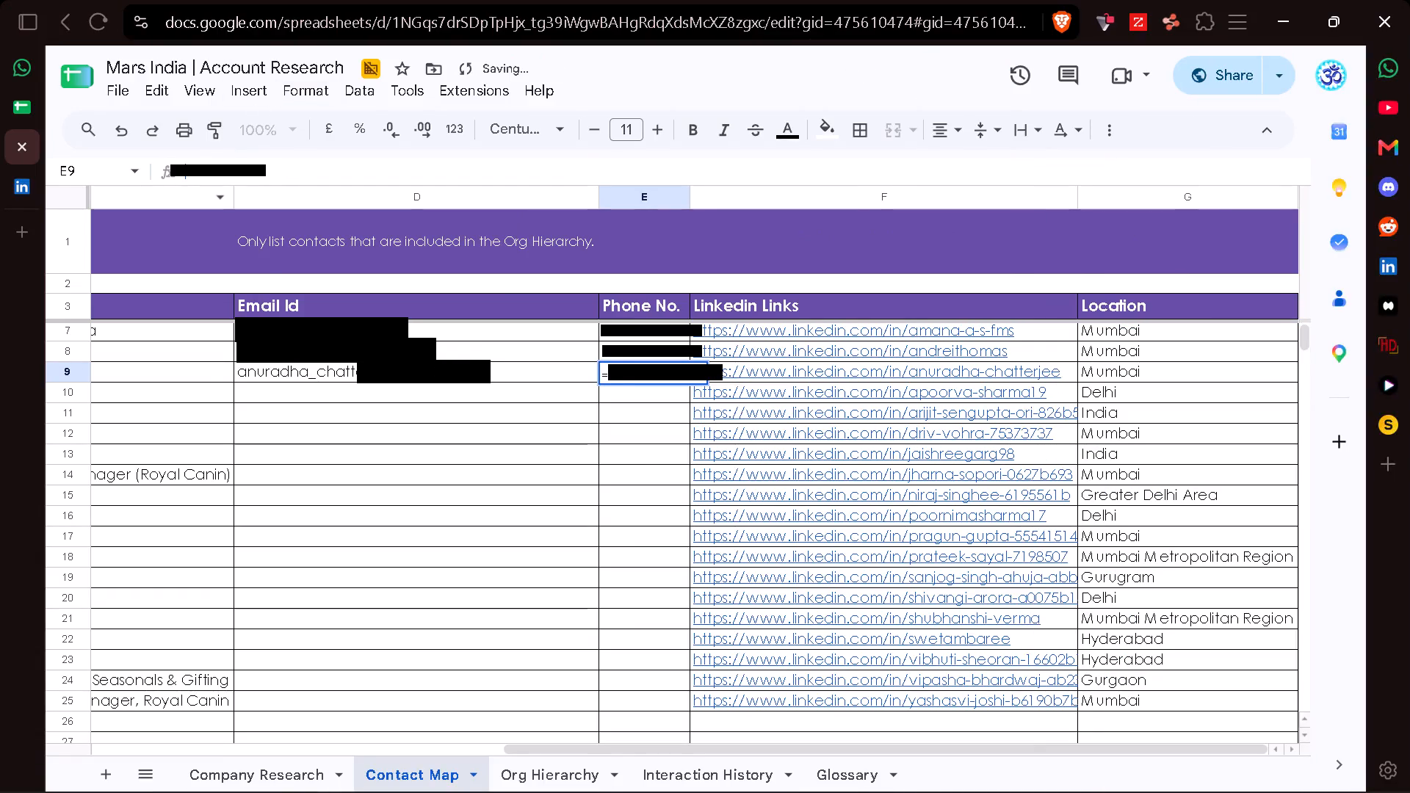
pyautogui.click(318, 394)
# Open the row 10 contact's LinkedIn profile with its ZoomInfo lookup and send a connection invitation without a note.
pyautogui.click(850, 422)
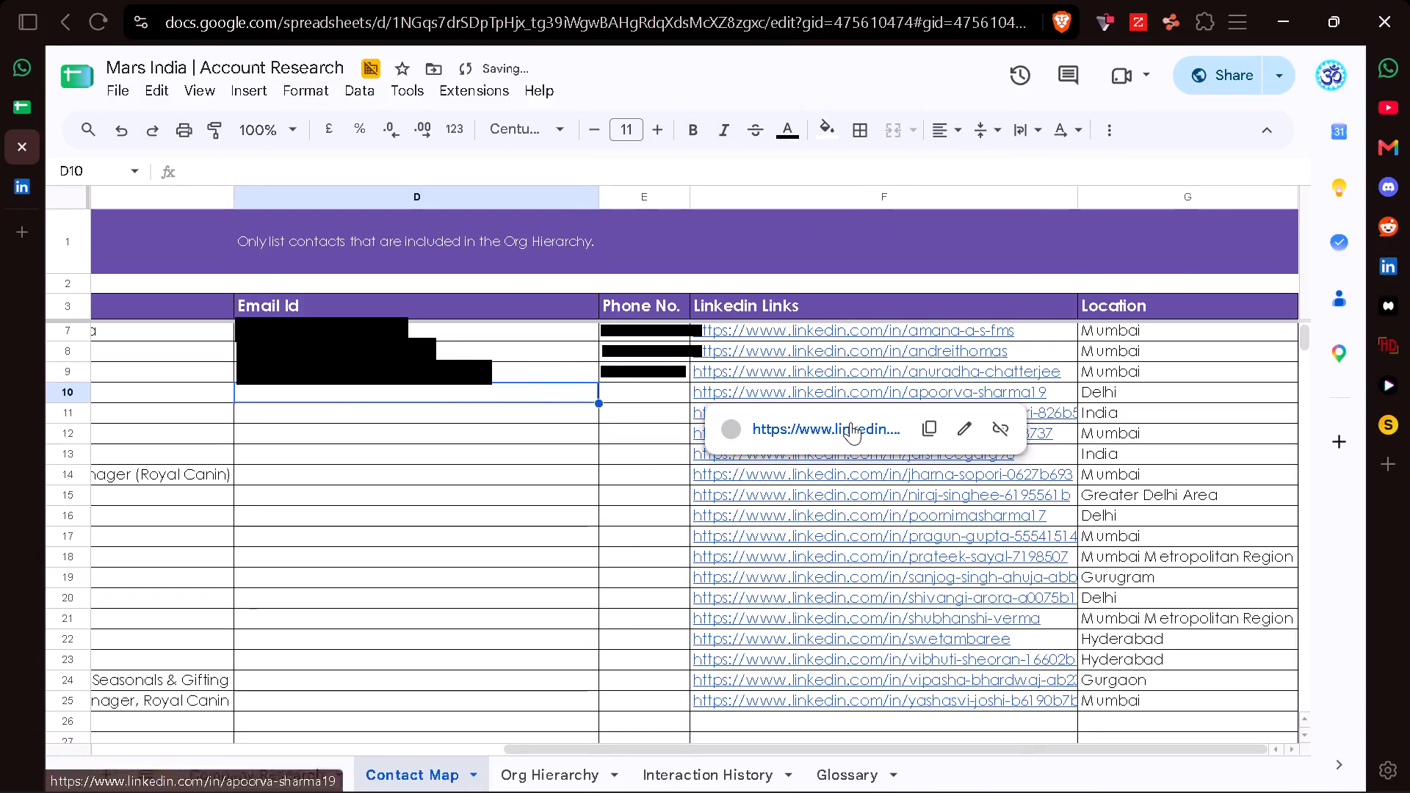
pyautogui.click(1137, 19)
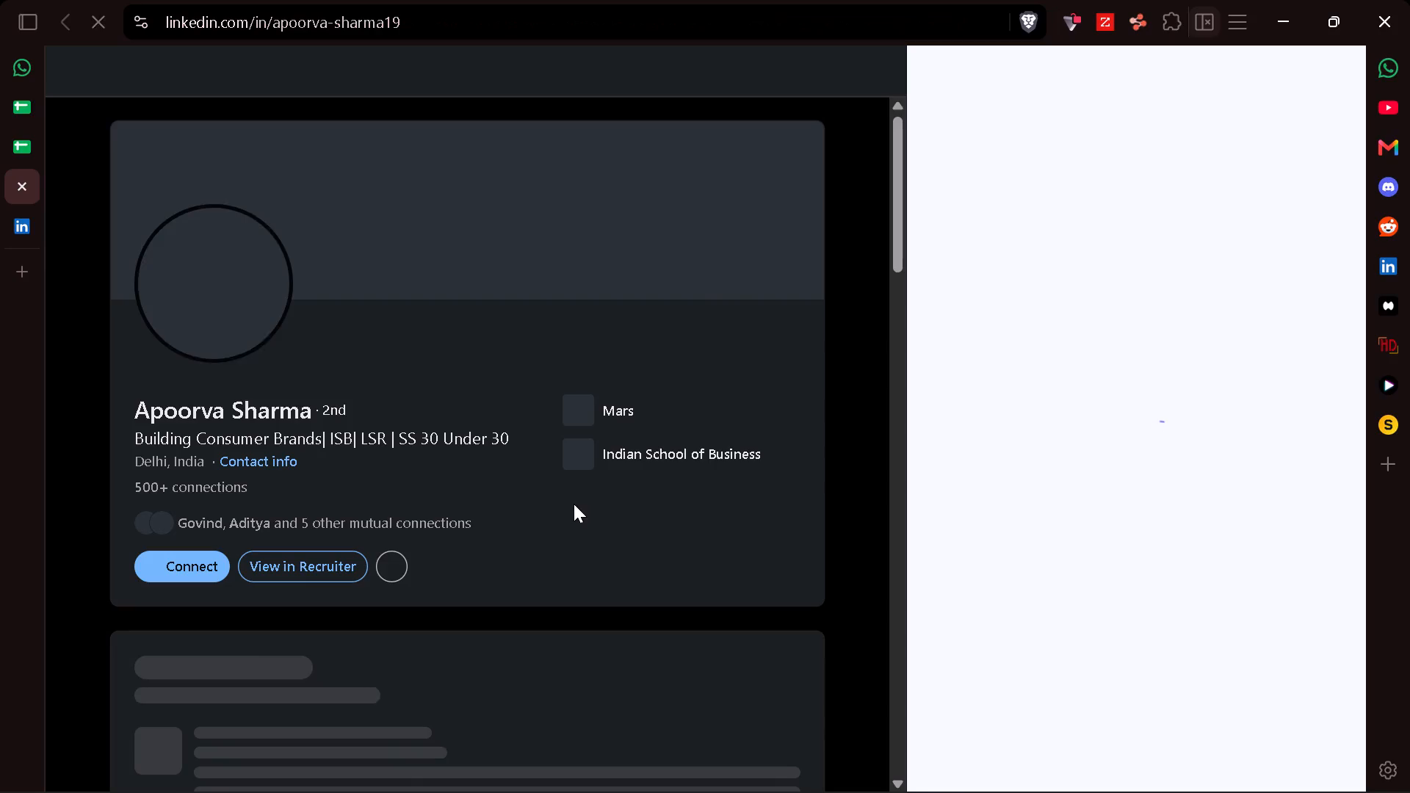
pyautogui.click(187, 568)
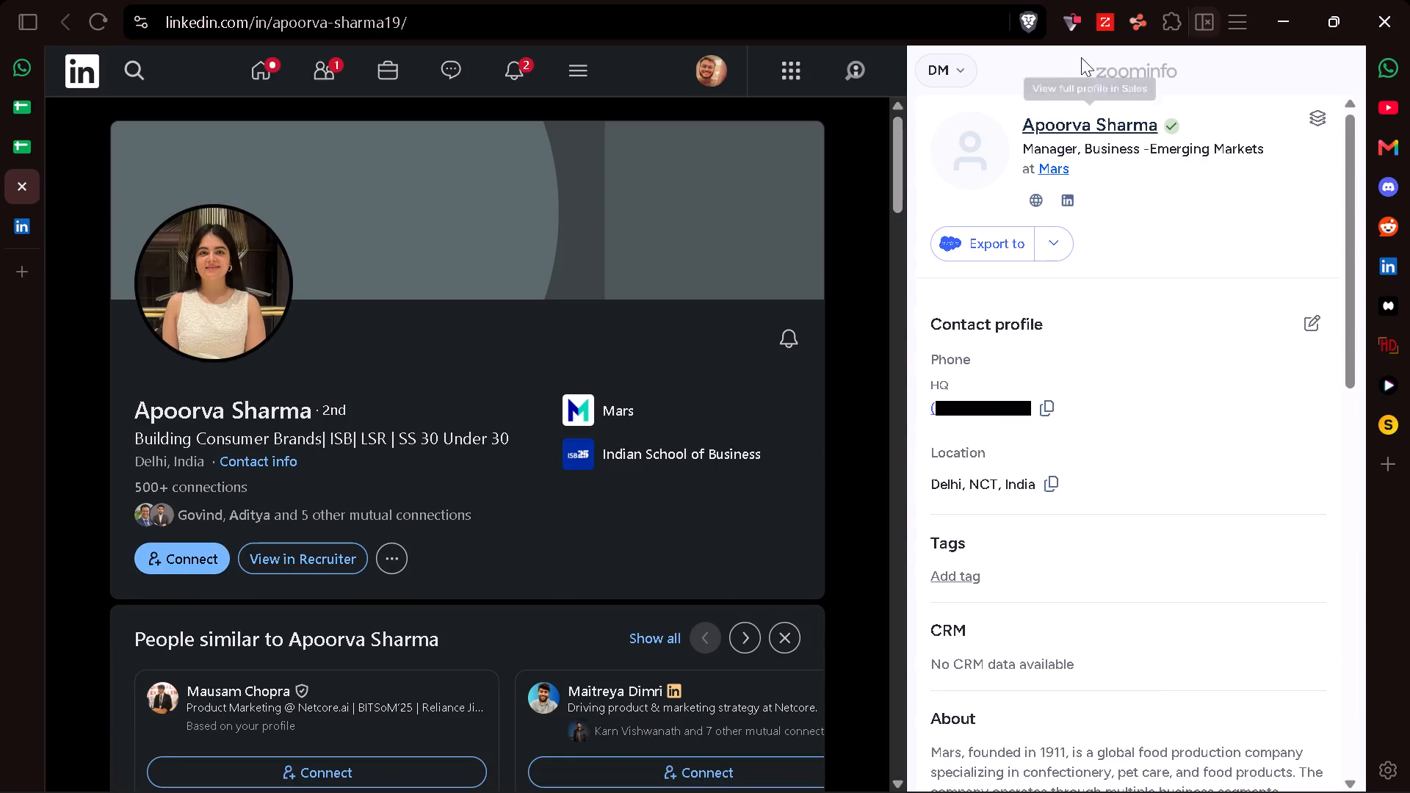
pyautogui.click(1201, 19)
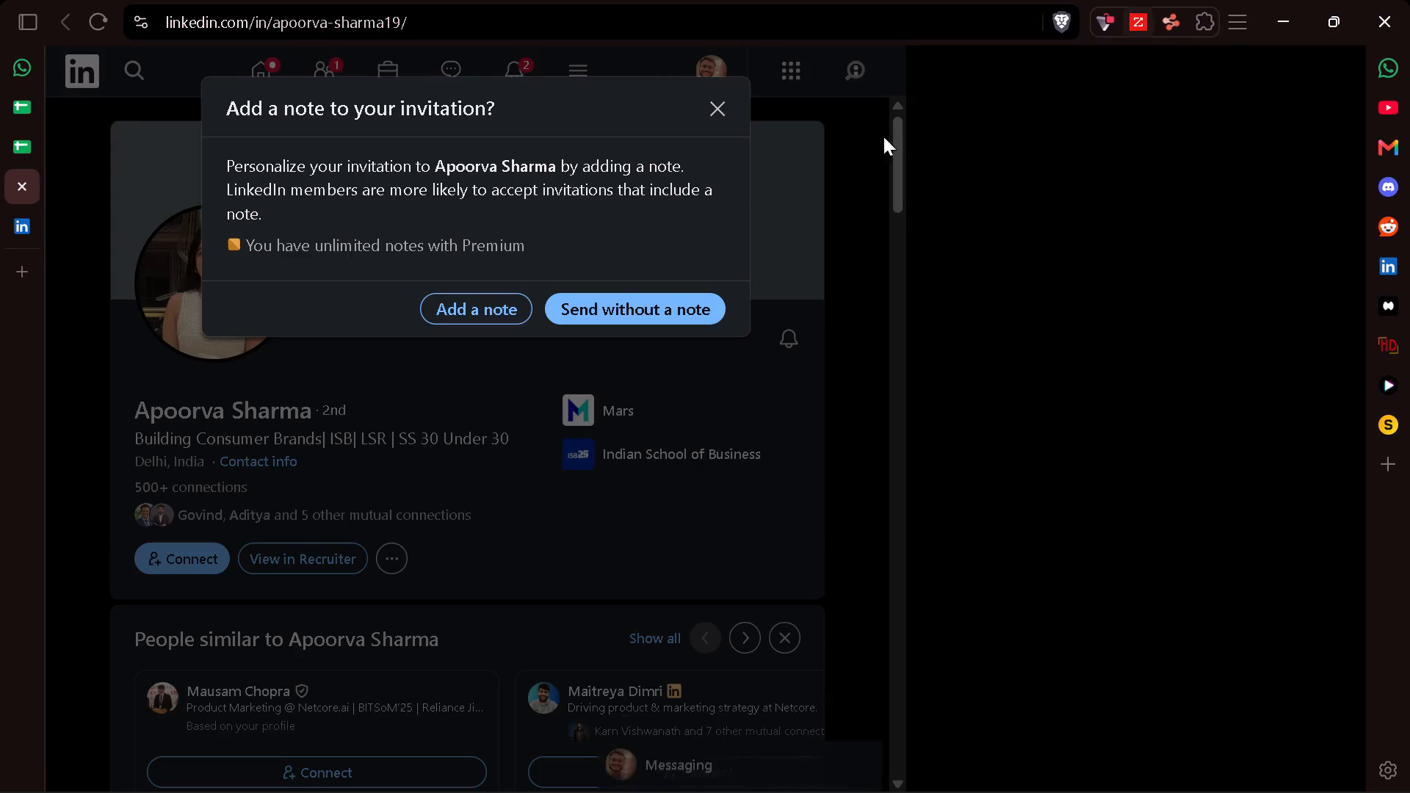
pyautogui.click(836, 305)
# Look up the row 10 contact in the SMARTe extension and reveal the contact's phone and email details.
pyautogui.click(1162, 23)
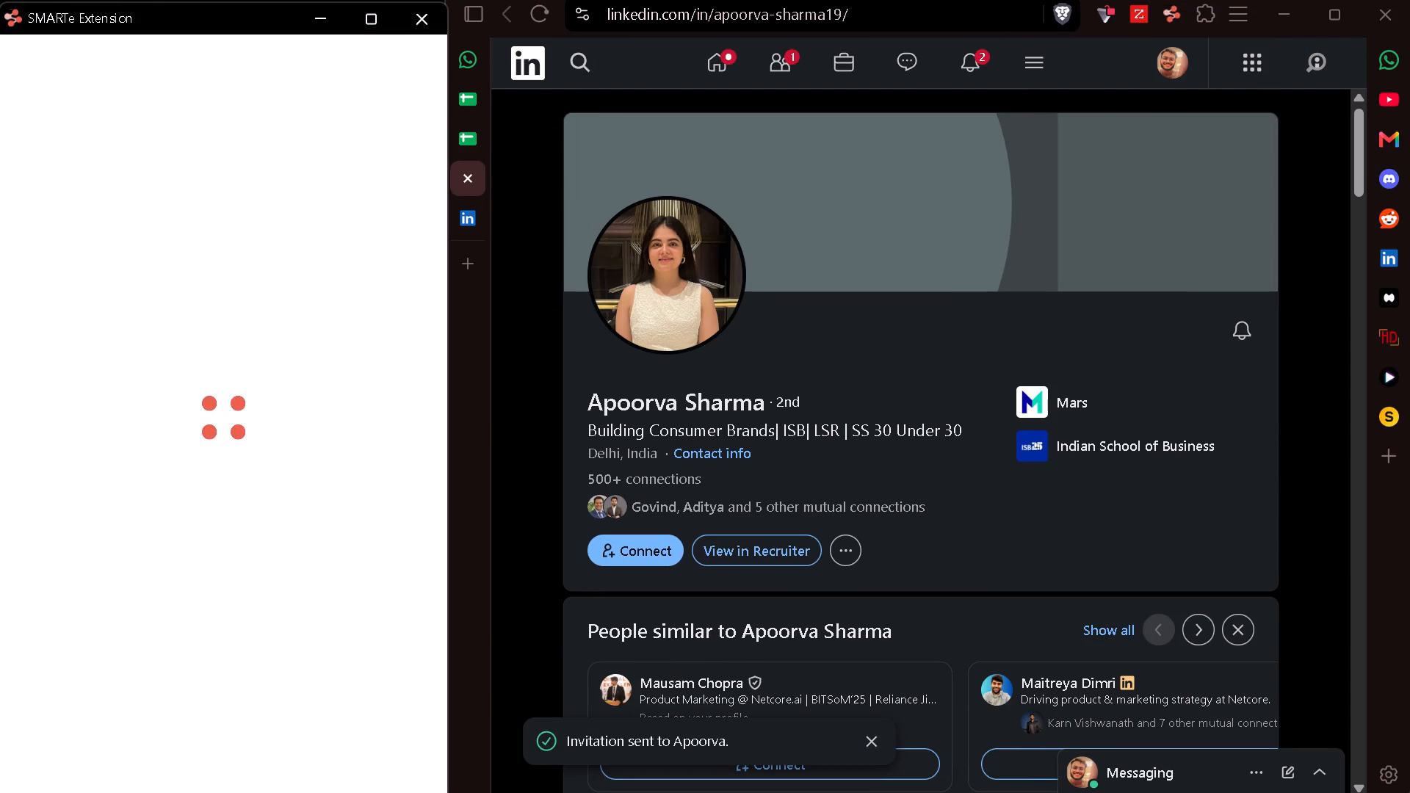
pyautogui.doubleClick(469, 217)
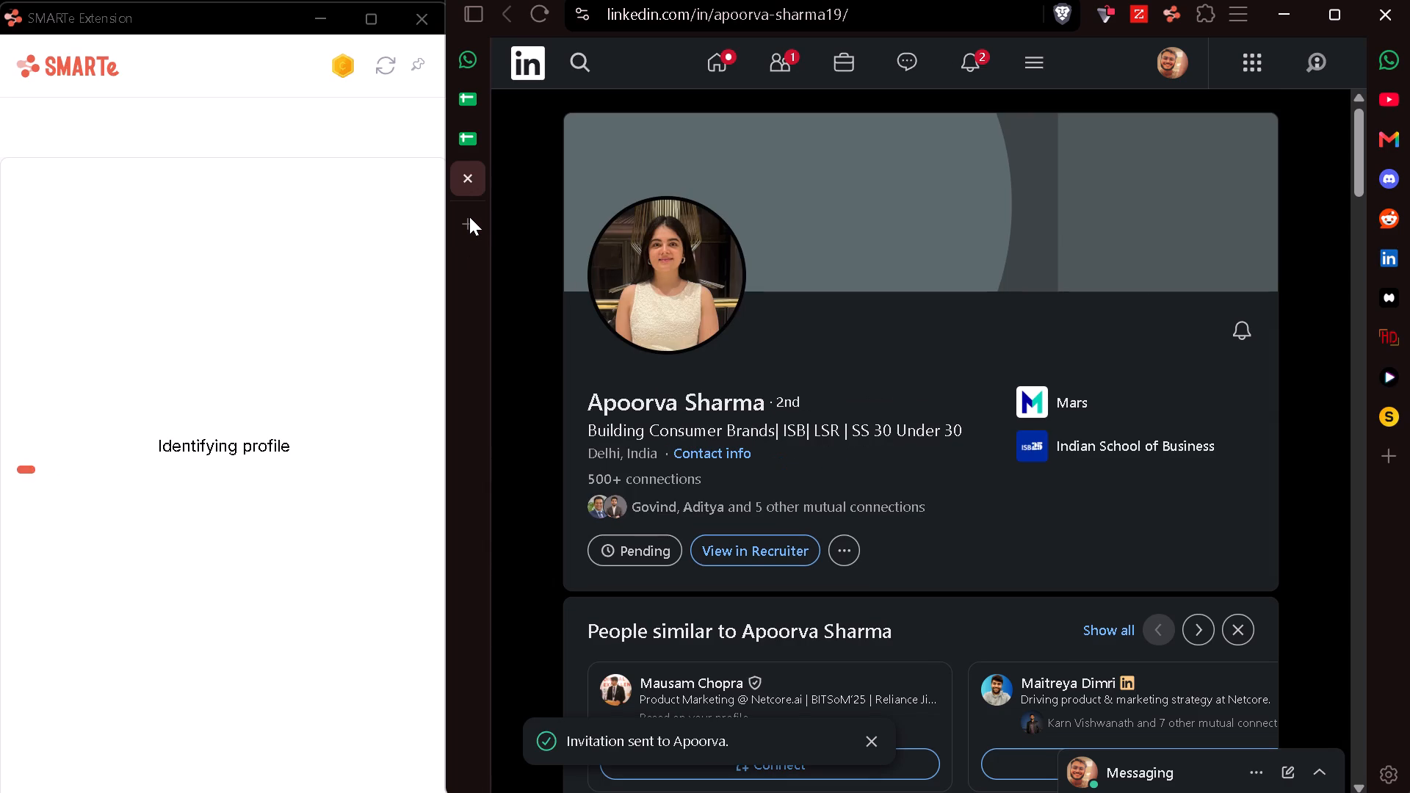
pyautogui.scroll(-7, 568, 394)
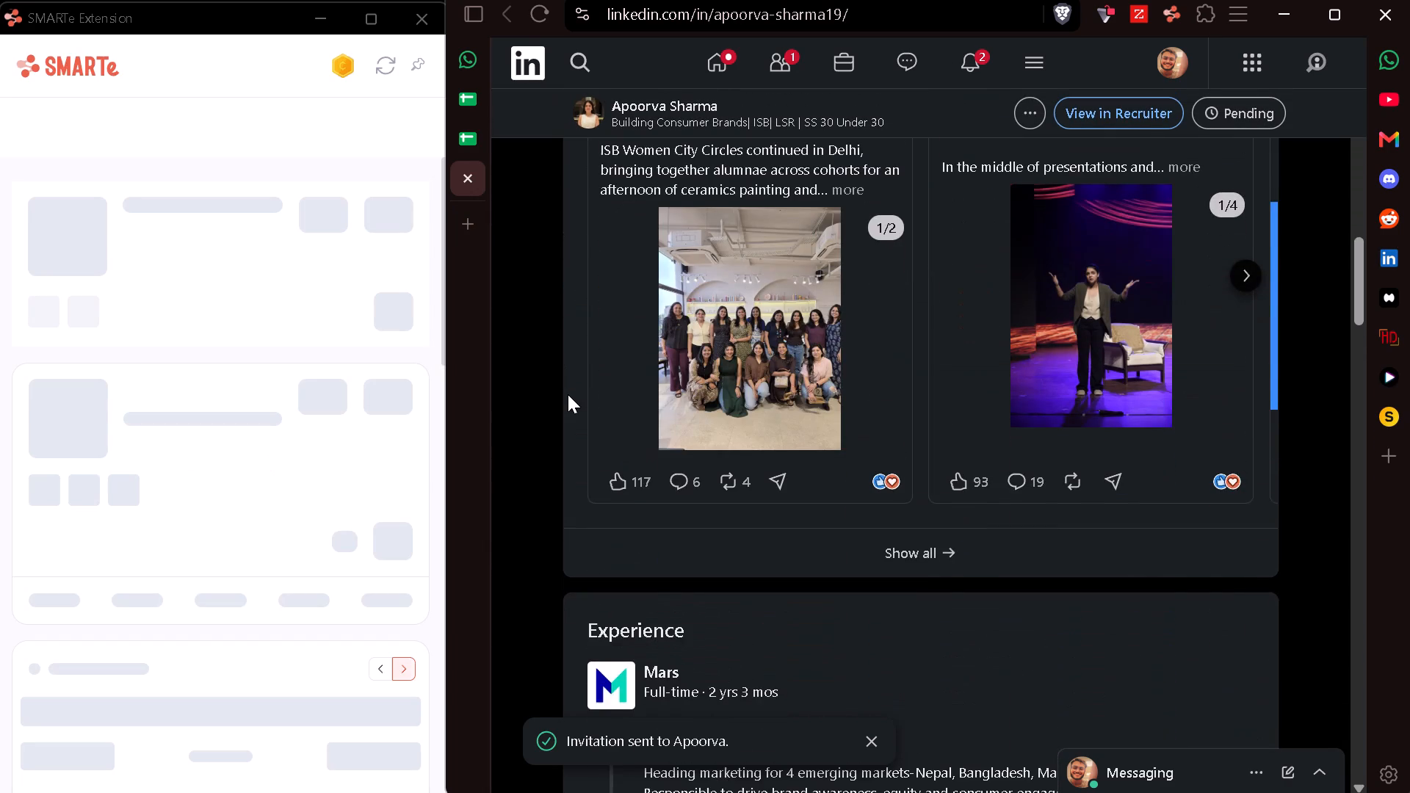
pyautogui.scroll(-2, 568, 394)
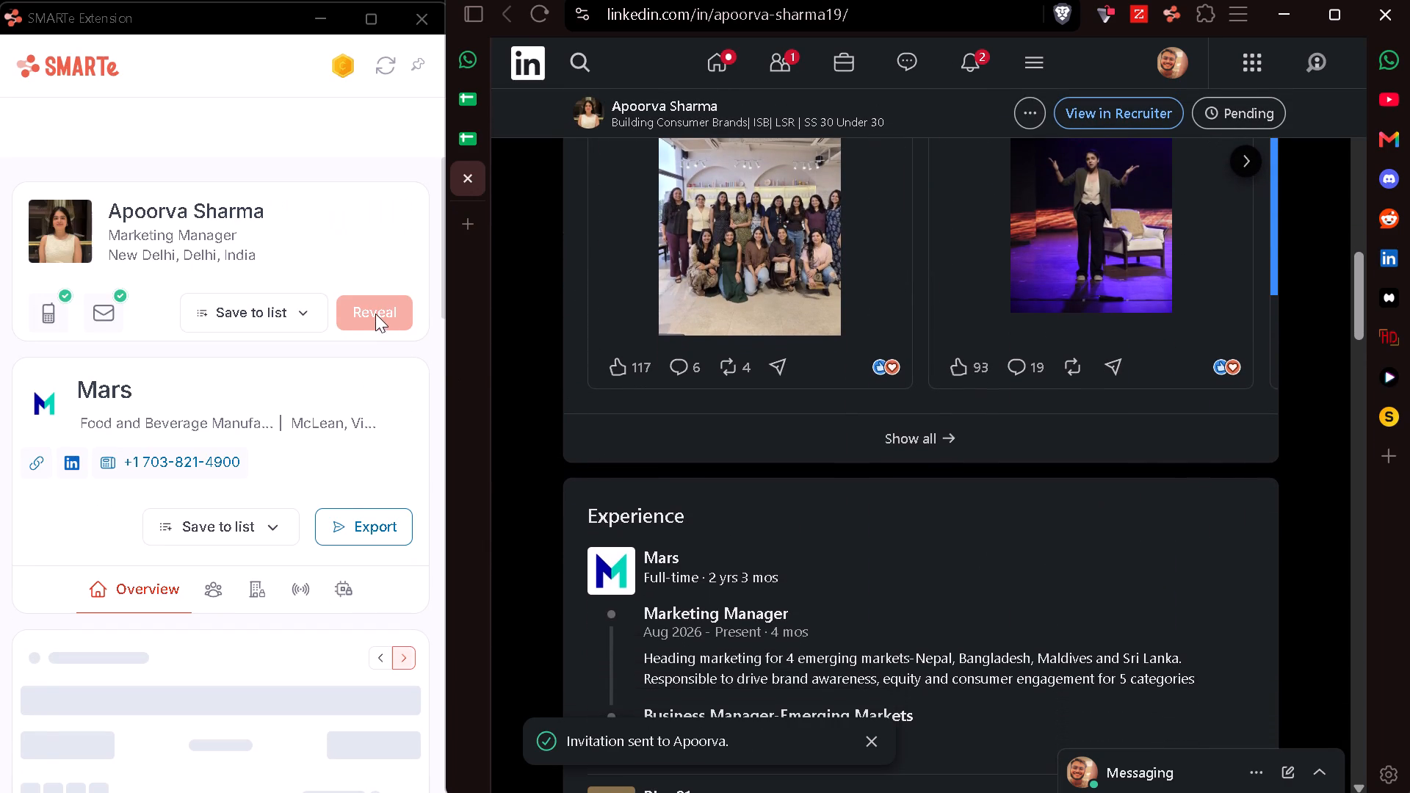
pyautogui.click(375, 314)
# Copy the row 10 contact's email from SMARTe into Email Id cell D10 of the Contact Map.
pyautogui.click(462, 143)
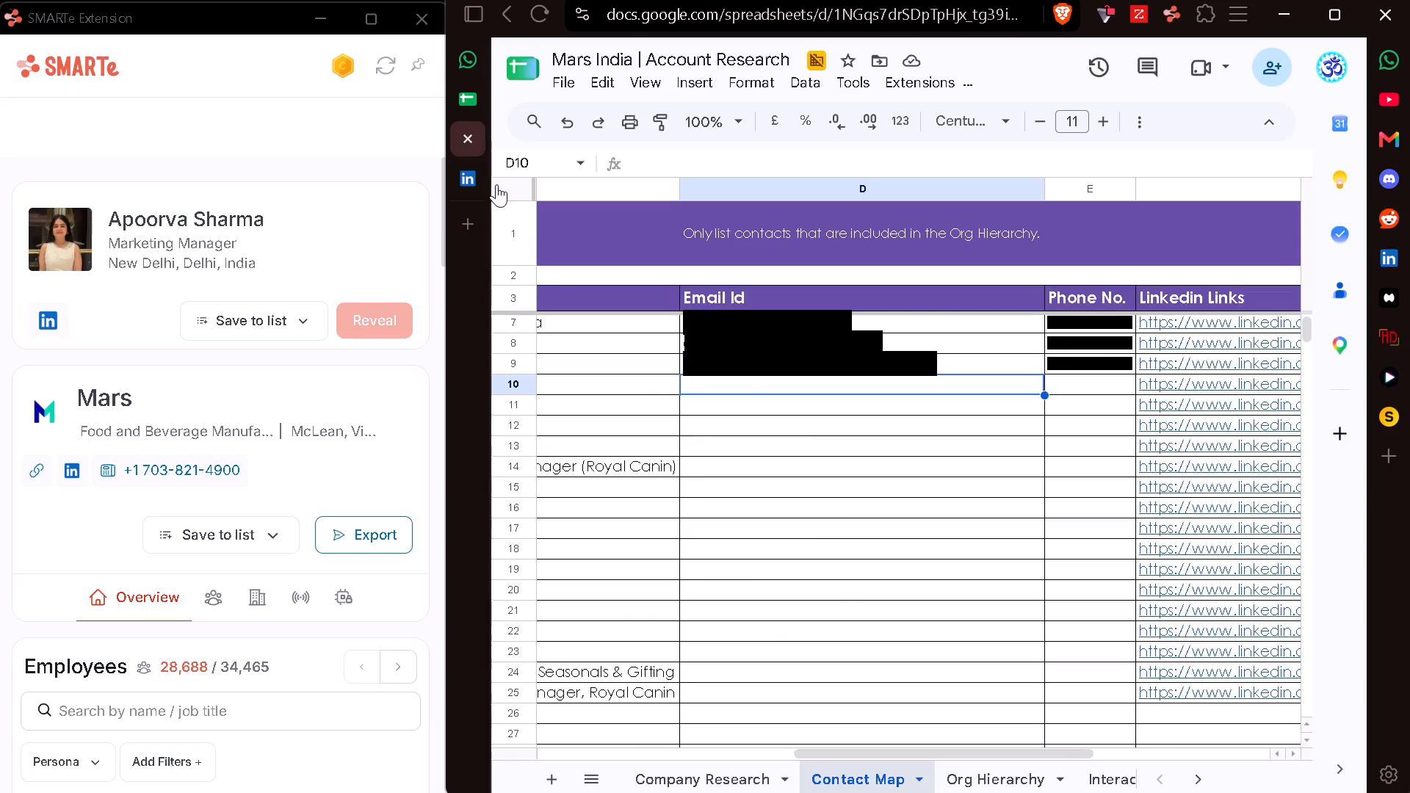
pyautogui.hscroll(3, 702, 473)
pyautogui.hscroll(-5, 702, 473)
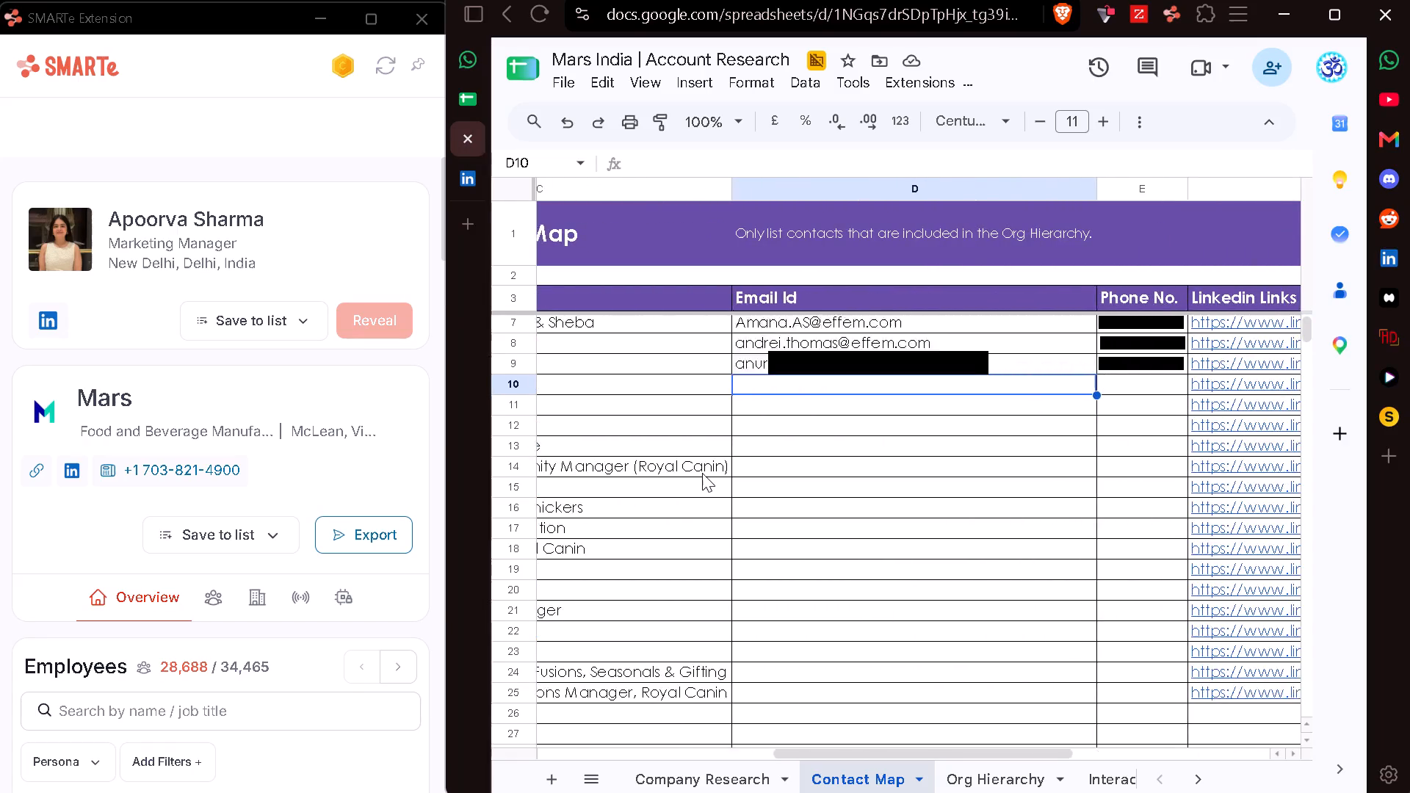
pyautogui.scroll(-1, 702, 473)
pyautogui.hscroll(-1, 702, 473)
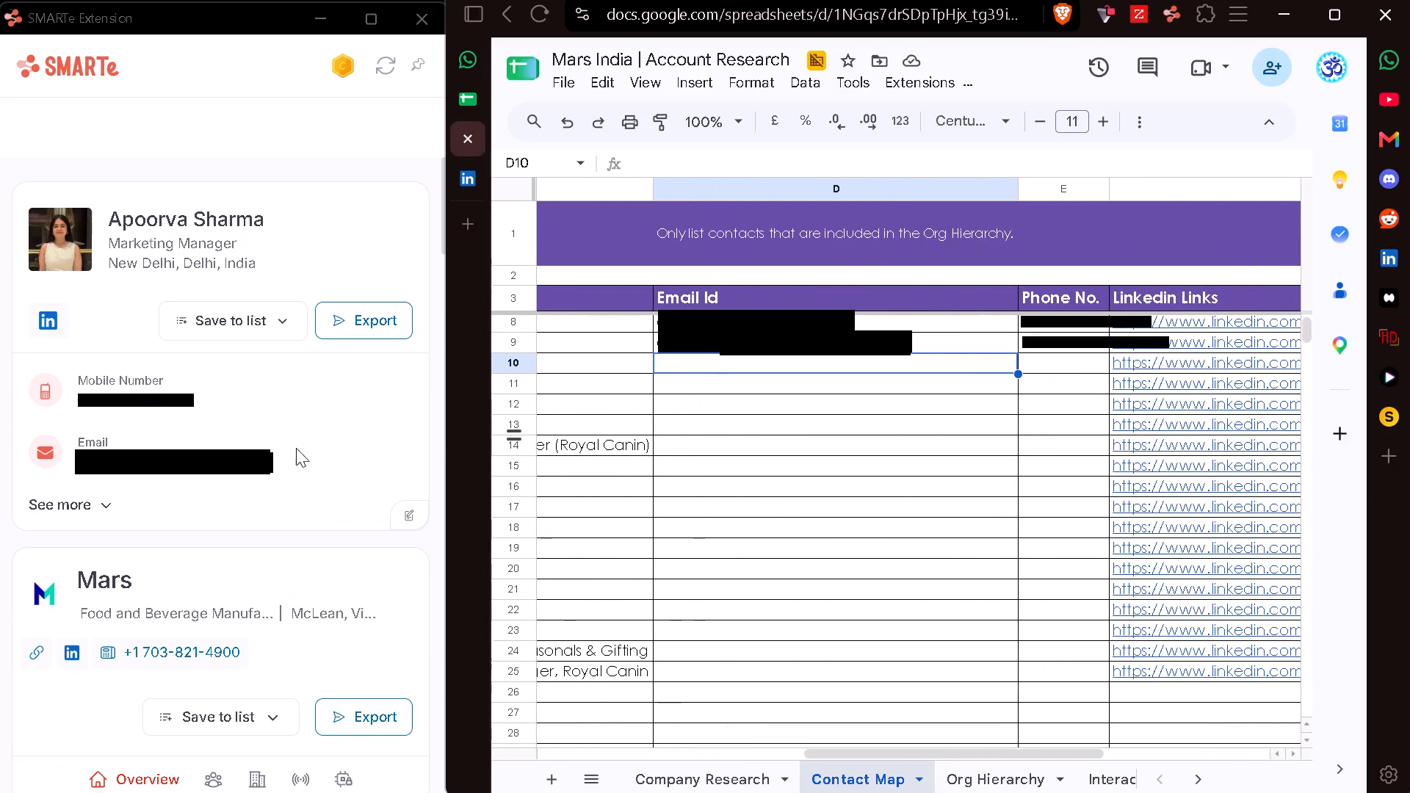
pyautogui.click(298, 468)
pyautogui.click(712, 372)
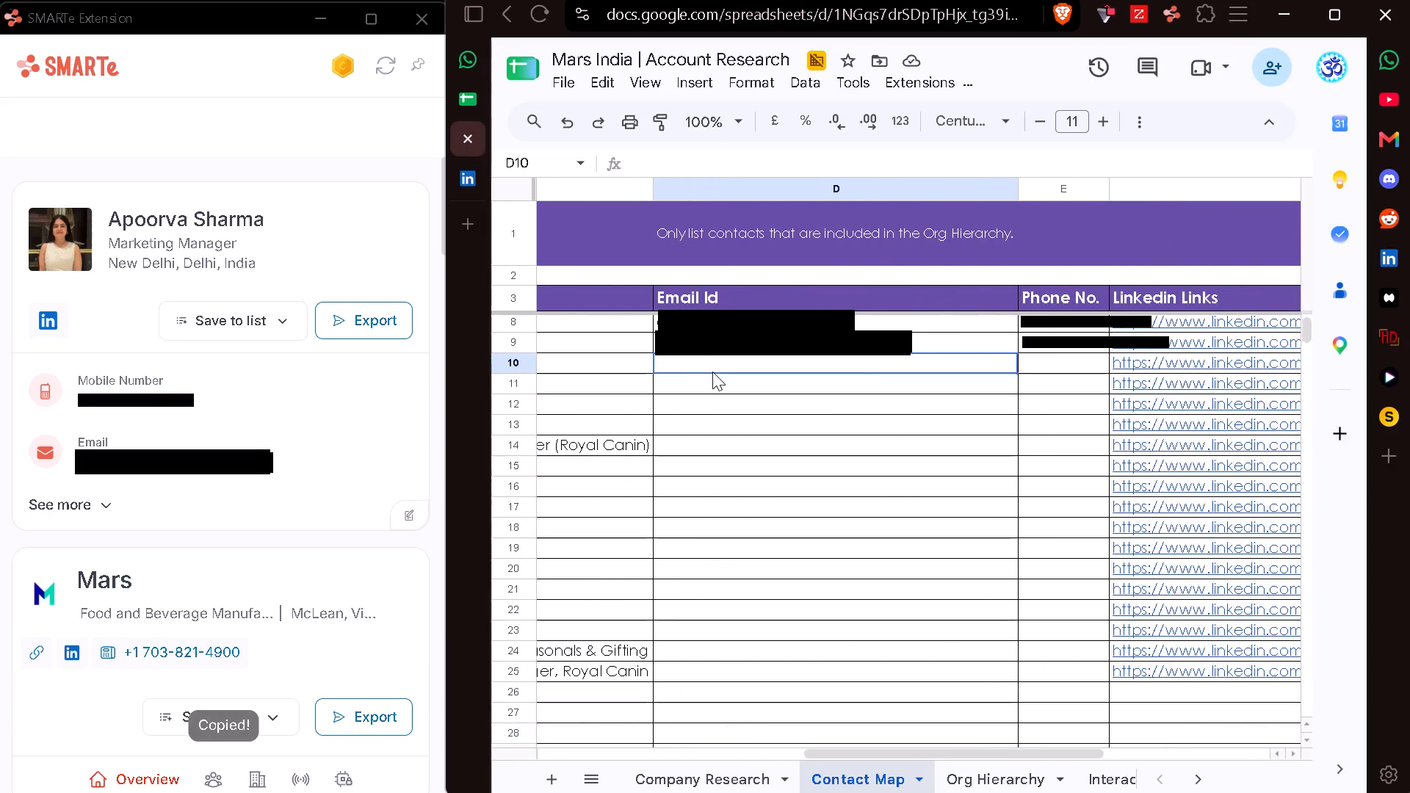
pyautogui.hotkey('ctrl', 'v')
# Copy the row 10 contact's mobile number from SMARTe into Phone No. cell E10 and strip its leading prefix.
pyautogui.press('Right')
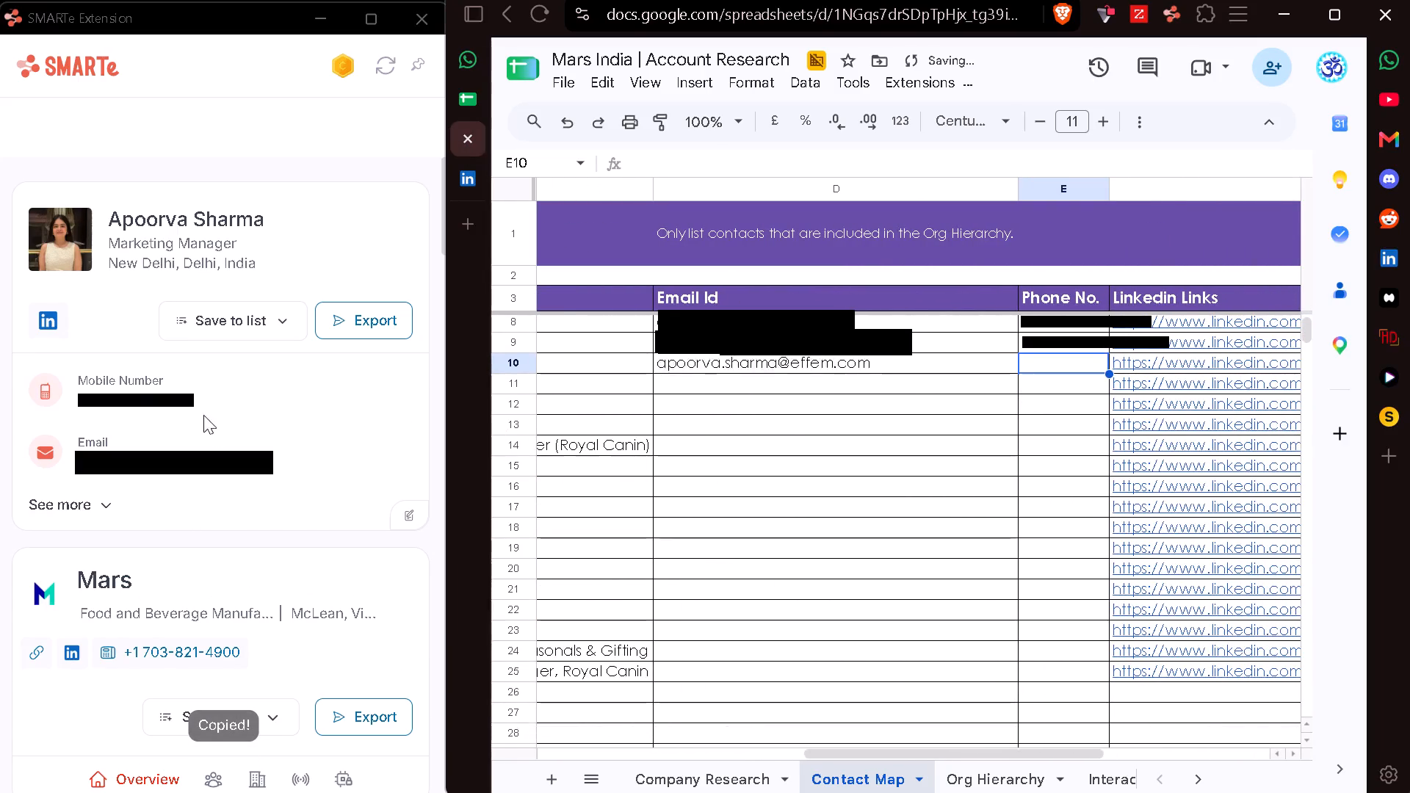
pyautogui.click(212, 400)
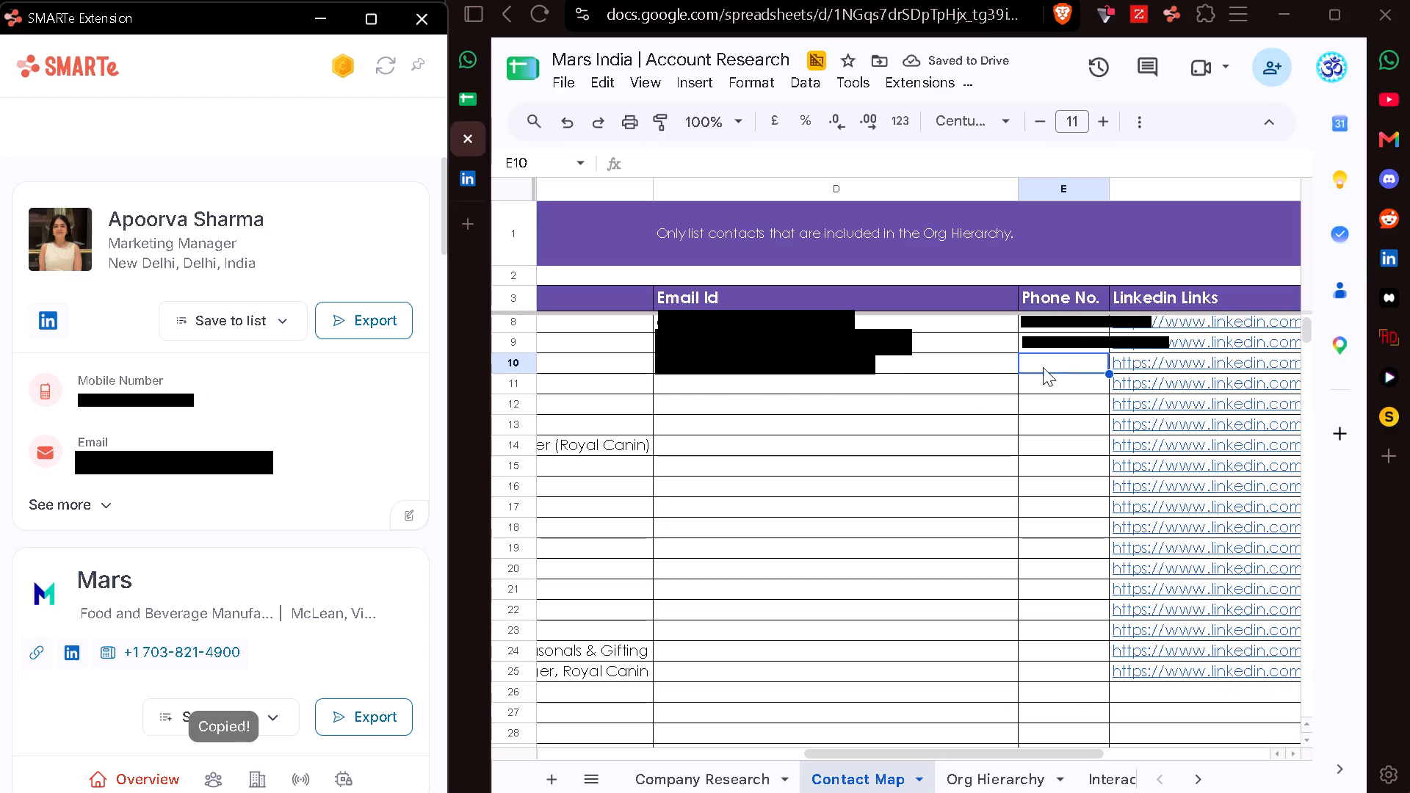
pyautogui.click(1049, 363)
pyautogui.hotkey('ctrl', 'v')
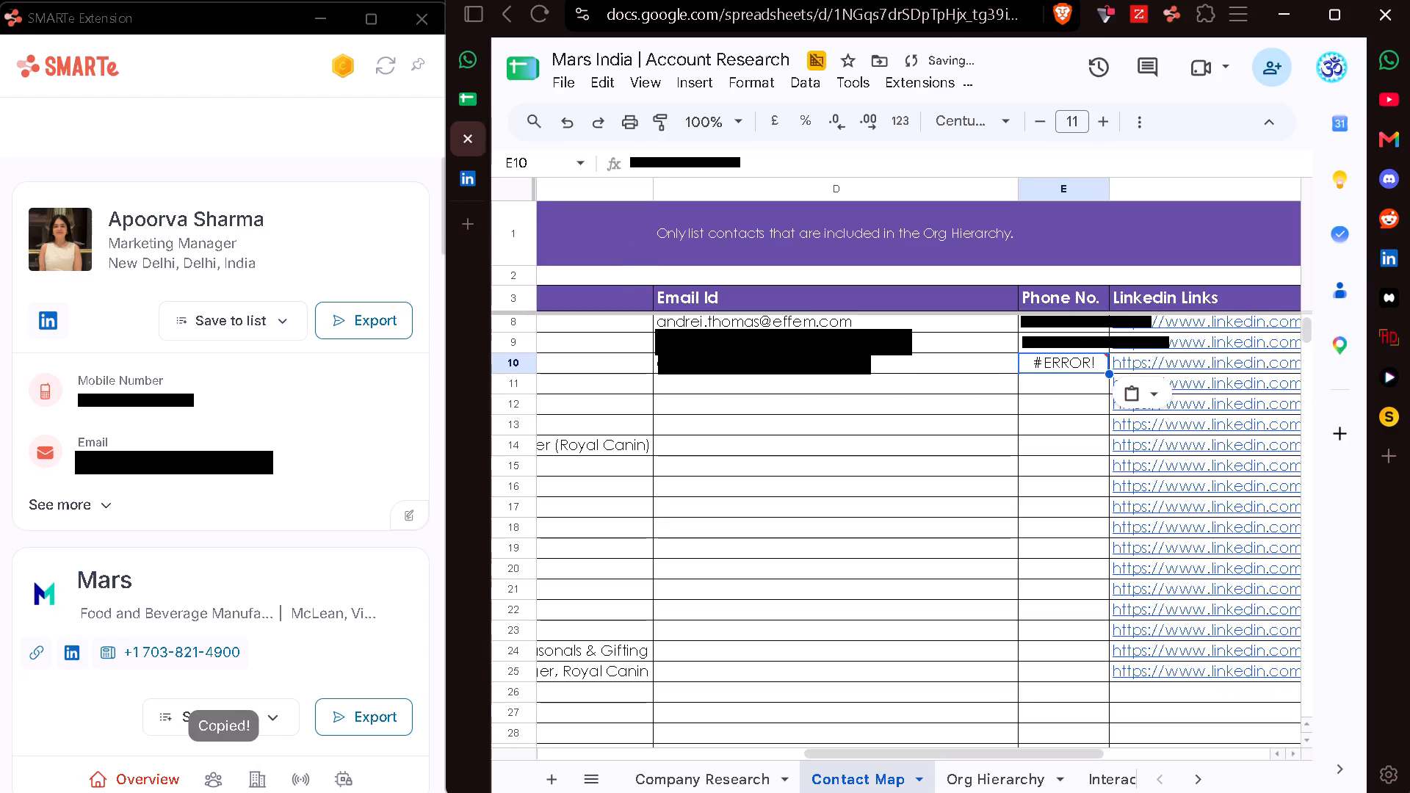
pyautogui.click(655, 159)
pyautogui.press('BackSpace')
pyautogui.press('Right')
pyautogui.press('BackSpace')
pyautogui.press('BackSpace')
pyautogui.press('BackSpace')
pyautogui.press('BackSpace')
pyautogui.press('BackSpace')
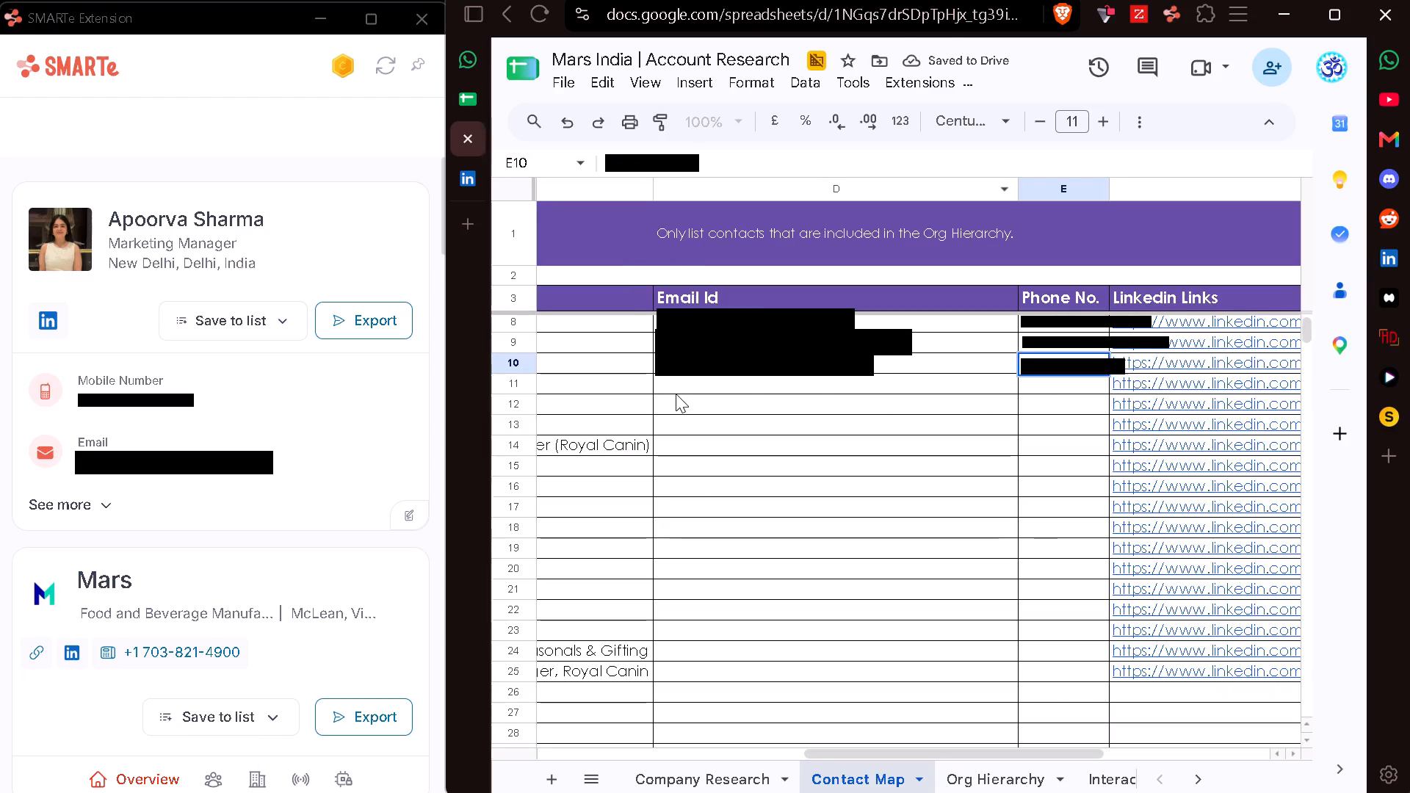
pyautogui.click(676, 393)
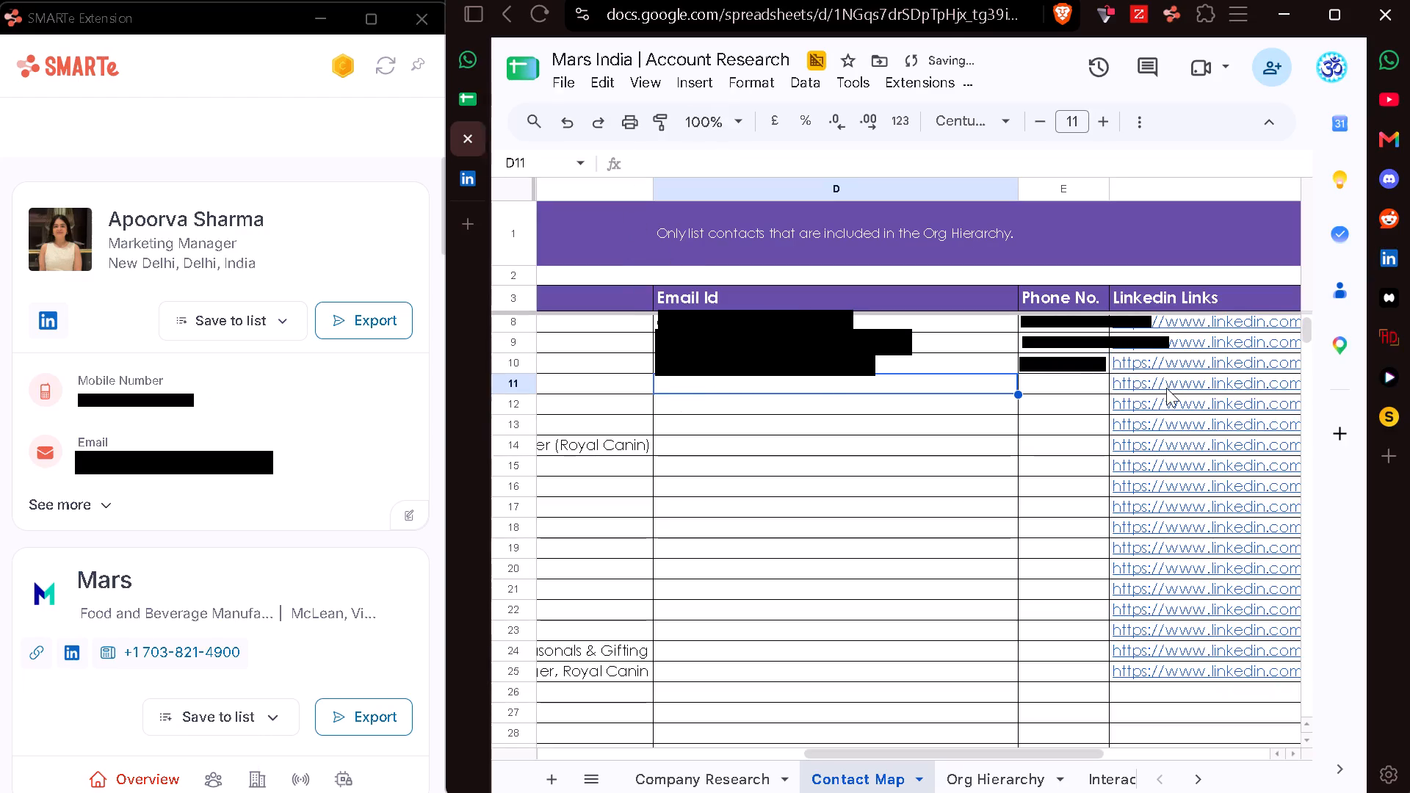
# Open the row 11 contact's LinkedIn profile, send a connection invitation without a note, and check ZoomInfo for contact details.
pyautogui.click(1221, 425)
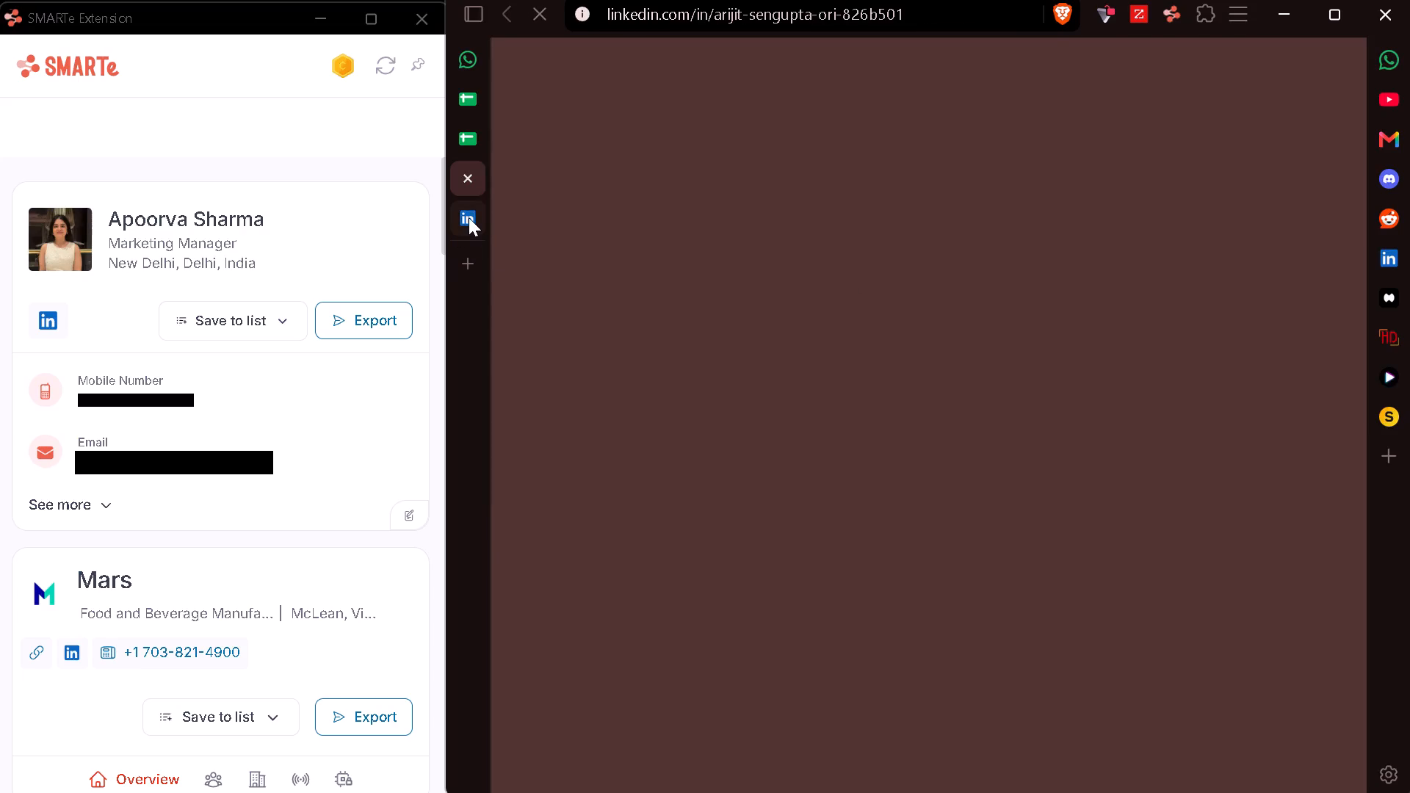
pyautogui.doubleClick(469, 217)
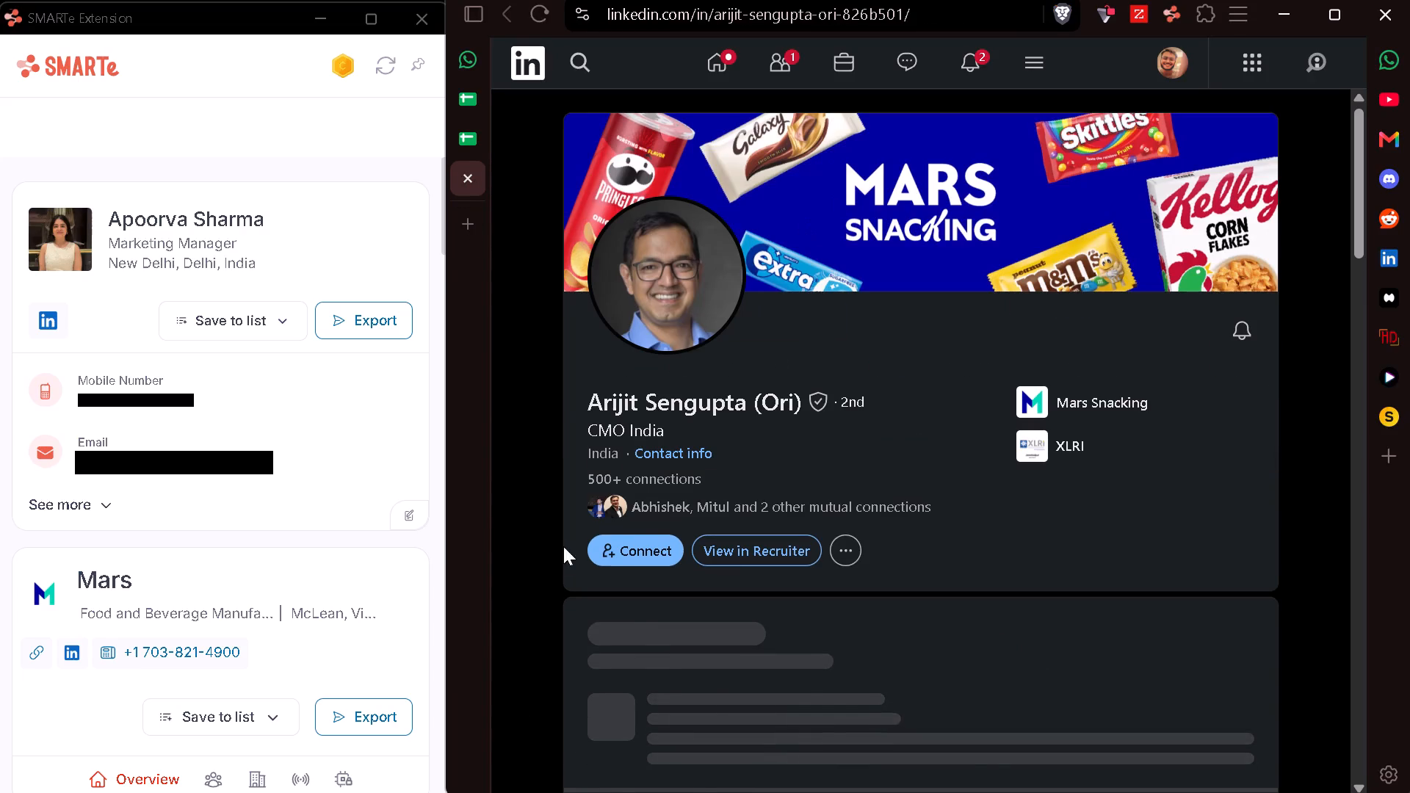
pyautogui.click(644, 542)
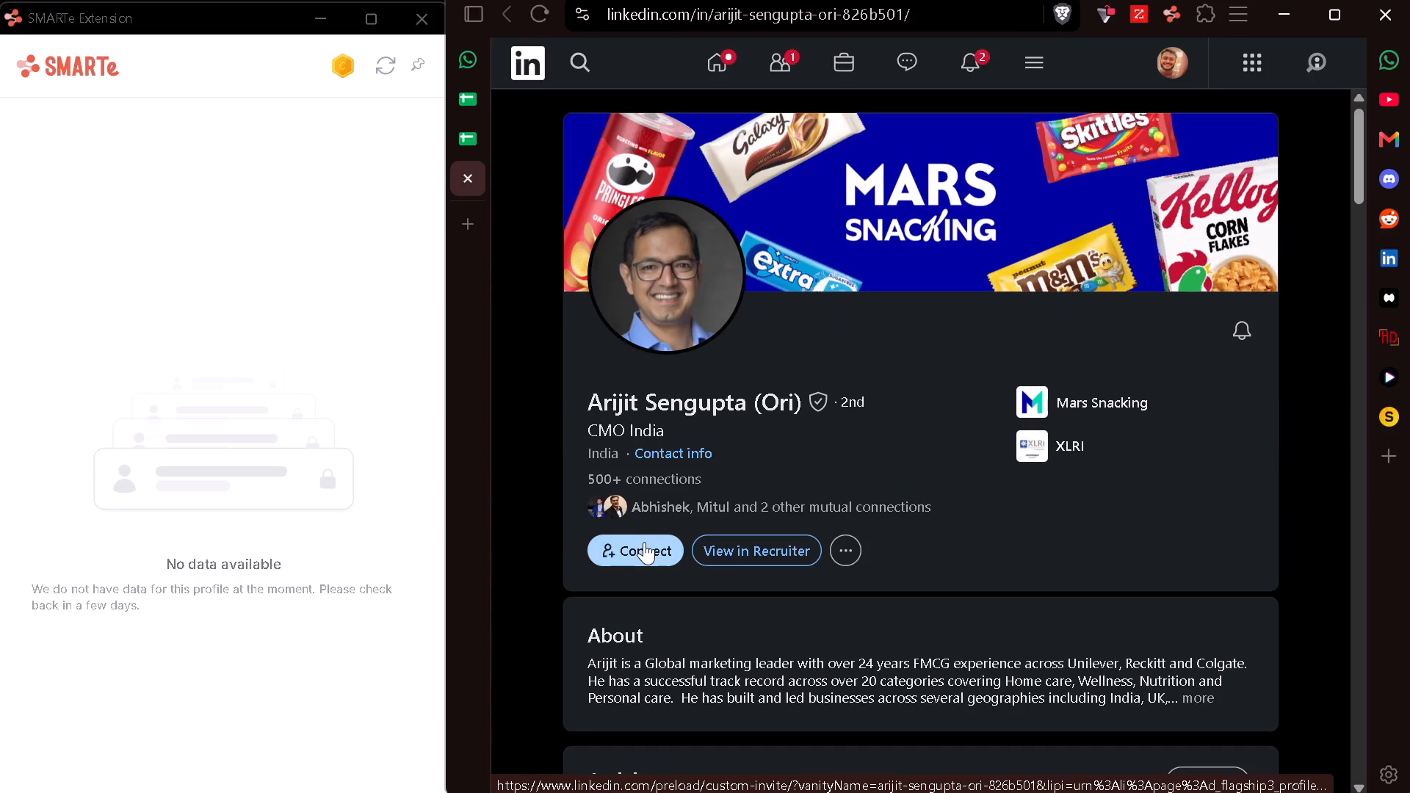
pyautogui.click(1135, 11)
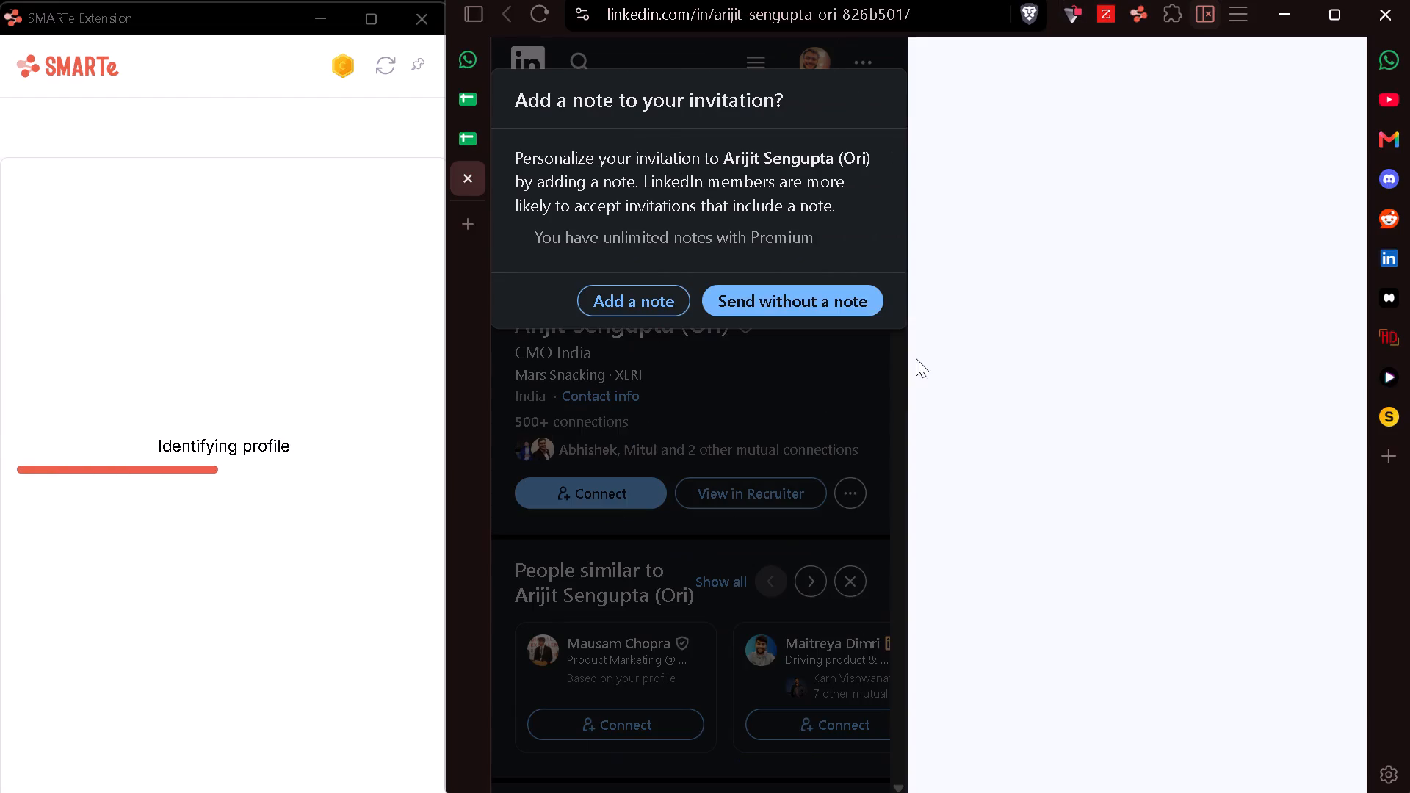
pyautogui.click(784, 306)
pyautogui.scroll(-2, 726, 423)
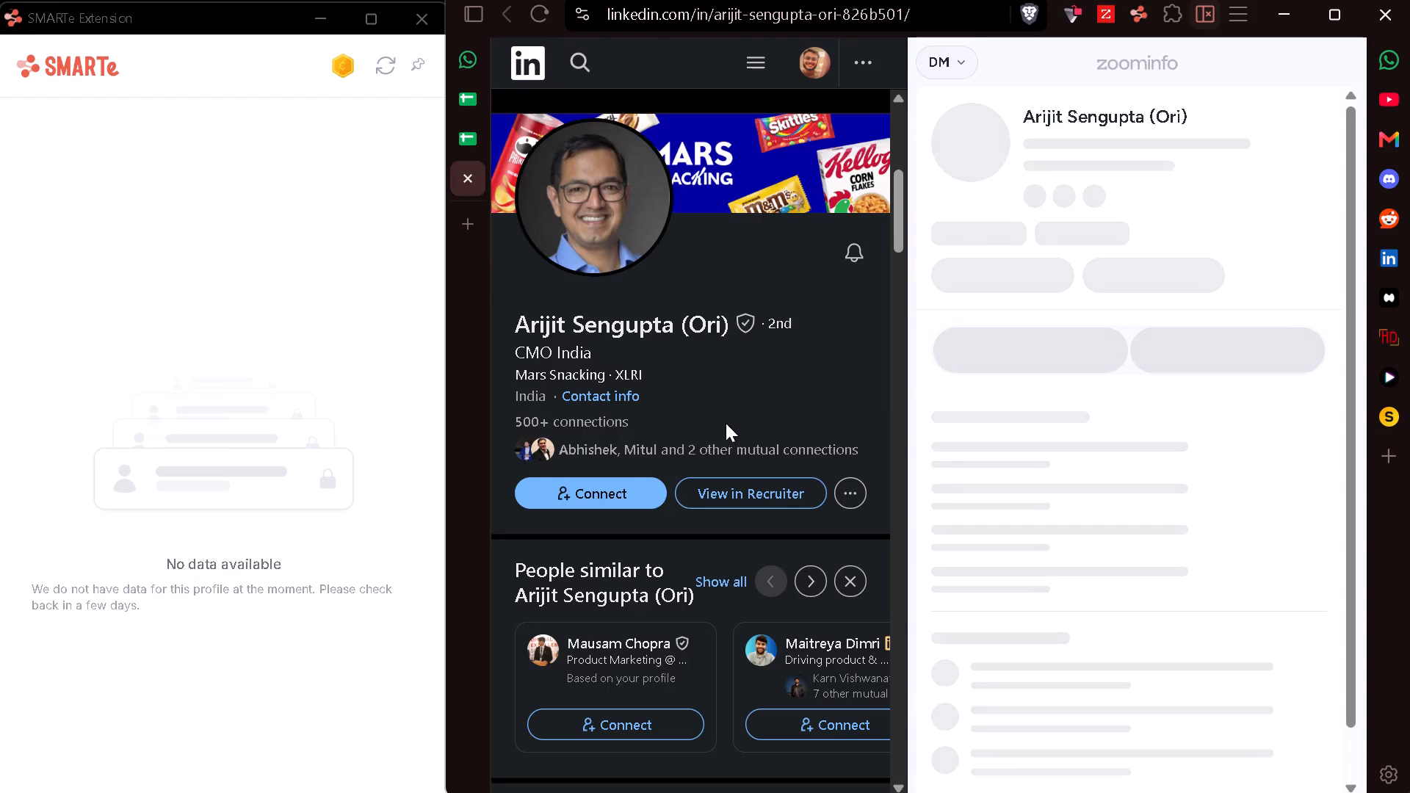
pyautogui.scroll(-5, 726, 423)
pyautogui.scroll(8, 726, 423)
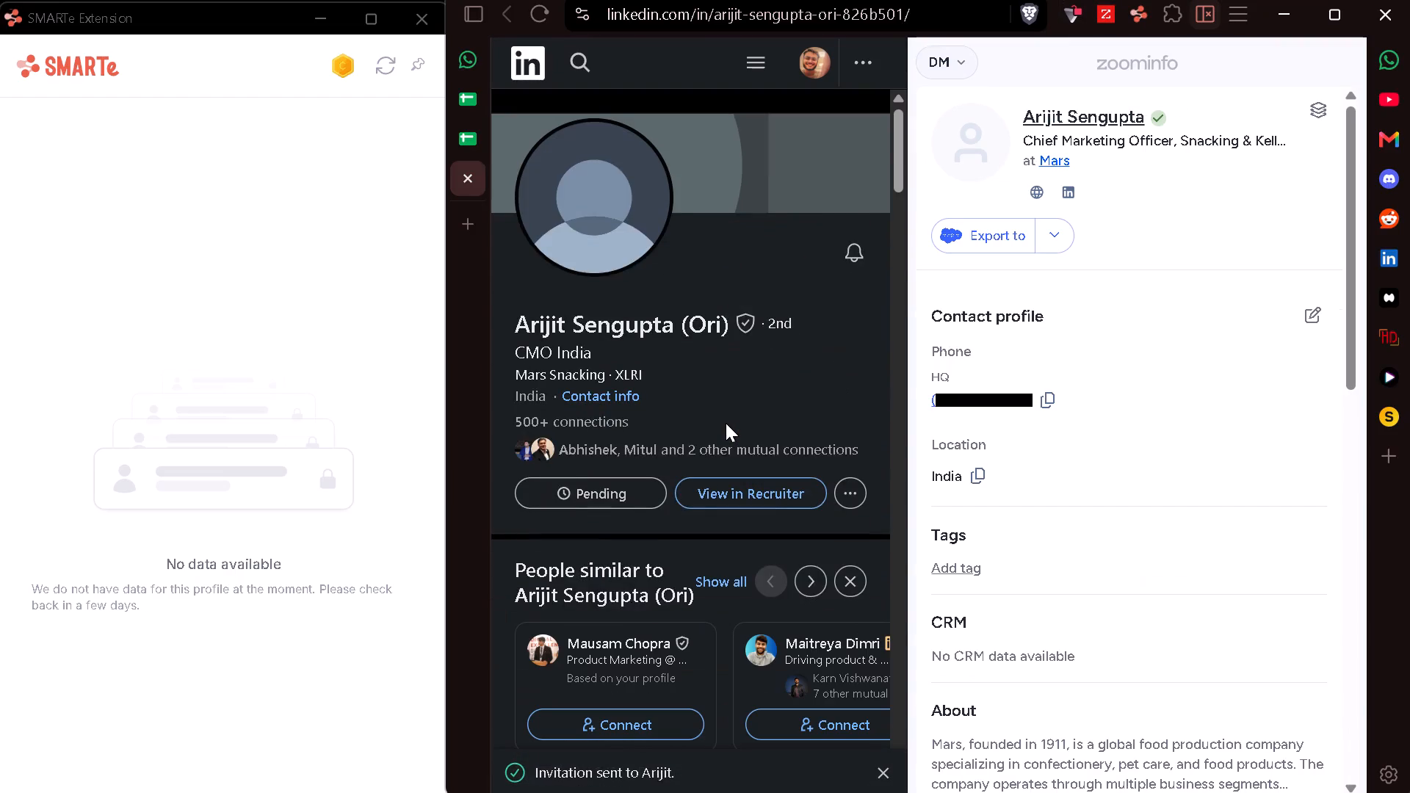
pyautogui.click(1210, 12)
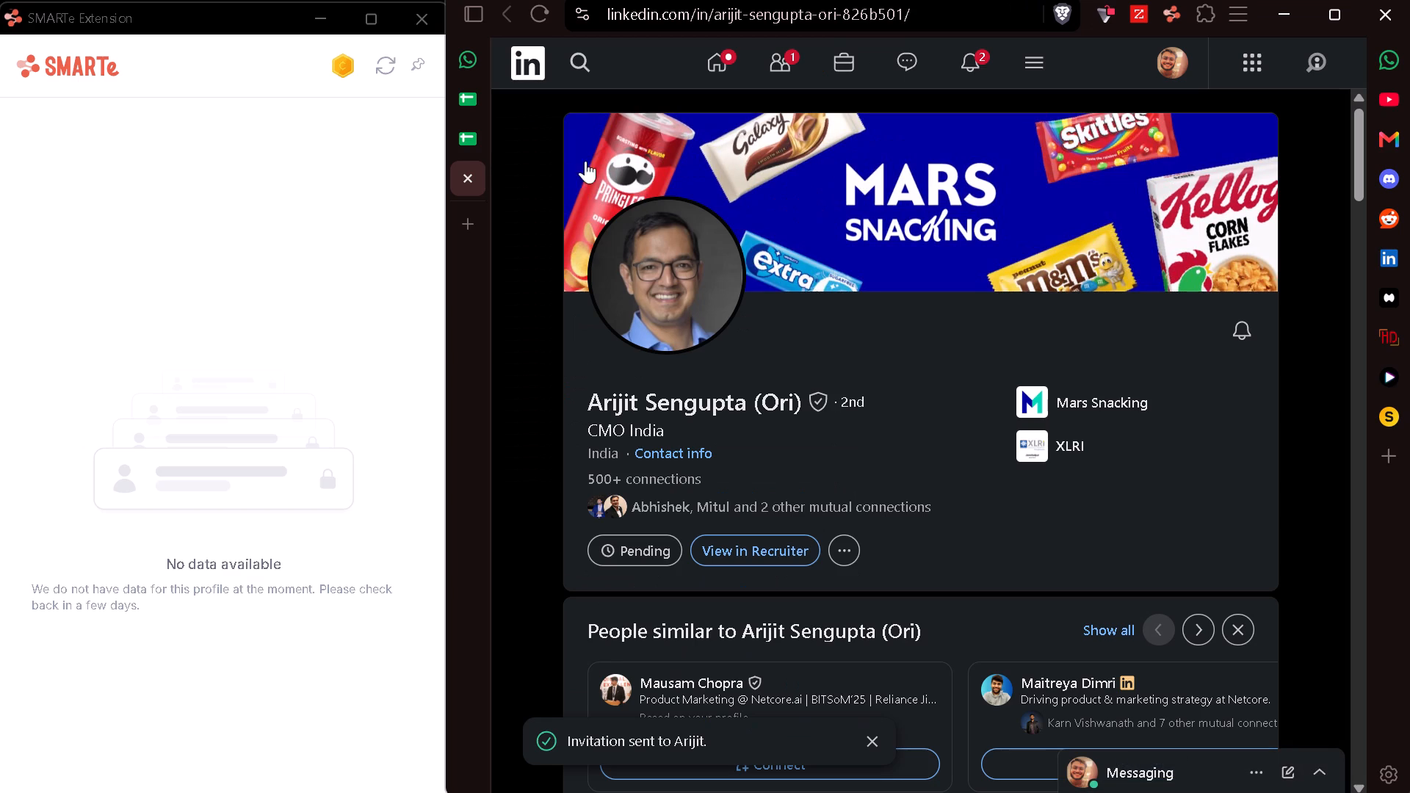
# Enter nf in both the Email Id and Phone No. cells of row 11 in the Contact Map.
pyautogui.click(470, 186)
pyautogui.write('nfn')
pyautogui.press('Right')
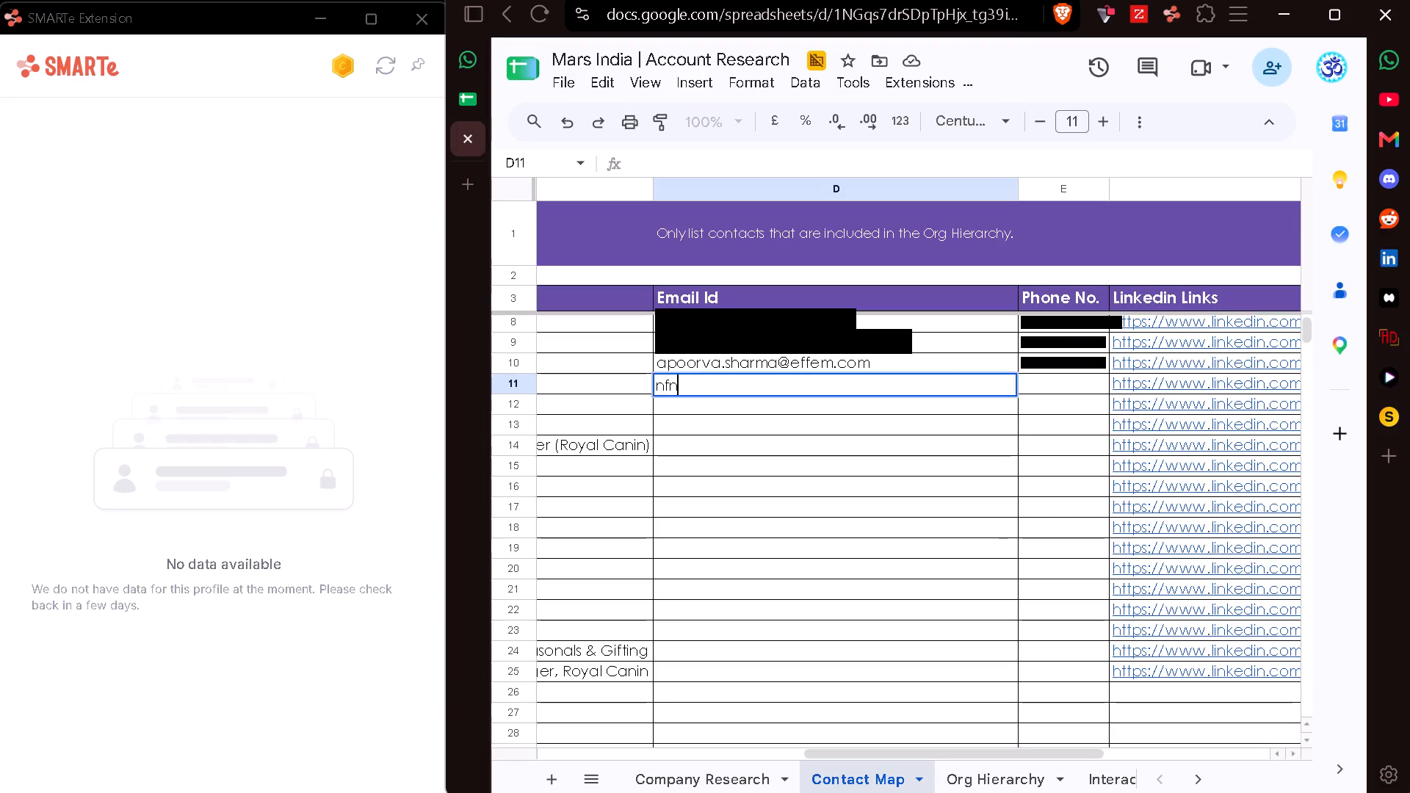
pyautogui.press('Left')
pyautogui.press('BackSpace')
pyautogui.write('nf')
pyautogui.press('Right')
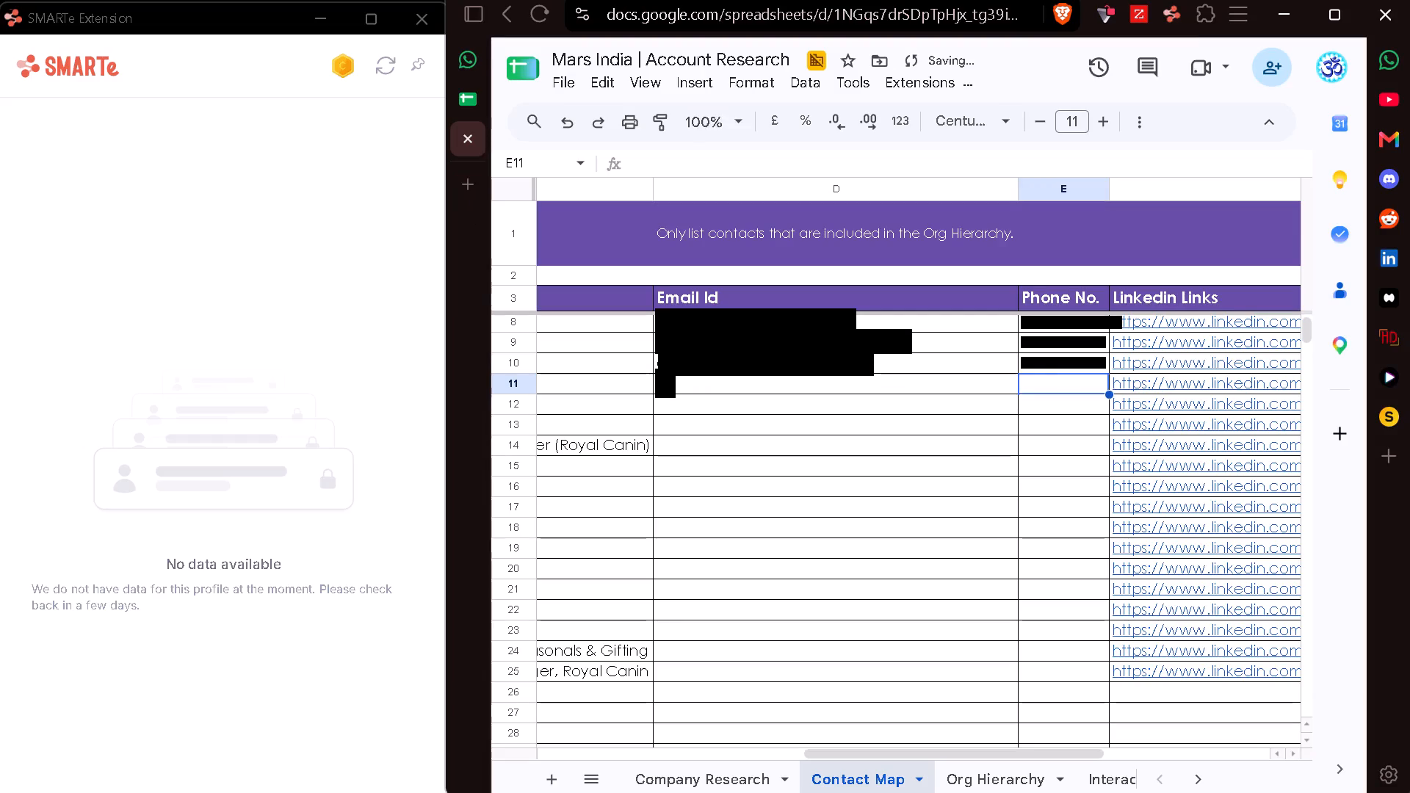
pyautogui.write('nf')
pyautogui.press('Down')
pyautogui.press('Left')
# Open the row 12 contact's LinkedIn profile from the Contact Map and copy their mobile number from ZoomInfo.
pyautogui.scroll(-1, 811, 493)
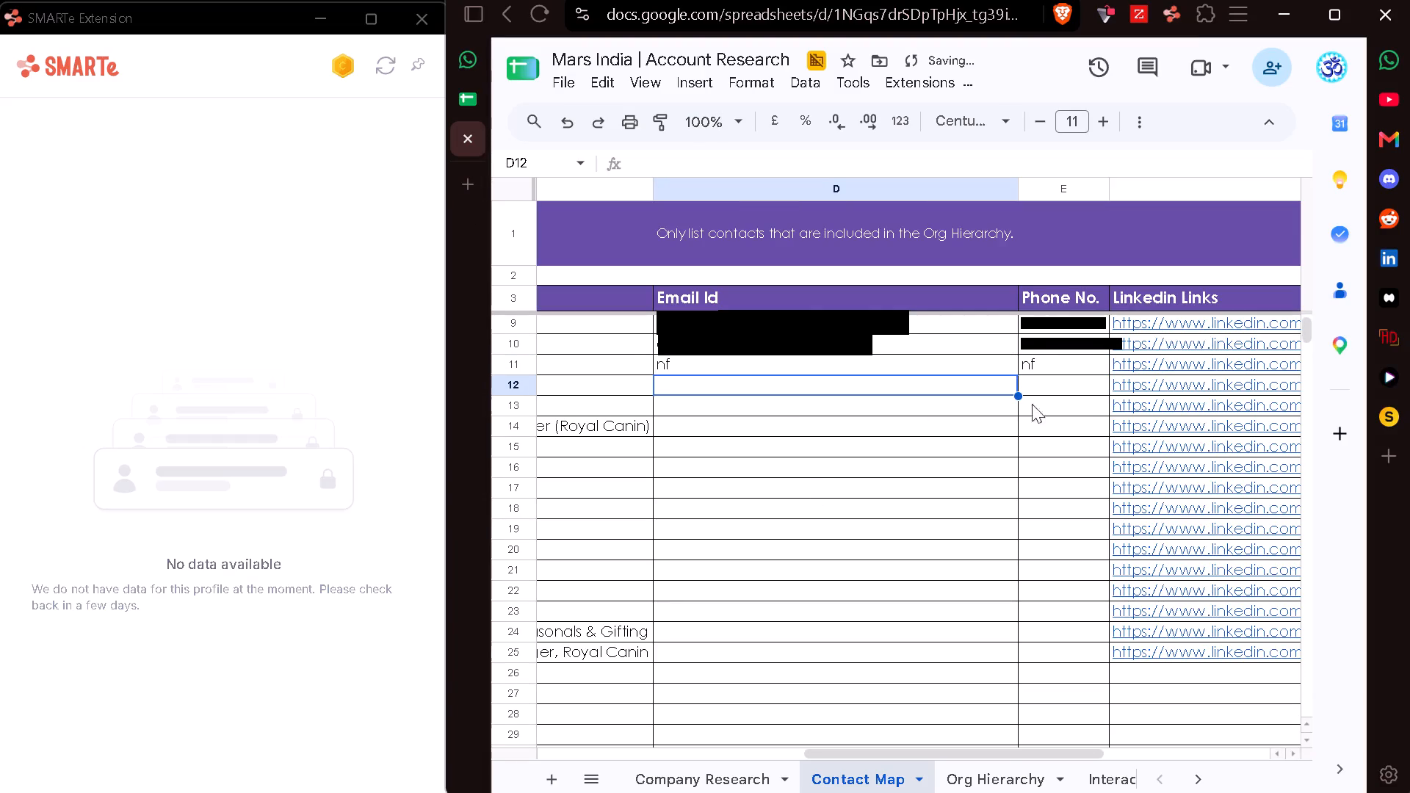
pyautogui.click(1246, 425)
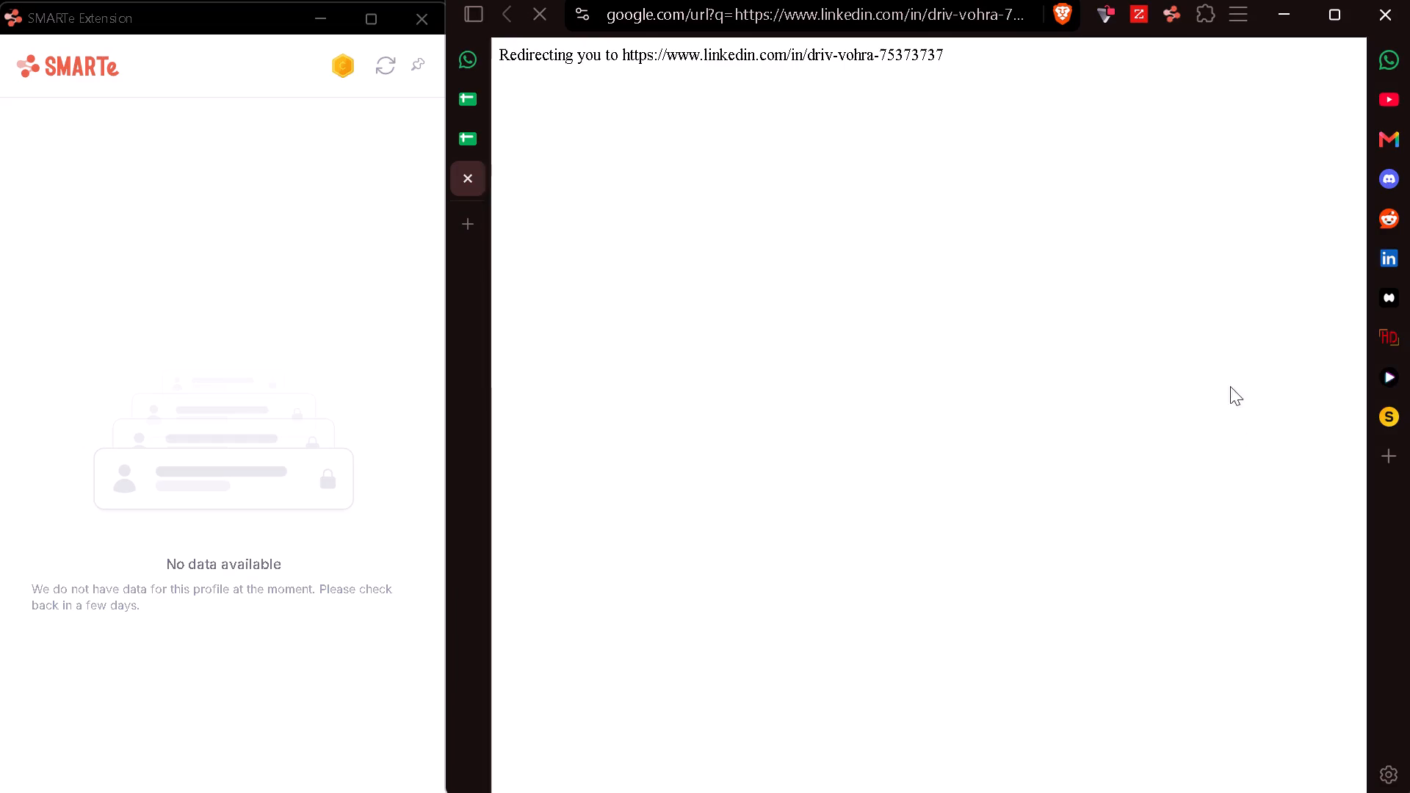
pyautogui.click(1139, 19)
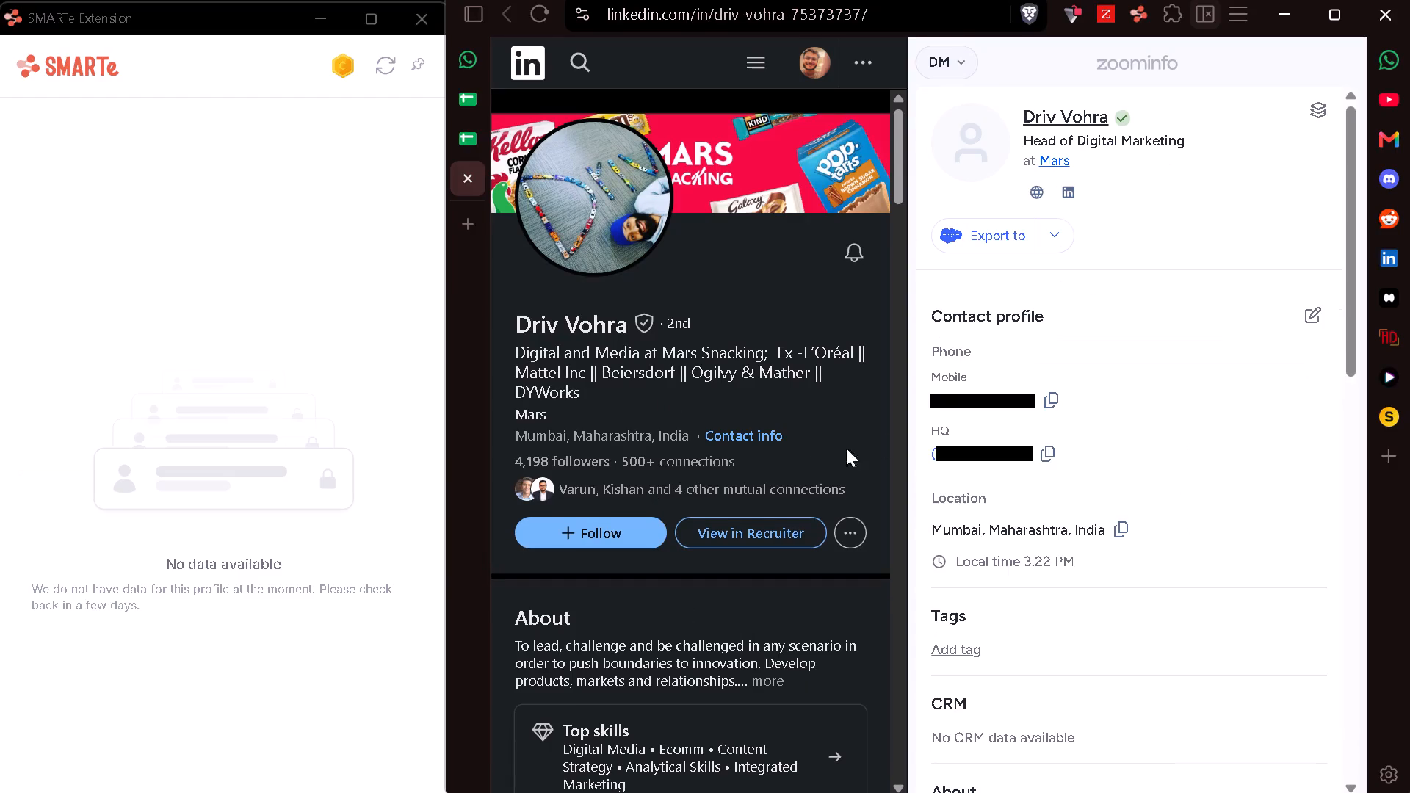
pyautogui.click(1042, 399)
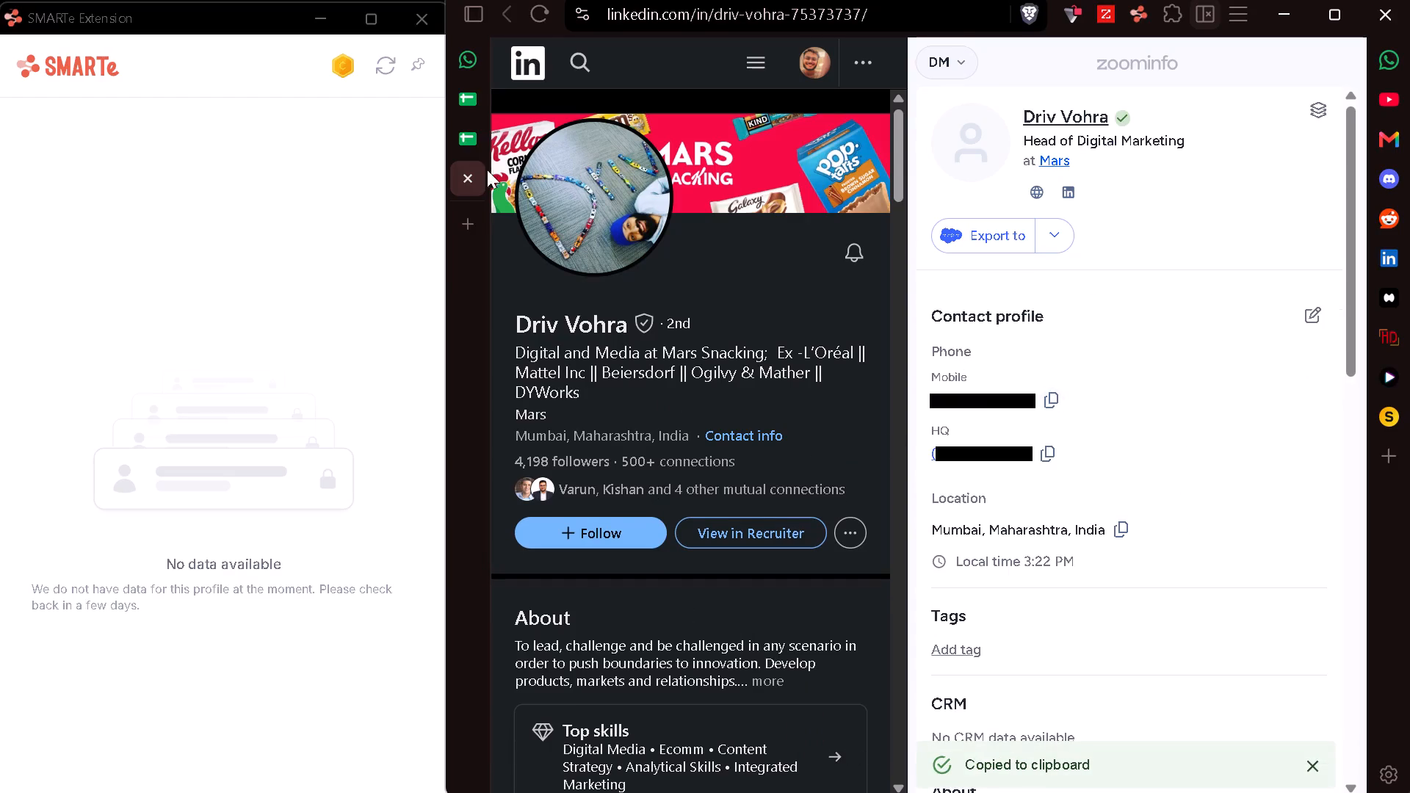
pyautogui.click(471, 183)
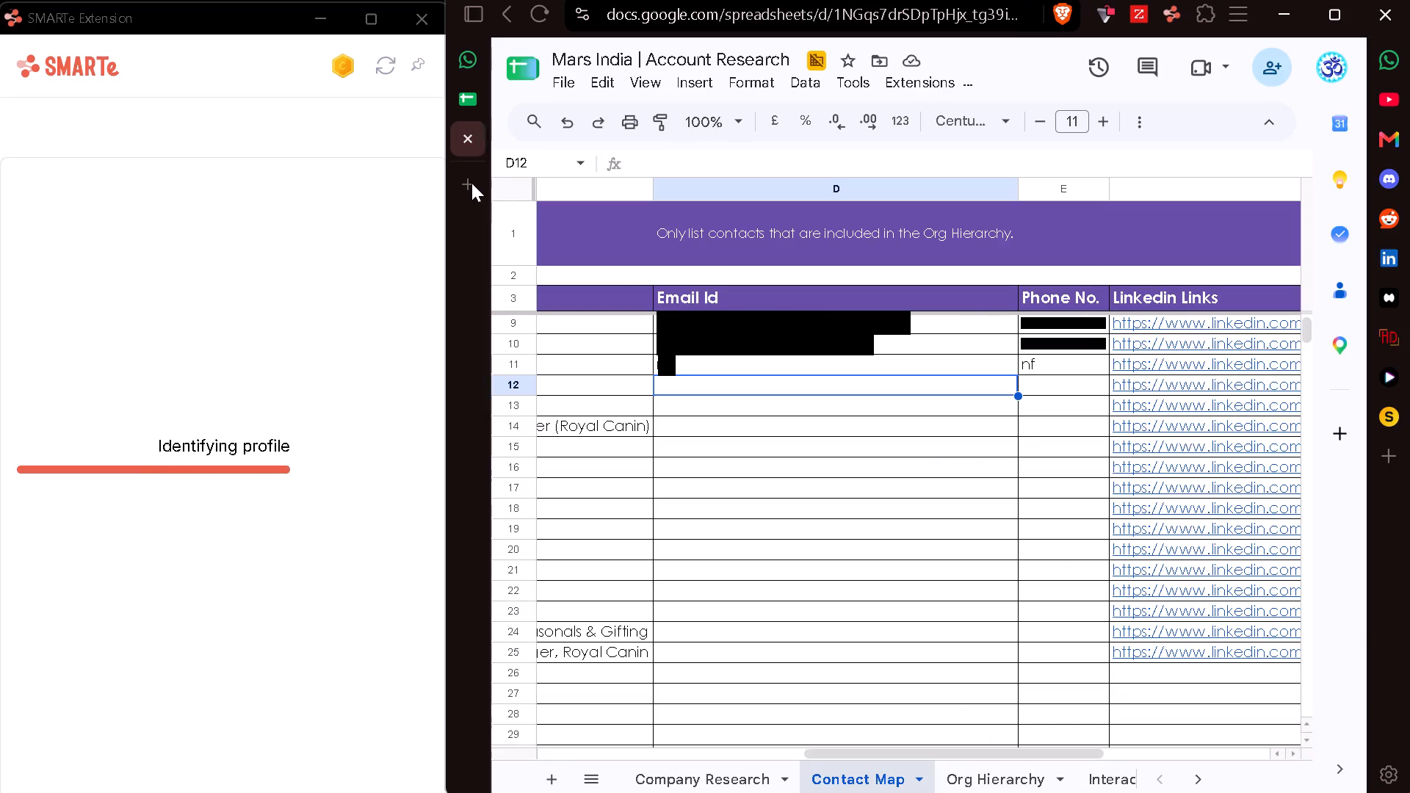
# Enter nf in Email Id cell D12, and paste the mobile number into Phone No. cell E12 without its leading prefix.
pyautogui.write('nf')
pyautogui.press('Right')
pyautogui.hotkey('ctrl', 'v')
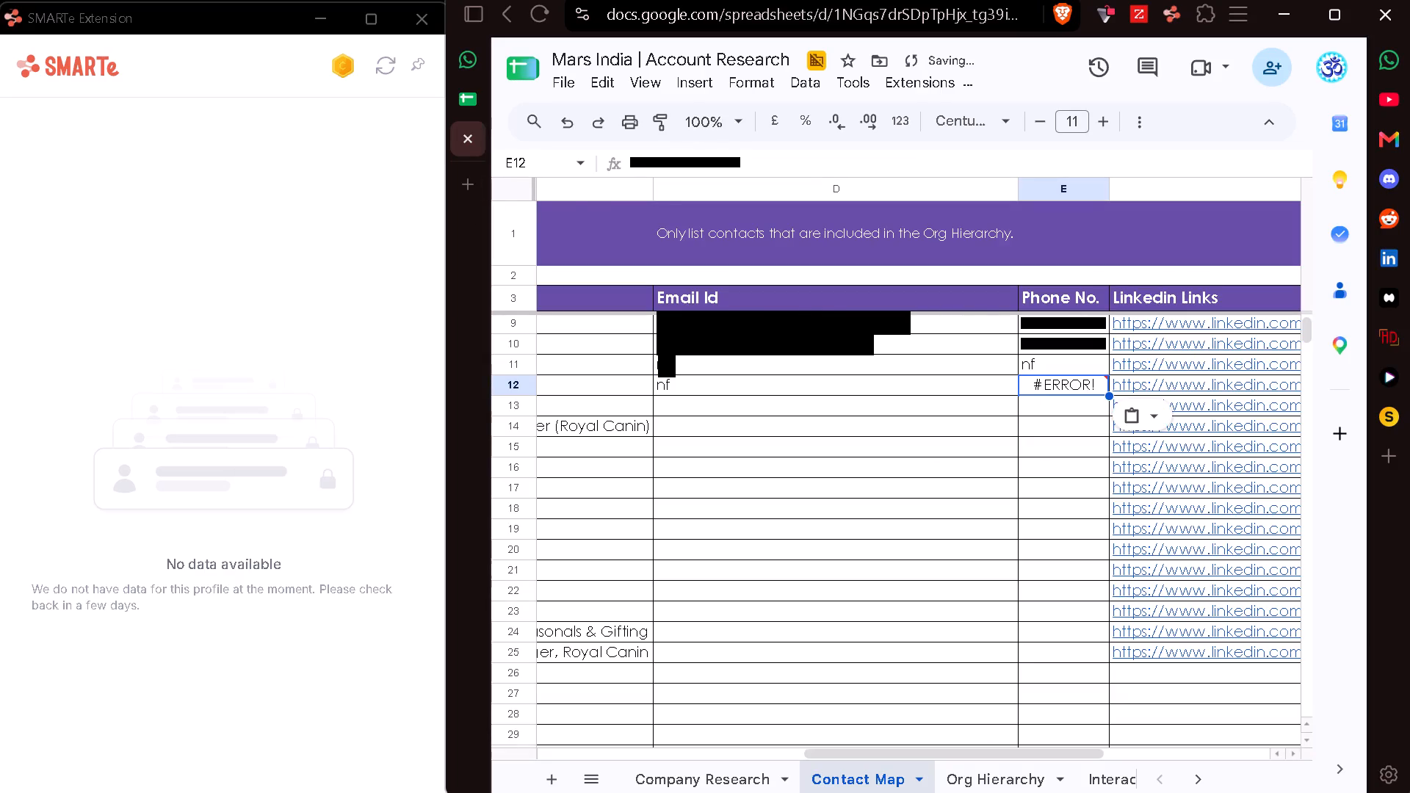
pyautogui.click(659, 154)
pyautogui.press('BackSpace')
pyautogui.press('BackSpace')
pyautogui.press('BackSpace')
pyautogui.press('BackSpace')
pyautogui.press('BackSpace')
pyautogui.press('BackSpace')
pyautogui.press('BackSpace')
pyautogui.press('BackSpace')
pyautogui.press('BackSpace')
pyautogui.click(702, 408)
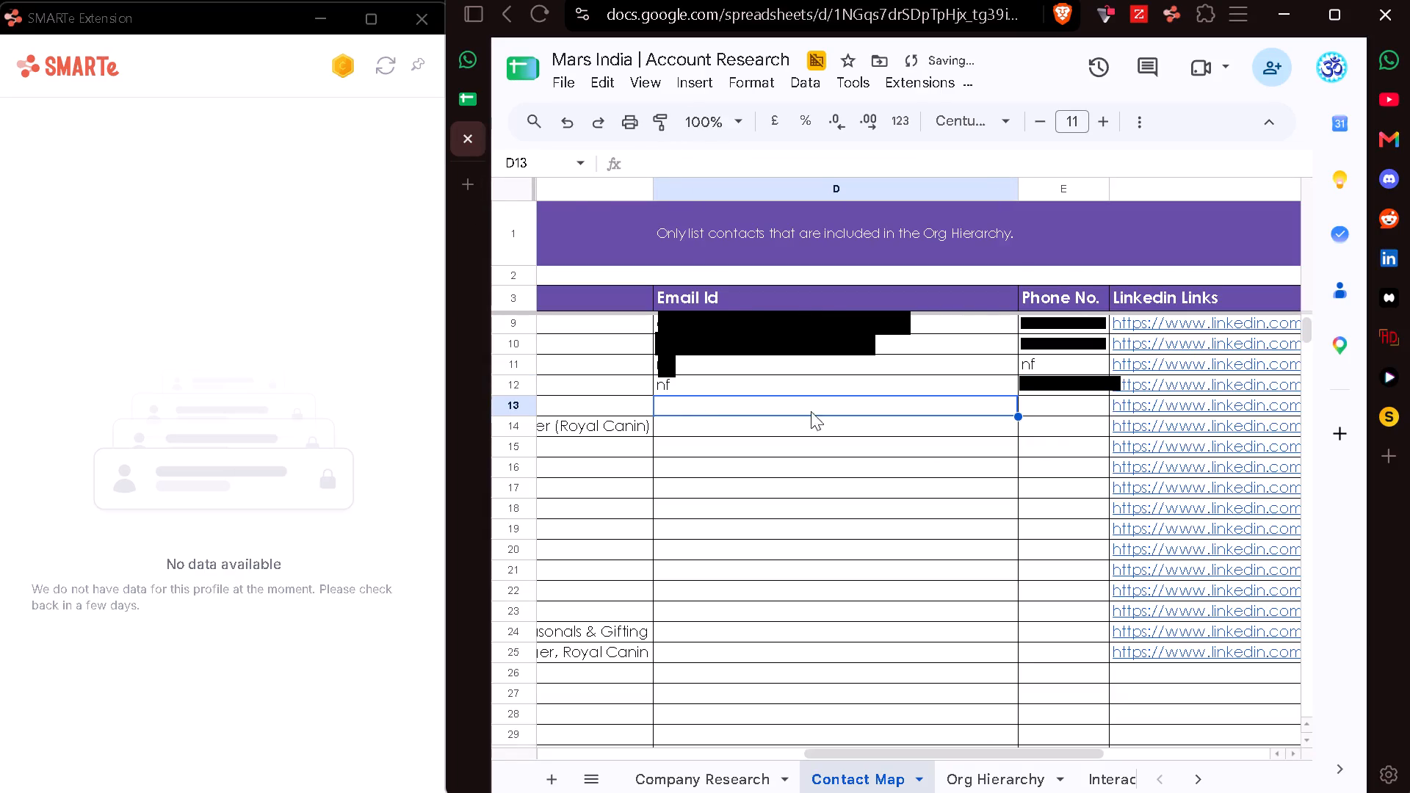
# Open the row 13 contact's LinkedIn profile with ZoomInfo, send a connection invitation without a note, and reveal their details in SMARTe.
pyautogui.click(1244, 443)
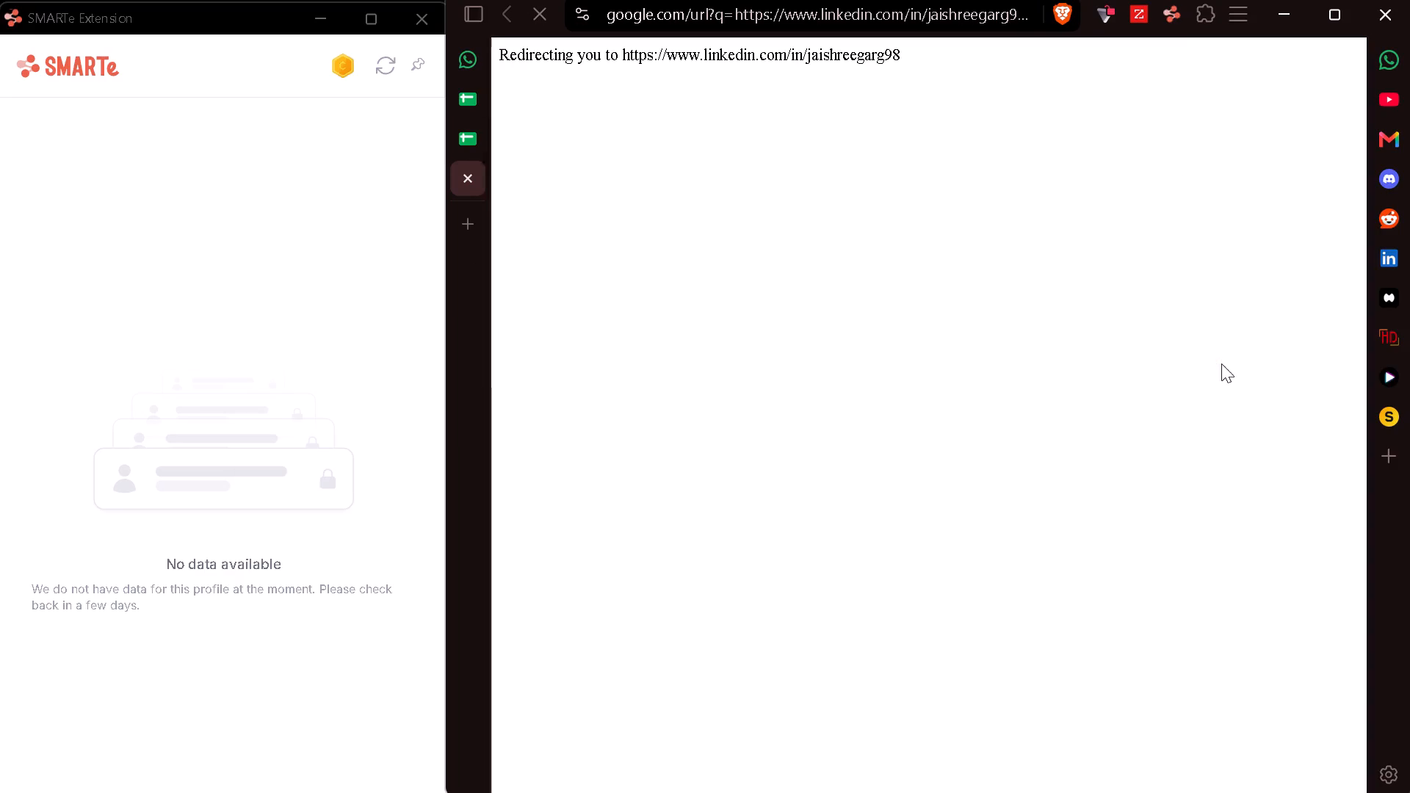
pyautogui.click(1132, 23)
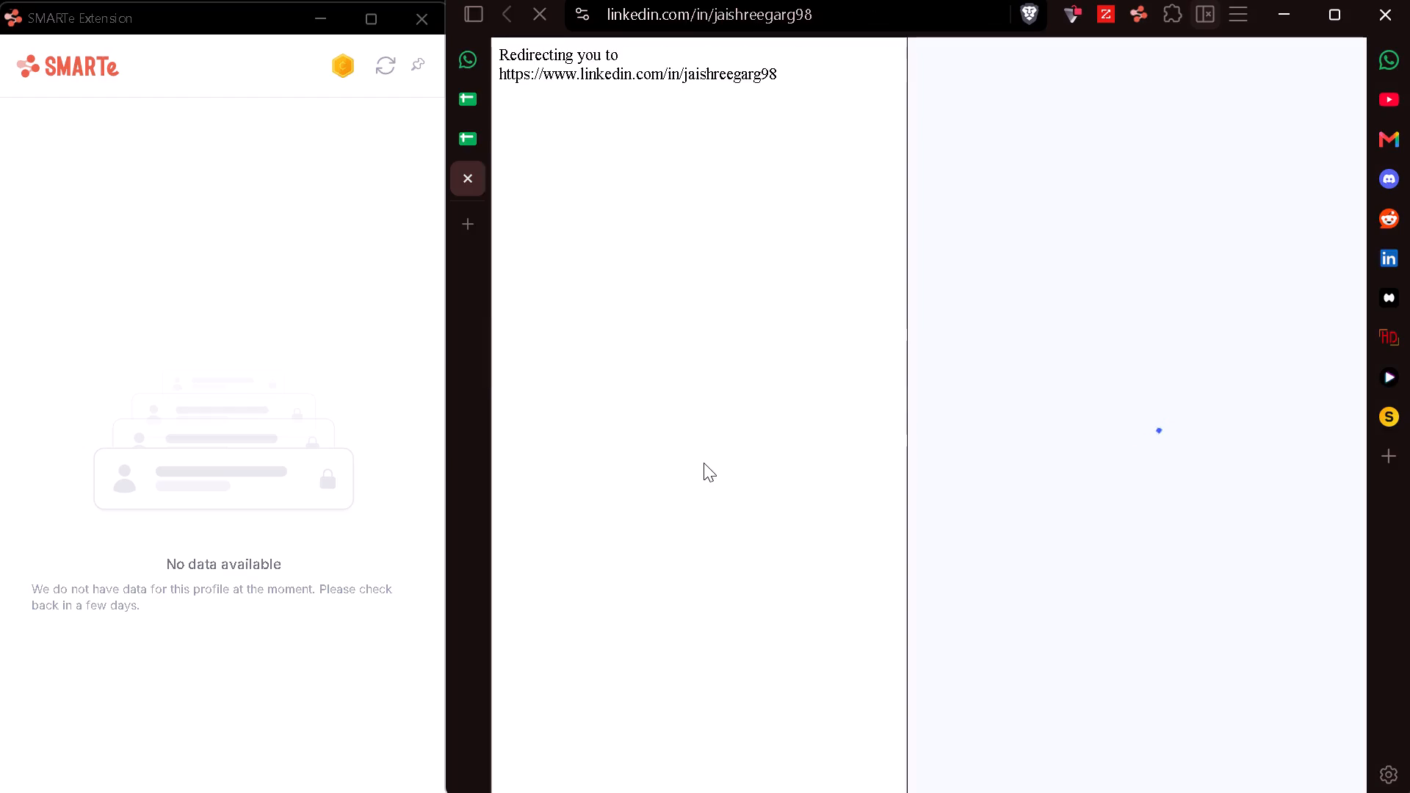
pyautogui.click(603, 520)
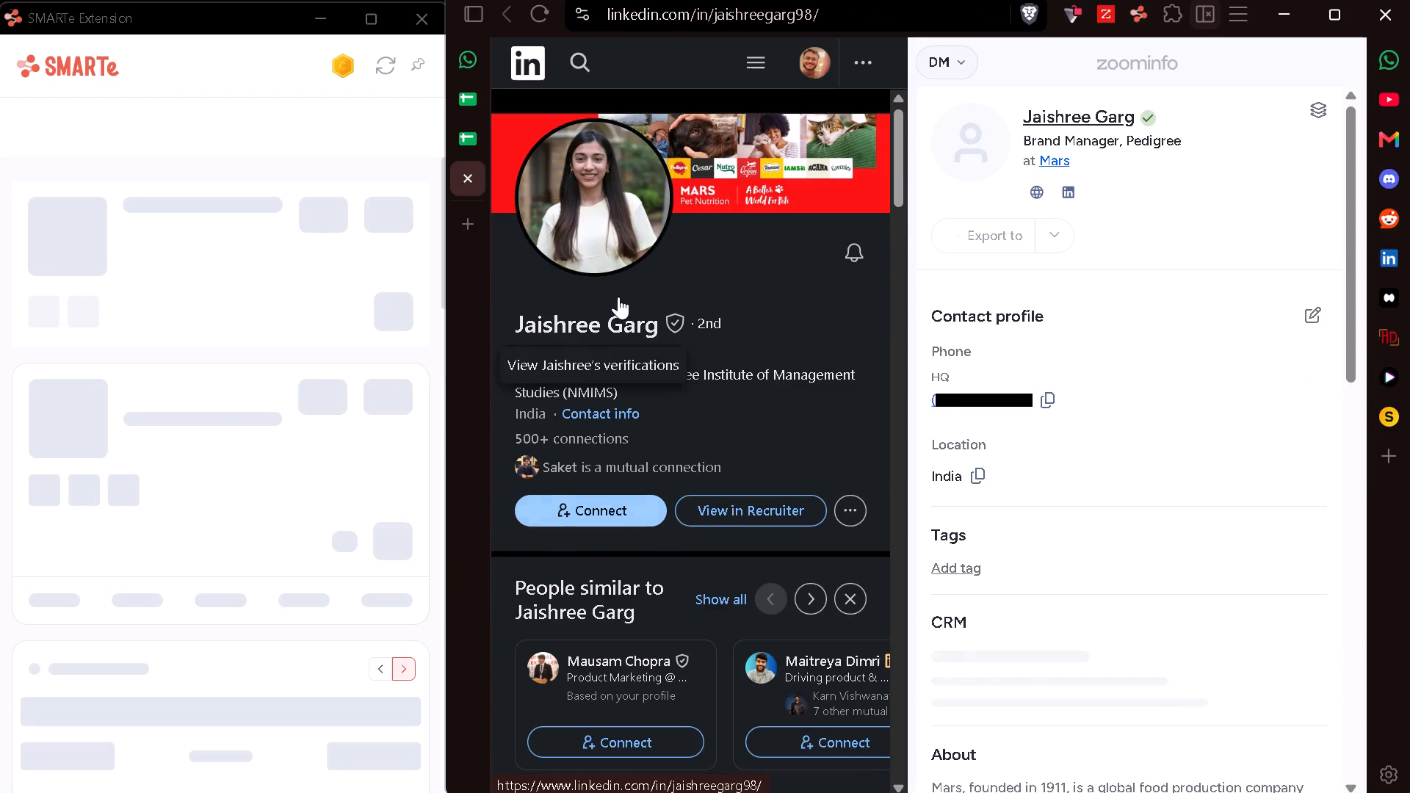
pyautogui.click(414, 305)
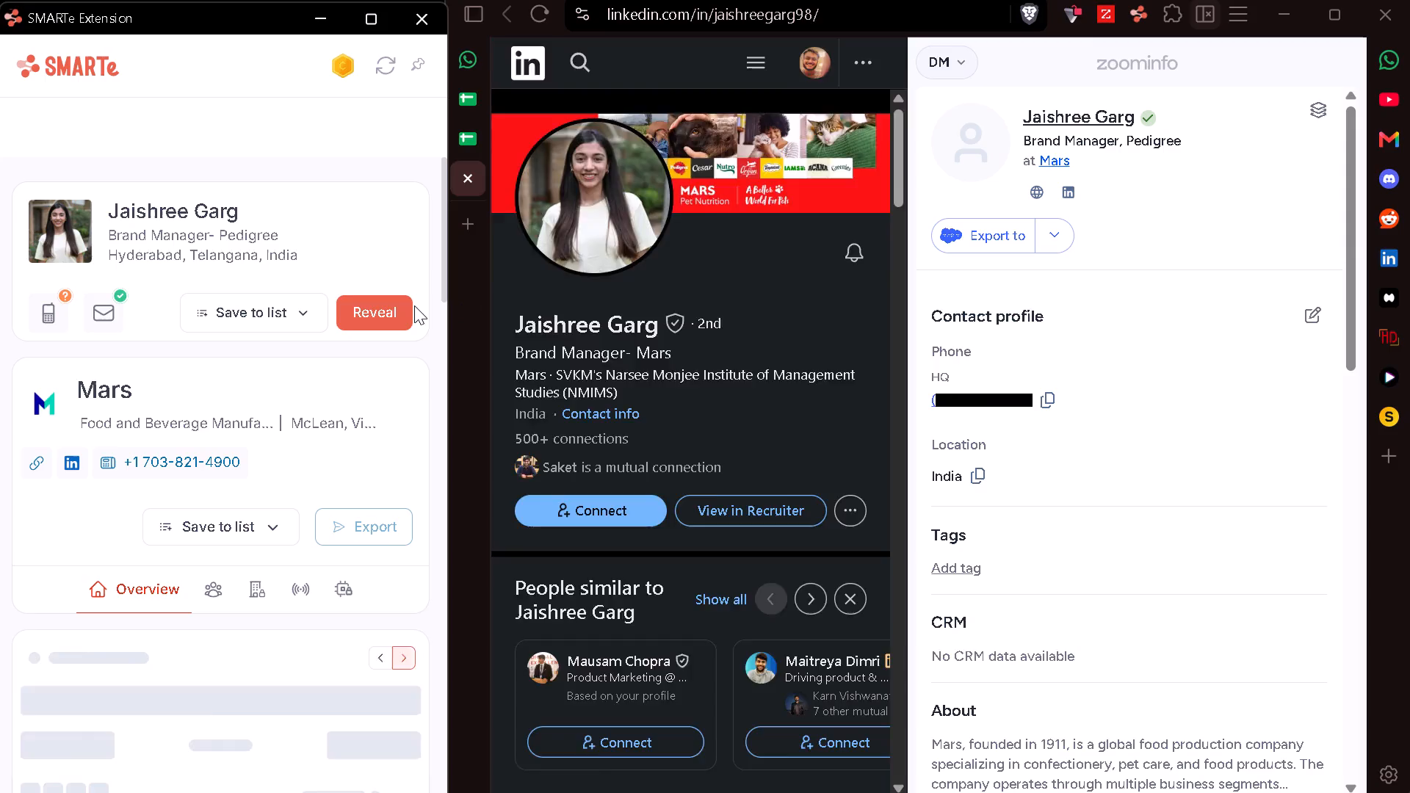
pyautogui.click(392, 305)
pyautogui.click(771, 296)
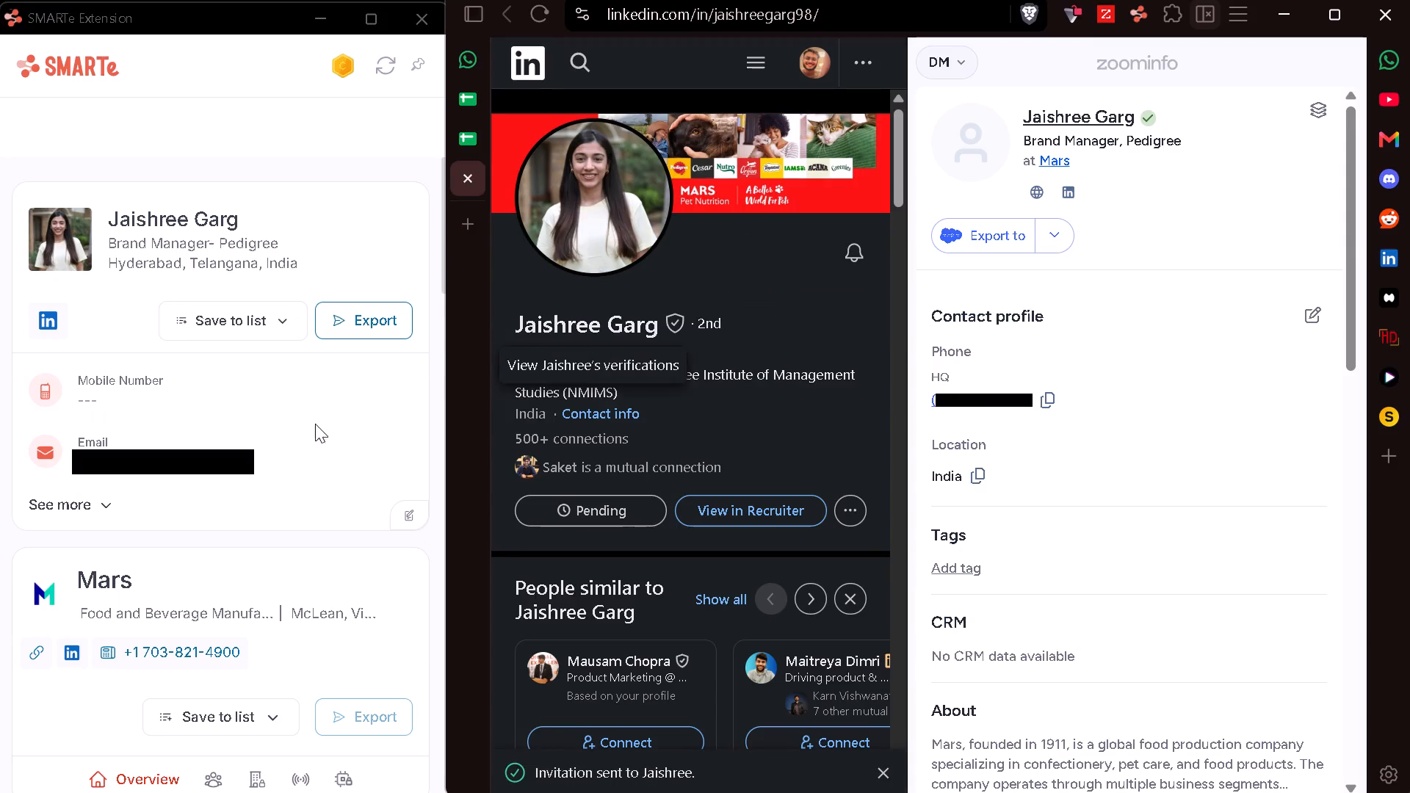
# Copy the row 13 contact's email from SMARTe into Email Id cell D13 and enter nf in Phone No. cell E13.
pyautogui.click(276, 466)
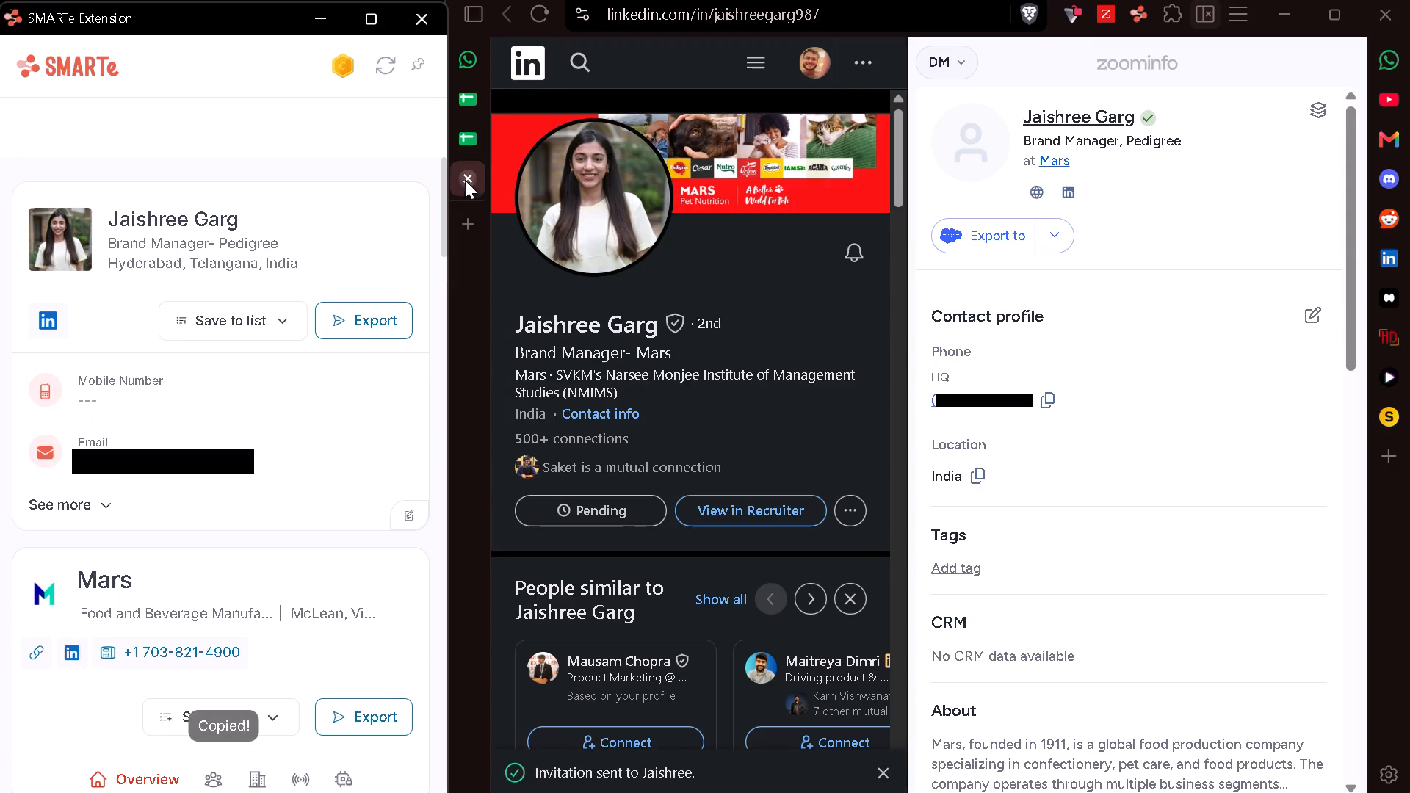
pyautogui.click(466, 178)
pyautogui.hotkey('ctrl', 'v')
pyautogui.press('Right')
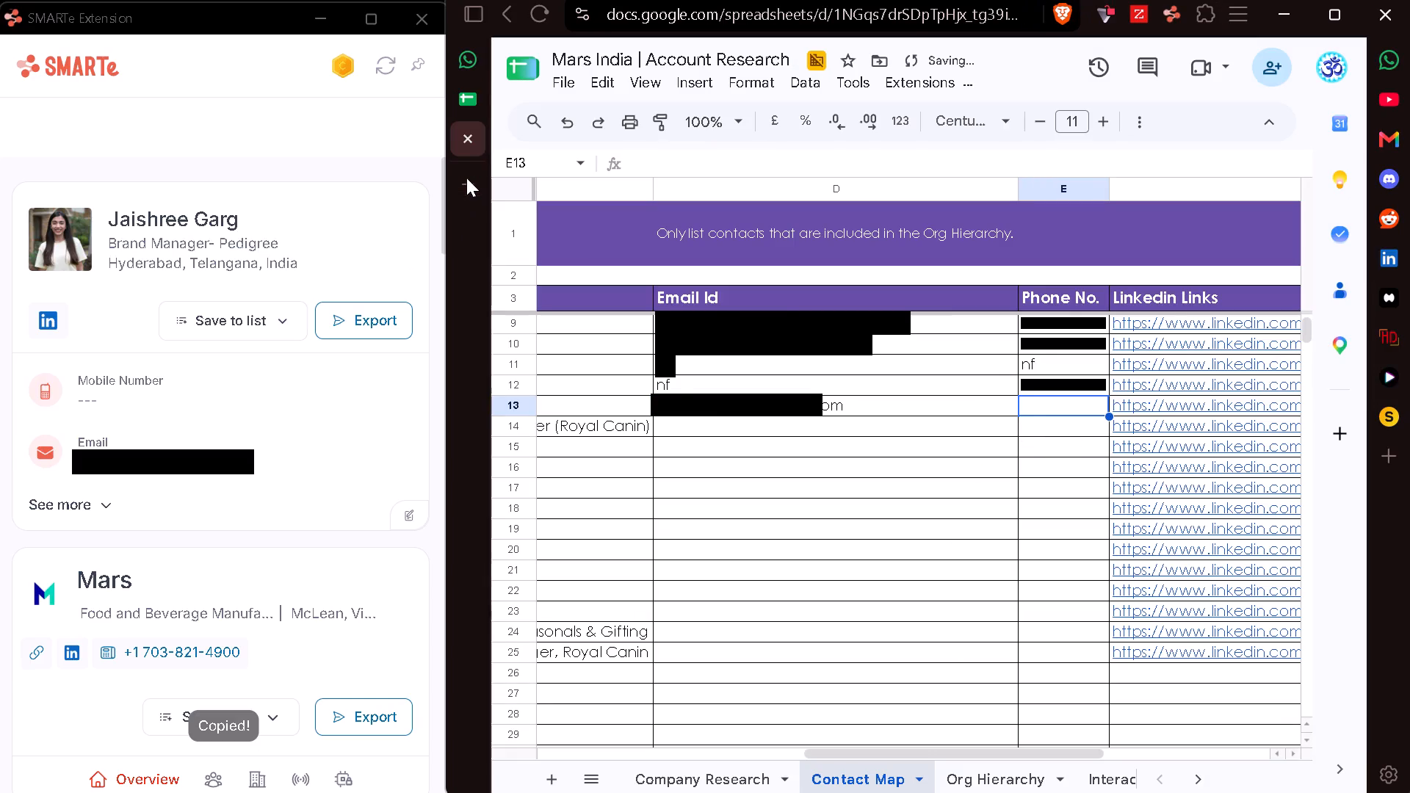
pyautogui.write('nf')
pyautogui.press('Down')
pyautogui.press('Left')
# Open the row 14 contact's LinkedIn profile, invite them without a note, copy their ZoomInfo mobile number, and reveal their SMARTe details.
pyautogui.scroll(-1, 727, 571)
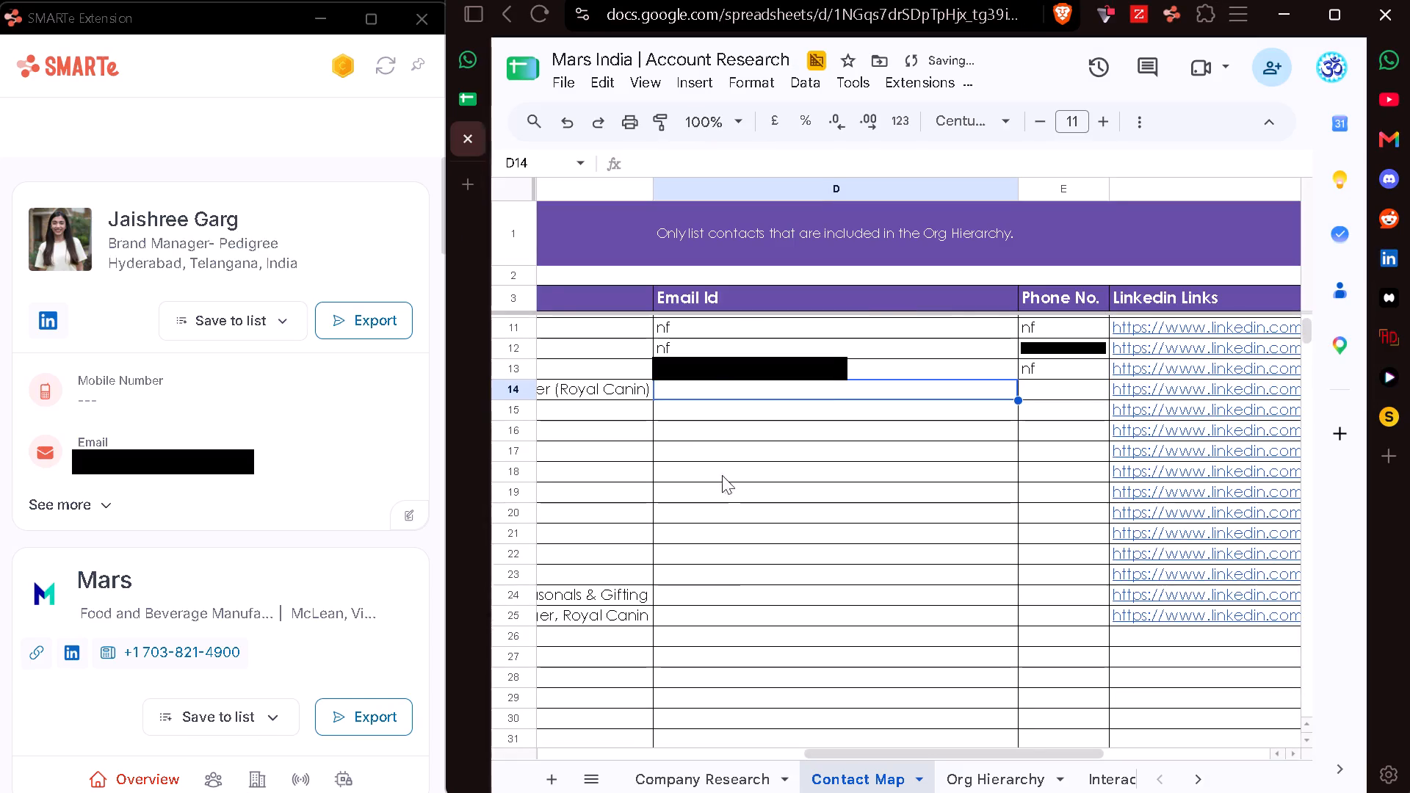
pyautogui.click(1253, 428)
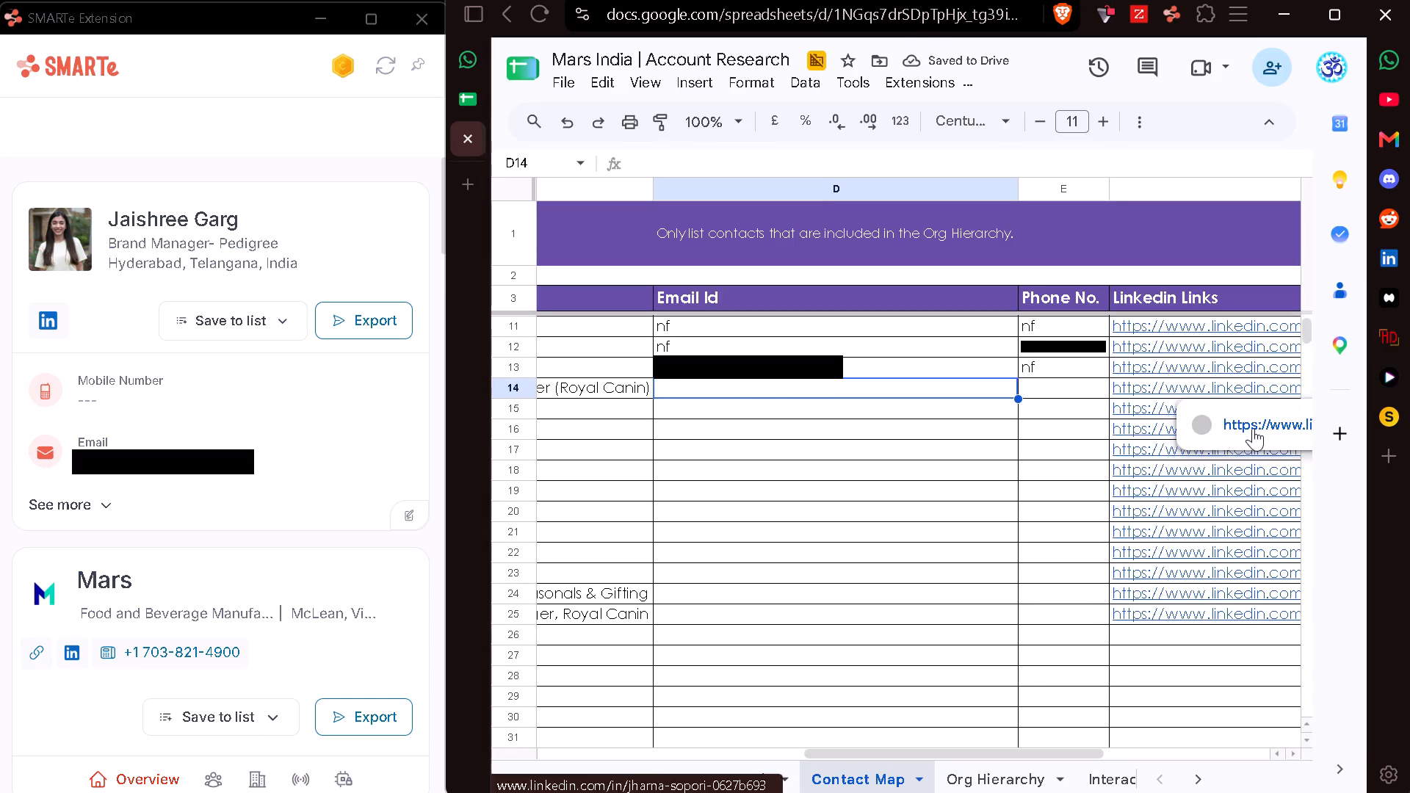
pyautogui.click(1143, 12)
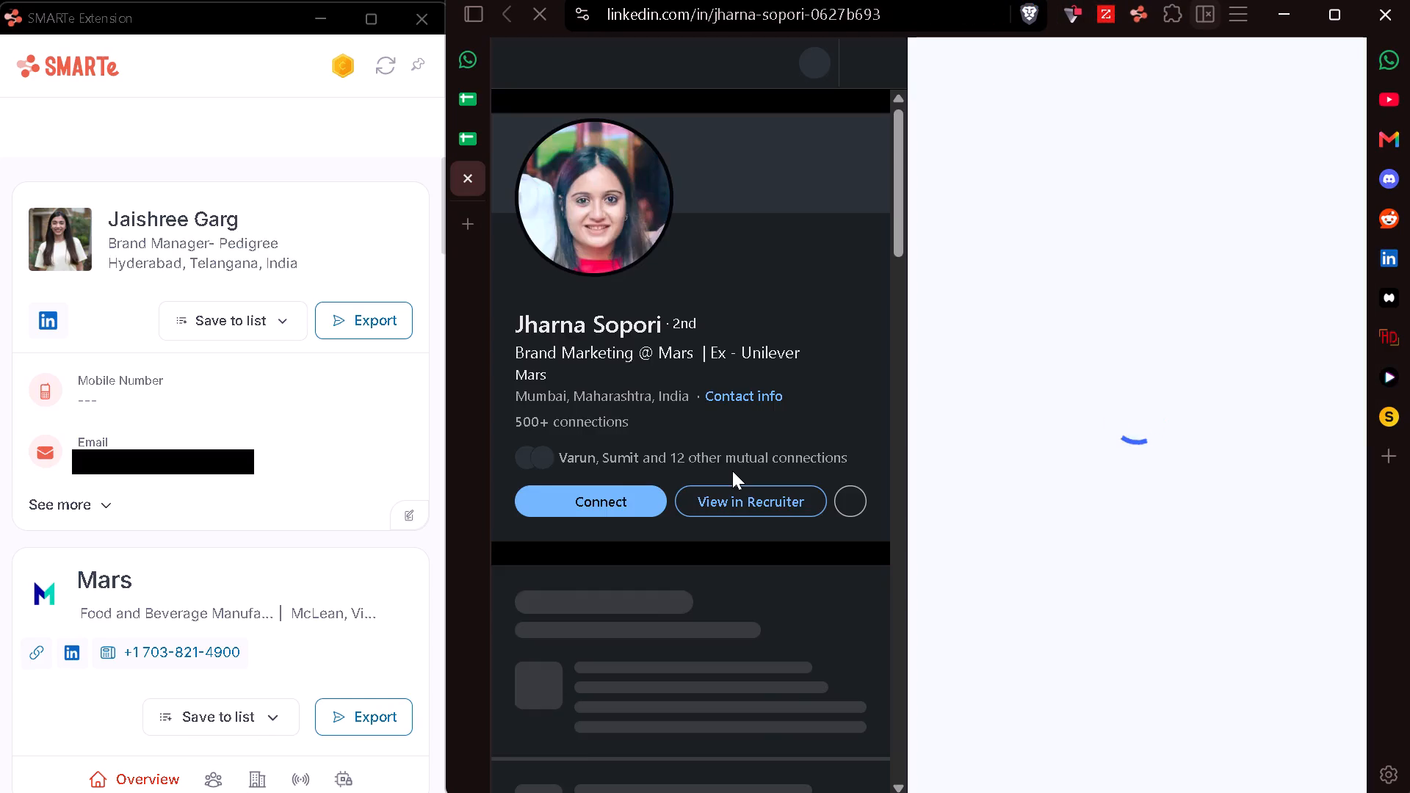
pyautogui.click(575, 515)
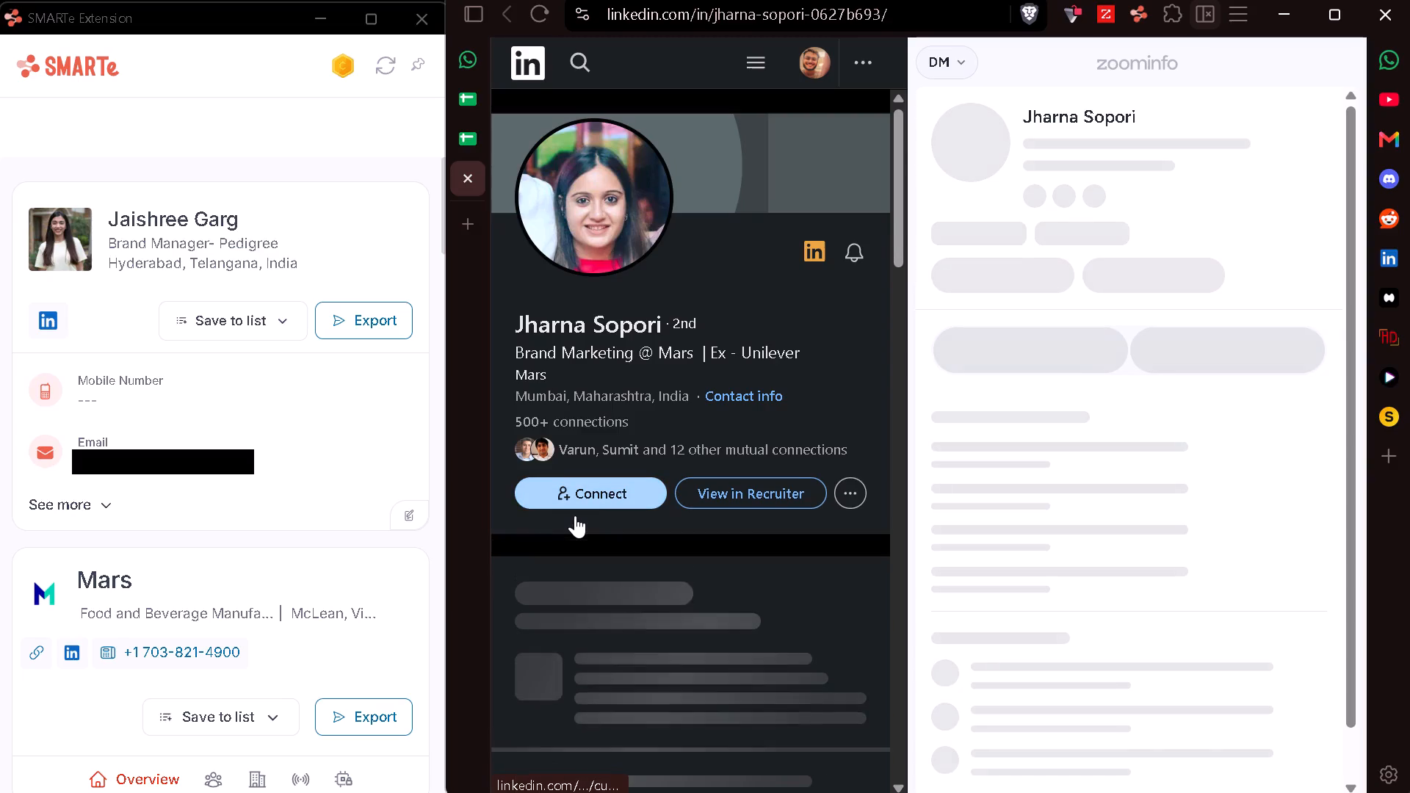
pyautogui.click(568, 507)
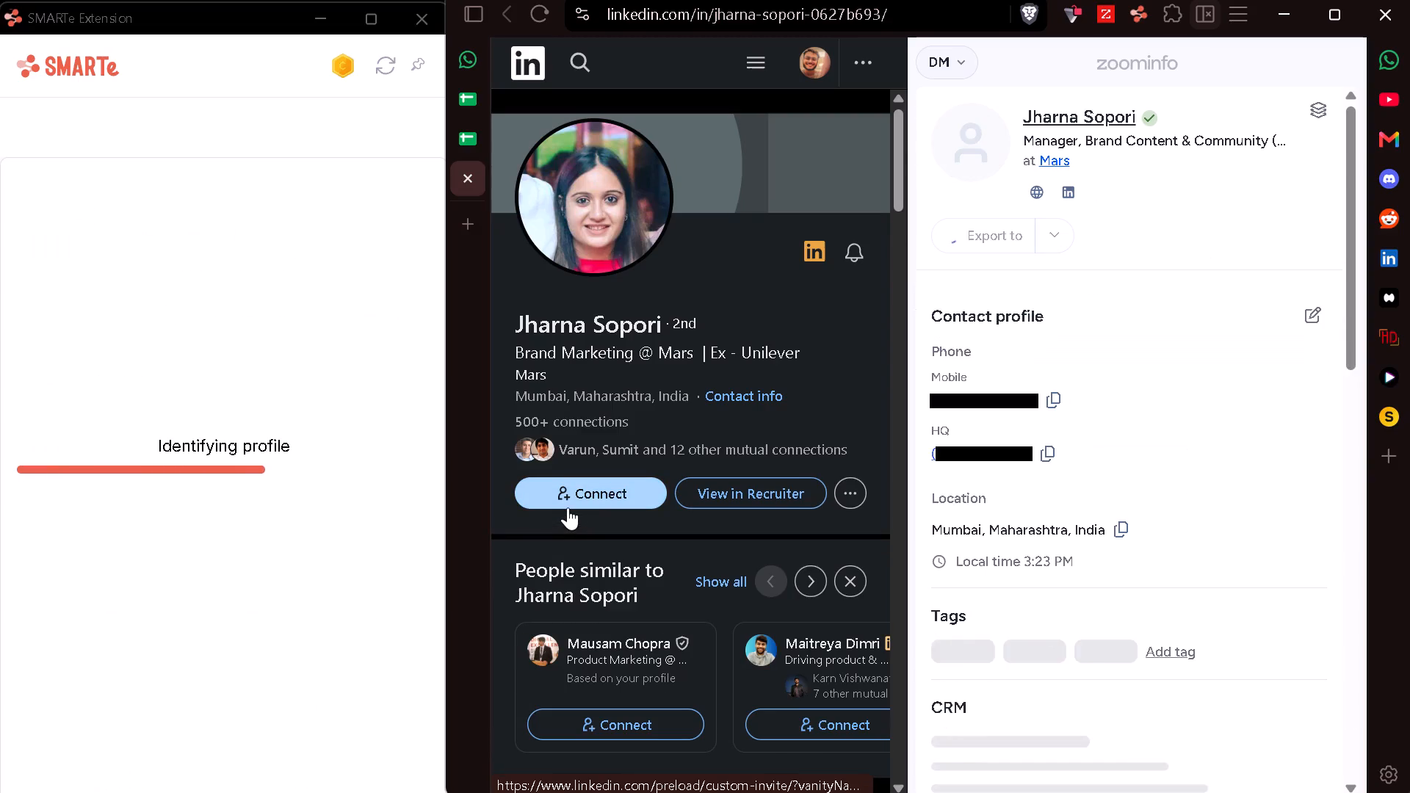
pyautogui.click(1052, 396)
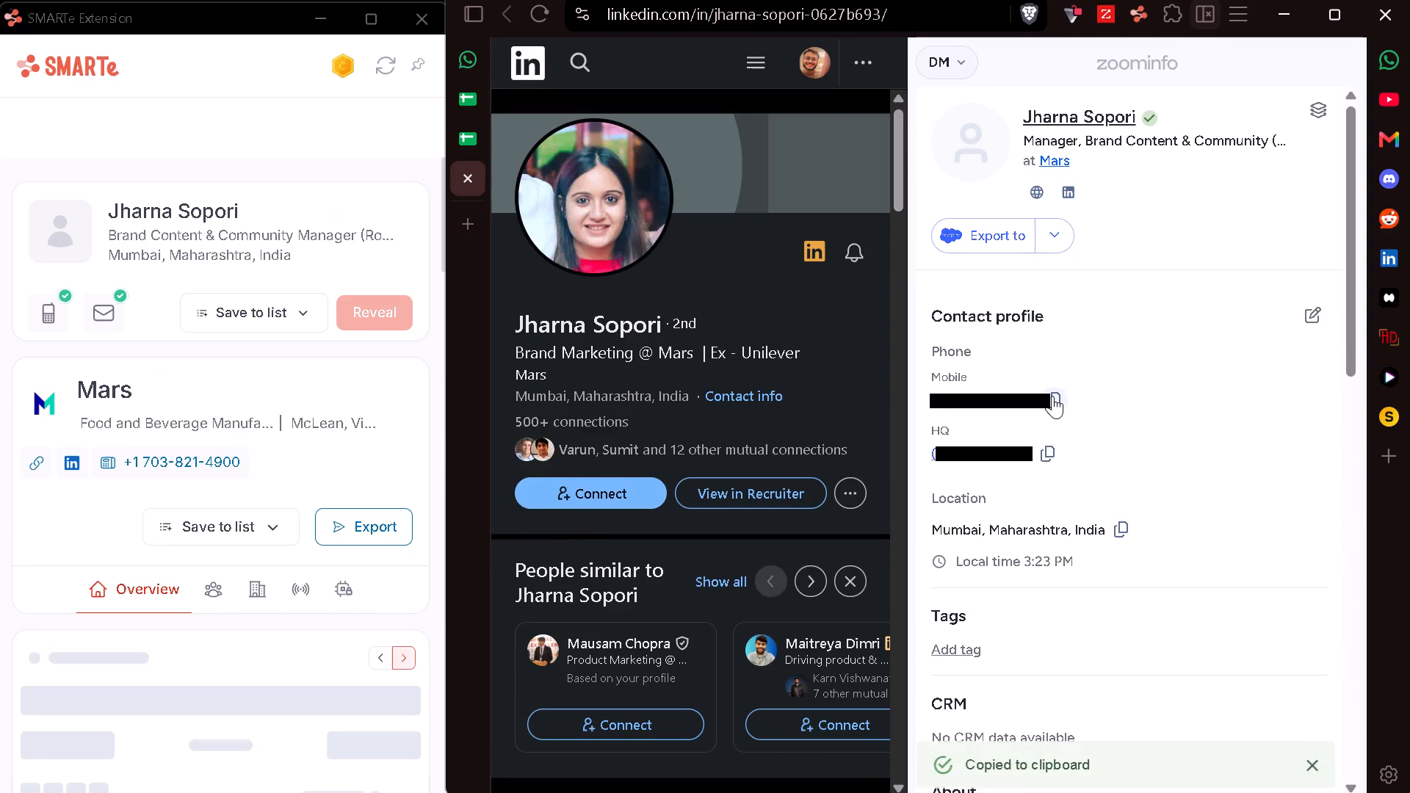
pyautogui.click(372, 315)
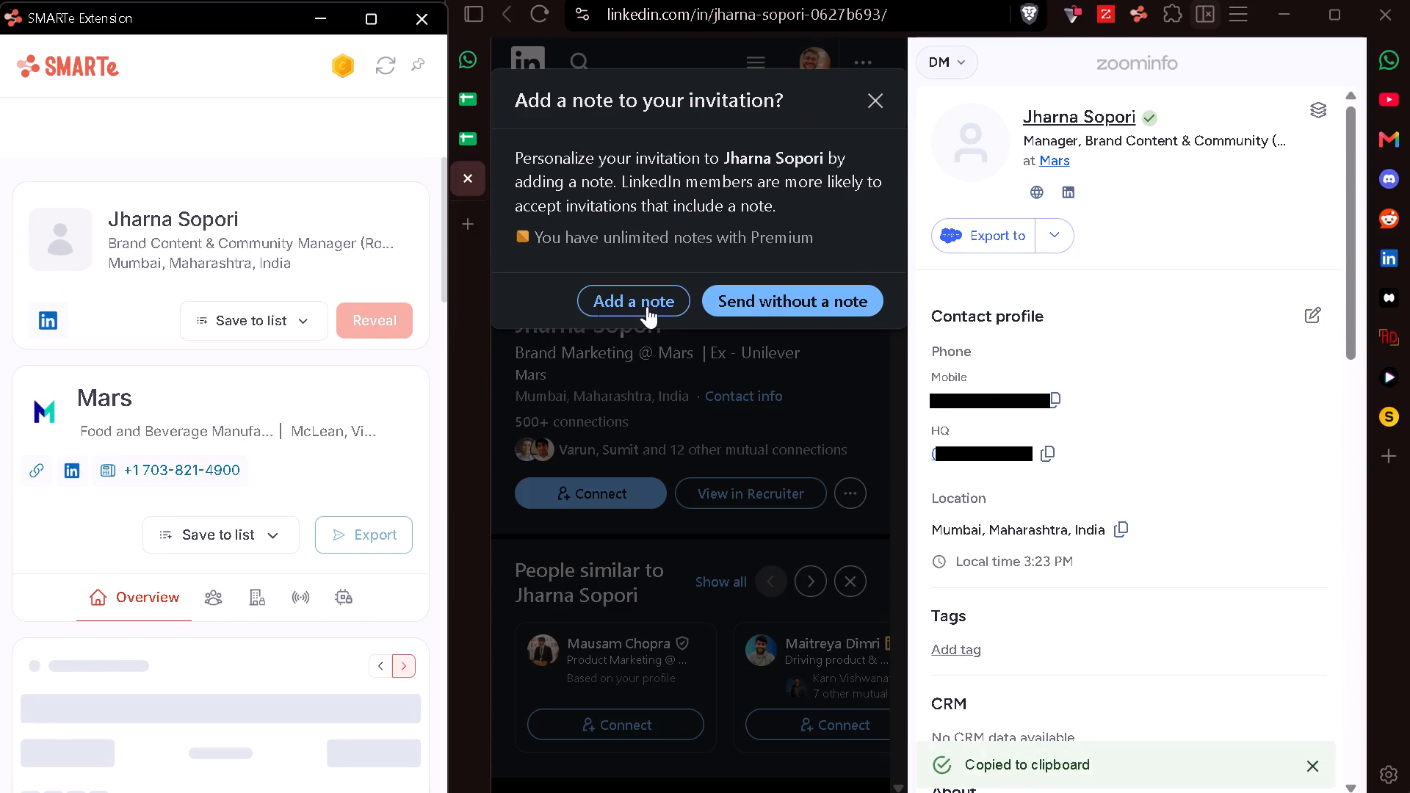
pyautogui.click(737, 308)
# Paste the row 14 contact's mobile number from ZoomInfo into Phone No. cell E14 and strip its leading prefix.
pyautogui.click(453, 142)
pyautogui.press('Right')
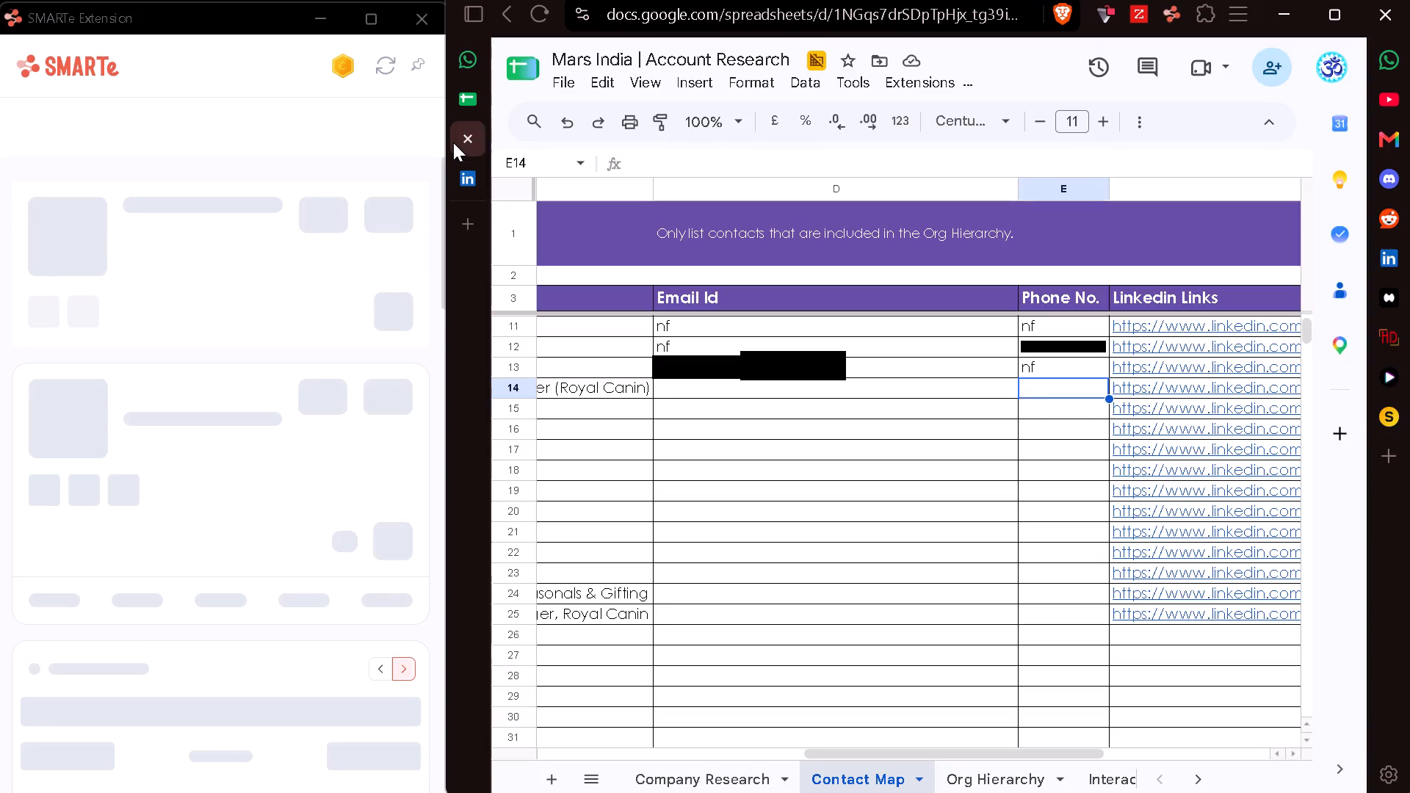
pyautogui.hotkey('ctrl', 'v')
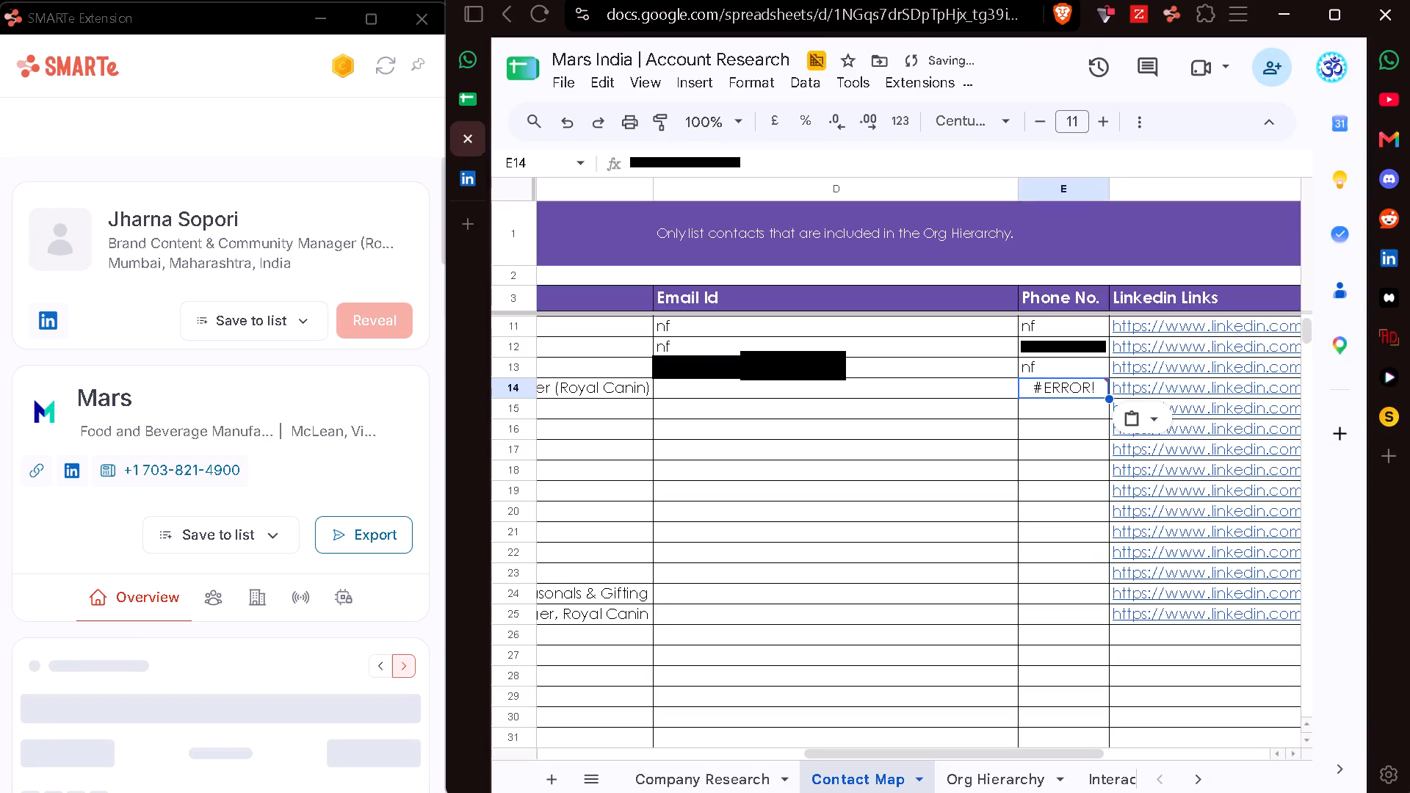
pyautogui.click(660, 158)
pyautogui.press('BackSpace')
pyautogui.press('BackSpace')
pyautogui.press('BackSpace')
pyautogui.press('BackSpace')
pyautogui.press('BackSpace')
pyautogui.press('BackSpace')
pyautogui.press('BackSpace')
pyautogui.press('BackSpace')
pyautogui.press('BackSpace')
pyautogui.press('BackSpace')
pyautogui.press('BackSpace')
pyautogui.press('BackSpace')
pyautogui.press('BackSpace')
pyautogui.press('BackSpace')
pyautogui.press('BackSpace')
pyautogui.click(722, 390)
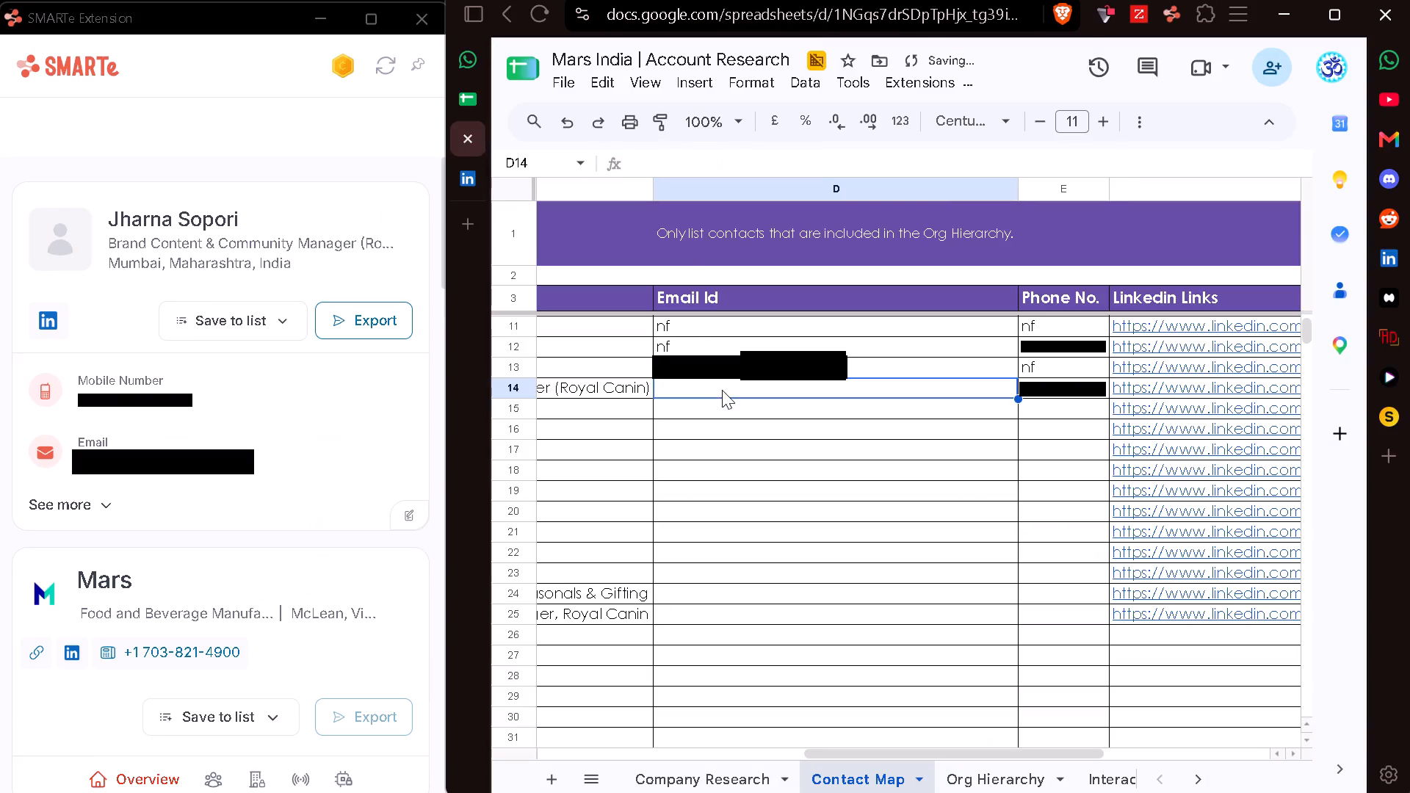
# Copy the row 14 contact's email from SMARTe into Email Id cell D14 and close their LinkedIn profile.
pyautogui.click(274, 457)
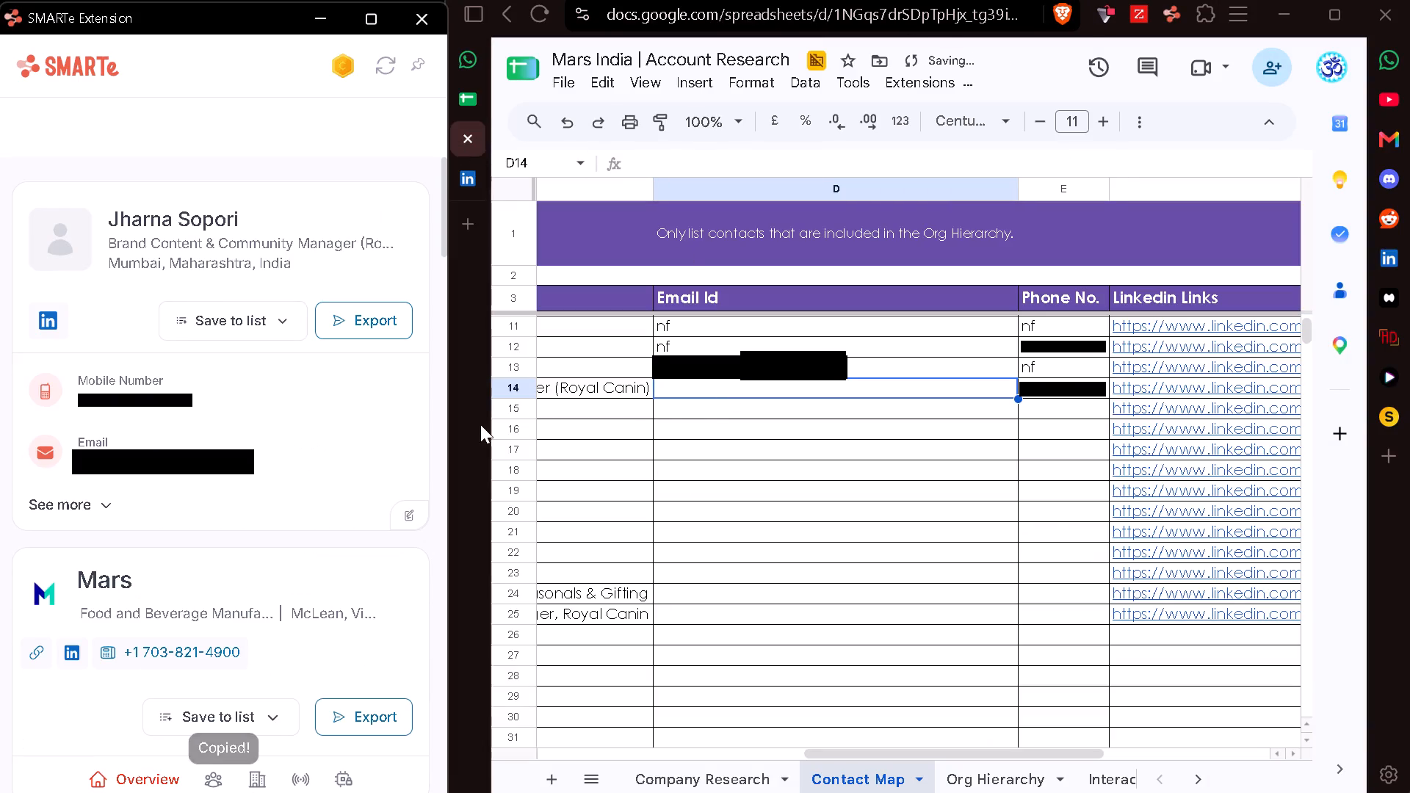
pyautogui.click(720, 390)
pyautogui.hotkey('ctrl', 'v')
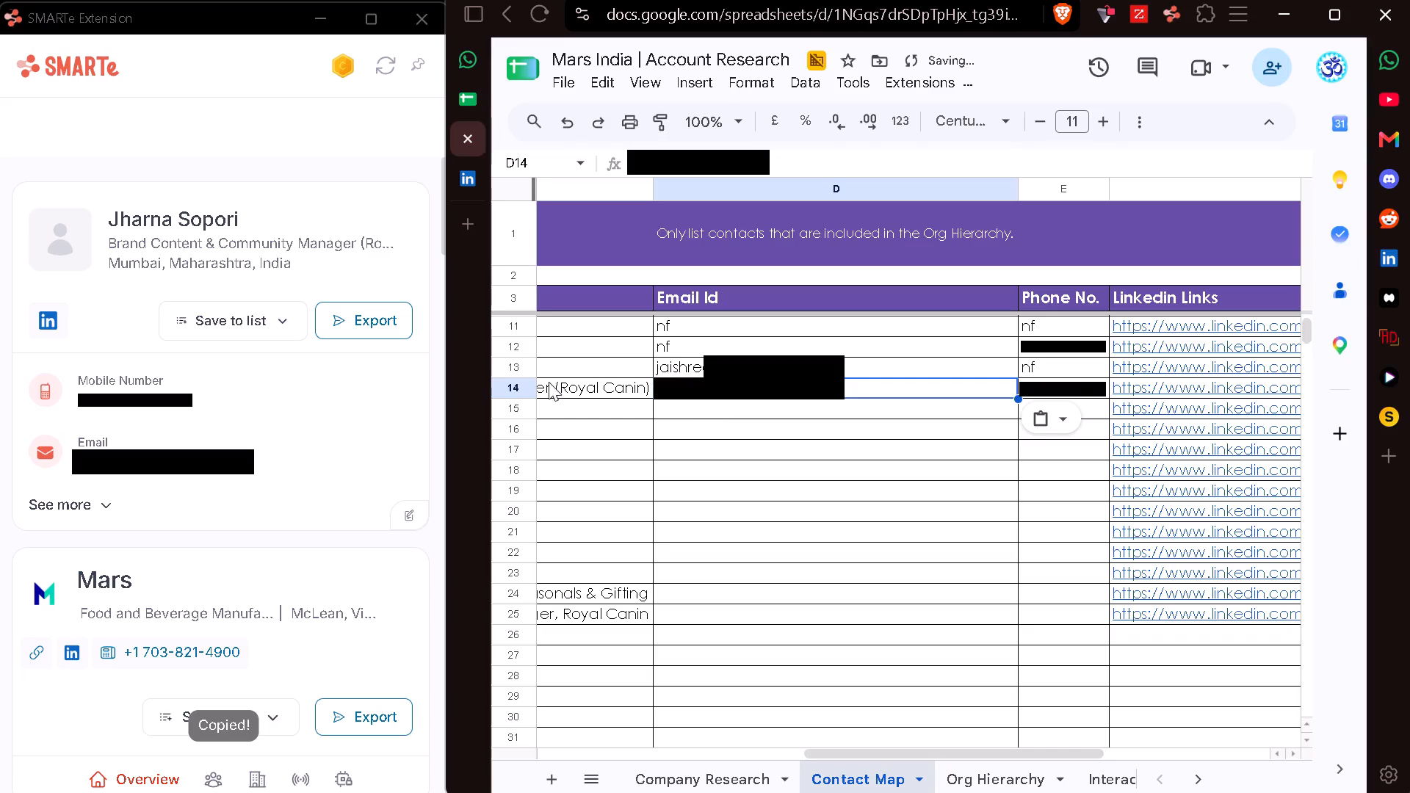
pyautogui.press('Down')
pyautogui.doubleClick(469, 178)
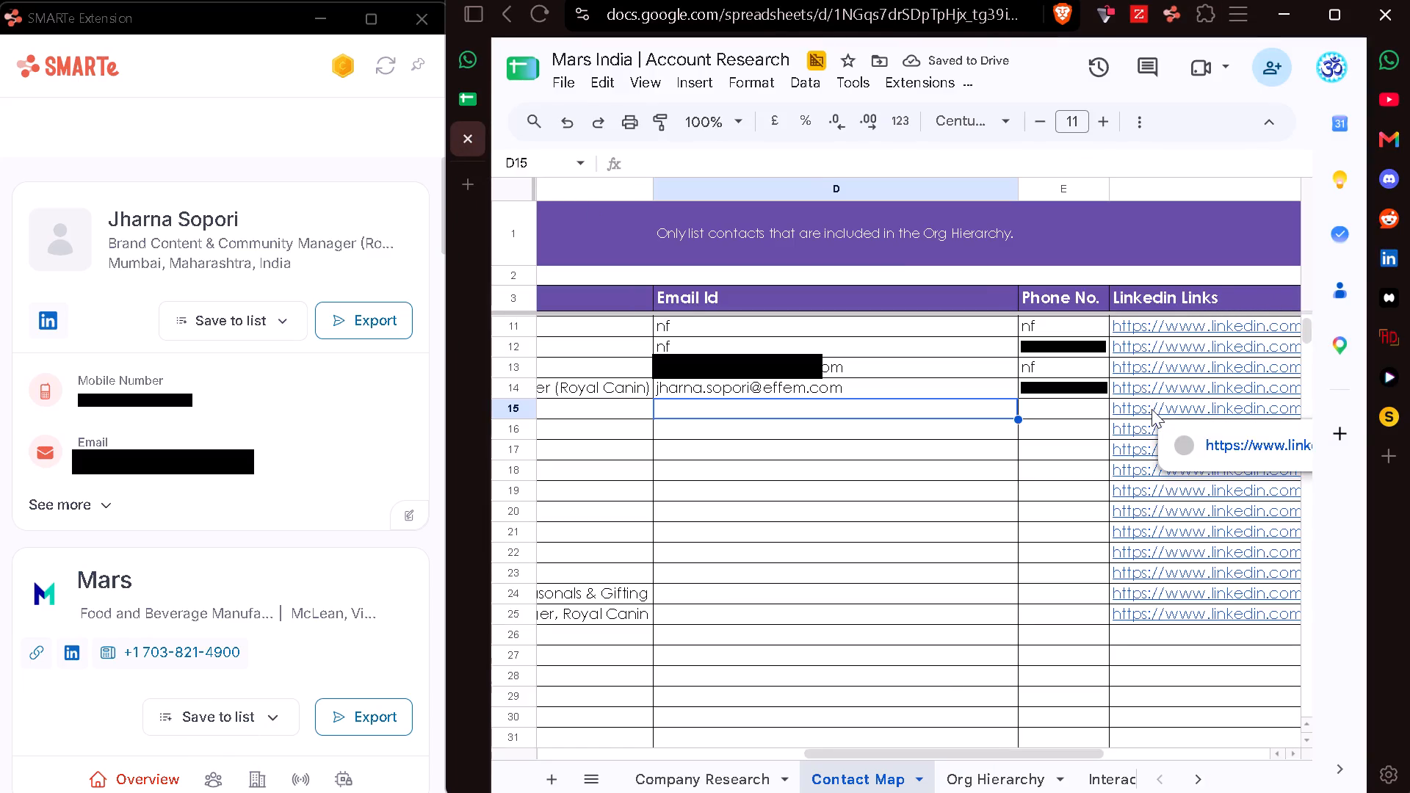
# Open the row 15 contact's LinkedIn profile with ZoomInfo and send a connection invitation without a note.
pyautogui.click(1240, 435)
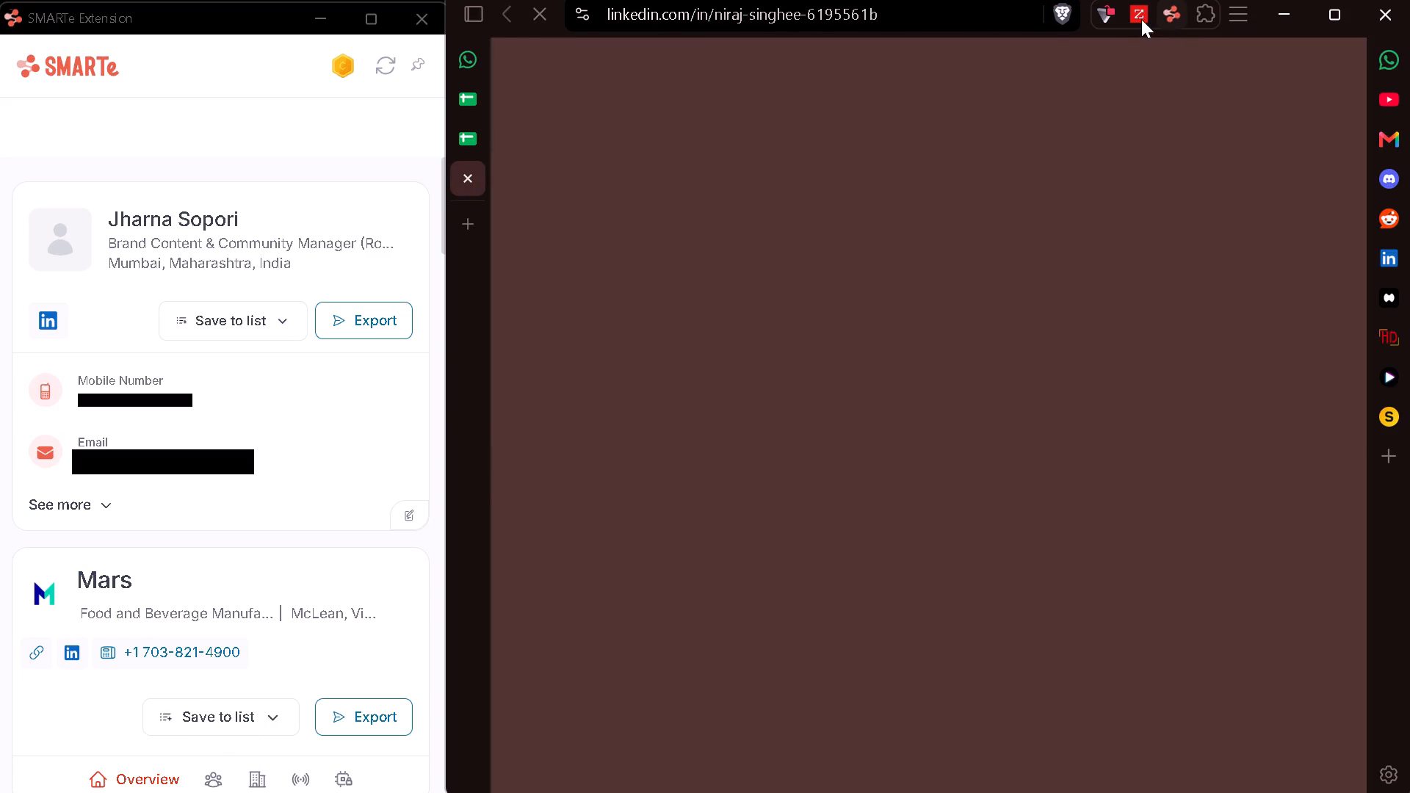
pyautogui.click(1138, 18)
pyautogui.click(587, 515)
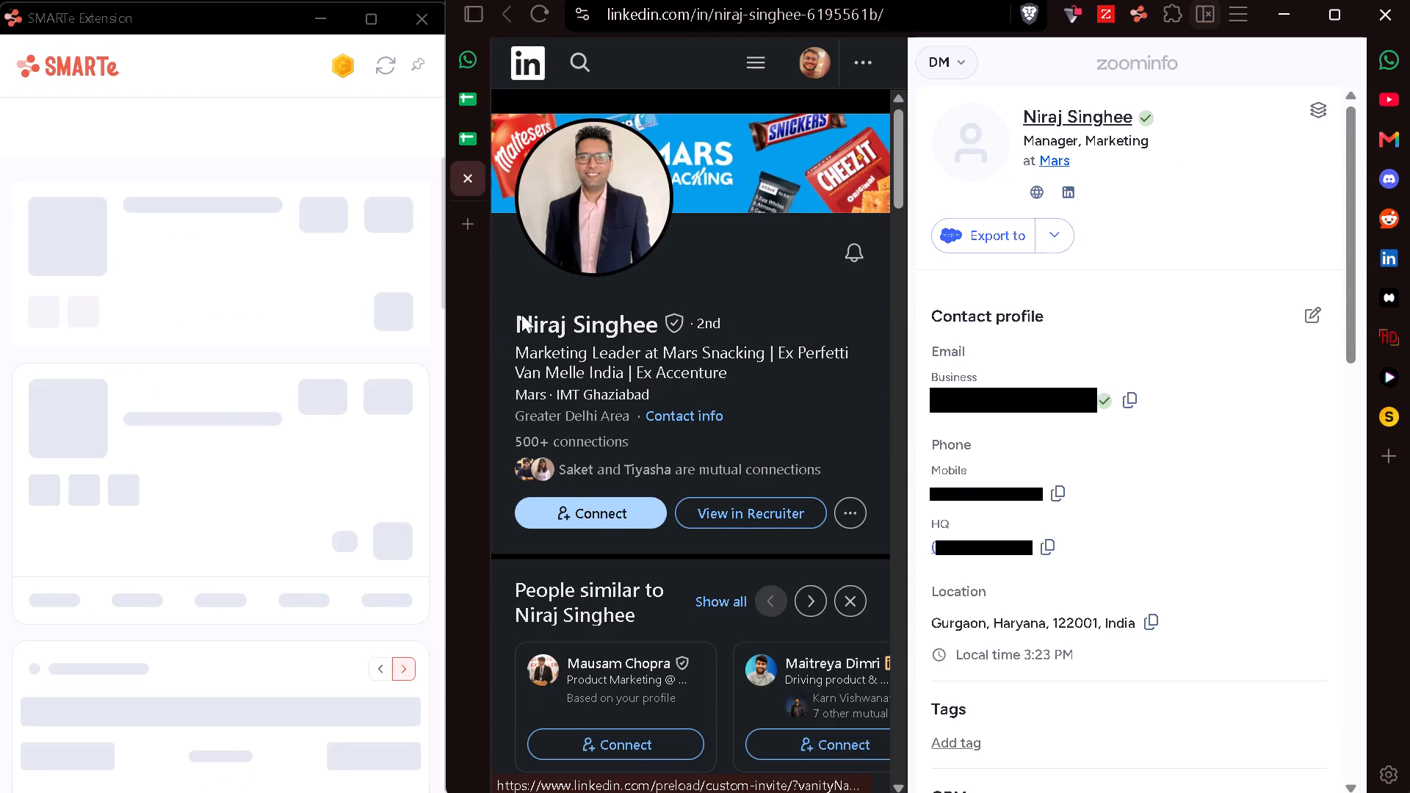
pyautogui.click(798, 308)
# Copy the row 15 contact's business email from ZoomInfo into Email Id cell D15 of the Contact Map.
pyautogui.click(1132, 408)
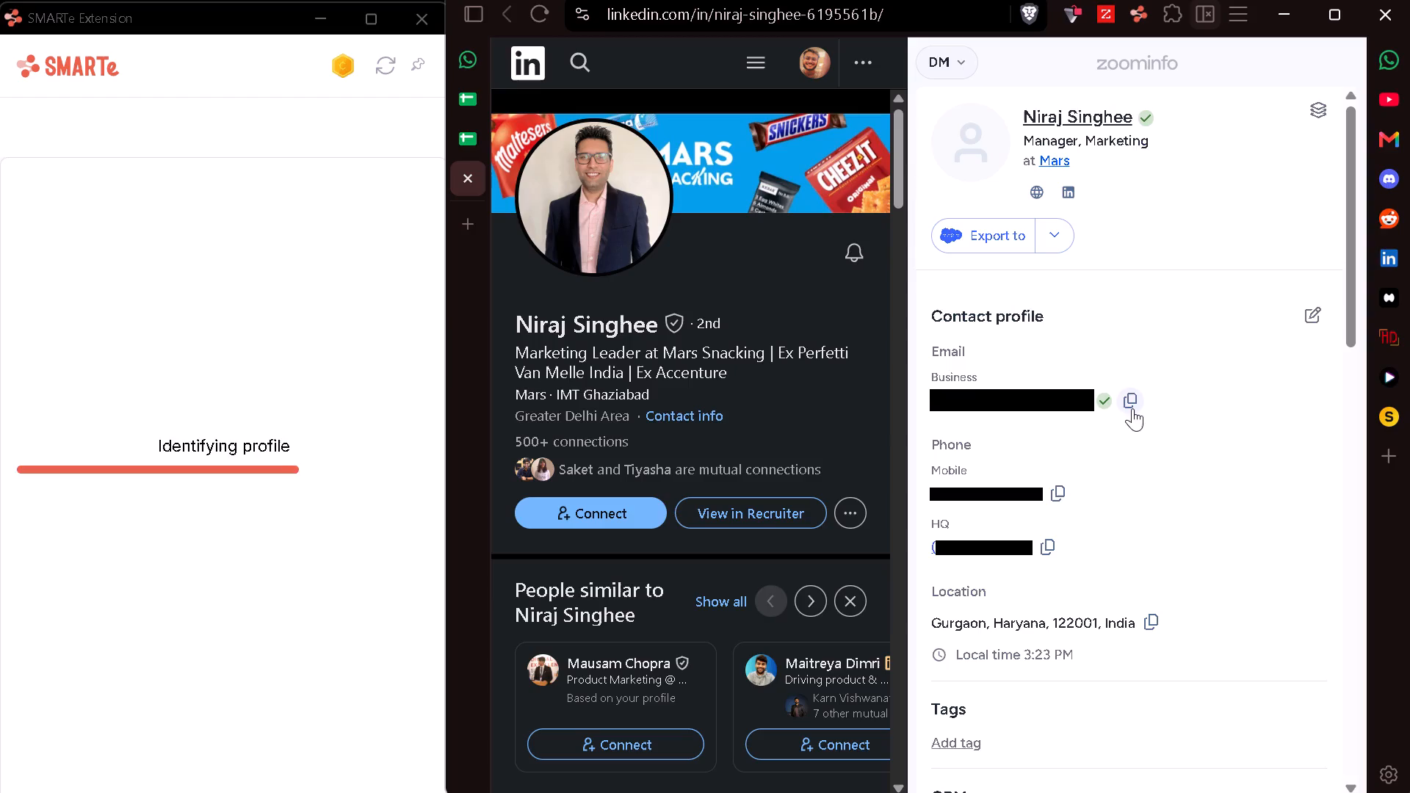
pyautogui.click(452, 147)
pyautogui.hotkey('ctrl', 'v')
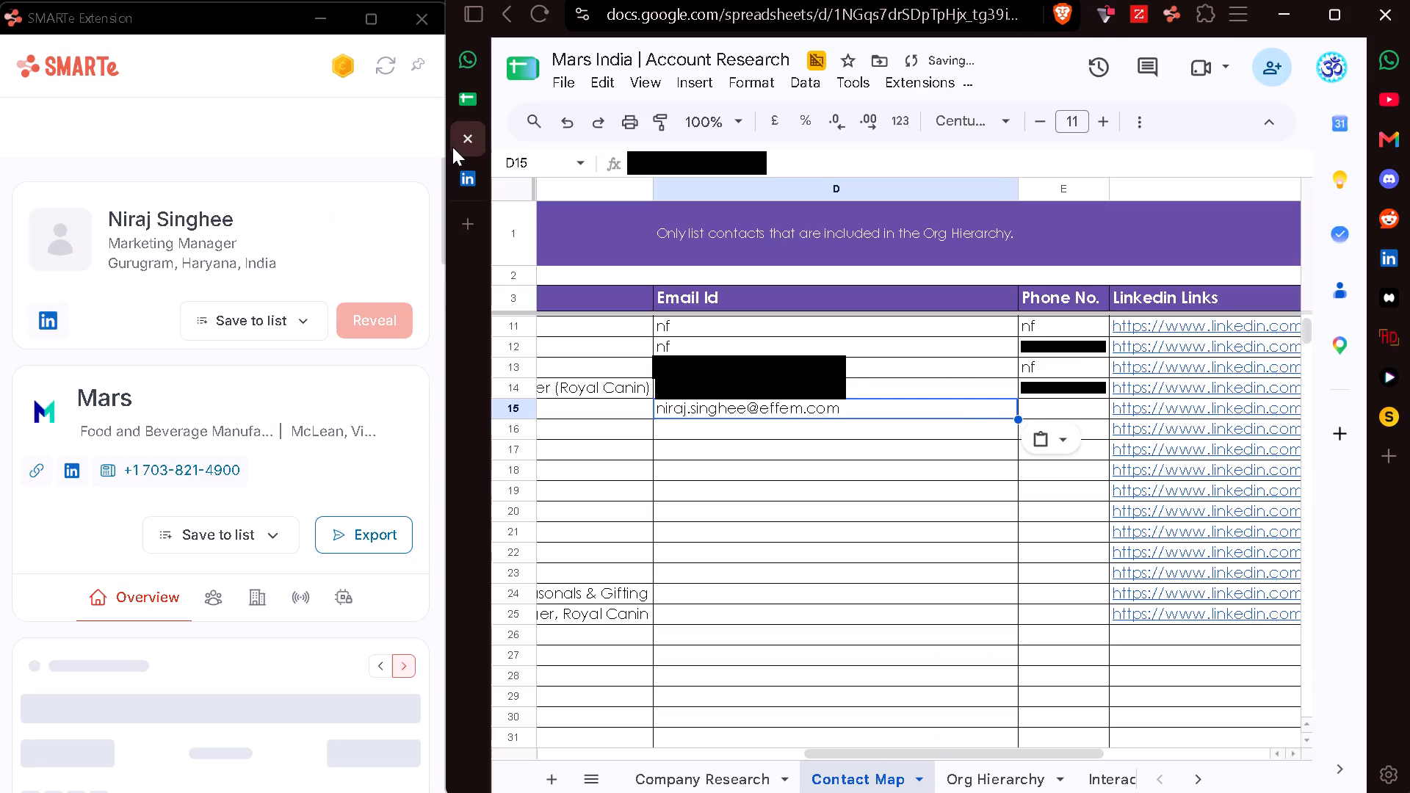
# Copy the row 15 contact's ZoomInfo mobile number into Phone No. cell E15, strip its leading prefix and close their LinkedIn profile.
pyautogui.press('Right')
pyautogui.click(454, 167)
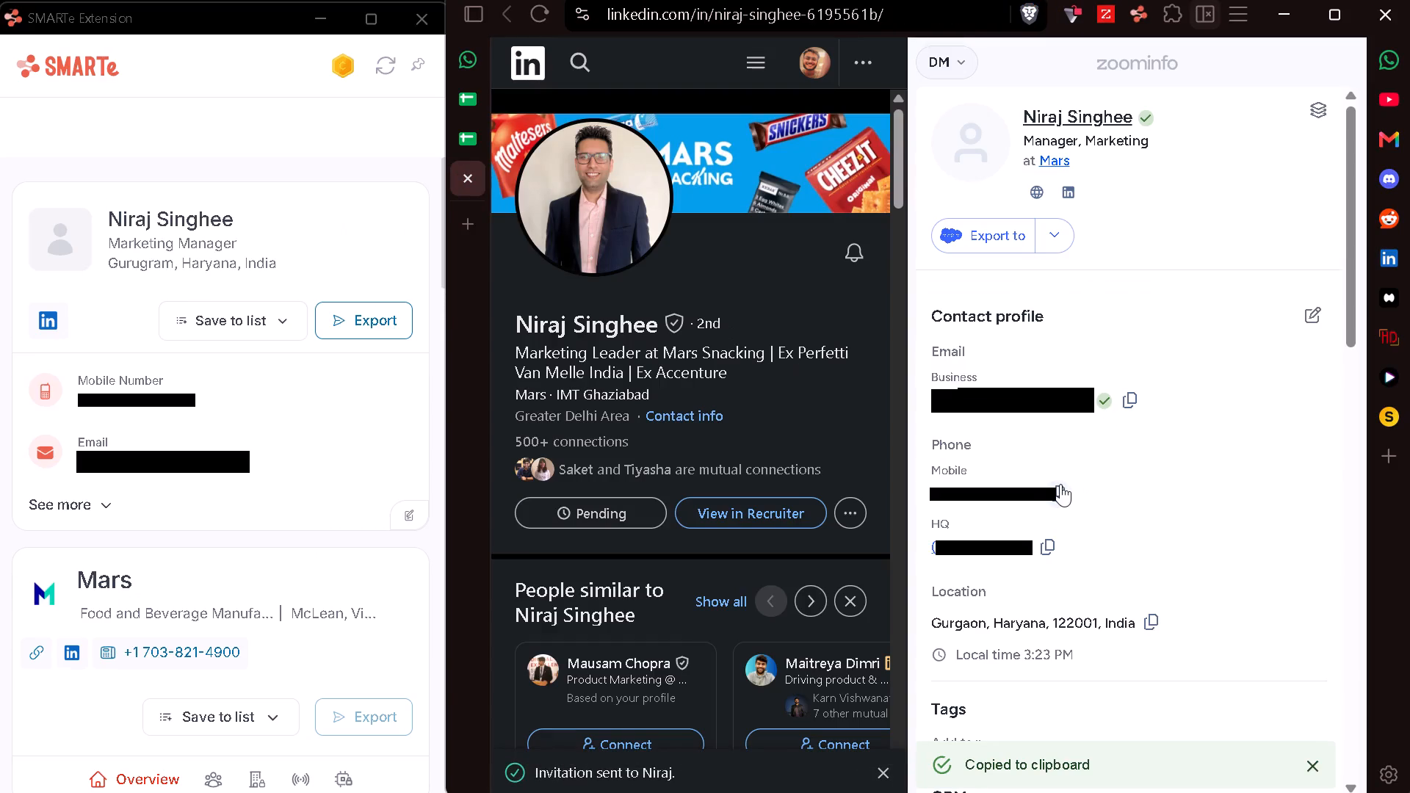
pyautogui.click(1060, 484)
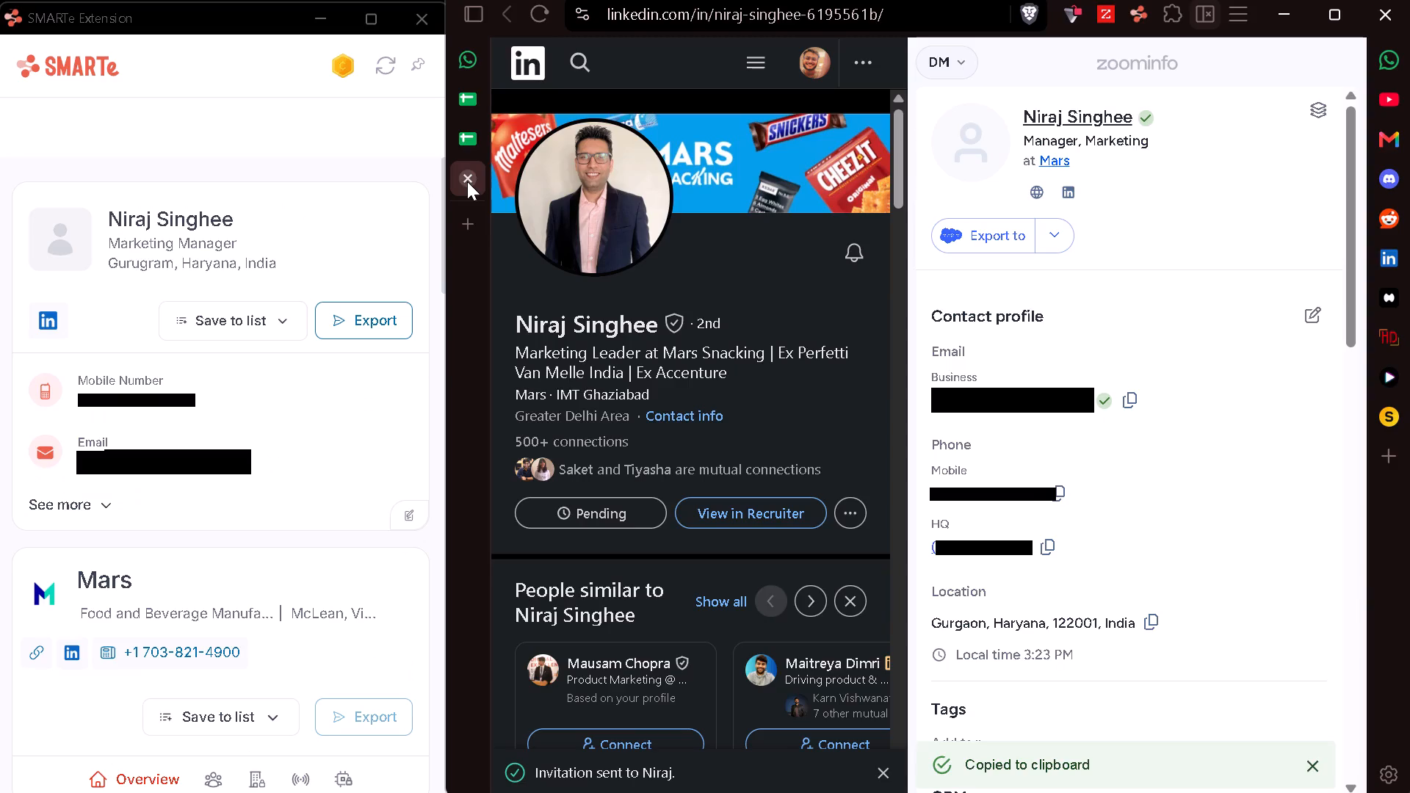
pyautogui.click(467, 181)
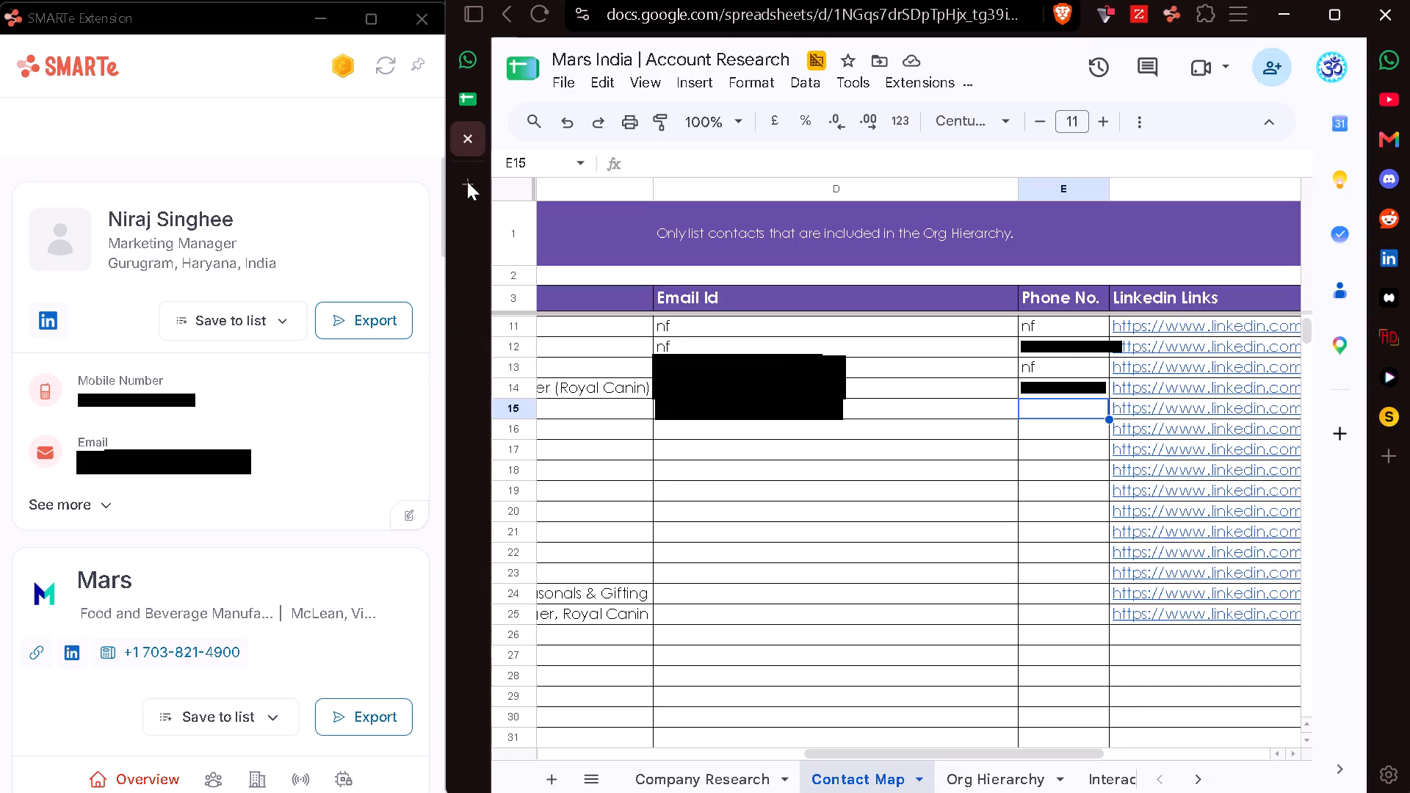
pyautogui.hotkey('ctrl', 'v')
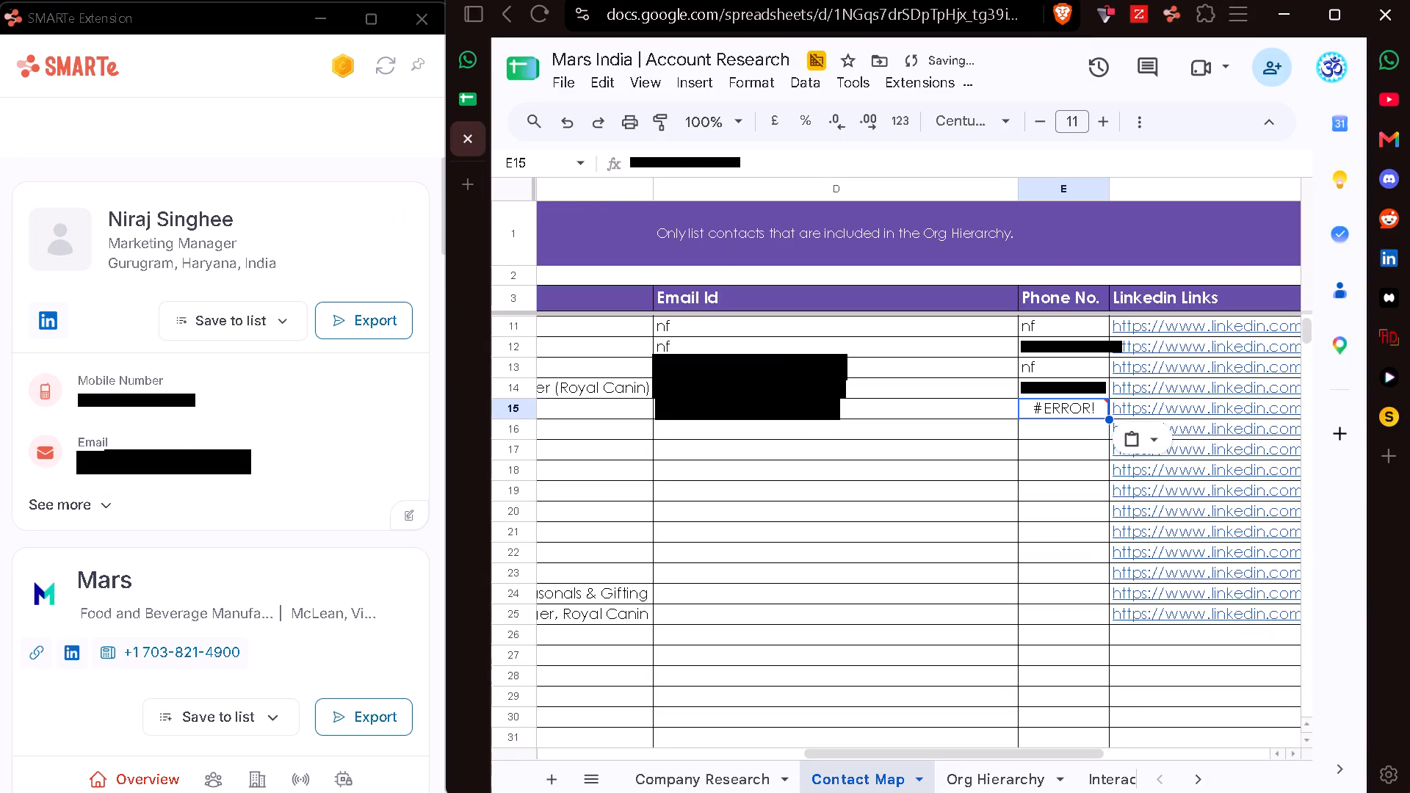
pyautogui.click(661, 159)
pyautogui.press('BackSpace')
pyautogui.press('BackSpace')
pyautogui.press('BackSpace')
pyautogui.press('BackSpace')
pyautogui.press('BackSpace')
pyautogui.press('BackSpace')
pyautogui.press('BackSpace')
pyautogui.press('BackSpace')
pyautogui.press('BackSpace')
pyautogui.press('BackSpace')
pyautogui.click(708, 439)
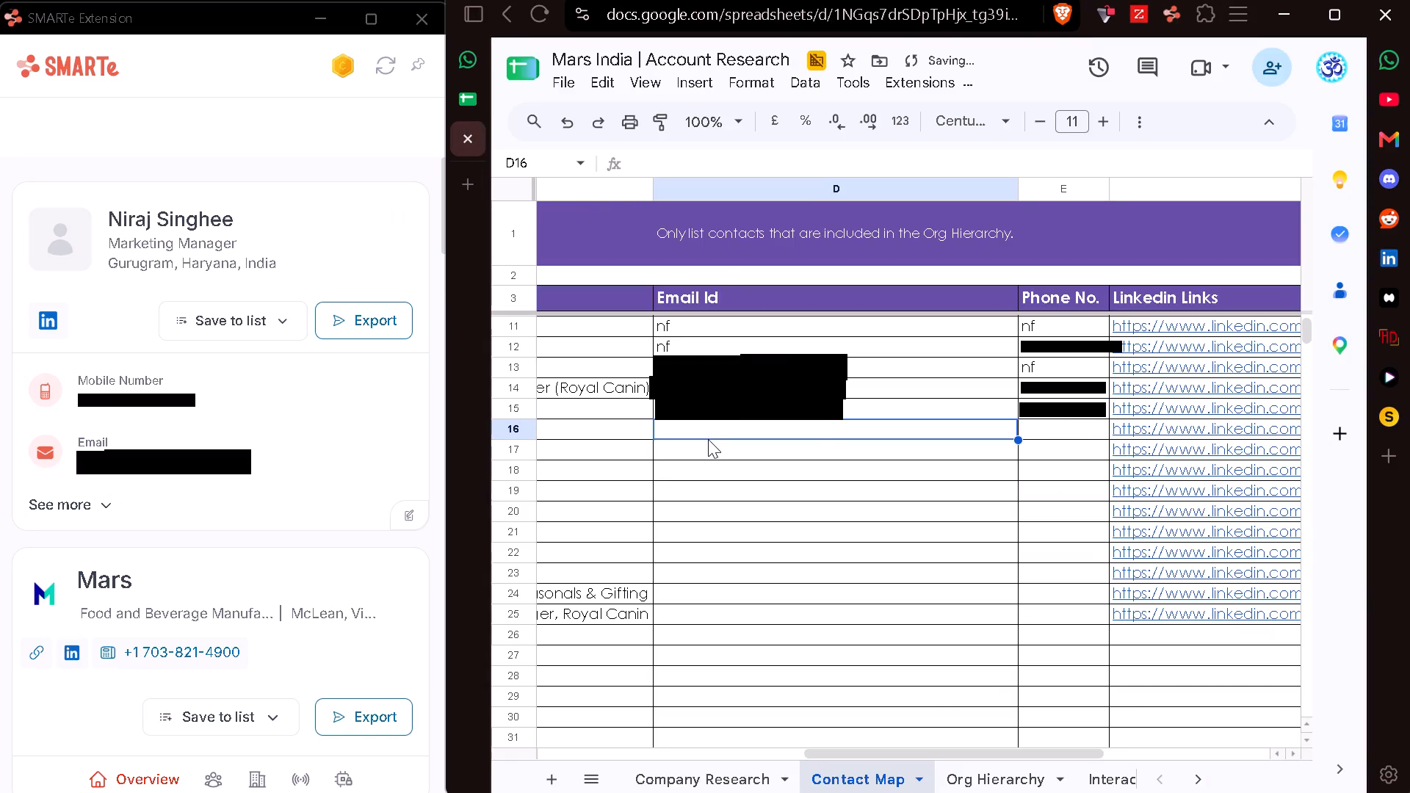
# Open the row 16 contact's LinkedIn profile with ZoomInfo and send a connection invitation without a note.
pyautogui.click(1232, 468)
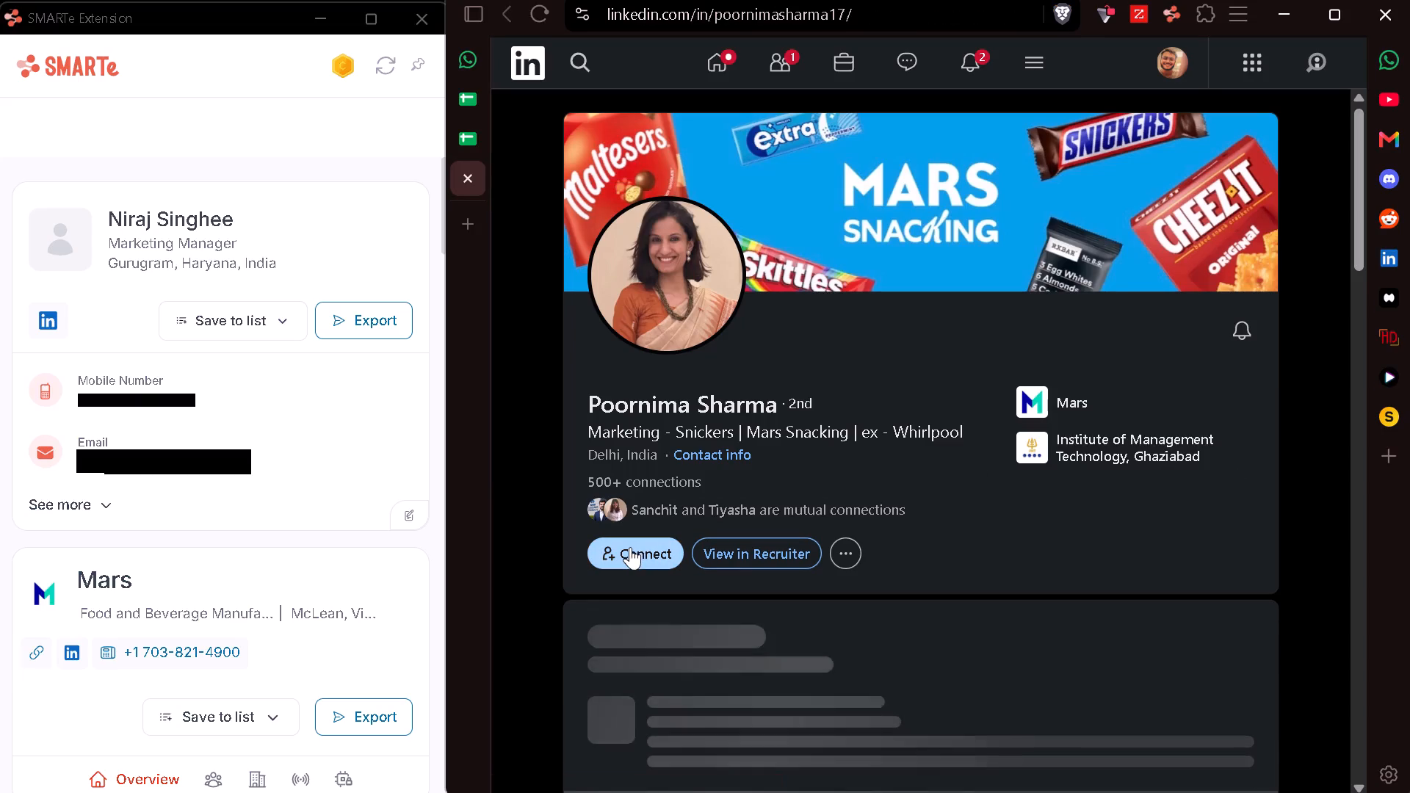
pyautogui.click(630, 547)
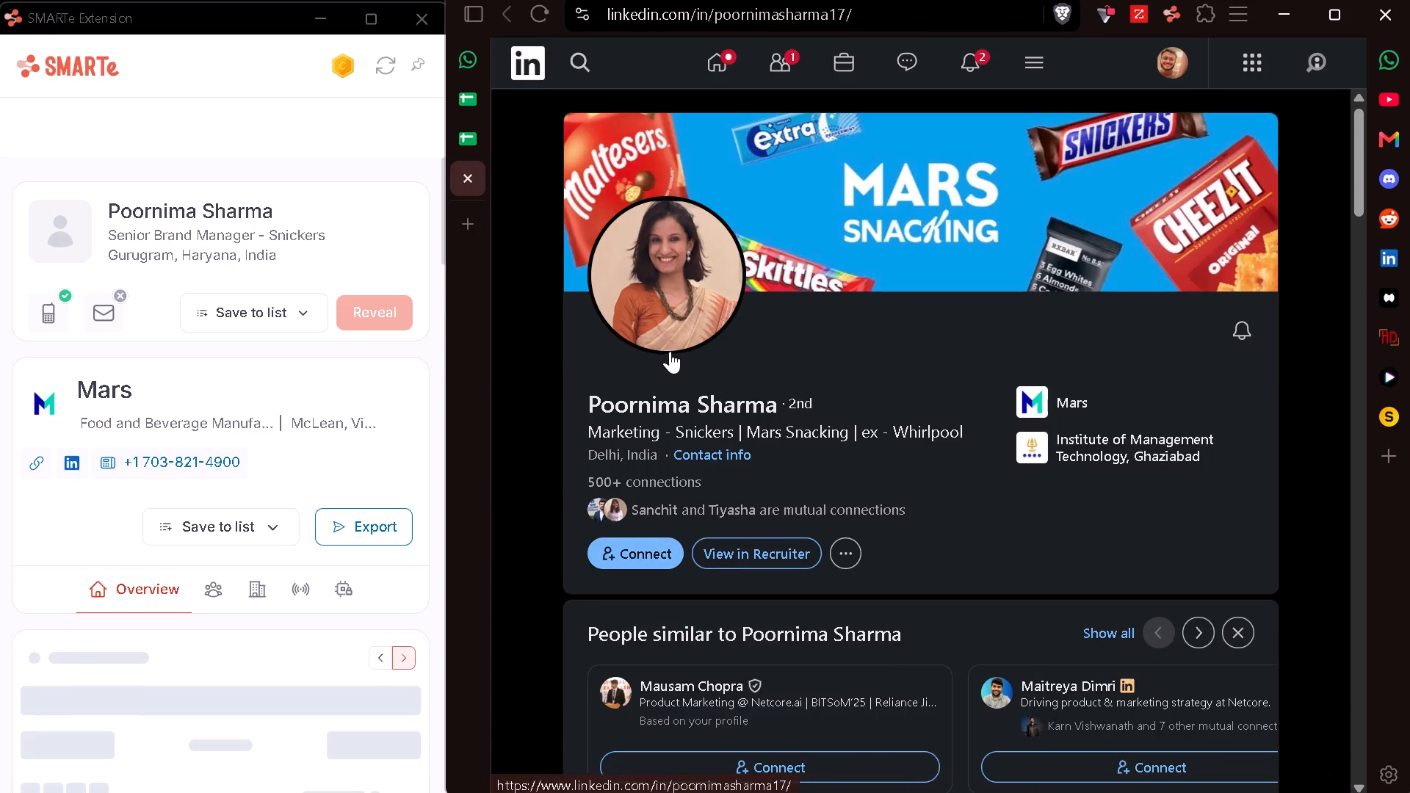
pyautogui.click(1046, 292)
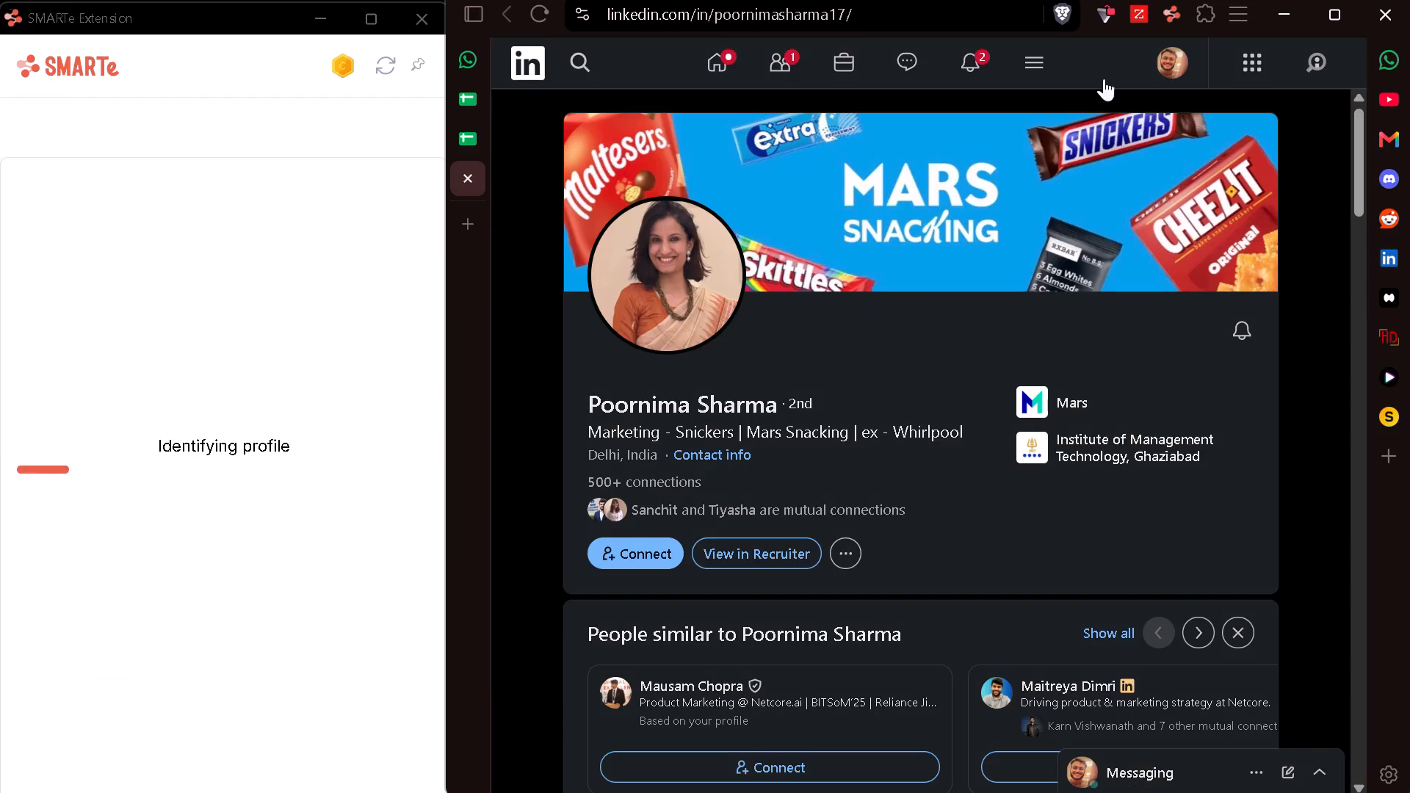
pyautogui.click(1144, 7)
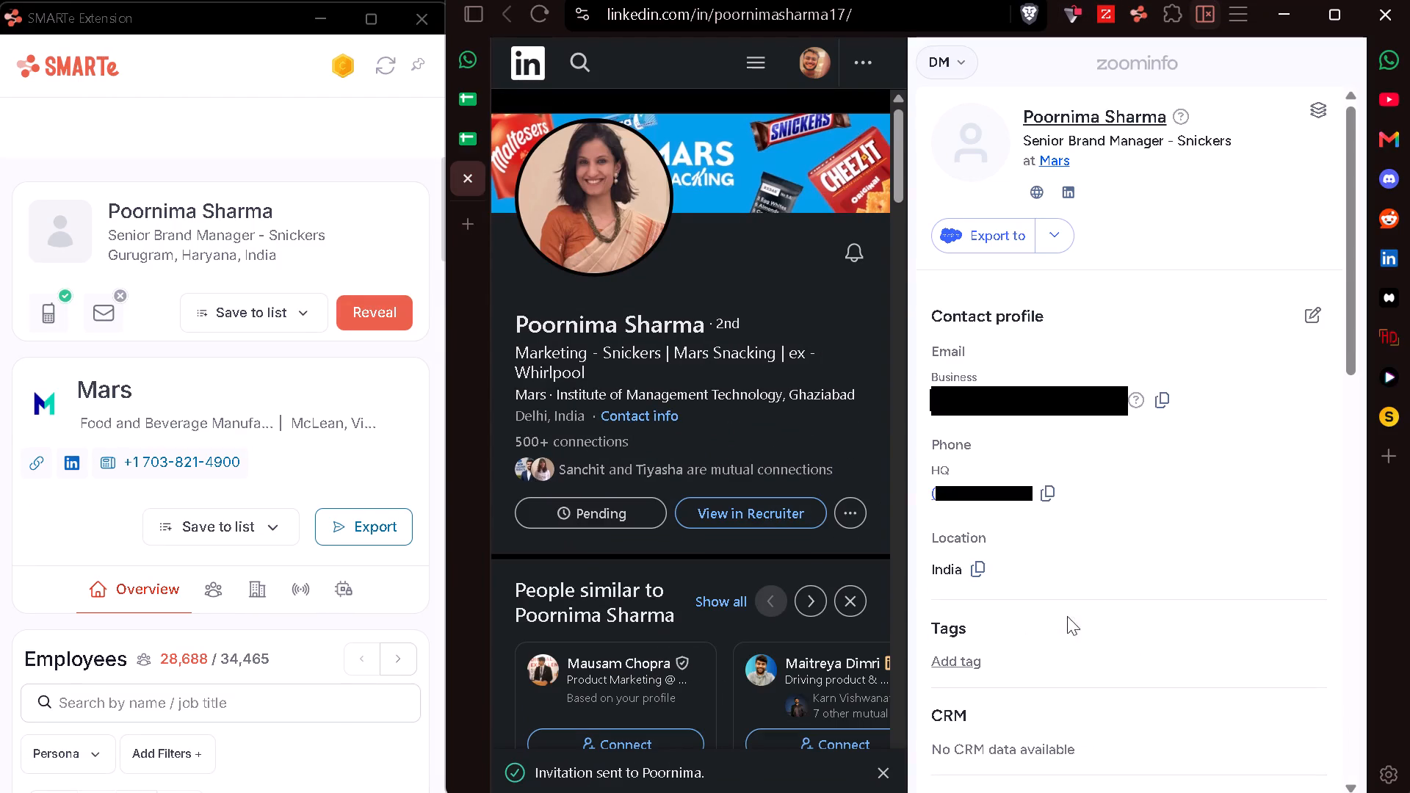
# Copy the row 16 contact's business email from ZoomInfo into Email Id cell D16 of the Contact Map.
pyautogui.click(1157, 394)
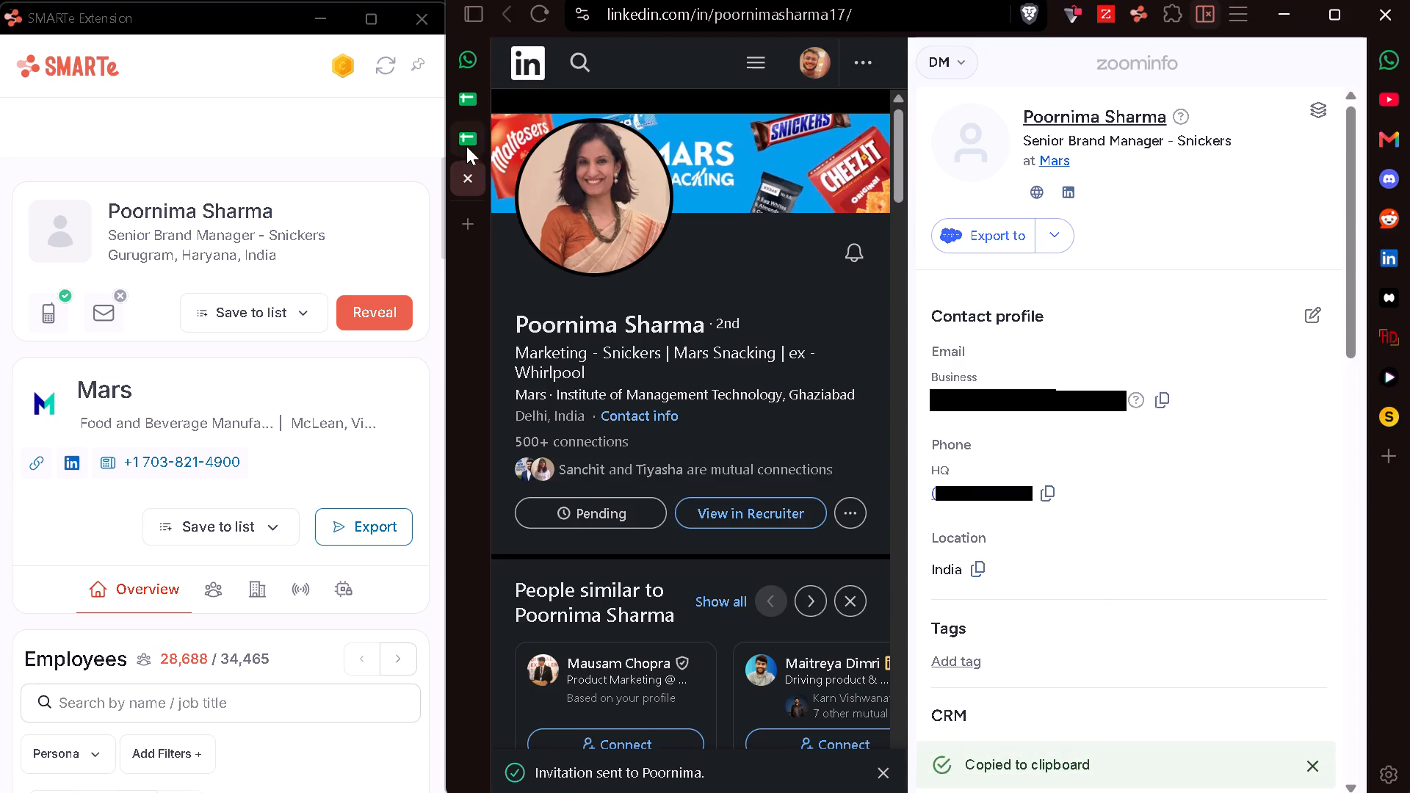
pyautogui.click(466, 144)
pyautogui.hotkey('ctrl', 'v')
# Reveal the row 16 contact in SMARTe, copy their mobile number into Phone No. cell E16 without its leading prefix, and close their LinkedIn profile.
pyautogui.press('Right')
pyautogui.click(344, 323)
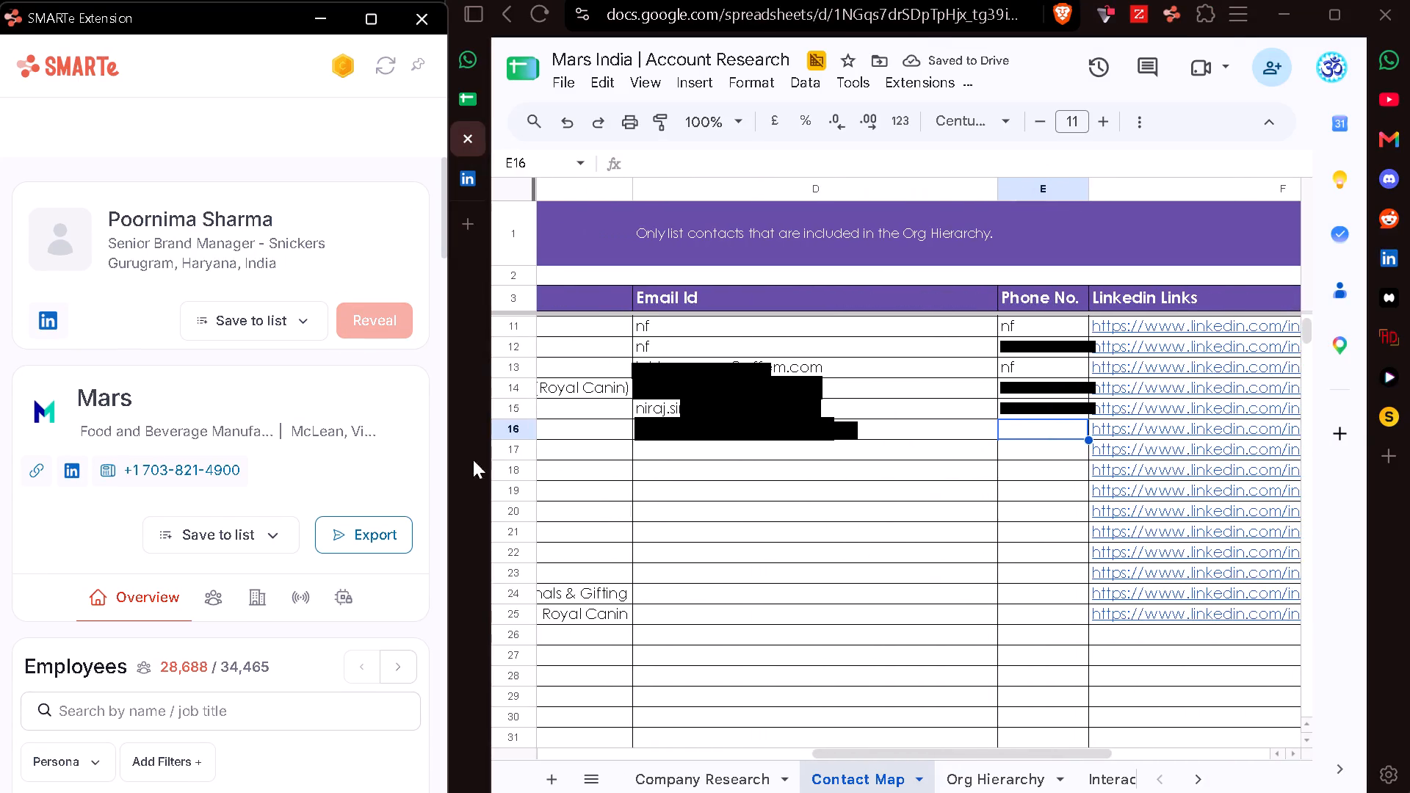
pyautogui.scroll(1, 338, 408)
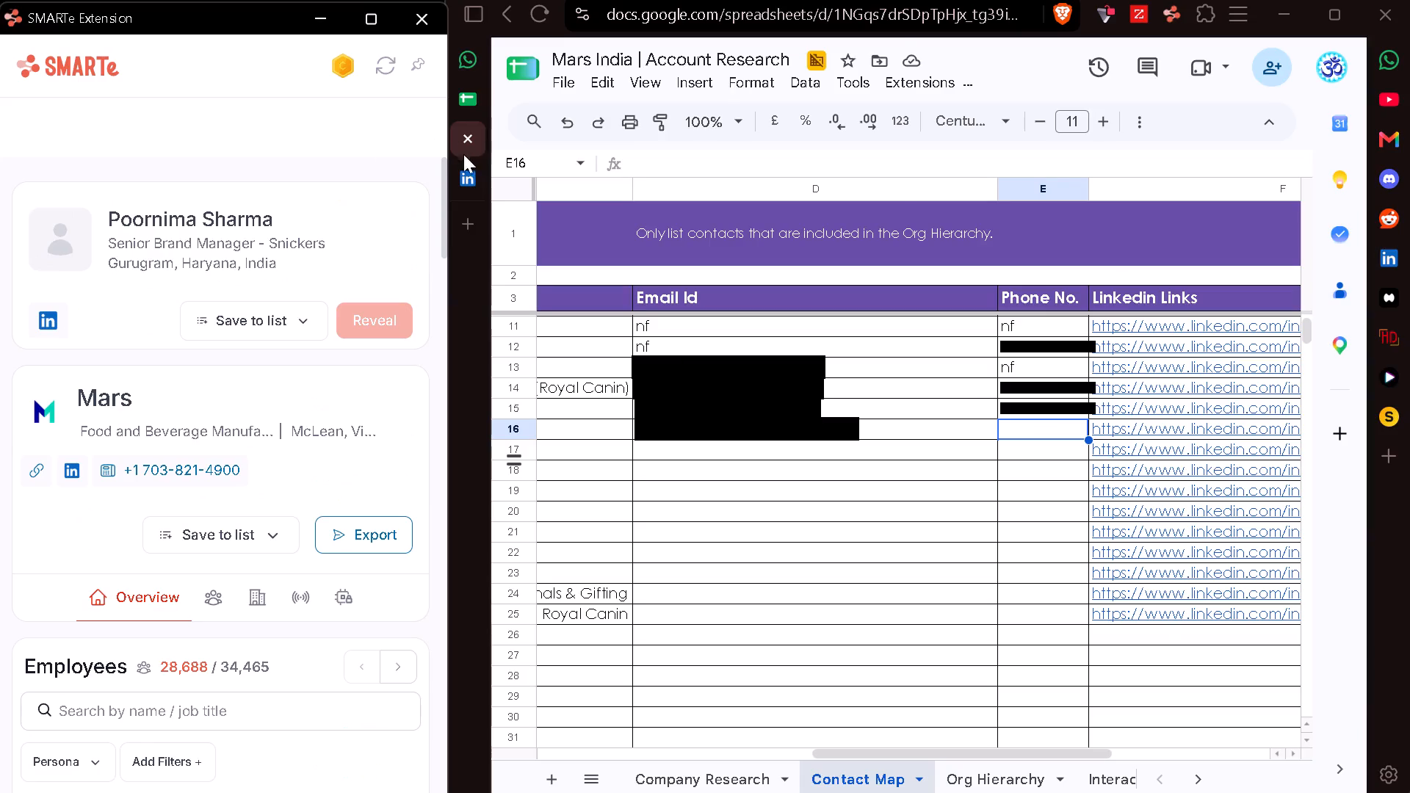
pyautogui.doubleClick(468, 175)
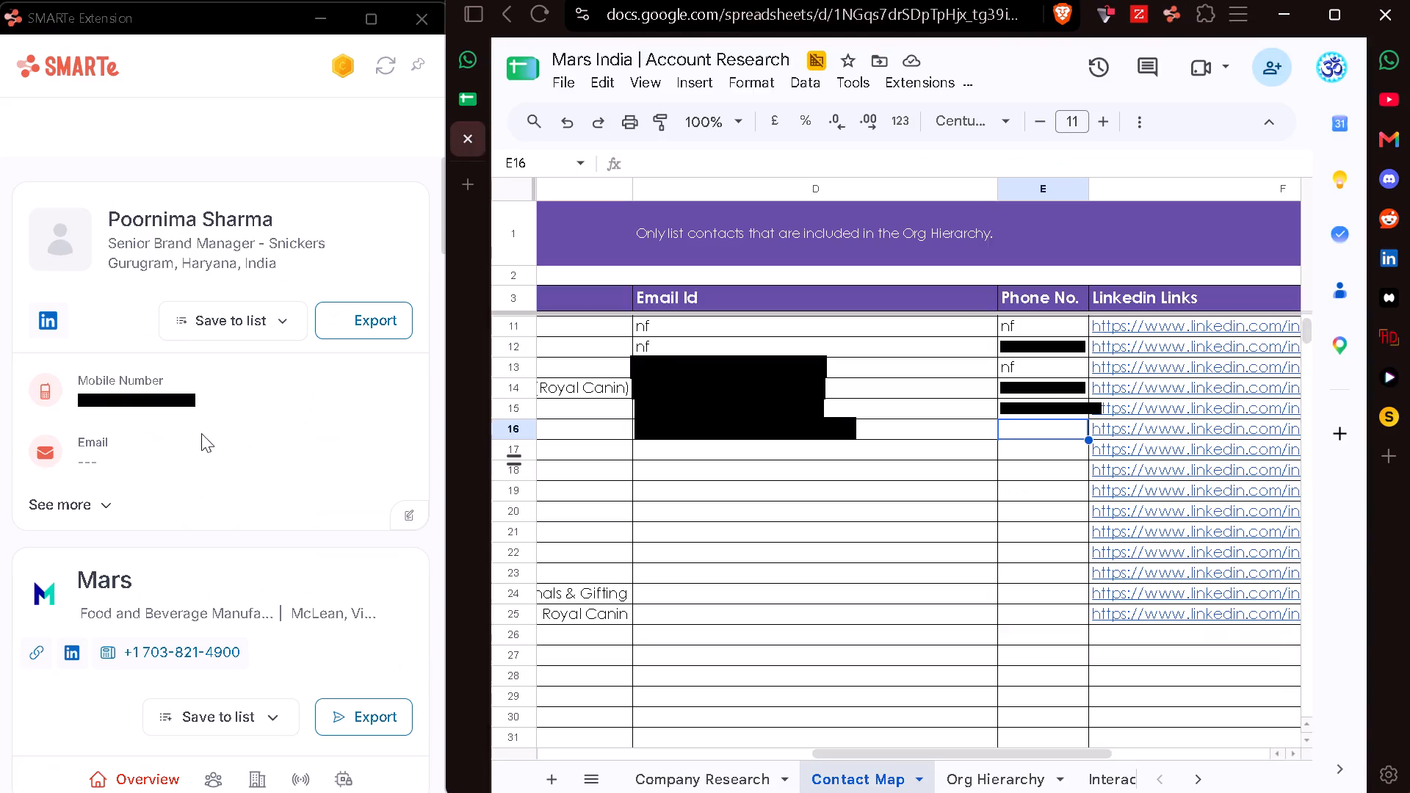
pyautogui.click(220, 396)
pyautogui.click(1046, 425)
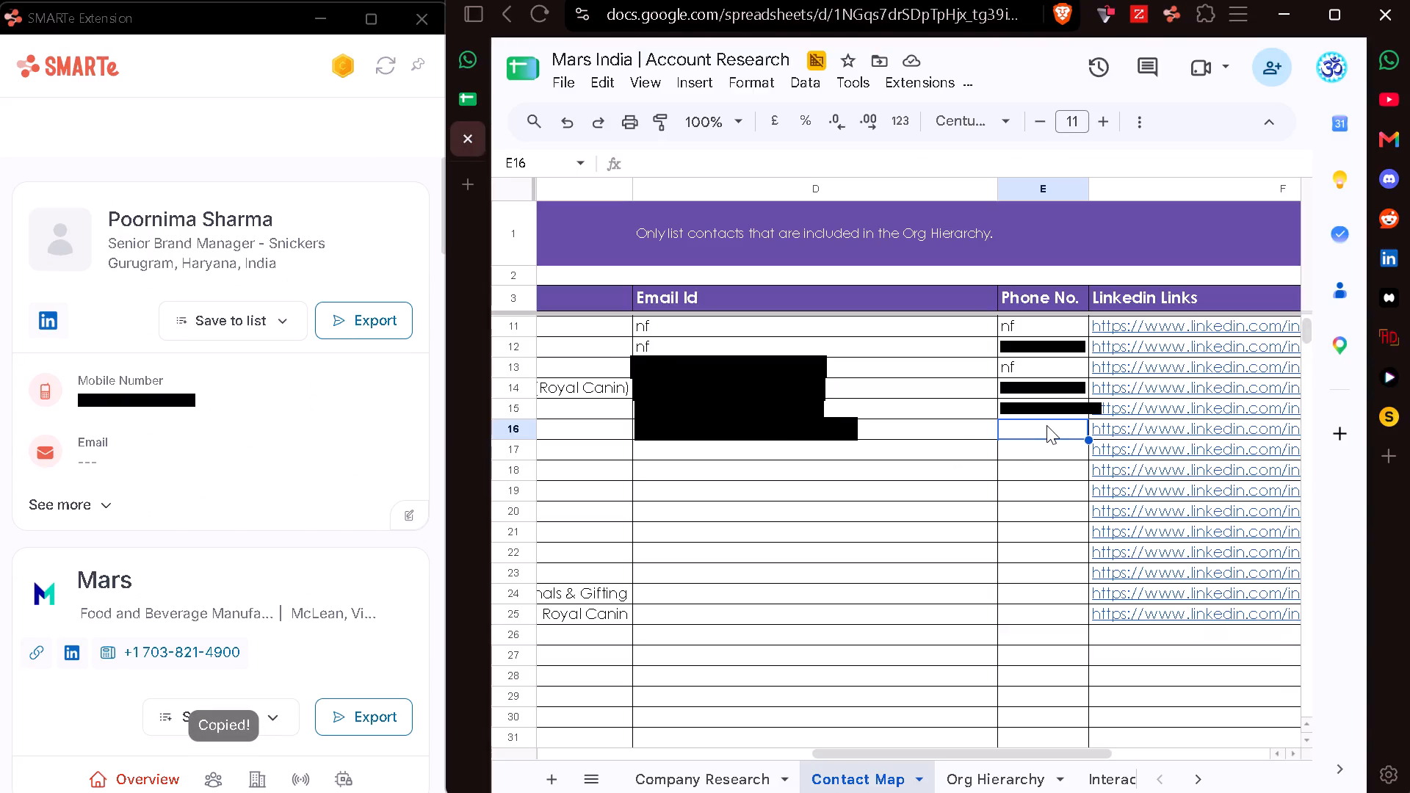
pyautogui.hotkey('ctrl', 'v')
pyautogui.click(658, 162)
pyautogui.press('BackSpace')
pyautogui.press('BackSpace')
pyautogui.press('BackSpace')
pyautogui.press('BackSpace')
pyautogui.press('BackSpace')
pyautogui.press('BackSpace')
pyautogui.press('BackSpace')
pyautogui.press('BackSpace')
pyautogui.press('BackSpace')
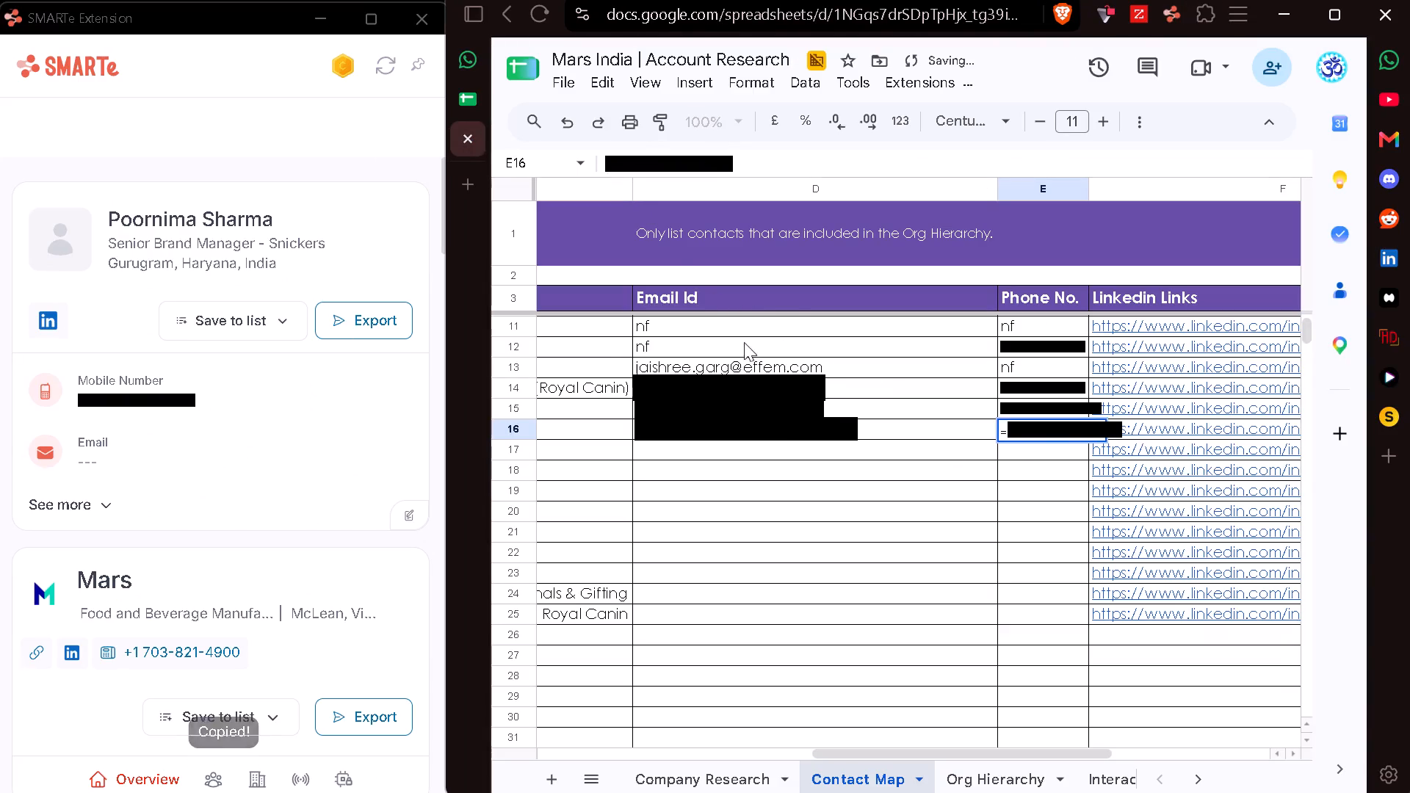
pyautogui.click(712, 453)
# Open the row 17 contact's LinkedIn profile with ZoomInfo and SMARTe, and send a connection invitation without a note.
pyautogui.scroll(-1, 712, 453)
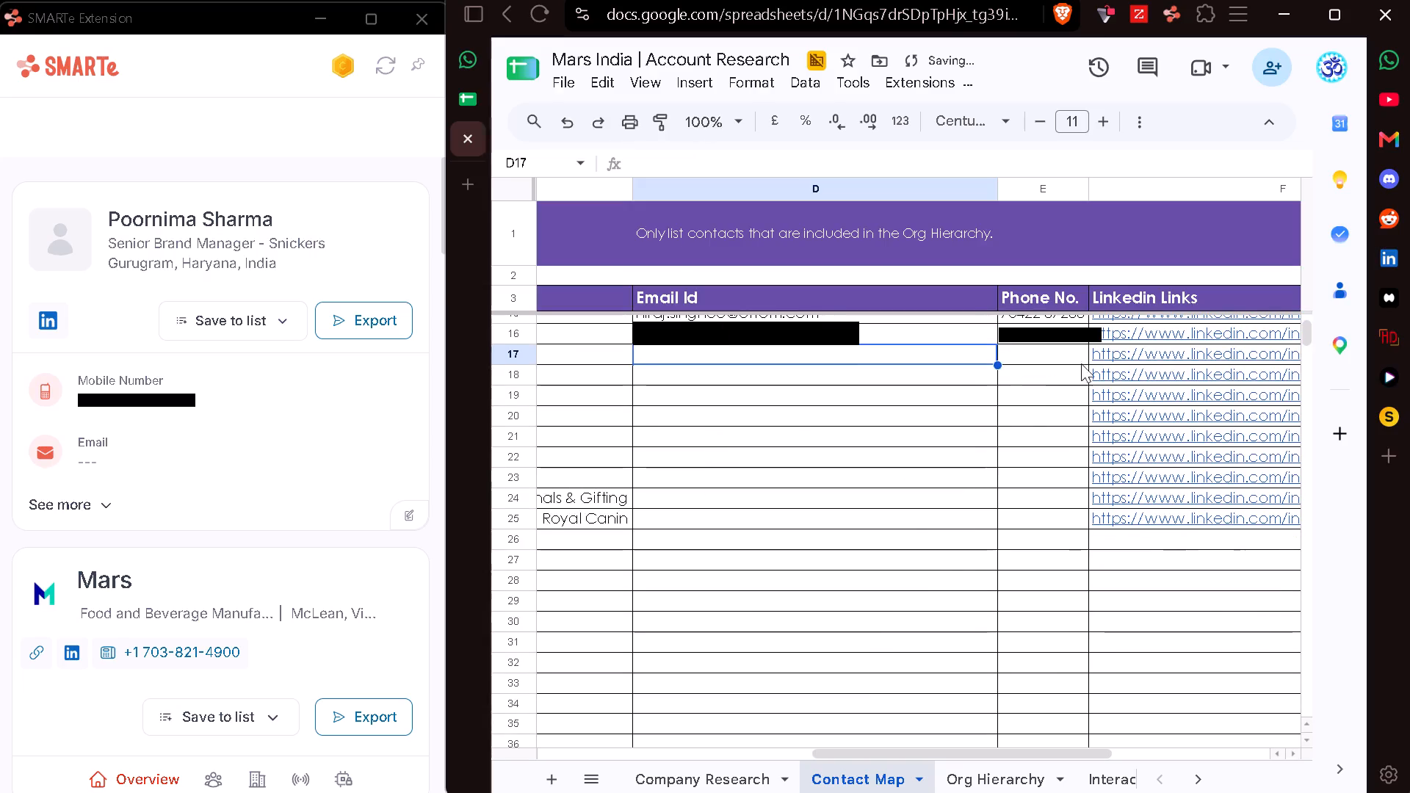
pyautogui.click(1229, 391)
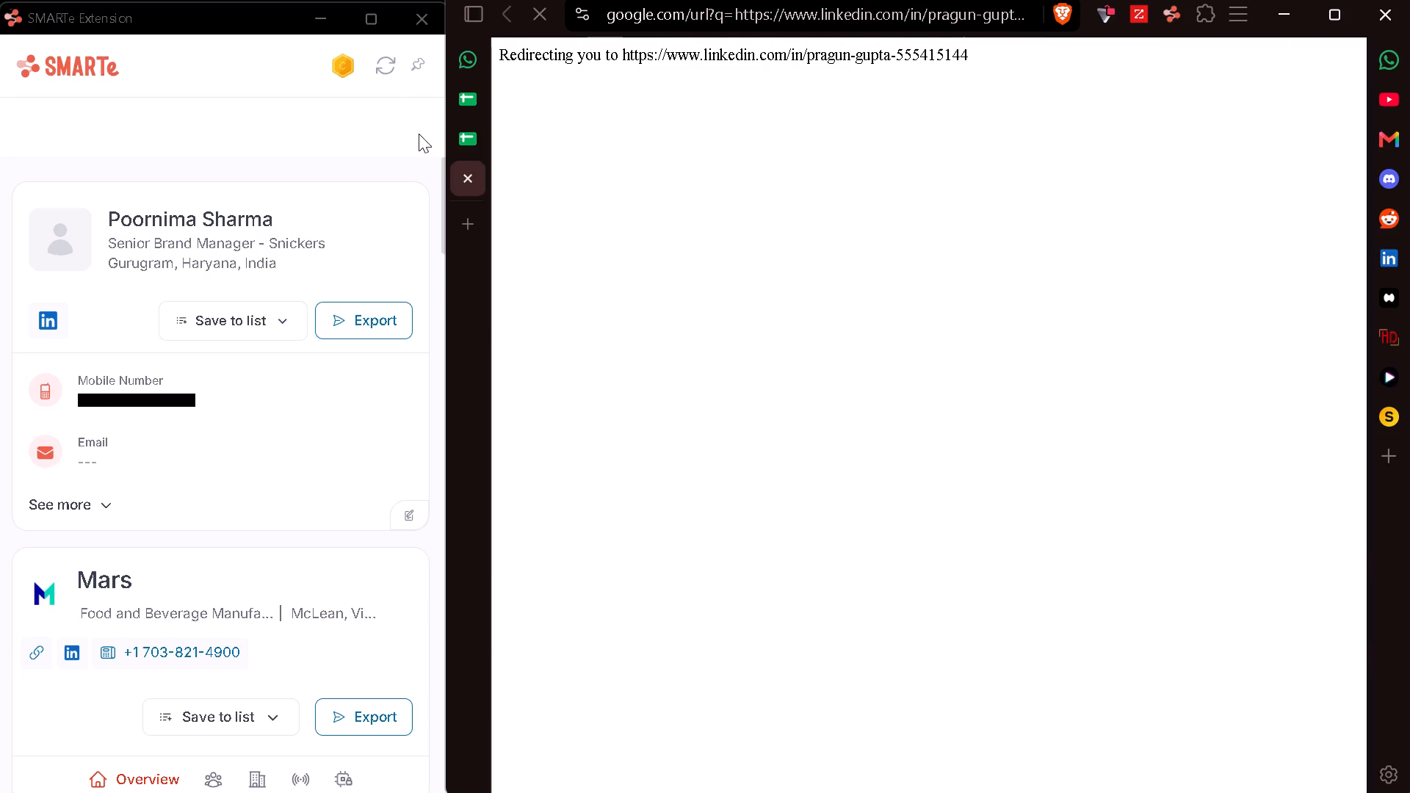
pyautogui.click(384, 73)
pyautogui.click(1127, 15)
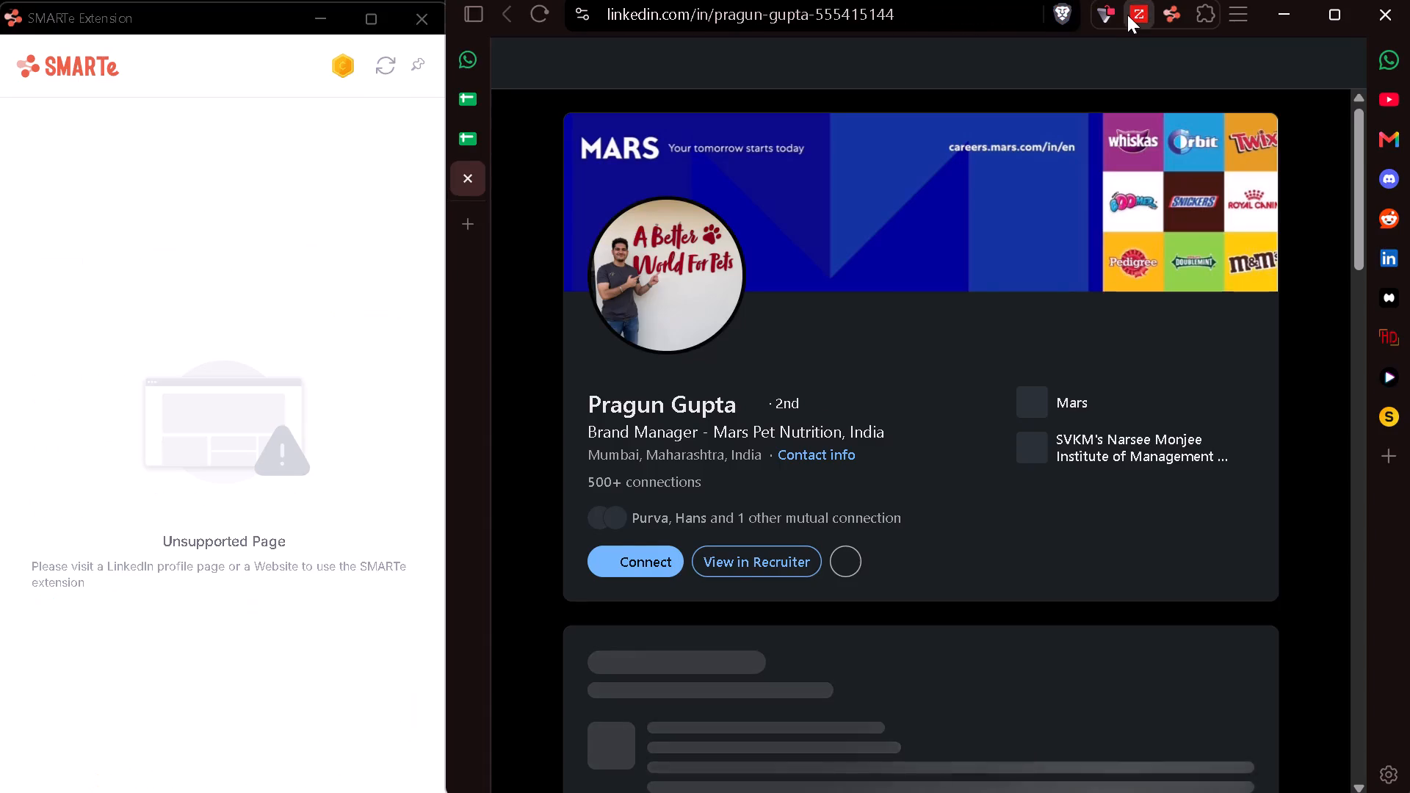
pyautogui.click(590, 492)
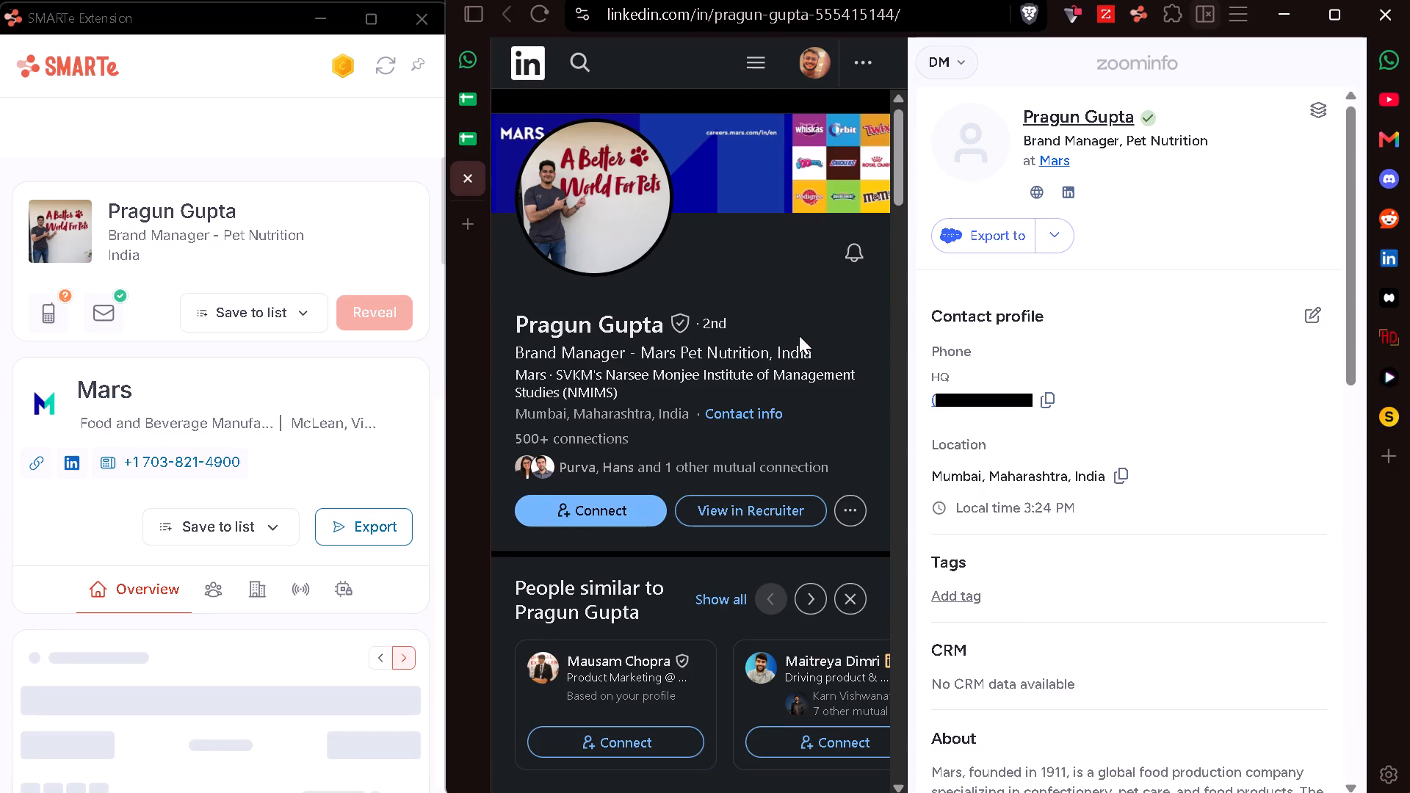
pyautogui.click(728, 296)
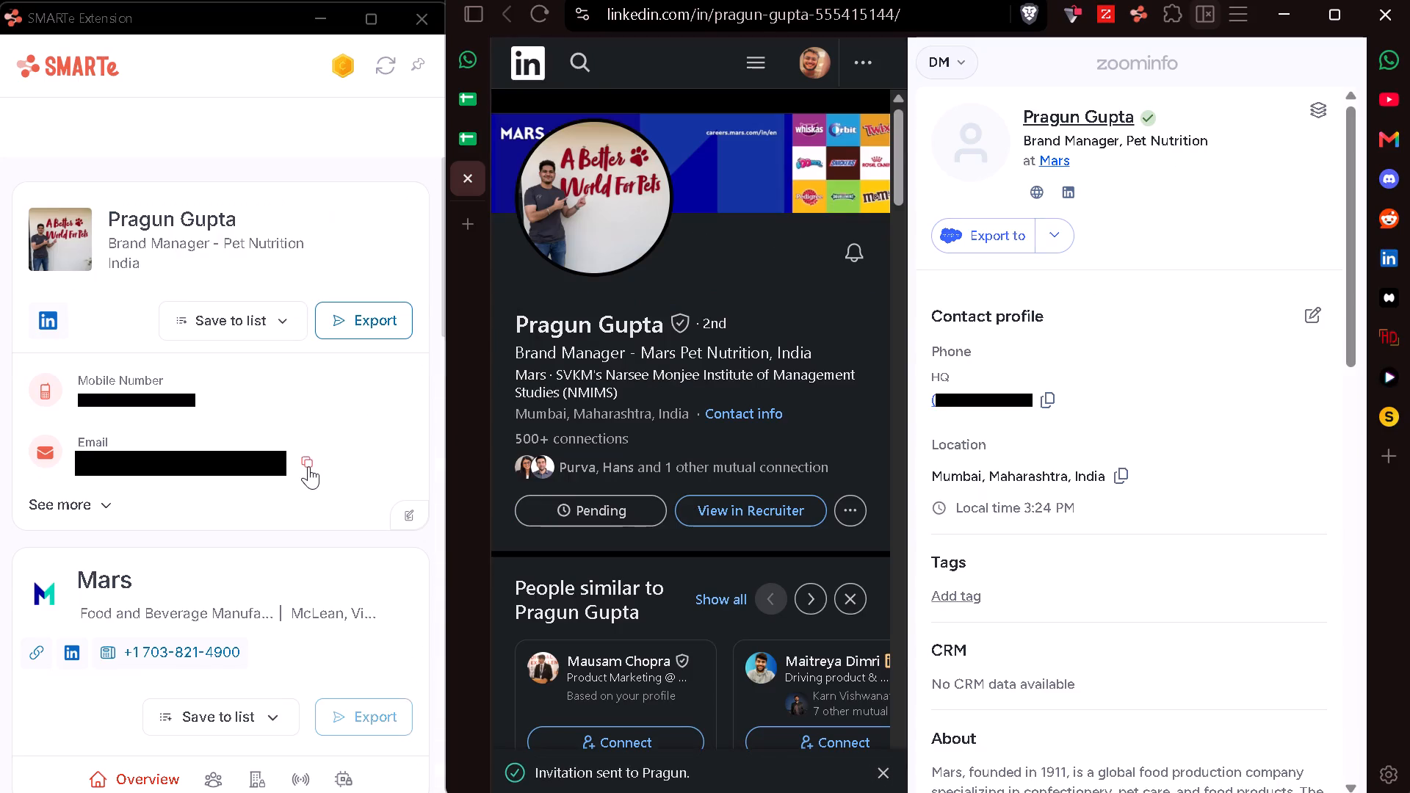
# Copy the row 17 contact's email from SMARTe into Email Id cell D17 of the Contact Map.
pyautogui.click(308, 466)
pyautogui.click(464, 129)
pyautogui.hotkey('ctrl', 'v')
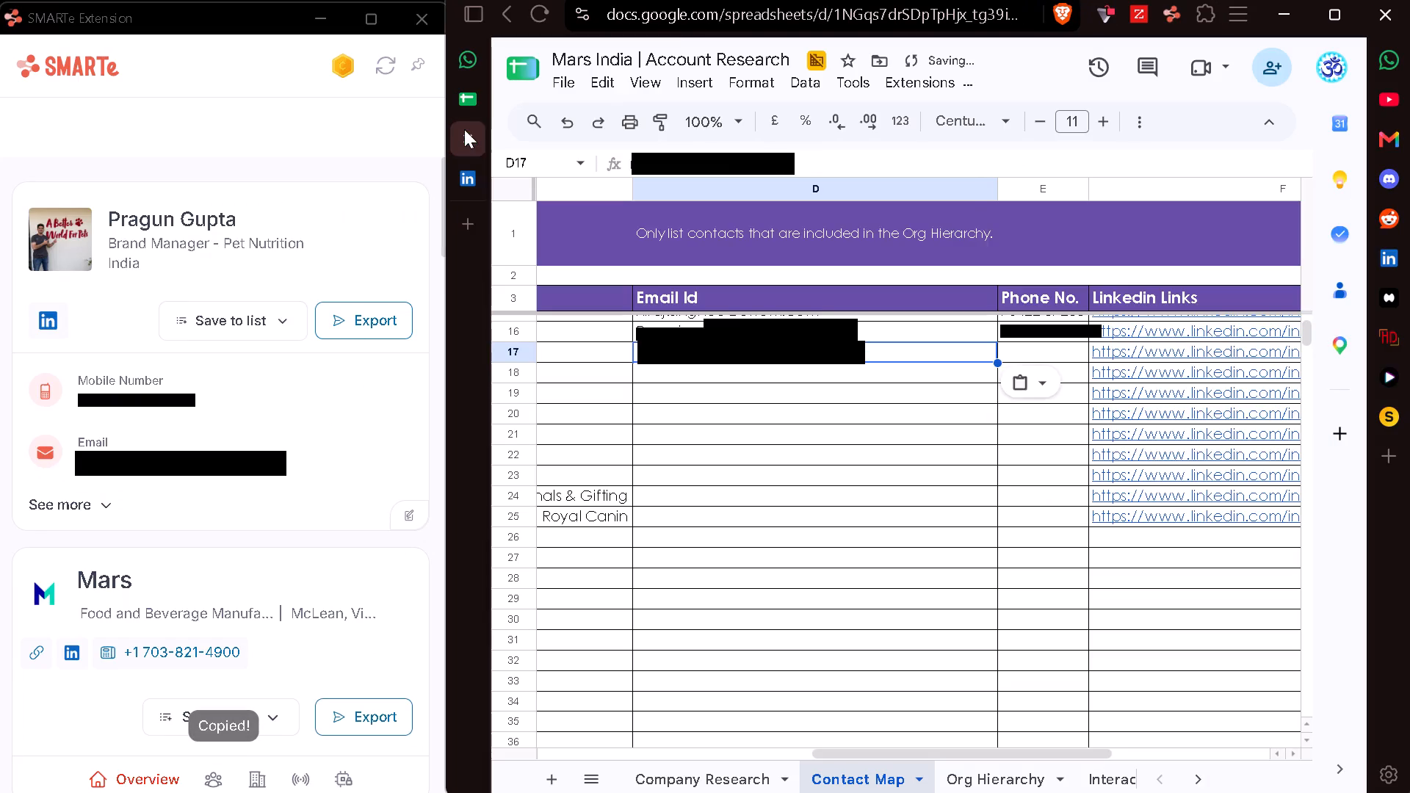
# Copy the row 17 contact's mobile number from SMARTe into Phone No. cell E17 and strip its leading prefix.
pyautogui.press('Right')
pyautogui.click(215, 403)
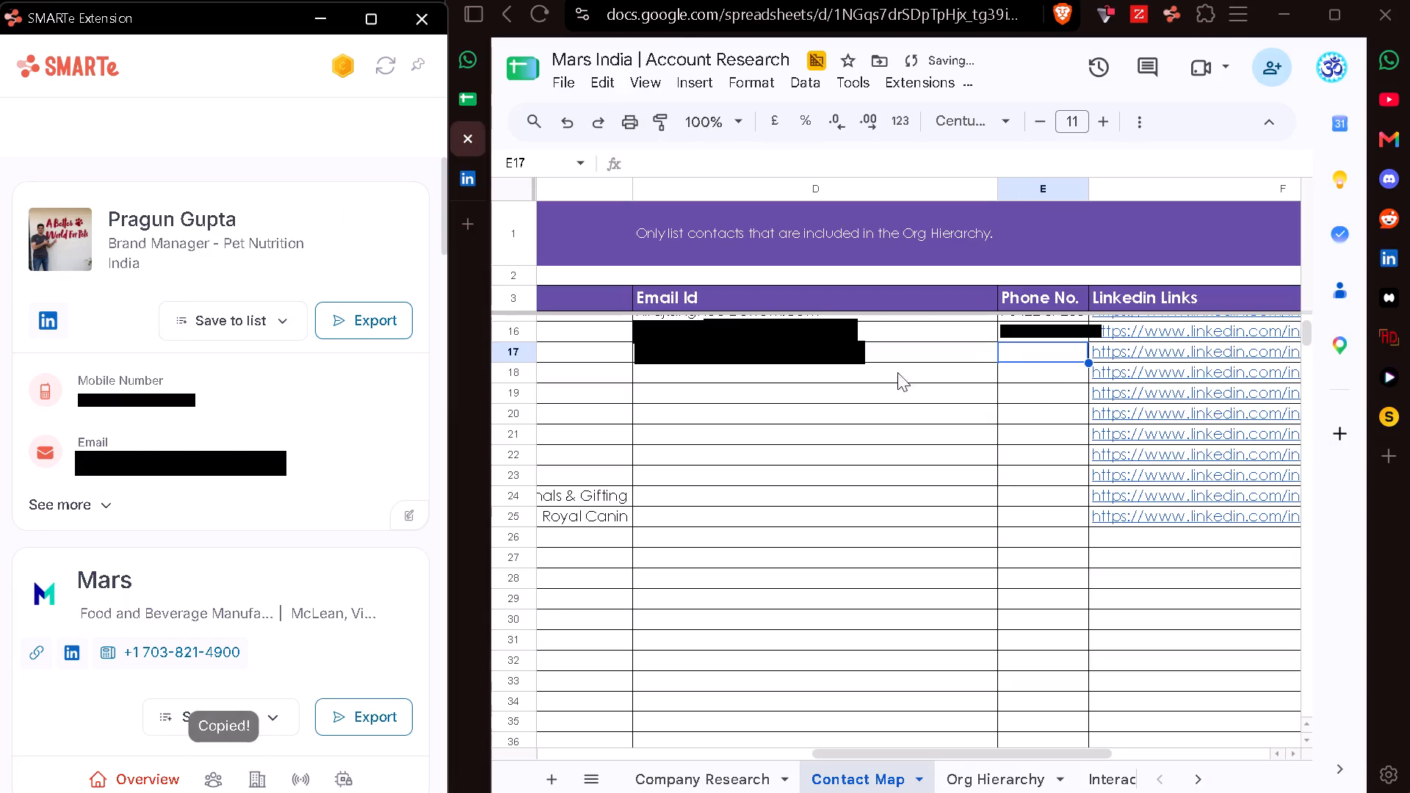
pyautogui.click(996, 353)
pyautogui.press('Right')
pyautogui.hotkey('ctrl', 'v')
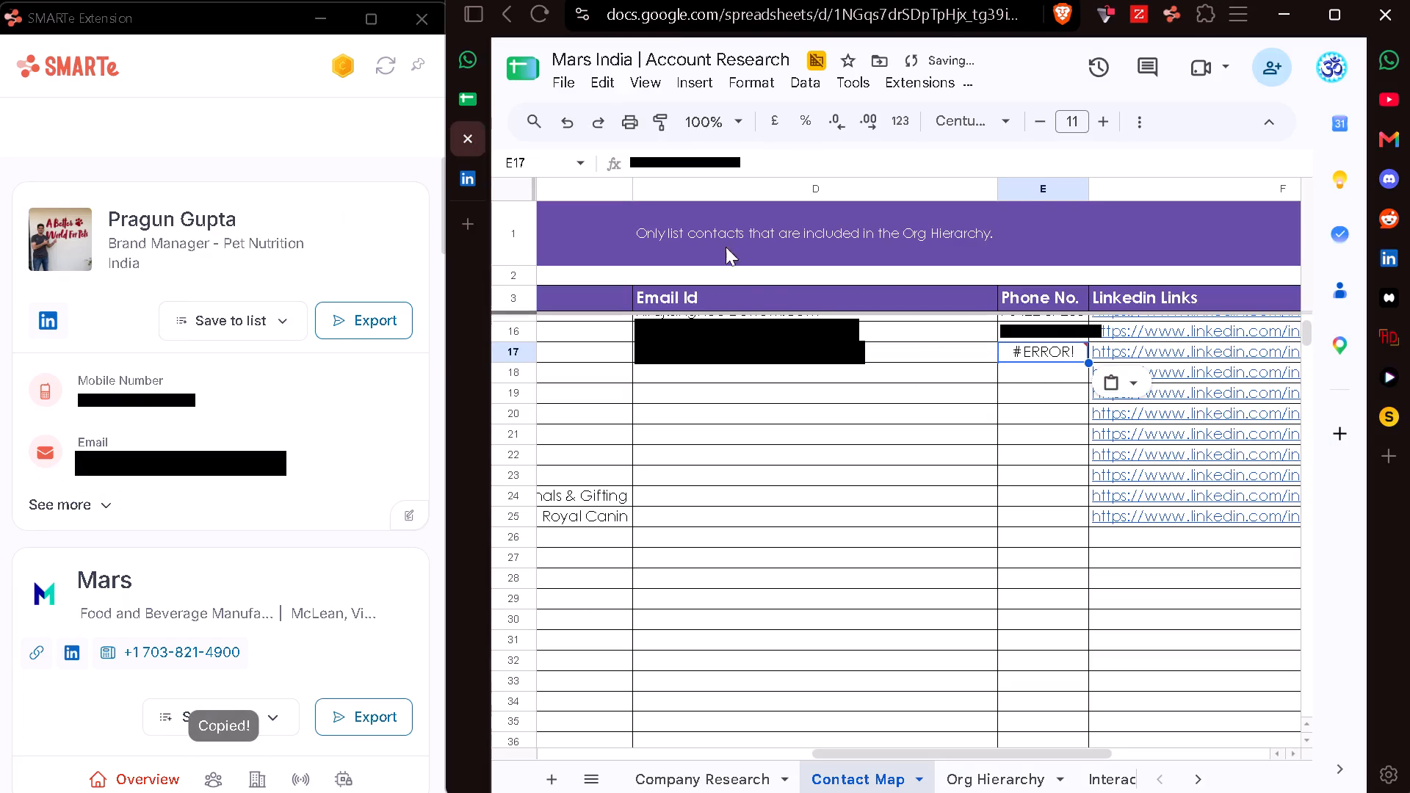
pyautogui.click(657, 156)
pyautogui.press('BackSpace')
pyautogui.press('BackSpace')
pyautogui.press('BackSpace')
pyautogui.press('BackSpace')
pyautogui.press('BackSpace')
pyautogui.press('BackSpace')
pyautogui.press('BackSpace')
pyautogui.press('BackSpace')
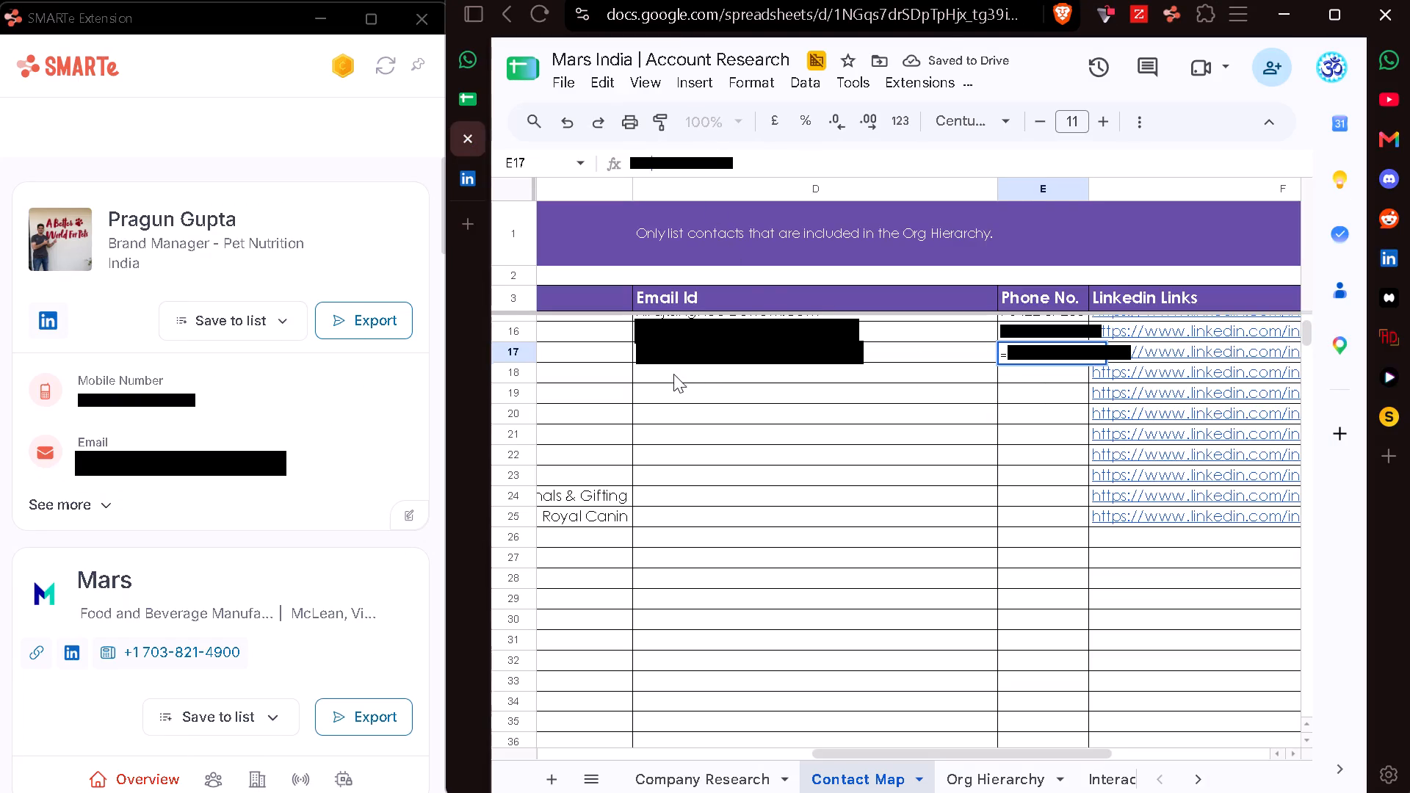
pyautogui.click(669, 374)
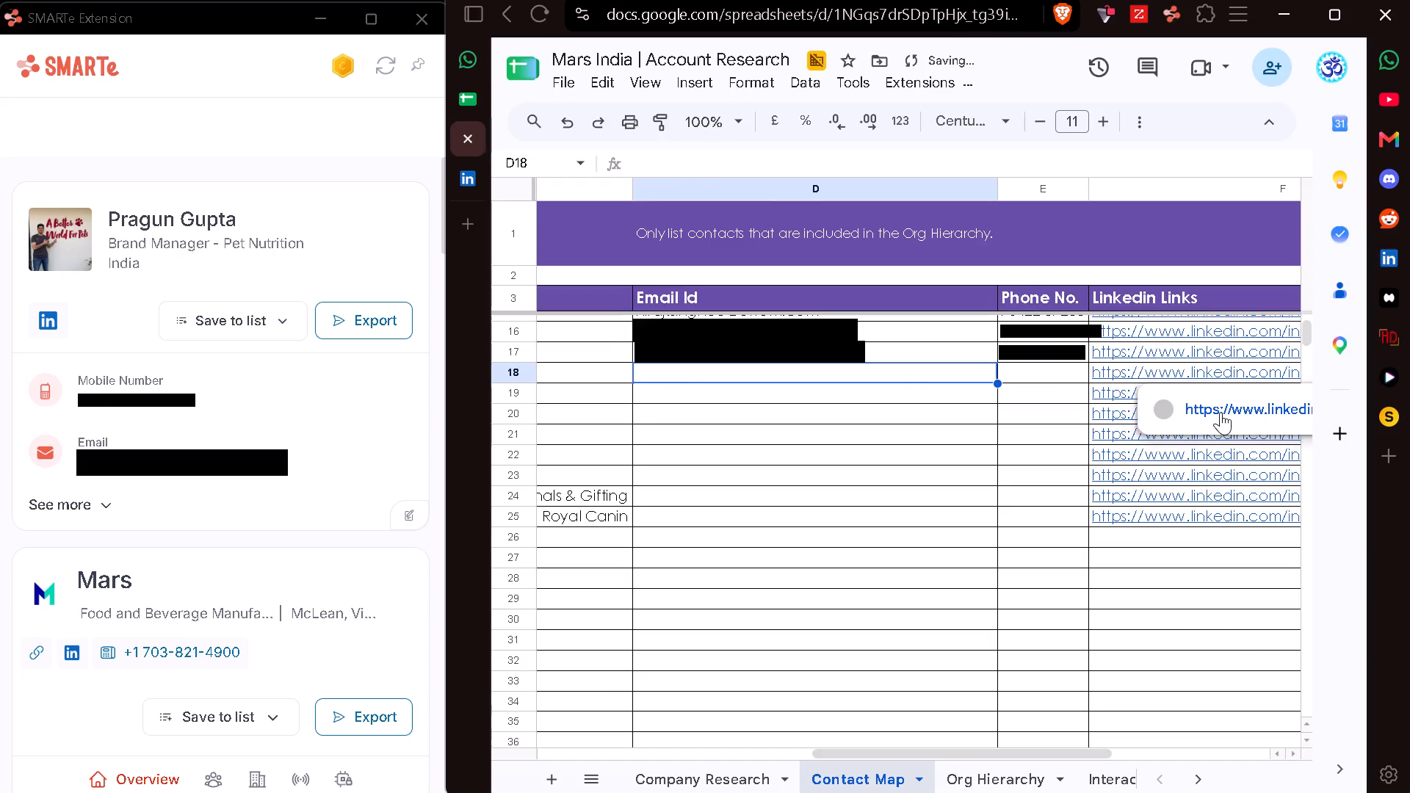
# Open the row 18 contact's LinkedIn profile, copy their ZoomInfo business email and send a connection invitation without a note.
pyautogui.click(1221, 412)
pyautogui.click(1140, 25)
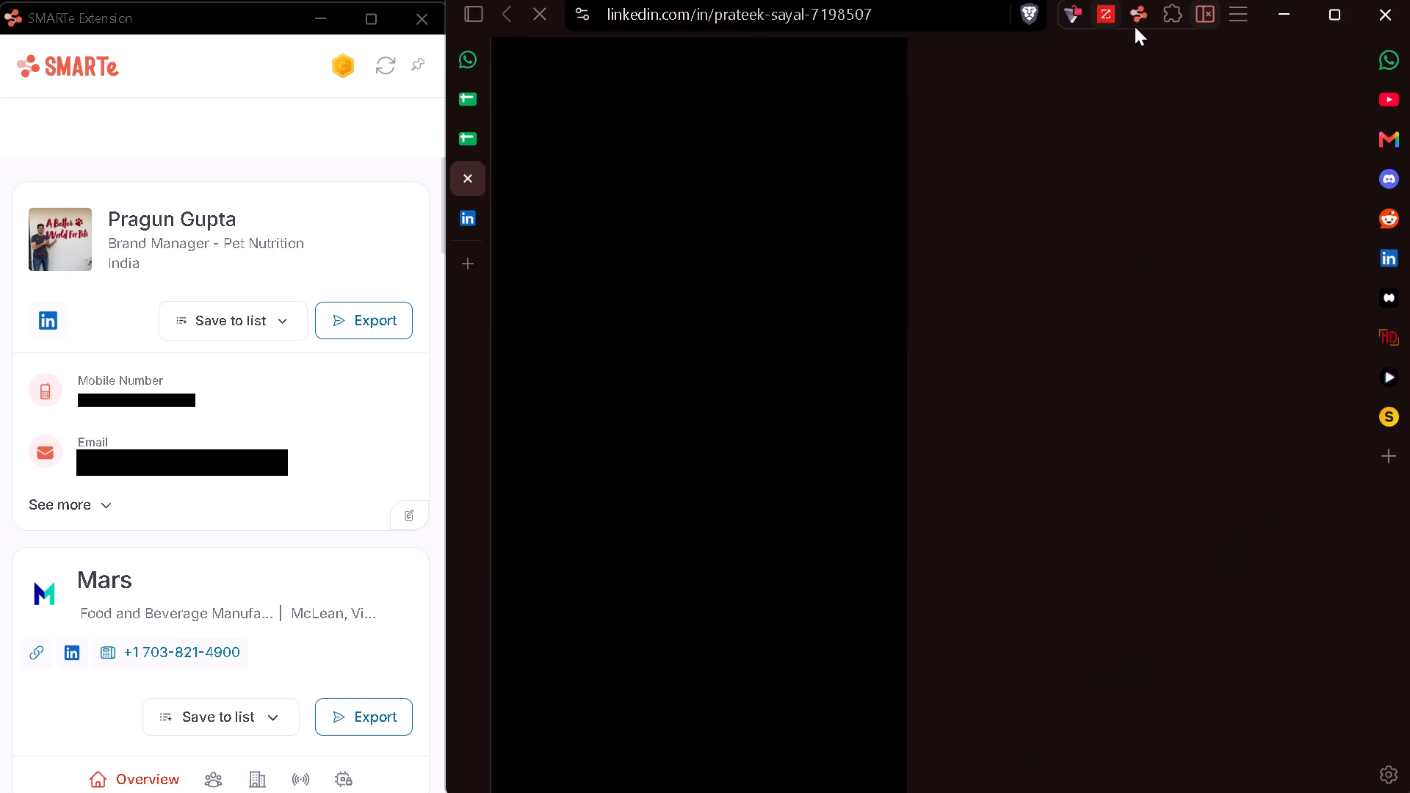
pyautogui.click(566, 526)
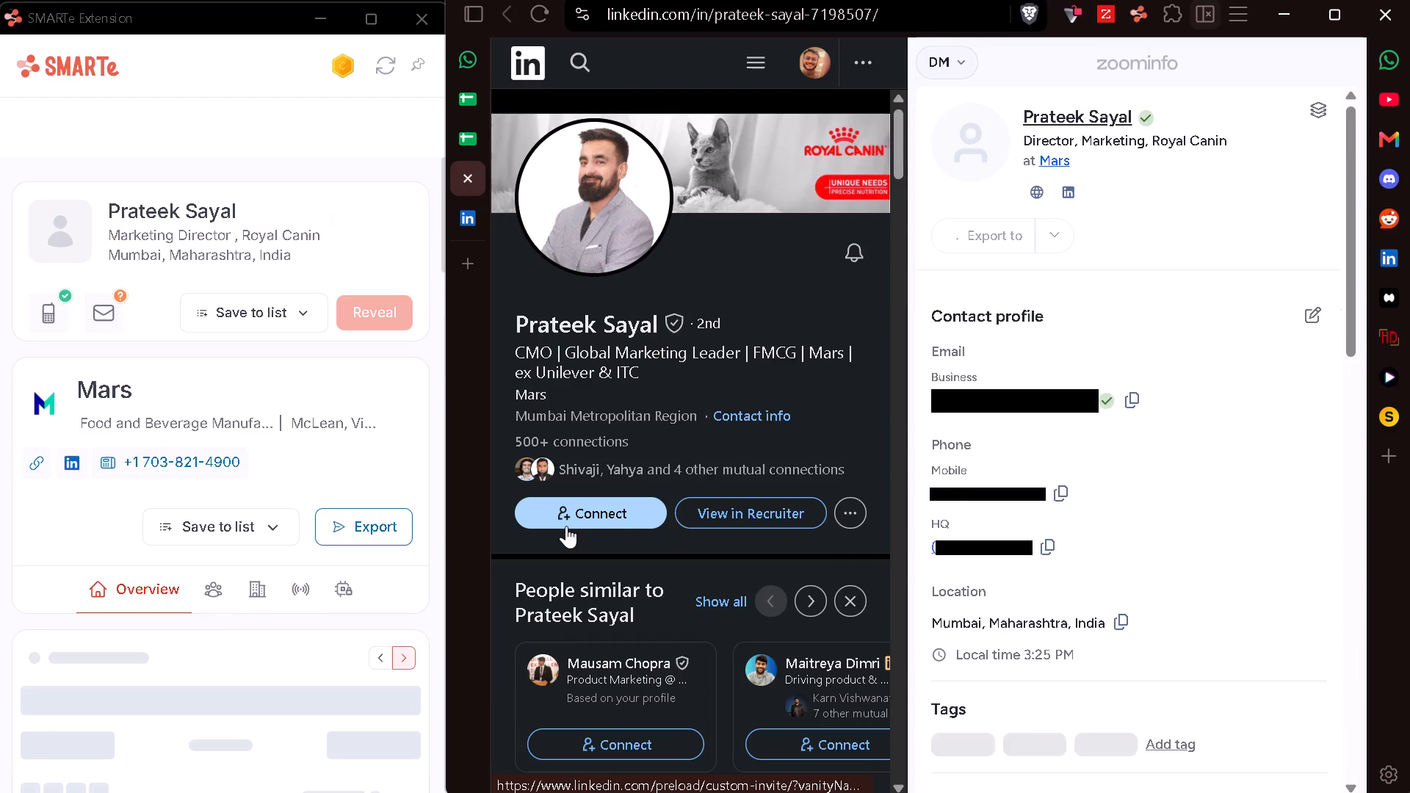
pyautogui.click(1135, 400)
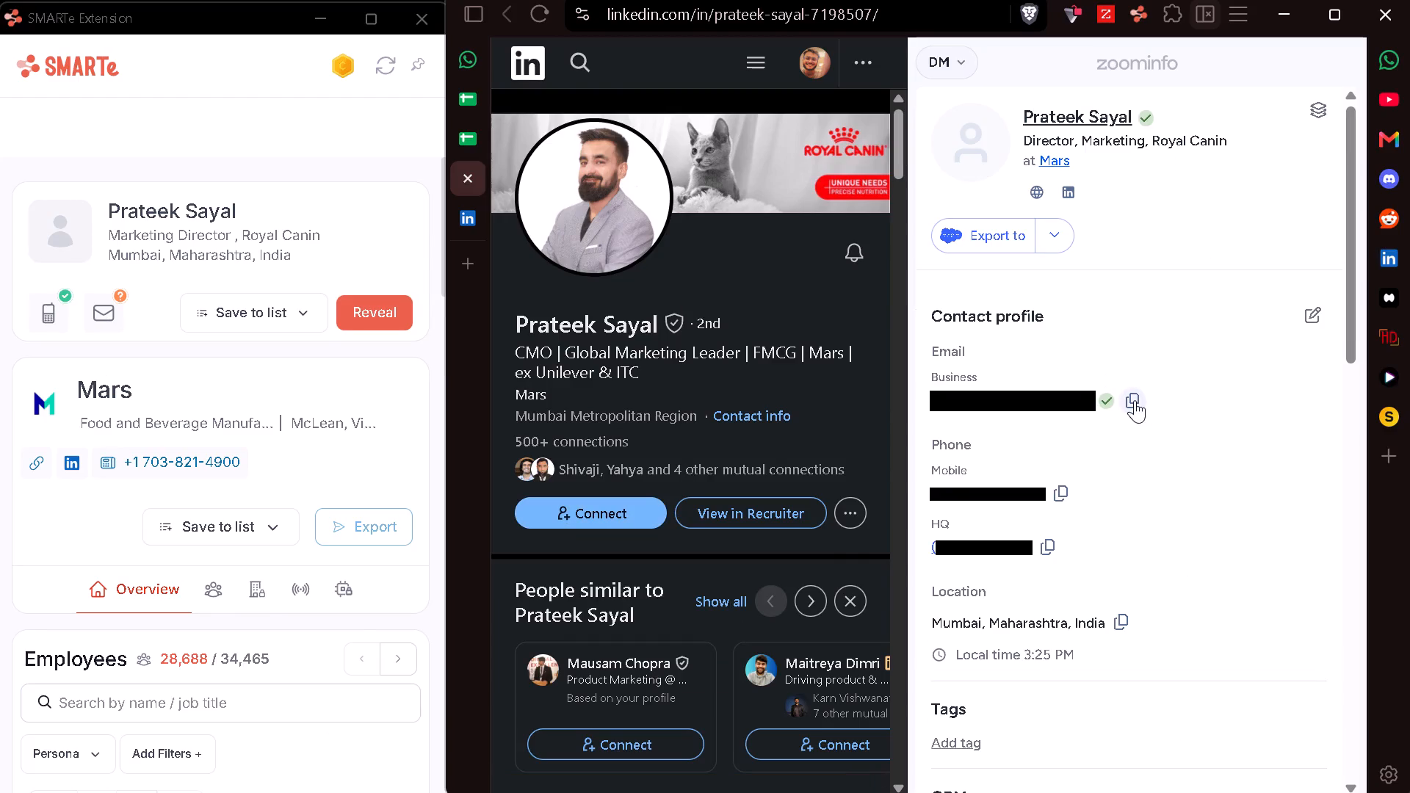
pyautogui.click(778, 307)
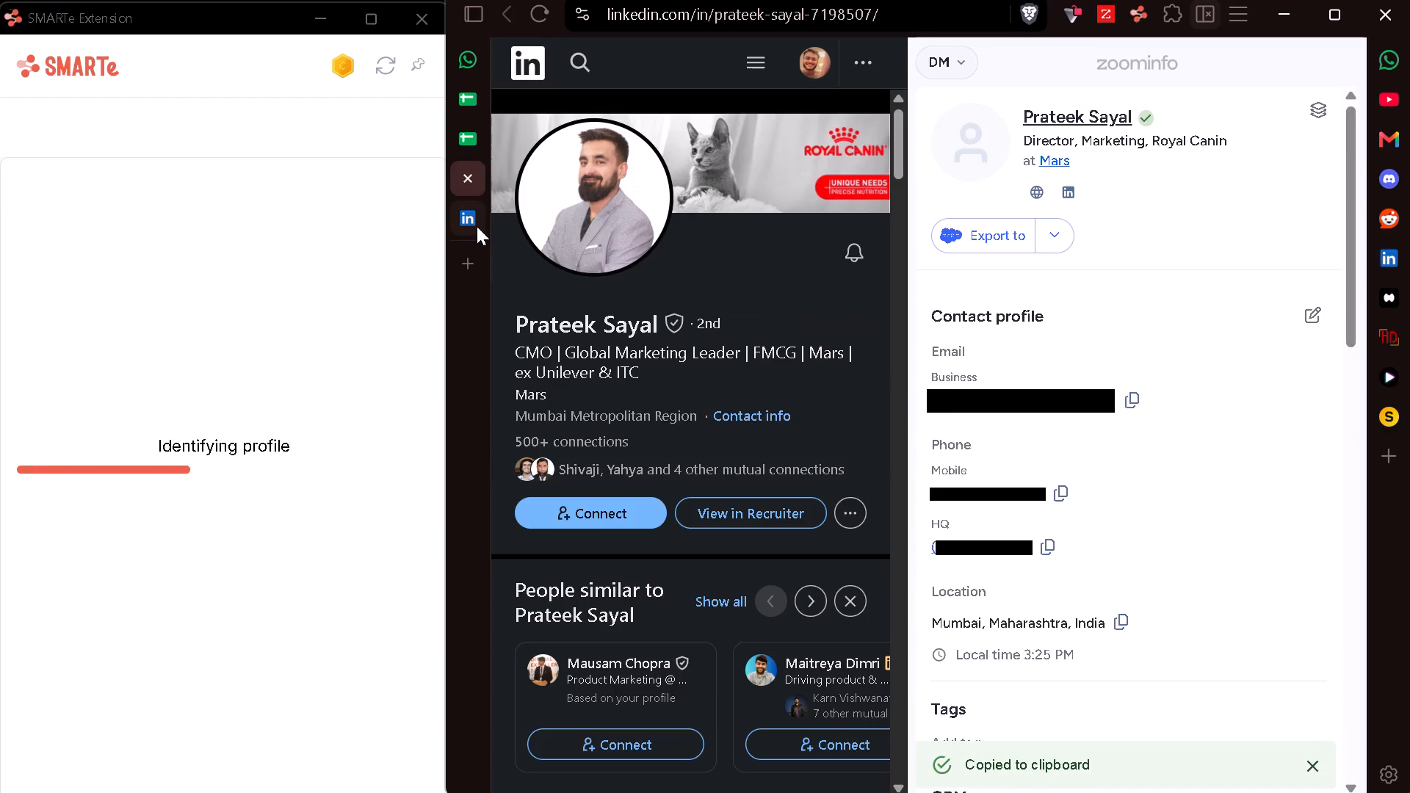
# Close the row 17 contact's LinkedIn profile and paste the row 18 contact's business email into Email Id cell D18.
pyautogui.doubleClick(470, 218)
pyautogui.click(459, 140)
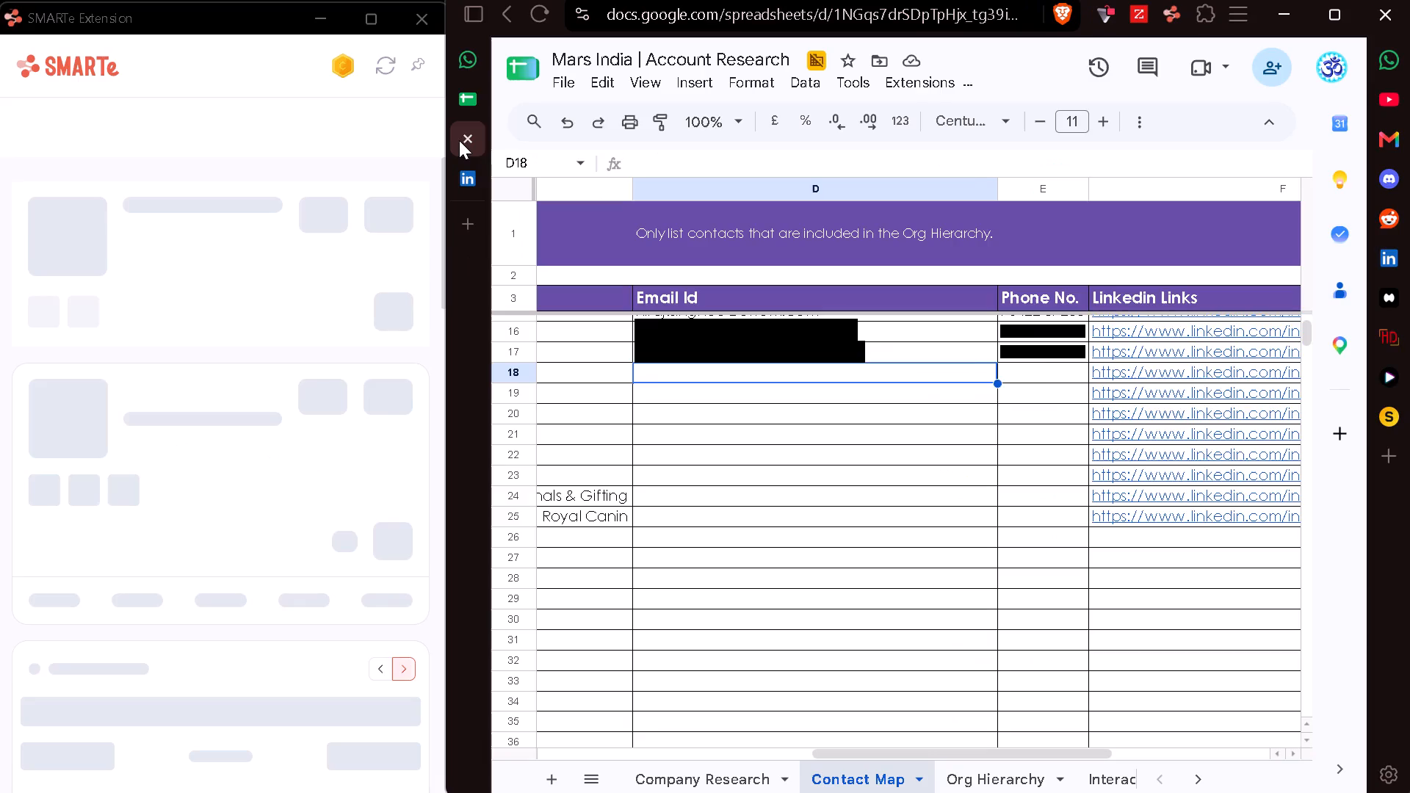
pyautogui.hotkey('ctrl', 'v')
# Copy the row 18 contact's ZoomInfo mobile number into Phone No. cell E18, strip its leading prefix and close their LinkedIn profile.
pyautogui.press('Right')
pyautogui.click(466, 191)
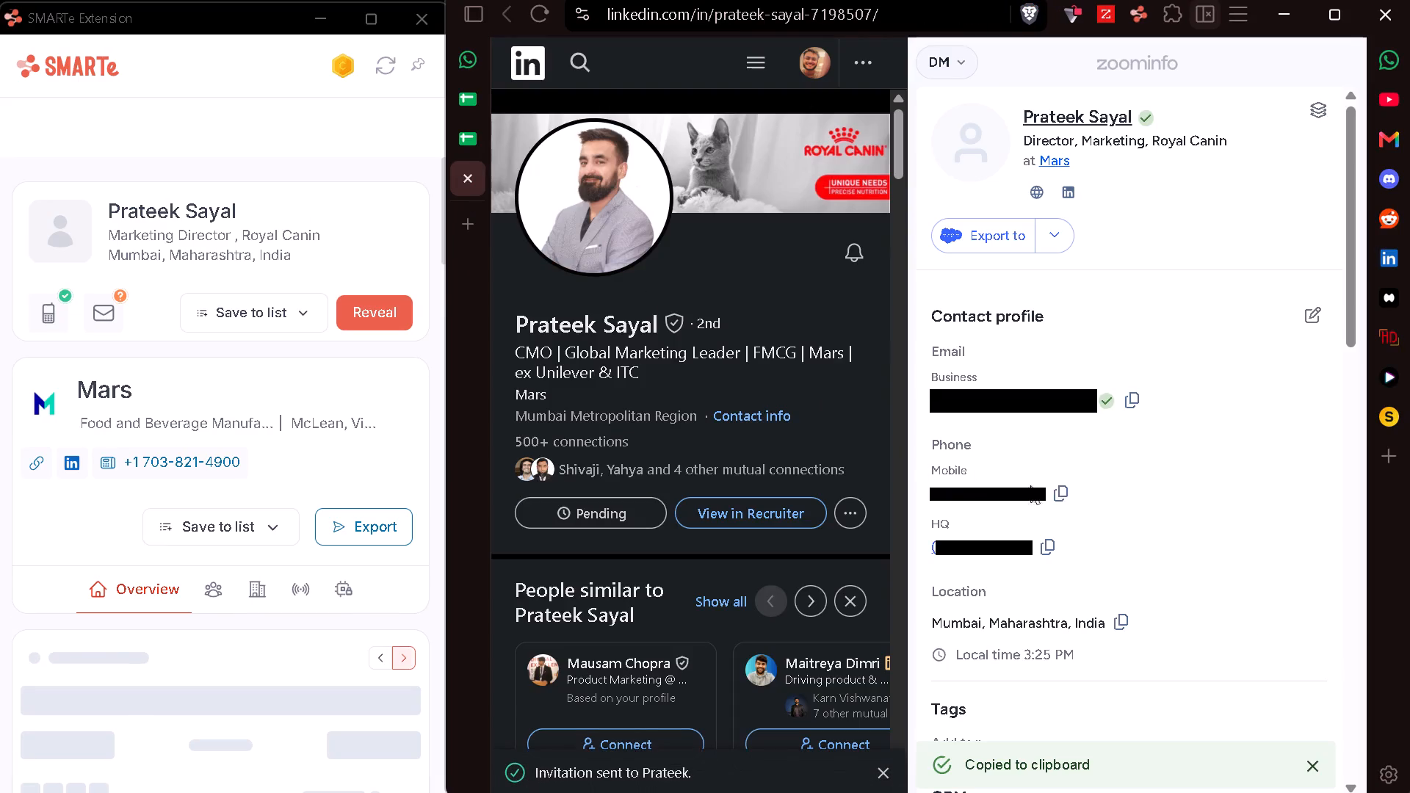
pyautogui.click(1065, 502)
pyautogui.click(457, 178)
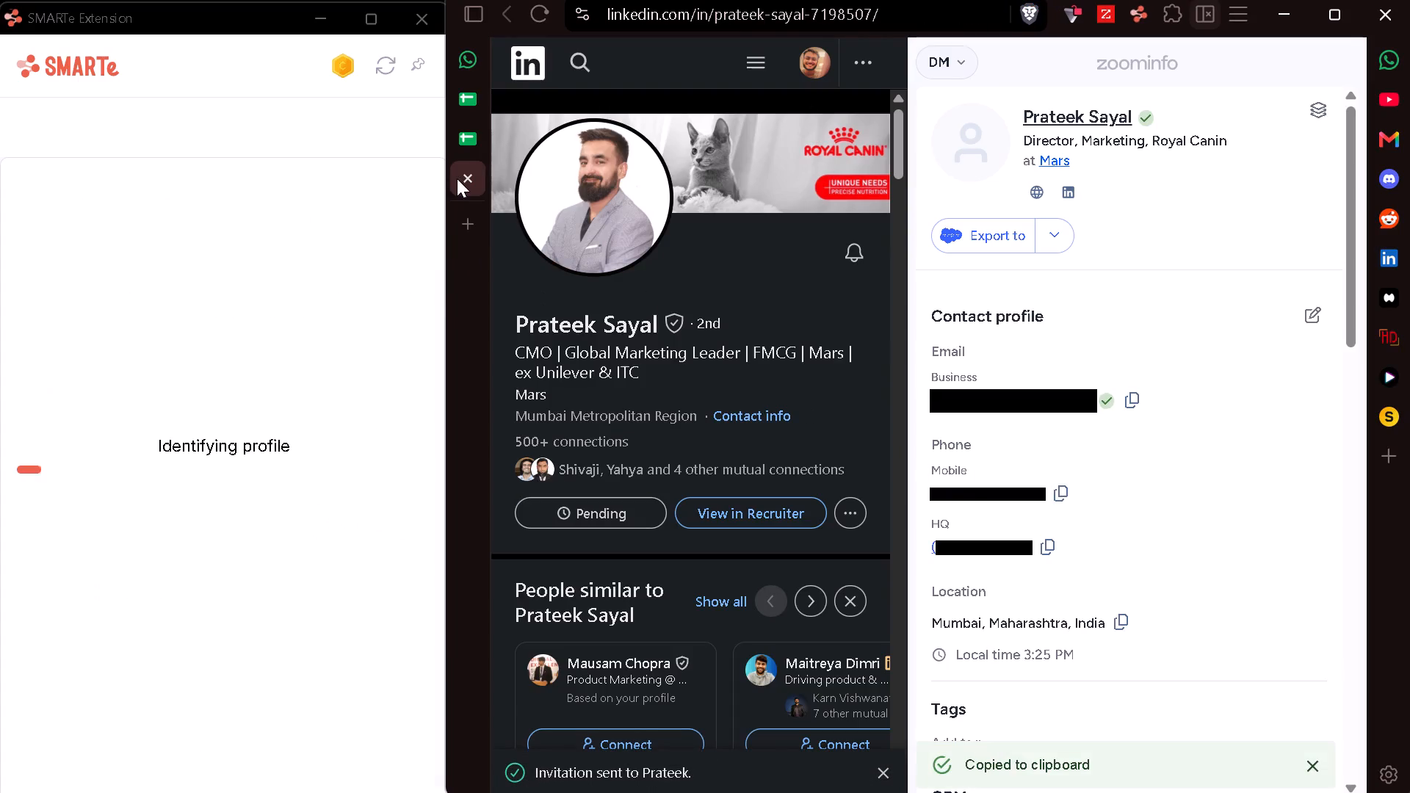
pyautogui.click(481, 177)
pyautogui.click(463, 181)
pyautogui.hotkey('ctrl', 'v')
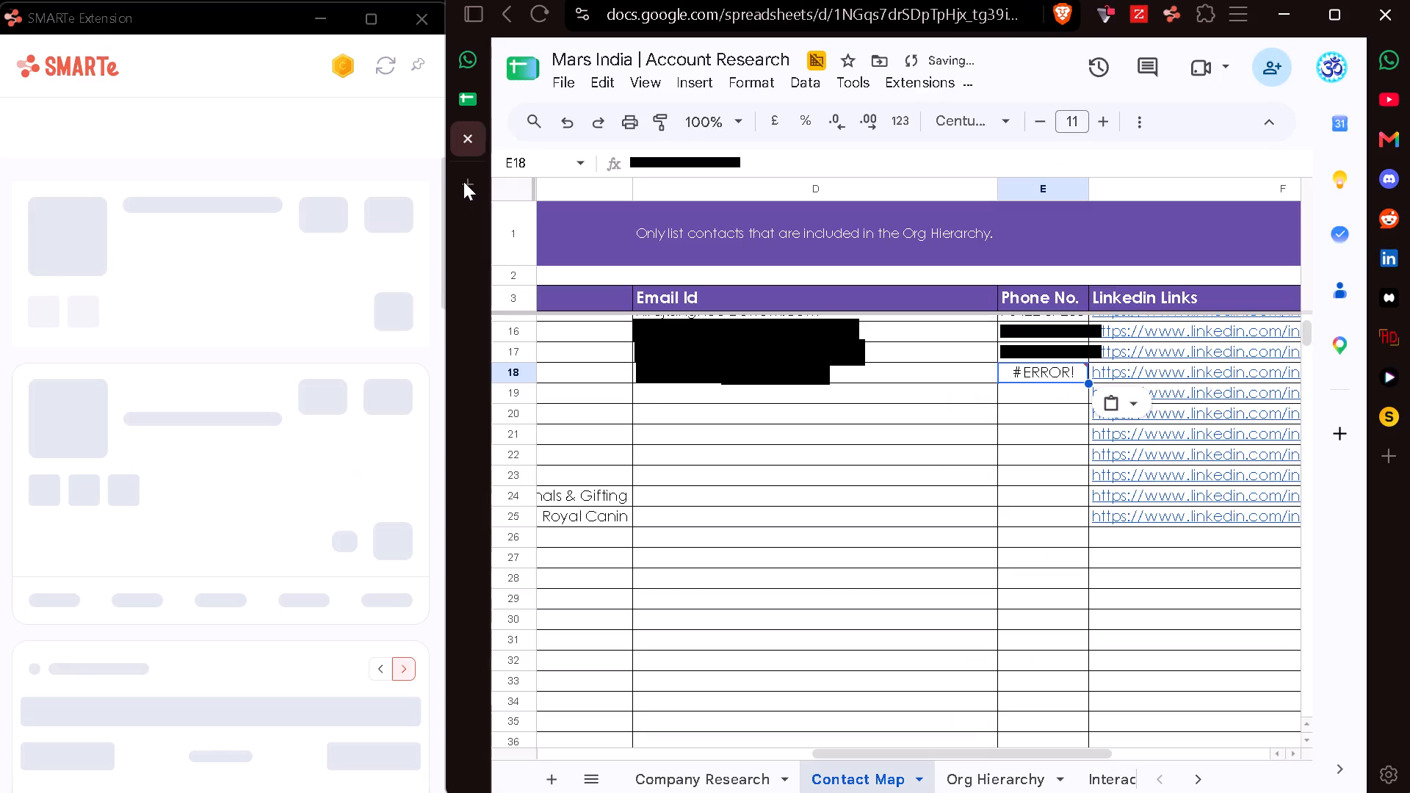
pyautogui.click(657, 156)
pyautogui.press('BackSpace')
pyautogui.press('BackSpace')
pyautogui.press('BackSpace')
pyautogui.press('BackSpace')
pyautogui.press('BackSpace')
pyautogui.press('BackSpace')
pyautogui.press('BackSpace')
pyautogui.press('BackSpace')
pyautogui.press('BackSpace')
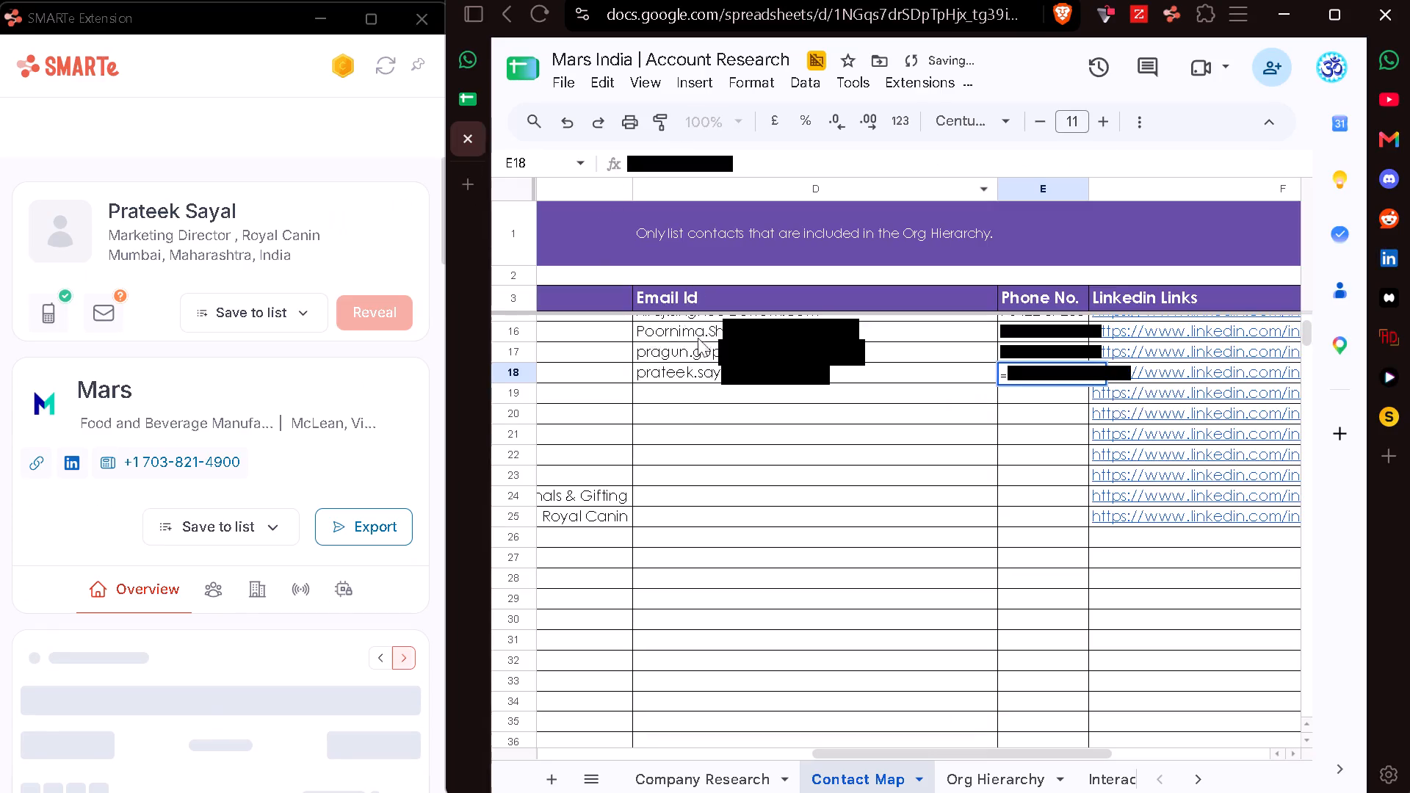
pyautogui.click(679, 392)
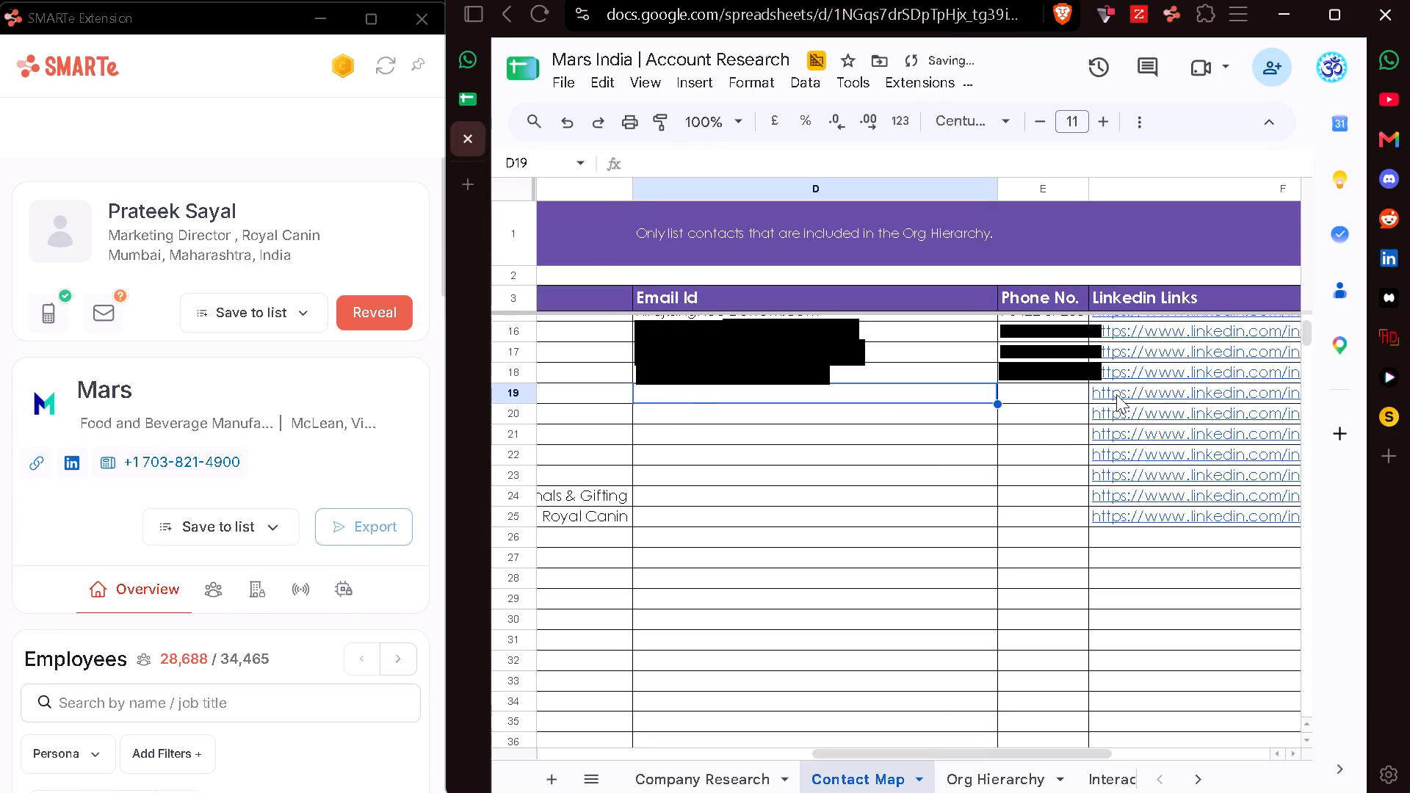
# Open the row 19 contact's LinkedIn profile and copy their ZoomInfo business email into Email Id cell D19.
pyautogui.click(1203, 435)
pyautogui.click(1143, 23)
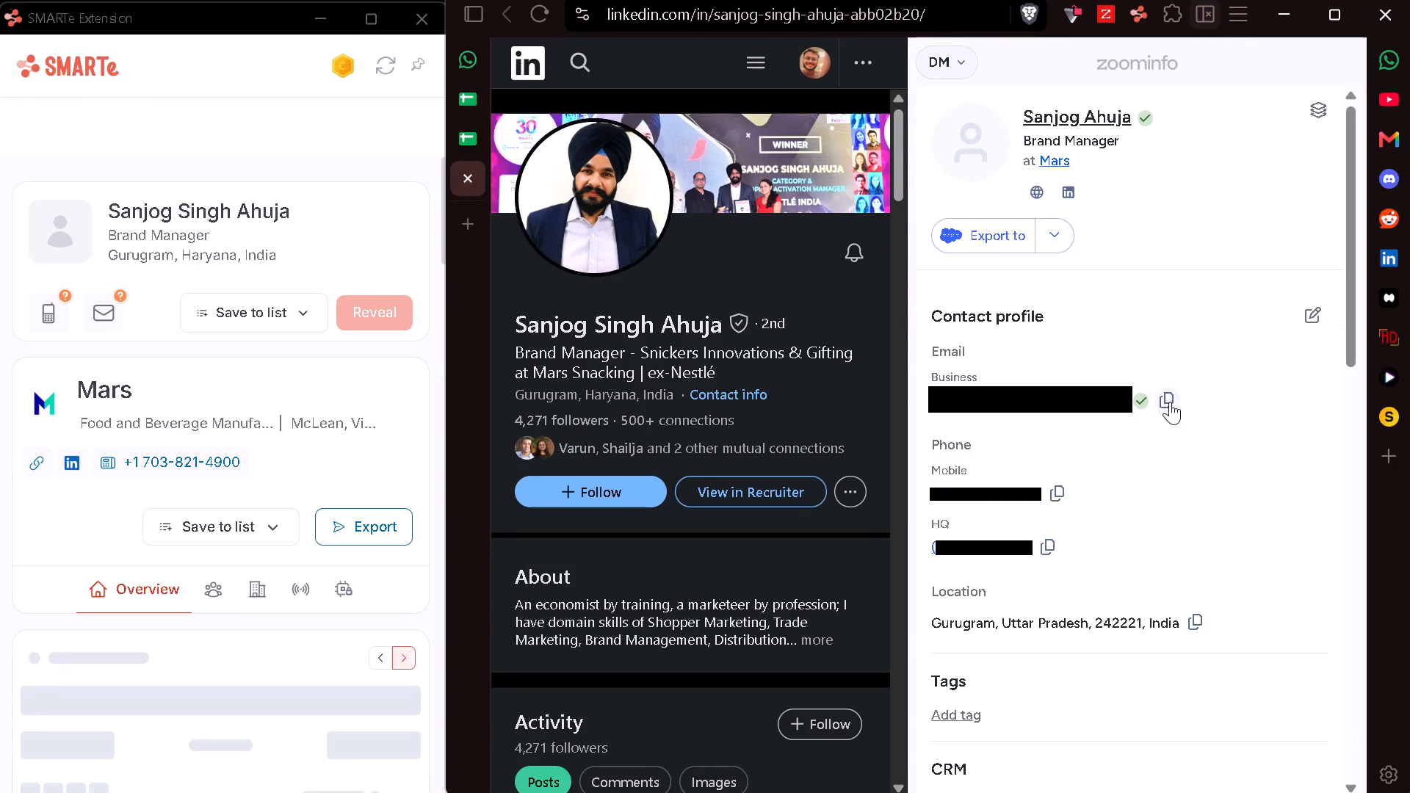
pyautogui.click(1171, 400)
pyautogui.click(471, 154)
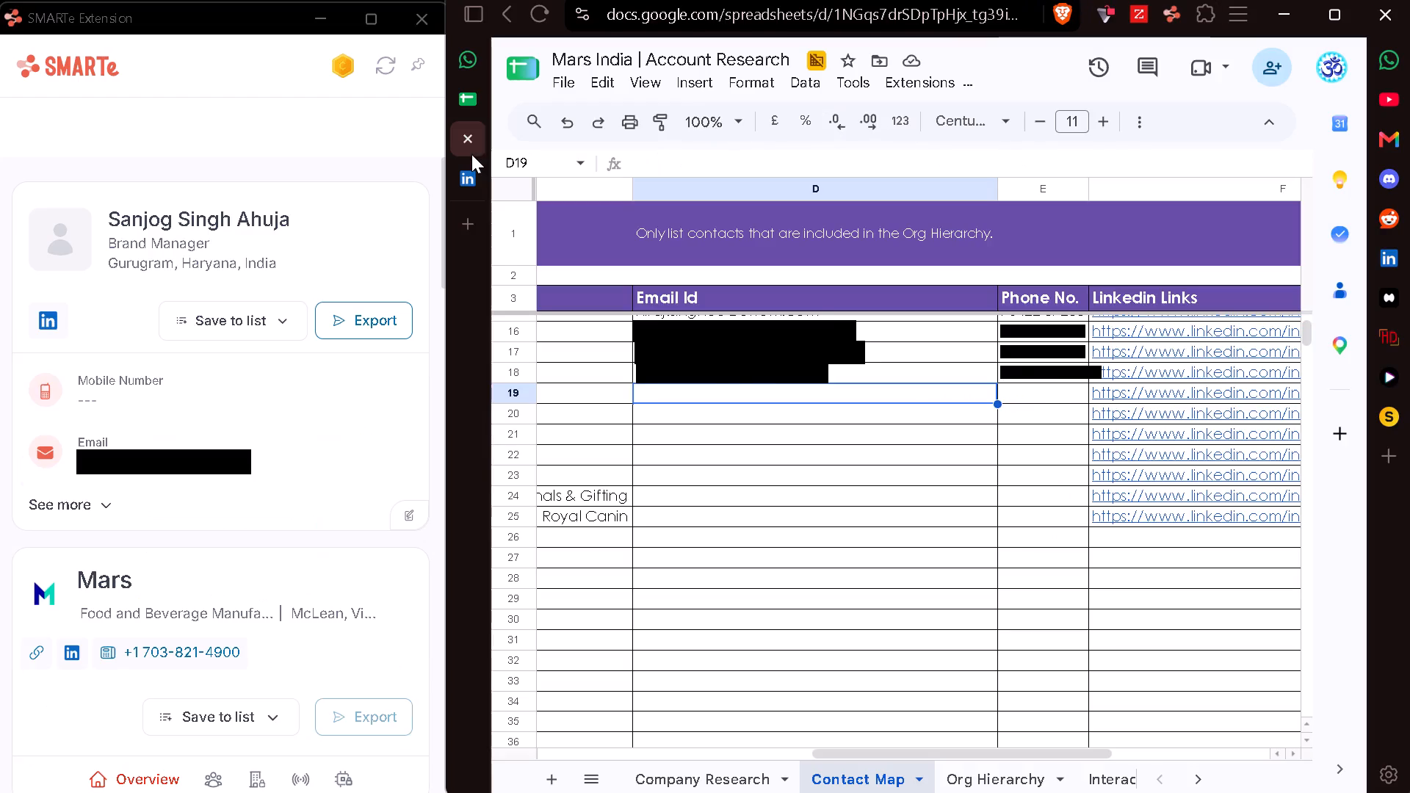
pyautogui.hotkey('ctrl', 'v')
# Copy the row 19 contact's ZoomInfo mobile number into Phone No. cell E19, strip its leading prefix and close their LinkedIn profile.
pyautogui.press('Right')
pyautogui.click(467, 175)
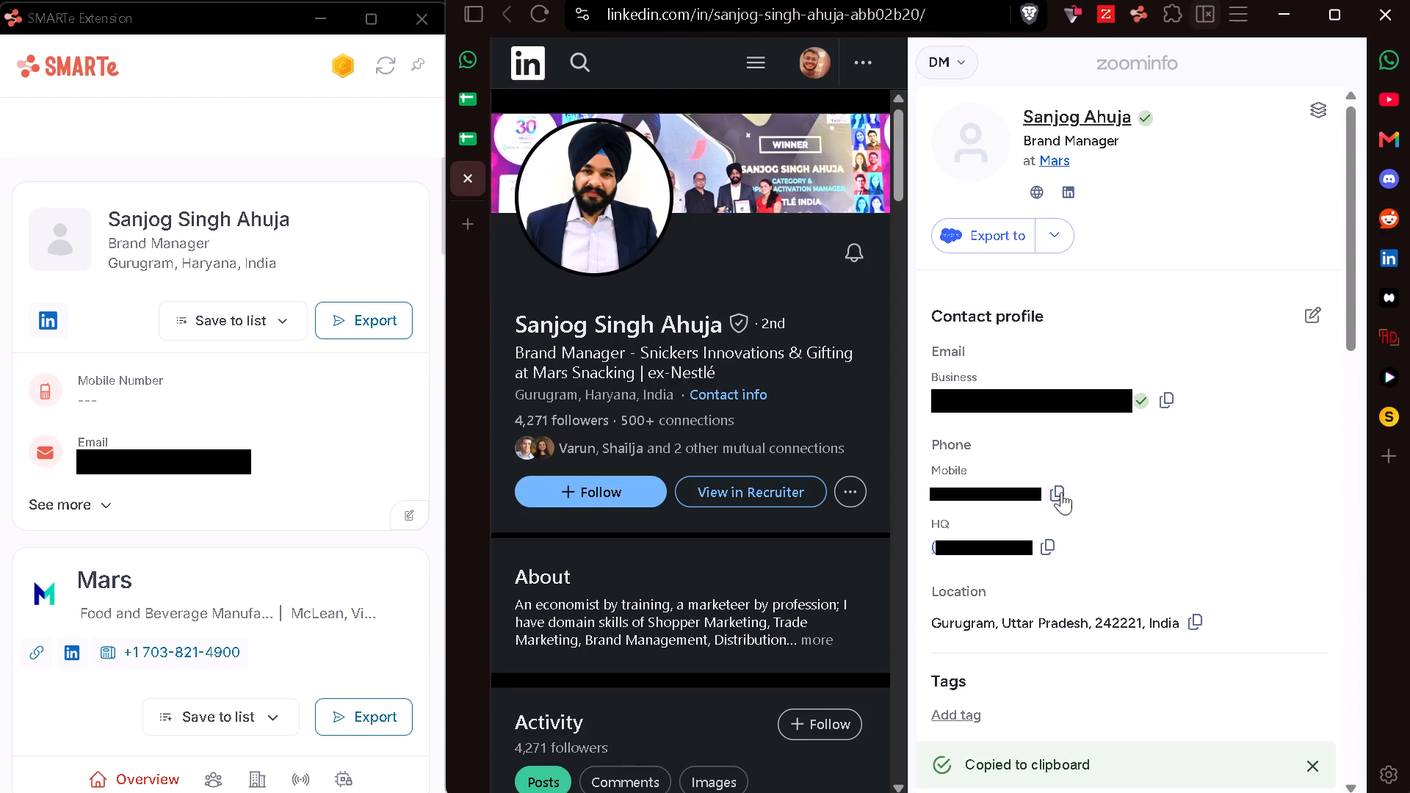
pyautogui.click(1063, 493)
pyautogui.click(471, 185)
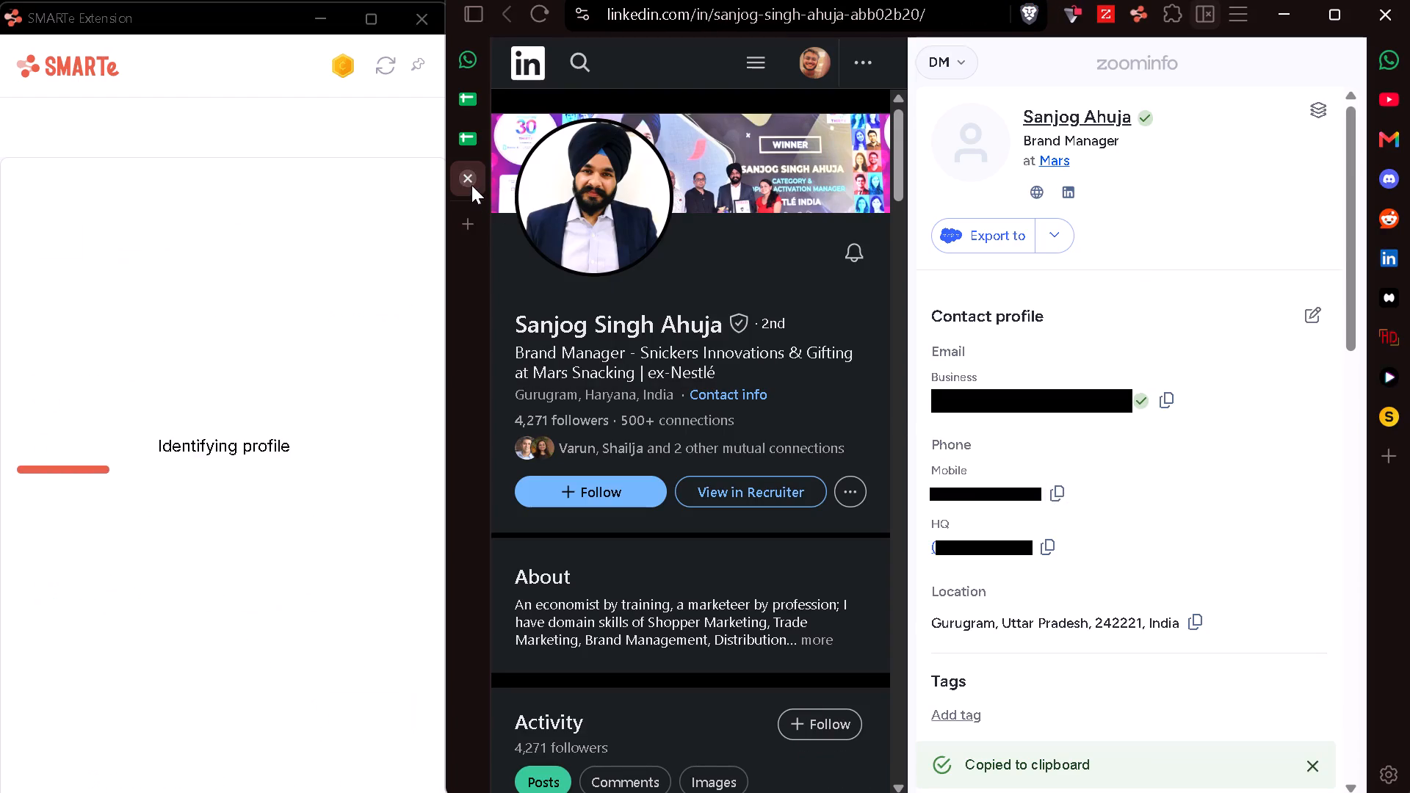
pyautogui.hotkey('ctrl', 'v')
pyautogui.click(658, 160)
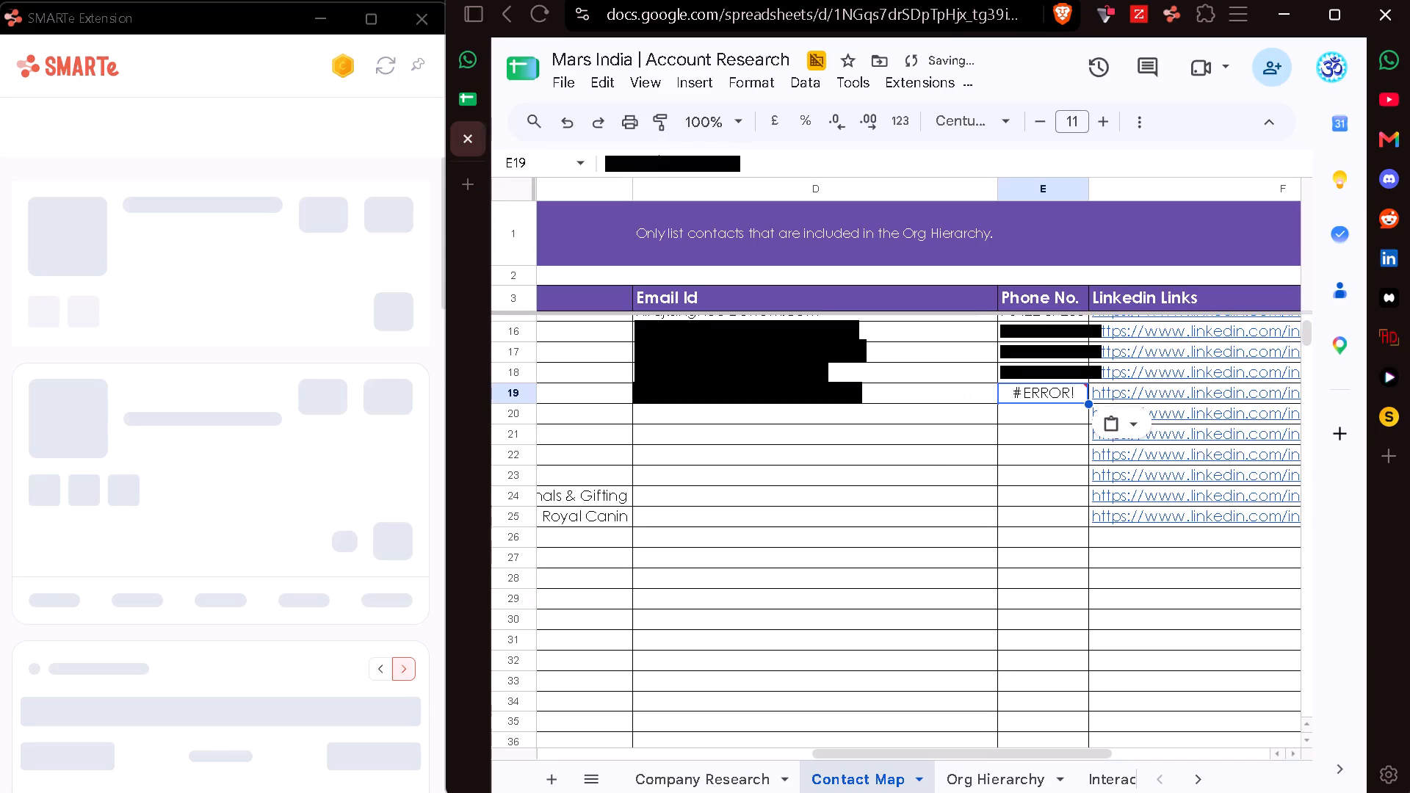
pyautogui.press('BackSpace')
pyautogui.press('BackSpace')
pyautogui.press('BackSpace')
pyautogui.press('BackSpace')
pyautogui.press('BackSpace')
pyautogui.press('BackSpace')
pyautogui.press('BackSpace')
pyautogui.press('BackSpace')
pyautogui.press('BackSpace')
pyautogui.press('BackSpace')
pyautogui.press('BackSpace')
pyautogui.click(657, 411)
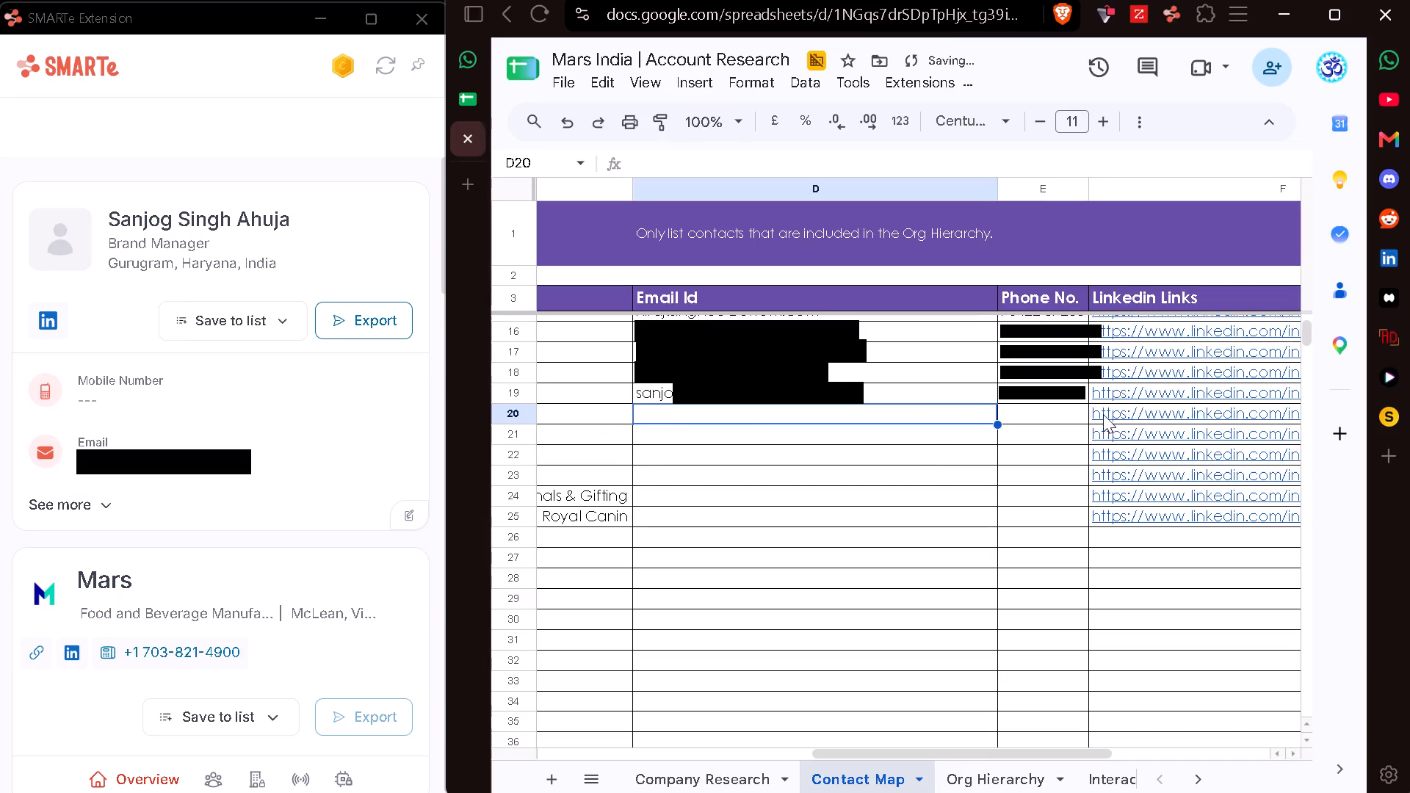
# Open the row 20 contact's LinkedIn profile with ZoomInfo and send a connection invitation without a note.
pyautogui.click(1195, 449)
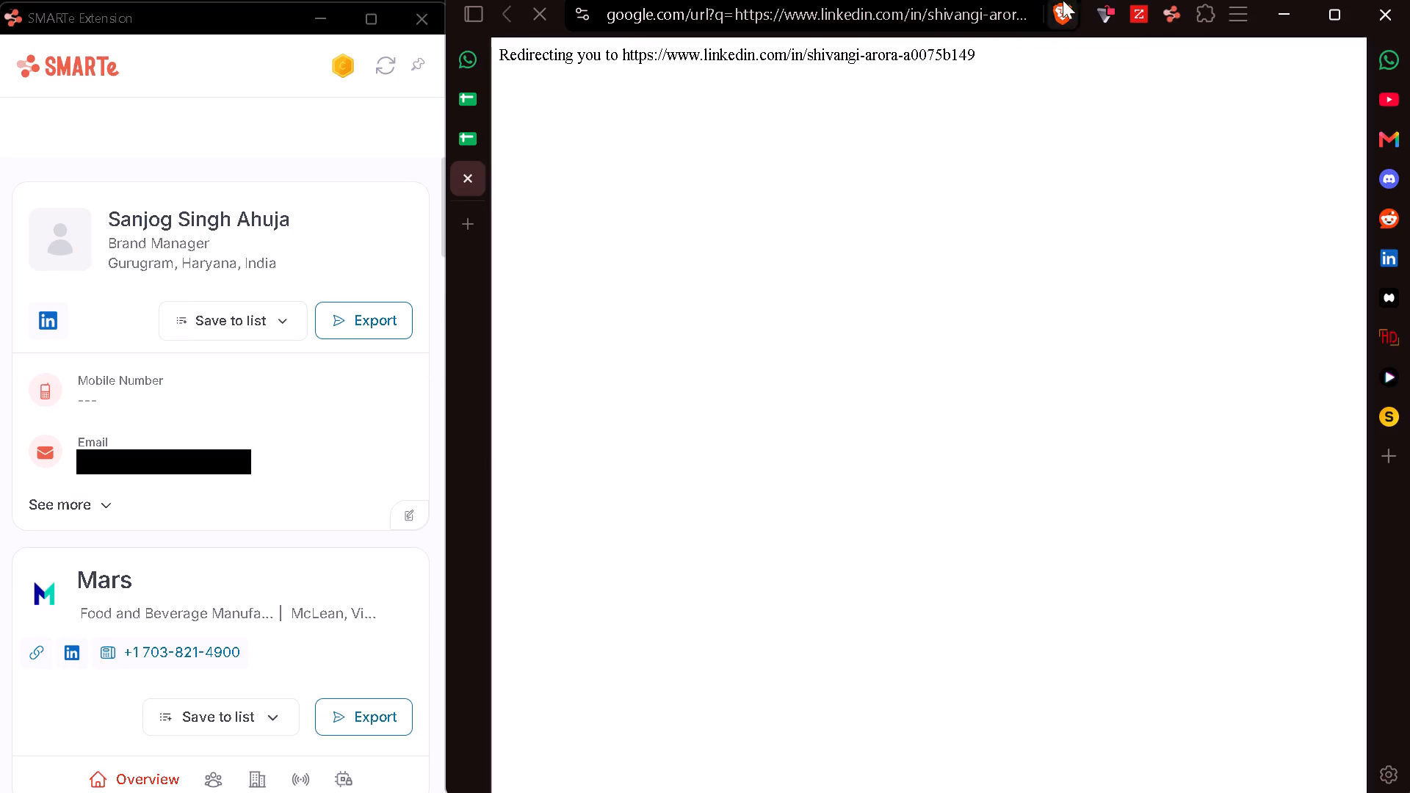
pyautogui.click(1139, 16)
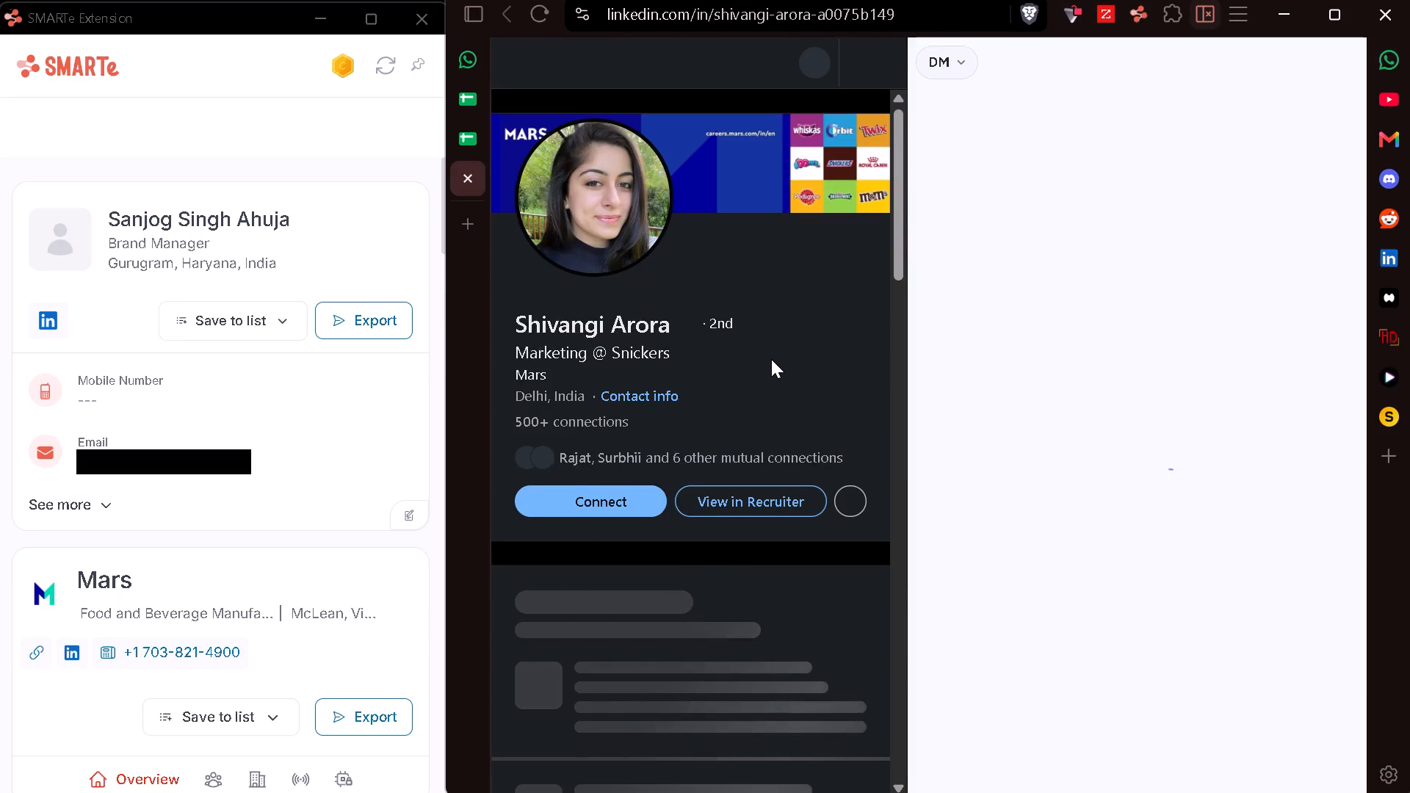
pyautogui.click(581, 506)
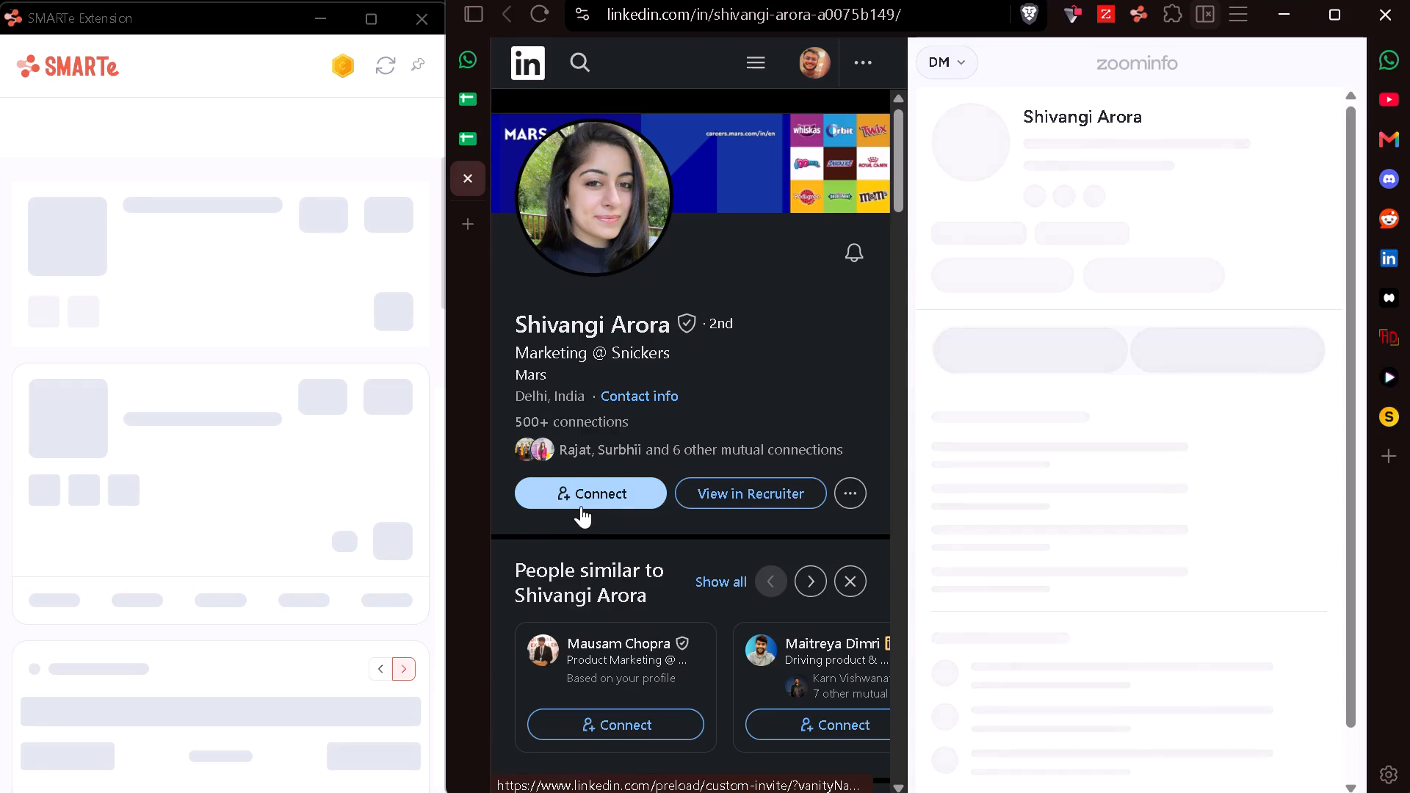
pyautogui.click(737, 304)
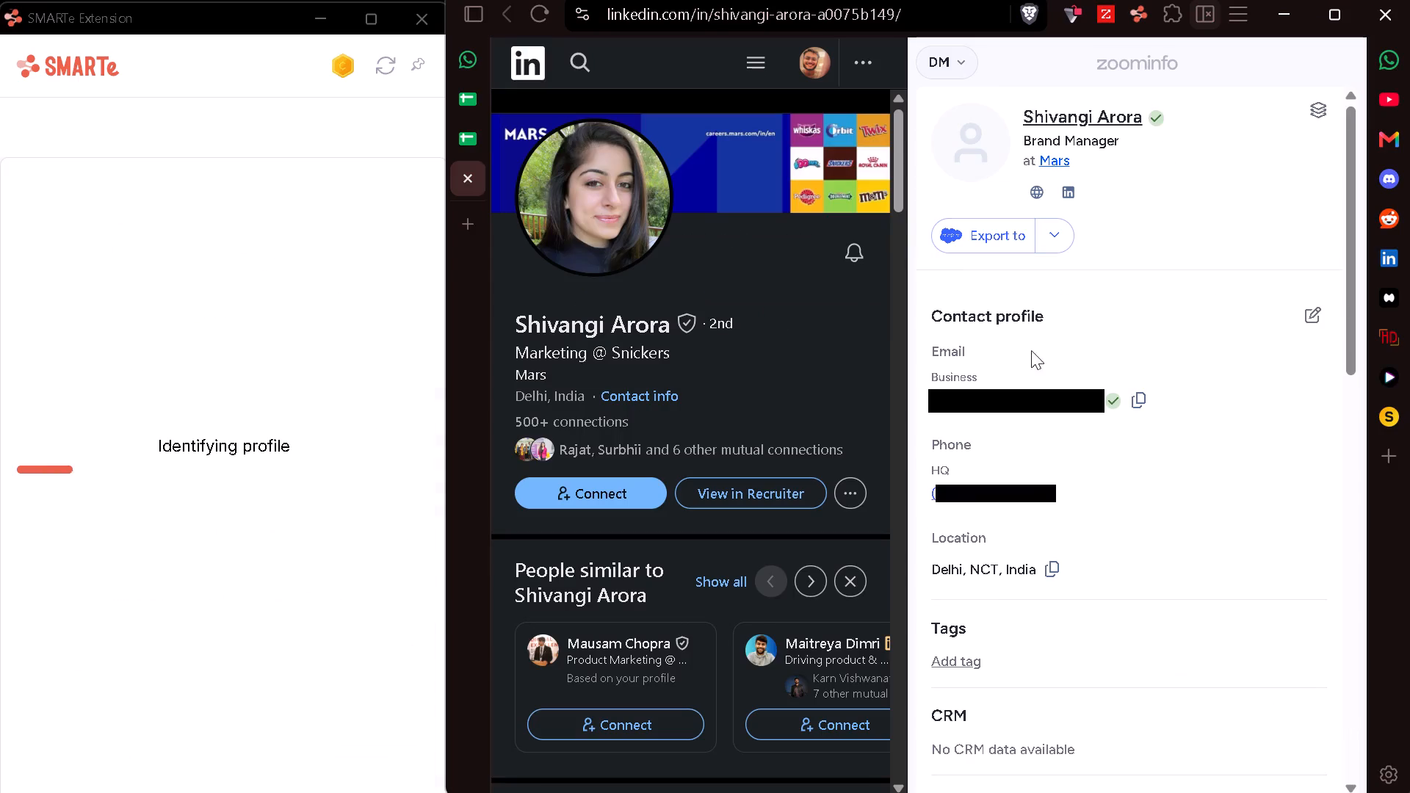
# Copy the row 20 contact's ZoomInfo business email into Email Id cell D20 and reveal their contact details in SMARTe.
pyautogui.click(1142, 399)
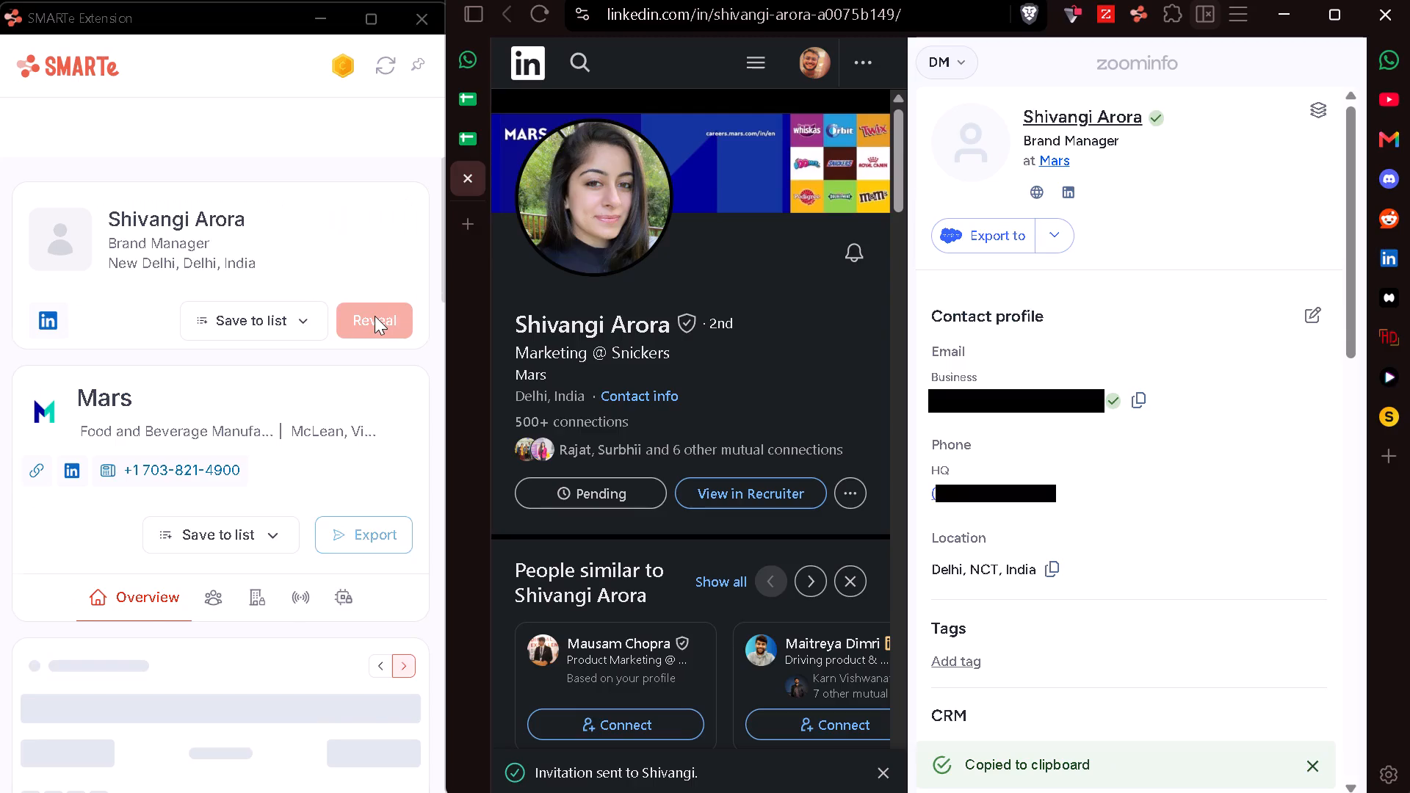
pyautogui.click(375, 316)
pyautogui.click(472, 141)
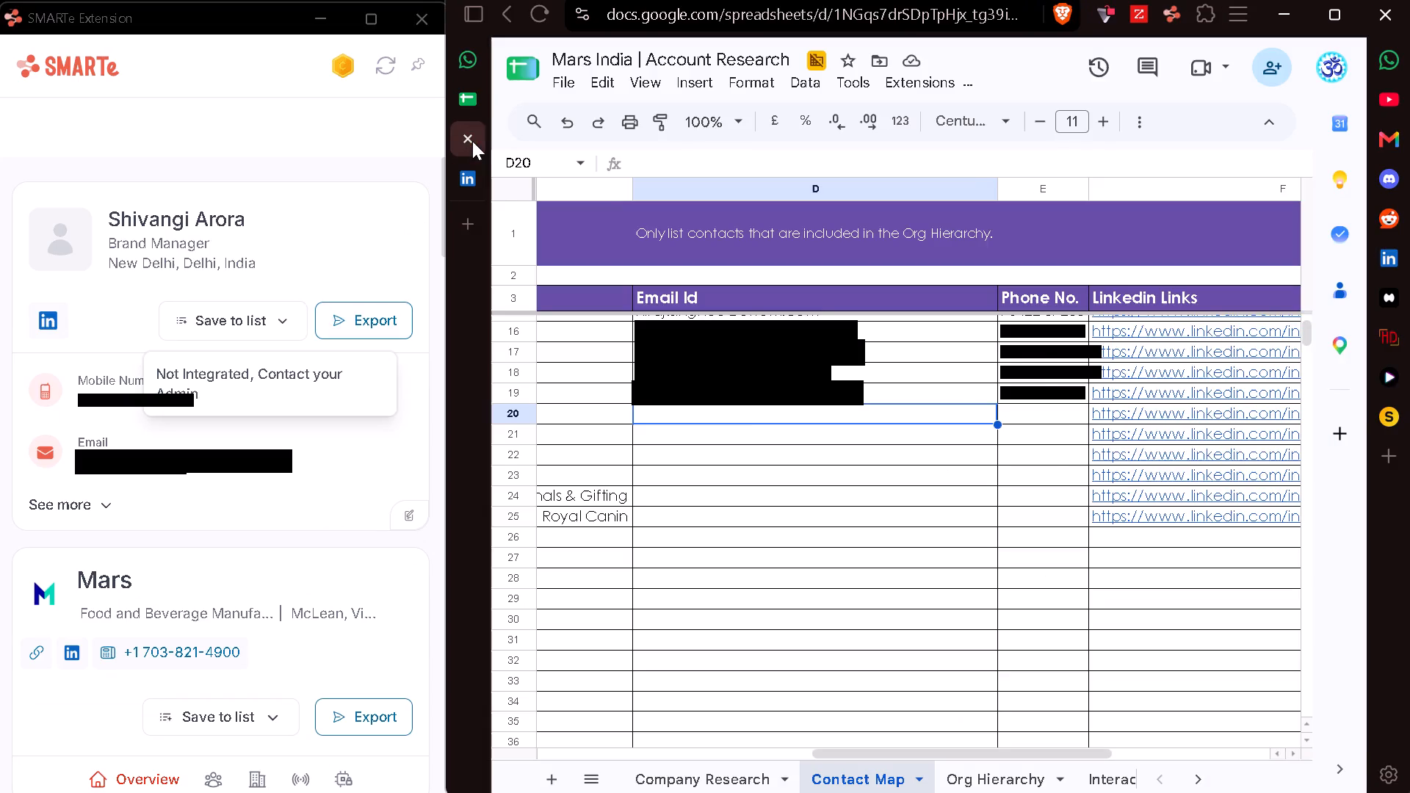
pyautogui.hotkey('ctrl', 'v')
# Copy the row 20 contact's mobile number from SMARTe into Phone No. cell E20 and strip its leading prefix.
pyautogui.press('Right')
pyautogui.click(41, 366)
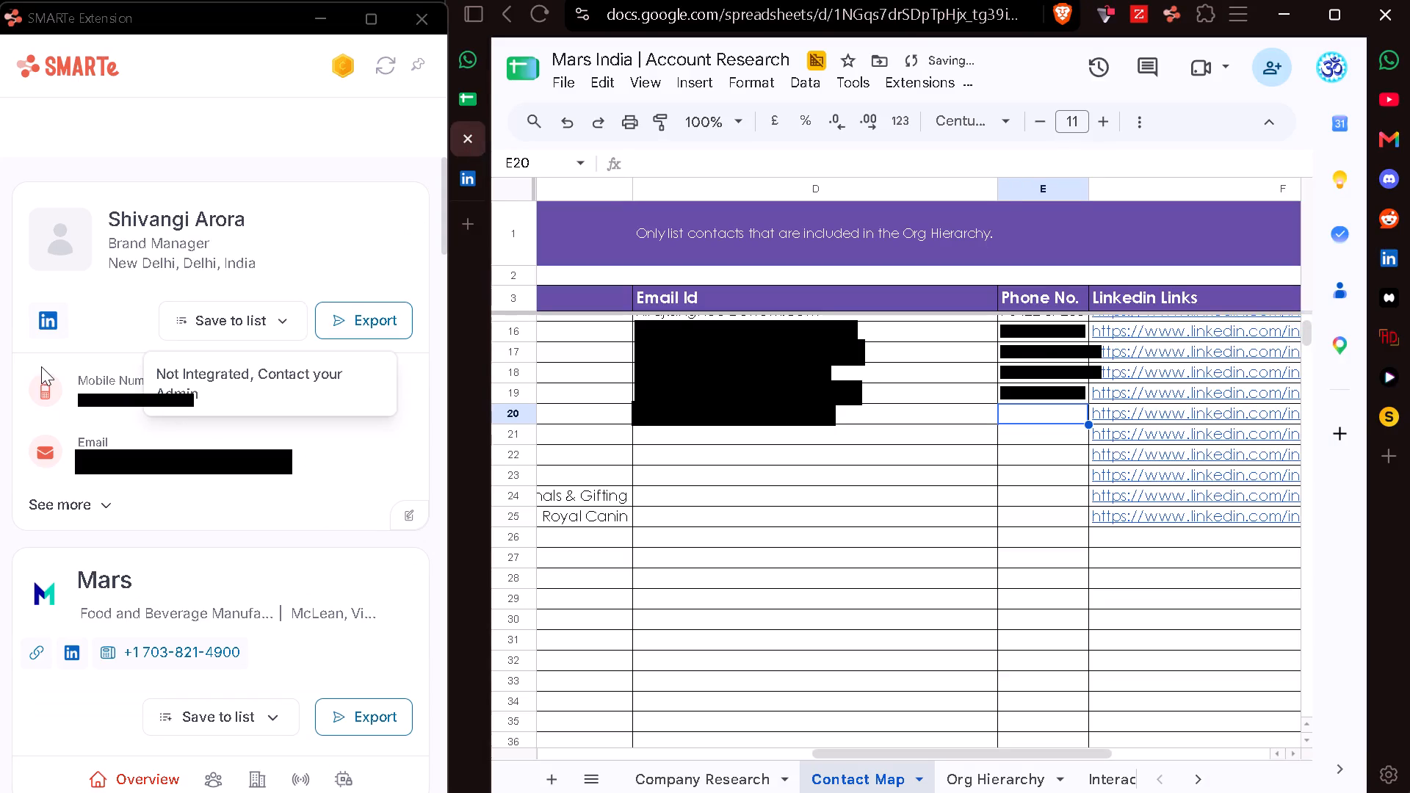
pyautogui.click(217, 402)
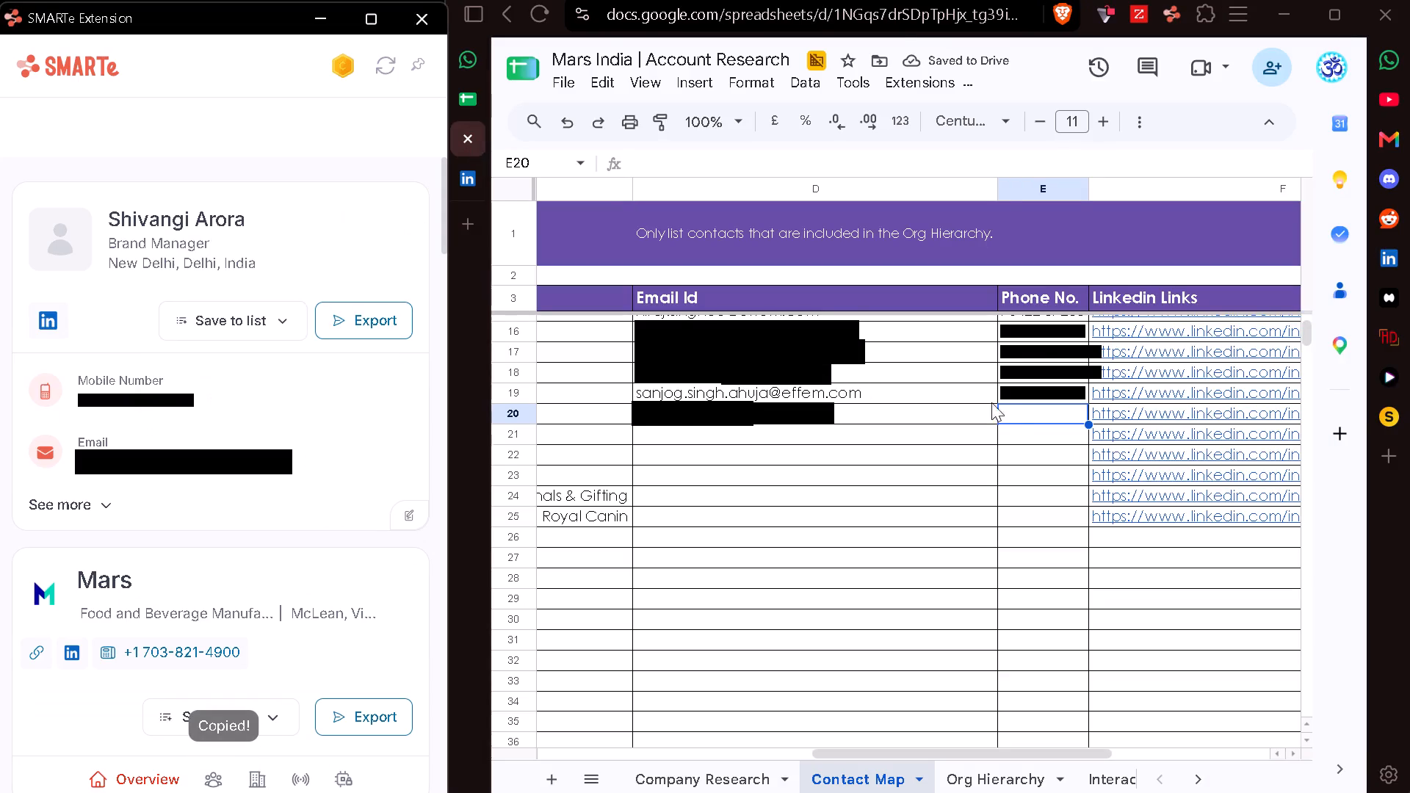
pyautogui.click(1016, 408)
pyautogui.hotkey('ctrl', 'v')
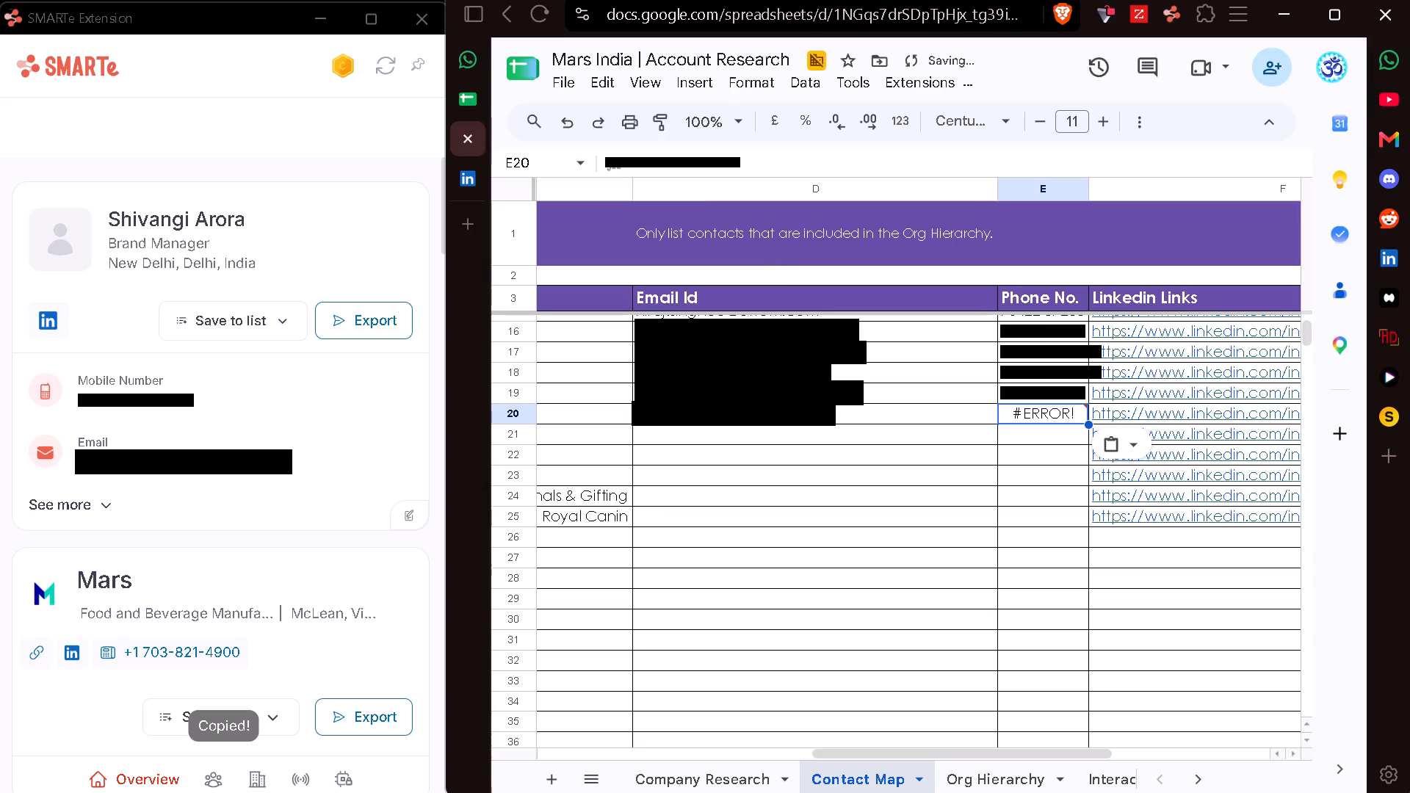
pyautogui.click(656, 158)
pyautogui.press('BackSpace')
pyautogui.press('BackSpace')
pyautogui.press('BackSpace')
pyautogui.press('BackSpace')
pyautogui.press('BackSpace')
pyautogui.press('BackSpace')
pyautogui.press('BackSpace')
pyautogui.press('BackSpace')
pyautogui.press('BackSpace')
pyautogui.press('BackSpace')
pyautogui.press('BackSpace')
pyautogui.press('BackSpace')
pyautogui.click(677, 434)
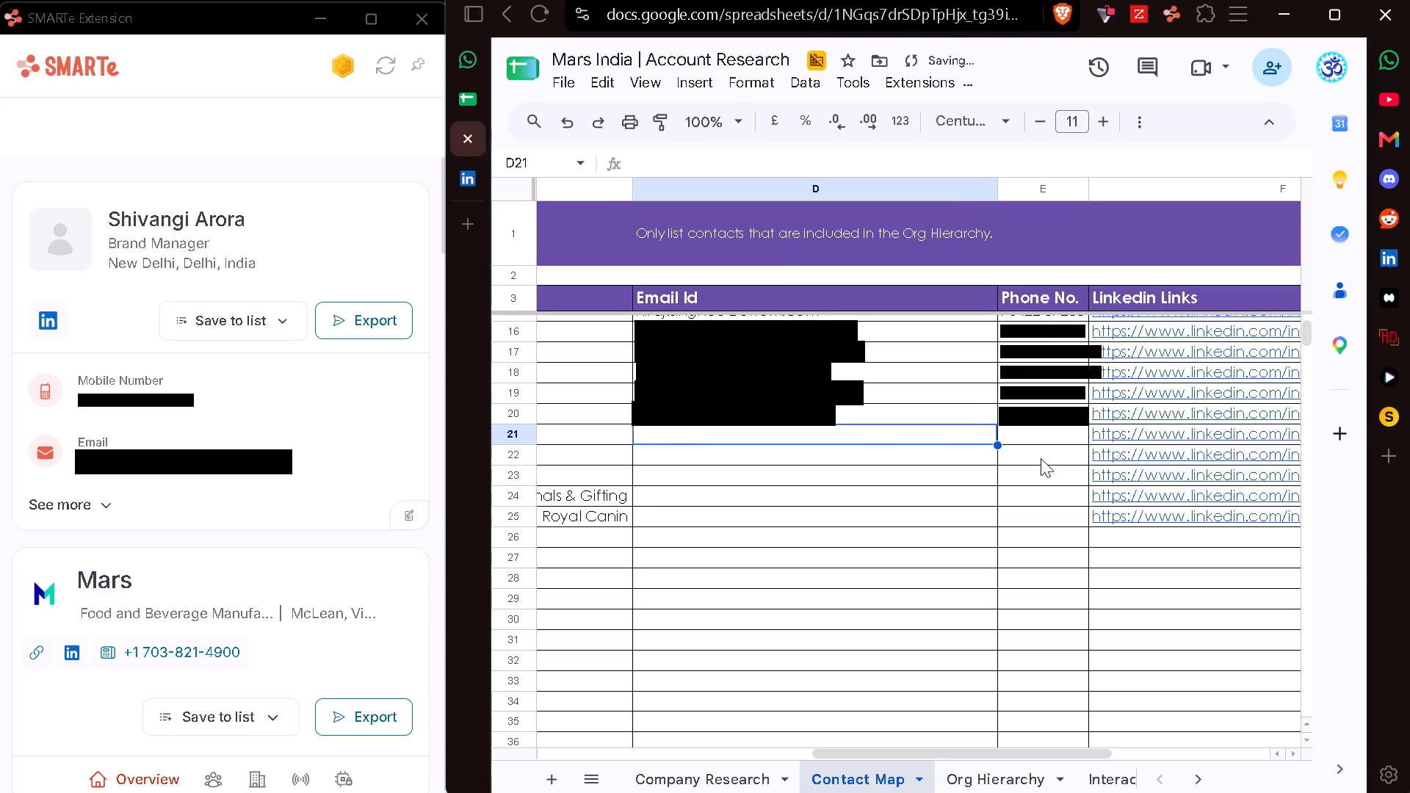
# Open the row 21 contact's LinkedIn profile, check ZoomInfo and send a connection invitation without a note.
pyautogui.click(1212, 460)
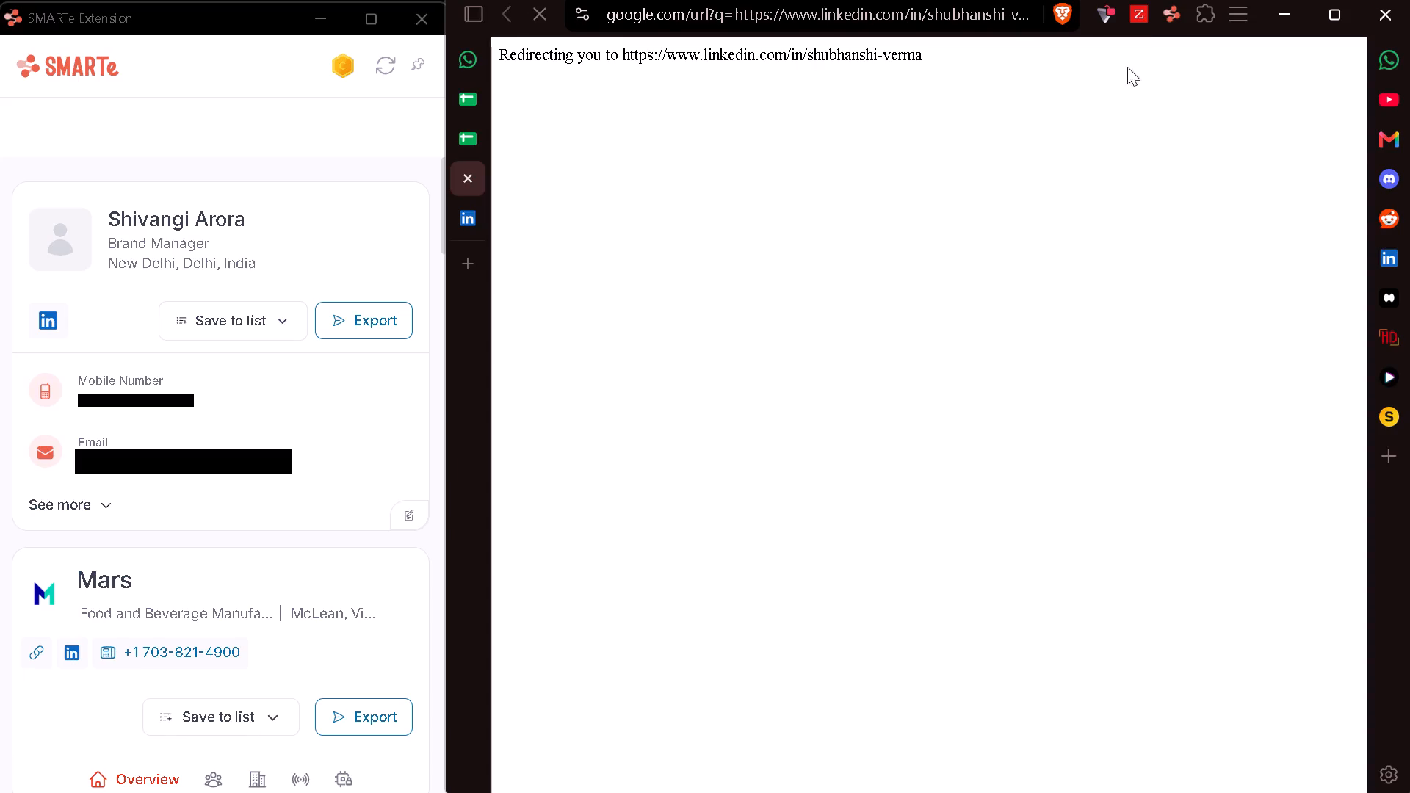
pyautogui.click(1138, 20)
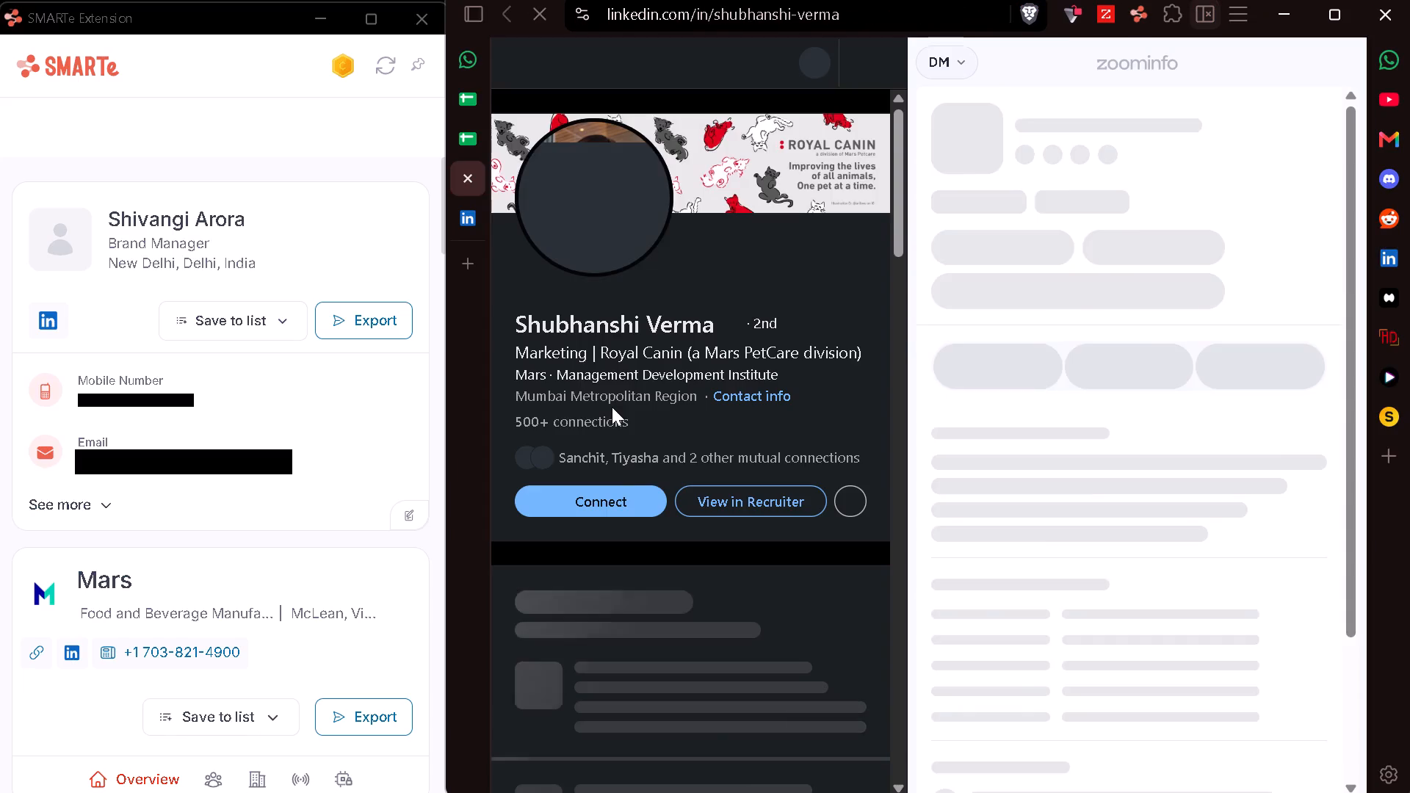
pyautogui.click(599, 504)
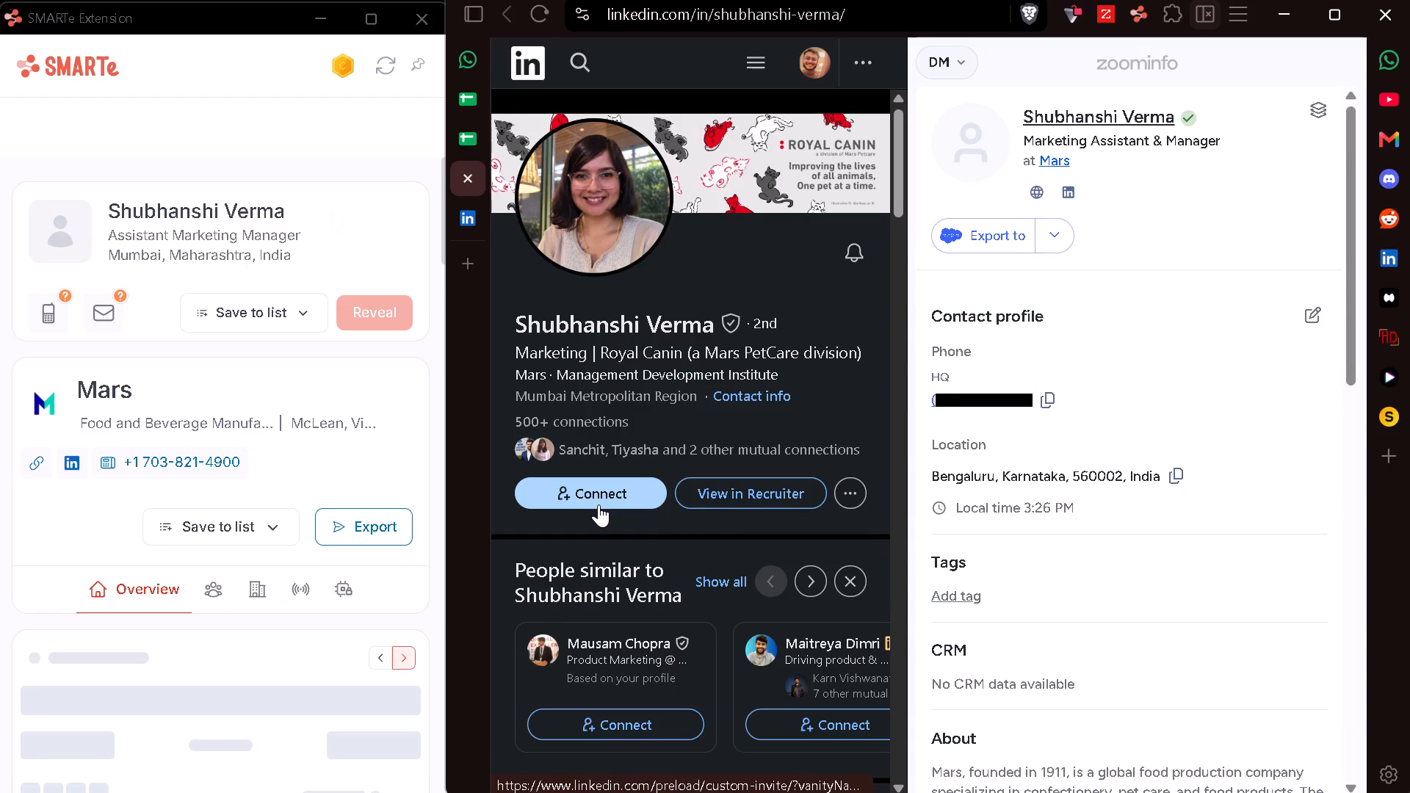
pyautogui.click(795, 308)
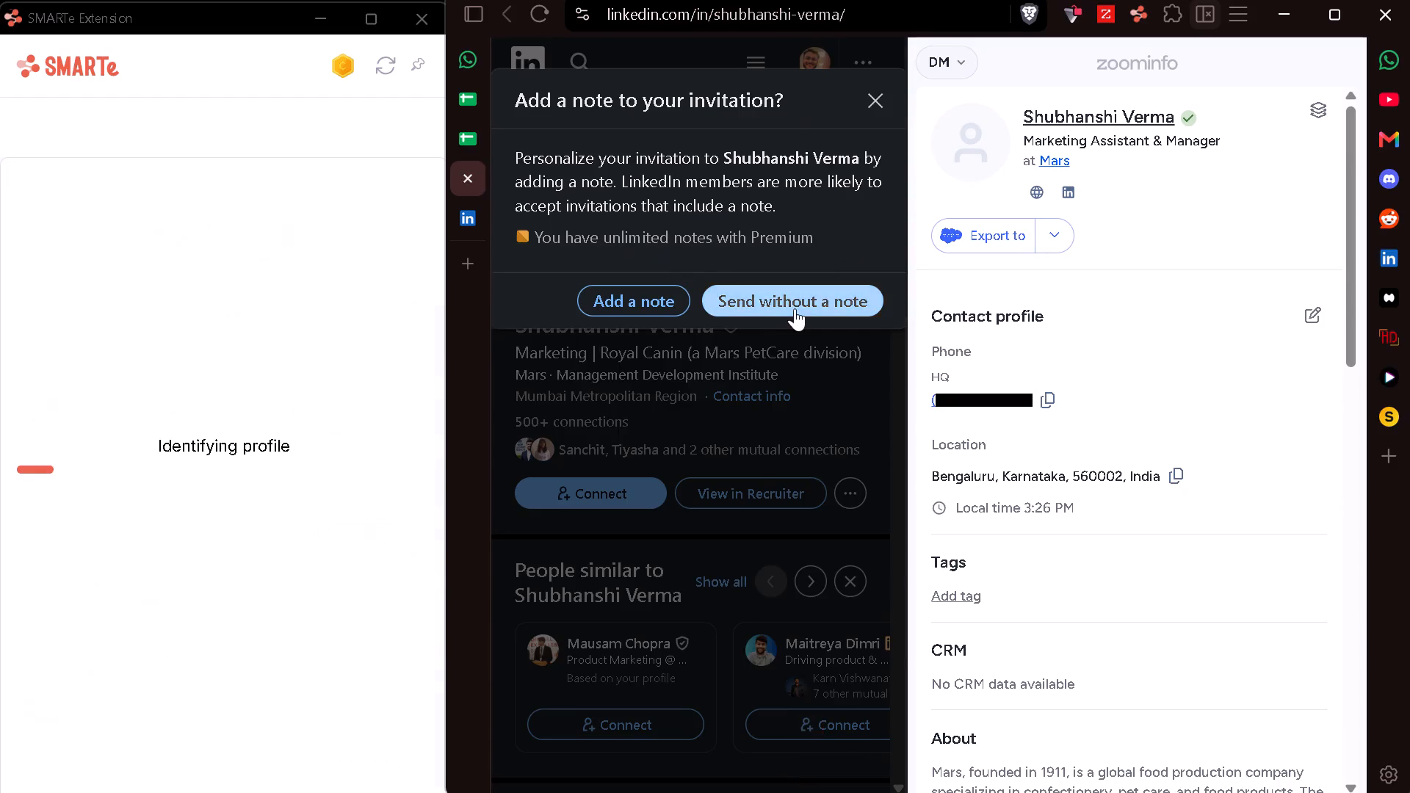
pyautogui.click(1206, 10)
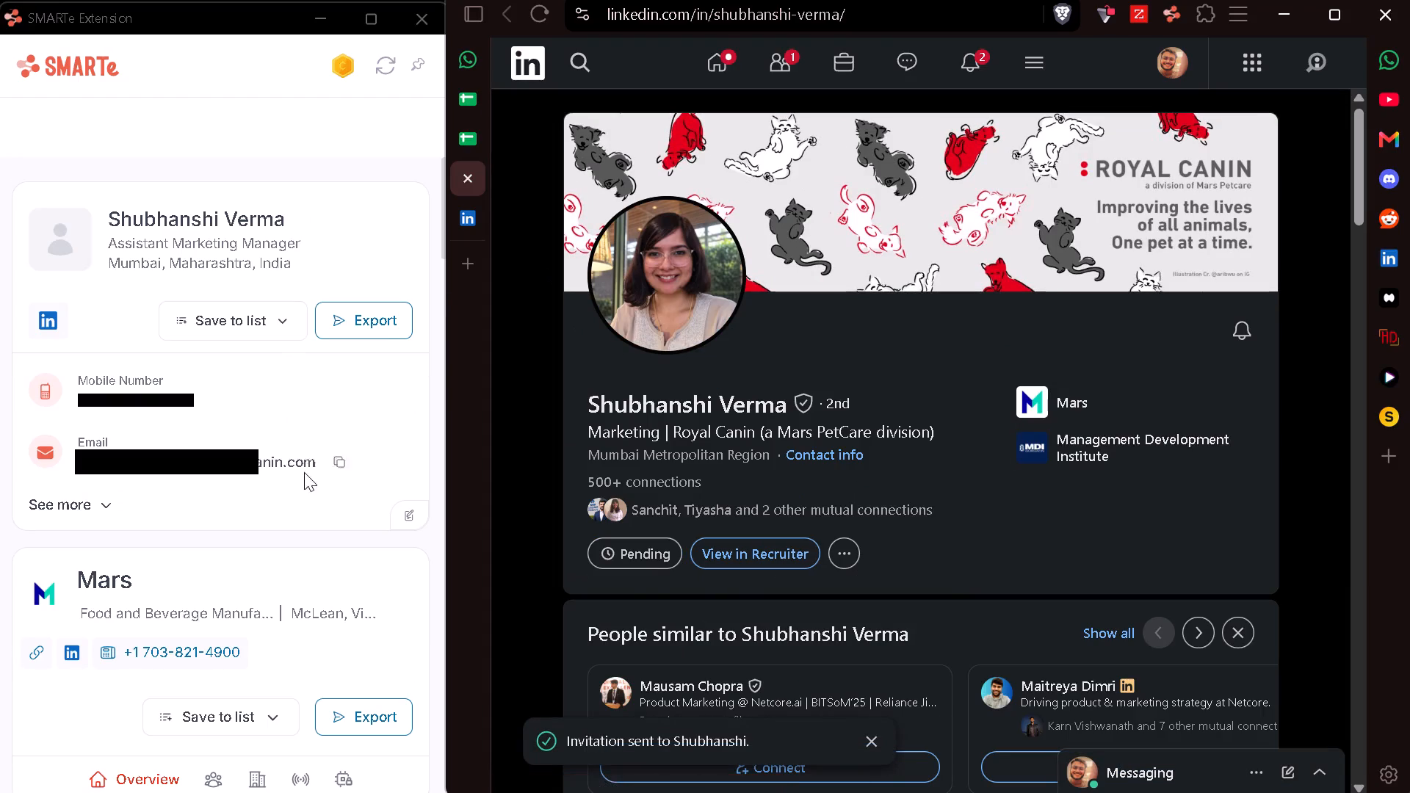
# Copy the row 21 contact's email from SMARTe into Email Id cell D21.
pyautogui.click(340, 468)
pyautogui.click(472, 133)
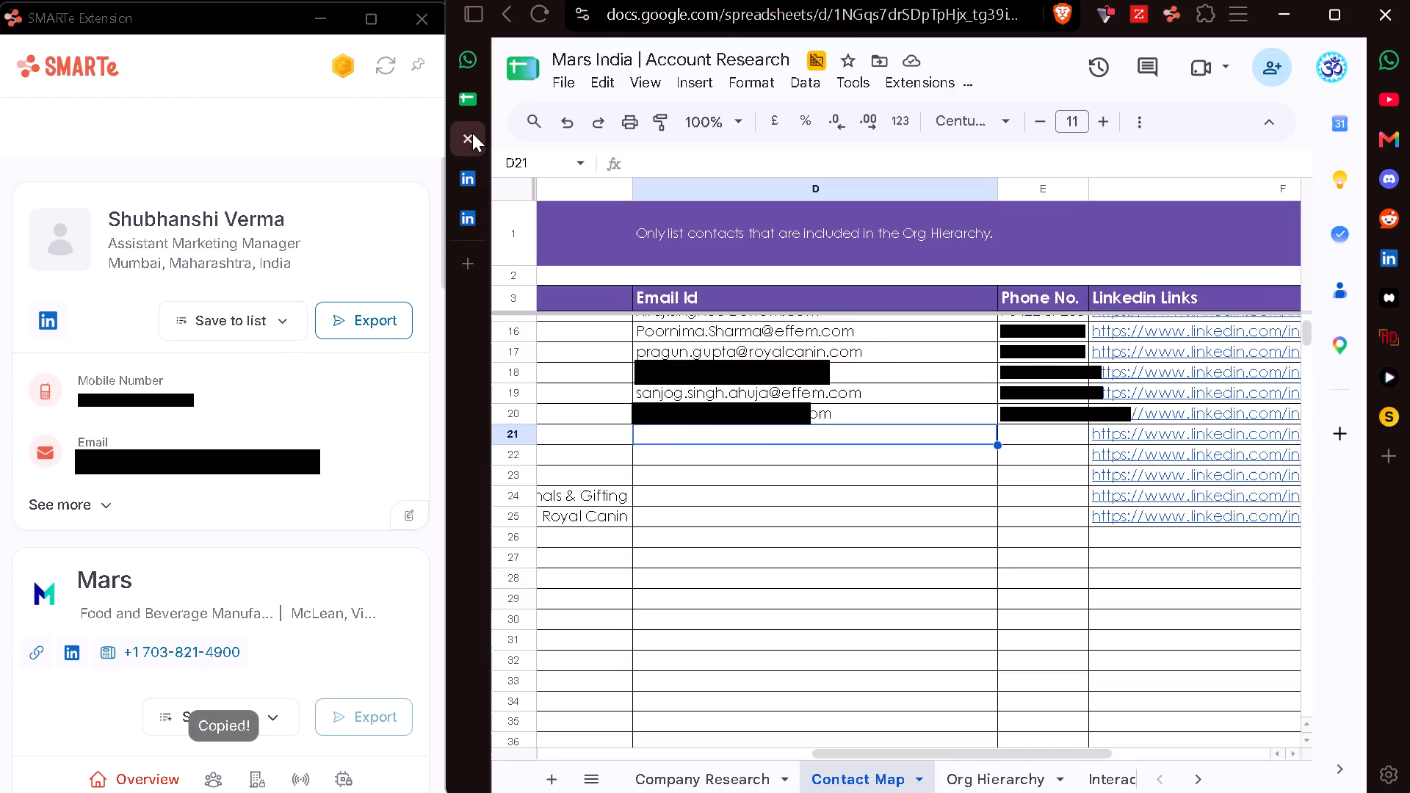
pyautogui.hotkey('ctrl', 'v')
# Copy the row 21 contact's mobile number from SMARTe into Phone No. cell E21 and strip its leading prefix.
pyautogui.press('Right')
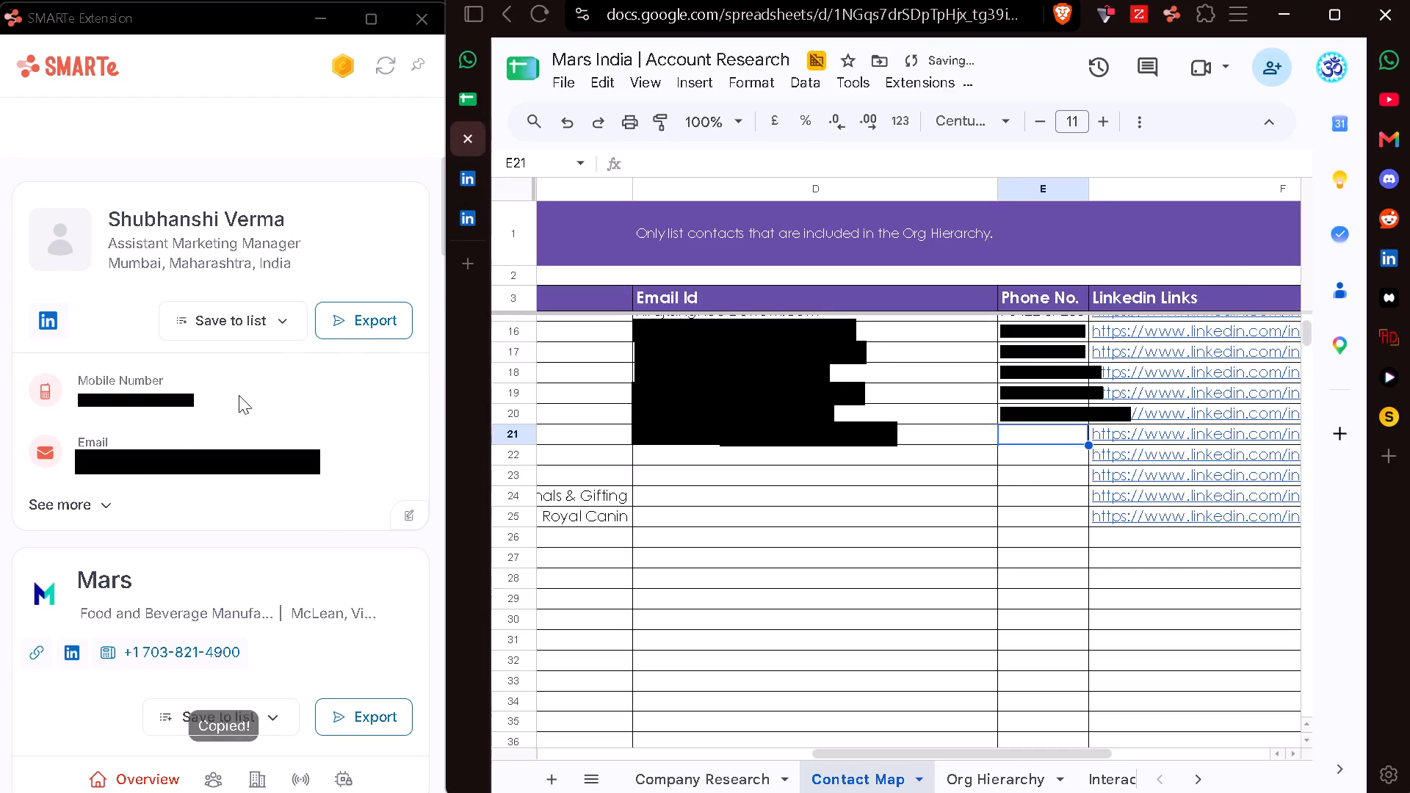
pyautogui.click(211, 400)
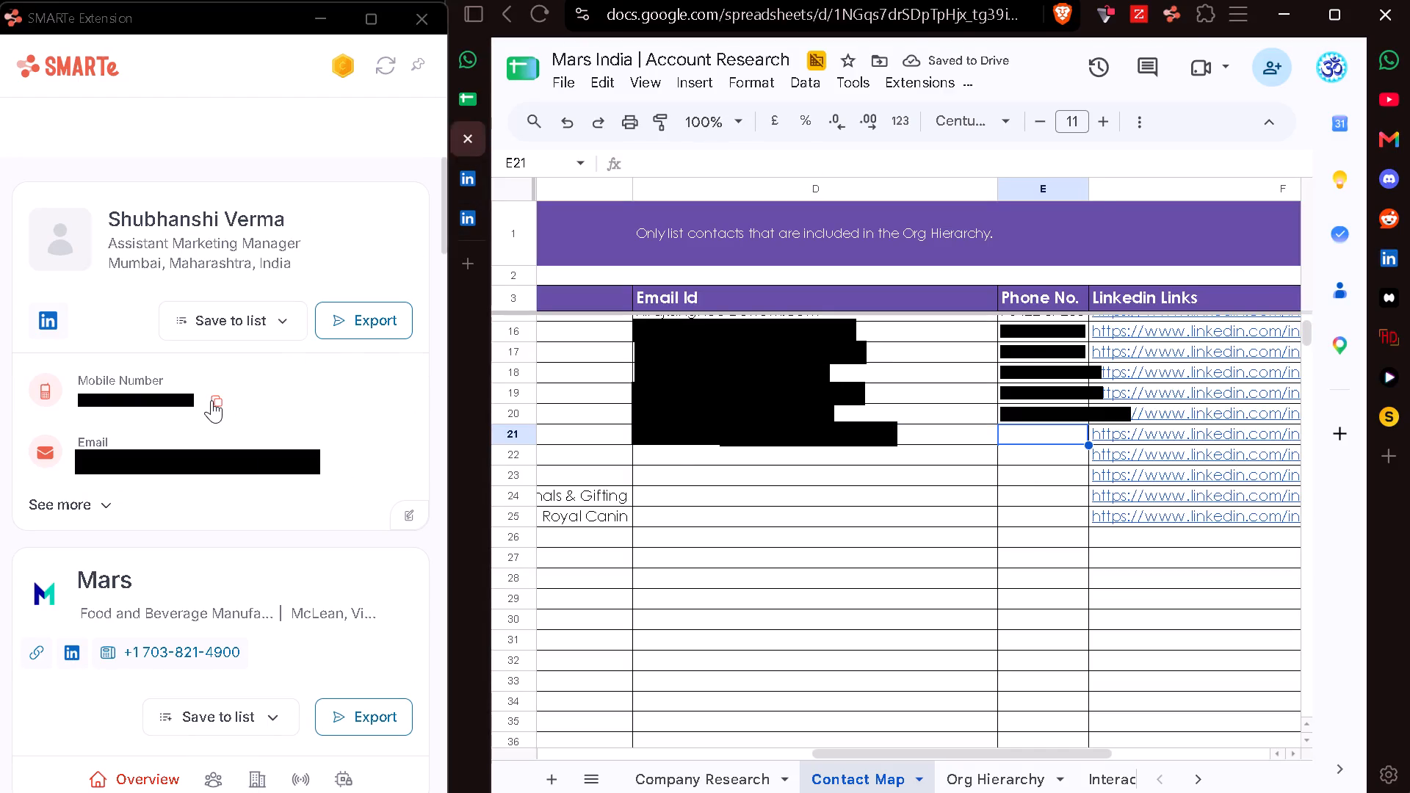
pyautogui.hscroll(-1, 875, 492)
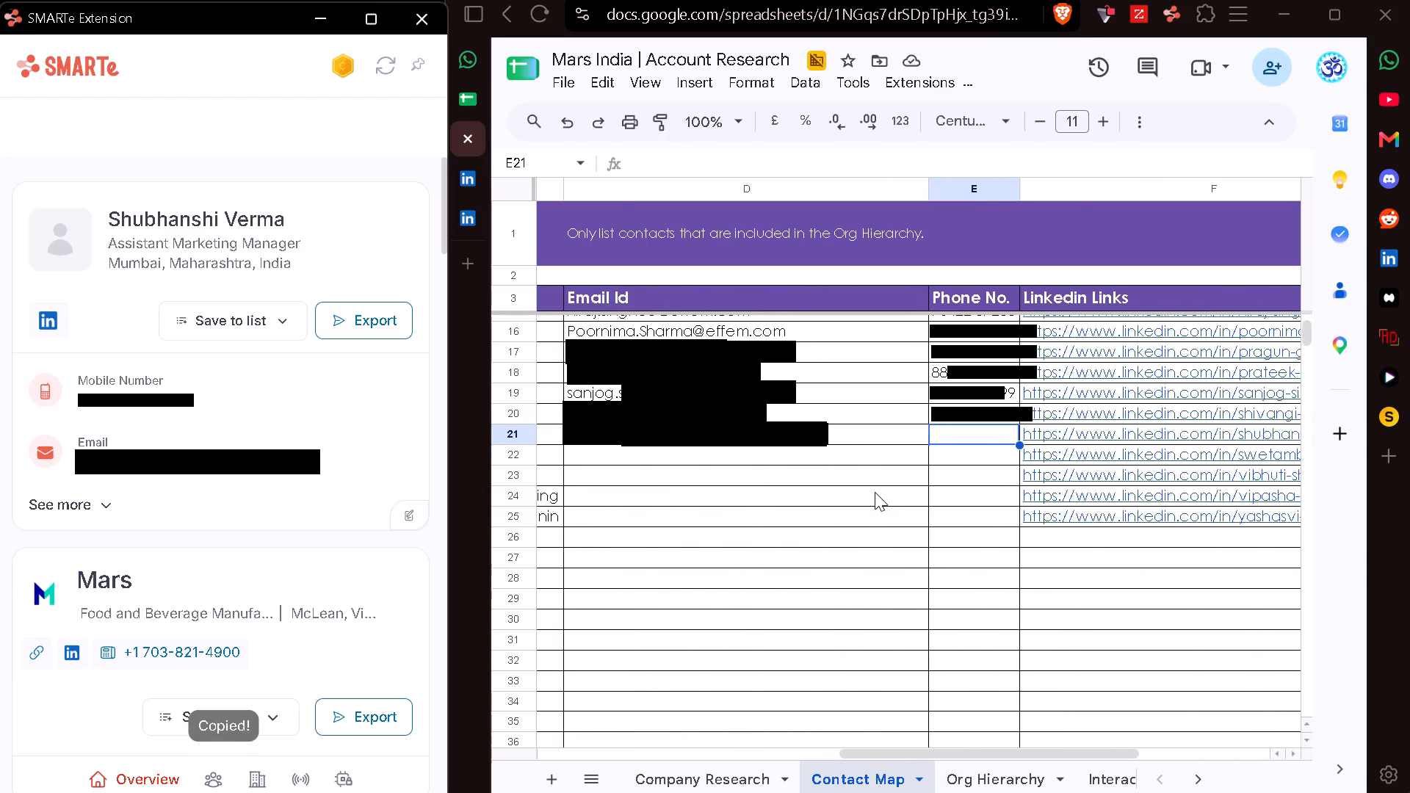
pyautogui.hotkey('ctrl', 'v')
pyautogui.hotkey('ctrl', 'v')
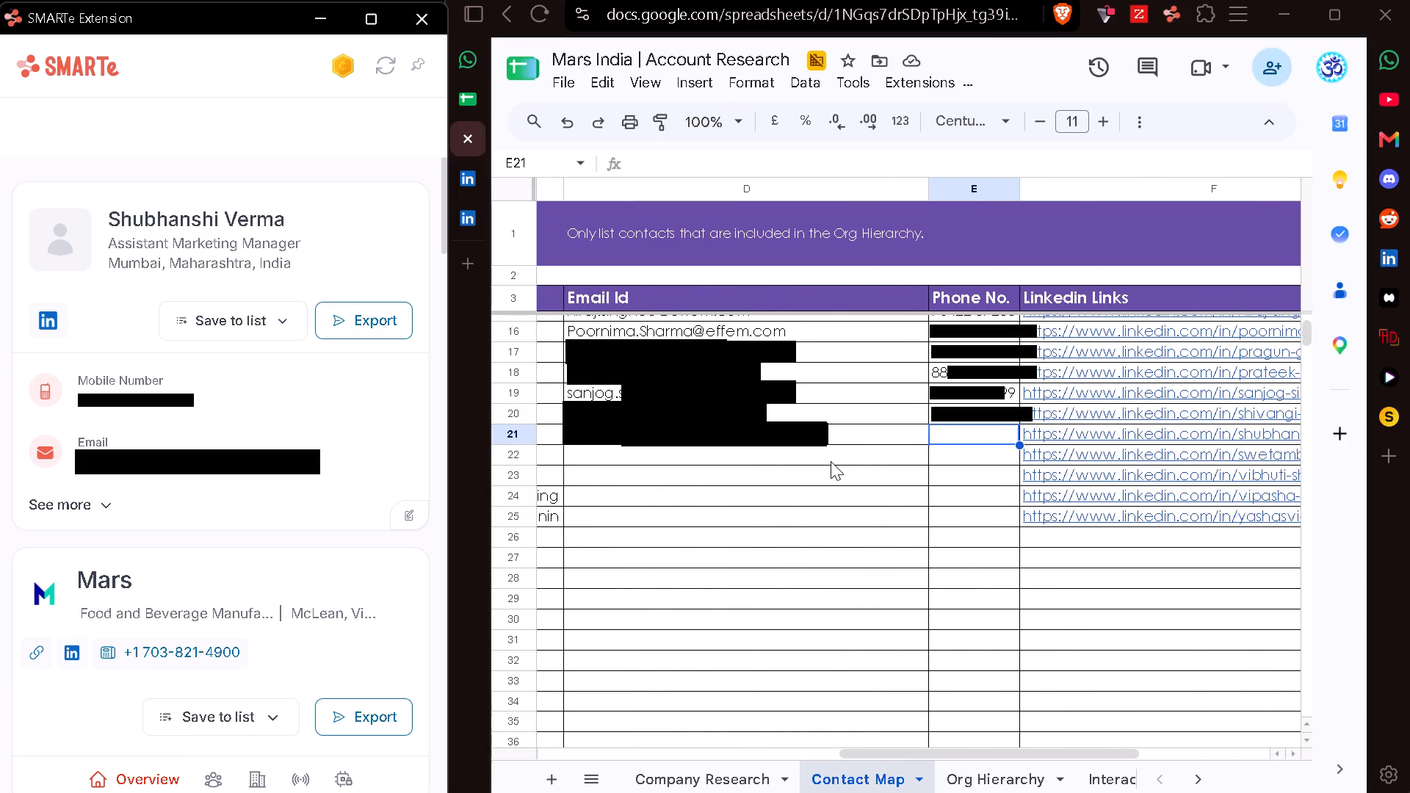
pyautogui.click(939, 436)
pyautogui.hotkey('ctrl', 'v')
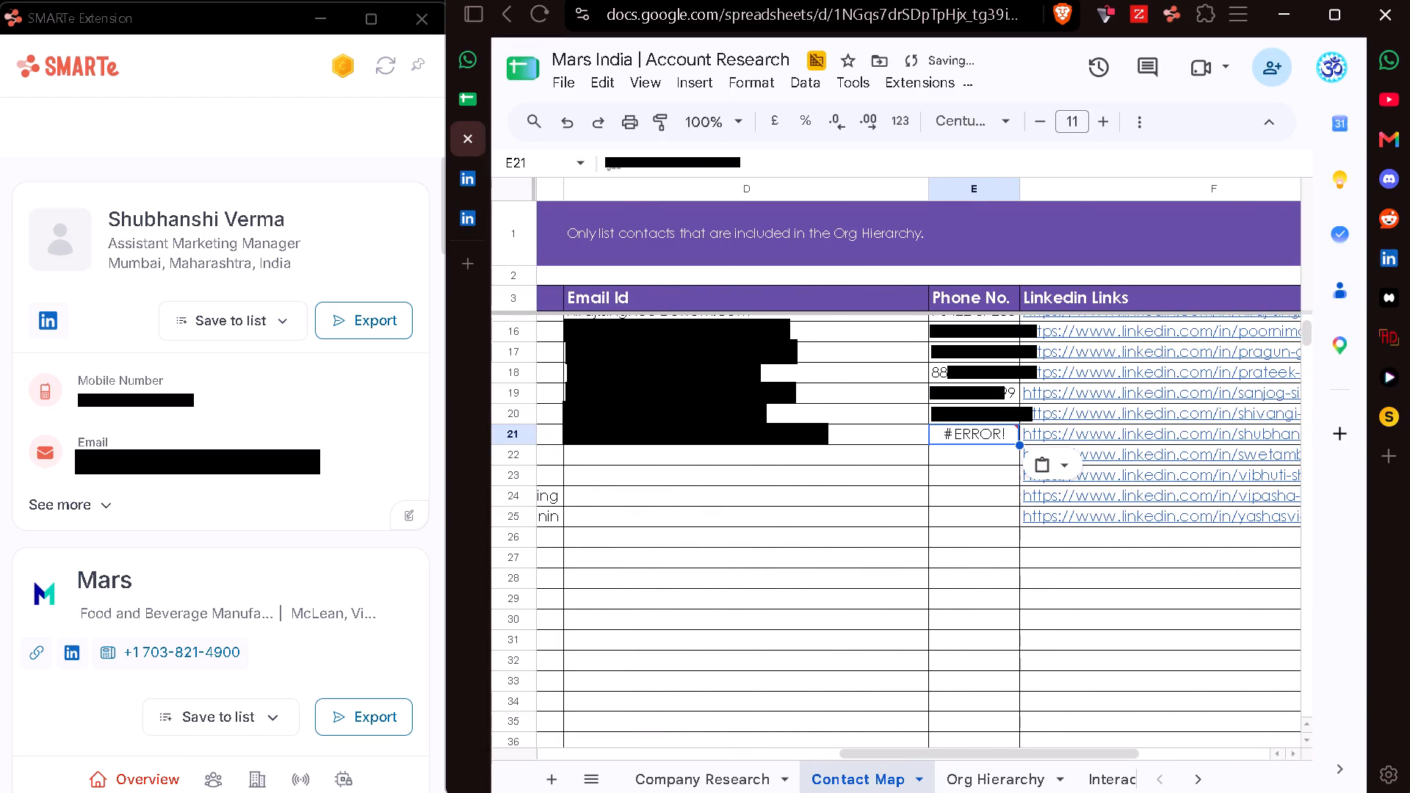
pyautogui.click(659, 164)
pyautogui.press('BackSpace')
pyautogui.press('BackSpace')
pyautogui.press('BackSpace')
pyautogui.press('BackSpace')
pyautogui.press('BackSpace')
pyautogui.press('BackSpace')
pyautogui.press('BackSpace')
pyautogui.press('BackSpace')
pyautogui.press('BackSpace')
pyautogui.press('BackSpace')
pyautogui.press('BackSpace')
pyautogui.click(648, 449)
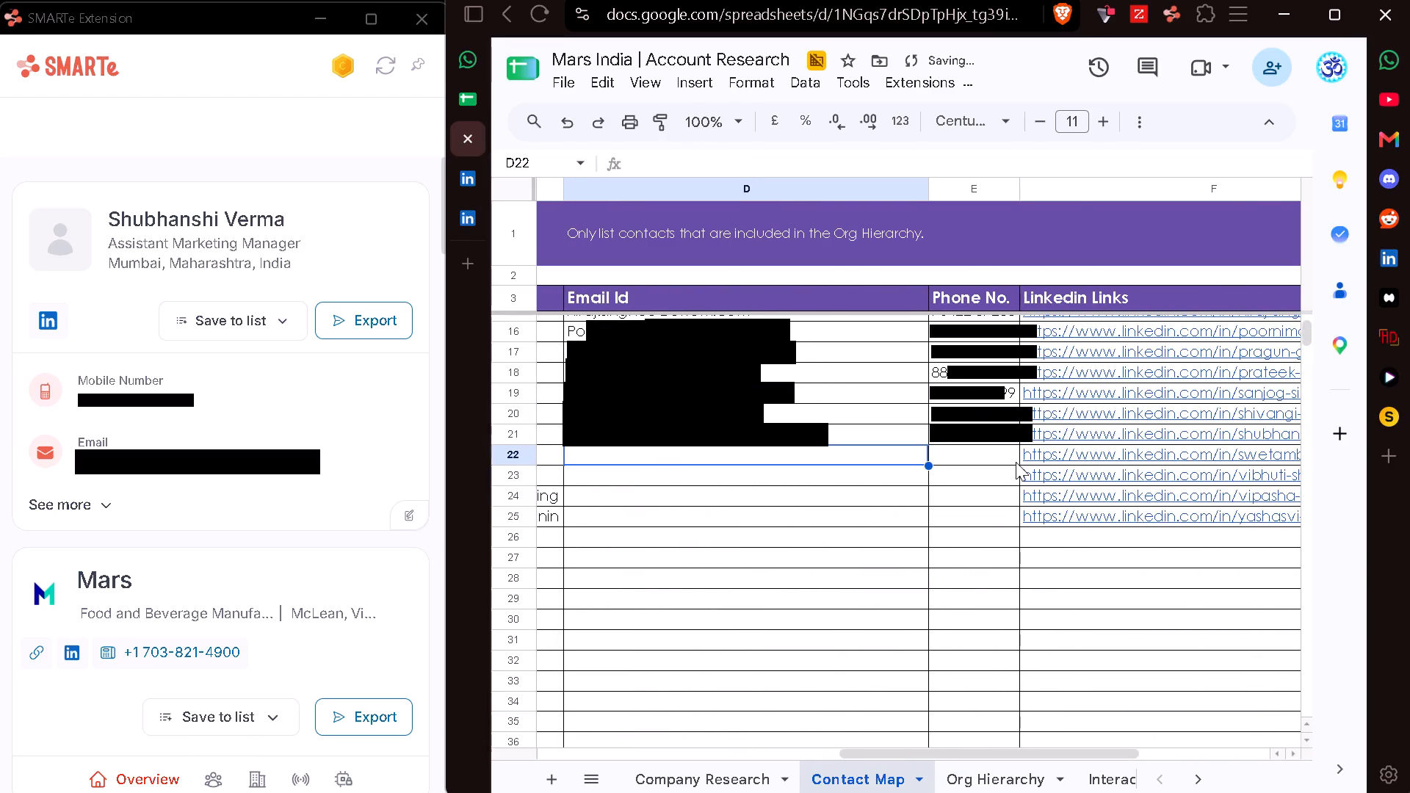
# Open the row 22 contact's LinkedIn profile and close the profiles of the row 20 and 21 contacts.
pyautogui.click(1185, 489)
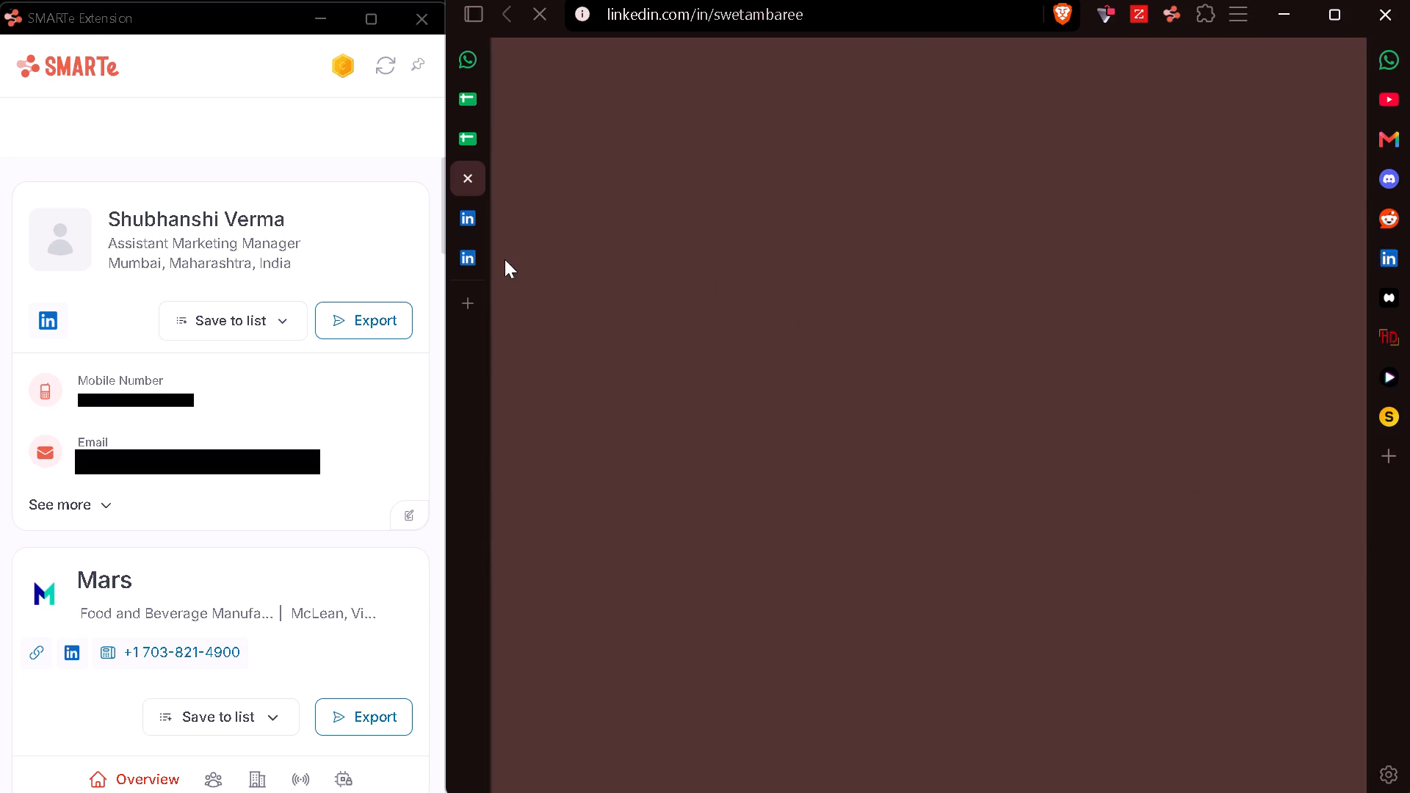
pyautogui.doubleClick(461, 253)
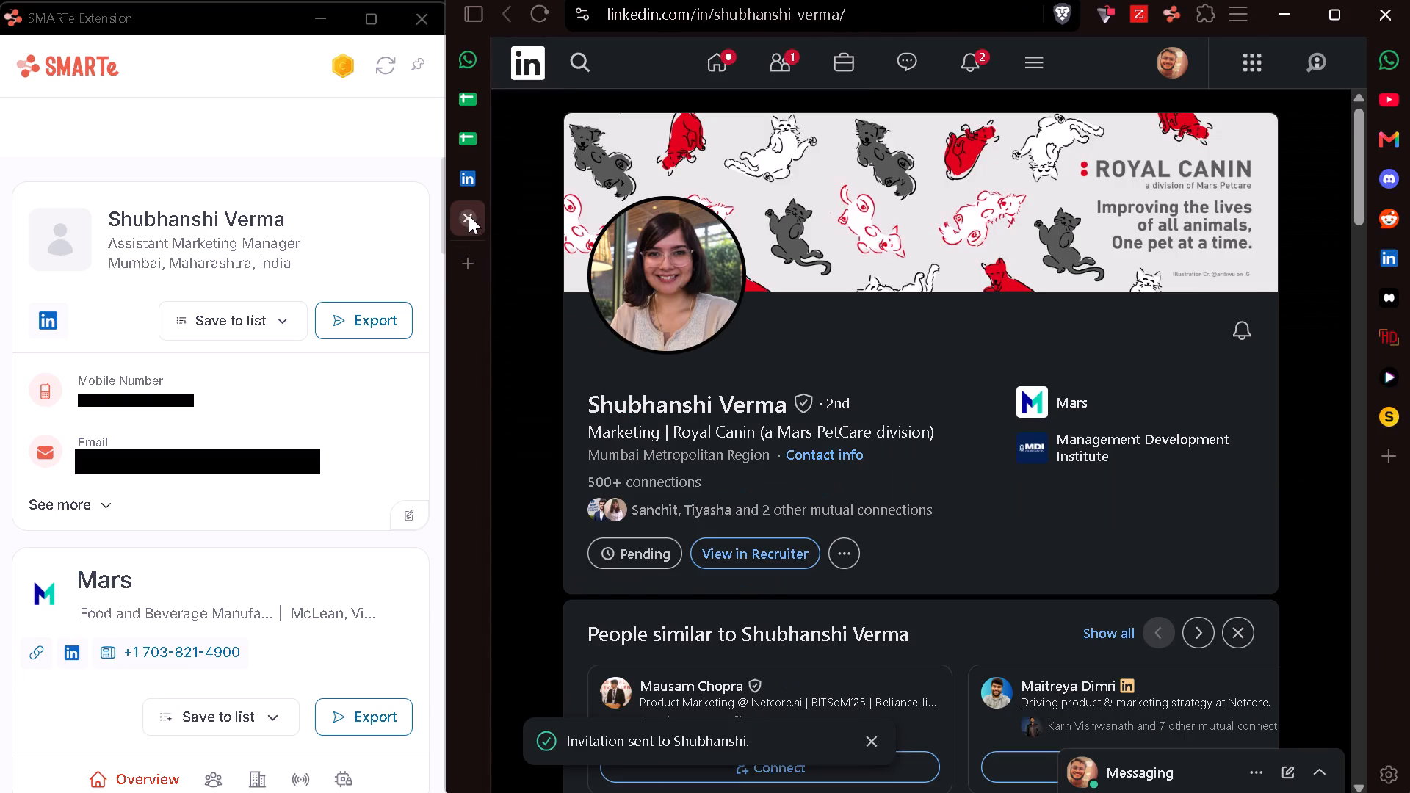
pyautogui.click(469, 215)
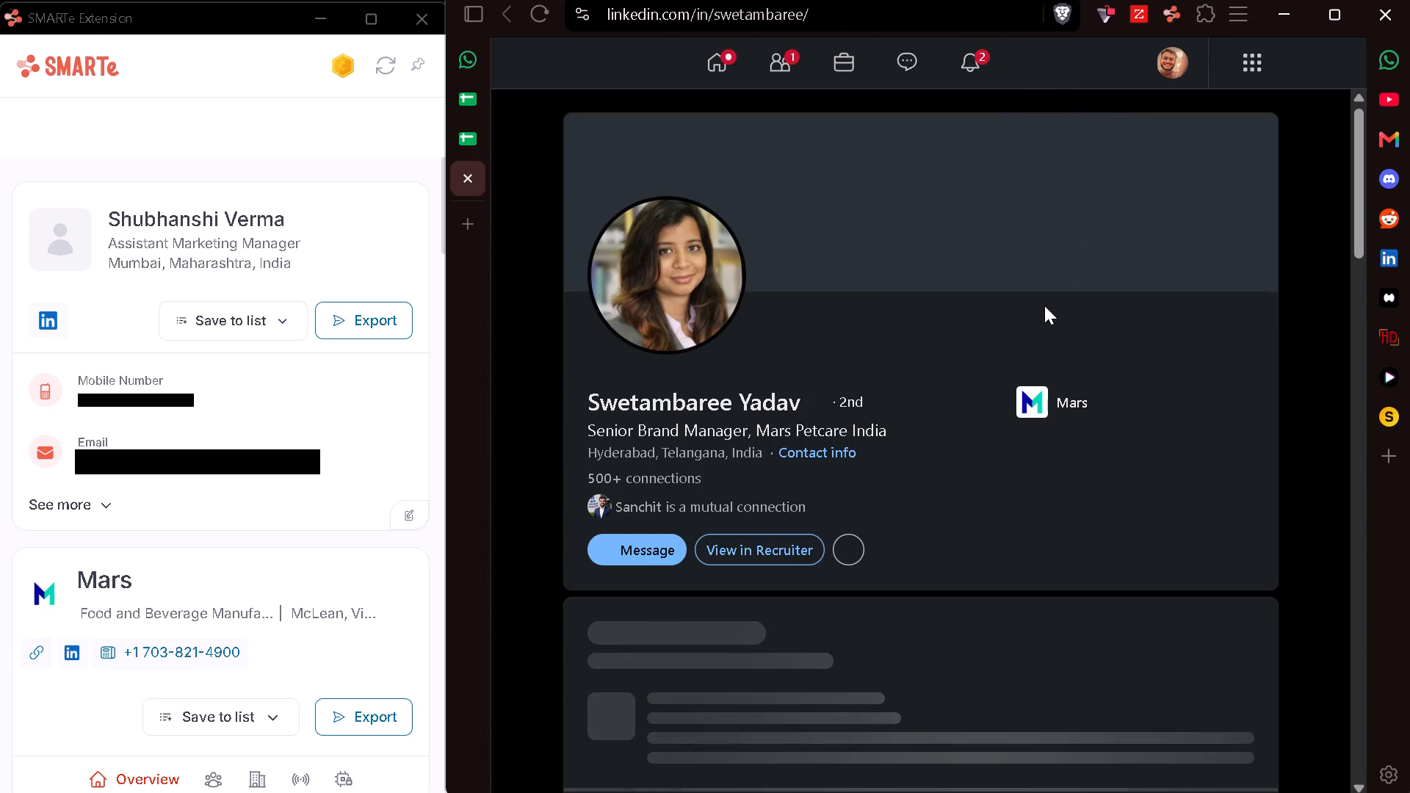
# Copy the row 22 contact's ZoomInfo business email into Email Id cell D22, revealing their SMARTe details and closing their LinkedIn profile.
pyautogui.click(1140, 15)
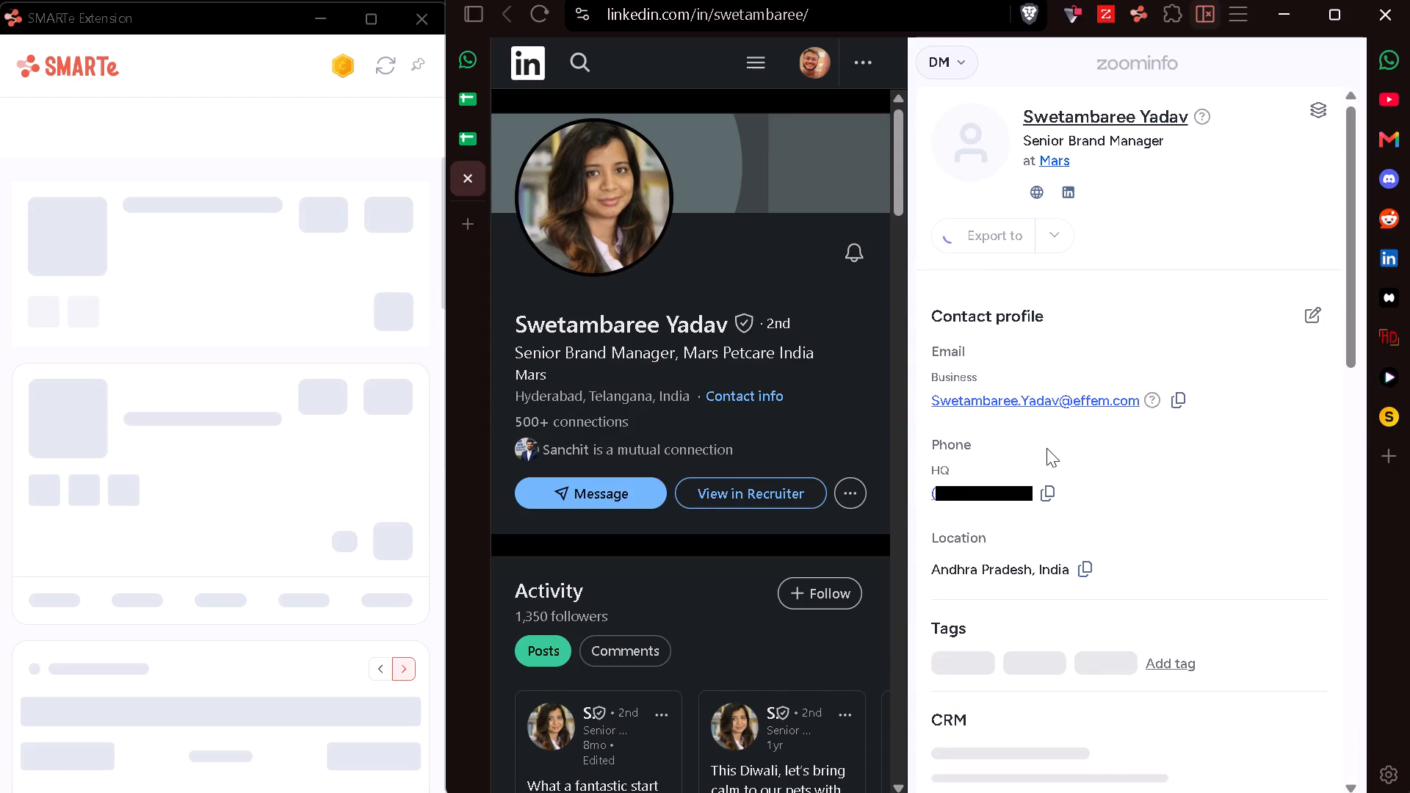
pyautogui.click(1185, 388)
pyautogui.click(1180, 394)
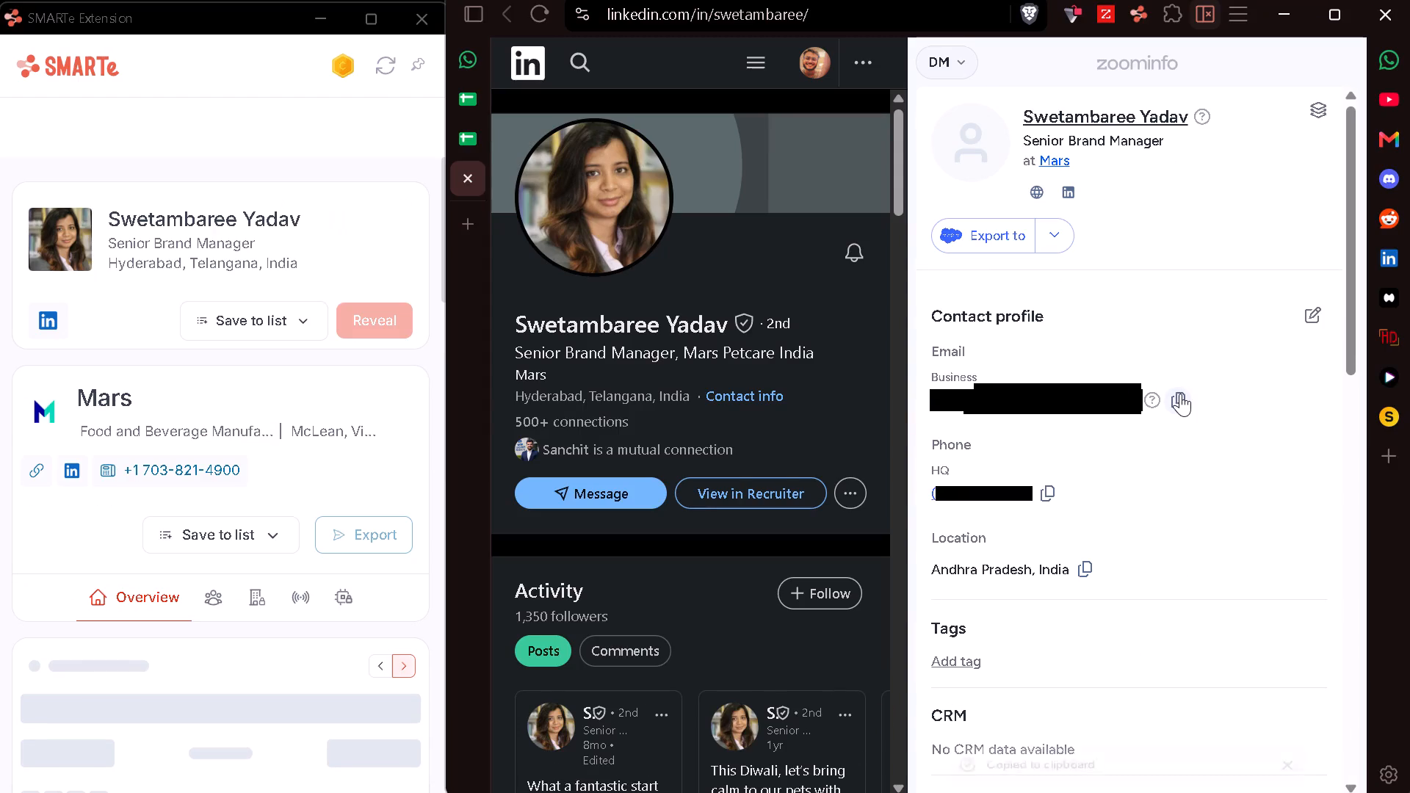
pyautogui.click(368, 316)
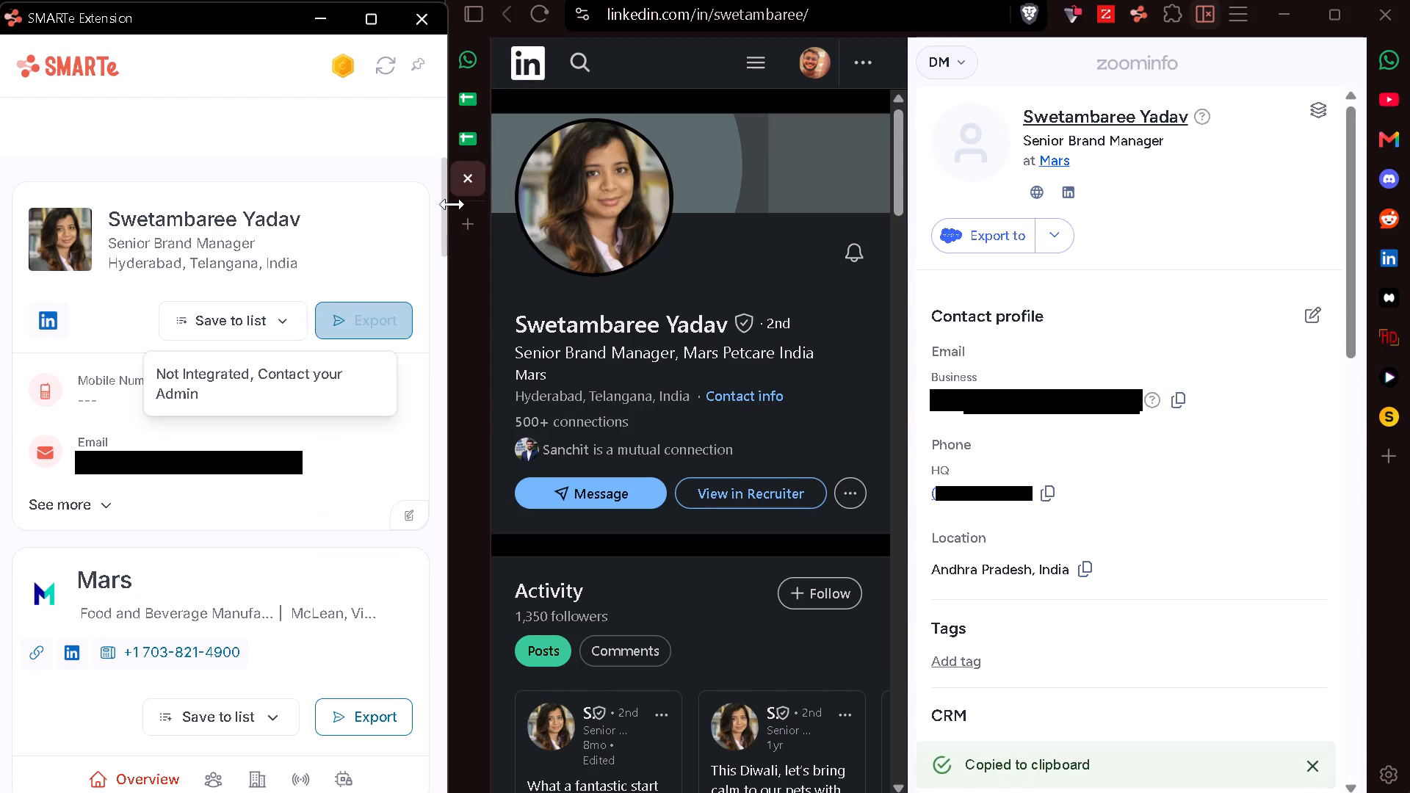
pyautogui.click(467, 181)
pyautogui.hotkey('ctrl', 'v')
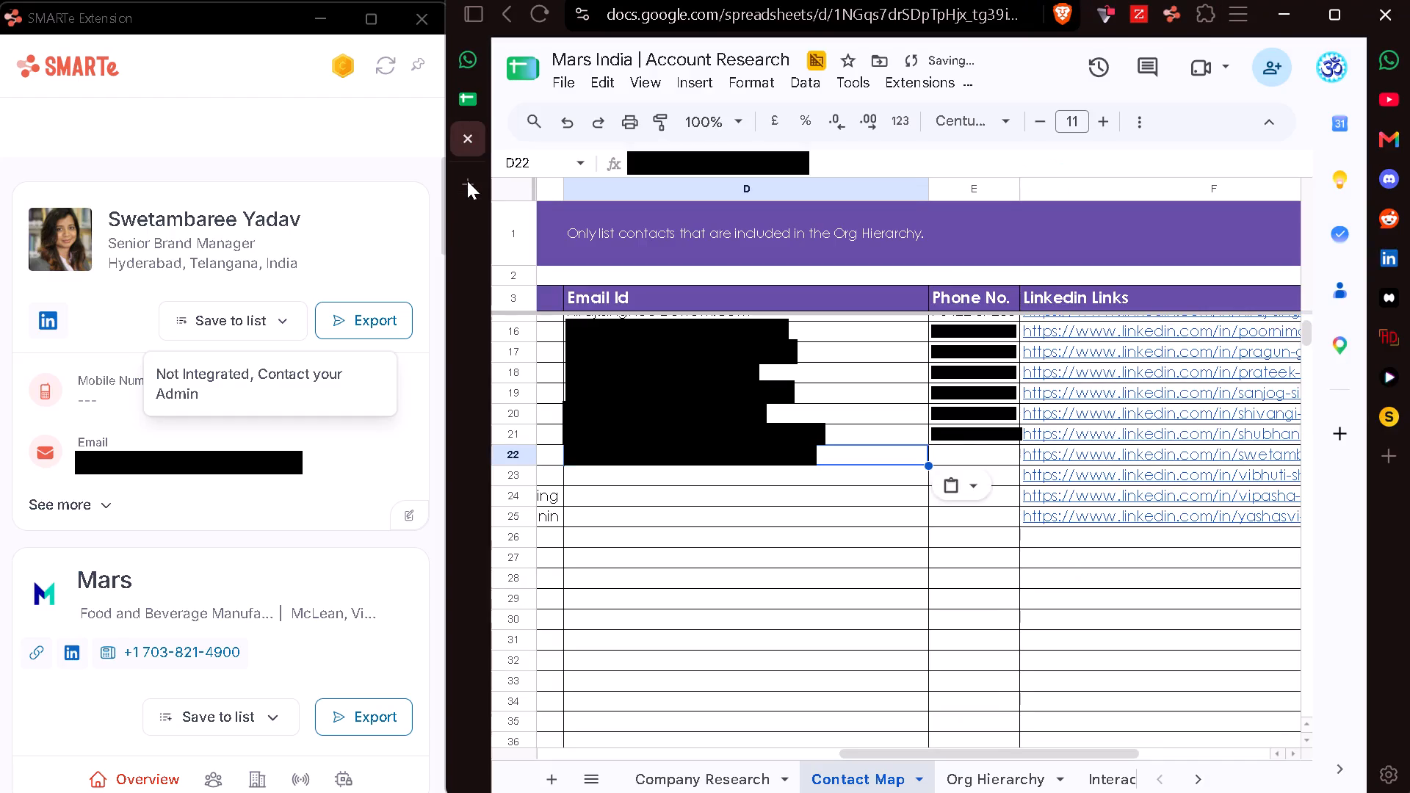
# Mark the row 22 contact's phone number as nf in Phone No. cell E22.
pyautogui.press('Right')
pyautogui.write('nf')
pyautogui.press('Down')
pyautogui.press('Left')
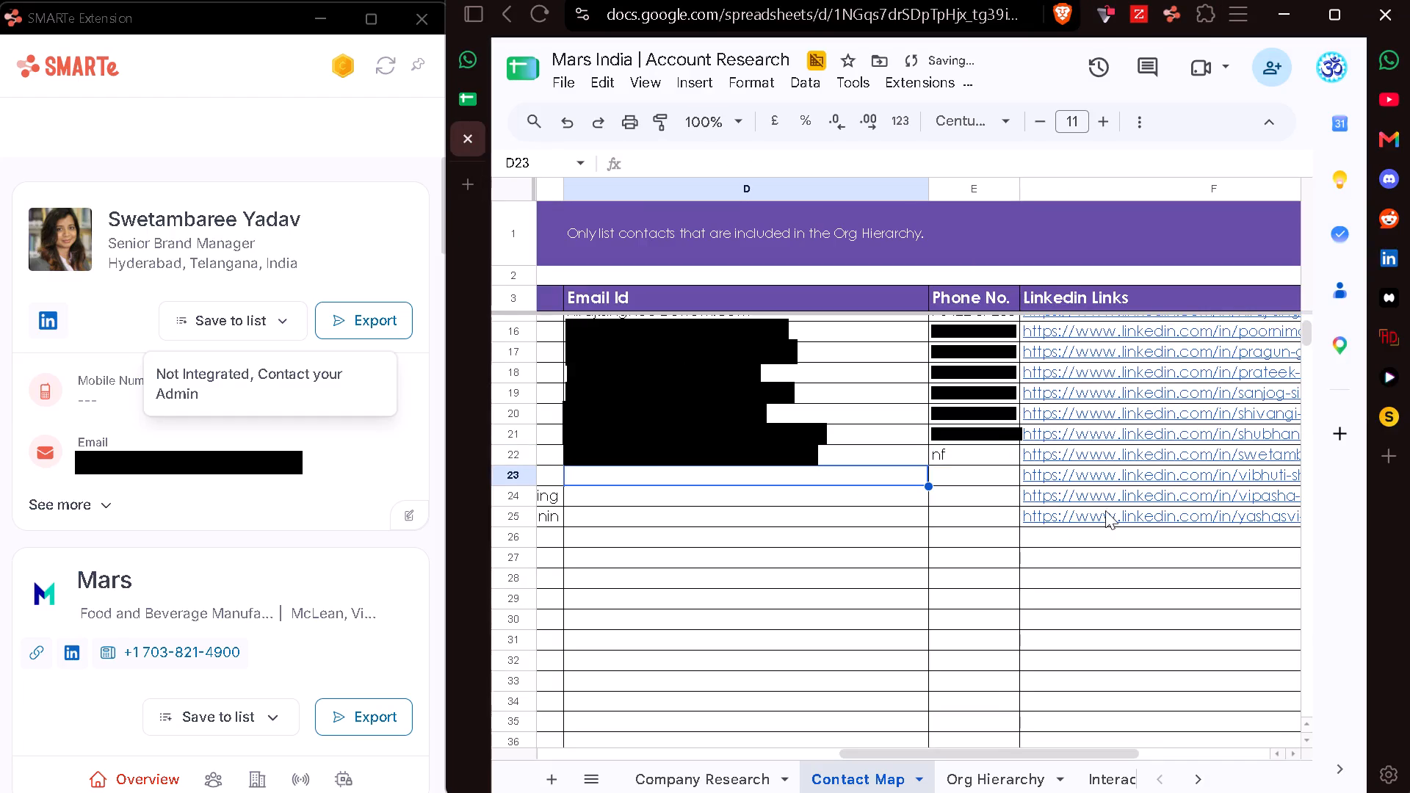
# Complete row 23 with the contact's ZoomInfo business email in D23 and nf as the phone number in E23.
pyautogui.click(1153, 504)
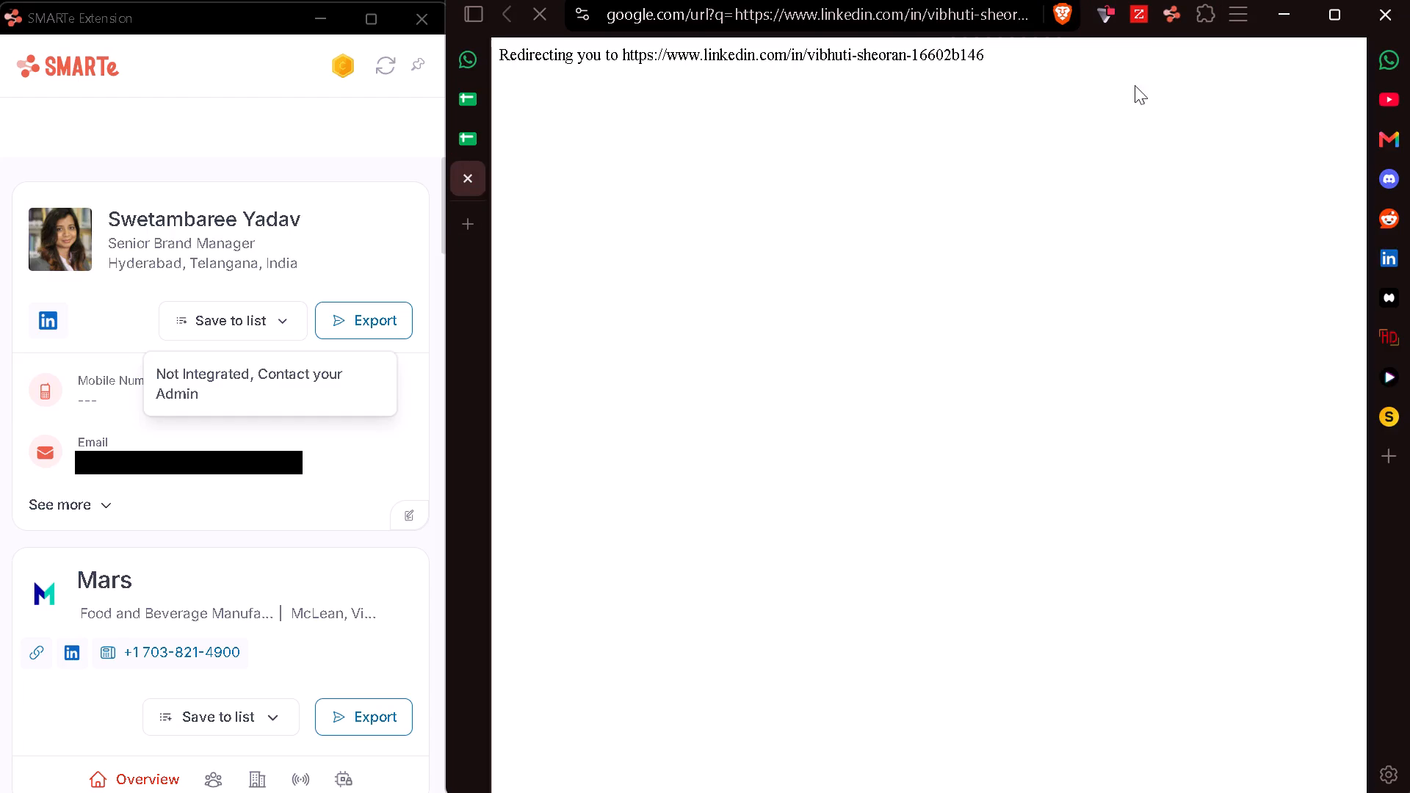
pyautogui.click(1140, 23)
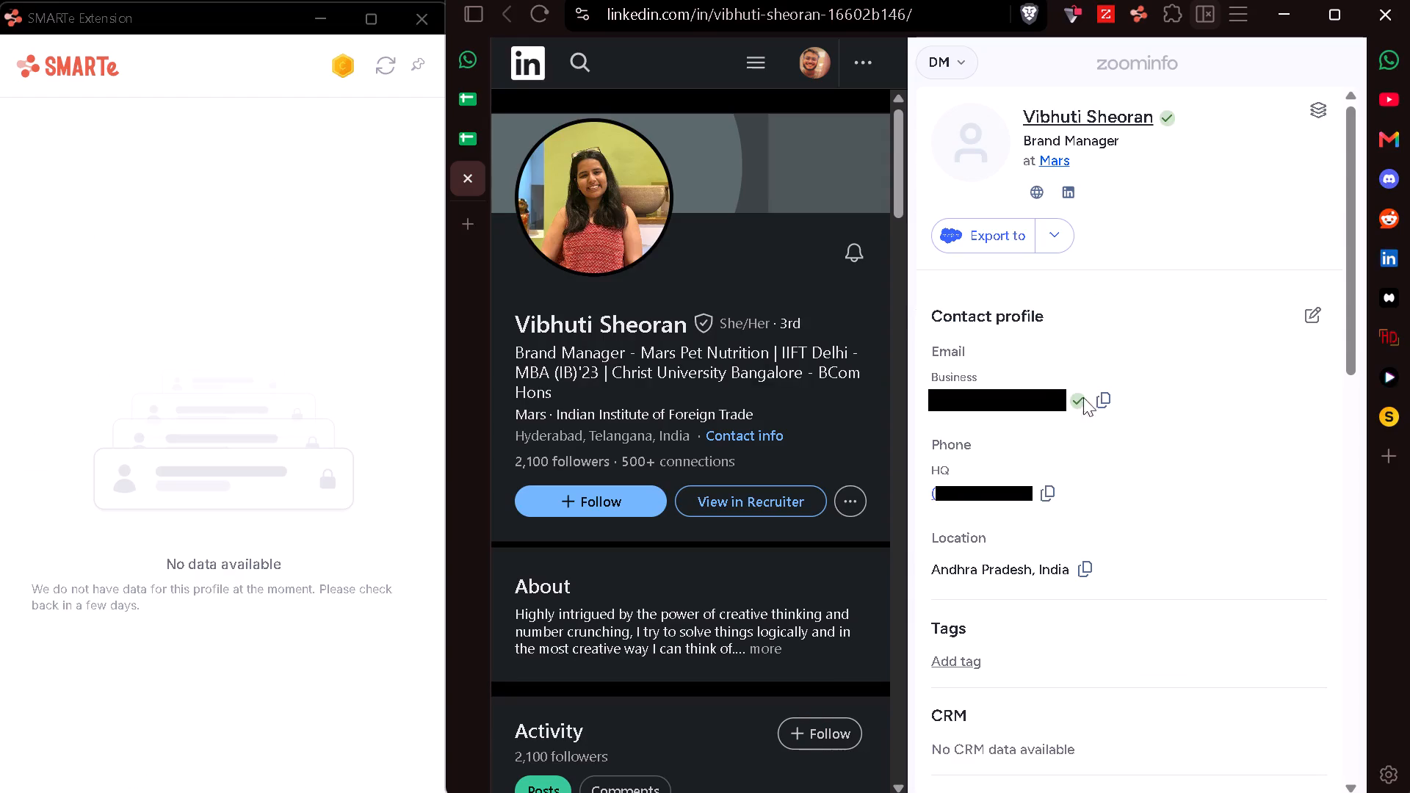
pyautogui.click(1101, 394)
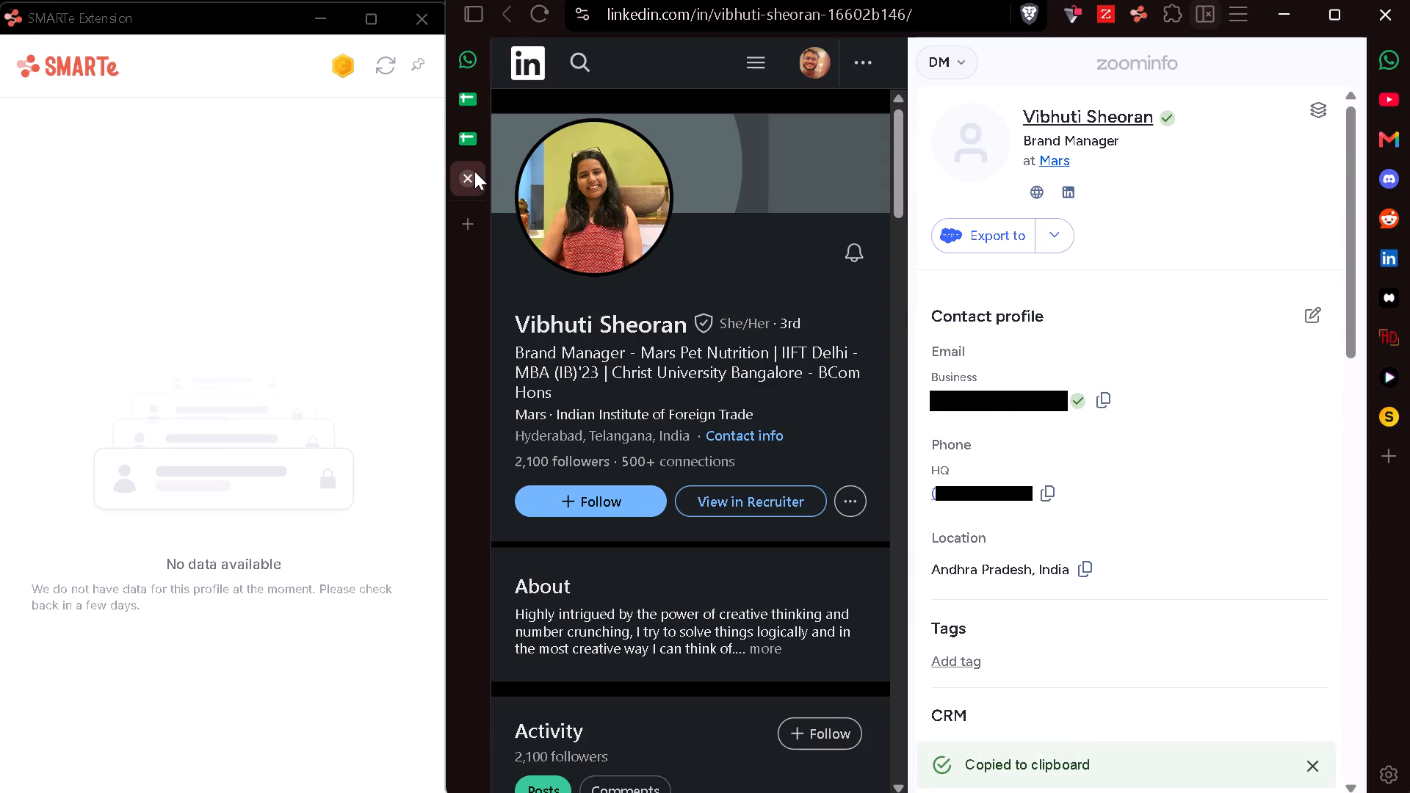
pyautogui.click(474, 171)
pyautogui.hotkey('ctrl', 'v')
pyautogui.press('Right')
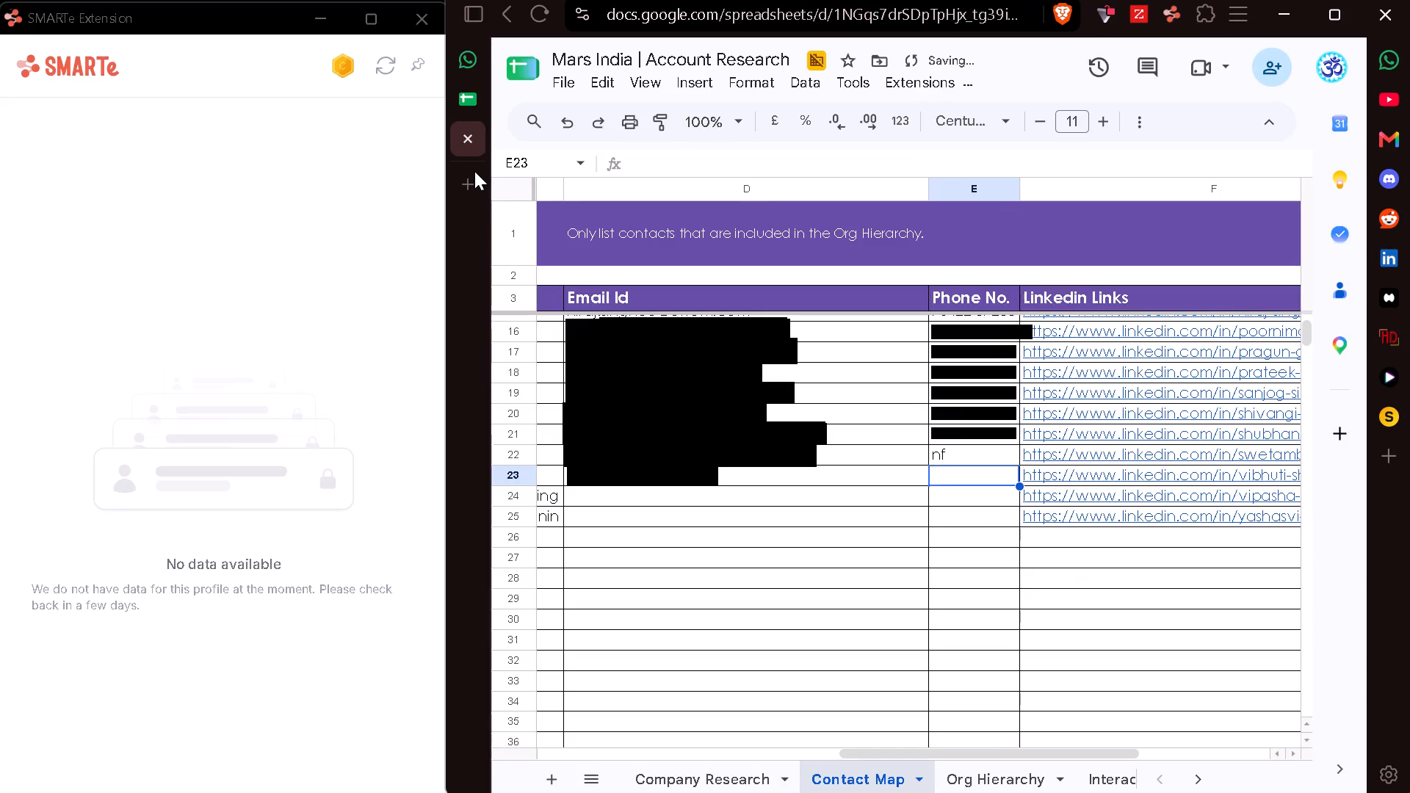
pyautogui.write('nf')
pyautogui.press('Down')
pyautogui.press('Left')
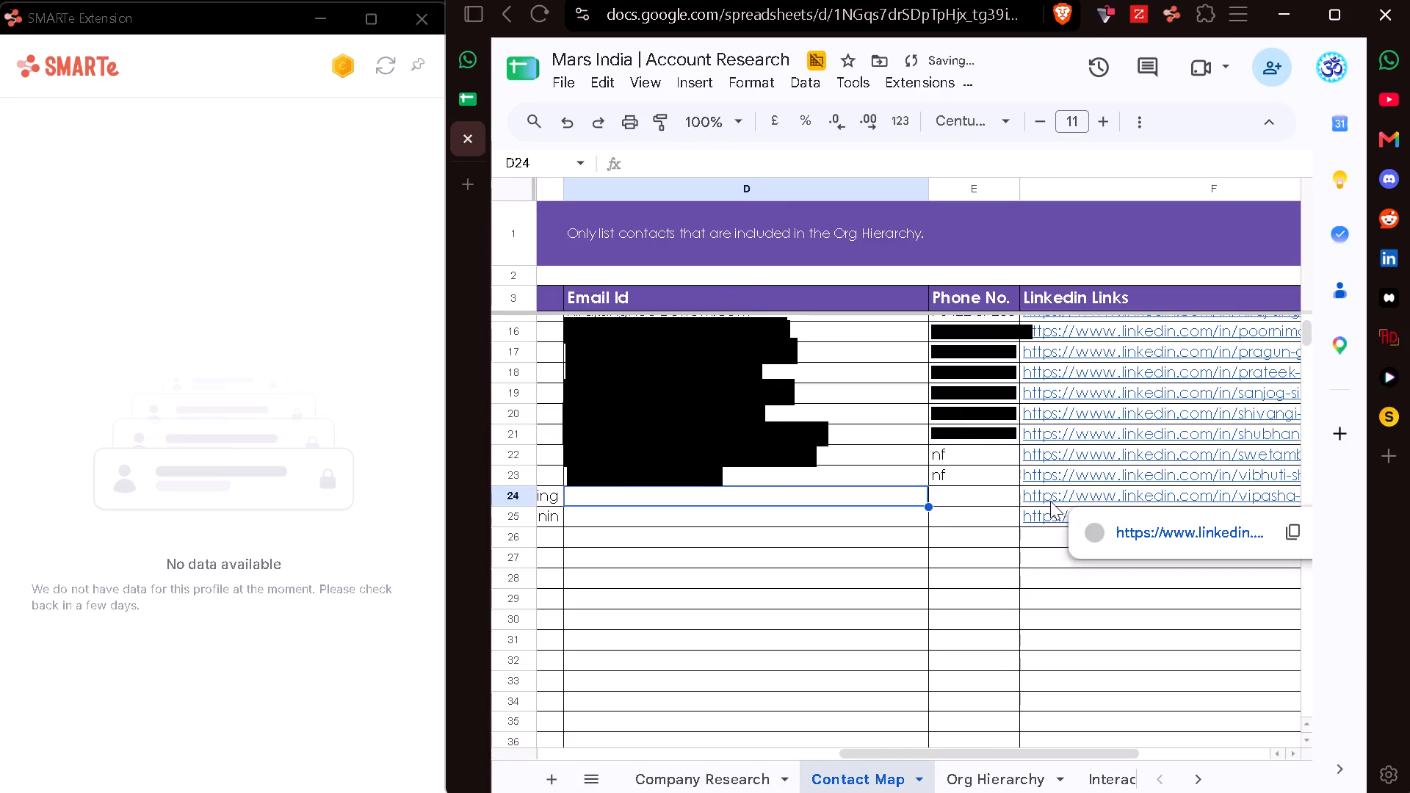
# Open the row 24 contact's LinkedIn profile with ZoomInfo and send a connection invitation without a note.
pyautogui.click(1169, 529)
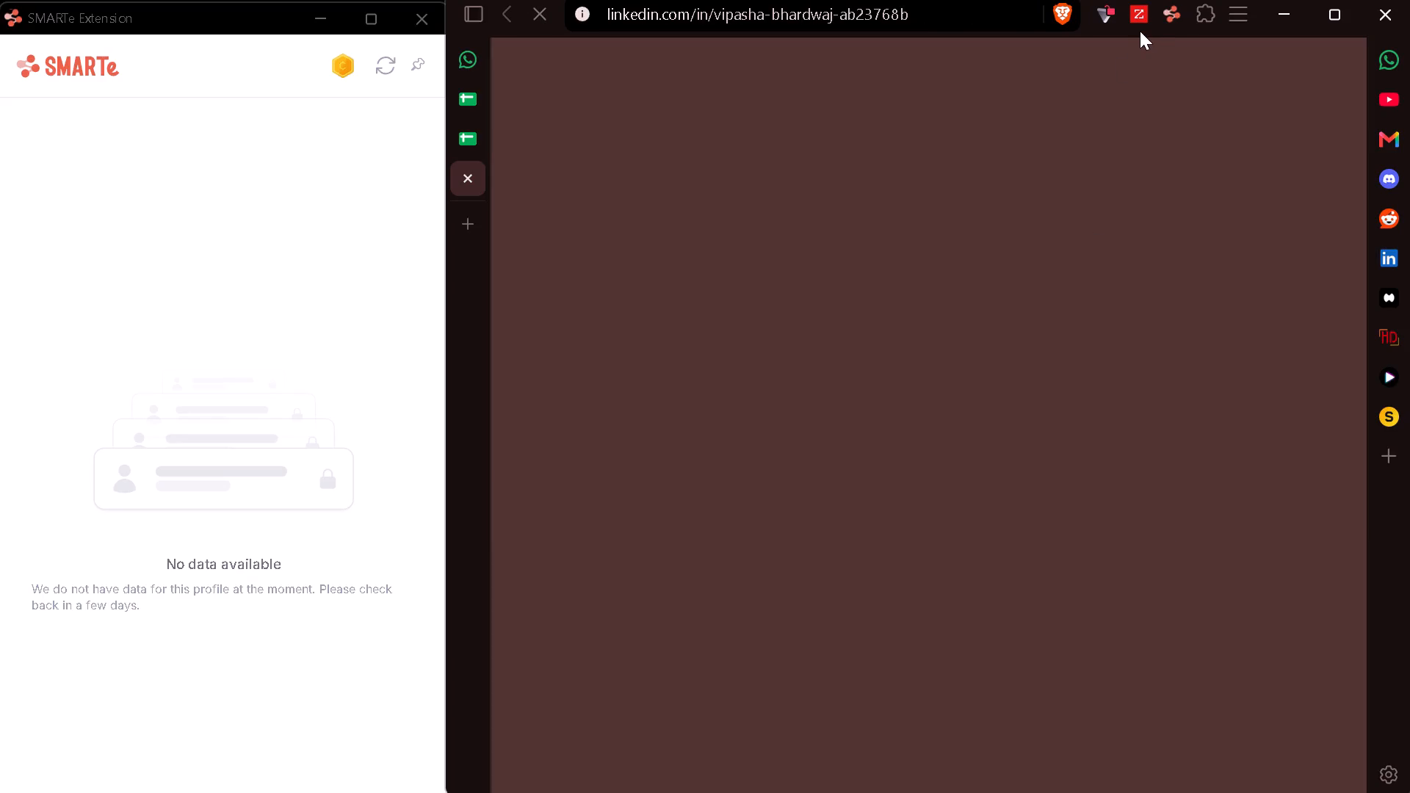
pyautogui.click(1139, 24)
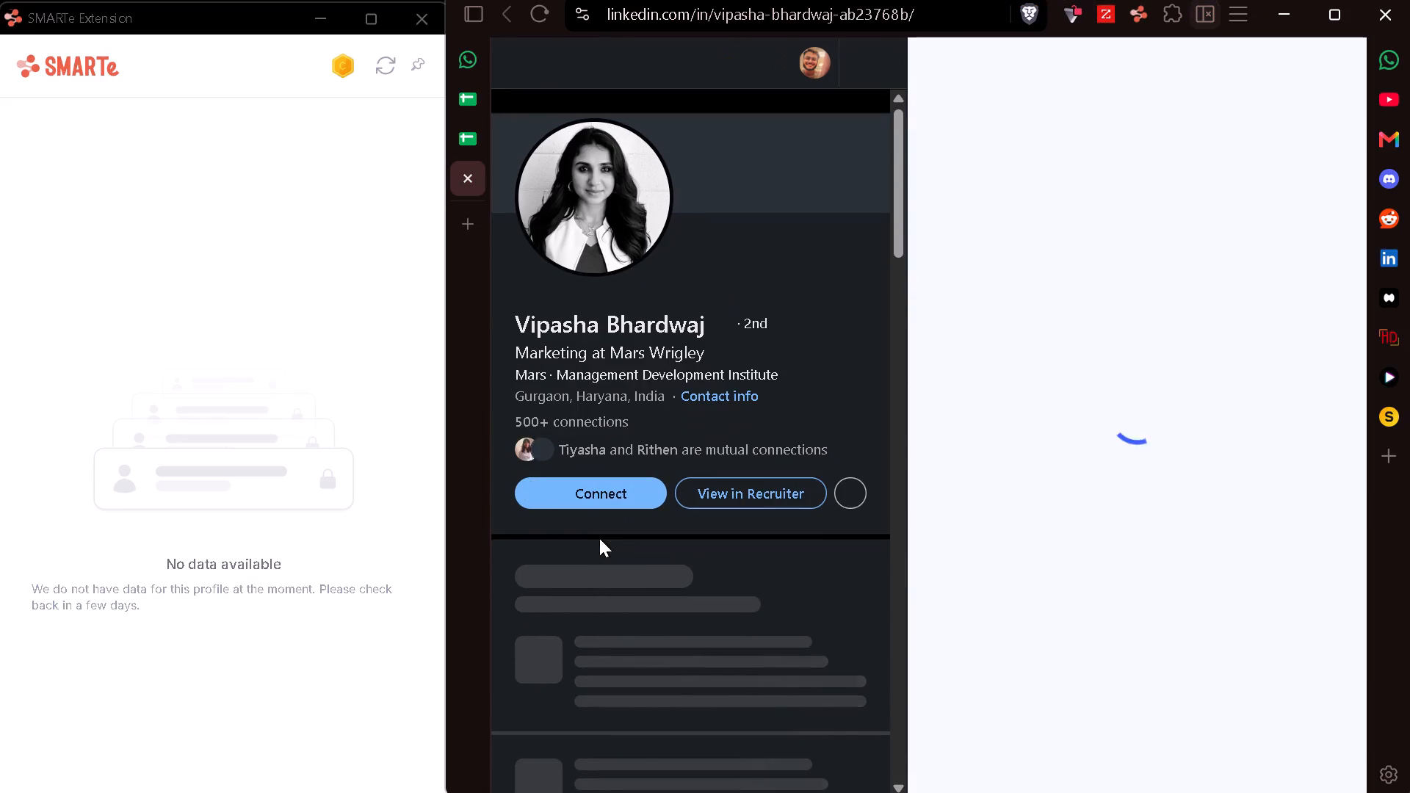
pyautogui.click(579, 483)
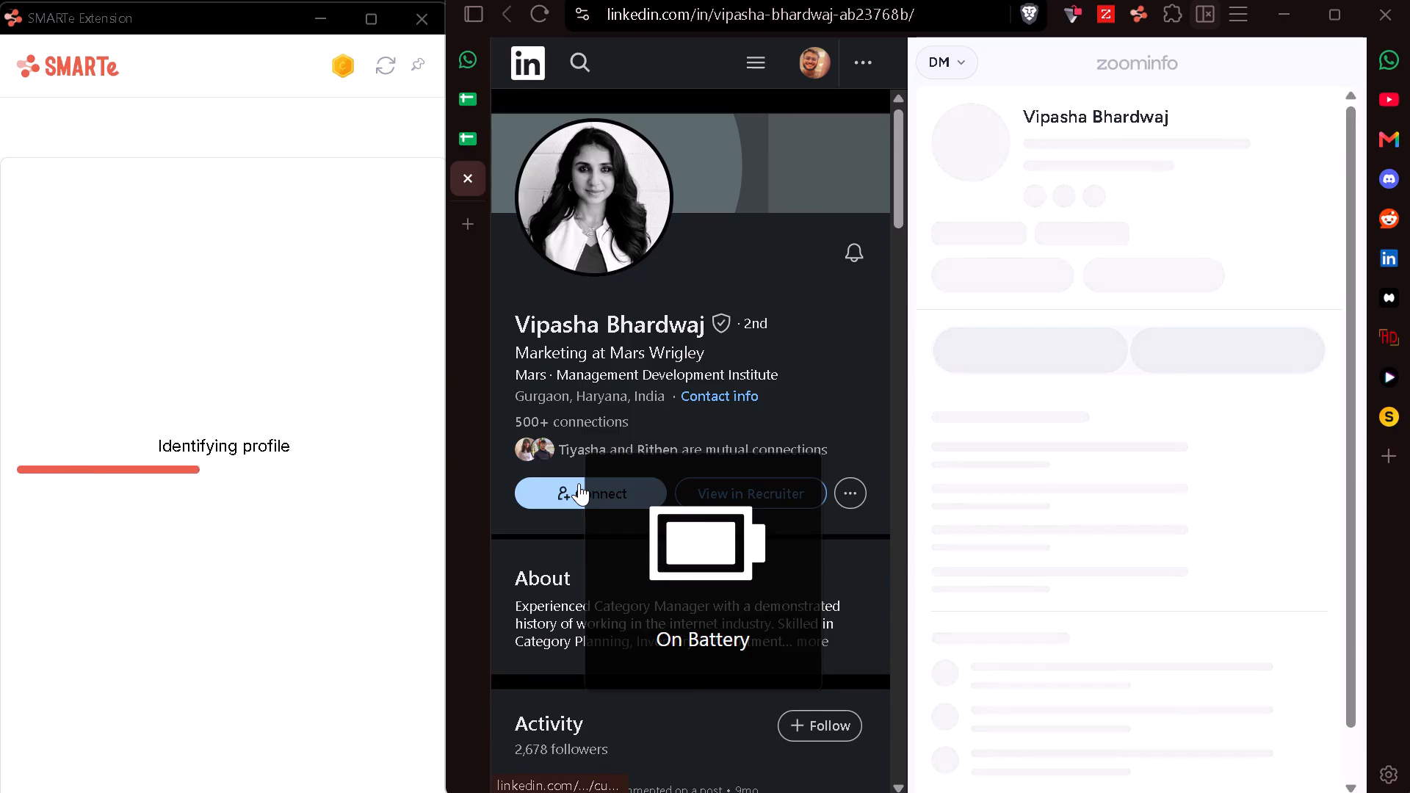
pyautogui.click(574, 483)
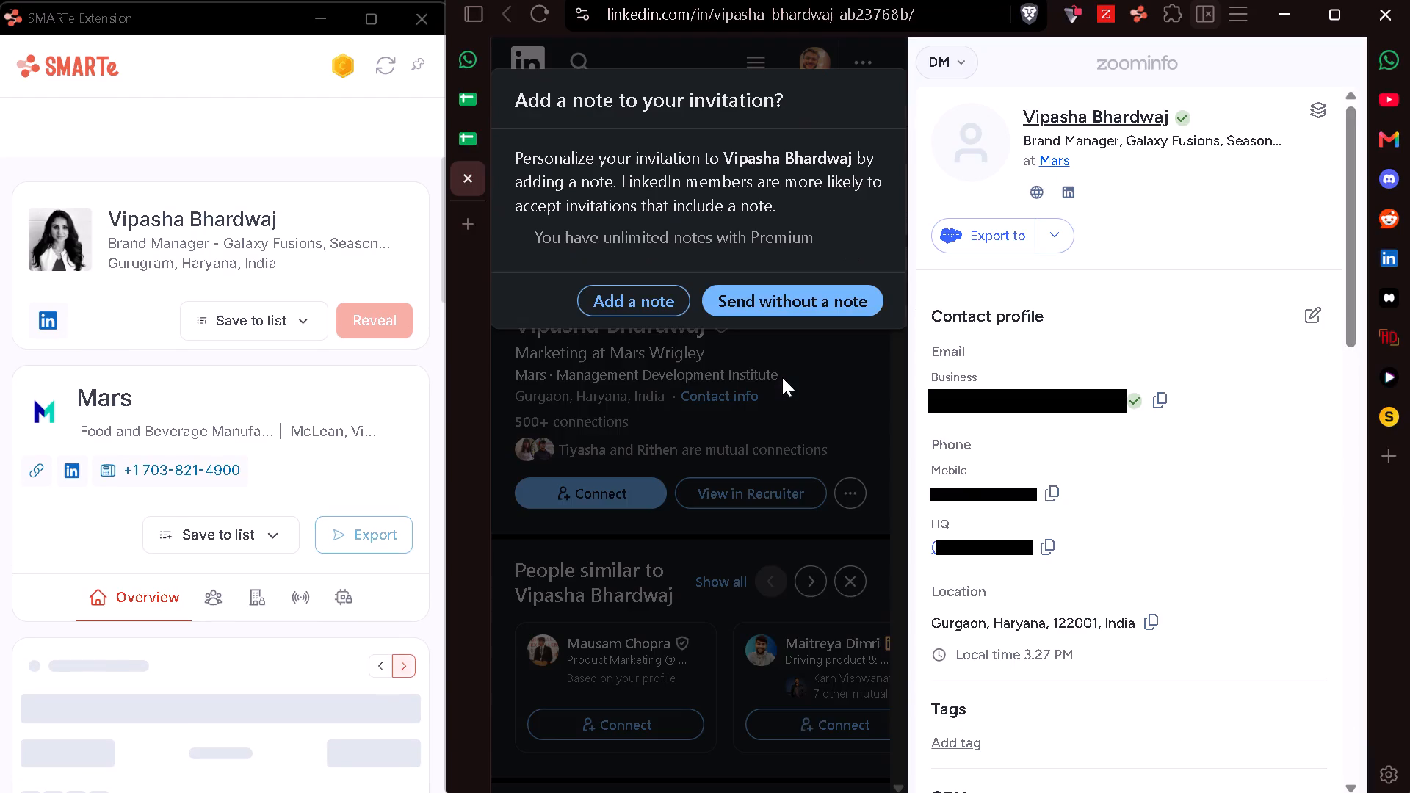
pyautogui.click(813, 284)
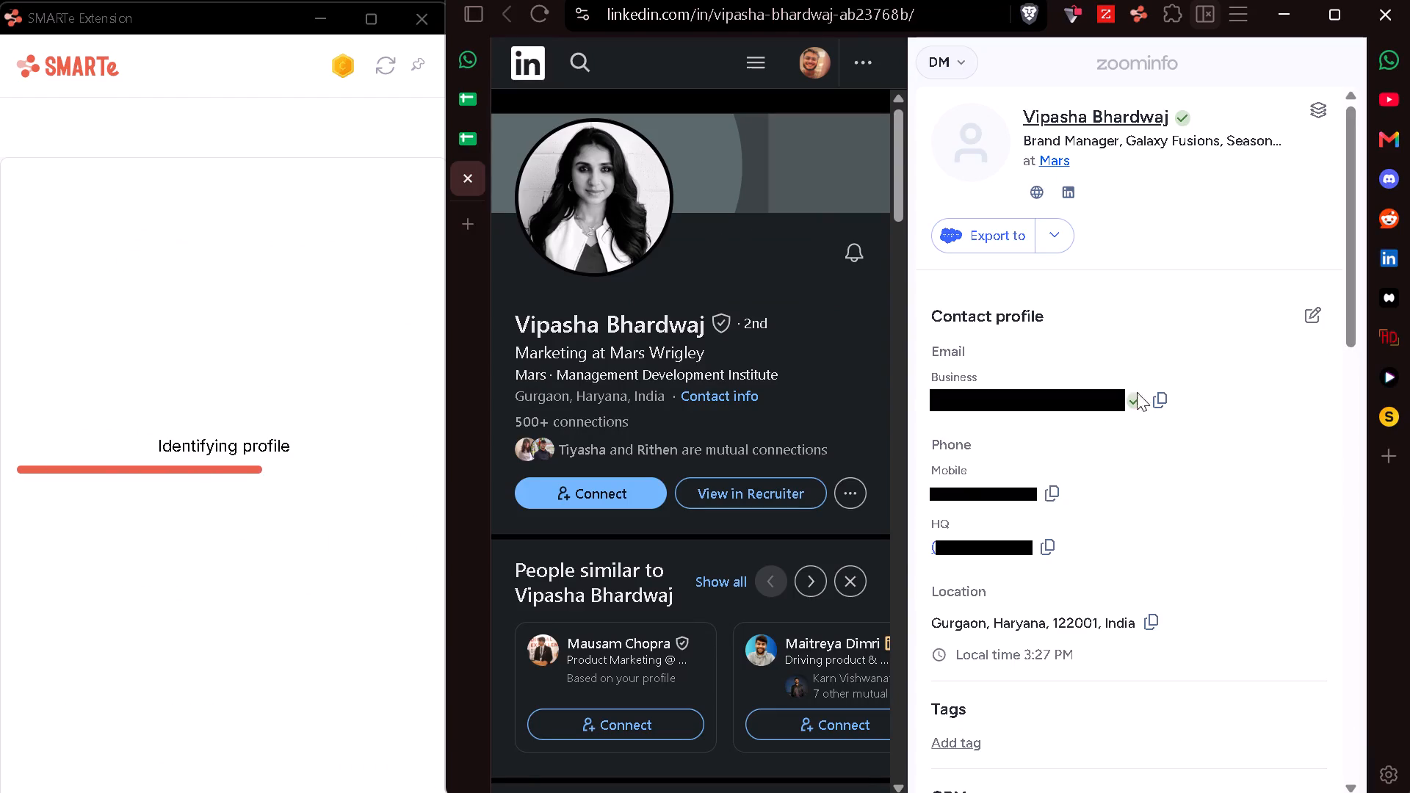
# Copy the row 24 contact's ZoomInfo business email into Email Id cell D24.
pyautogui.click(1154, 394)
pyautogui.click(469, 133)
pyautogui.hotkey('ctrl', 'v')
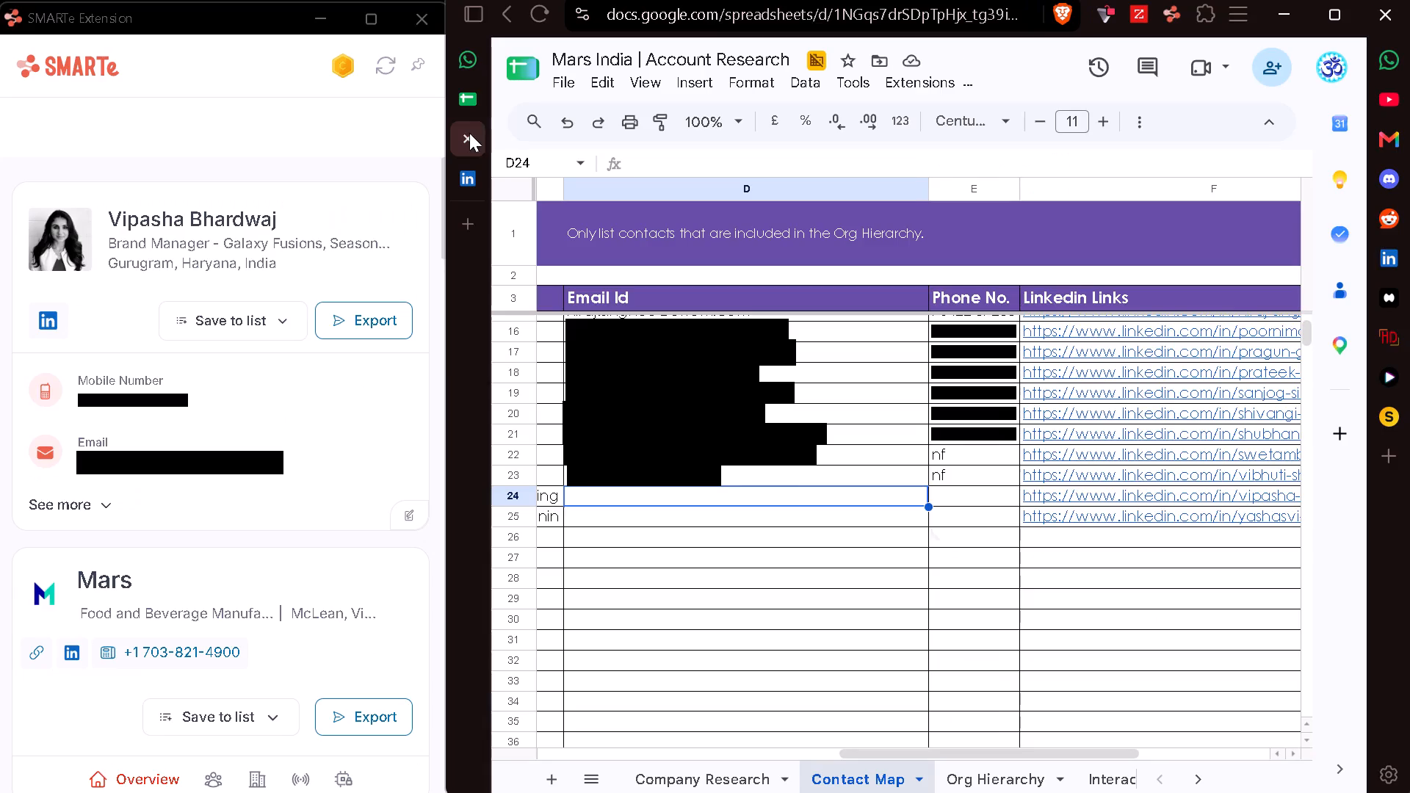
# Copy the row 24 contact's ZoomInfo mobile number into Phone No. cell E24, closing their profile, and strip the number's leading prefix.
pyautogui.press('Right')
pyautogui.click(465, 169)
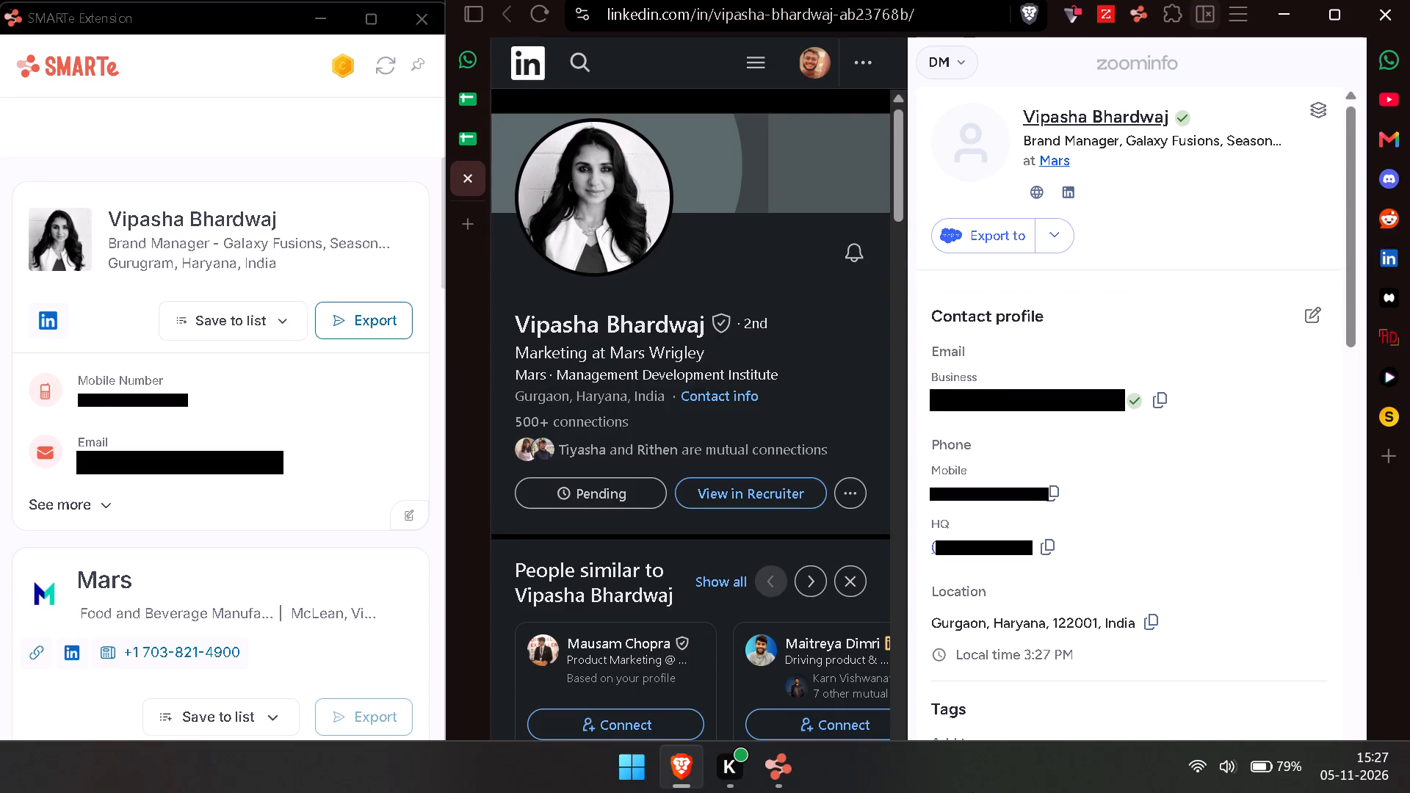
pyautogui.click(1059, 495)
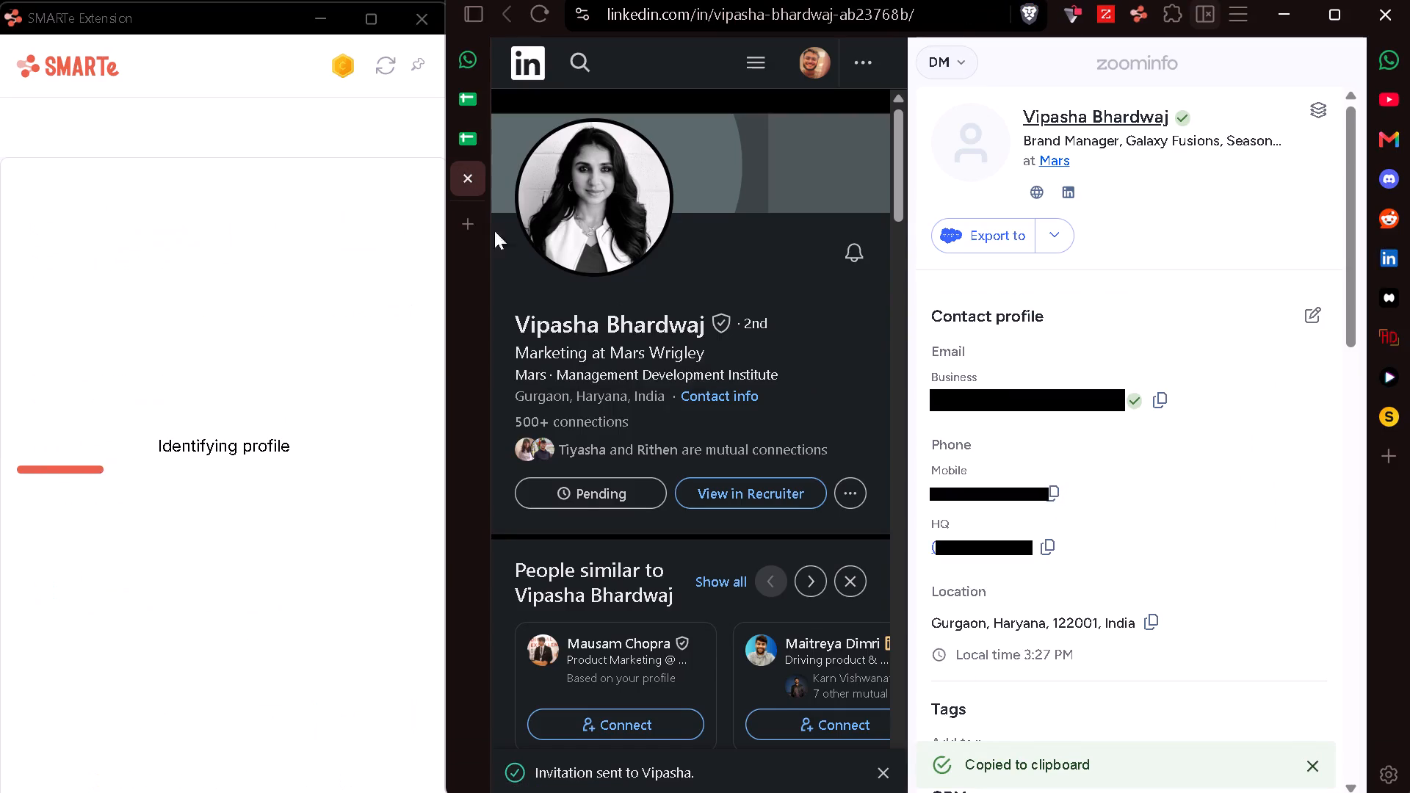
pyautogui.click(470, 182)
pyautogui.hotkey('ctrl', 'v')
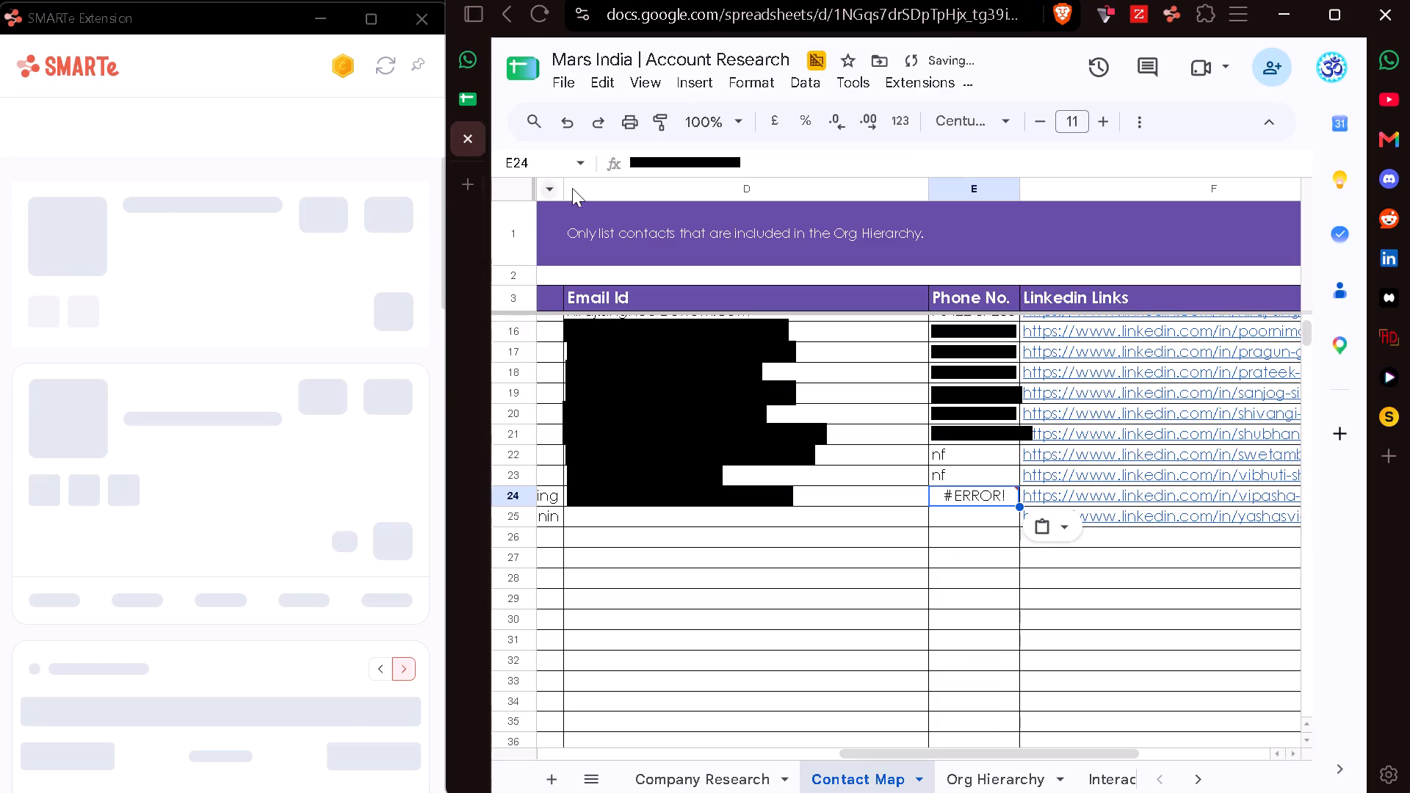
pyautogui.click(654, 158)
pyautogui.press('Right')
pyautogui.press('BackSpace')
pyautogui.press('BackSpace')
pyautogui.press('BackSpace')
pyautogui.press('BackSpace')
pyautogui.press('BackSpace')
pyautogui.press('BackSpace')
pyautogui.press('BackSpace')
pyautogui.press('BackSpace')
pyautogui.press('BackSpace')
pyautogui.press('BackSpace')
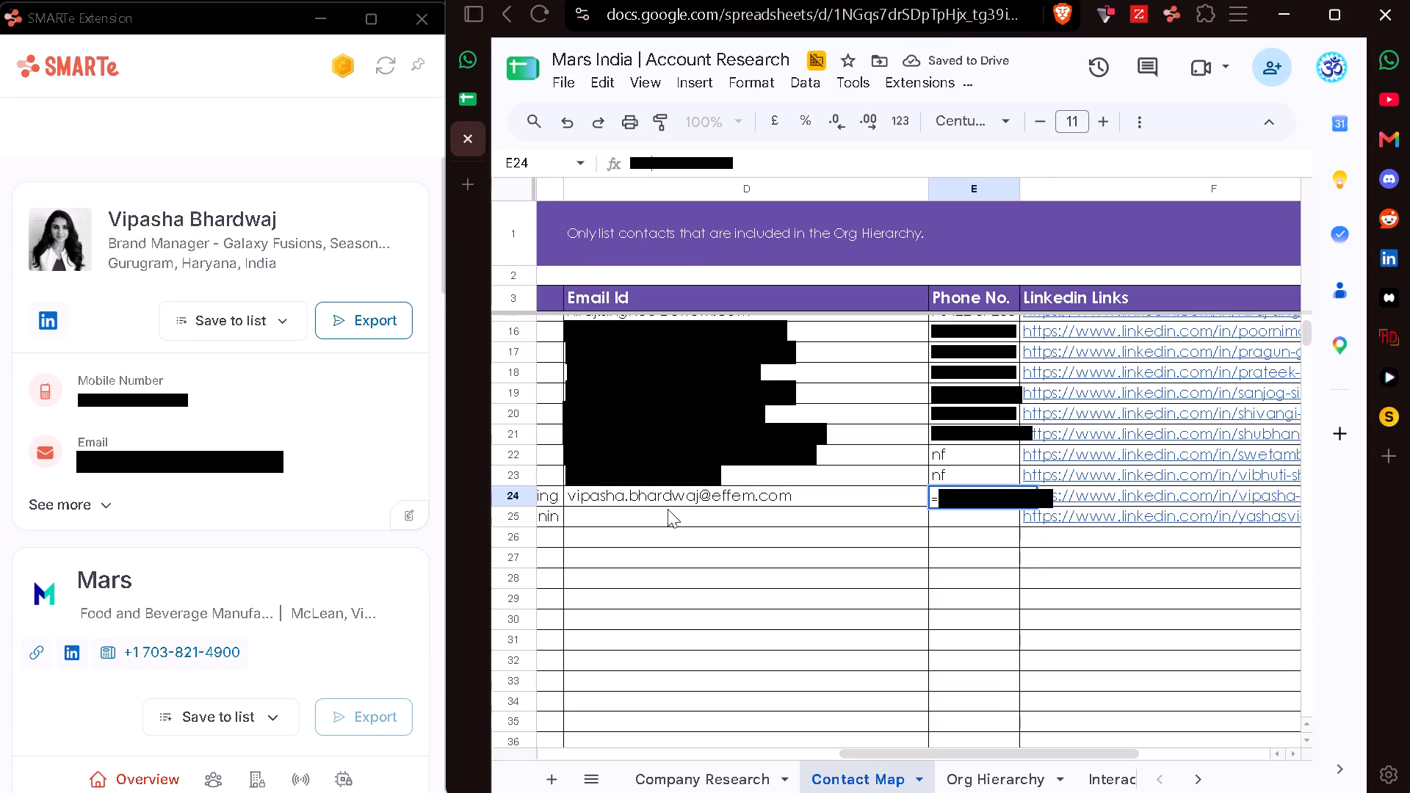
pyautogui.click(653, 514)
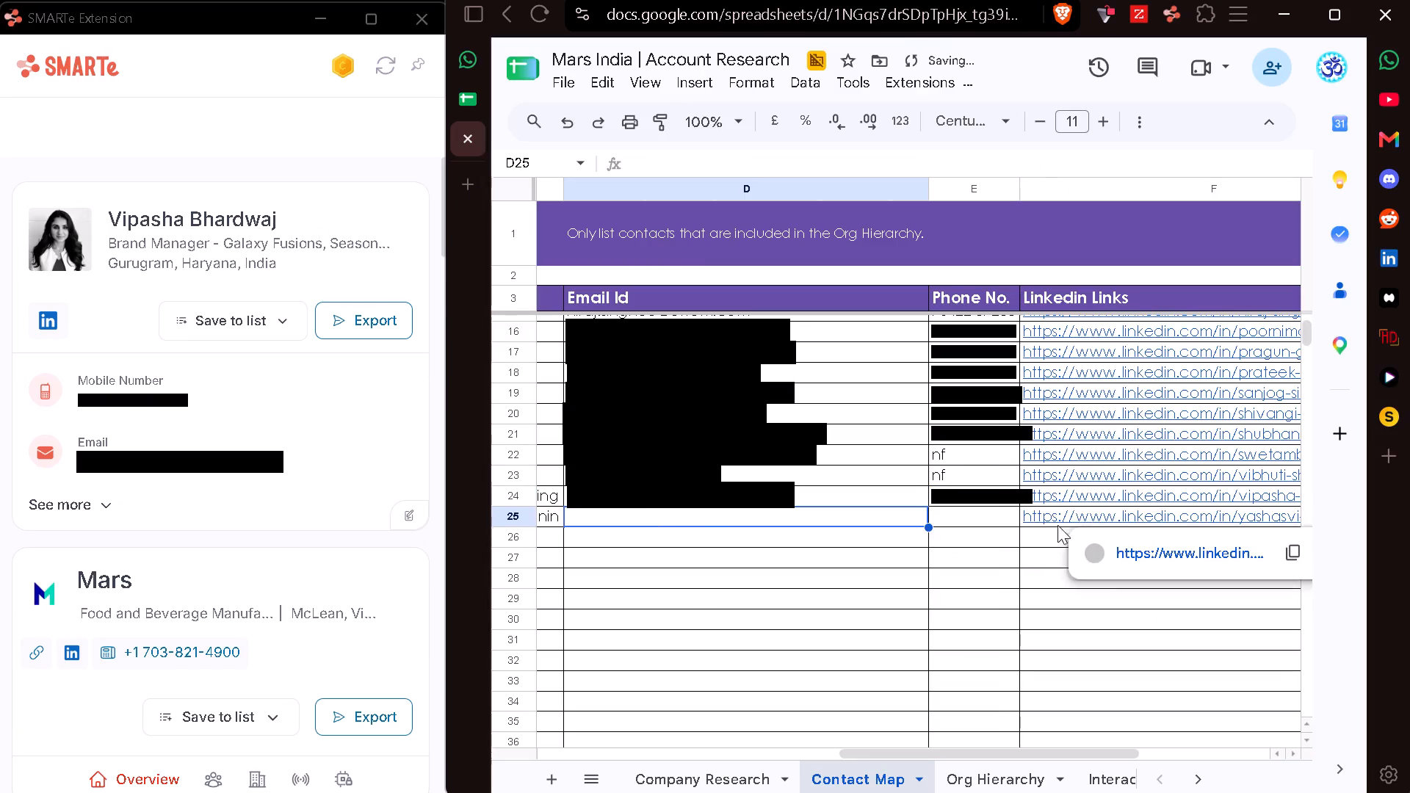
# Open the row 25 contact's LinkedIn profile with ZoomInfo and send a connection invitation without a note.
pyautogui.click(1163, 552)
pyautogui.click(1136, 5)
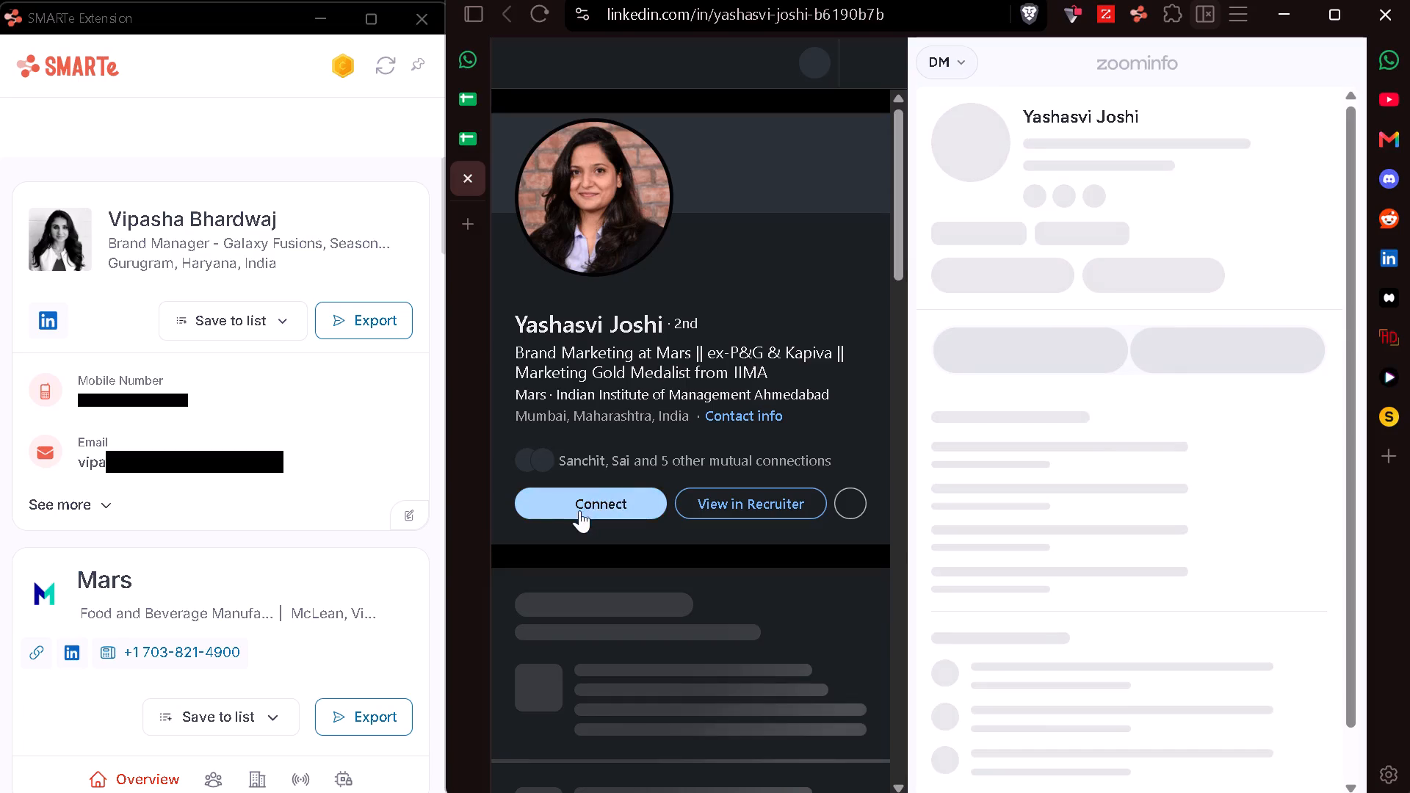
pyautogui.click(579, 510)
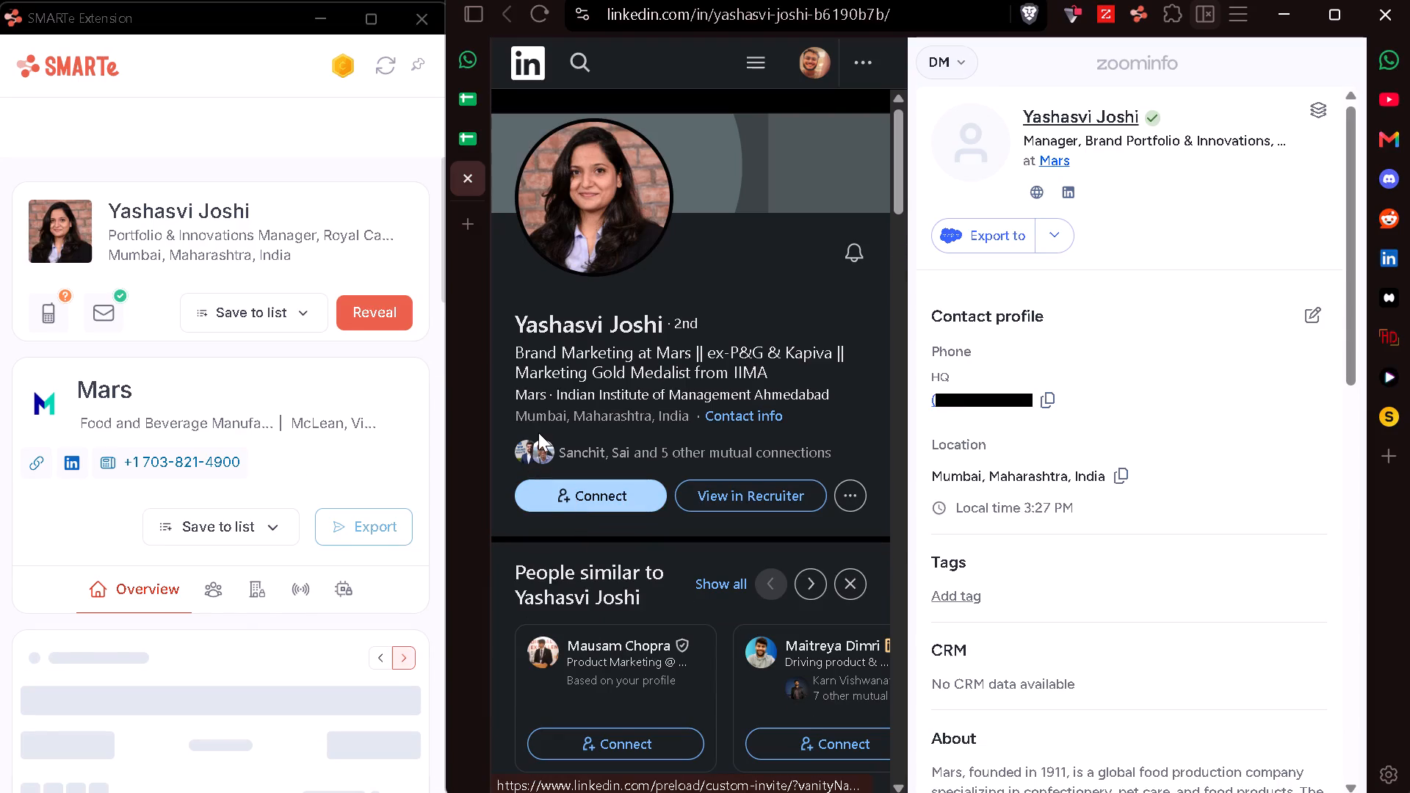
pyautogui.click(1204, 10)
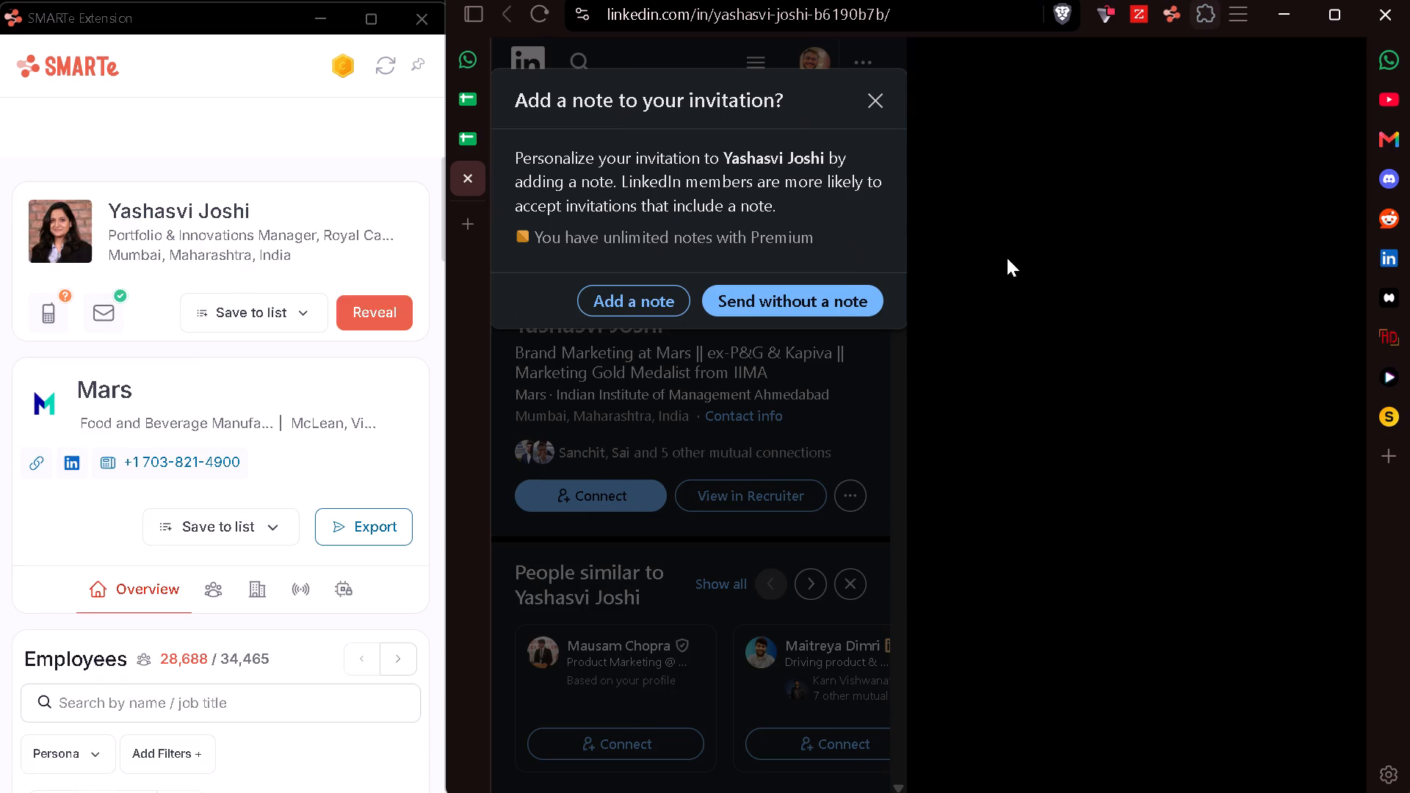
pyautogui.click(1069, 302)
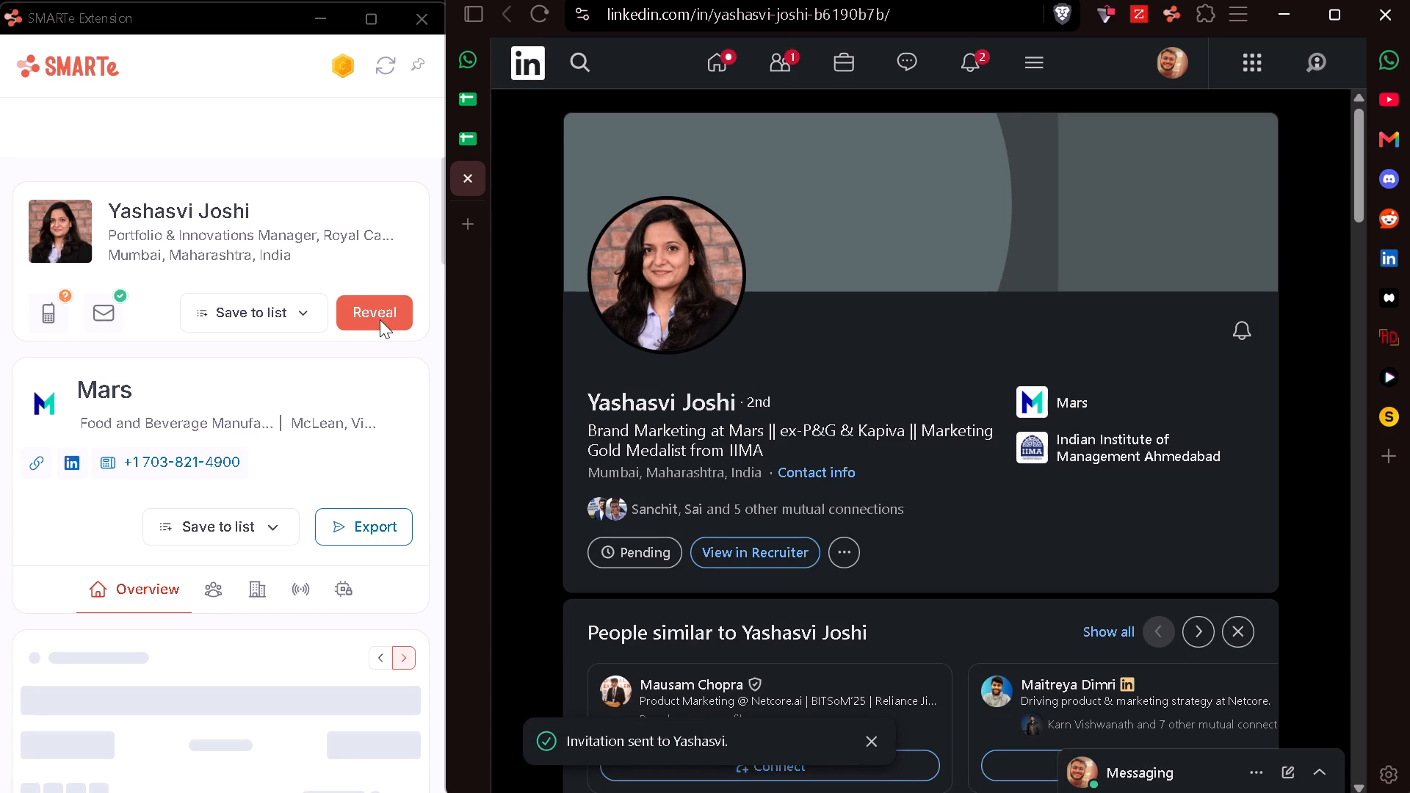
# Reveal the row 25 contact's SMARTe details and copy their email into cell D25, closing their LinkedIn profile and the SMARTe window.
pyautogui.click(380, 319)
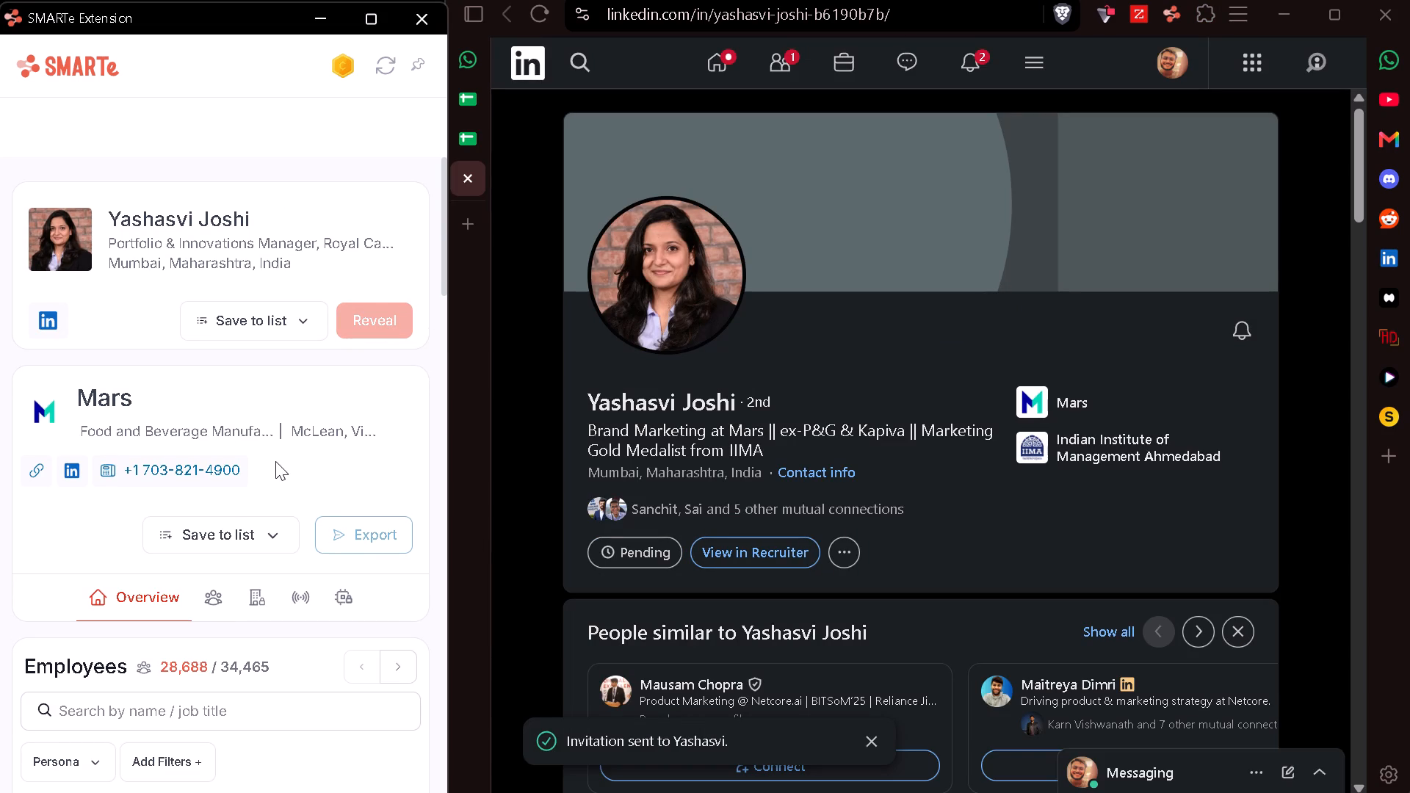
pyautogui.scroll(1, 275, 461)
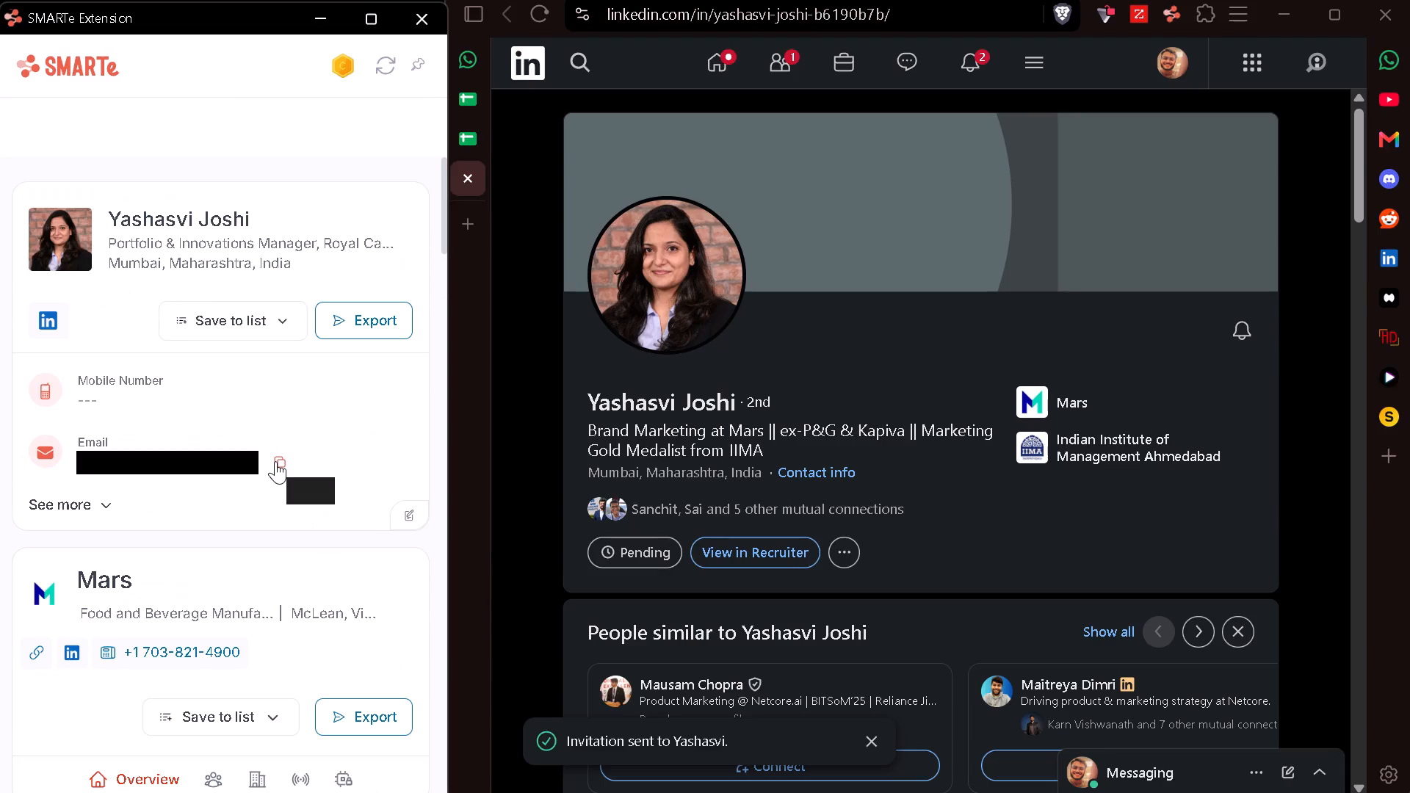
pyautogui.click(275, 461)
pyautogui.click(463, 183)
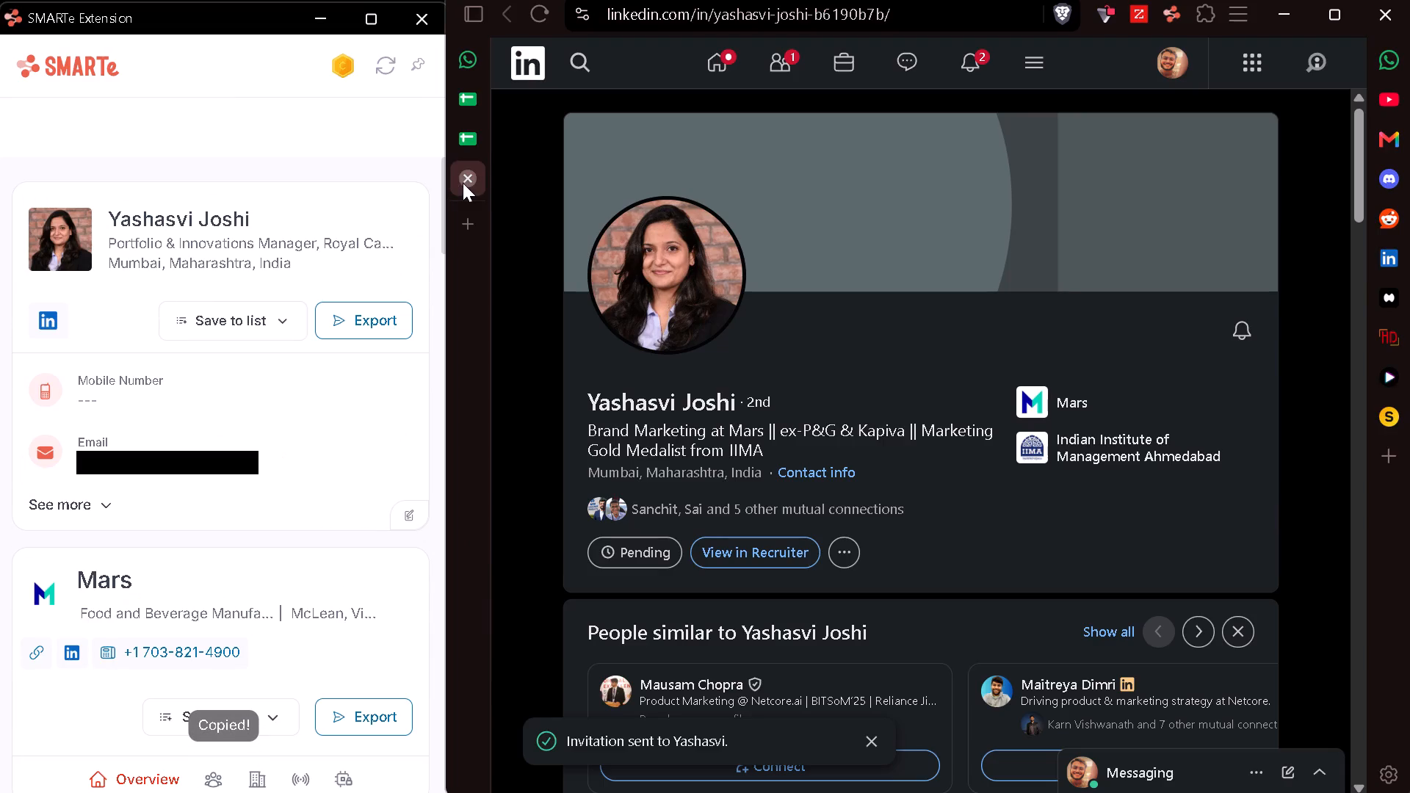
pyautogui.click(423, 15)
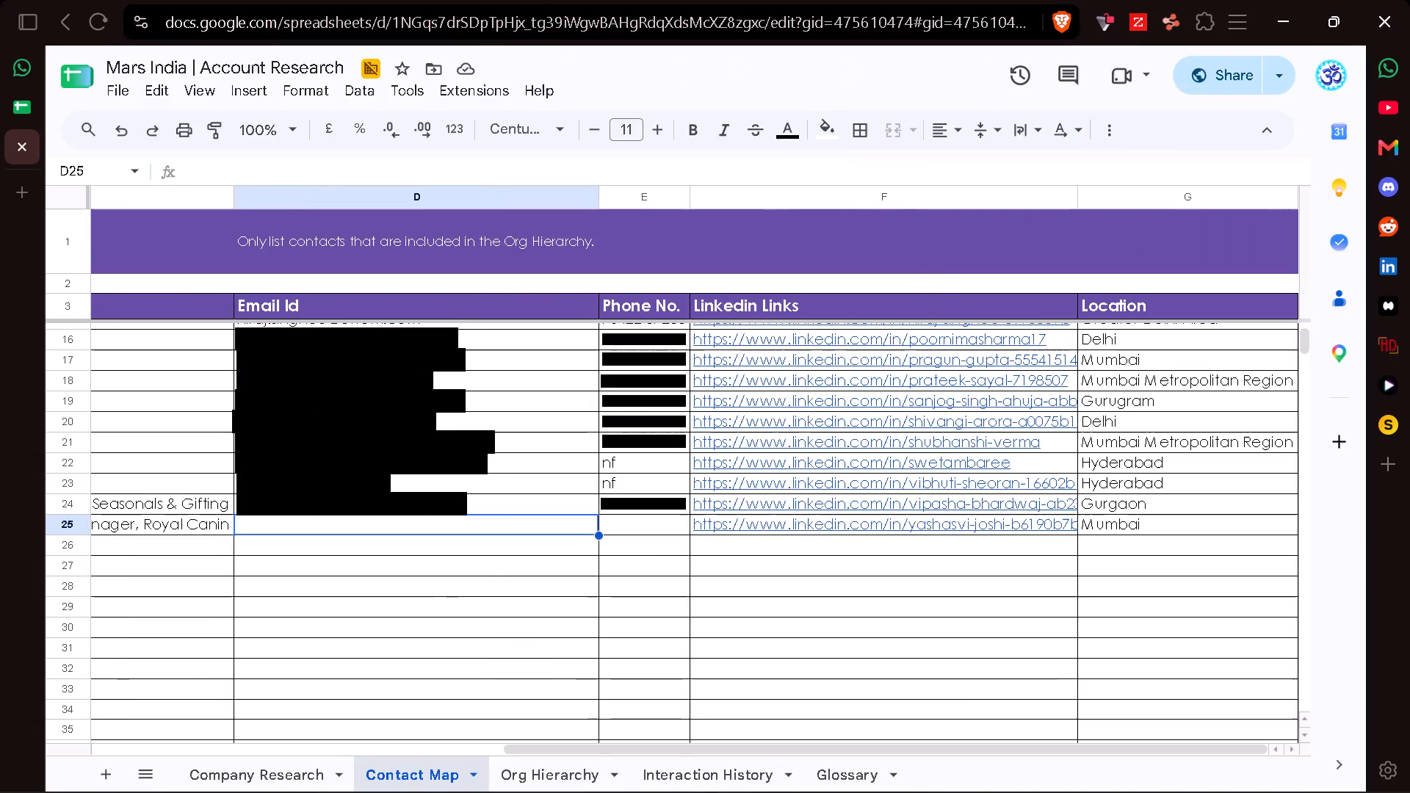
pyautogui.hotkey('ctrl', 'v')
# Mark the row 25 contact's phone number as nf in Phone No. cell E25.
pyautogui.press('Right')
pyautogui.write('nf')
pyautogui.press('Right')
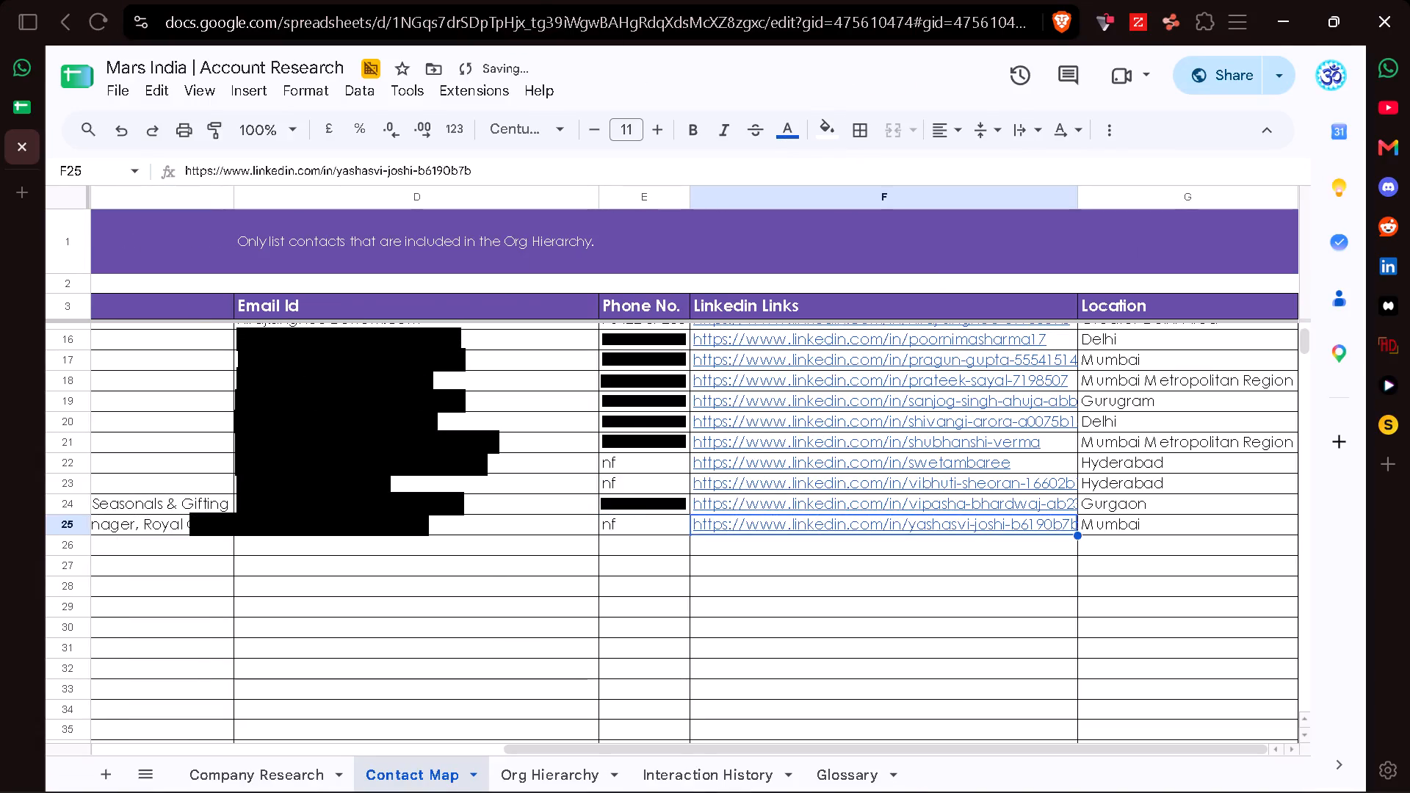
pyautogui.press('Down')
# Select the entire Contact Map sheet and auto-fit all column widths to their contents.
pyautogui.hscroll(9, 402, 408)
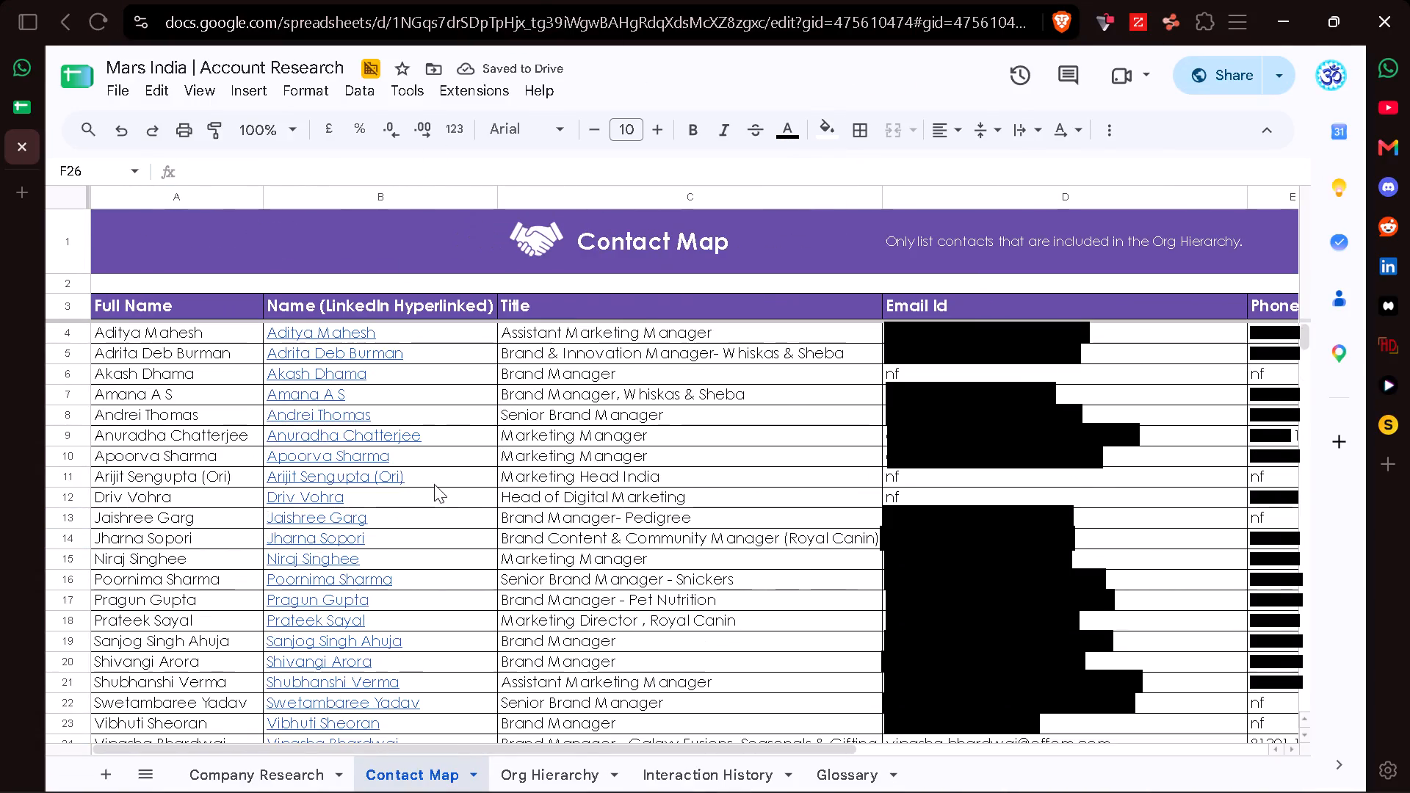
pyautogui.click(72, 203)
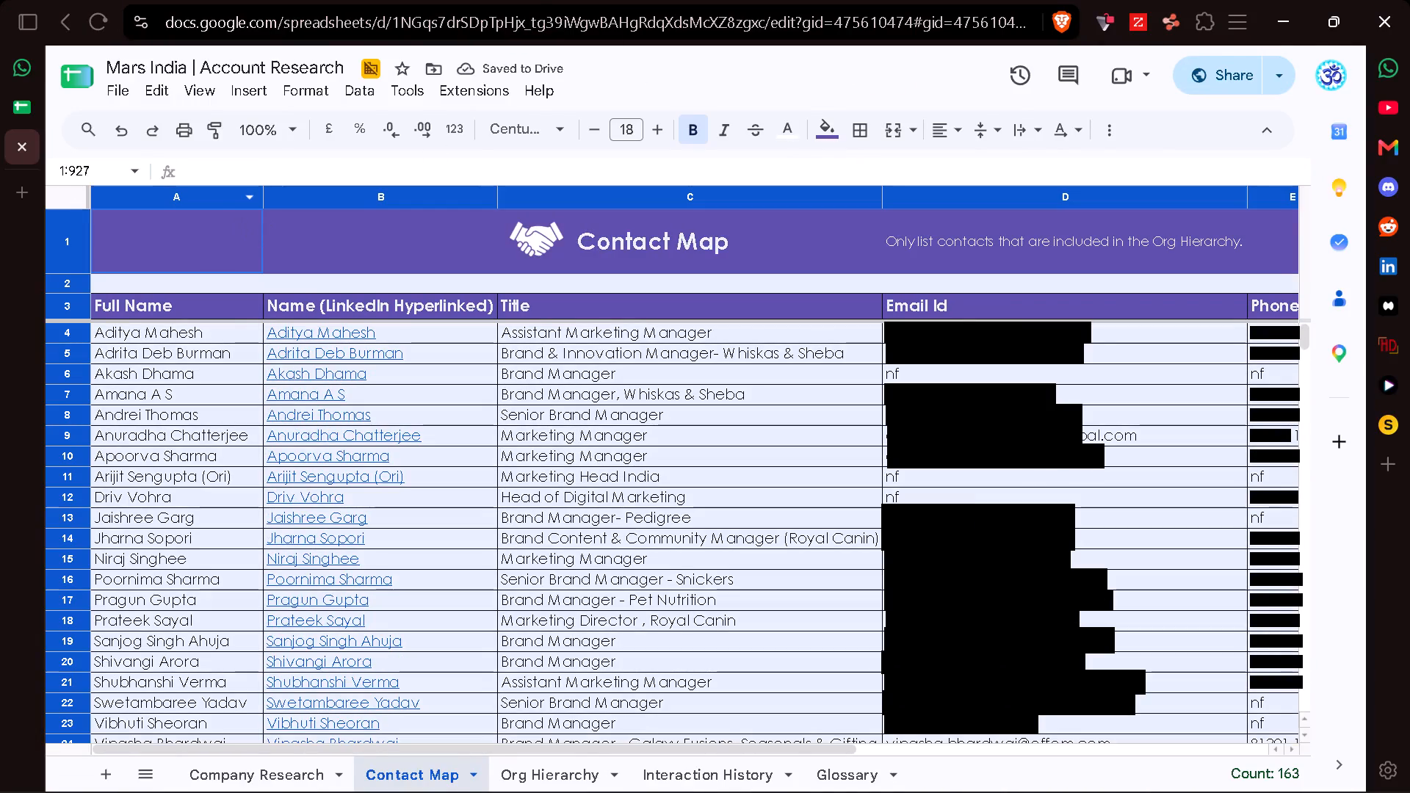
pyautogui.doubleClick(264, 203)
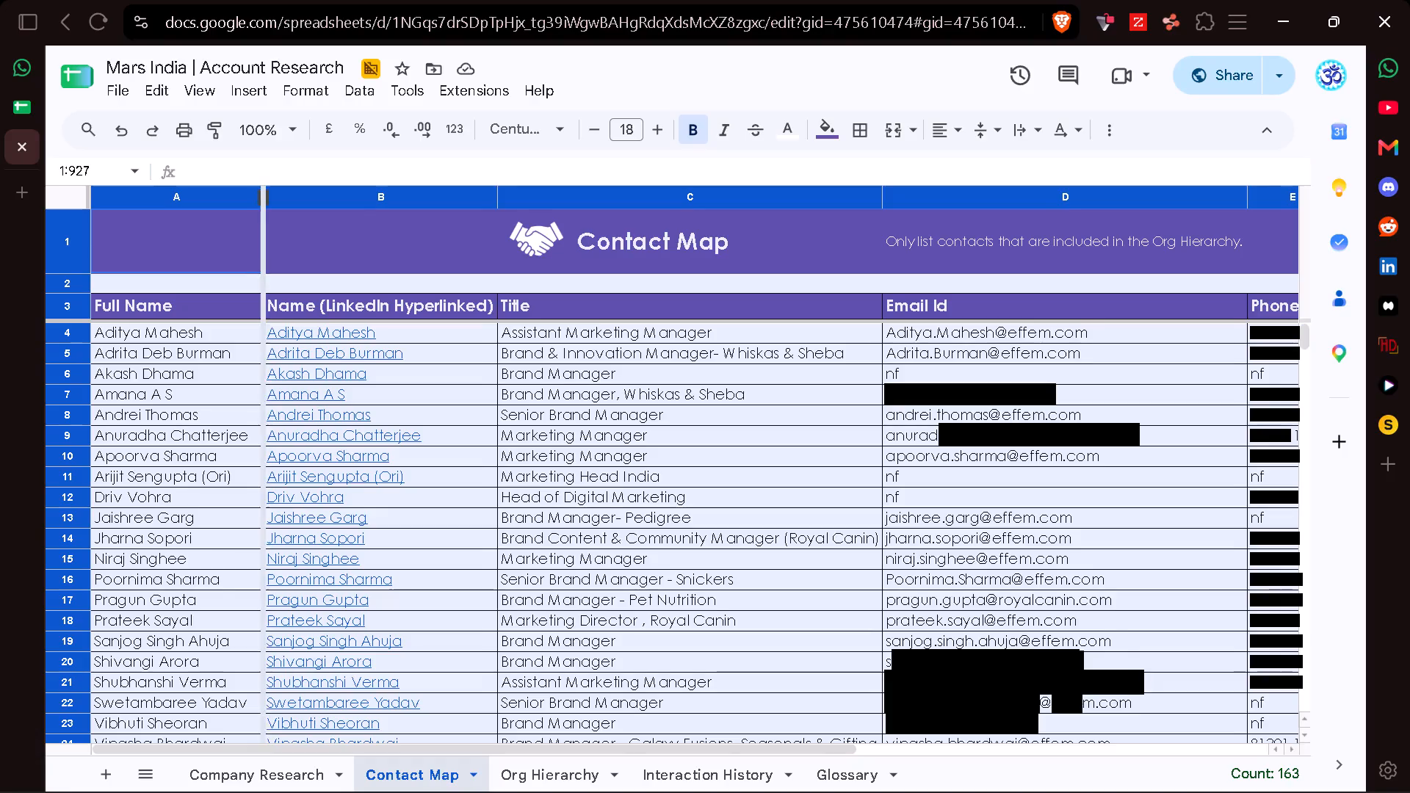
pyautogui.hscroll(-3, 618, 507)
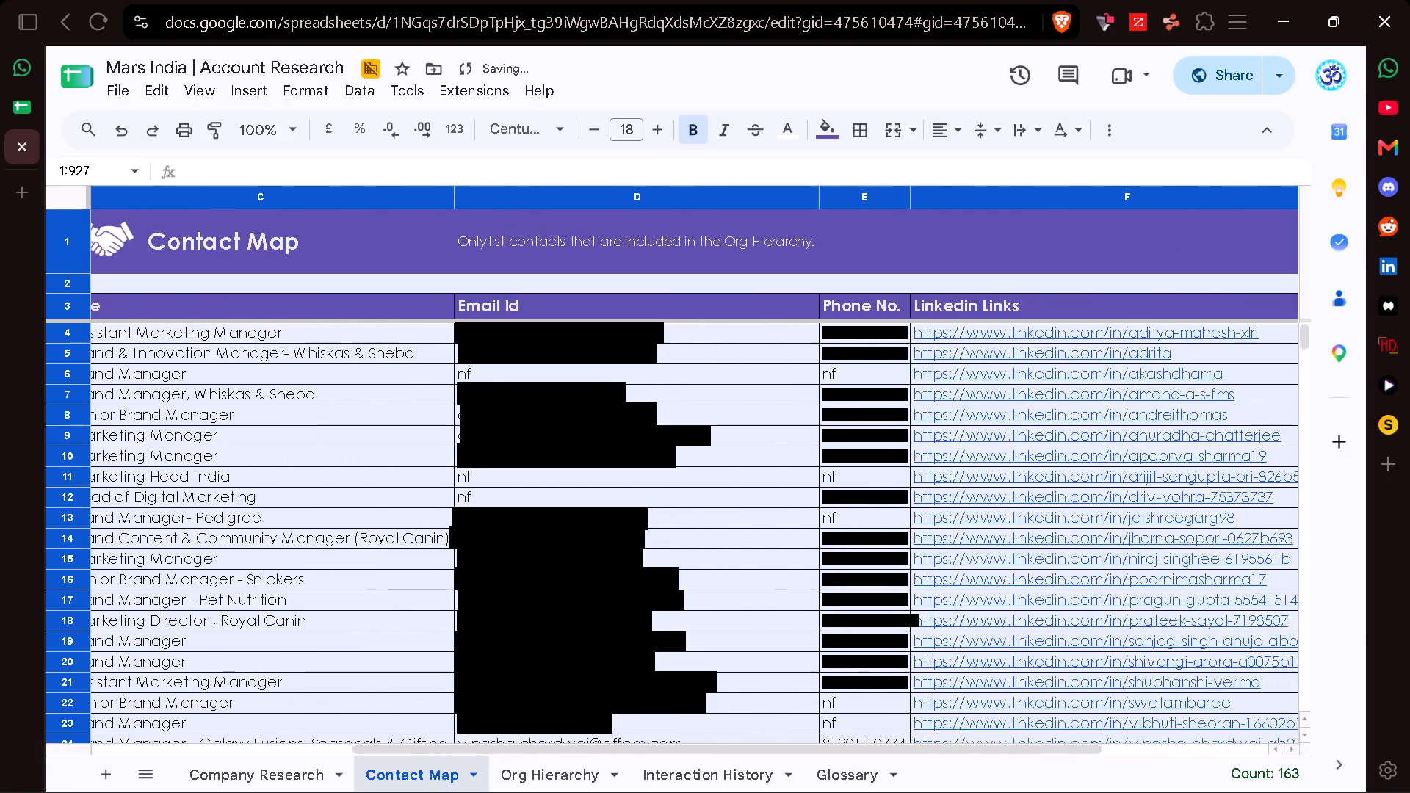
pyautogui.hscroll(-3, 618, 507)
pyautogui.scroll(-2, 618, 507)
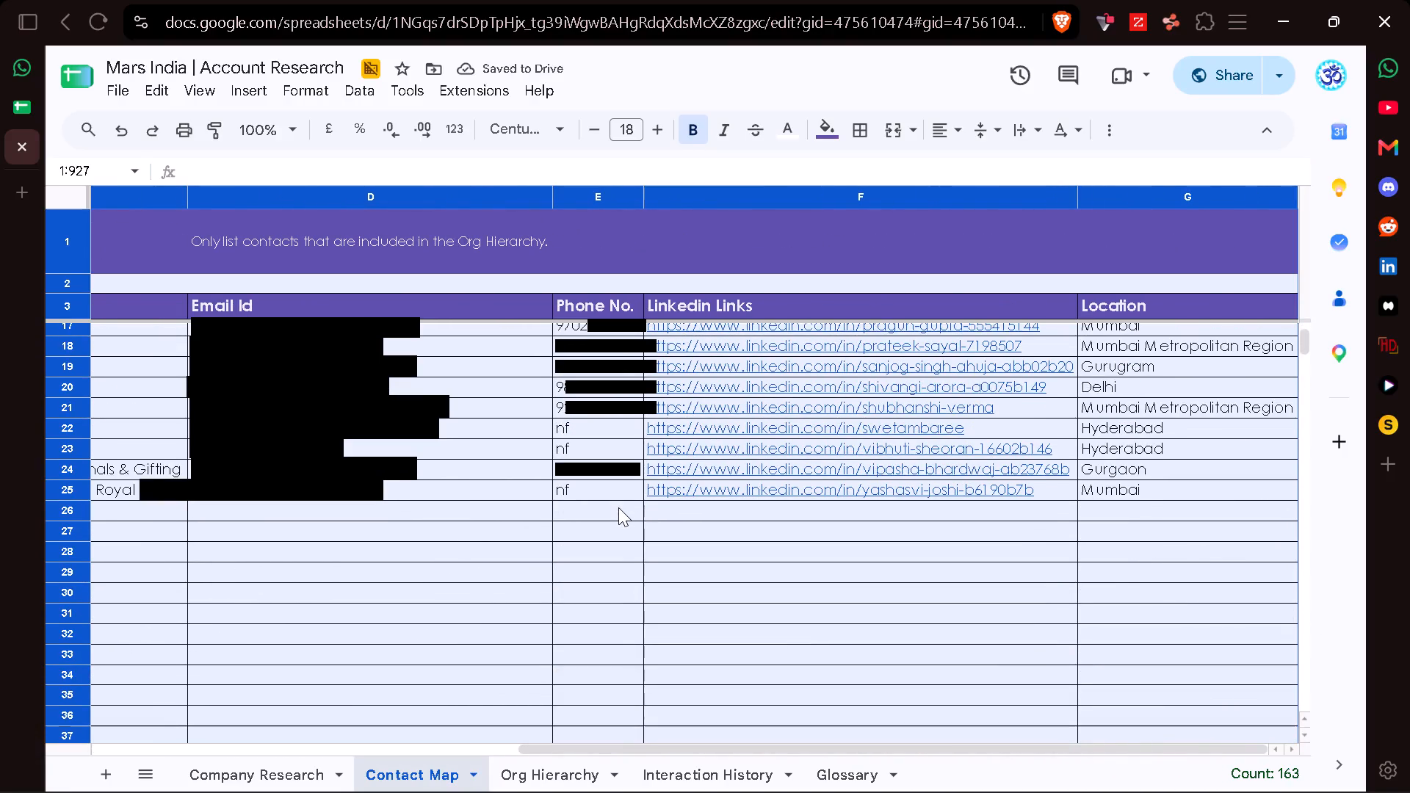
pyautogui.hscroll(-1, 618, 507)
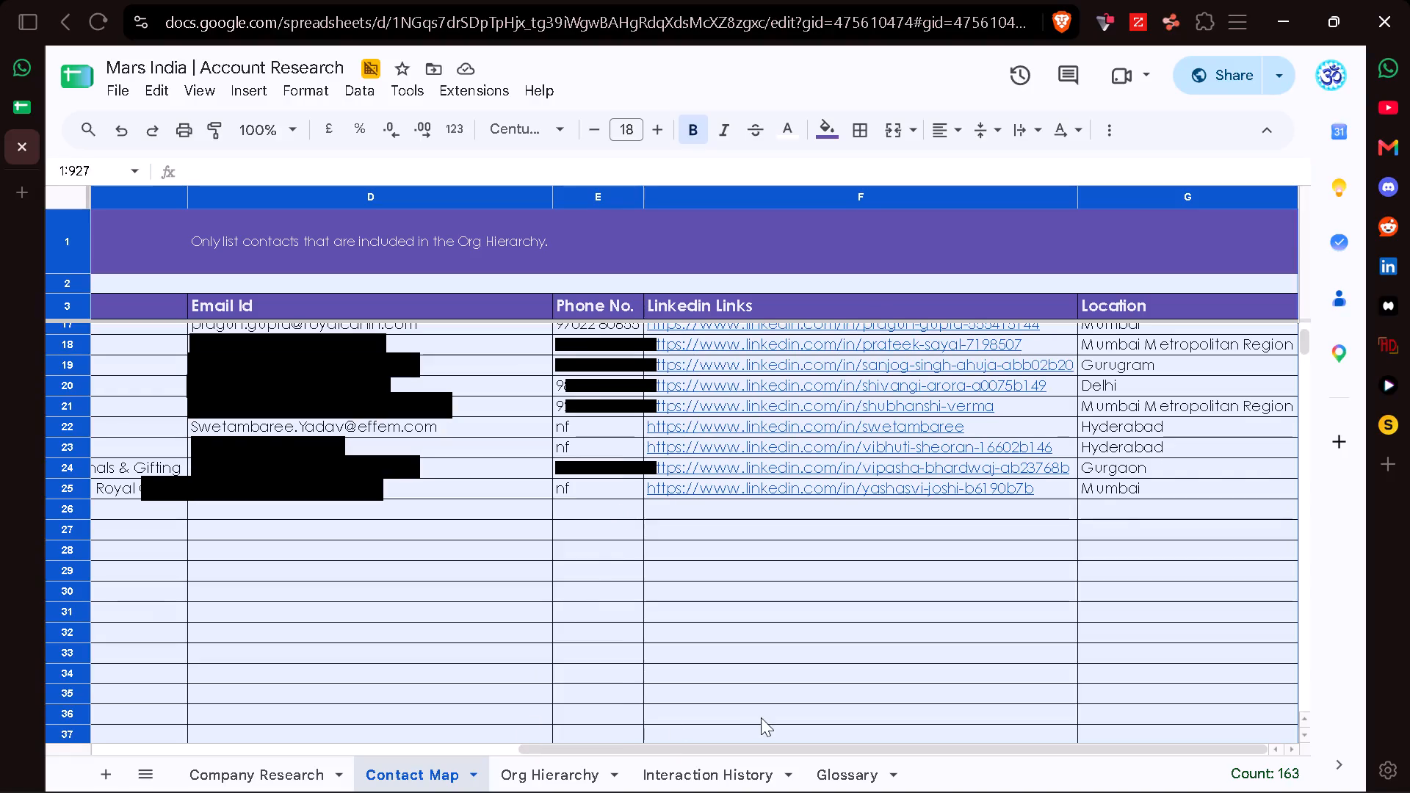
pyautogui.scroll(3, 761, 717)
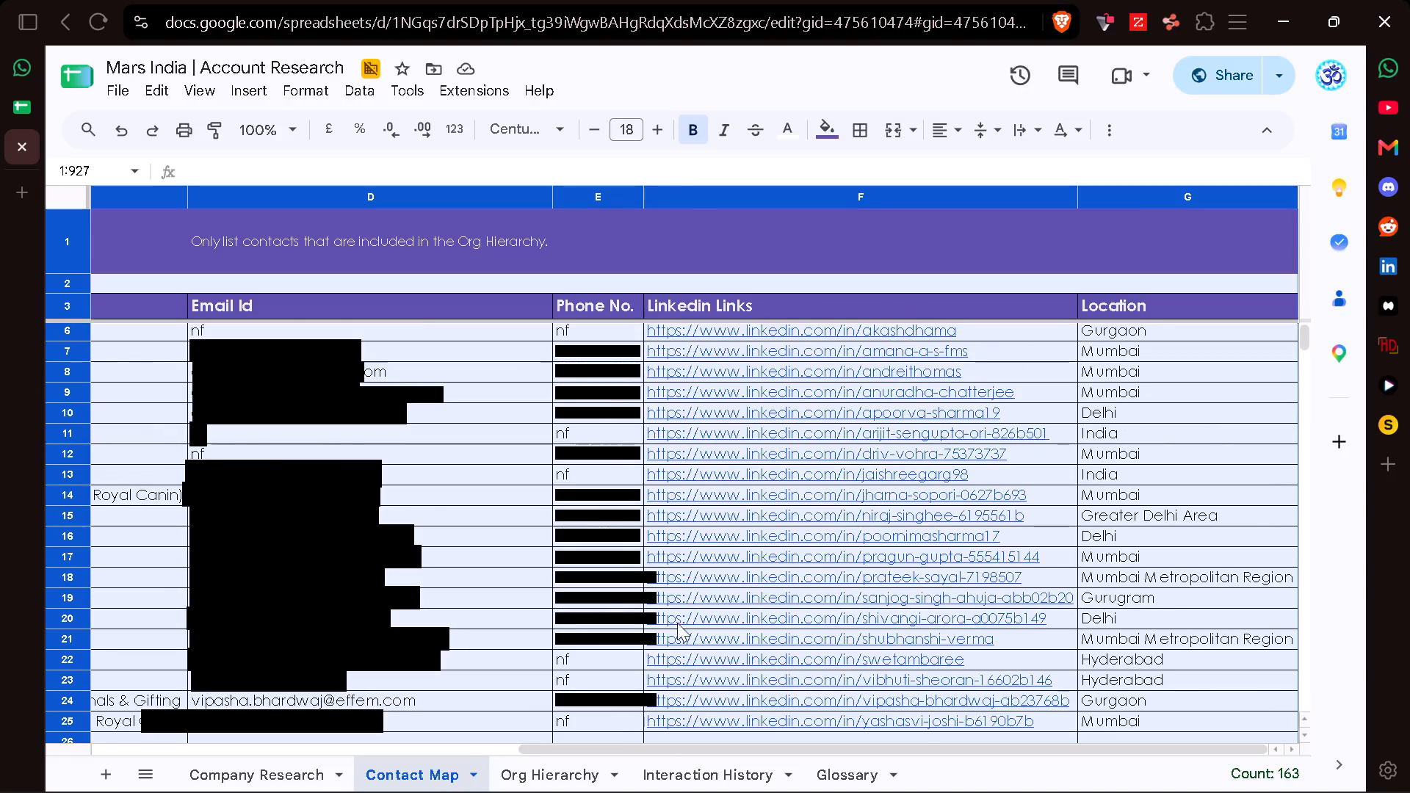
pyautogui.hscroll(-2, 687, 608)
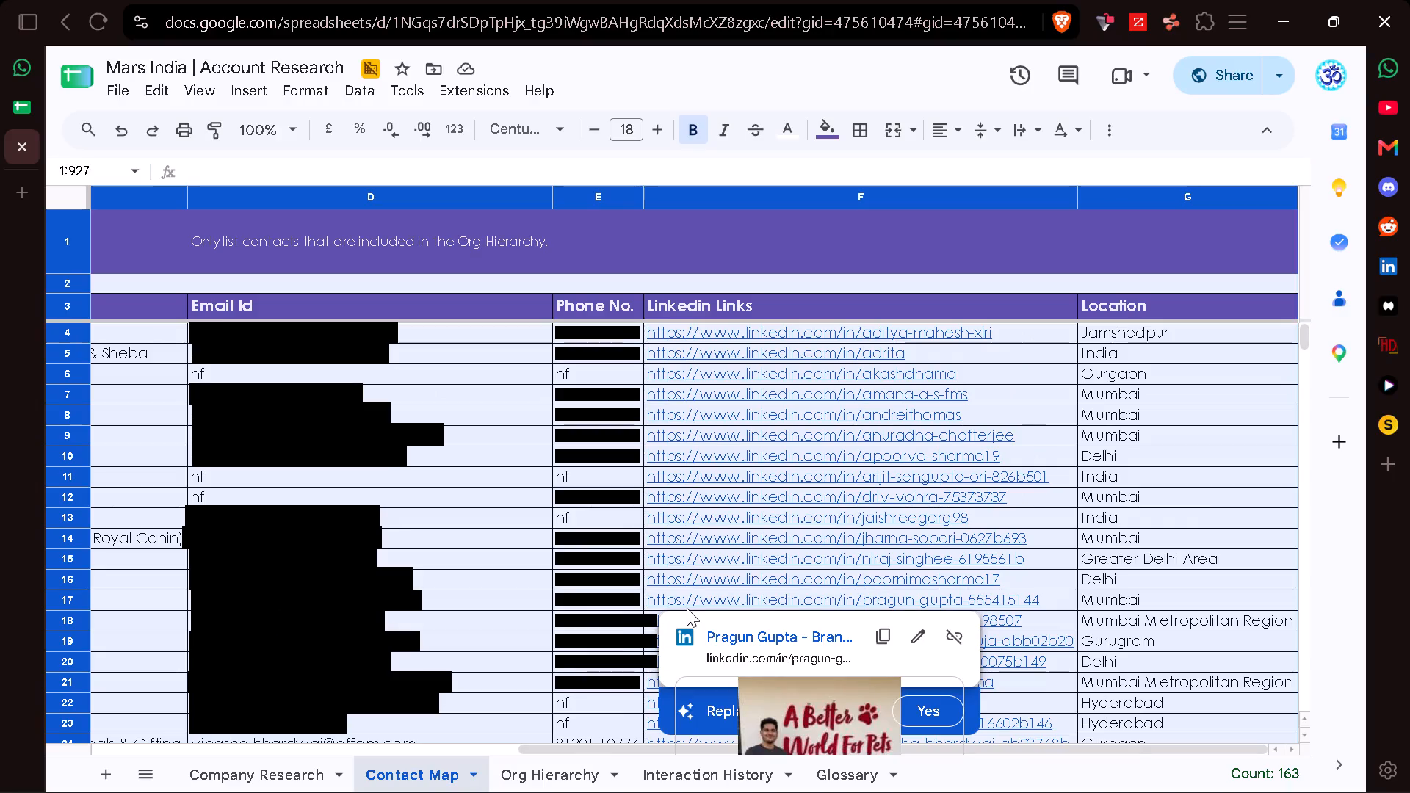
pyautogui.hscroll(-3, 1019, 481)
pyautogui.scroll(-1, 1083, 521)
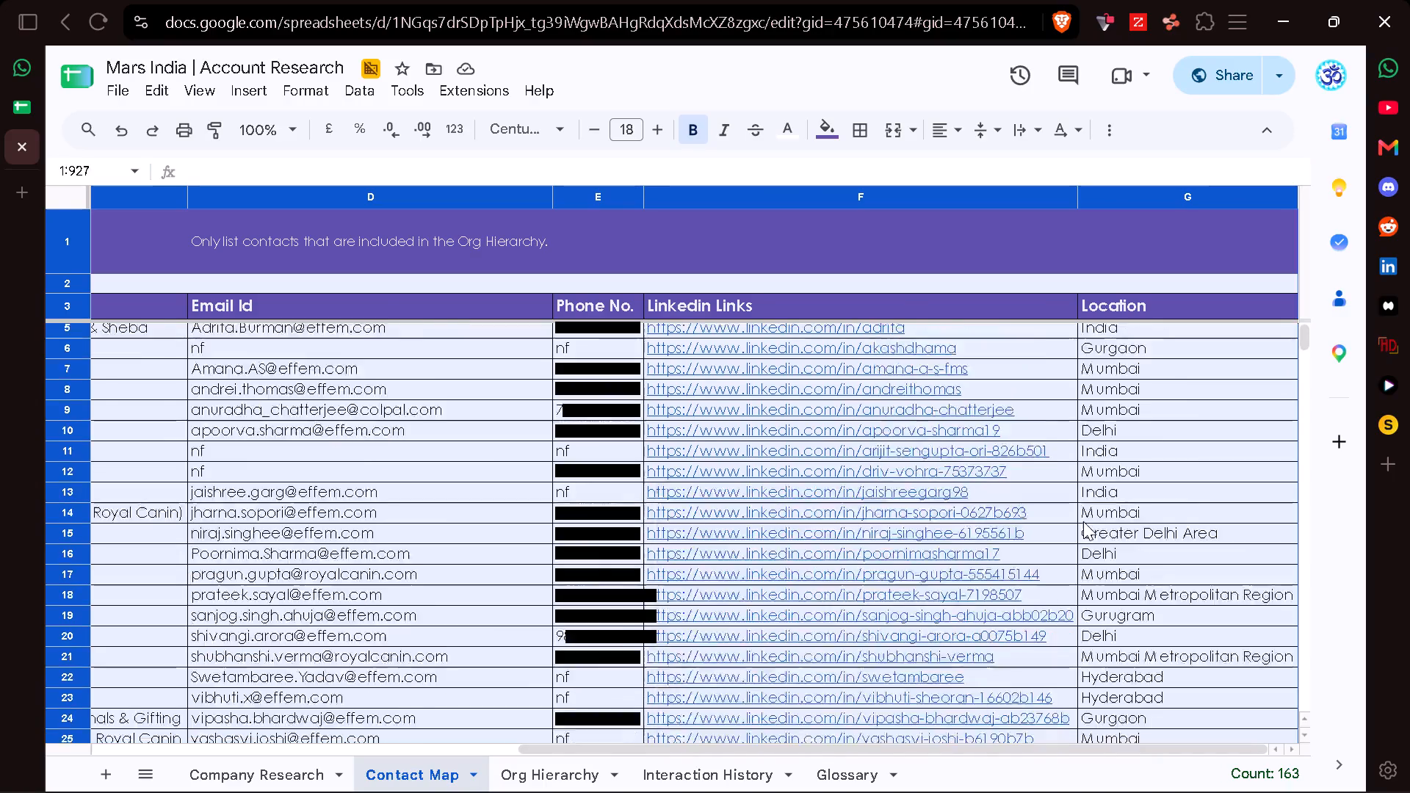
# Select the entire Contact Map sheet again and auto-fit all column widths to their contents.
pyautogui.scroll(-2, 1083, 521)
pyautogui.scroll(2, 1083, 521)
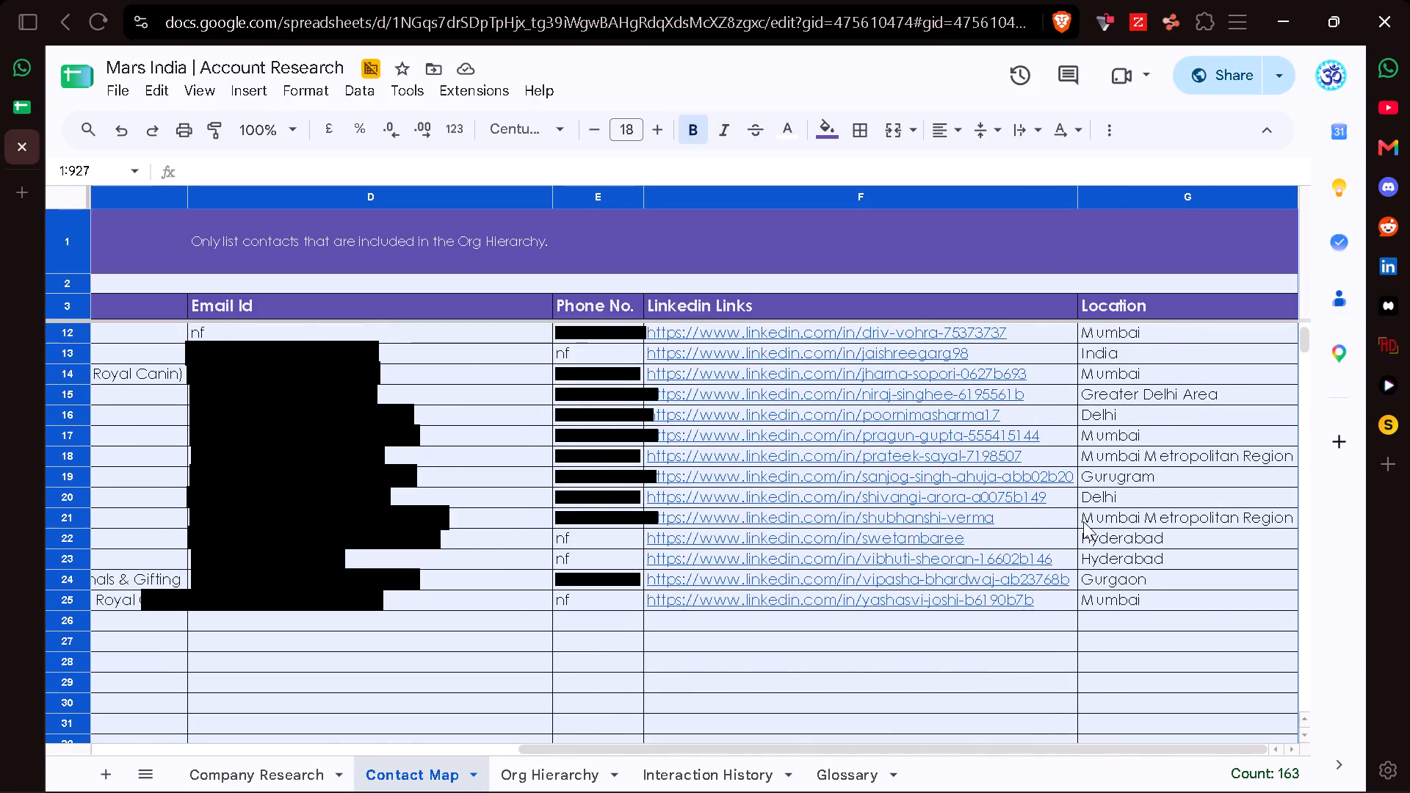
pyautogui.scroll(5, 1083, 521)
pyautogui.hscroll(5, 356, 592)
pyautogui.hscroll(5, 303, 514)
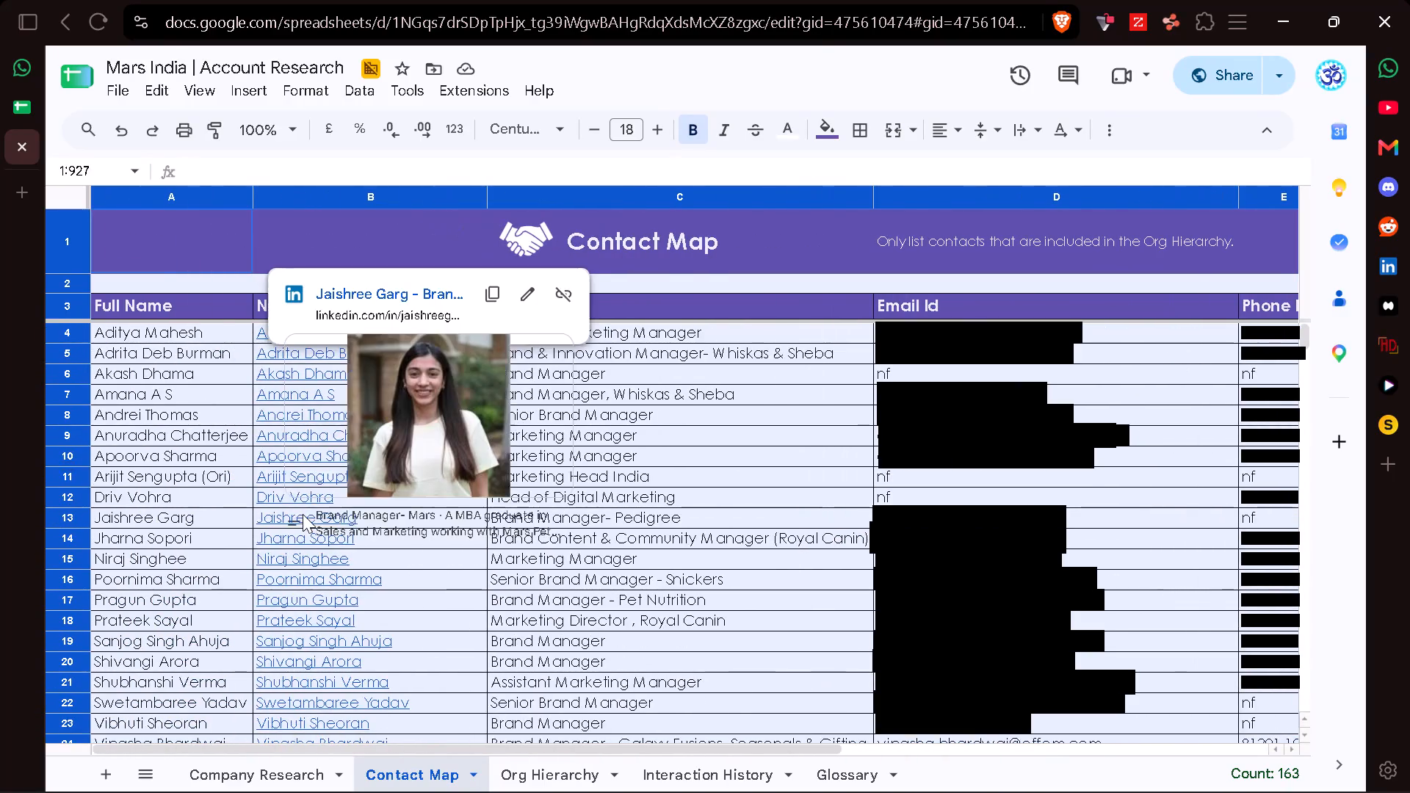
pyautogui.click(121, 237)
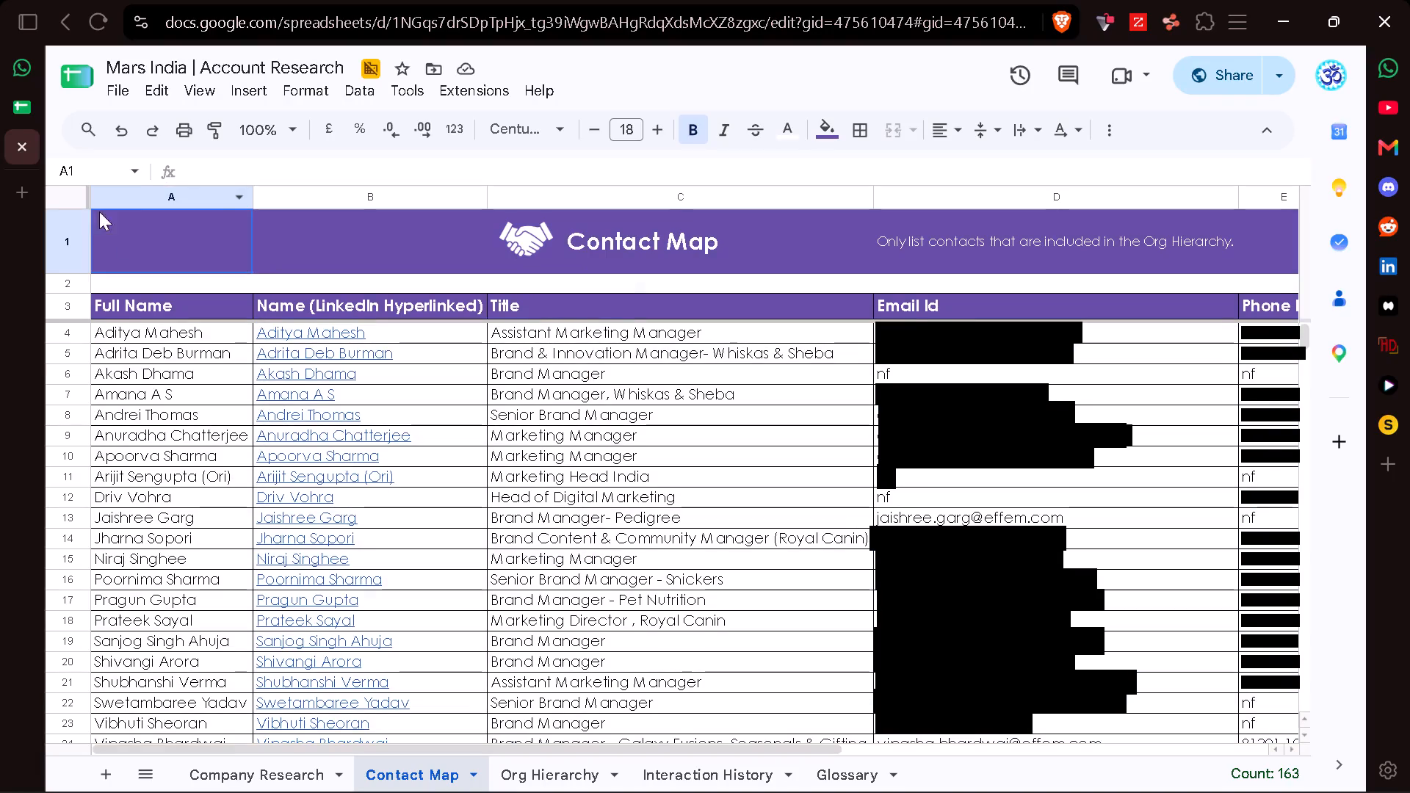
pyautogui.doubleClick(249, 197)
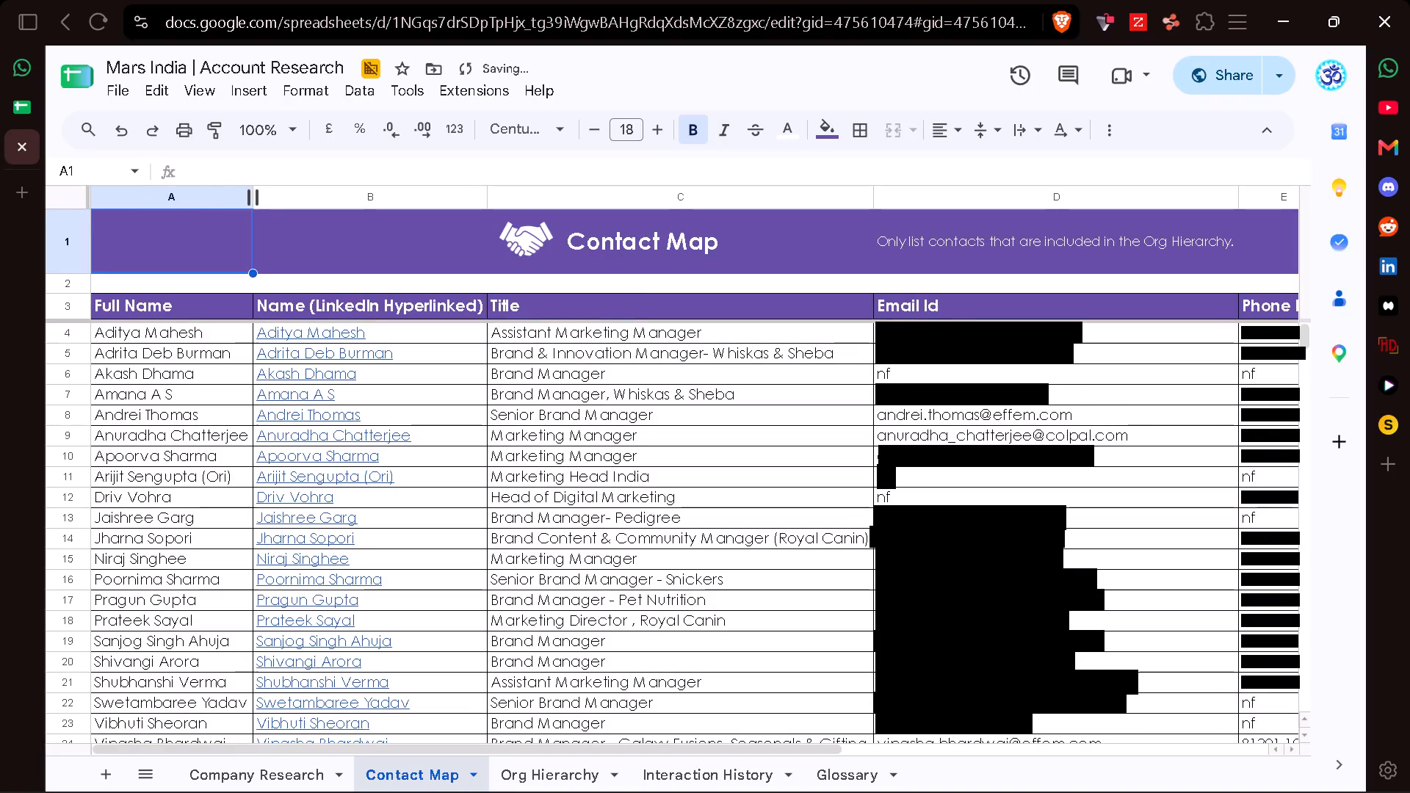
pyautogui.click(69, 188)
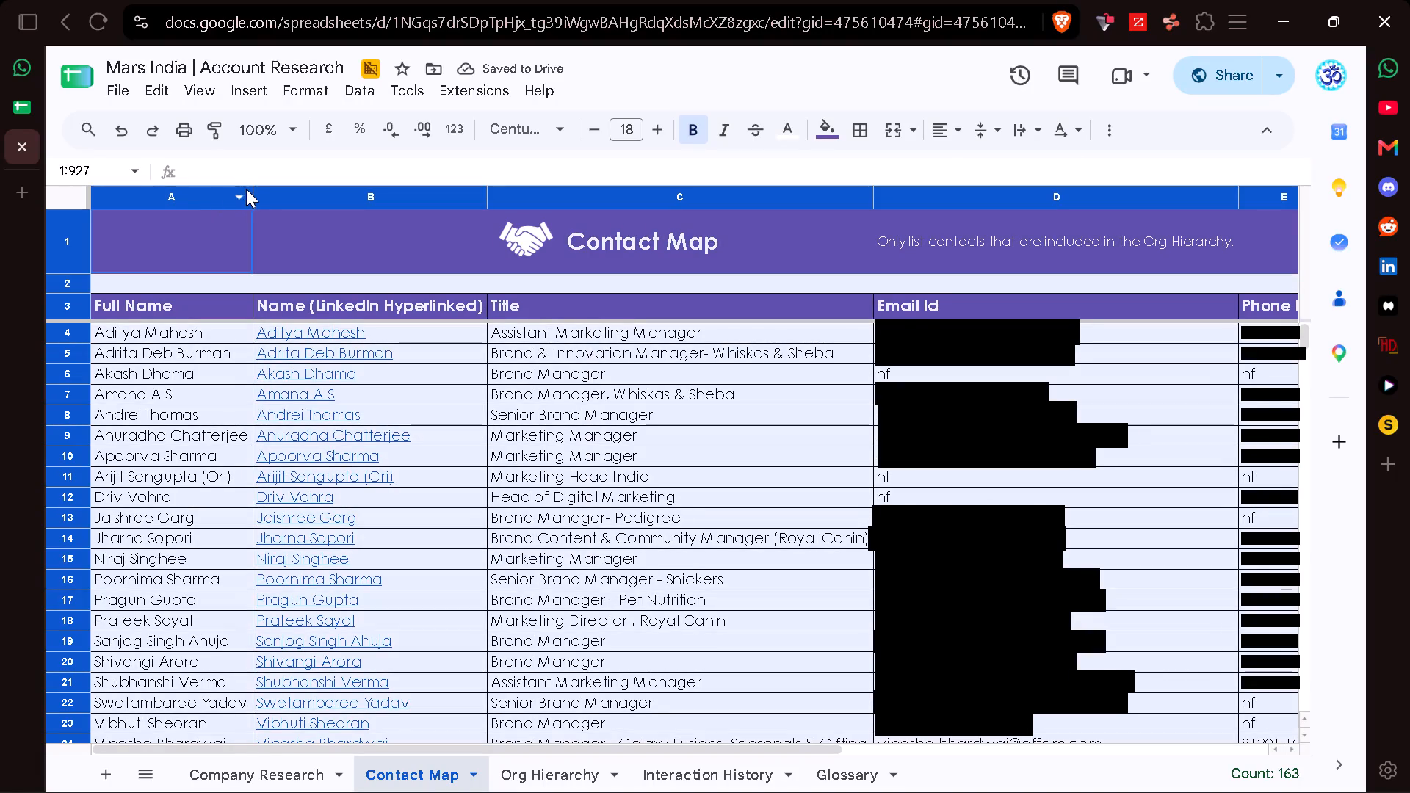
pyautogui.doubleClick(258, 199)
pyautogui.click(43, 187)
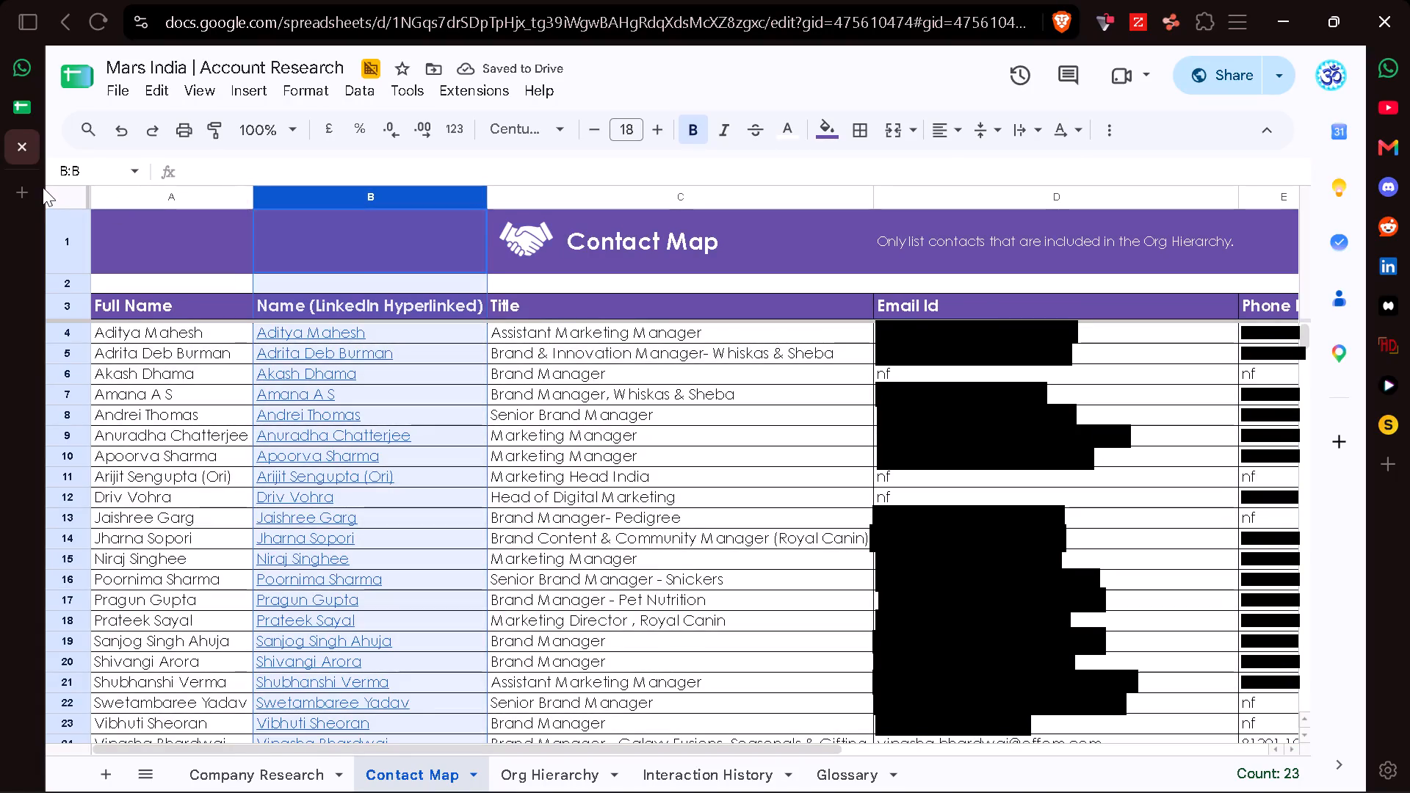
pyautogui.click(58, 195)
pyautogui.doubleClick(251, 200)
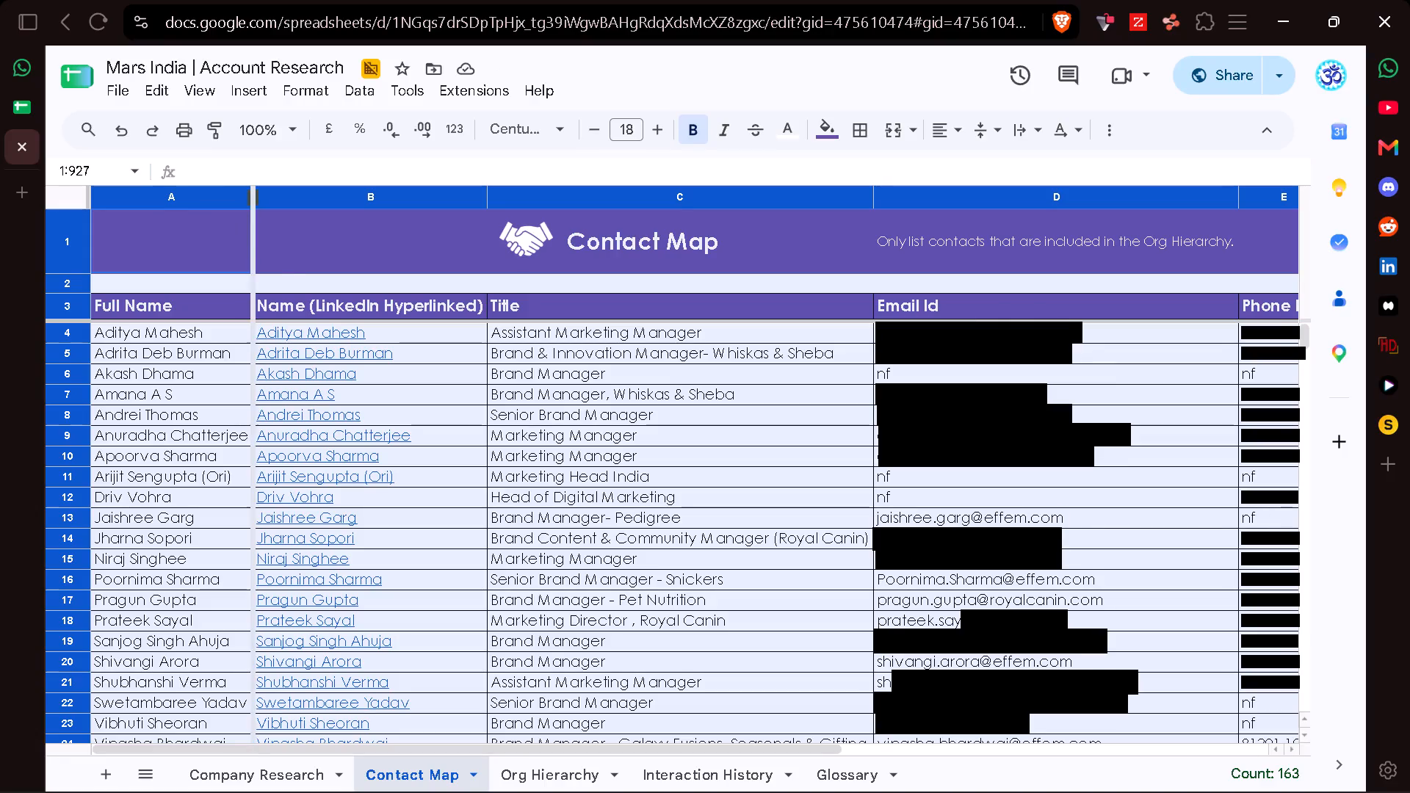
pyautogui.click(142, 259)
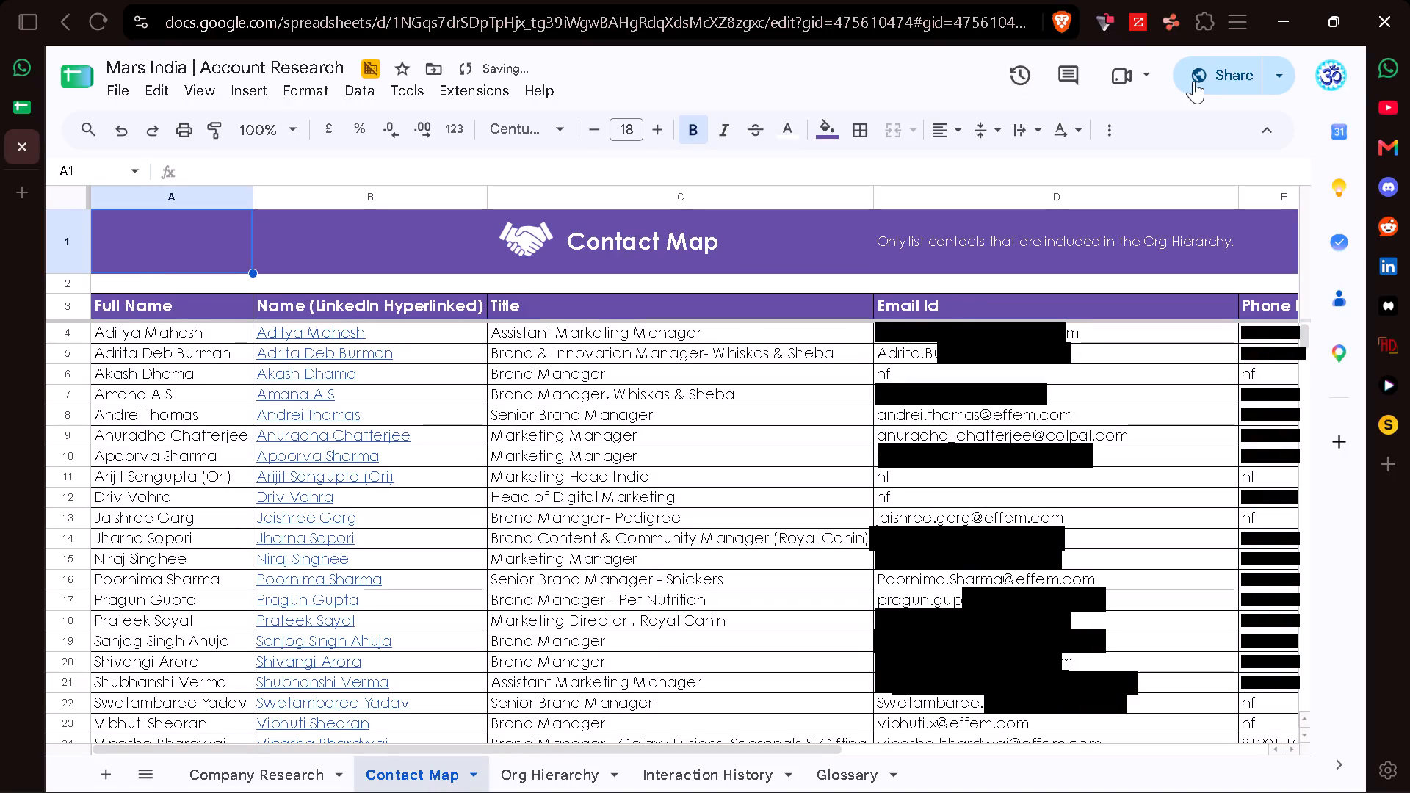
# Check who has access to the Mars India account research file, copy its sharing link and close the sharing settings.
pyautogui.click(1193, 81)
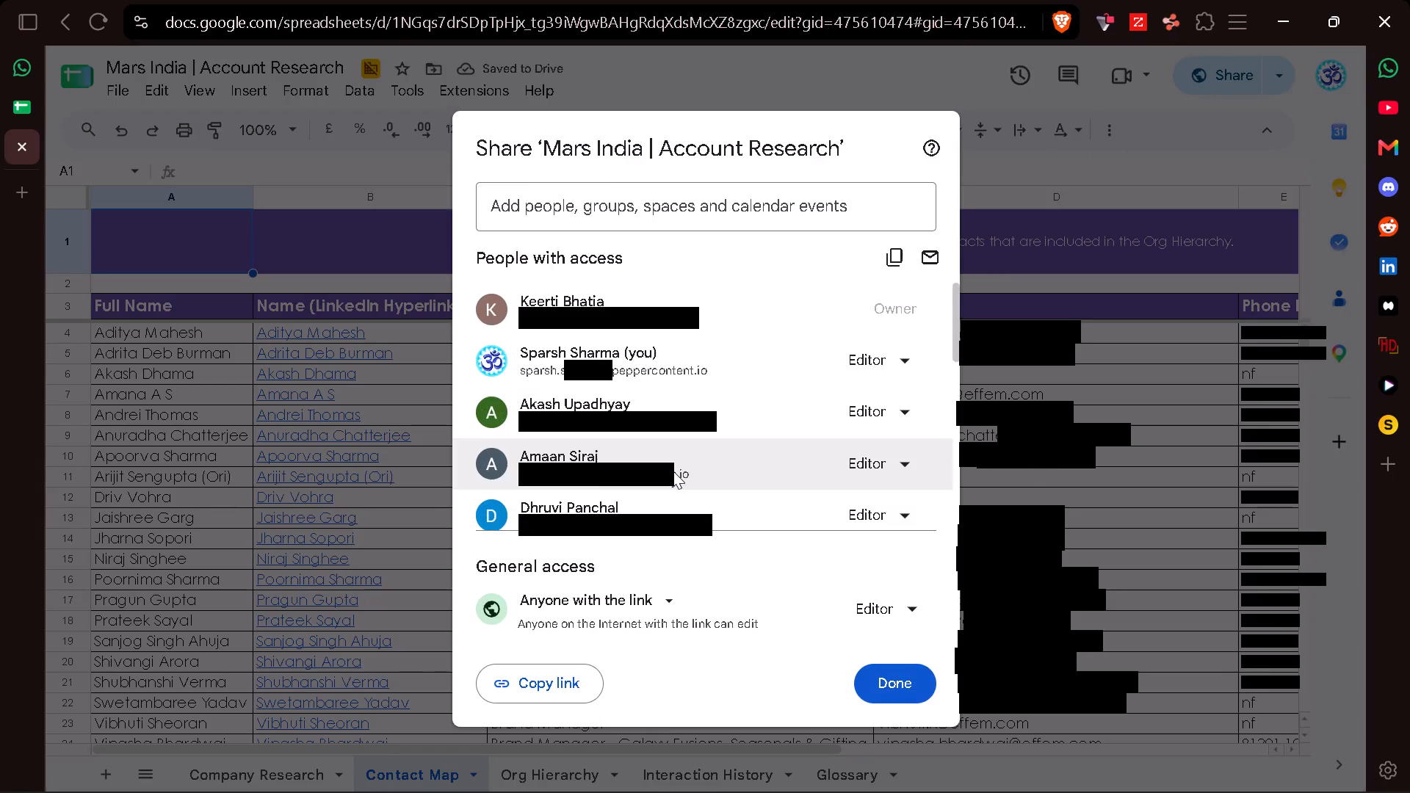
pyautogui.scroll(-4, 672, 470)
pyautogui.scroll(4, 584, 455)
pyautogui.scroll(-6, 584, 455)
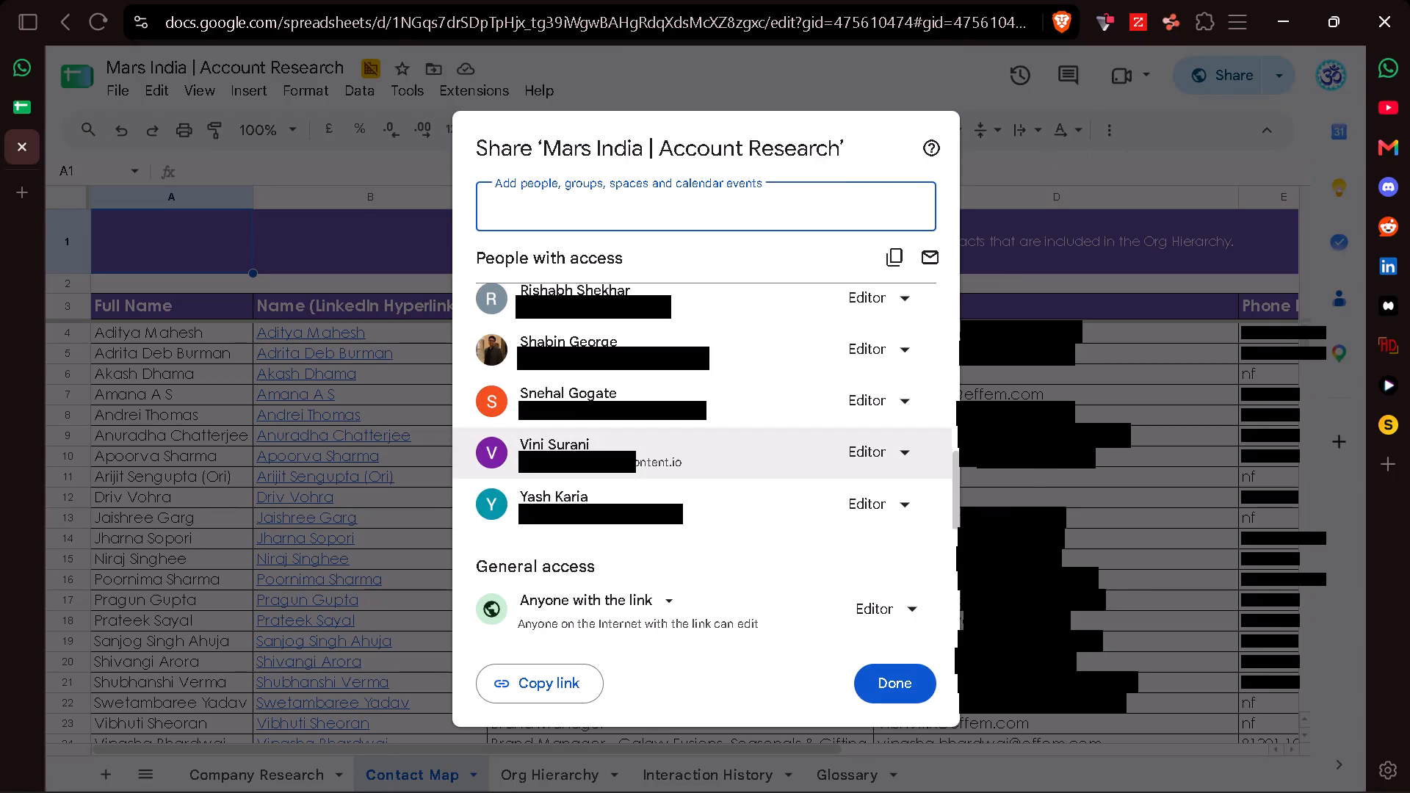
pyautogui.click(525, 679)
pyautogui.click(859, 671)
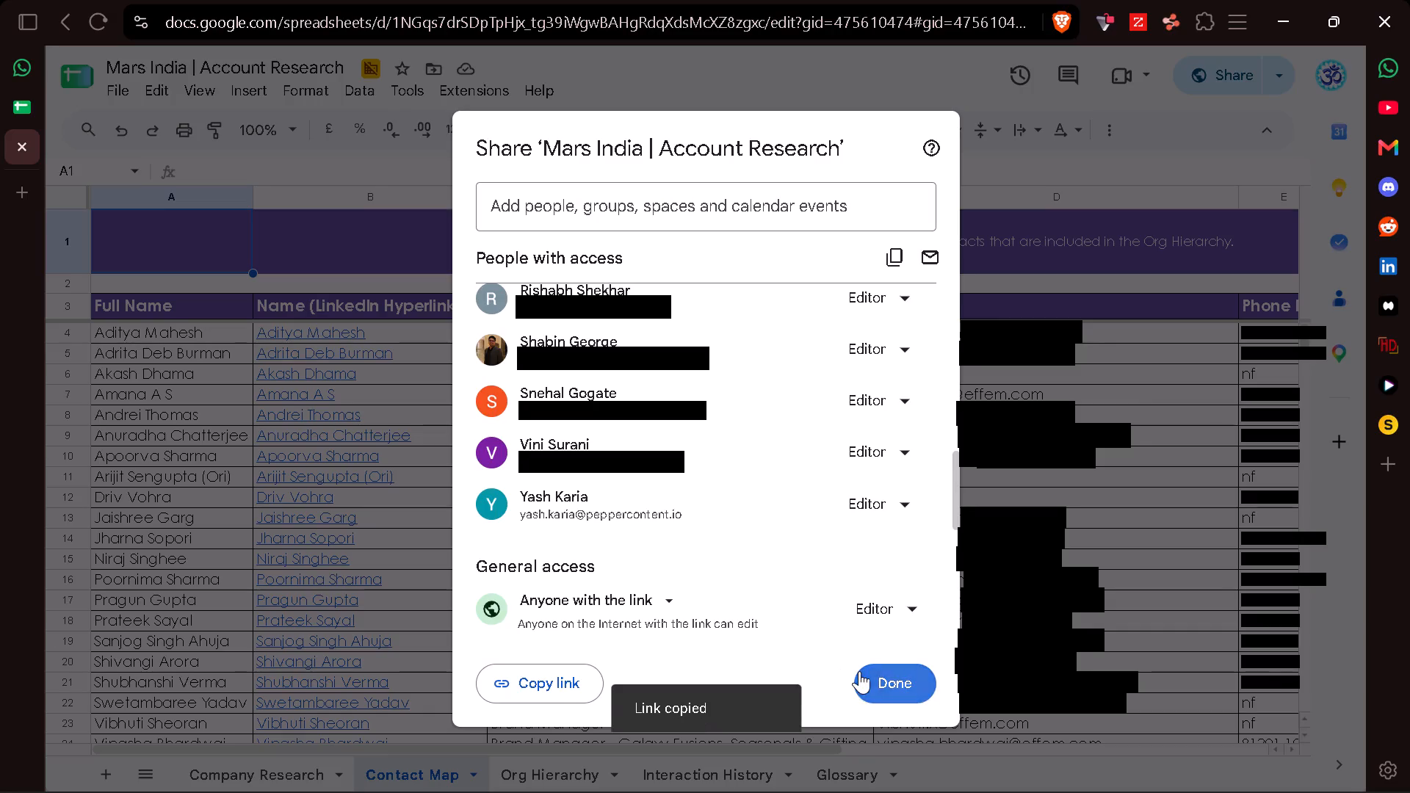
# Look over the Contact Map rows once more and close the Mars India file to return to the AR Master Sheet.
pyautogui.hscroll(-8, 723, 591)
pyautogui.hscroll(8, 723, 591)
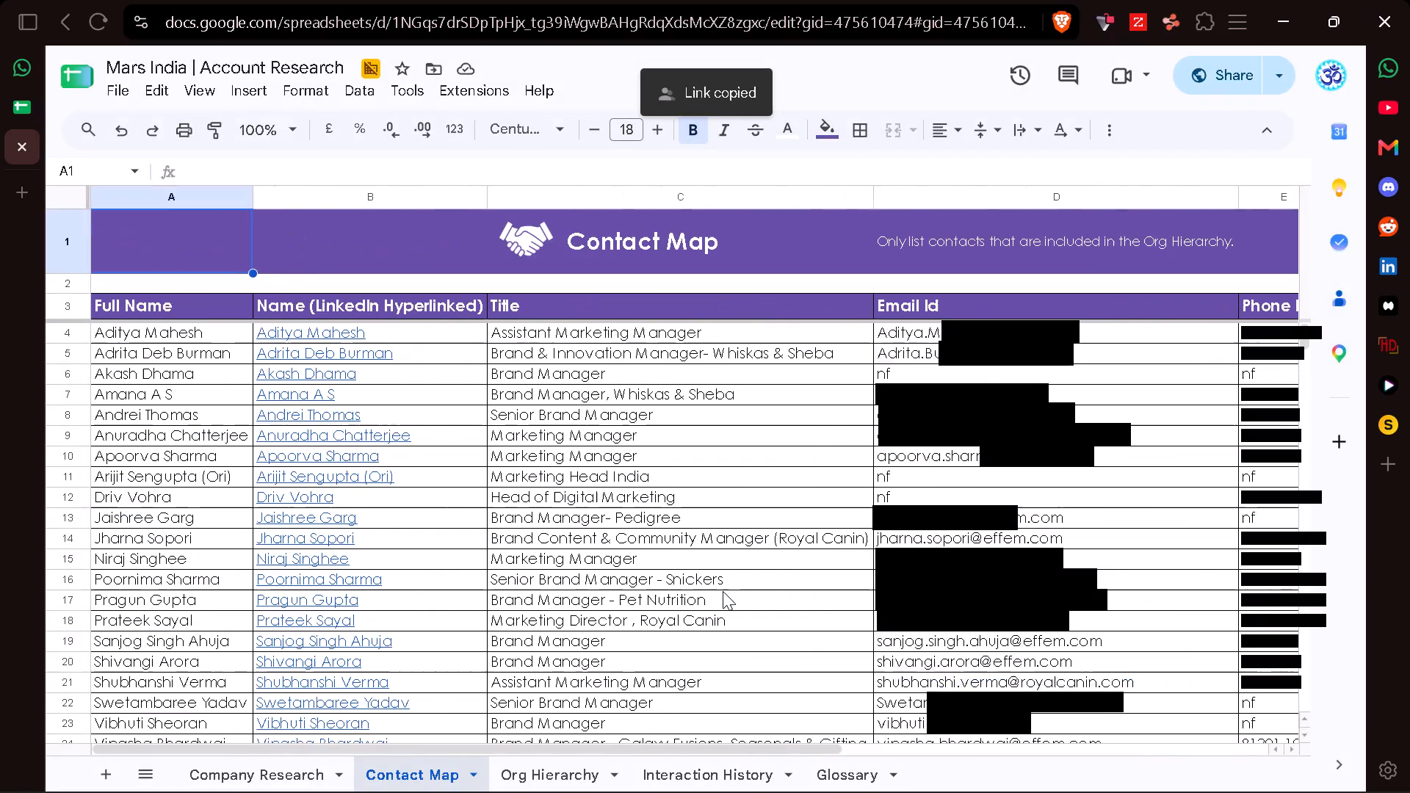
pyautogui.scroll(-5, 723, 591)
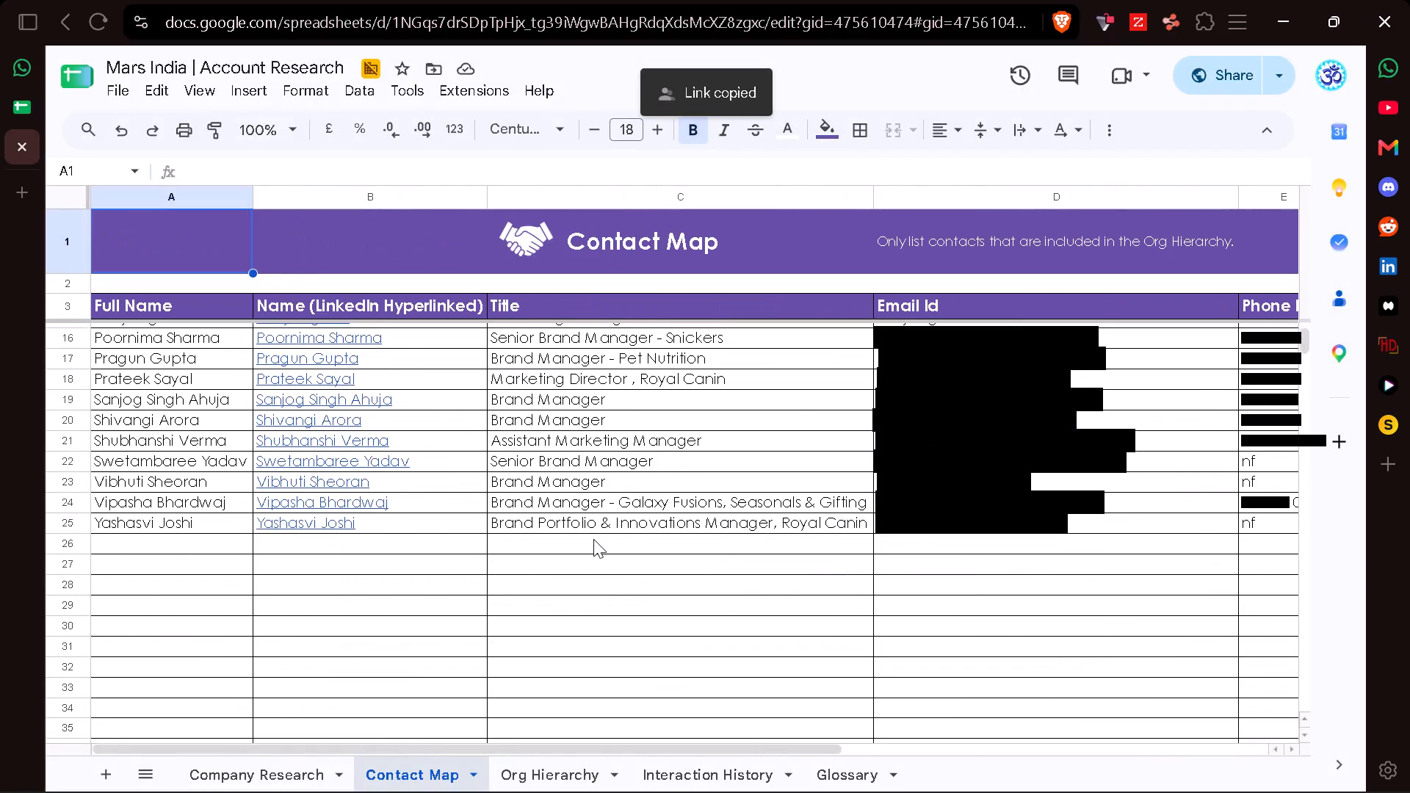
pyautogui.scroll(5, 593, 539)
pyautogui.click(24, 152)
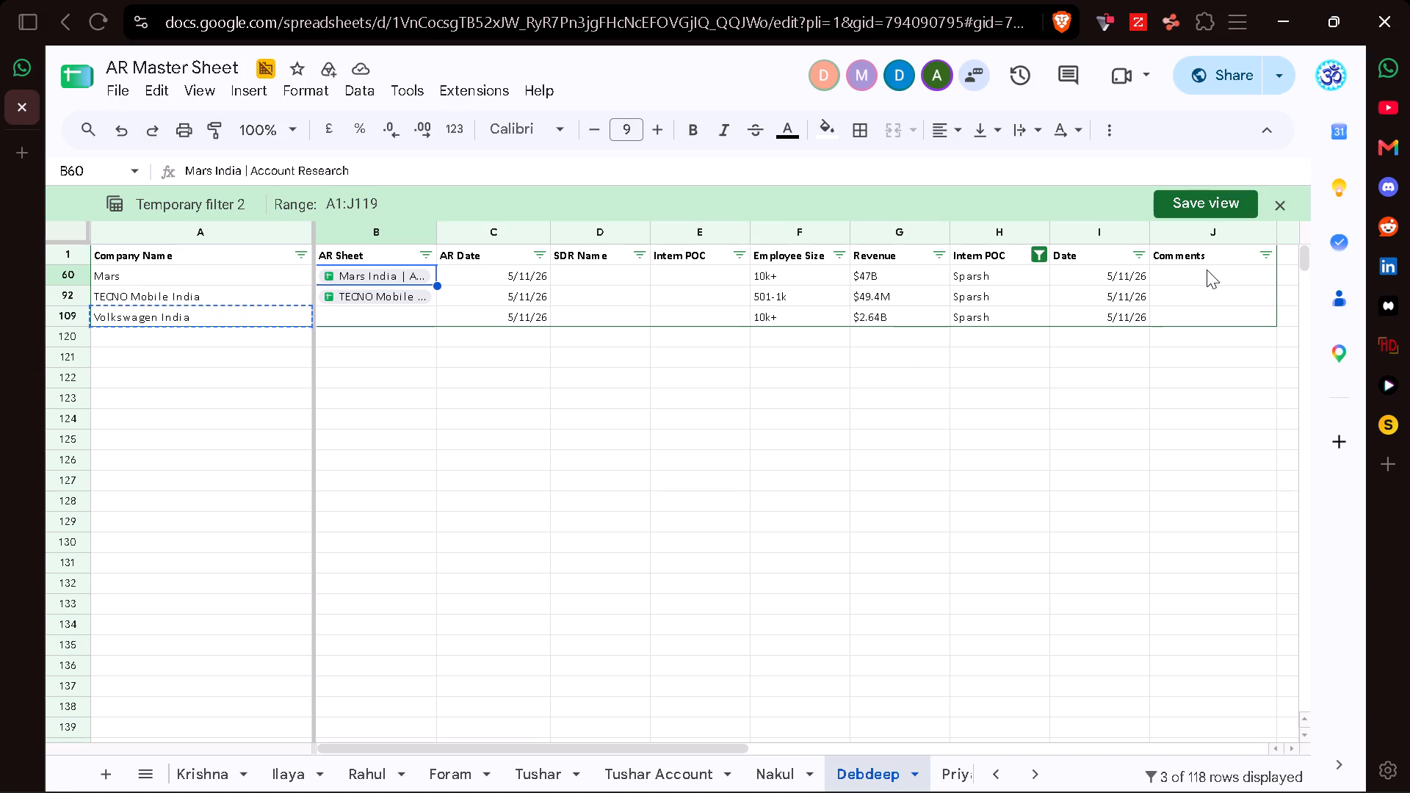
# Enter Done in the Comments cell J60 of the Mars row in the AR Master Sheet.
pyautogui.click(1207, 269)
pyautogui.hotkey('shift', 'd')
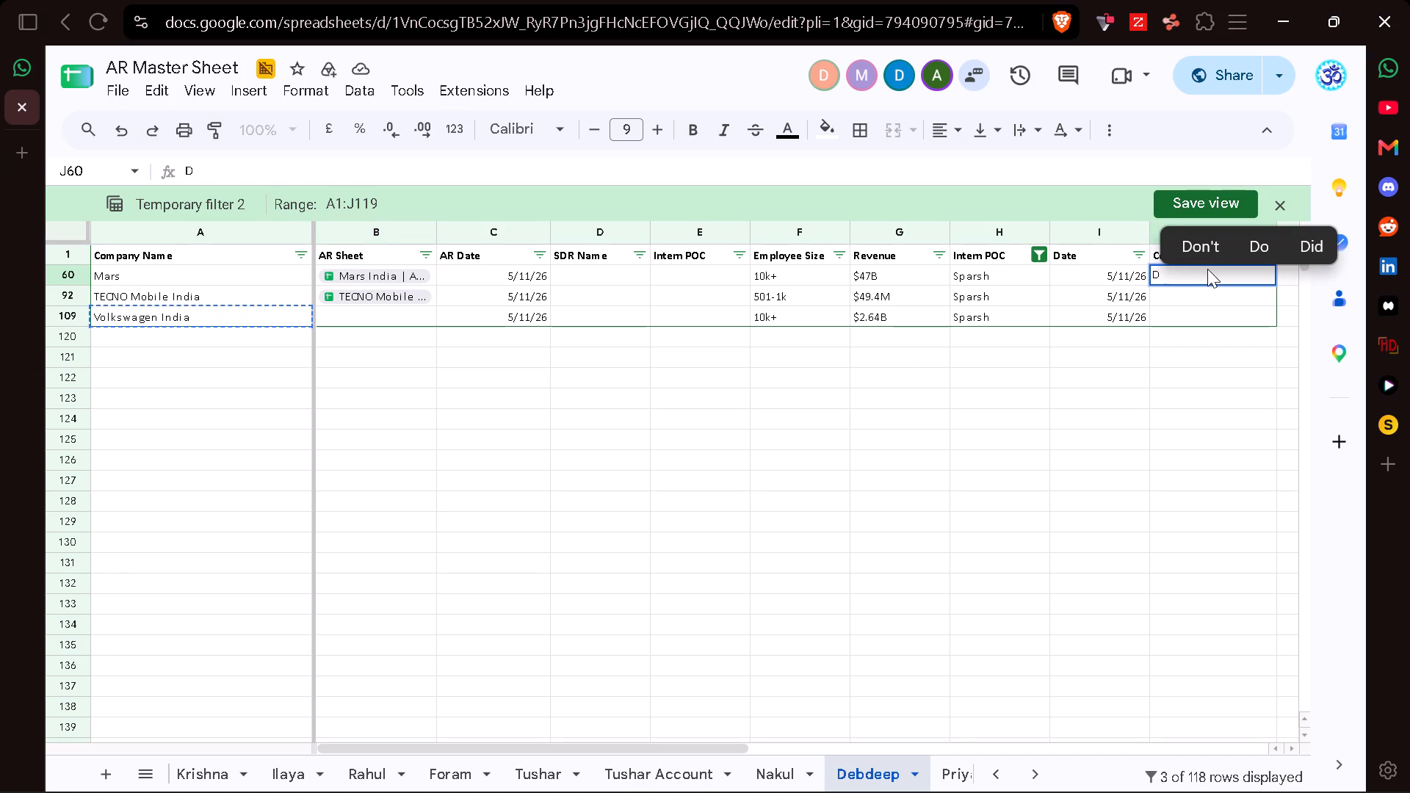
pyautogui.press('o')
pyautogui.click(1253, 252)
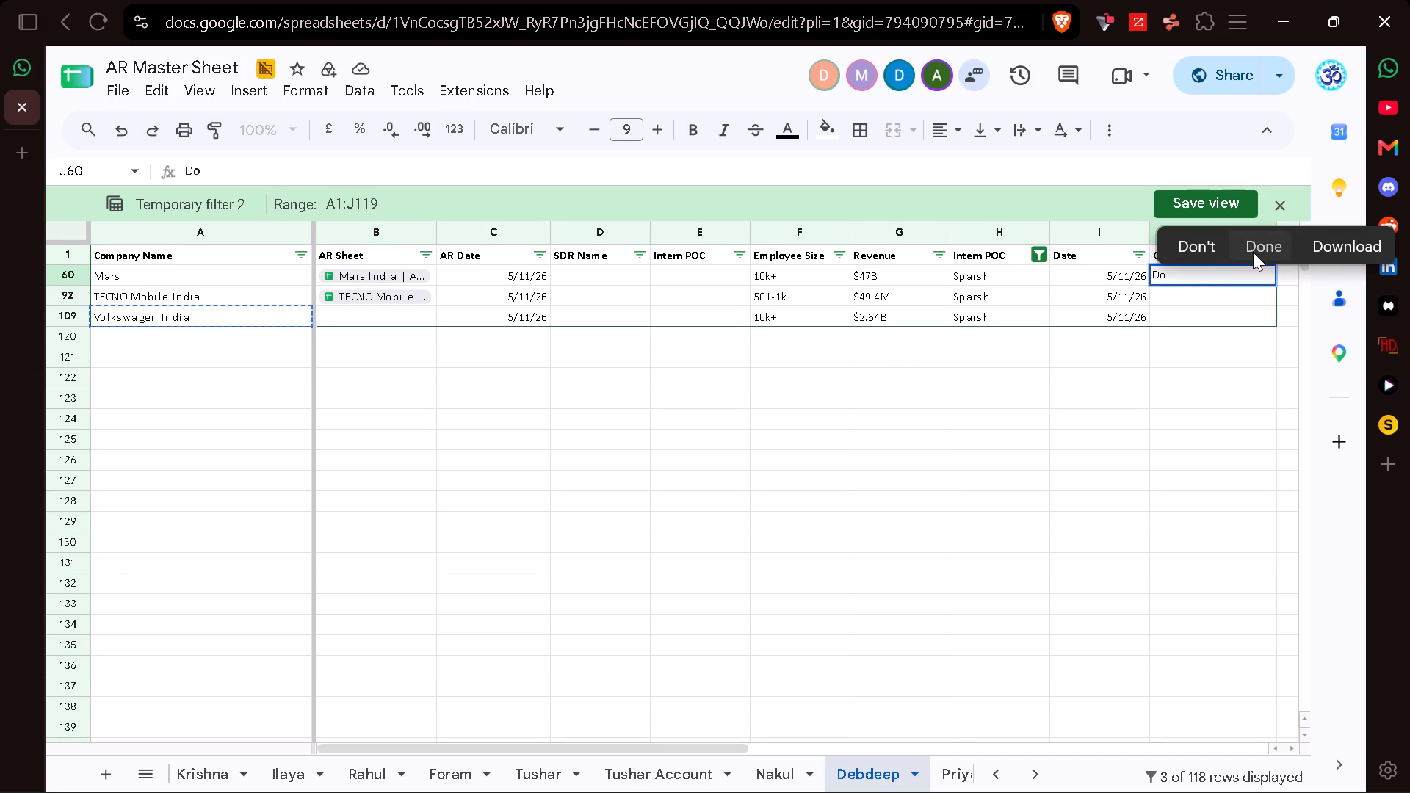
pyautogui.press('Return')
pyautogui.press('Up')
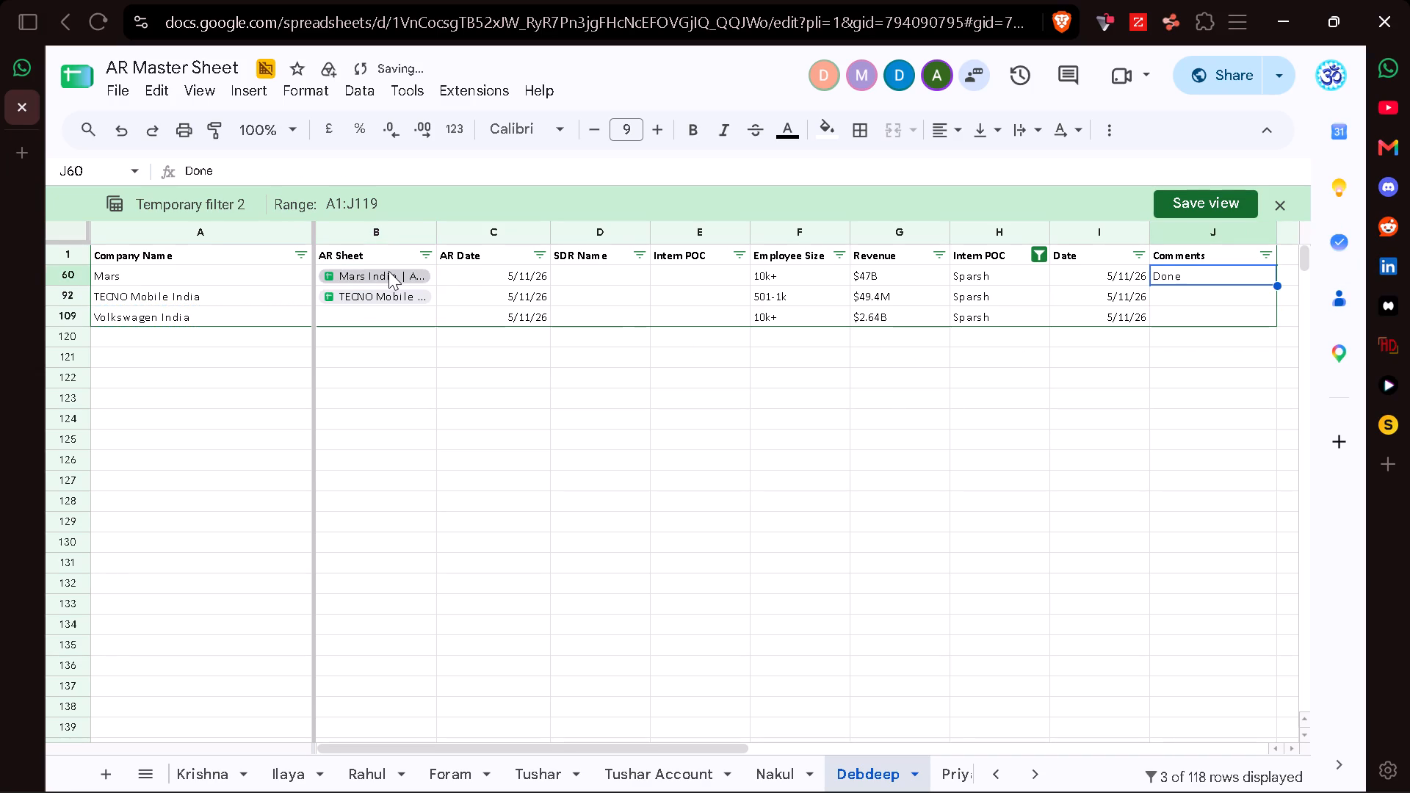
# Open the Mars India account research file from the AR Master Sheet and rename it Mars | Account Research.
pyautogui.click(428, 303)
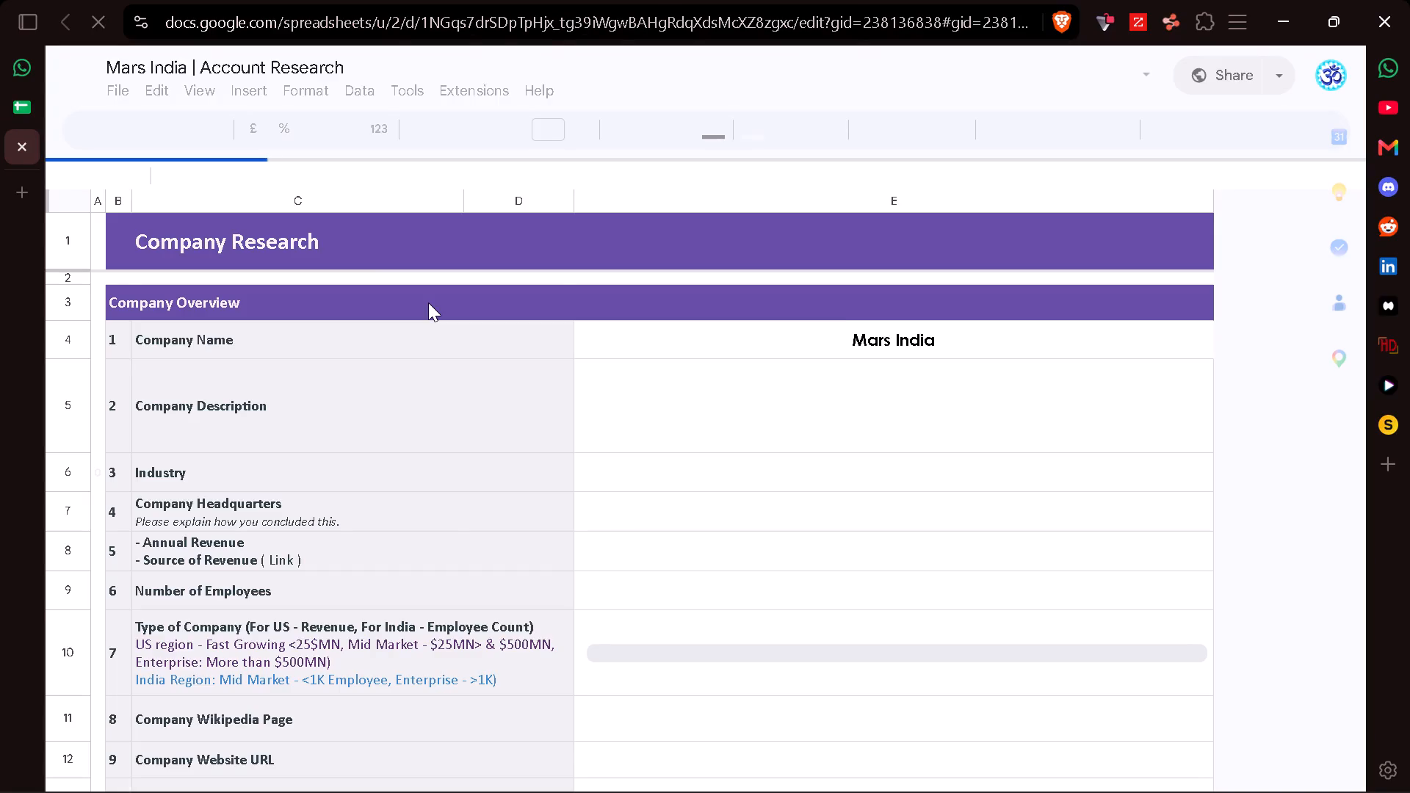
pyautogui.click(188, 75)
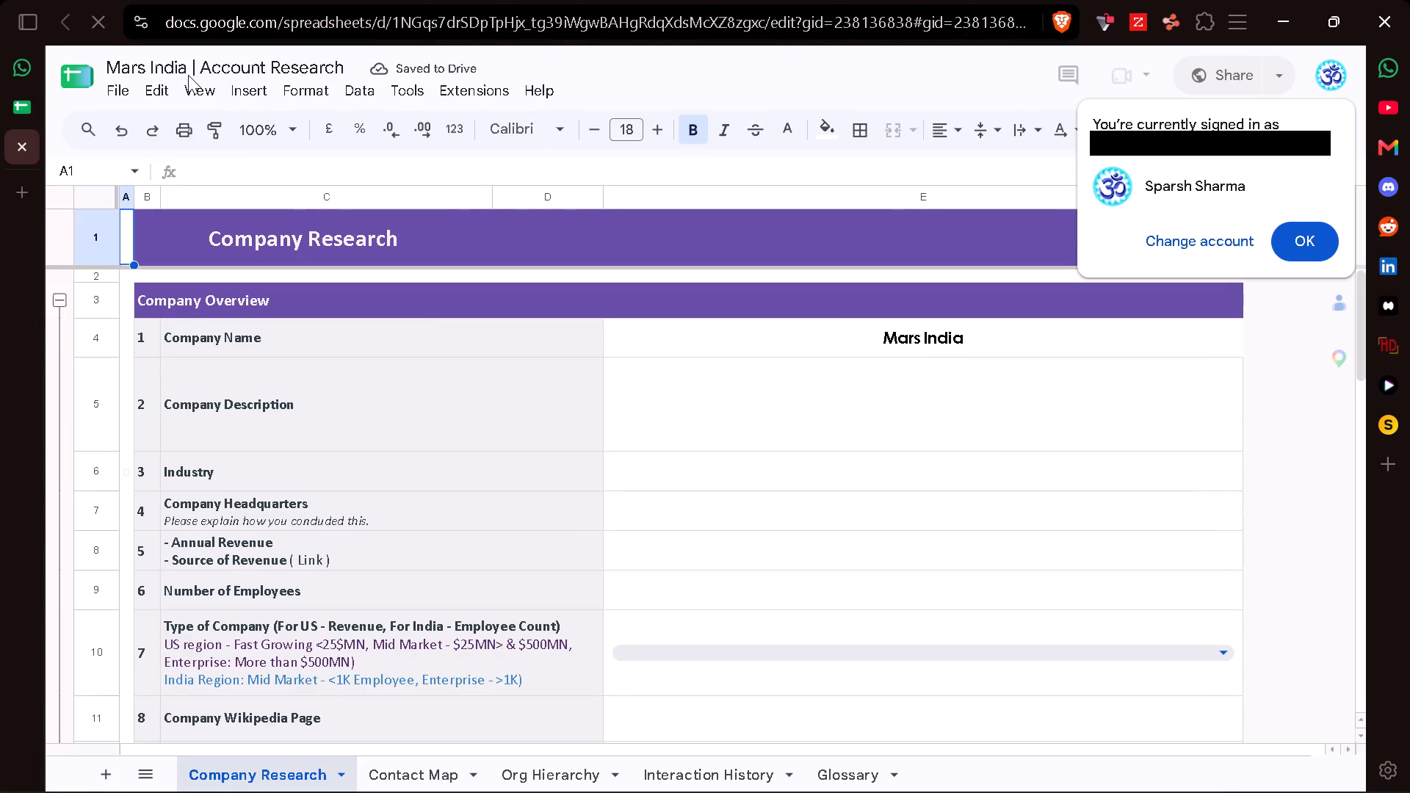
pyautogui.click(191, 63)
pyautogui.press('Left')
pyautogui.press('BackSpace')
pyautogui.press('BackSpace')
pyautogui.press('BackSpace')
pyautogui.press('BackSpace')
pyautogui.press('BackSpace')
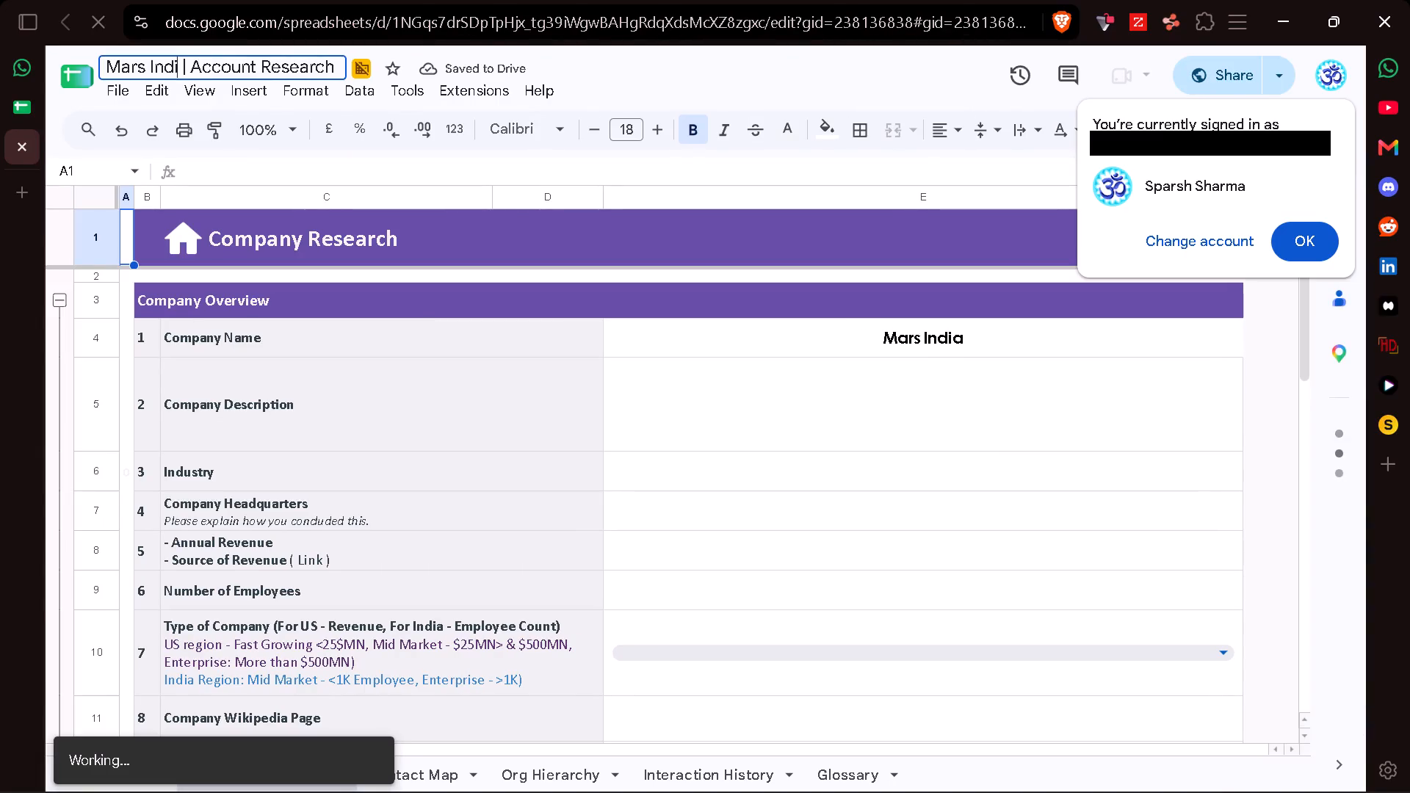
pyautogui.press('BackSpace')
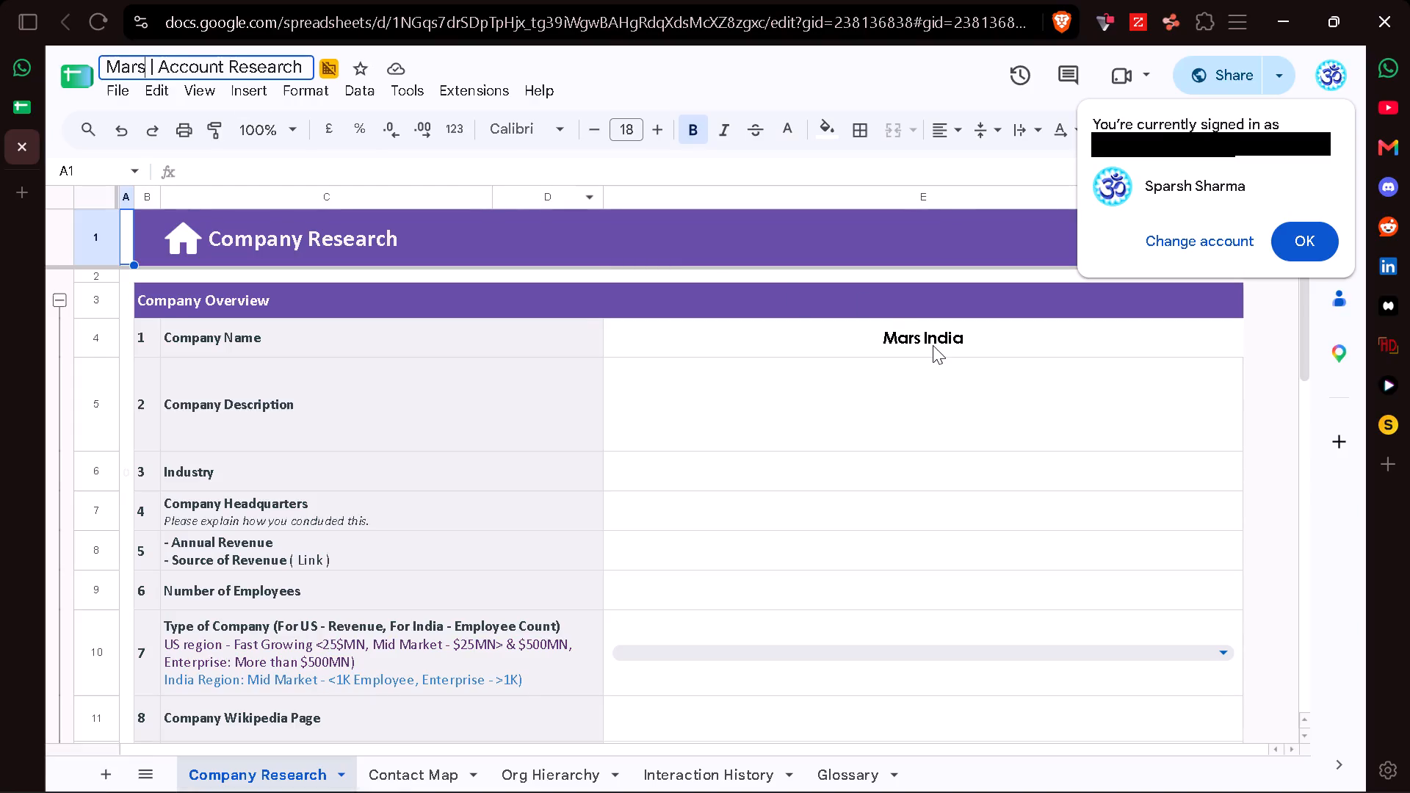
# Change the Company Name in cell E4 of the Company Research sheet to Mars and dismiss the sign-in notice.
pyautogui.click(933, 345)
pyautogui.click(266, 166)
pyautogui.press('BackSpace')
pyautogui.press('BackSpace')
pyautogui.press('BackSpace')
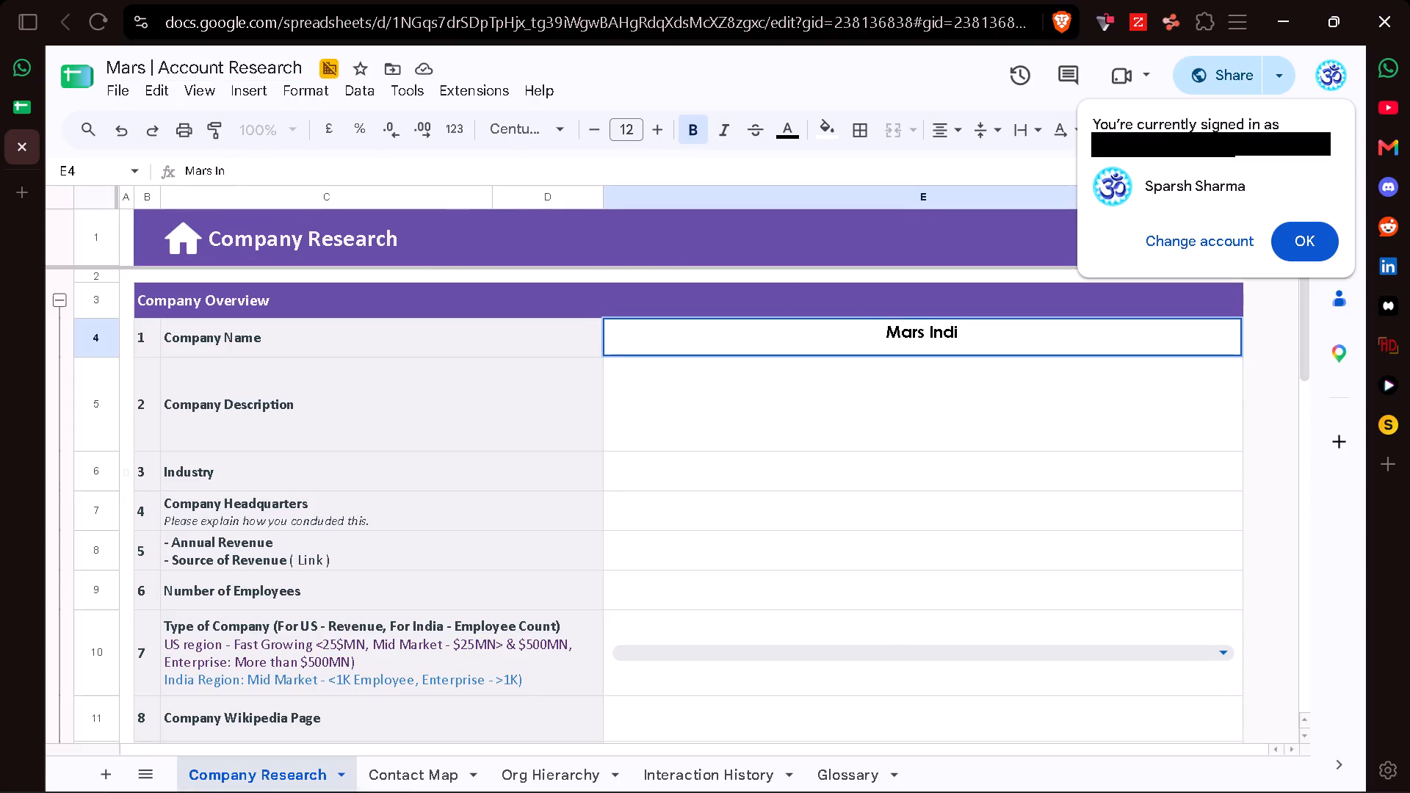
pyautogui.press('BackSpace')
pyautogui.press('BackSpace')
pyautogui.press('BackSpace')
pyautogui.press('Return')
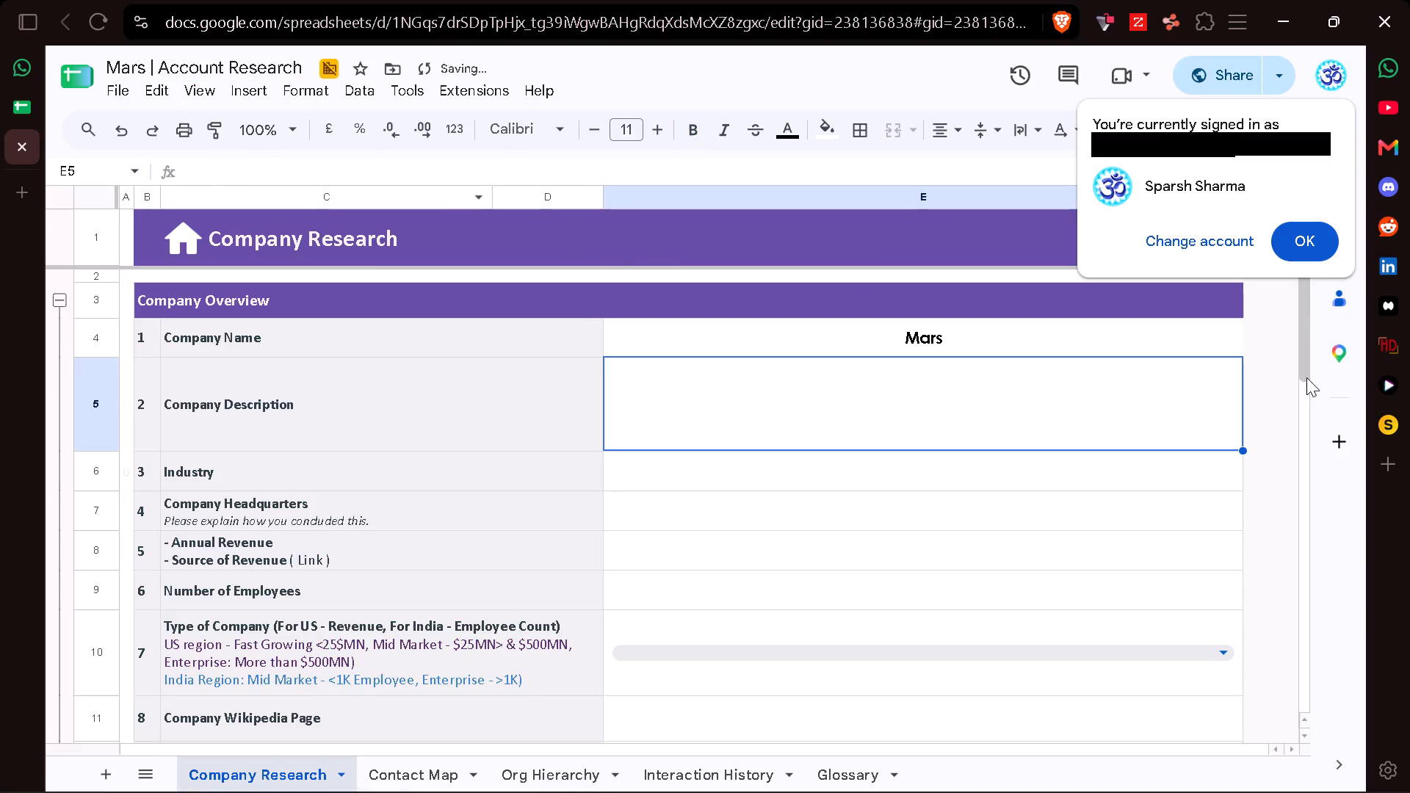
pyautogui.click(1305, 251)
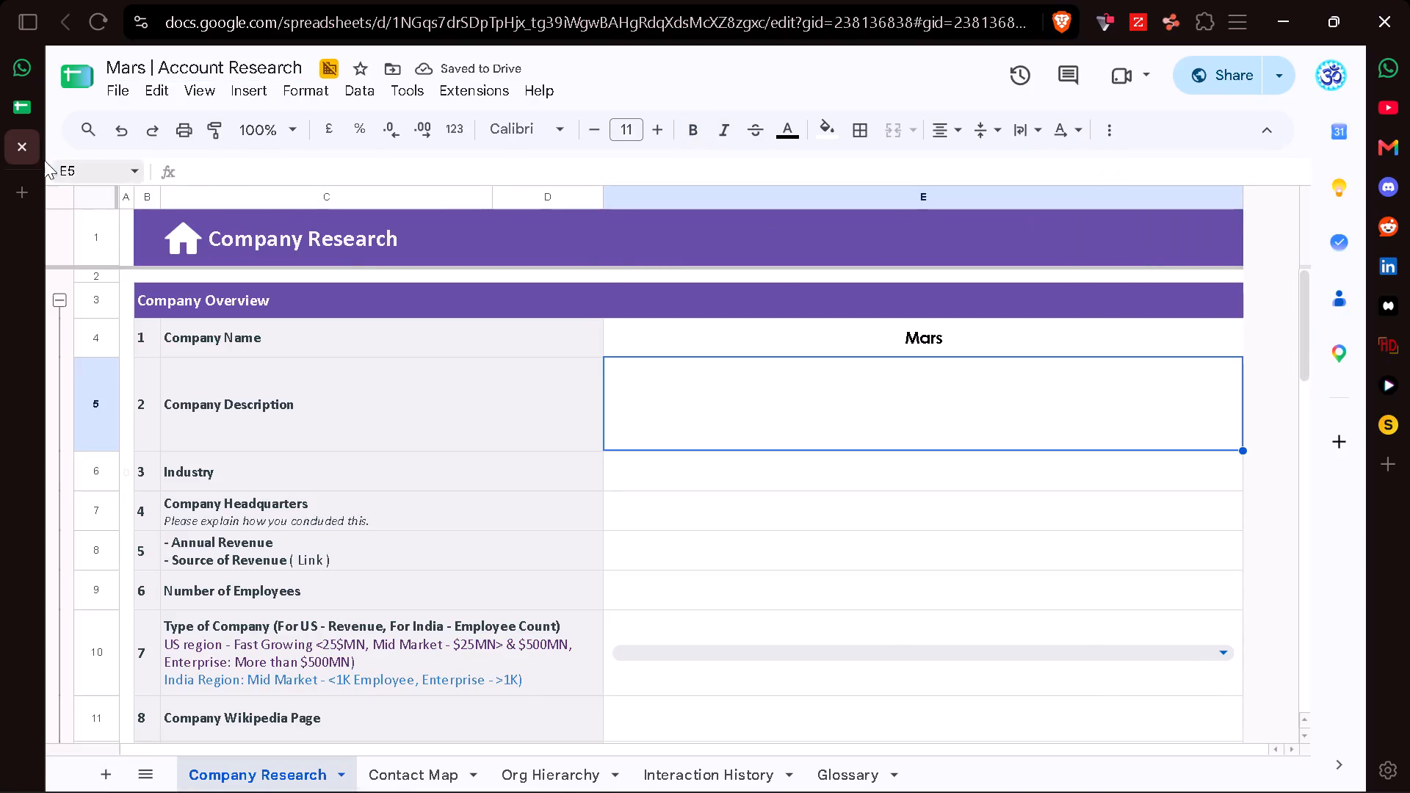
# Close the Mars file and update the outdated title of its AR Sheet link in the AR Master Sheet.
pyautogui.click(26, 151)
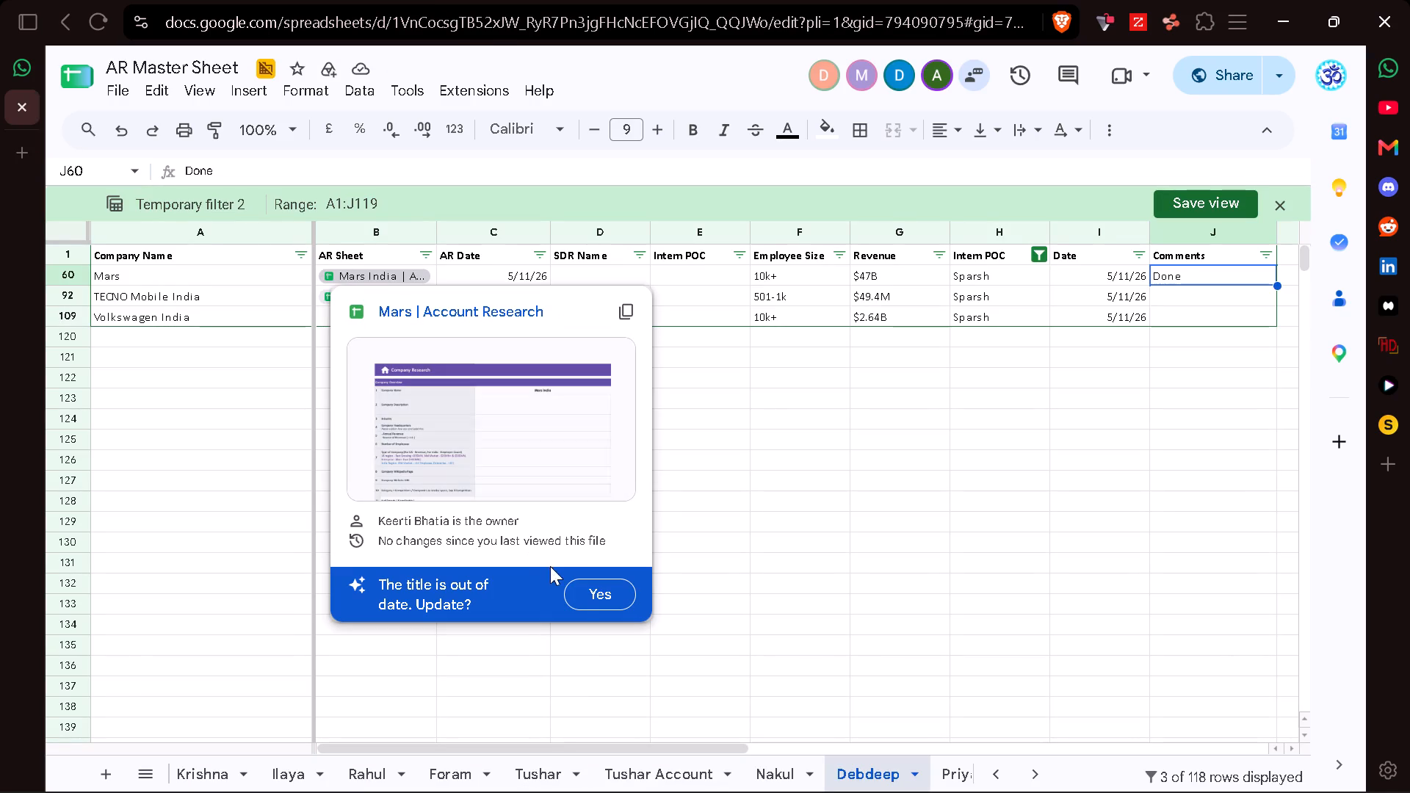
pyautogui.click(581, 592)
pyautogui.click(821, 557)
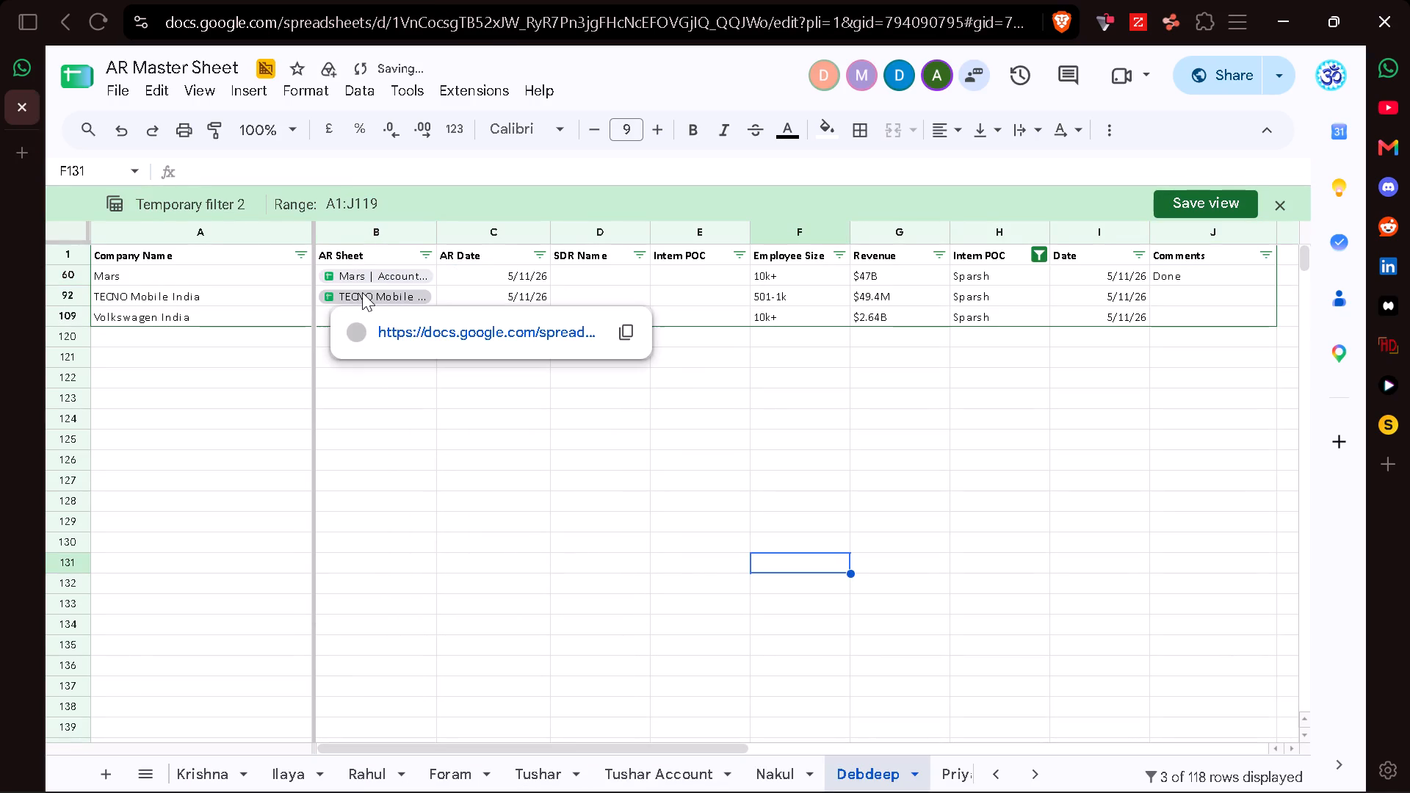
# Open the TECNO Mobile India account research file from the AR Master Sheet and dismiss the sign-in notice.
pyautogui.click(1175, 291)
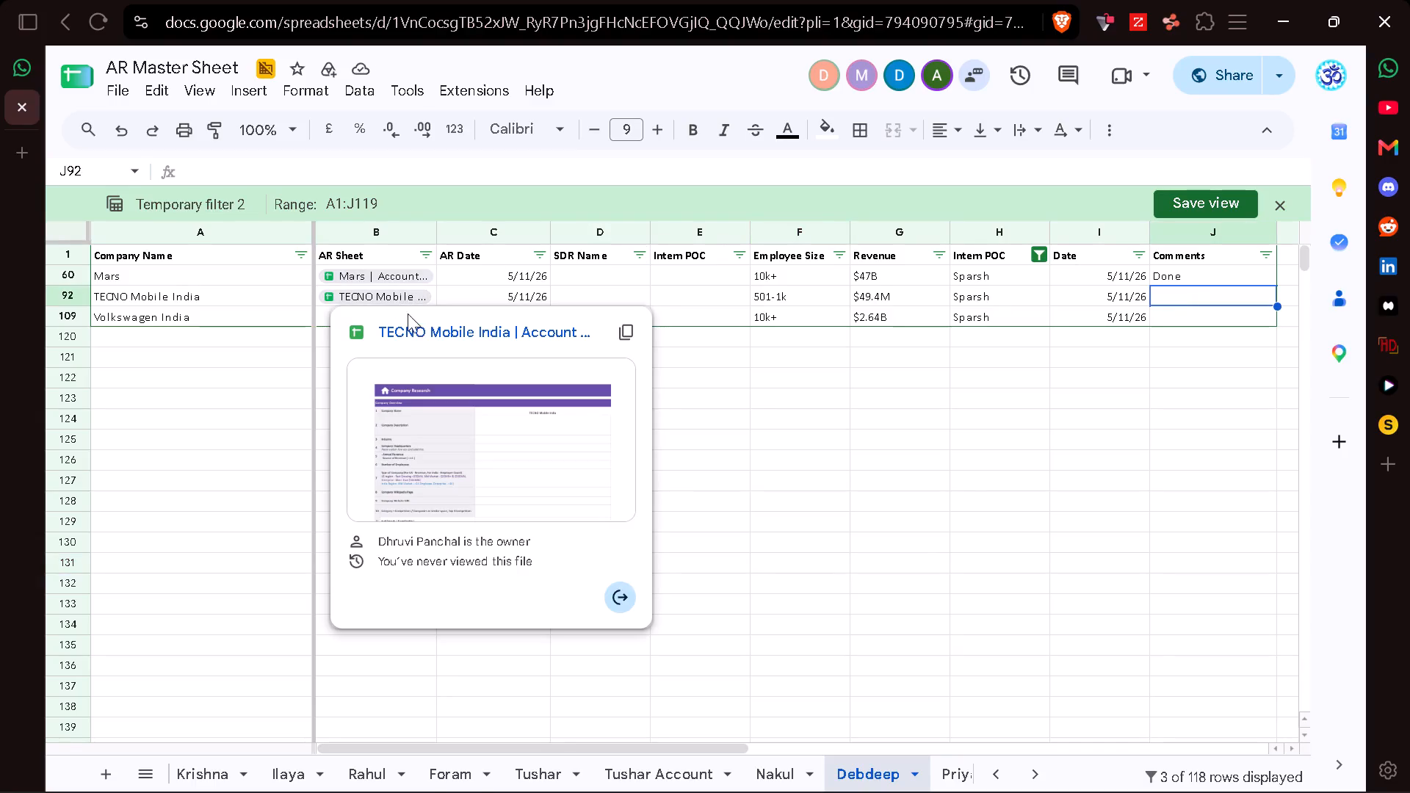
pyautogui.click(423, 325)
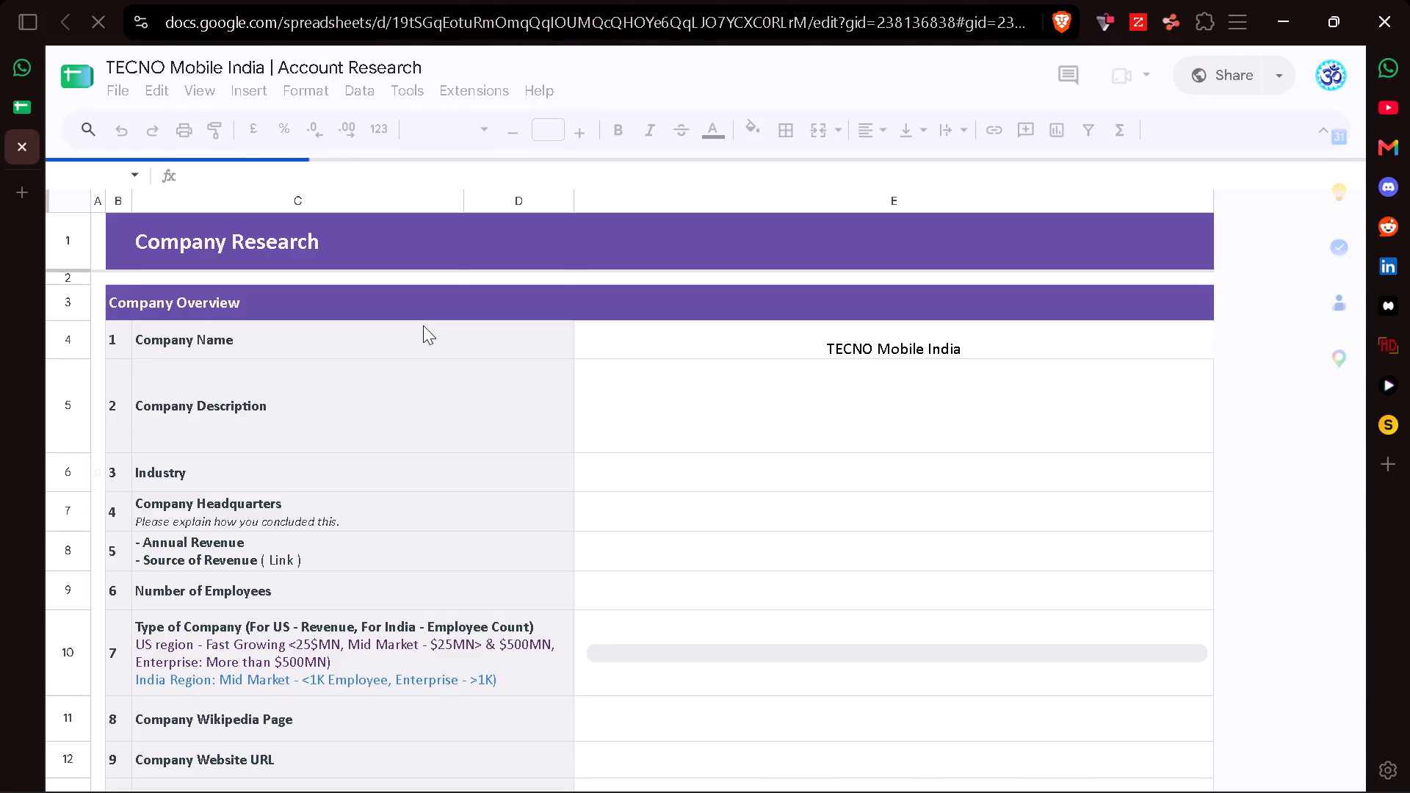
pyautogui.click(839, 352)
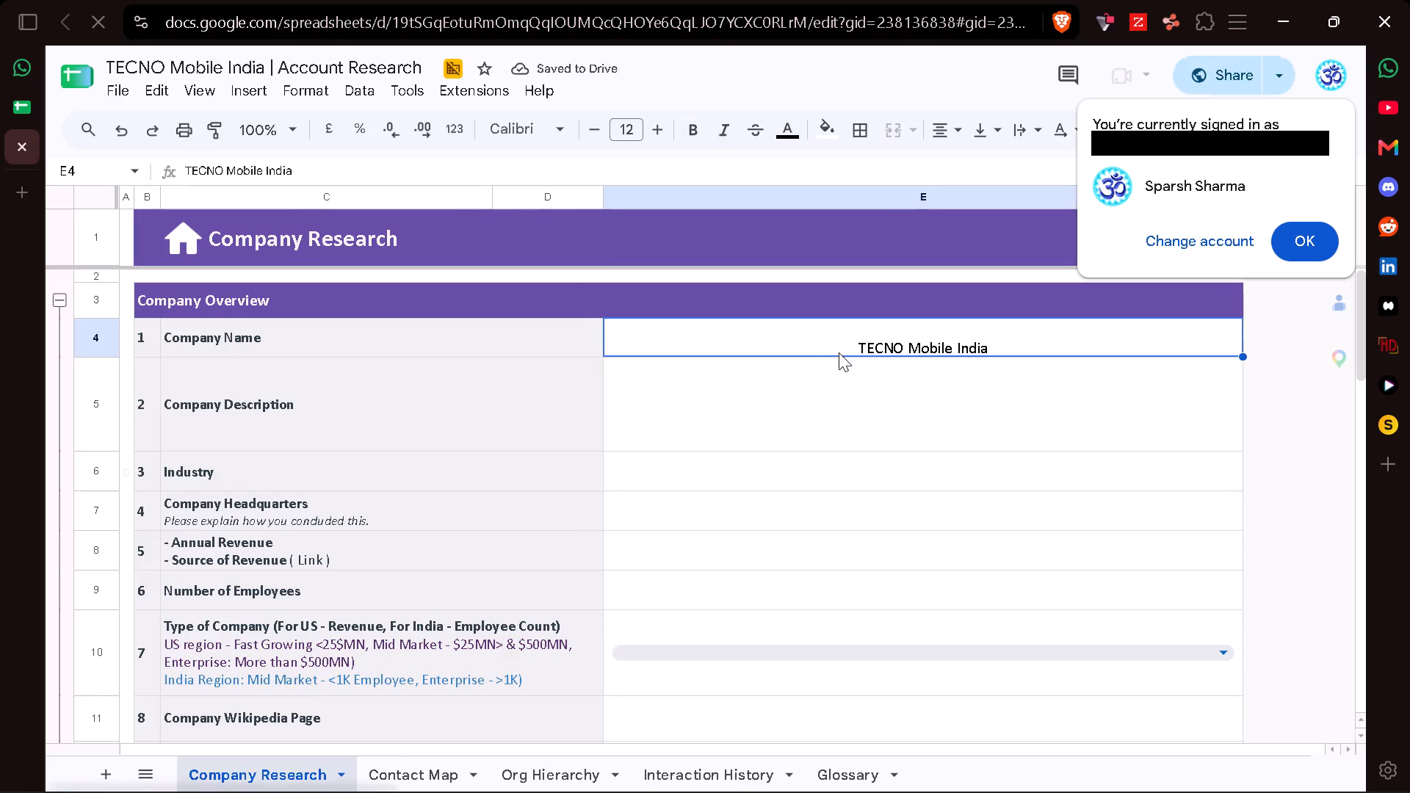
pyautogui.click(22, 106)
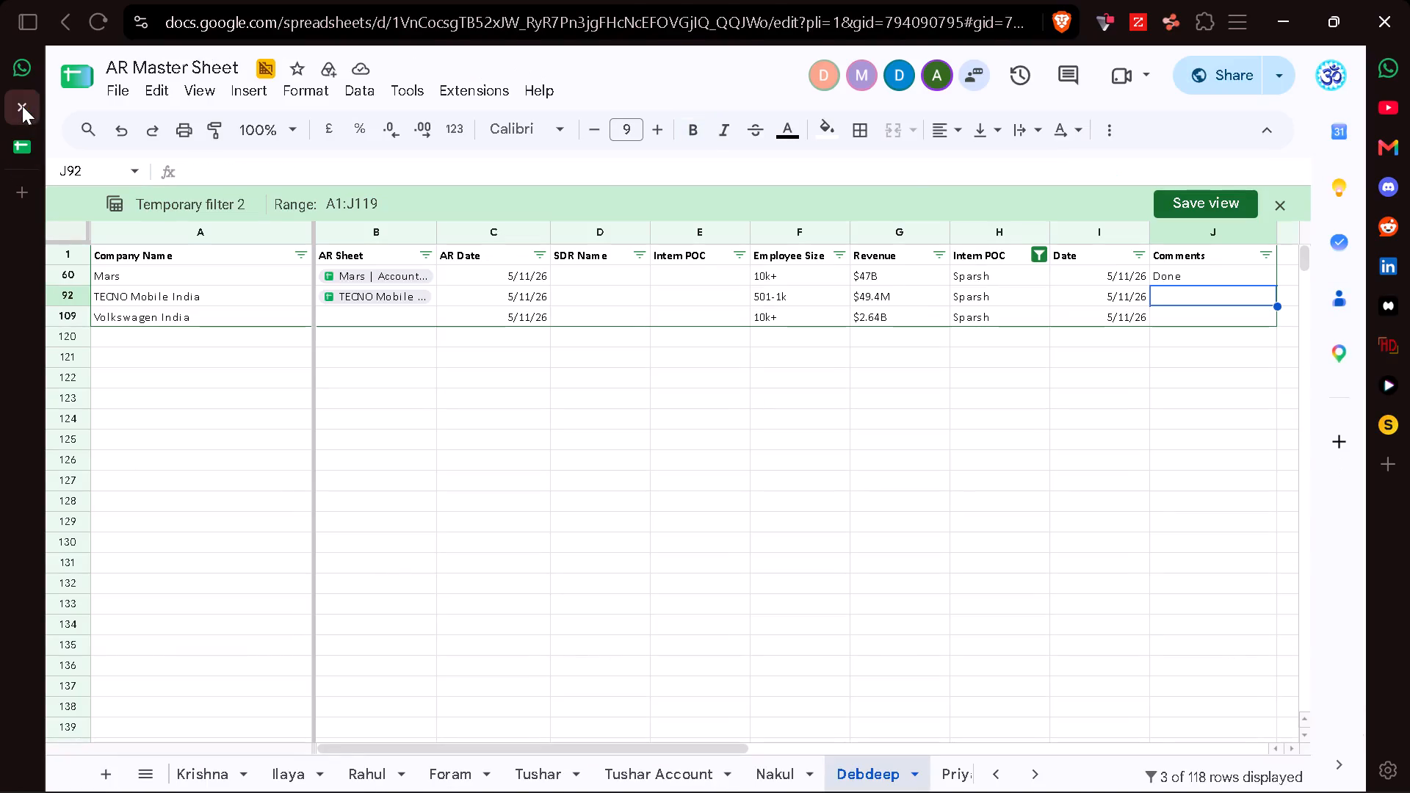
pyautogui.click(19, 142)
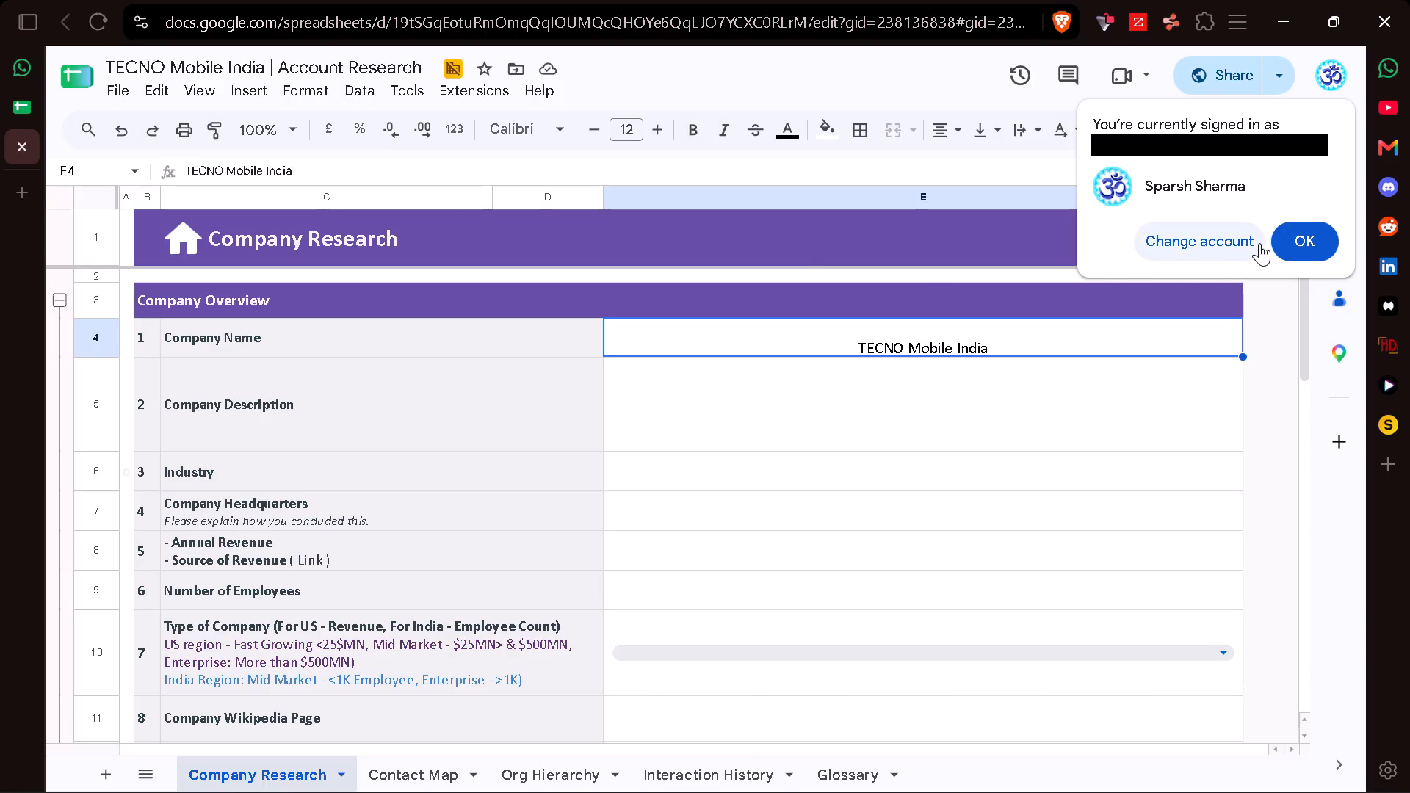
pyautogui.click(1283, 237)
# Format the company name in cell E4 as bold Century Gothic with middle vertical alignment.
pyautogui.click(559, 129)
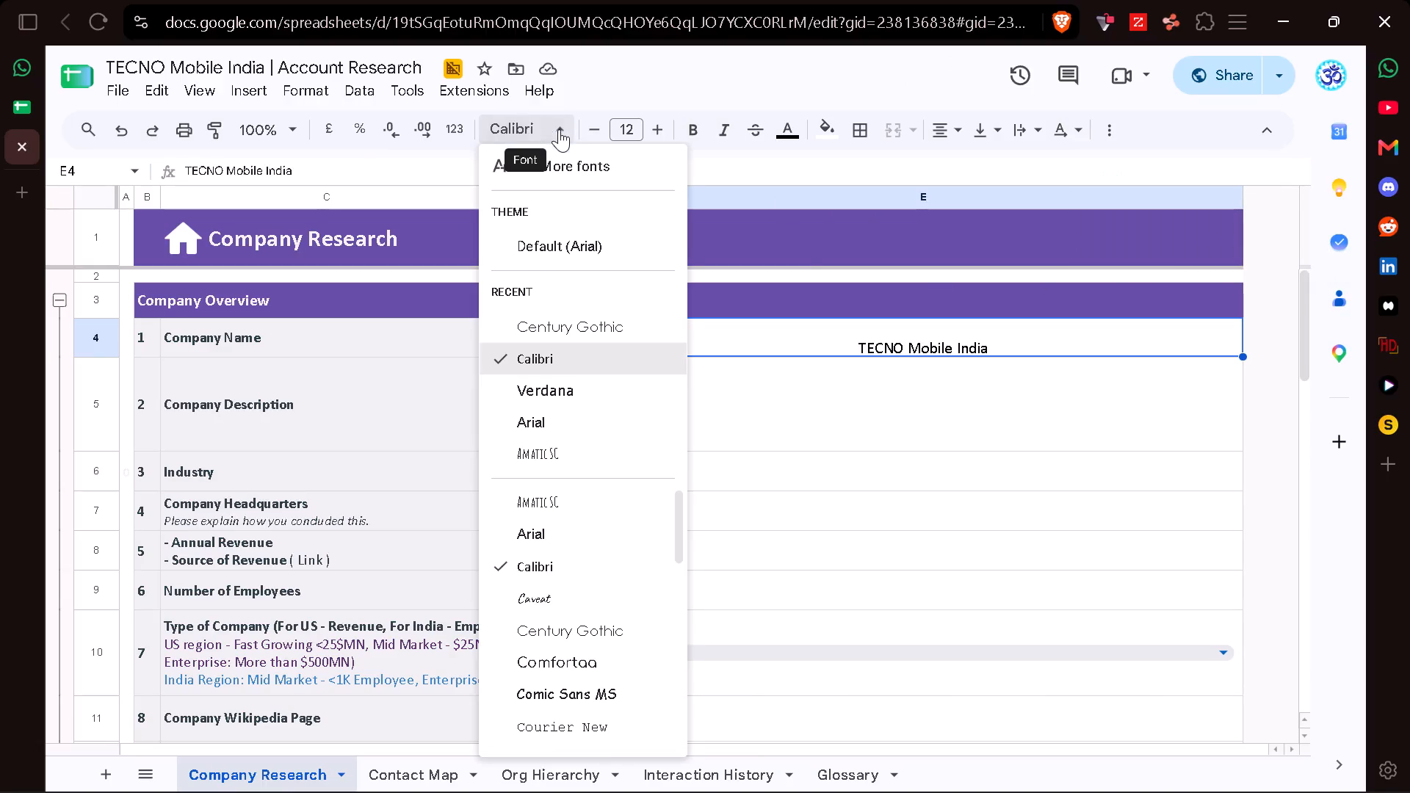
pyautogui.click(539, 325)
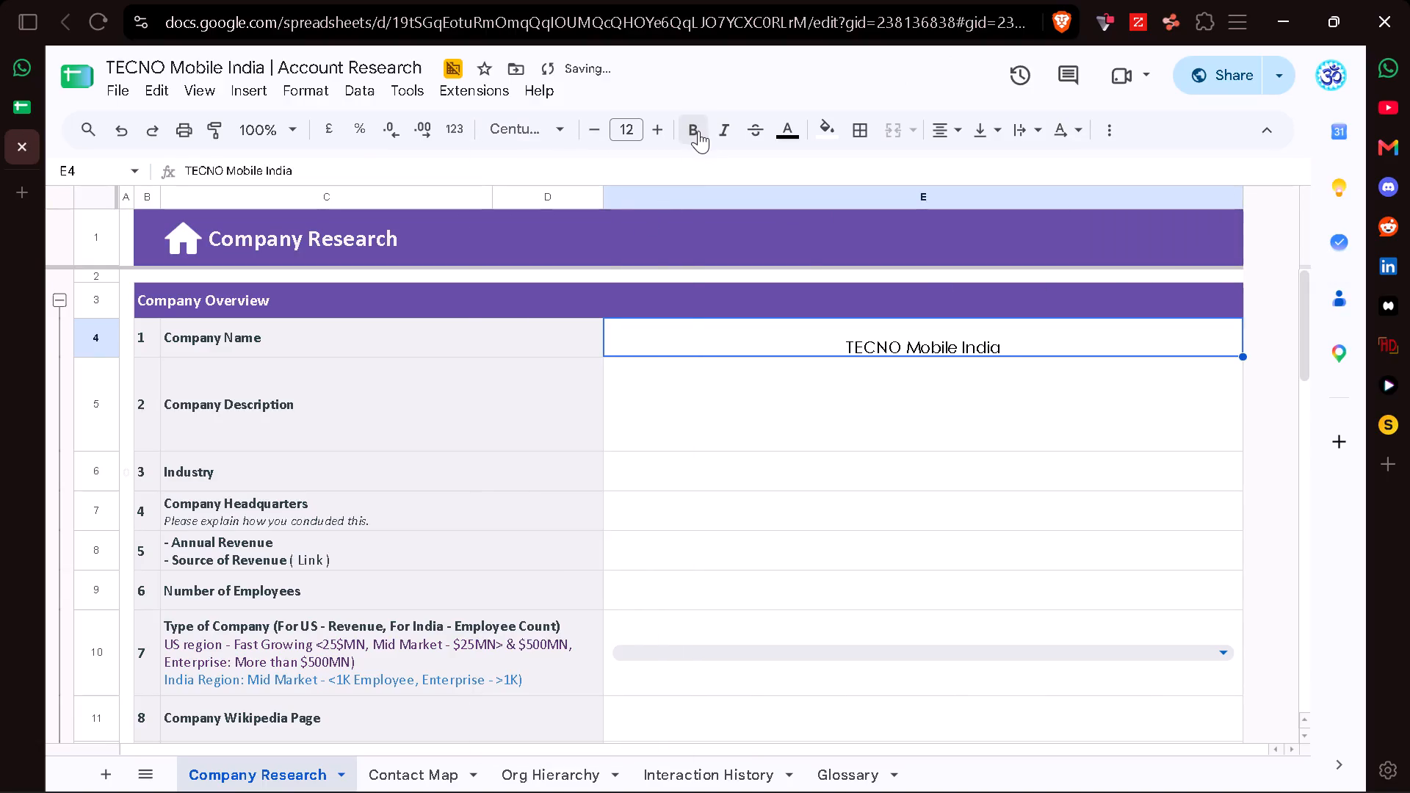
pyautogui.click(697, 130)
pyautogui.moveTo(993, 134); pyautogui.dragTo(1022, 171)
pyautogui.click(1022, 171)
# Open the Contact Map sheet and delete the narrow empty column A.
pyautogui.click(413, 765)
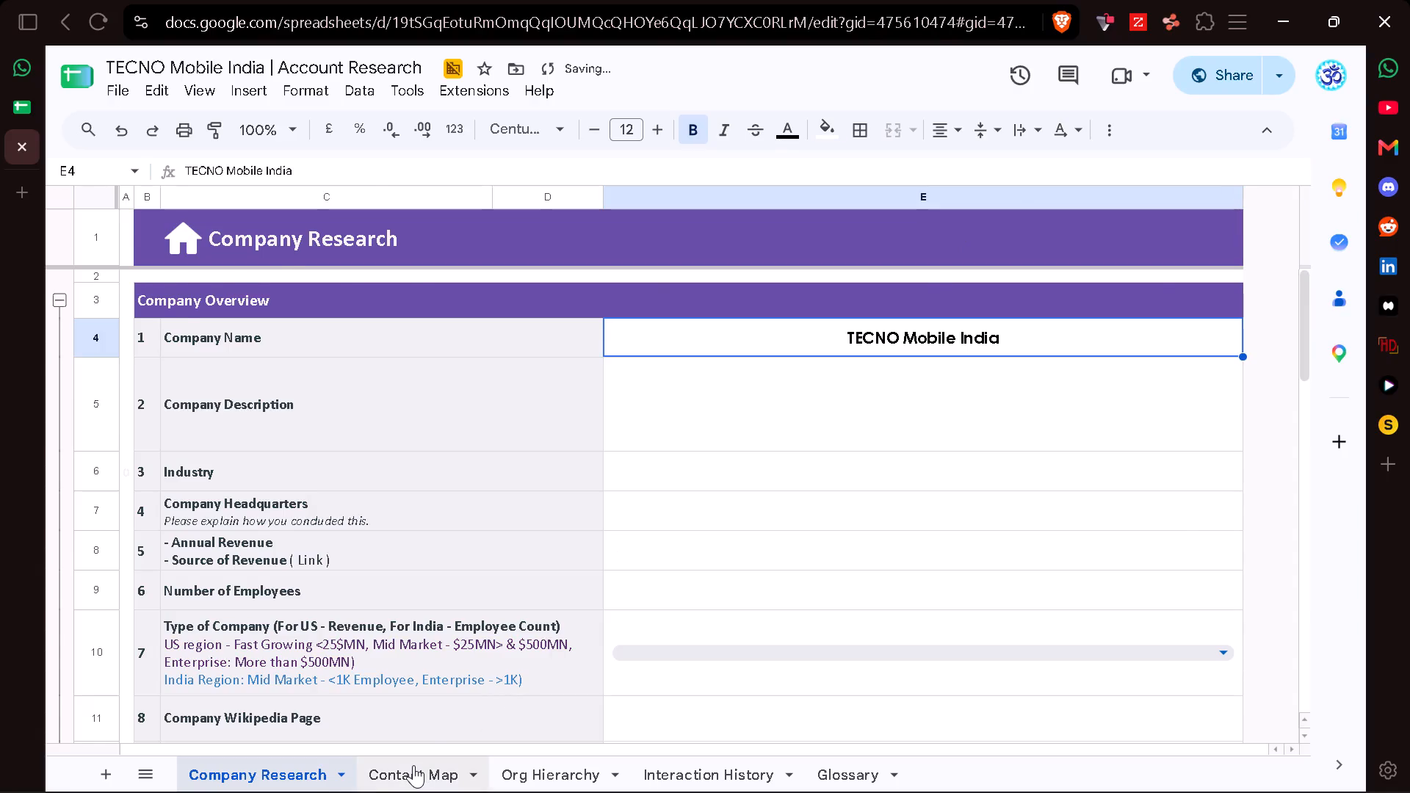
pyautogui.hscroll(-6, 662, 432)
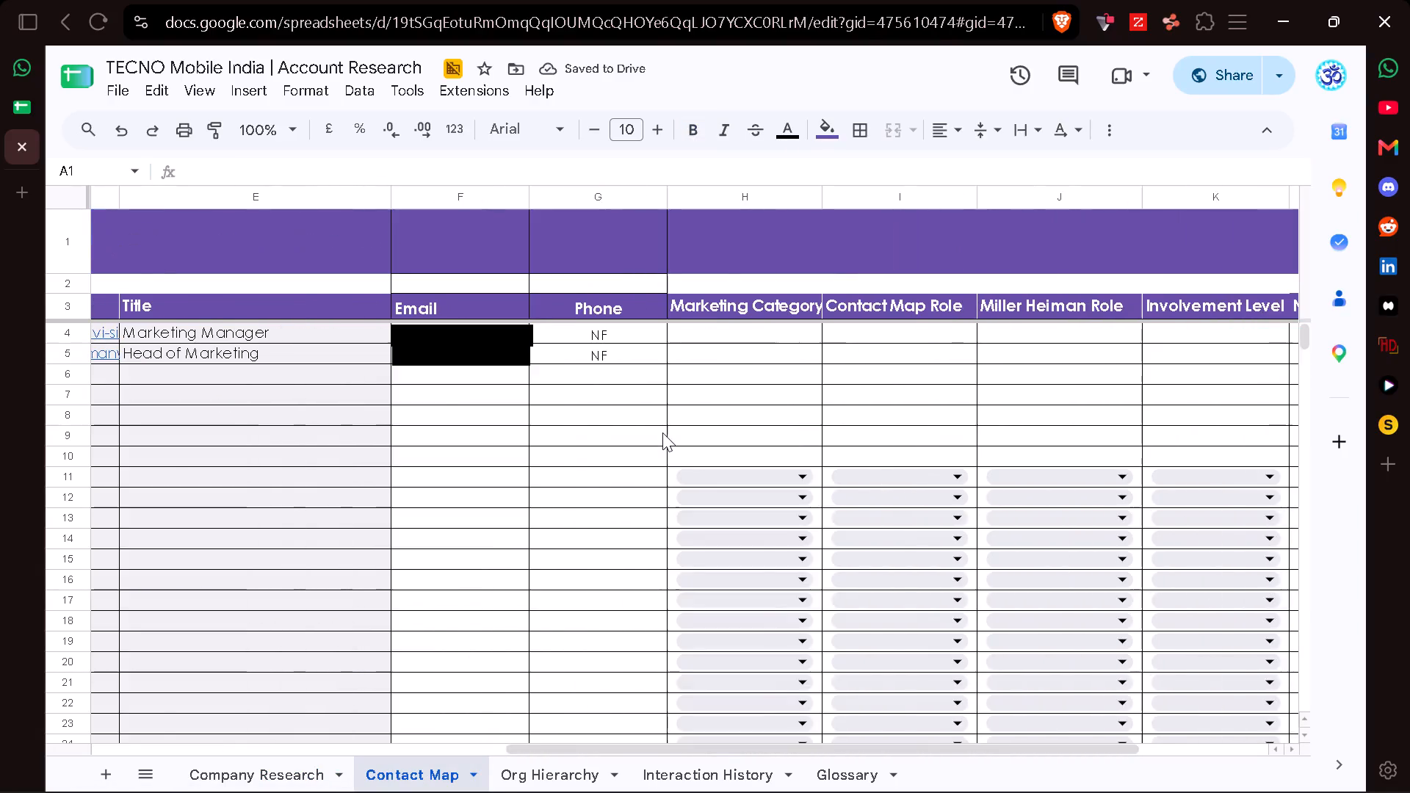
pyautogui.hscroll(10, 662, 432)
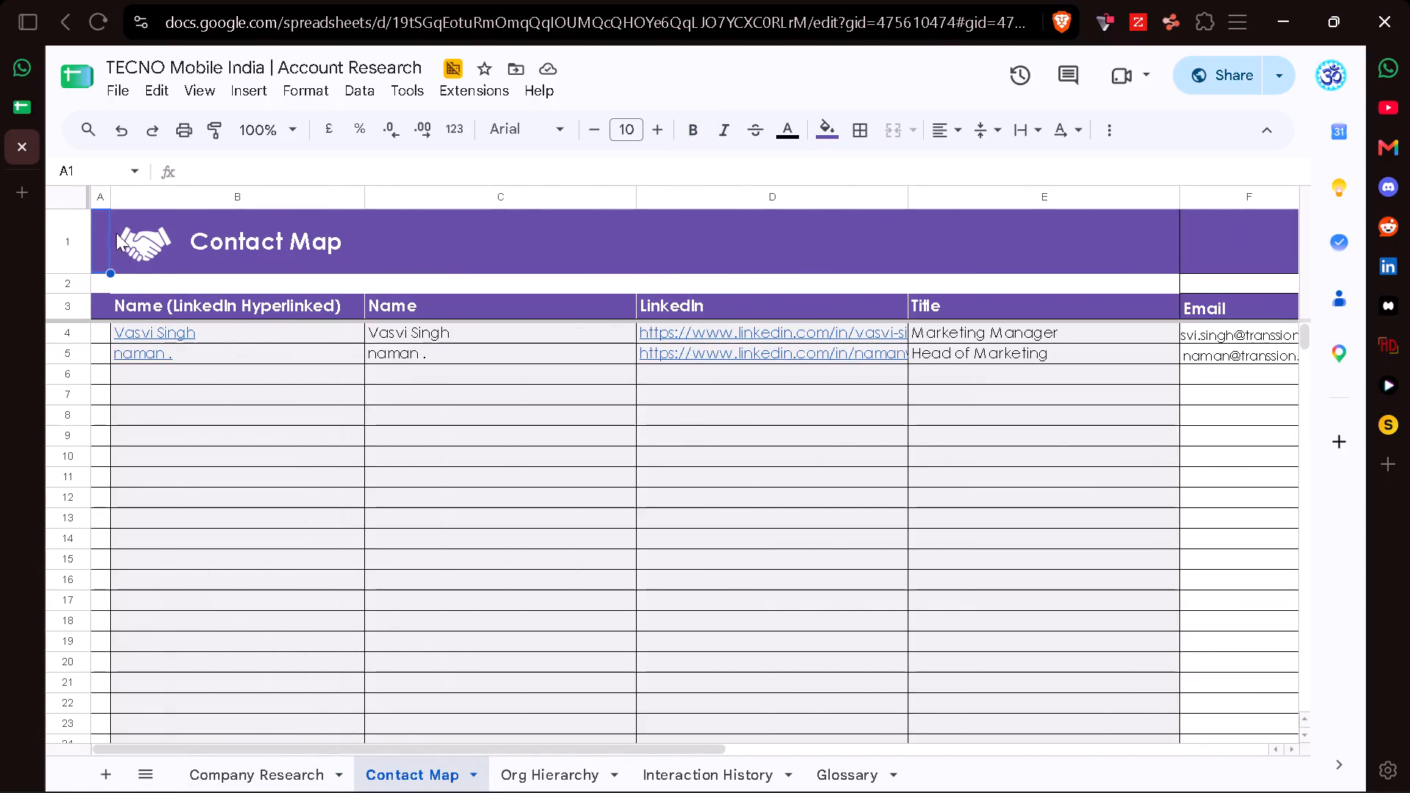
pyautogui.click(98, 191)
pyautogui.rightClick(98, 191)
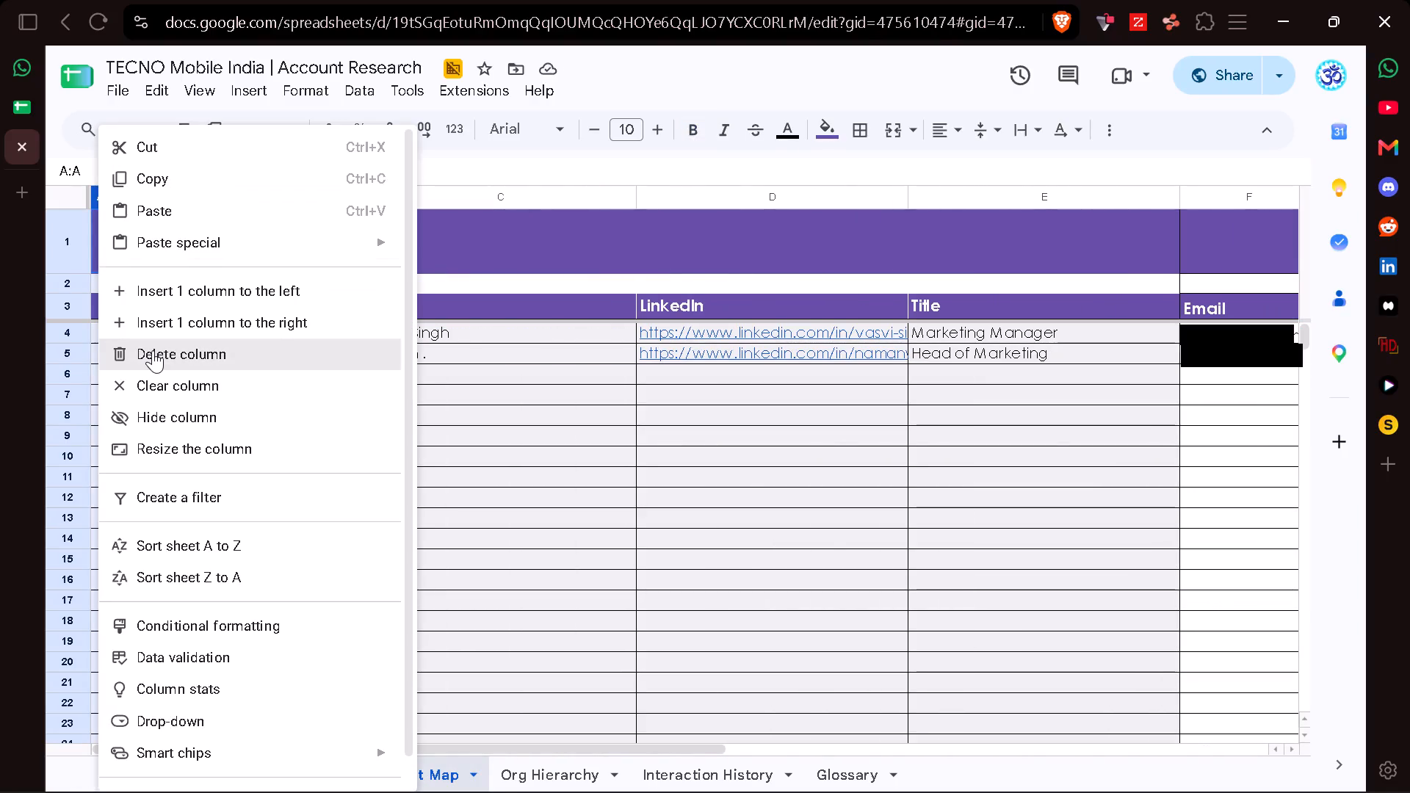
pyautogui.click(153, 350)
# Clear the contacts and drop-downs from all rows below the Contact Map header, A4:K893, and reset the cells' fill colour.
pyautogui.click(134, 336)
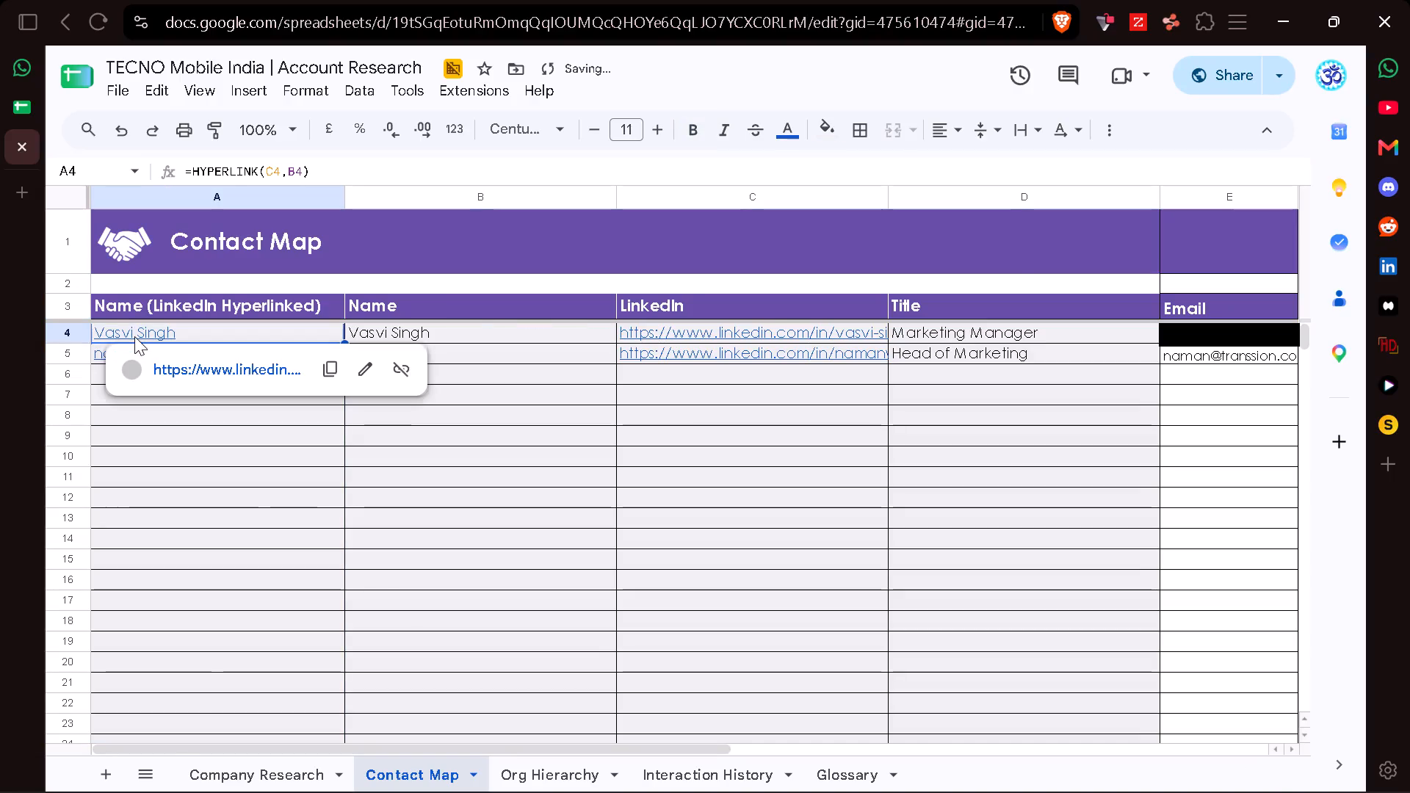
pyautogui.hotkey('ctrl', 'shift', 'Down')
pyautogui.hotkey('ctrl', 'shift', 'Right')
pyautogui.hotkey('ctrl', 'shift', 'Right')
pyautogui.hotkey('ctrl', 'shift', 'Right')
pyautogui.hotkey('ctrl', 'shift', 'Right')
pyautogui.hotkey('ctrl', 'shift', 'Down')
pyautogui.hotkey('ctrl', 'shift', 'Down')
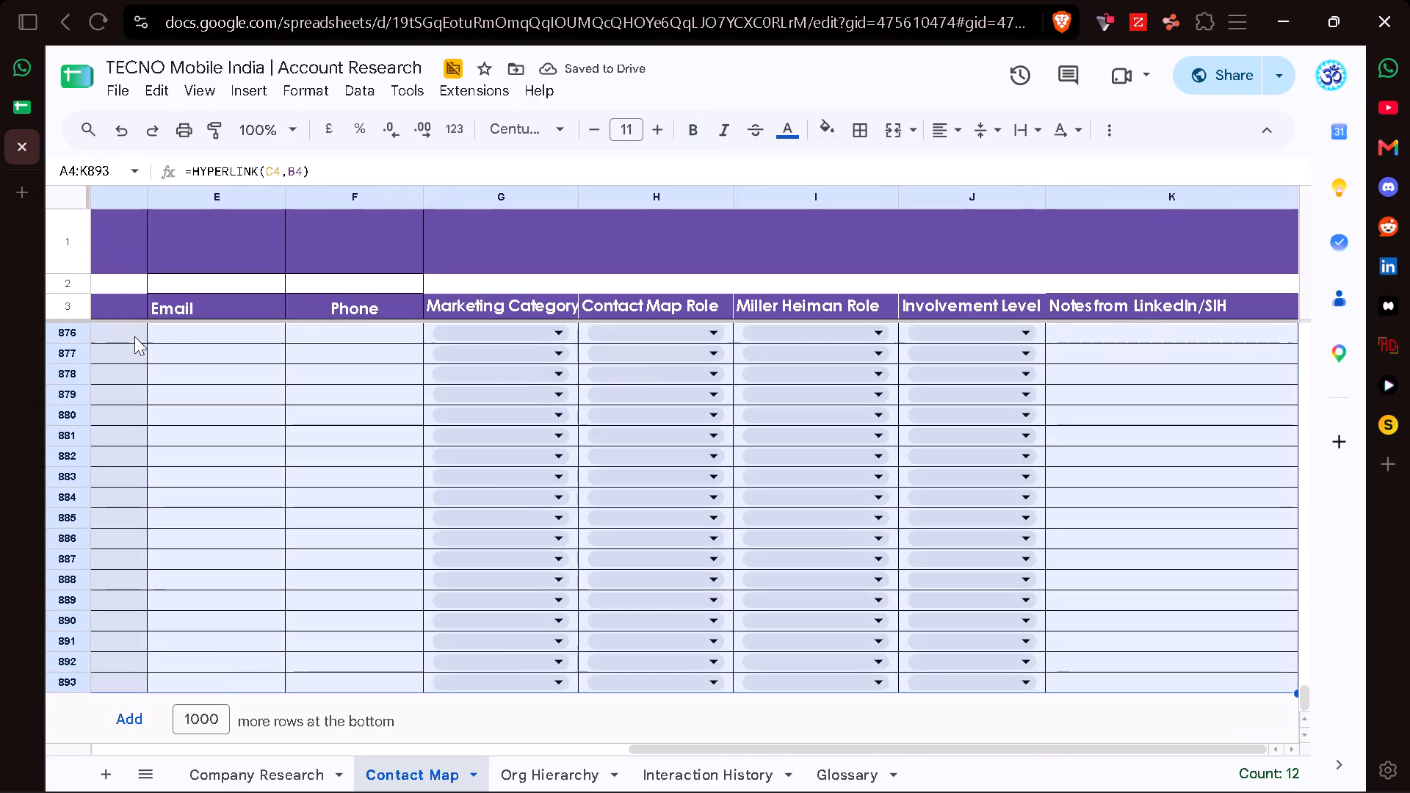
pyautogui.hotkey('ctrl', 'shift', 'Down')
pyautogui.press('BackSpace')
pyautogui.press('BackSpace')
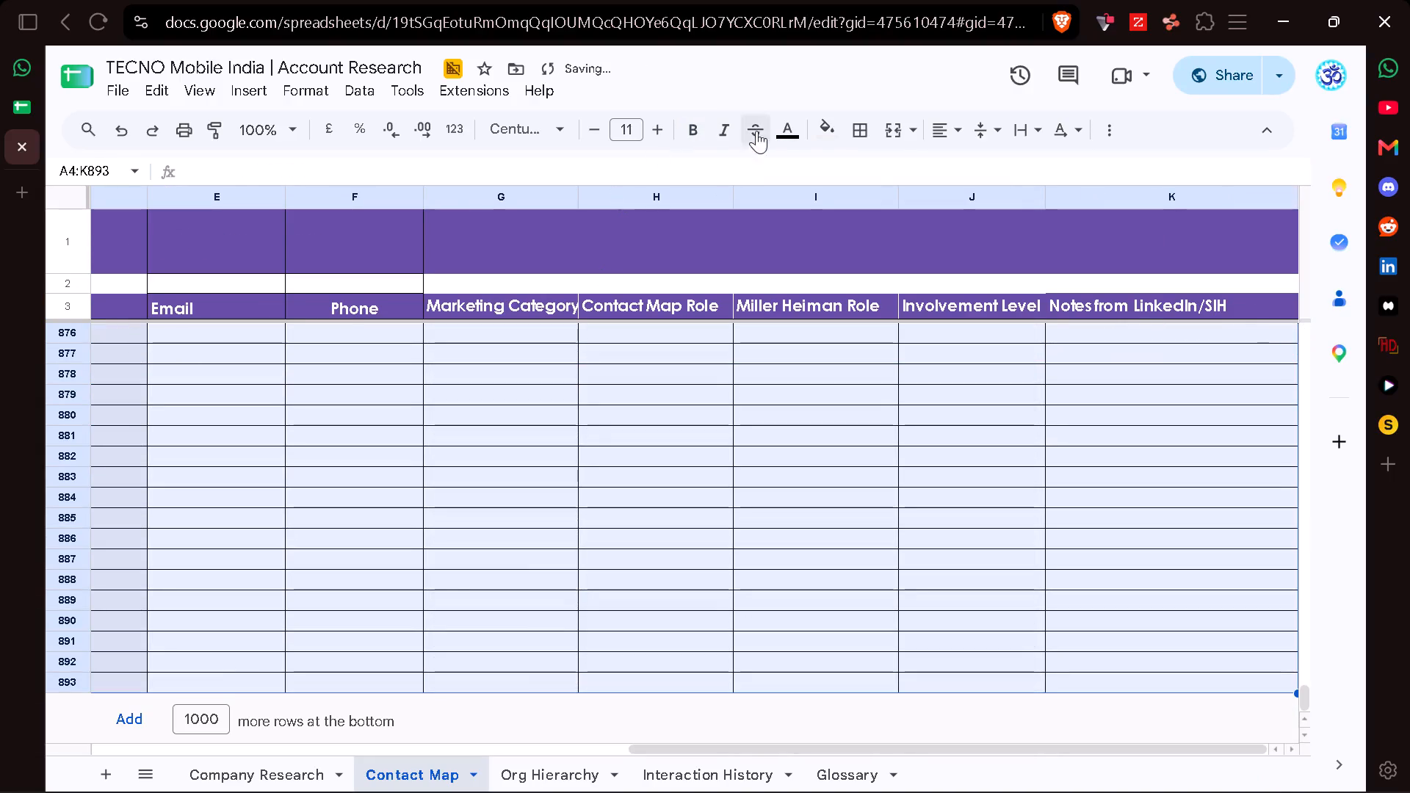
pyautogui.click(823, 124)
pyautogui.click(843, 159)
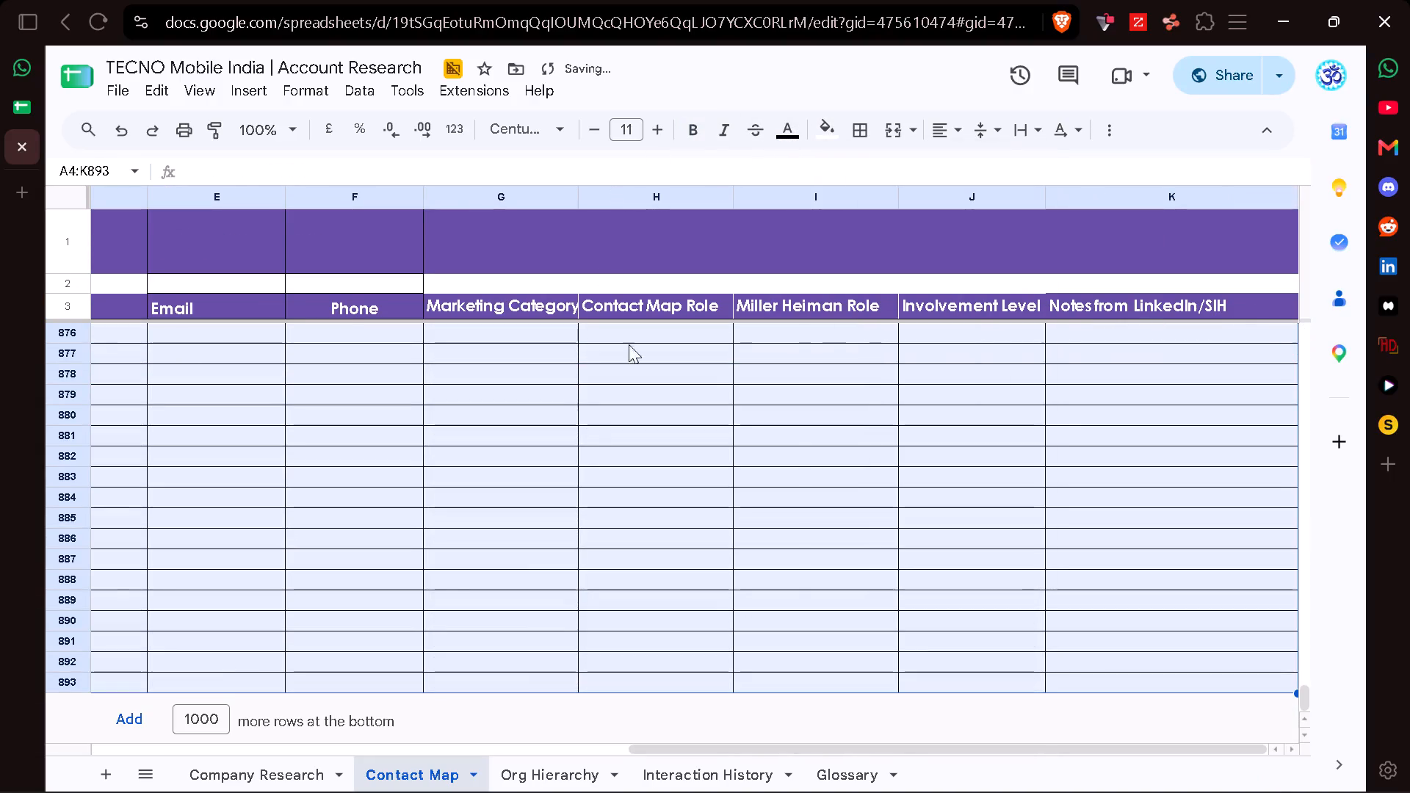
# Delete columns G to K, from Marketing Category through Notes from LinkedIn/SIH.
pyautogui.scroll(20, 556, 394)
pyautogui.scroll(16, 556, 394)
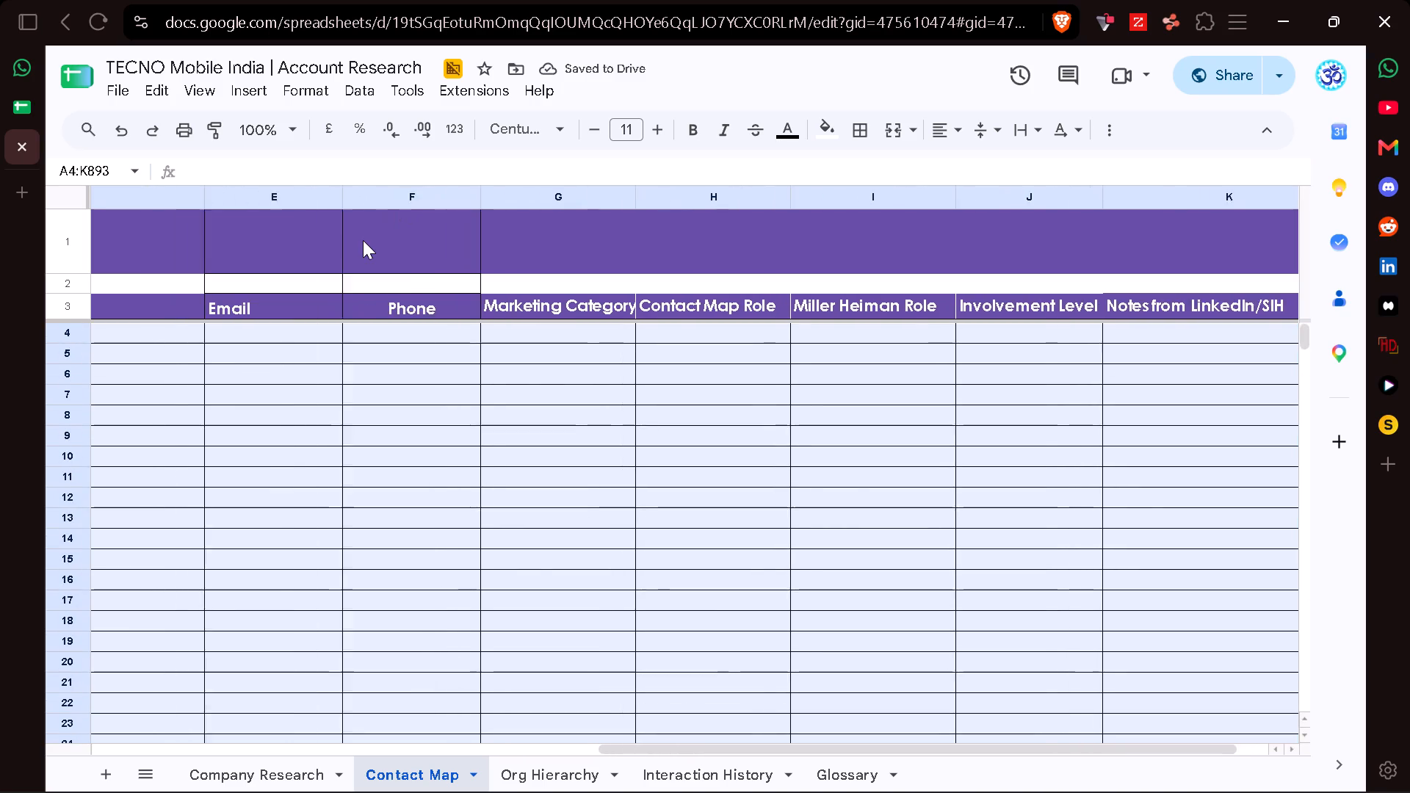
pyautogui.click(482, 195)
pyautogui.hotkey('shift', 'Right')
pyautogui.hotkey('shift', 'Right')
pyautogui.hotkey('shift', 'Right')
pyautogui.hotkey('shift', 'Right')
pyautogui.hotkey('shift', 'Right')
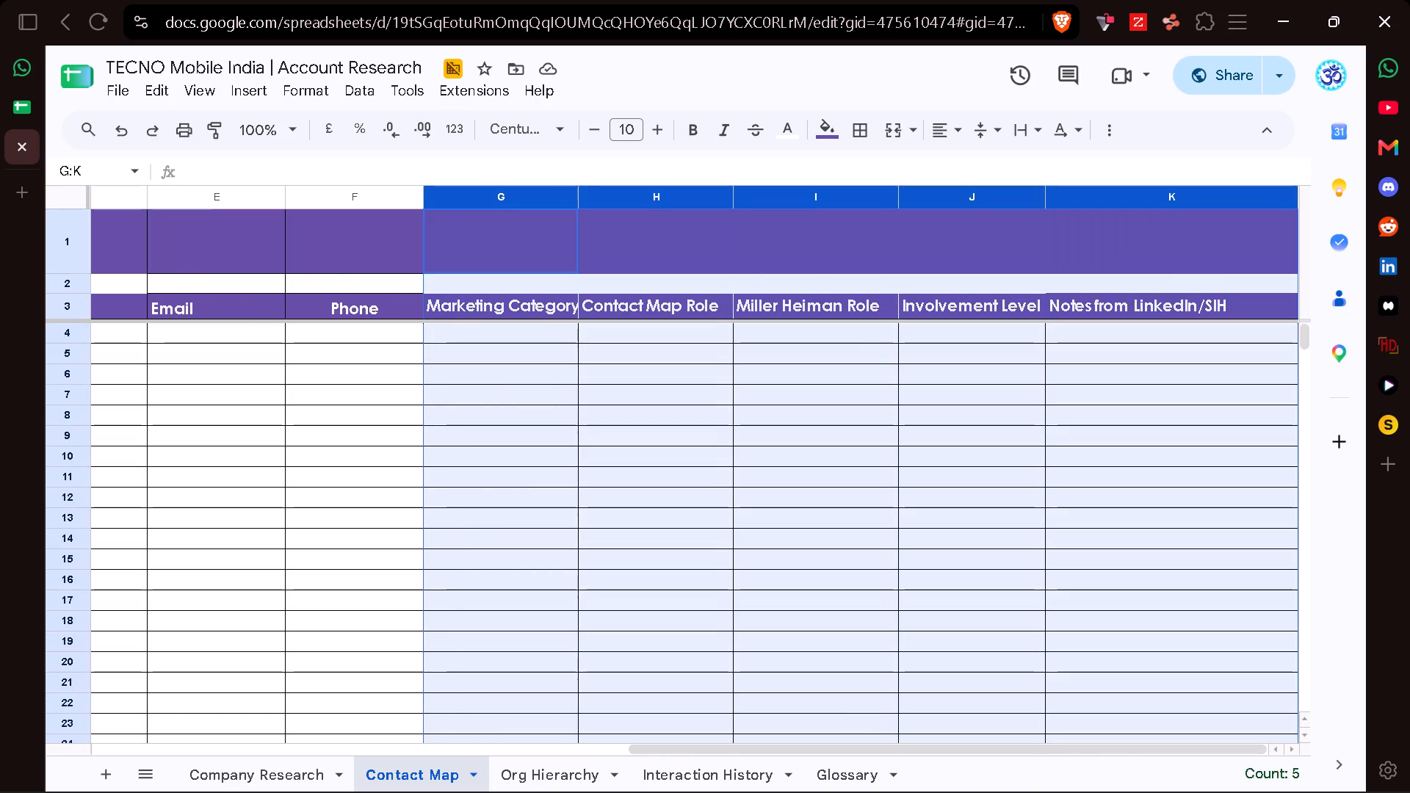
pyautogui.rightClick(482, 195)
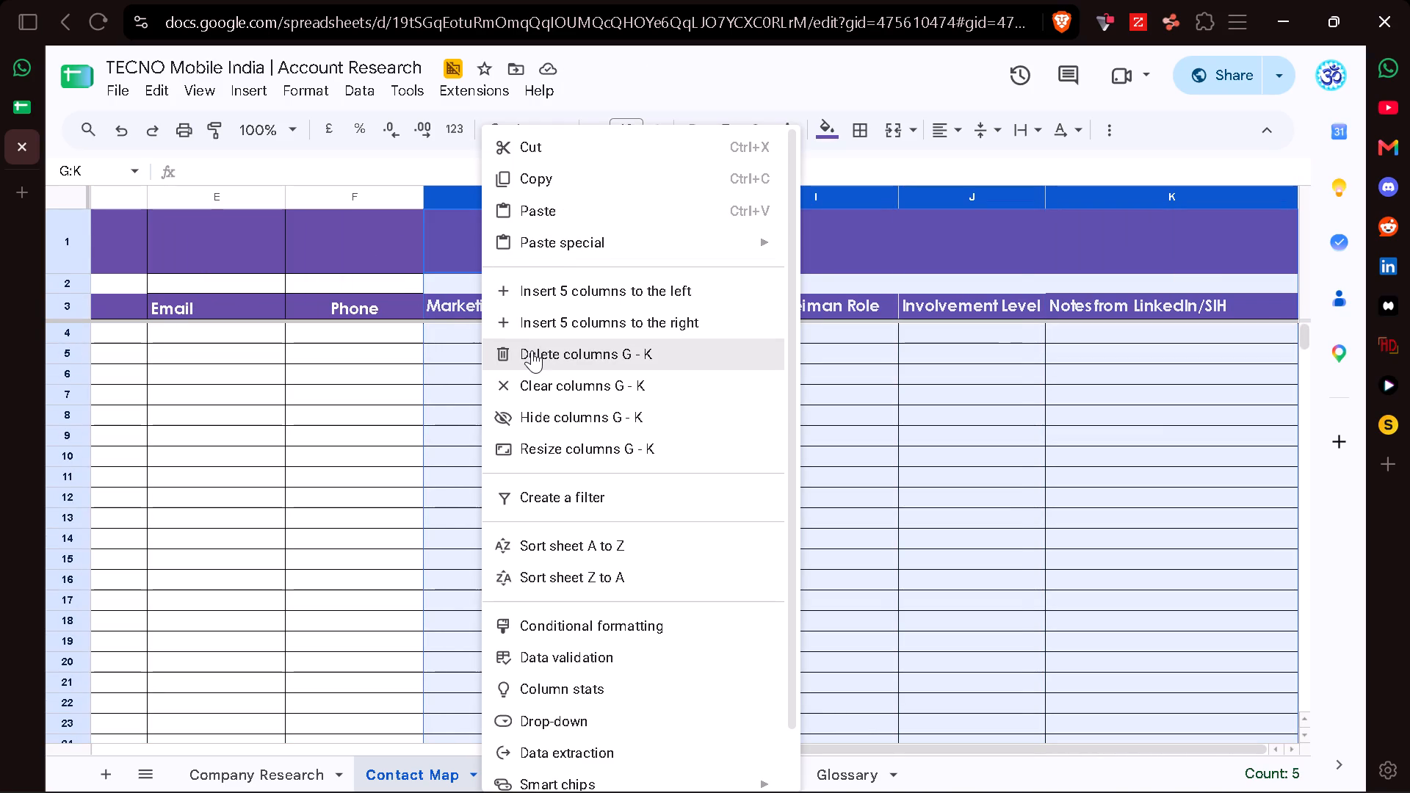
pyautogui.click(532, 350)
# Unmerge the Contact Map title cells A1:D1.
pyautogui.hscroll(-2, 581, 487)
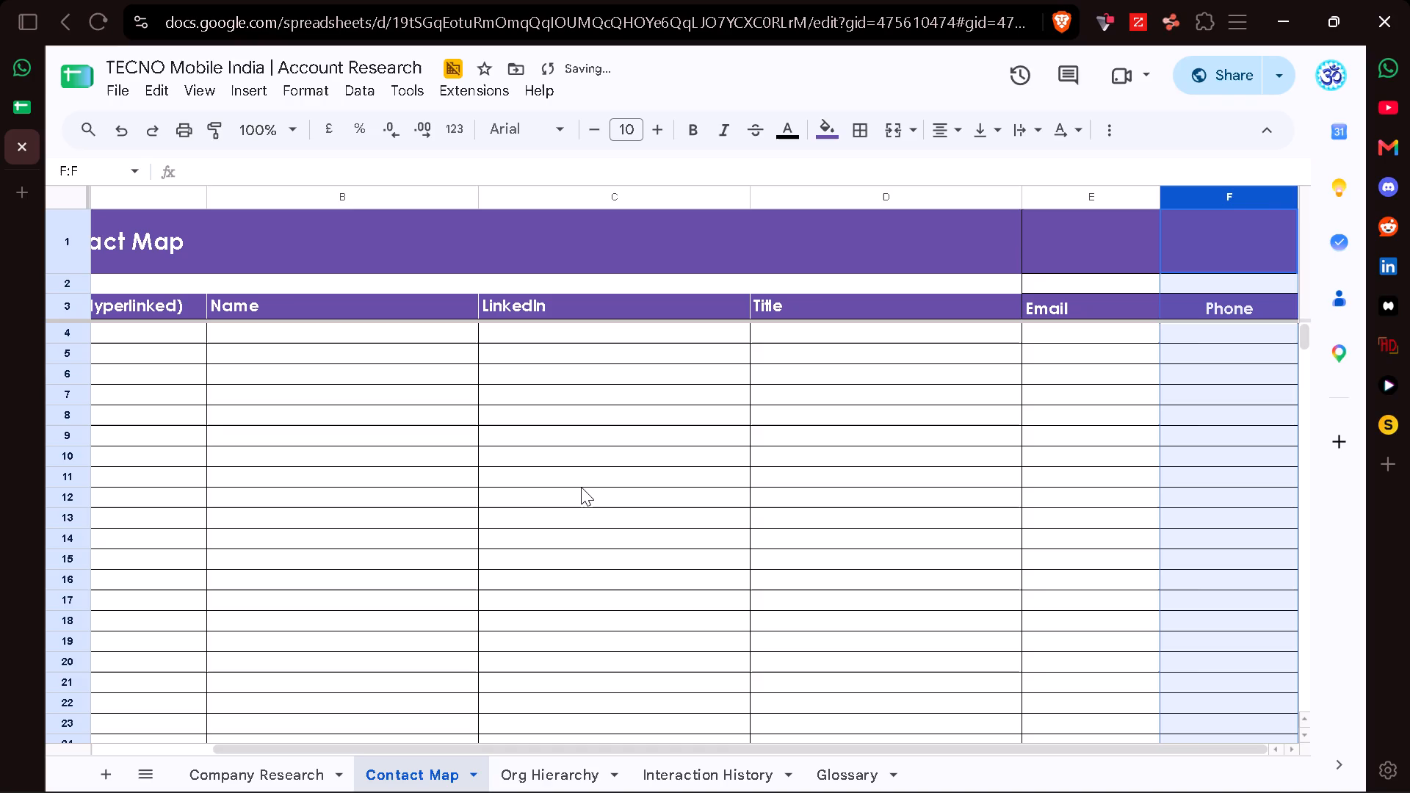
pyautogui.hscroll(5, 581, 487)
pyautogui.click(466, 200)
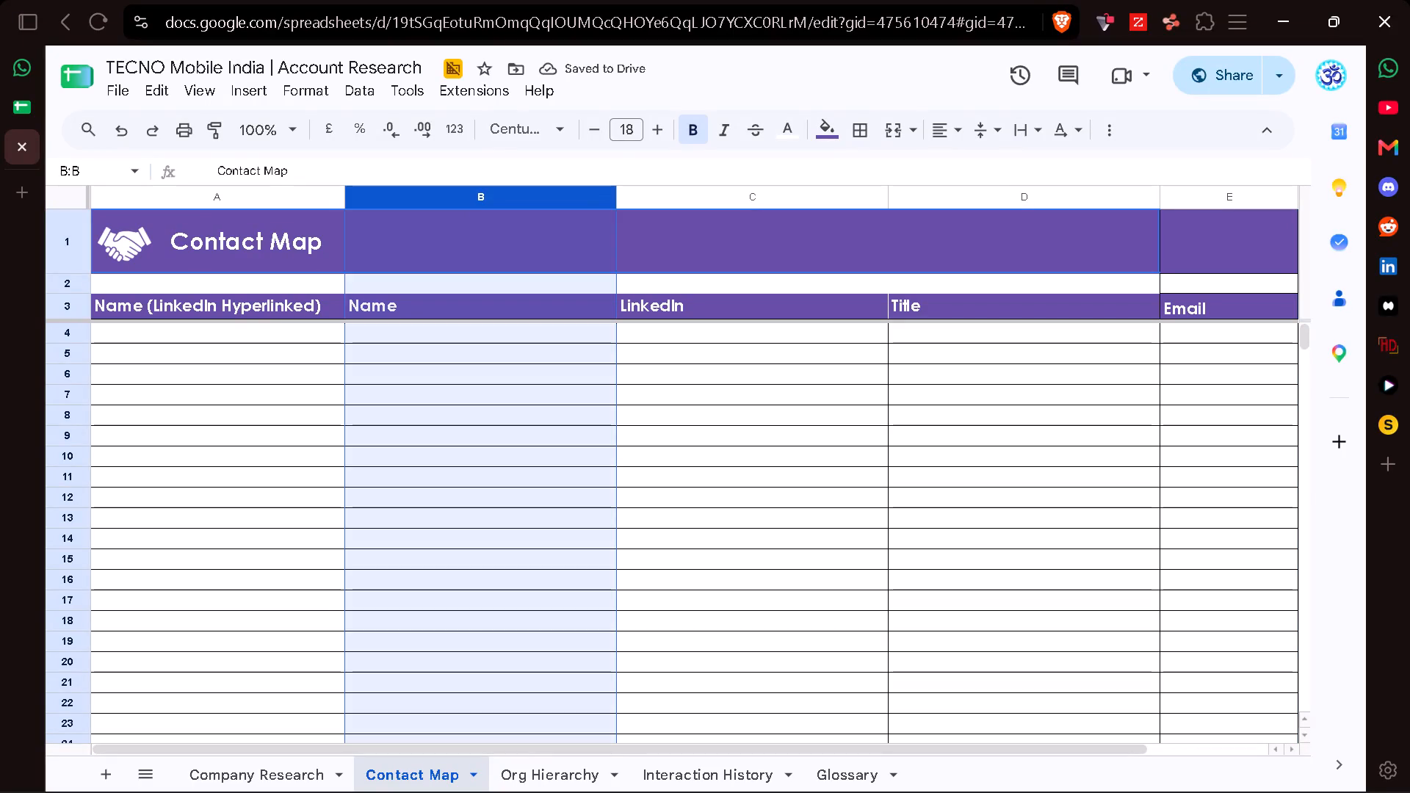
pyautogui.click(290, 244)
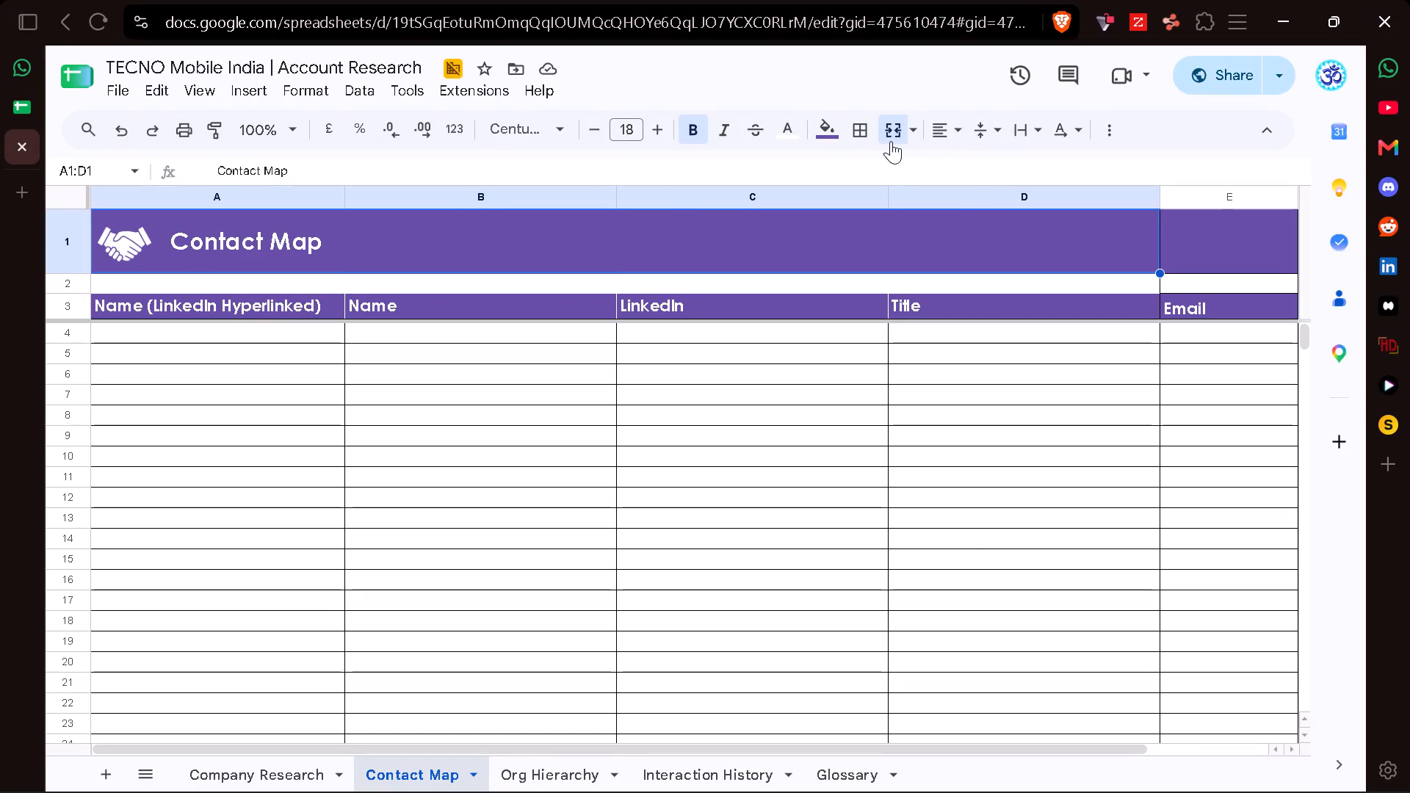
pyautogui.click(889, 133)
# Reorder the columns as Name, Name (LinkedIn Hyperlinked), Title, Email, Phone, LinkedIn.
pyautogui.click(481, 196)
pyautogui.moveTo(481, 196); pyautogui.dragTo(277, 209)
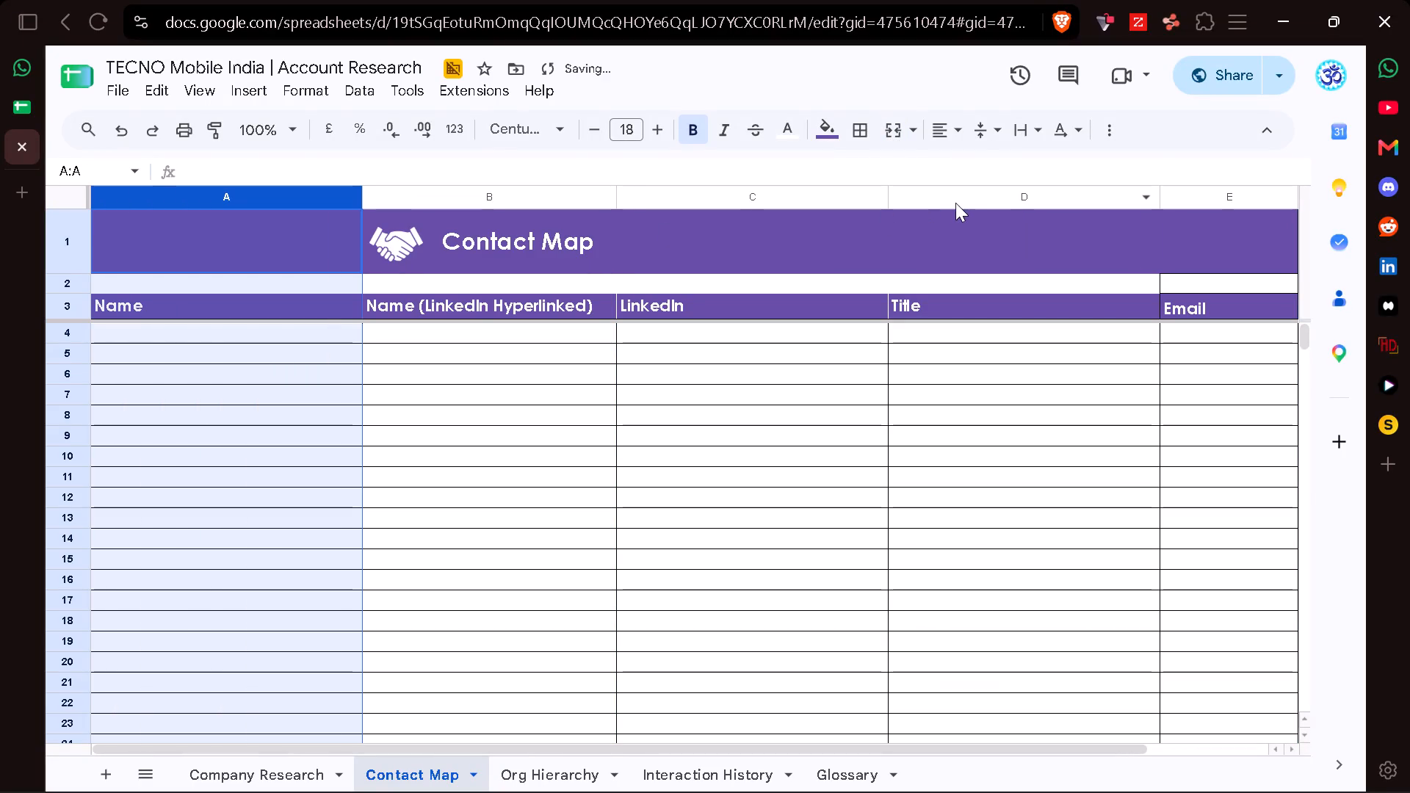
pyautogui.moveTo(983, 200); pyautogui.dragTo(957, 195)
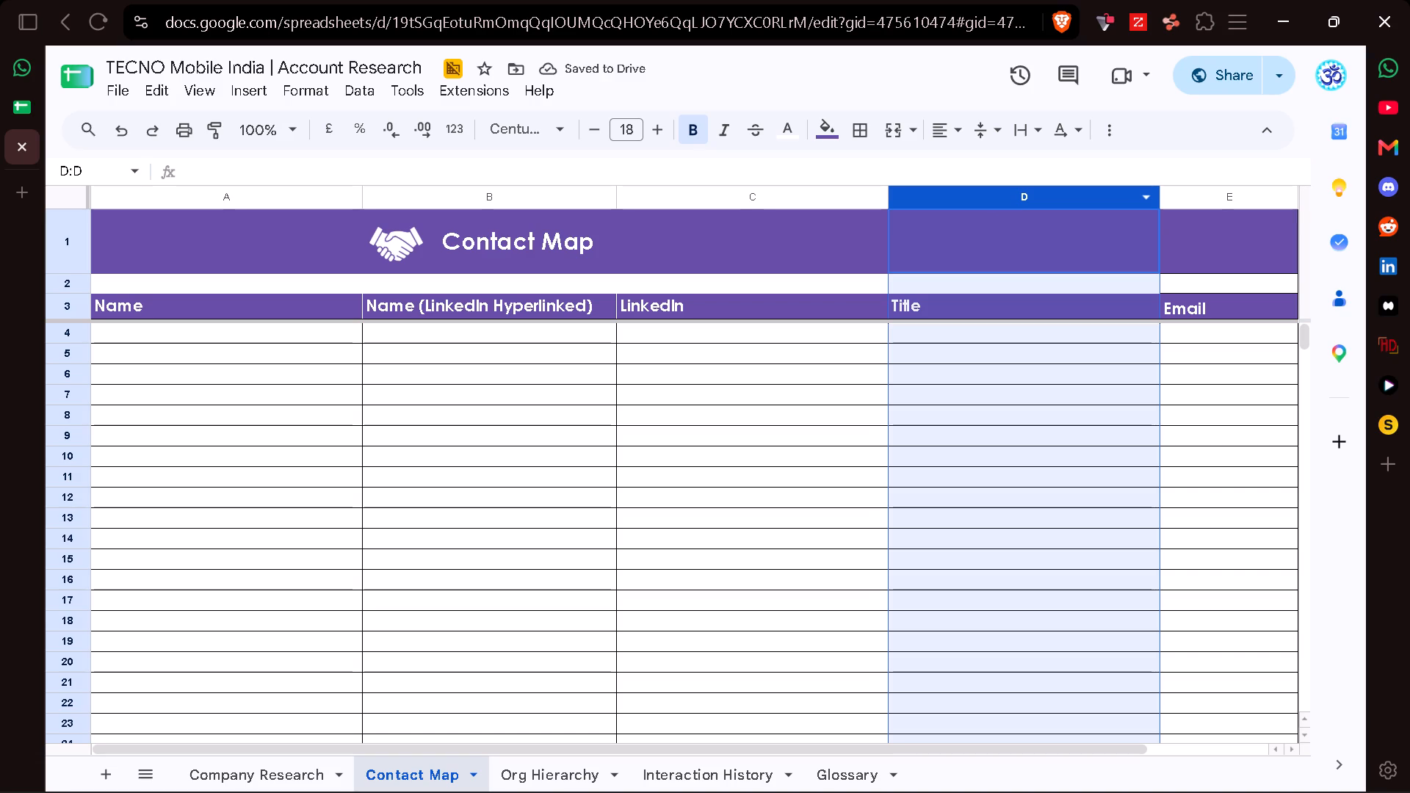
pyautogui.moveTo(957, 195); pyautogui.dragTo(807, 200)
pyautogui.hscroll(-5, 982, 350)
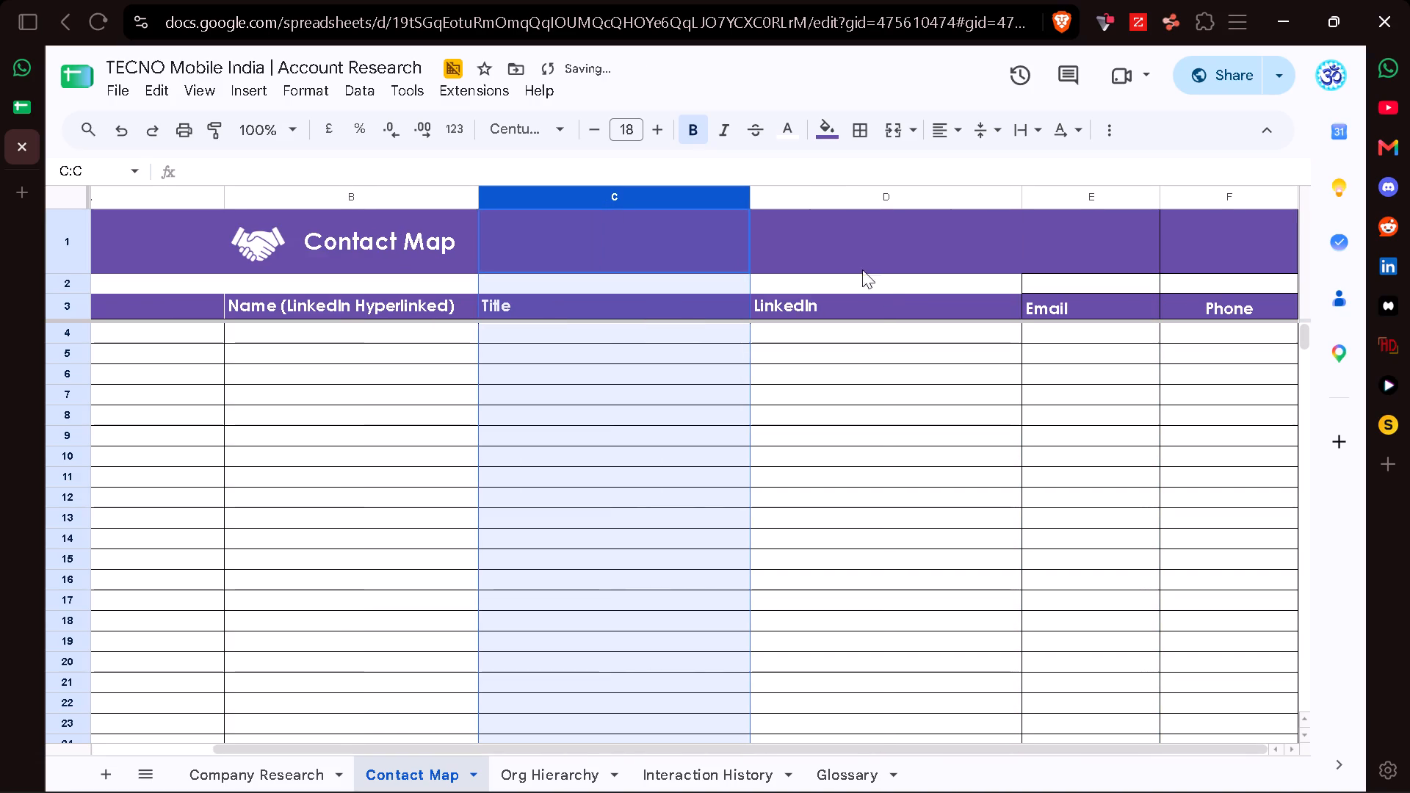
pyautogui.click(876, 196)
pyautogui.moveTo(876, 196); pyautogui.dragTo(1223, 209)
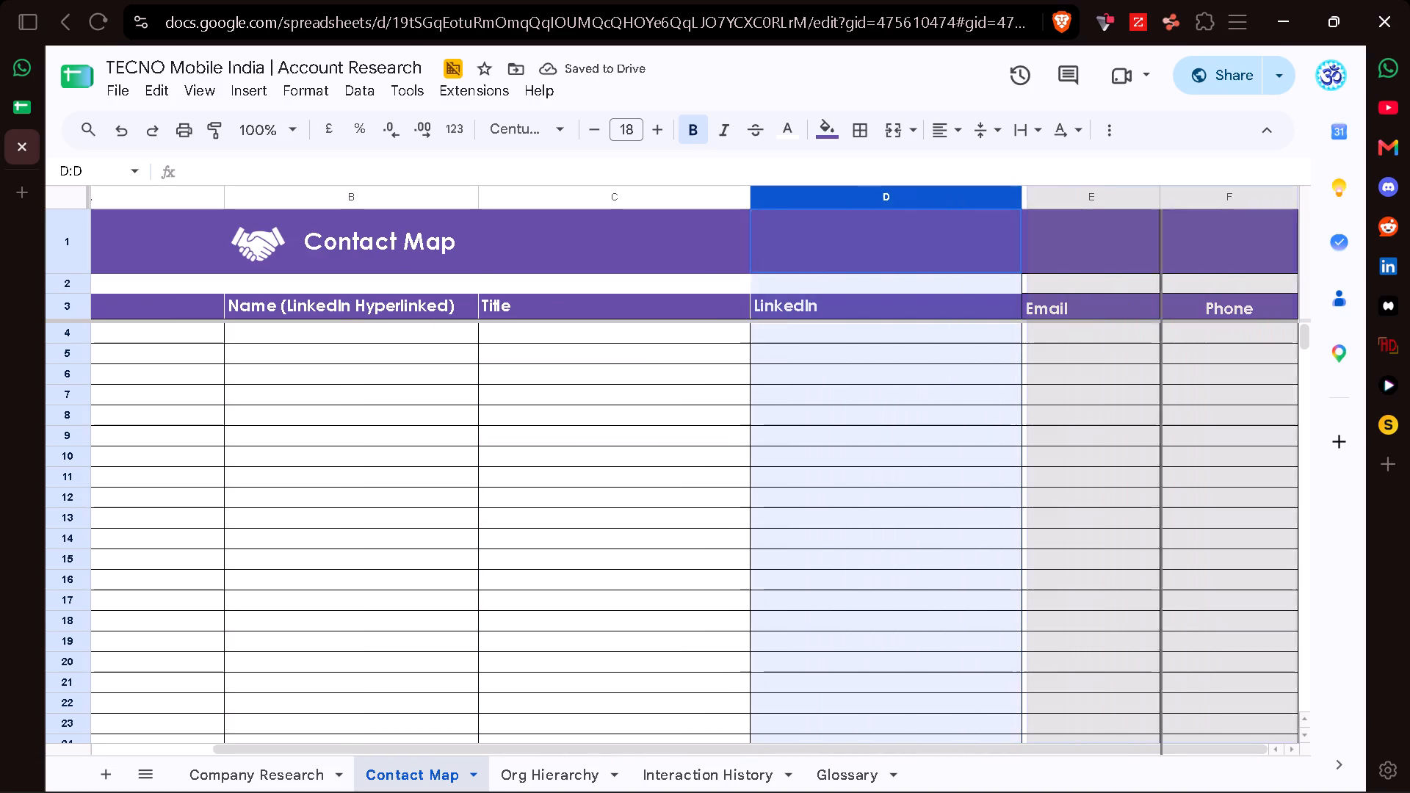
pyautogui.moveTo(1223, 209); pyautogui.dragTo(1233, 209)
# Insert a column after LinkedIn and enter Location as its header in G3.
pyautogui.hscroll(-5, 883, 414)
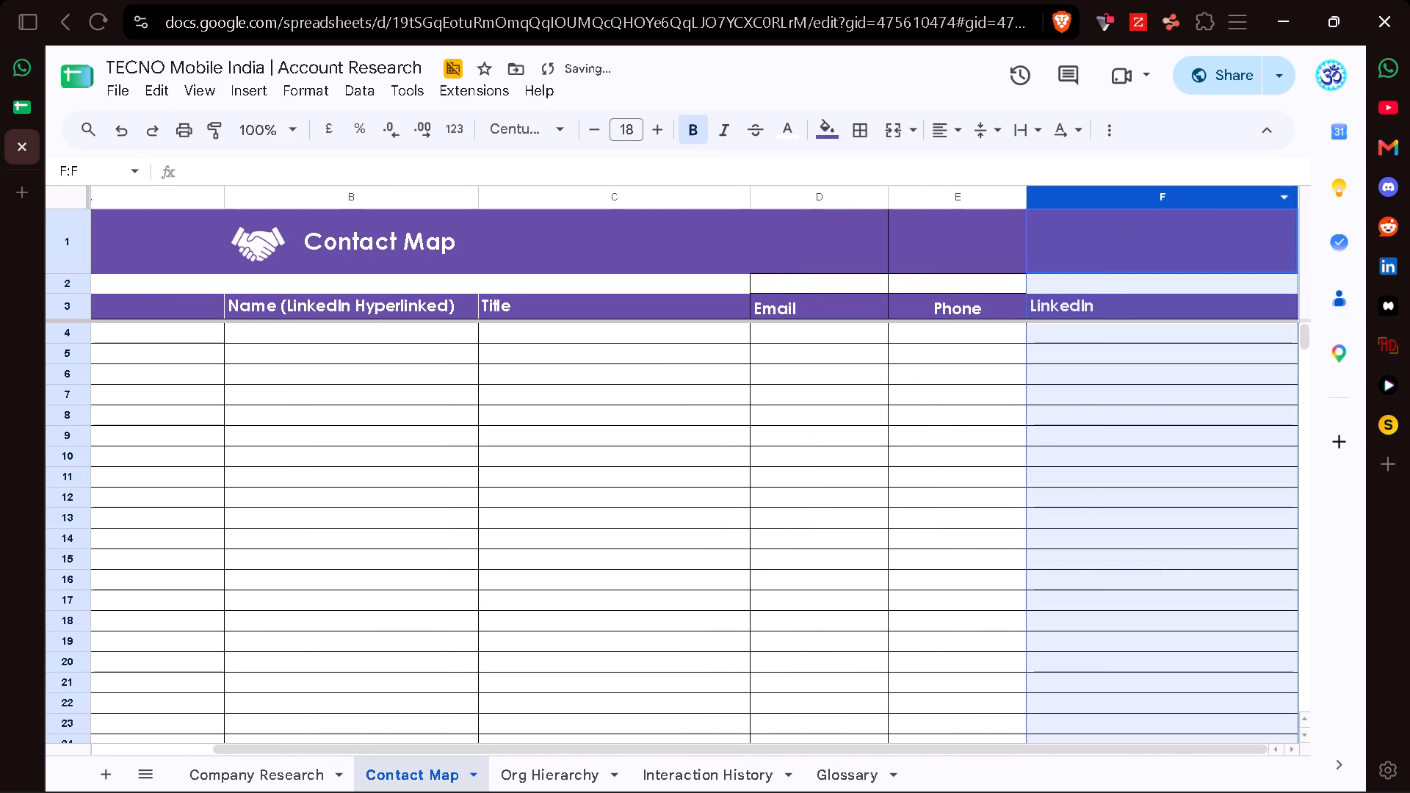
pyautogui.click(1085, 252)
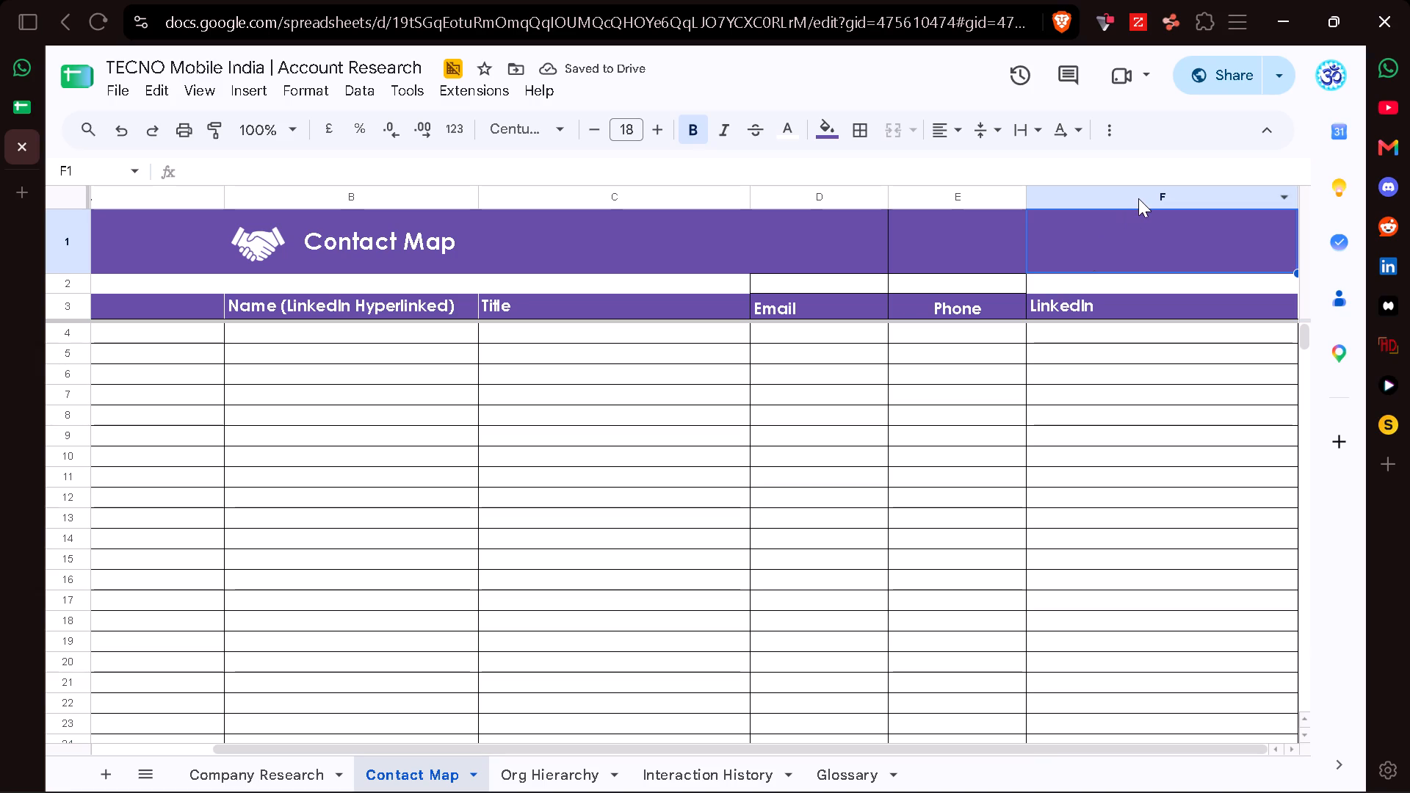
pyautogui.click(1138, 198)
pyautogui.rightClick(1138, 198)
pyautogui.click(1131, 316)
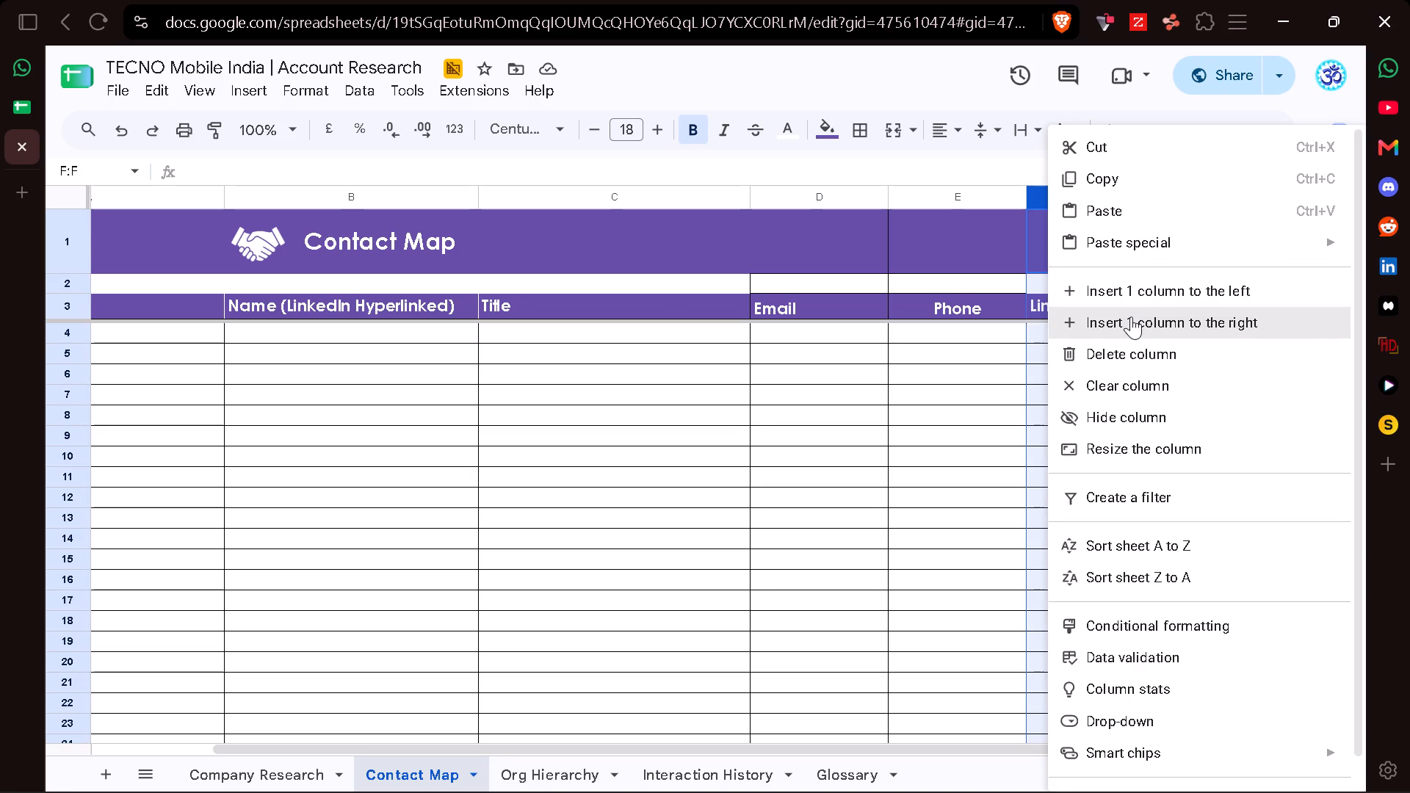
pyautogui.hscroll(-3, 911, 367)
pyautogui.click(1062, 307)
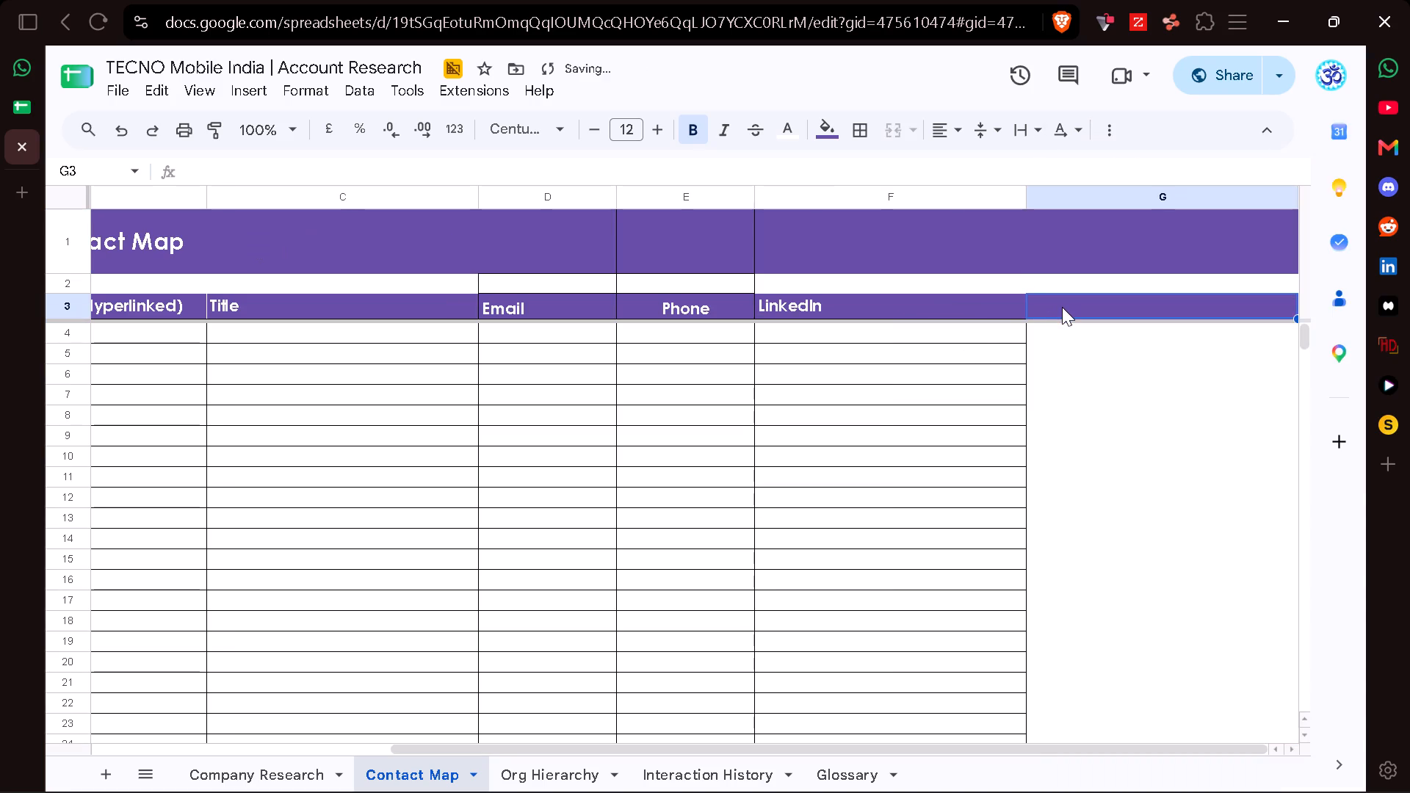
pyautogui.write('Loc')
pyautogui.press('a')
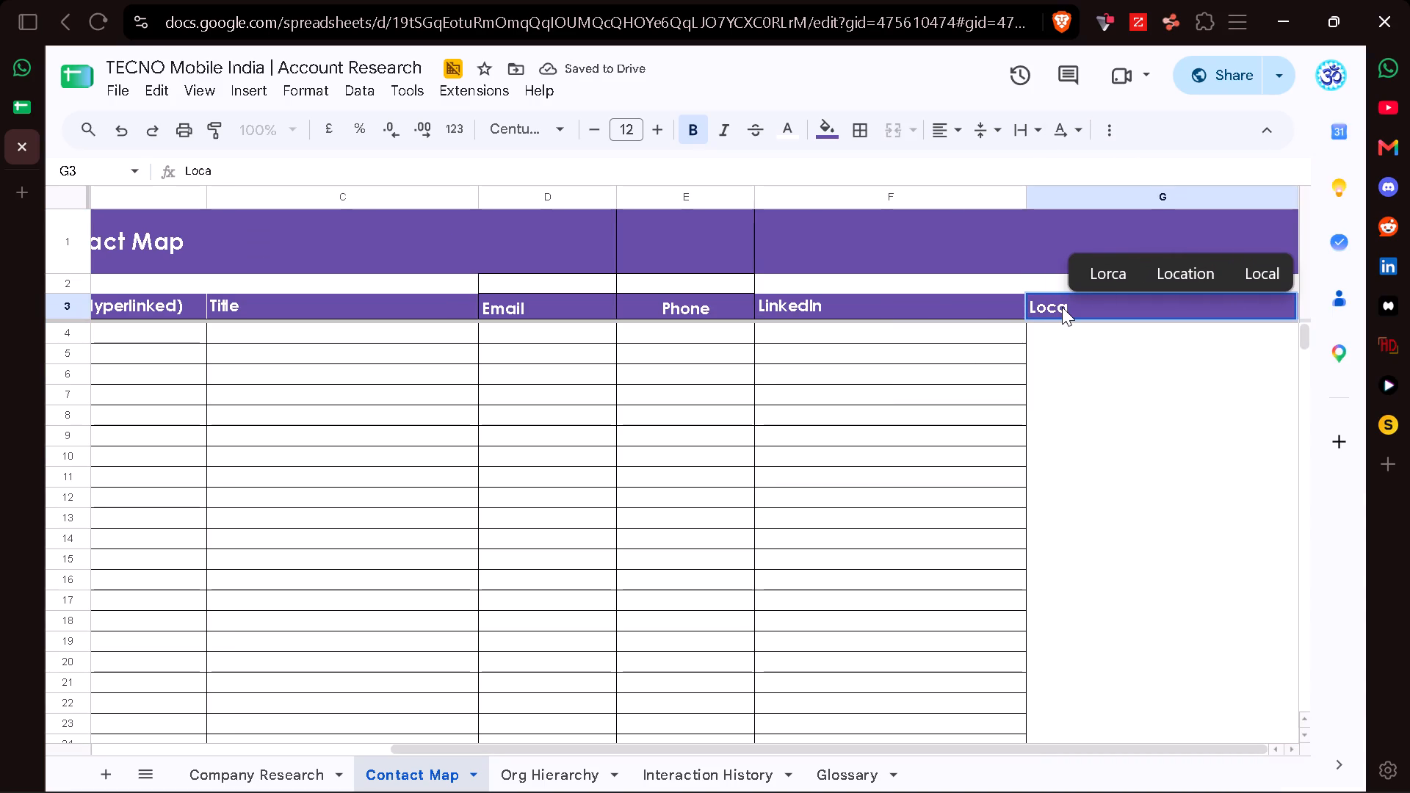
pyautogui.click(1183, 281)
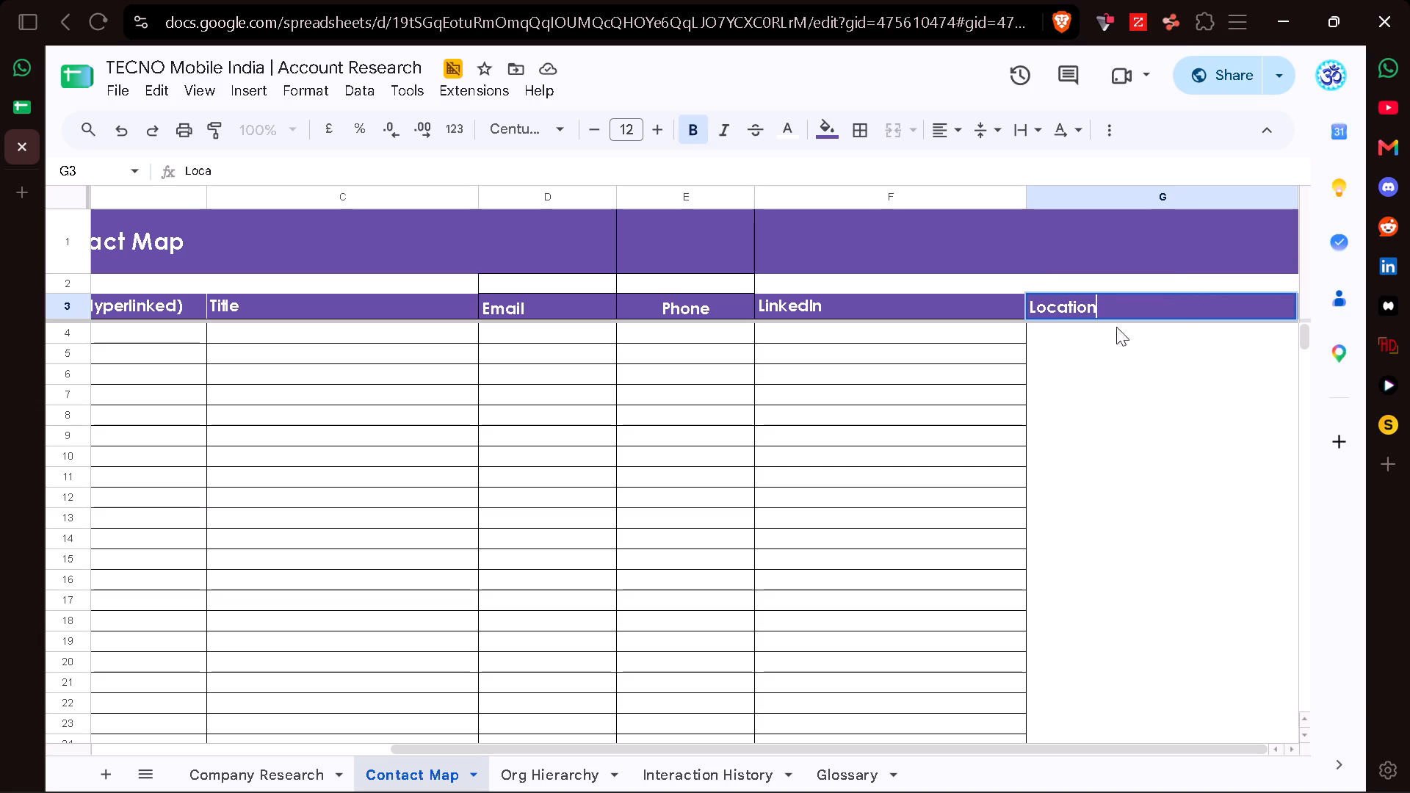
# Apply all borders to the Location column cells G4:G893.
pyautogui.click(1110, 331)
pyautogui.hotkey('ctrl', 'shift', 'Down')
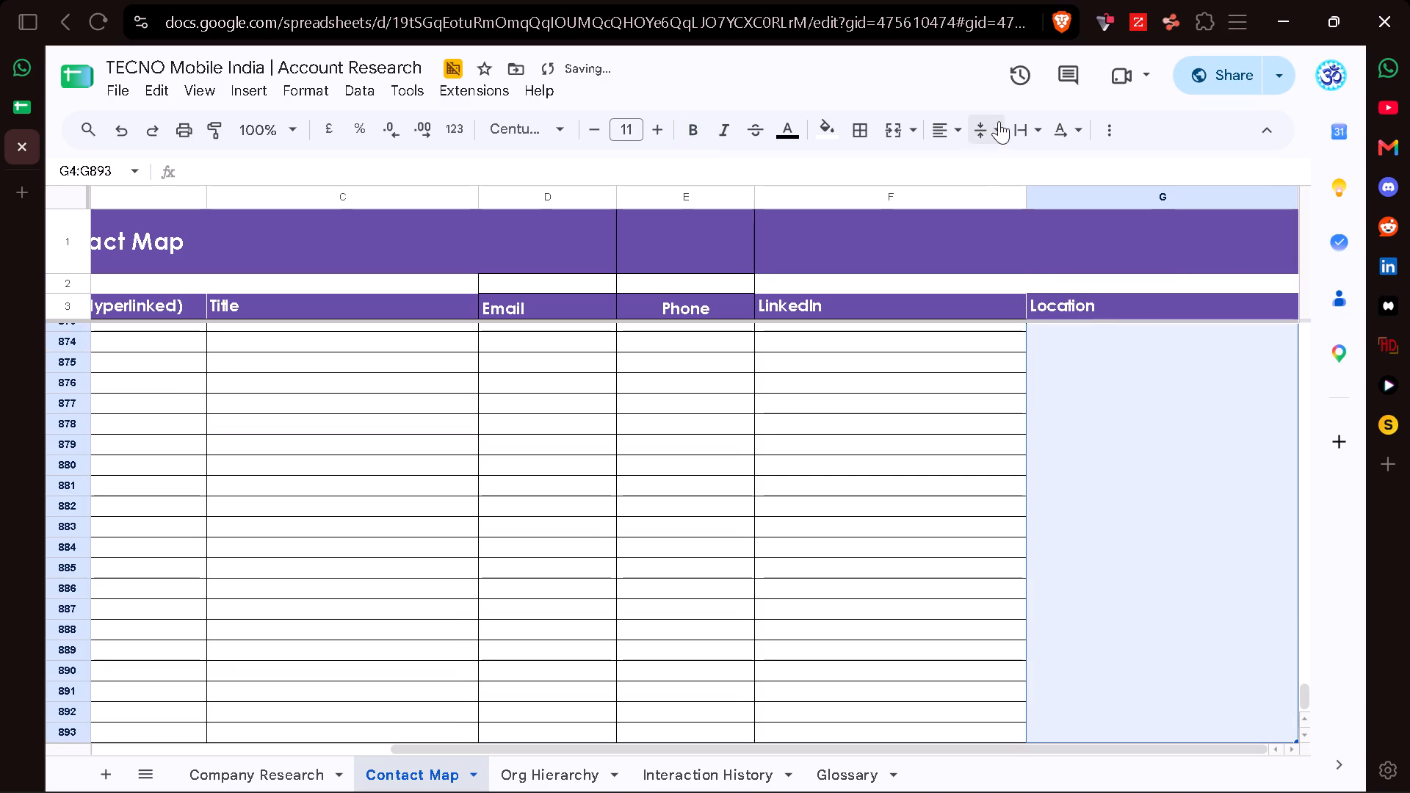
pyautogui.click(865, 134)
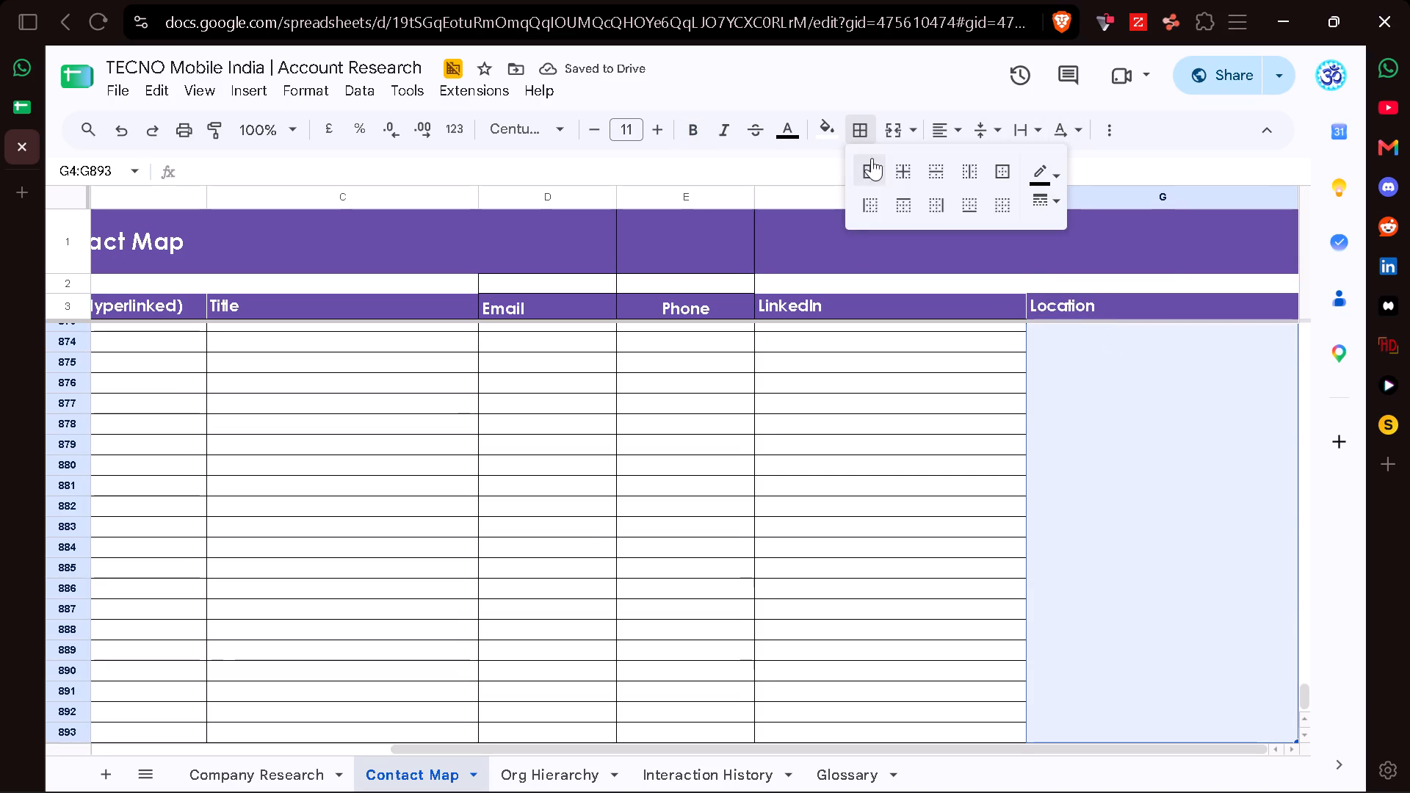
pyautogui.click(867, 164)
# Remove all borders from the Contact Map title row, cells A1:G1.
pyautogui.moveTo(1305, 689); pyautogui.dragTo(1270, 272)
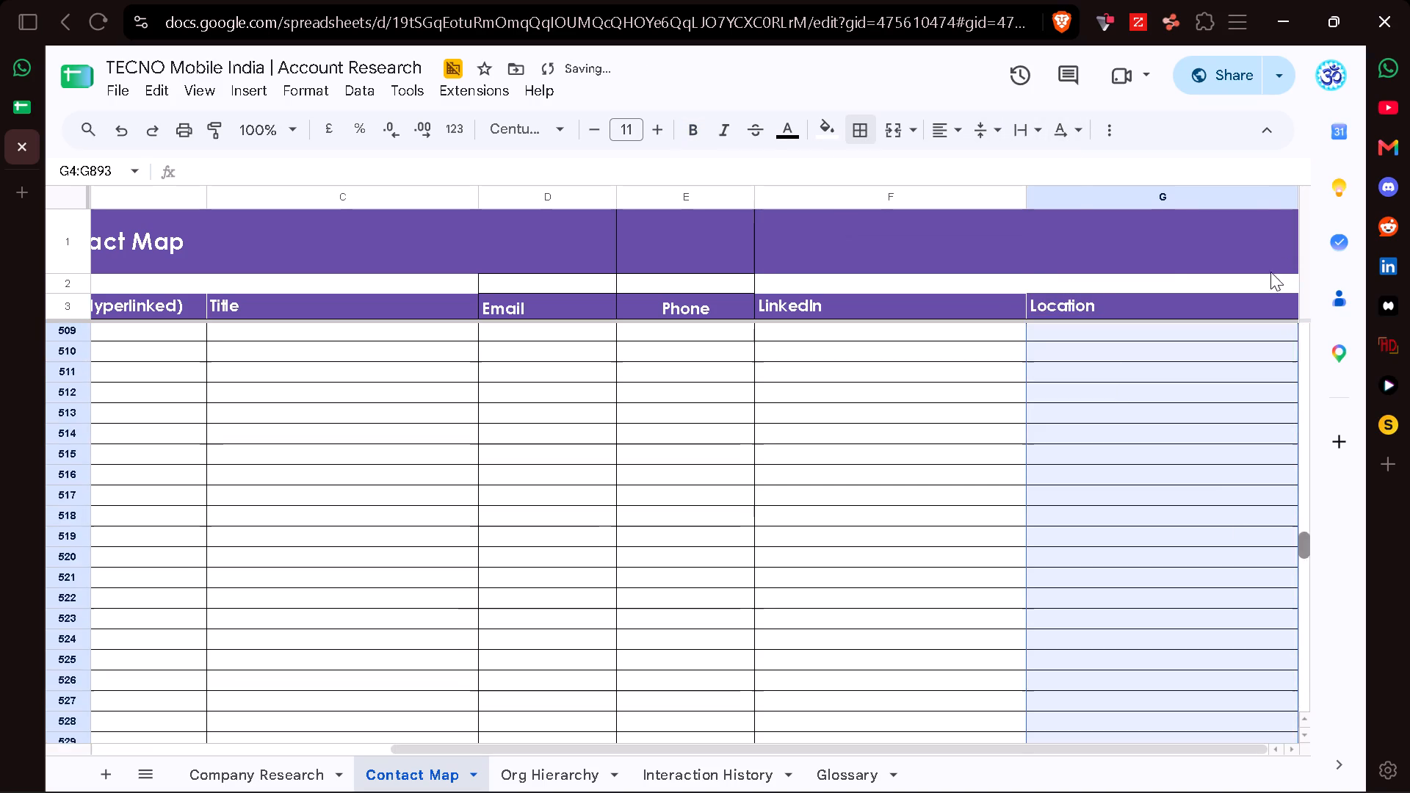
pyautogui.moveTo(1270, 272); pyautogui.dragTo(1261, 190)
pyautogui.hscroll(8, 740, 419)
pyautogui.click(210, 245)
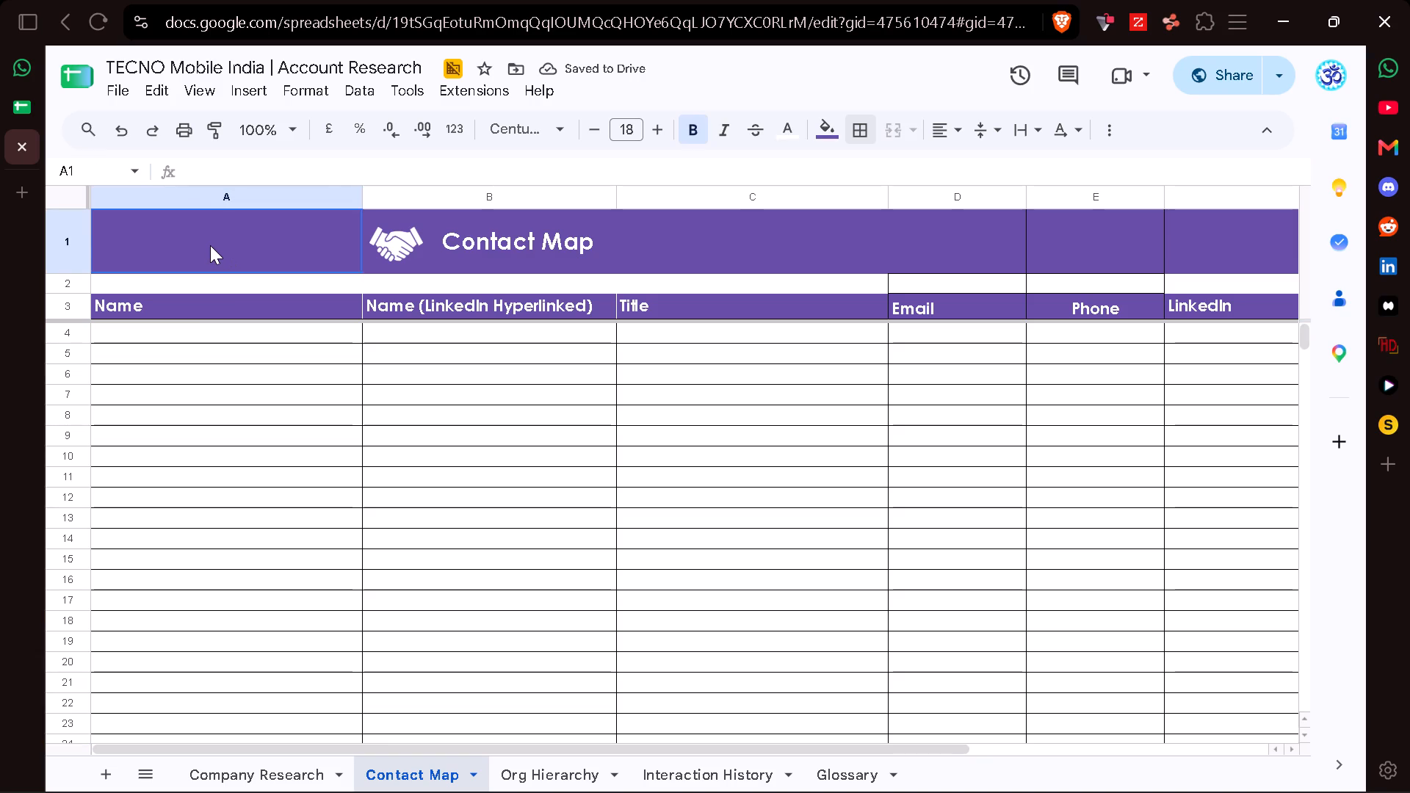
pyautogui.hotkey('shift', 'Right')
pyautogui.hotkey('ctrl', 'shift', 'Right')
pyautogui.hotkey('ctrl', 'shift', 'Right')
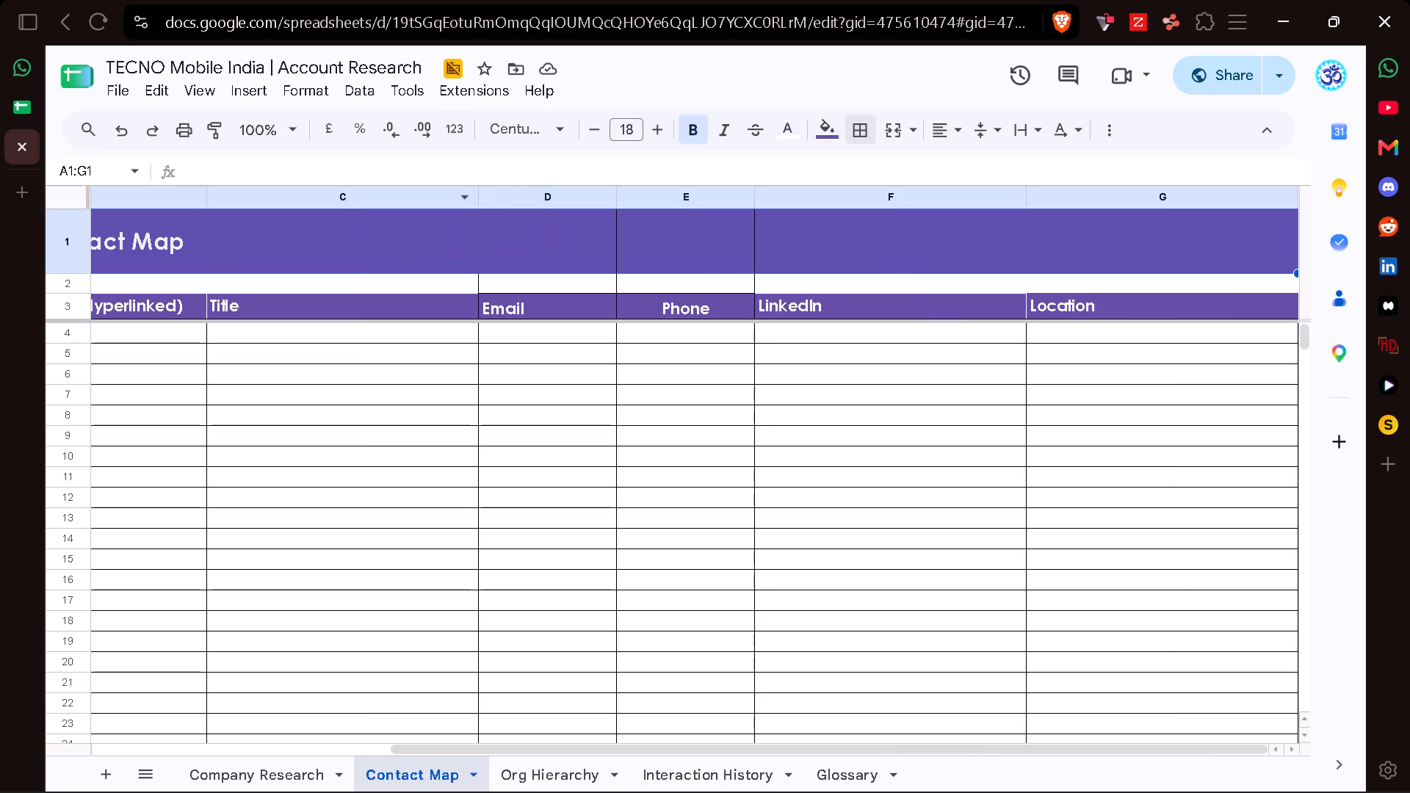
pyautogui.click(858, 123)
pyautogui.click(1003, 199)
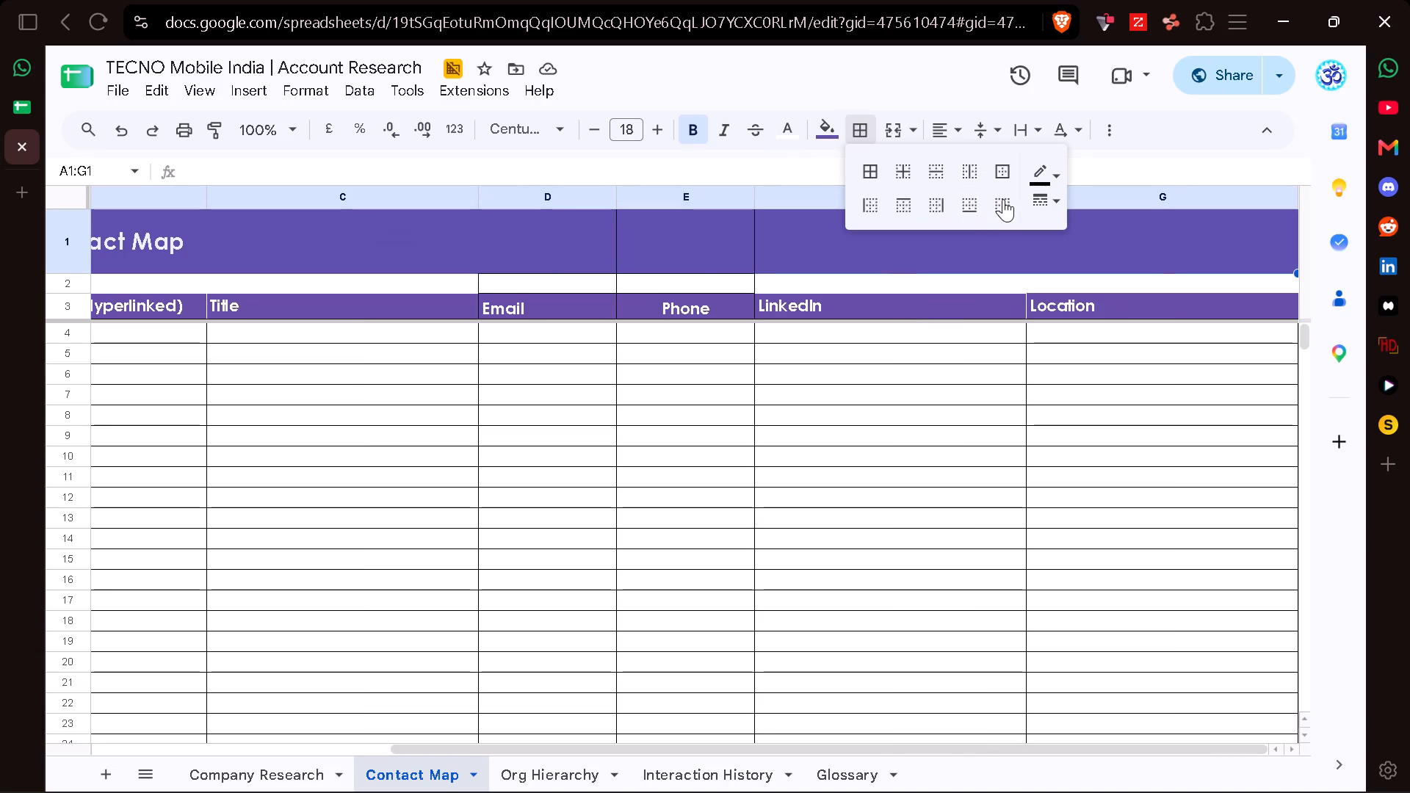
# Apply all borders to the header row cells A3:G3.
pyautogui.hscroll(5, 561, 300)
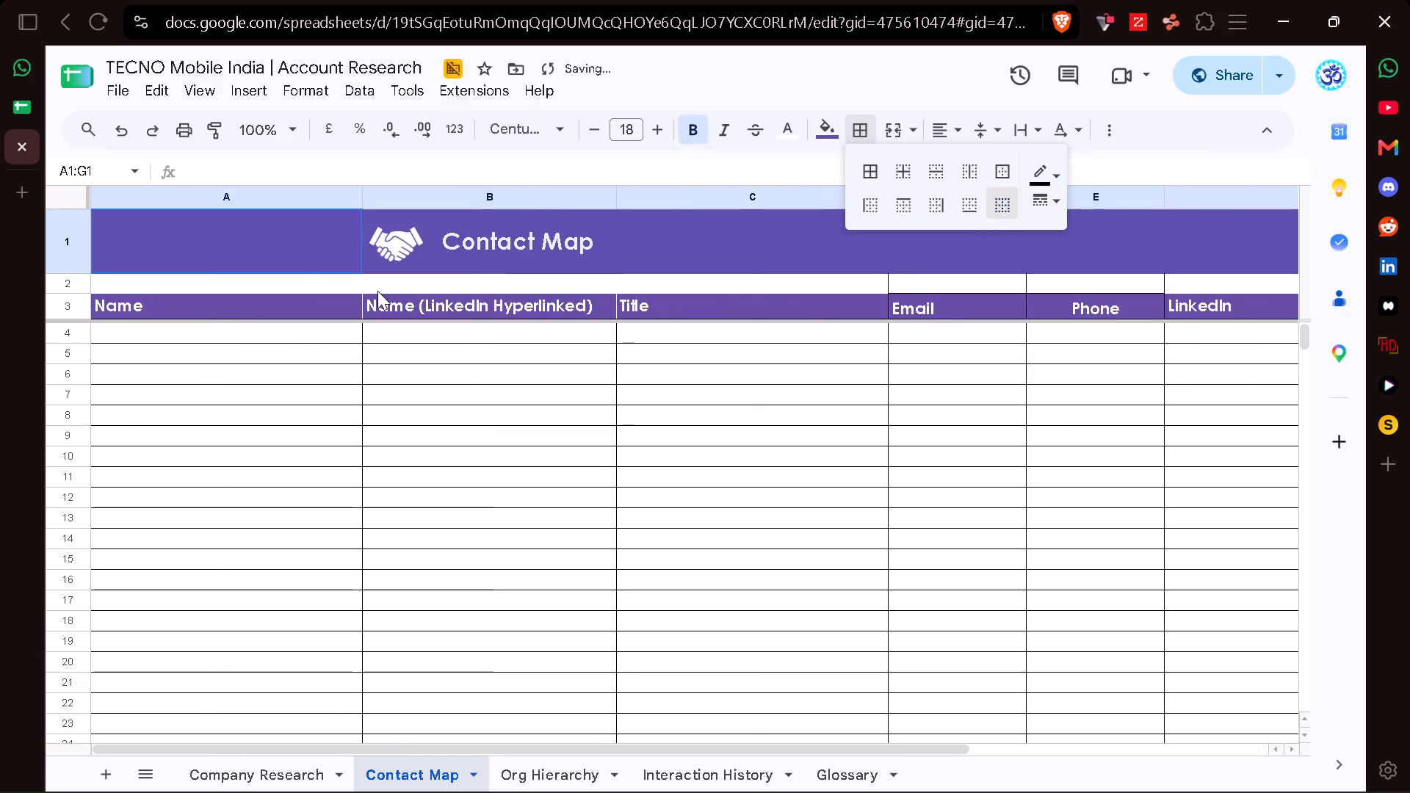
pyautogui.click(301, 277)
pyautogui.press('Down')
pyautogui.hotkey('shift', 'Right')
pyautogui.hotkey('ctrl', 'shift', 'Right')
pyautogui.hotkey('ctrl', 'shift', 'Right')
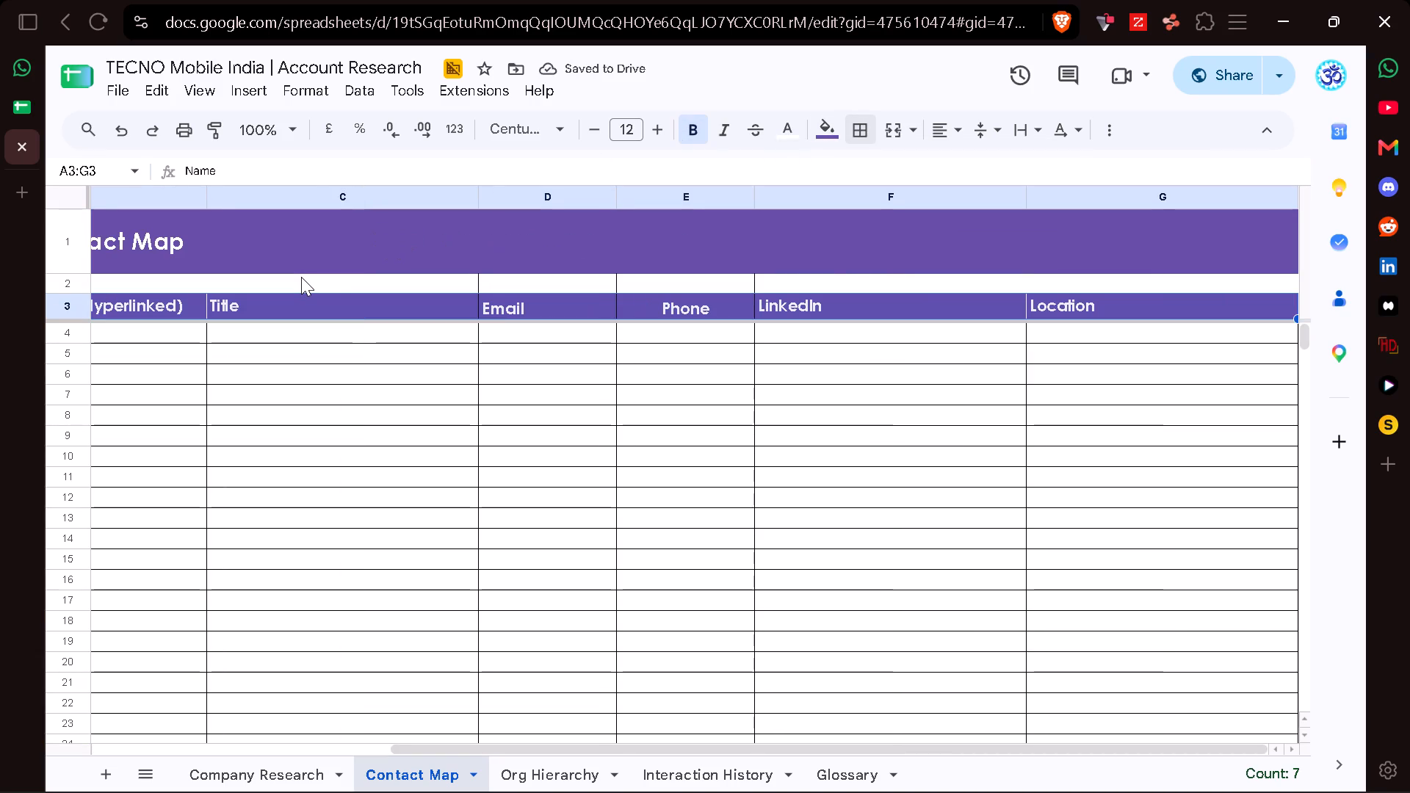
pyautogui.hotkey('ctrl', 'shift', 'Right')
pyautogui.click(857, 130)
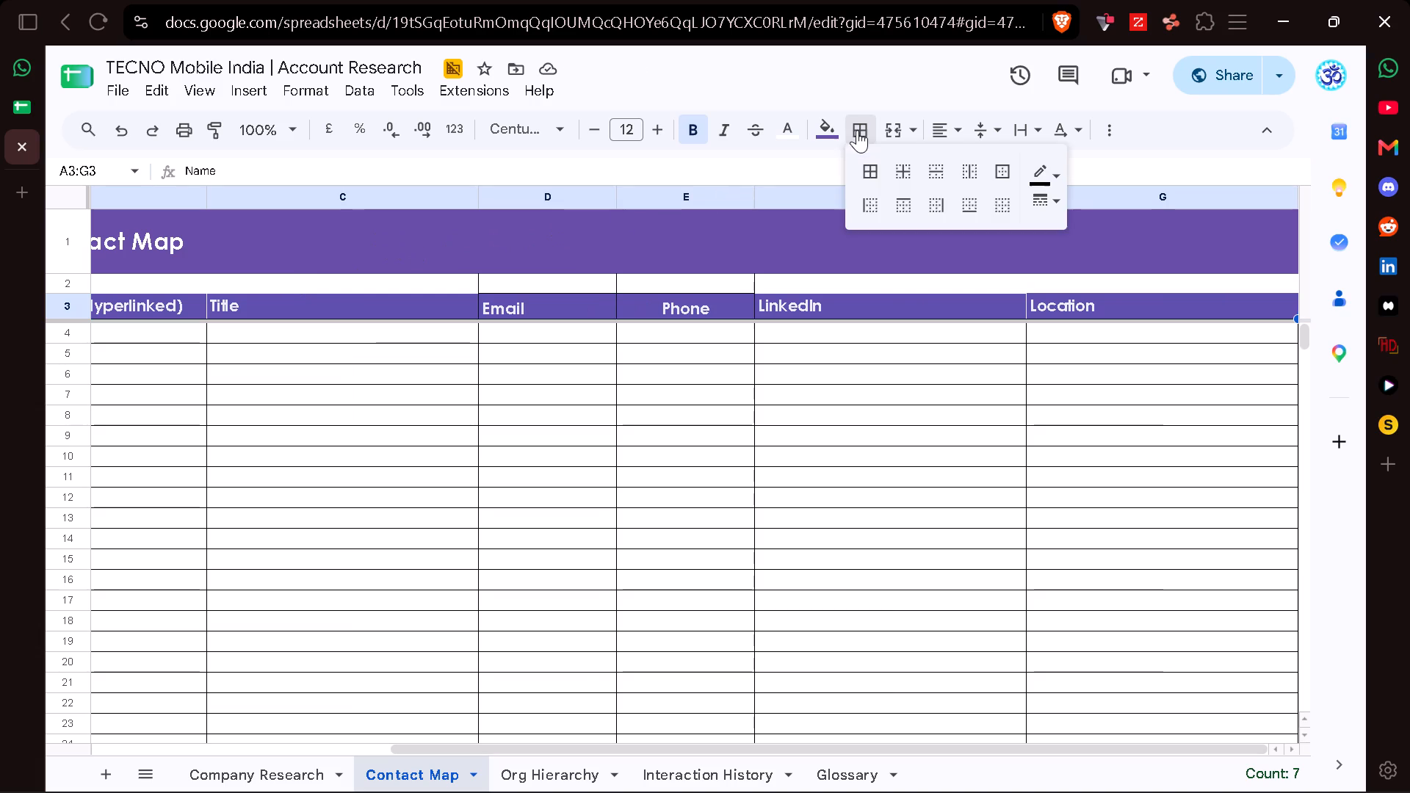
pyautogui.click(864, 159)
# Remove all borders from the blank row cells C2:E2 between the title and header rows.
pyautogui.click(380, 278)
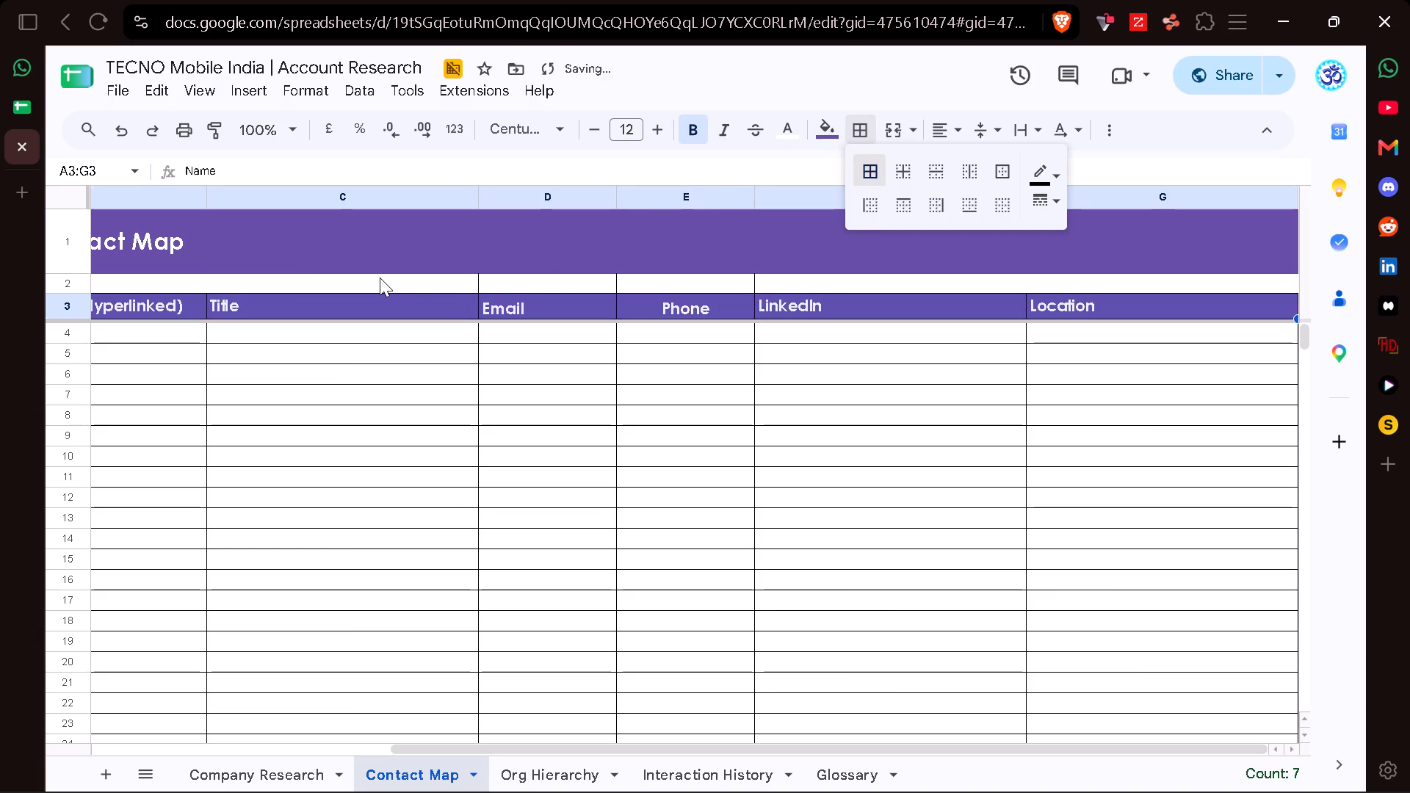
pyautogui.hotkey('shift', 'Right')
pyautogui.hotkey('shift', 'Right')
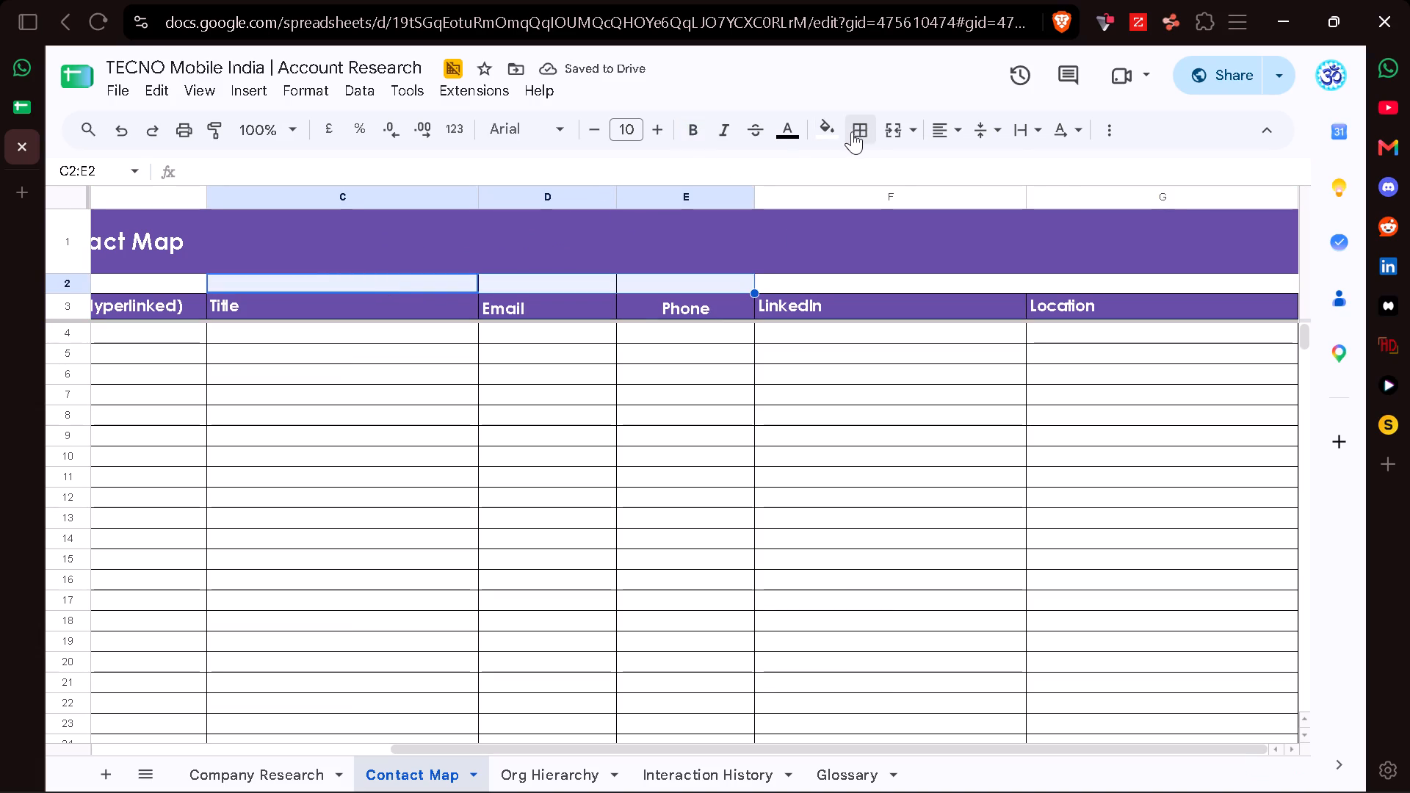
pyautogui.click(853, 131)
pyautogui.click(998, 207)
pyautogui.click(604, 440)
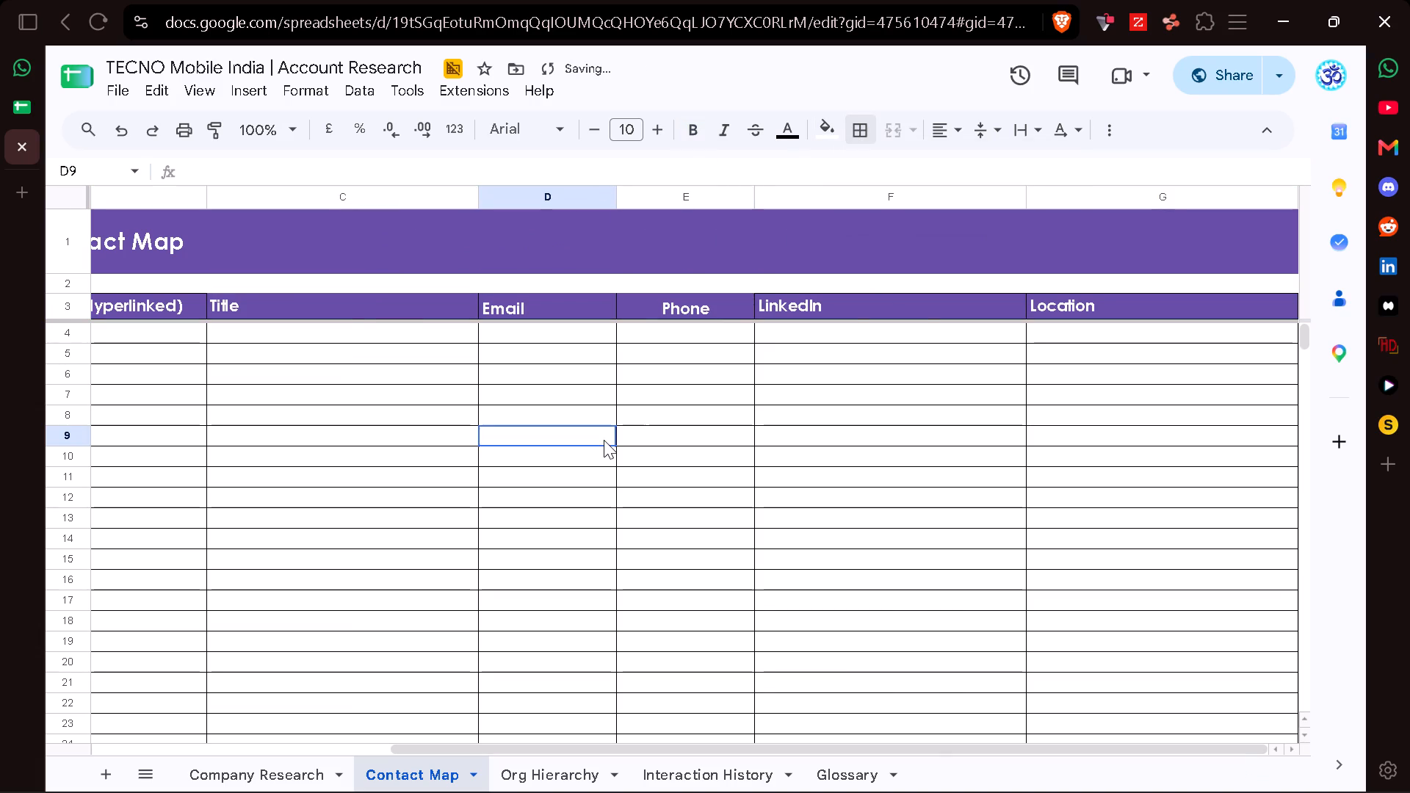
# Apply all borders to the Title, Email and Phone header cells C3:E3.
pyautogui.click(332, 308)
pyautogui.hotkey('shift', 'Right')
pyautogui.hotkey('shift', 'Right')
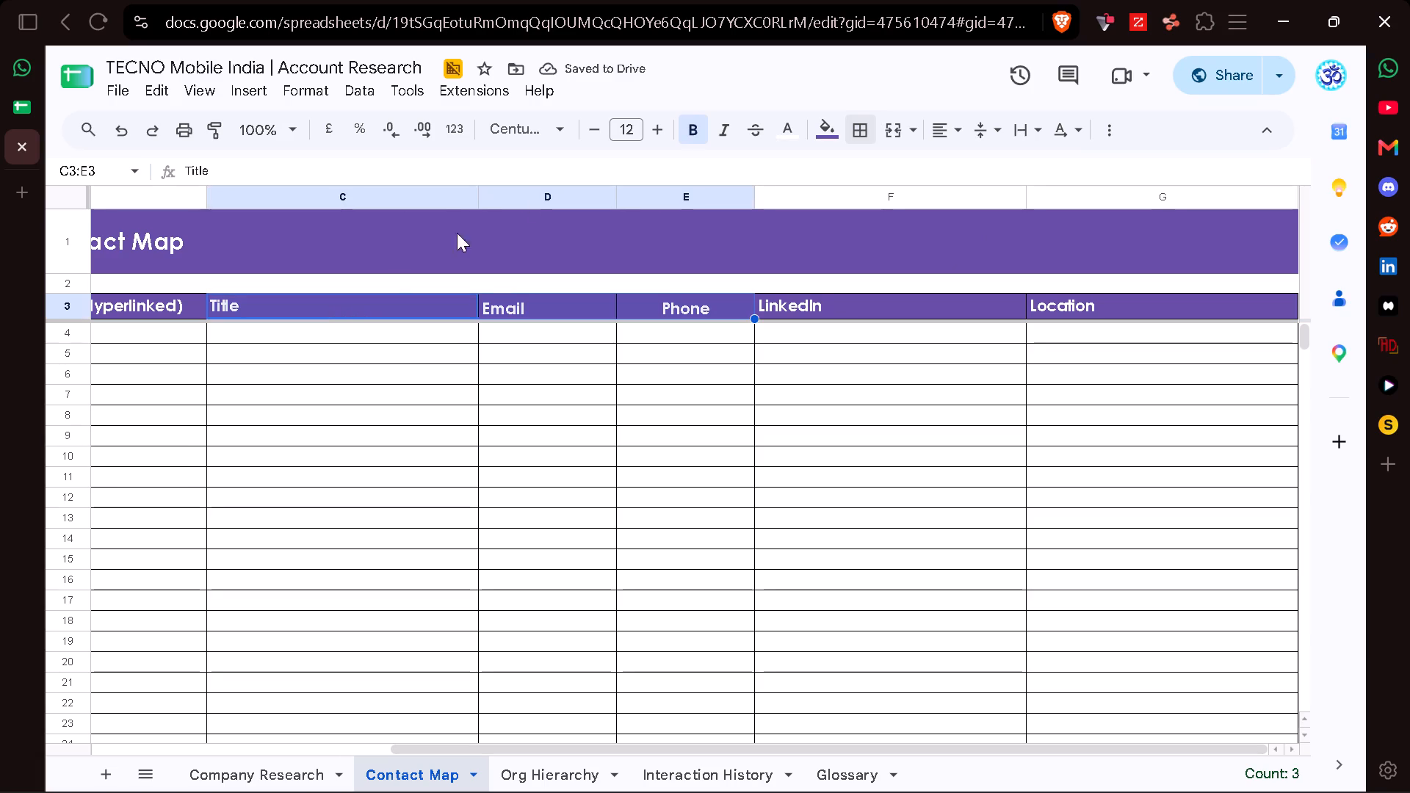
pyautogui.click(867, 131)
pyautogui.click(868, 164)
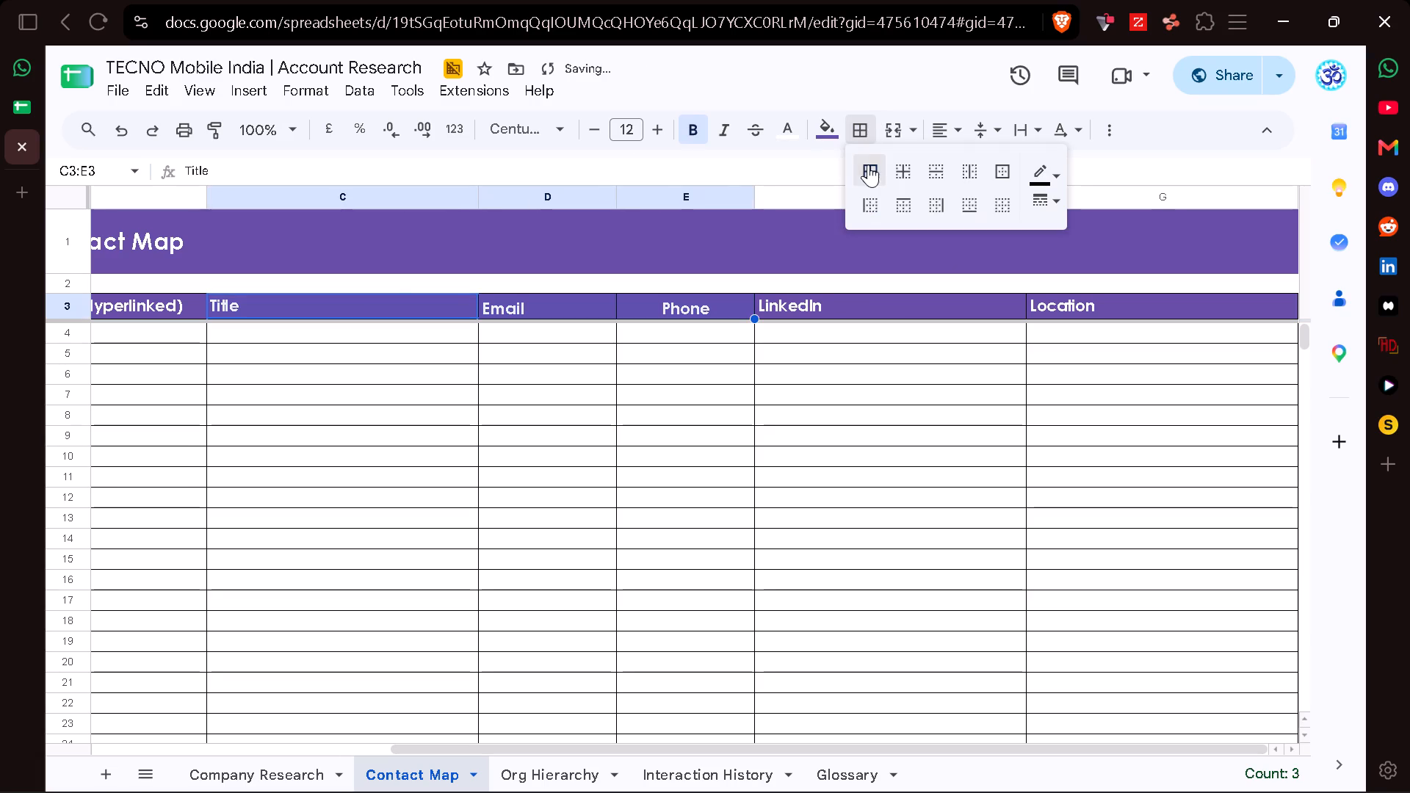
pyautogui.click(850, 396)
# Align the header row cells A3:G3 horizontally left and vertically to the middle.
pyautogui.hscroll(9, 527, 336)
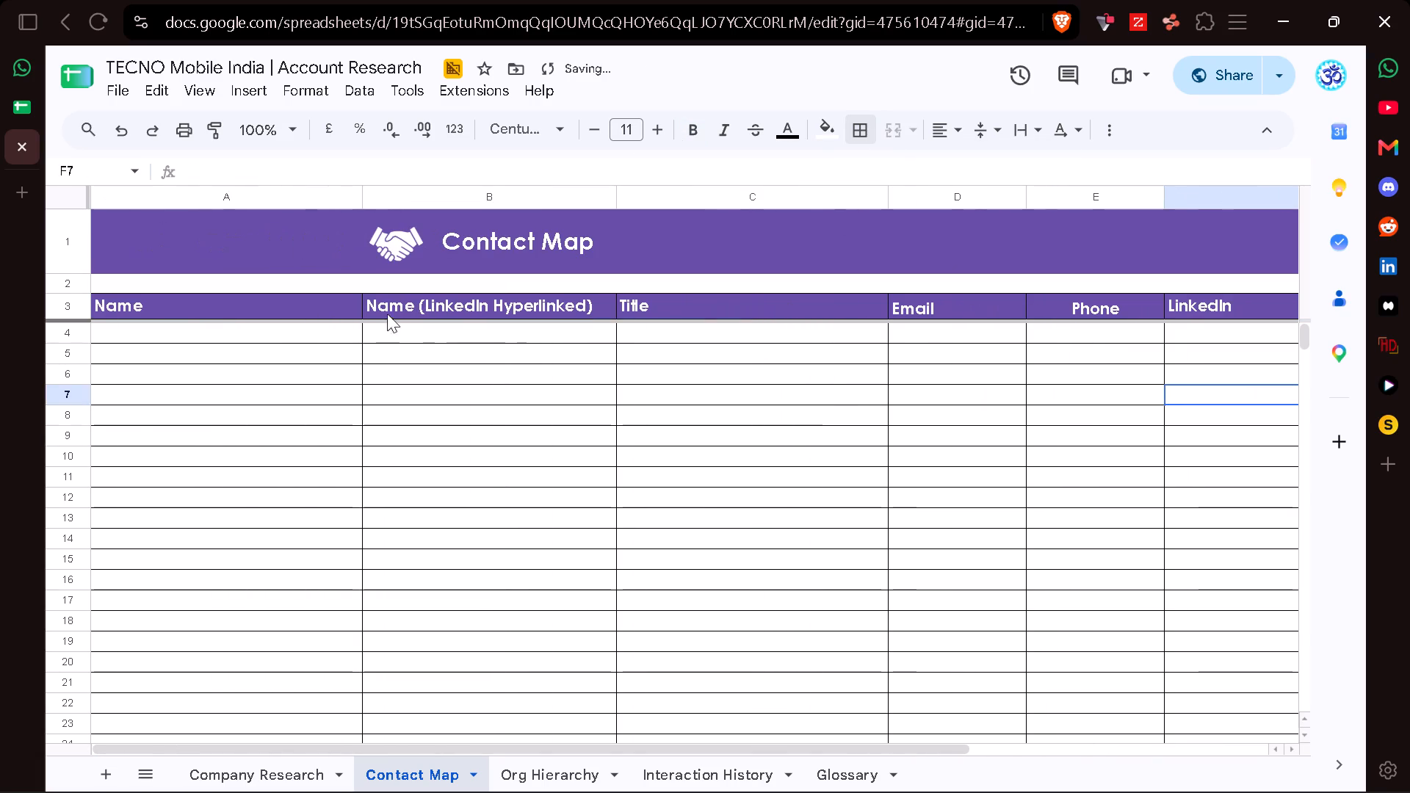
pyautogui.click(201, 310)
pyautogui.hotkey('ctrl', 'shift', 'Right')
pyautogui.hotkey('ctrl', 'shift', 'Right')
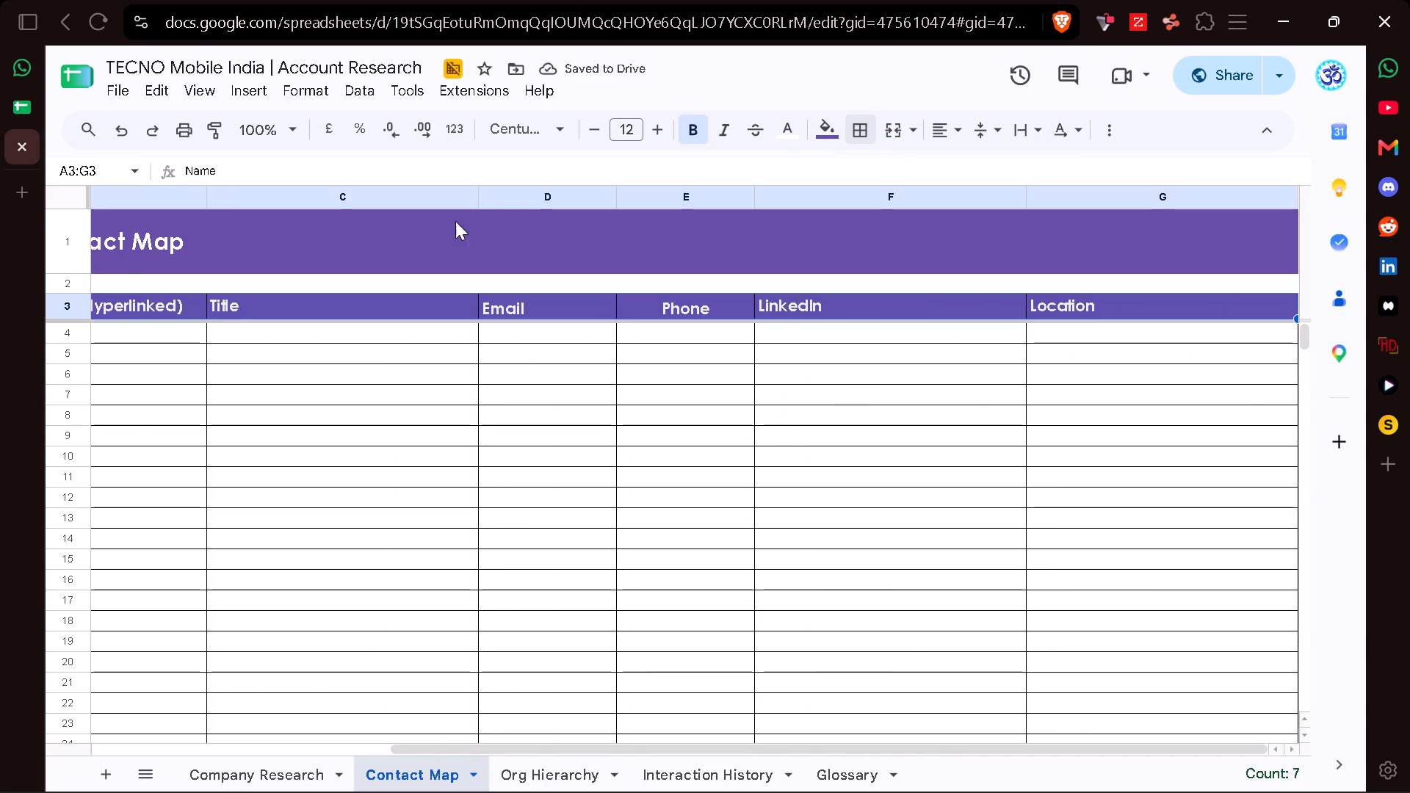
pyautogui.click(932, 127)
pyautogui.click(944, 159)
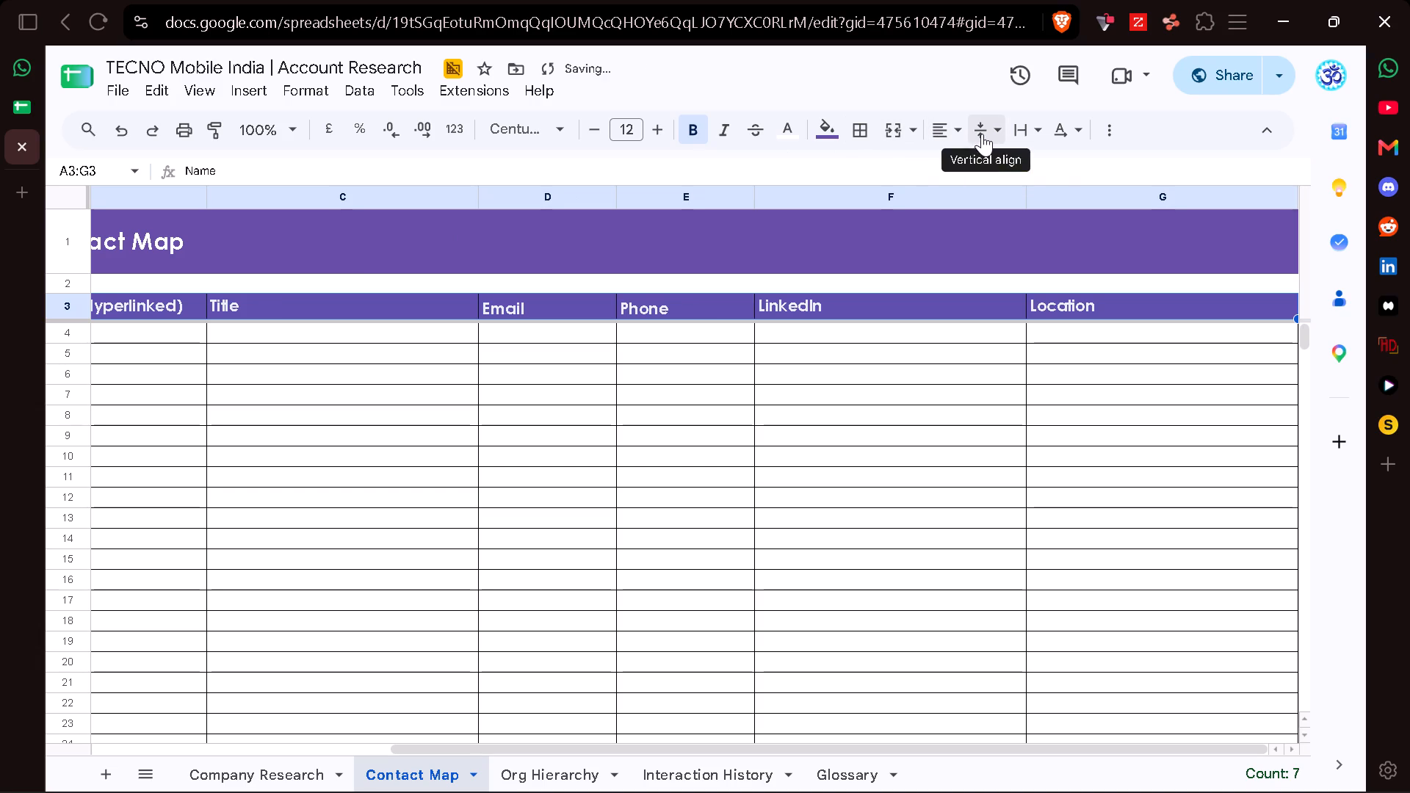
pyautogui.moveTo(982, 134); pyautogui.dragTo(1017, 167)
pyautogui.click(1017, 167)
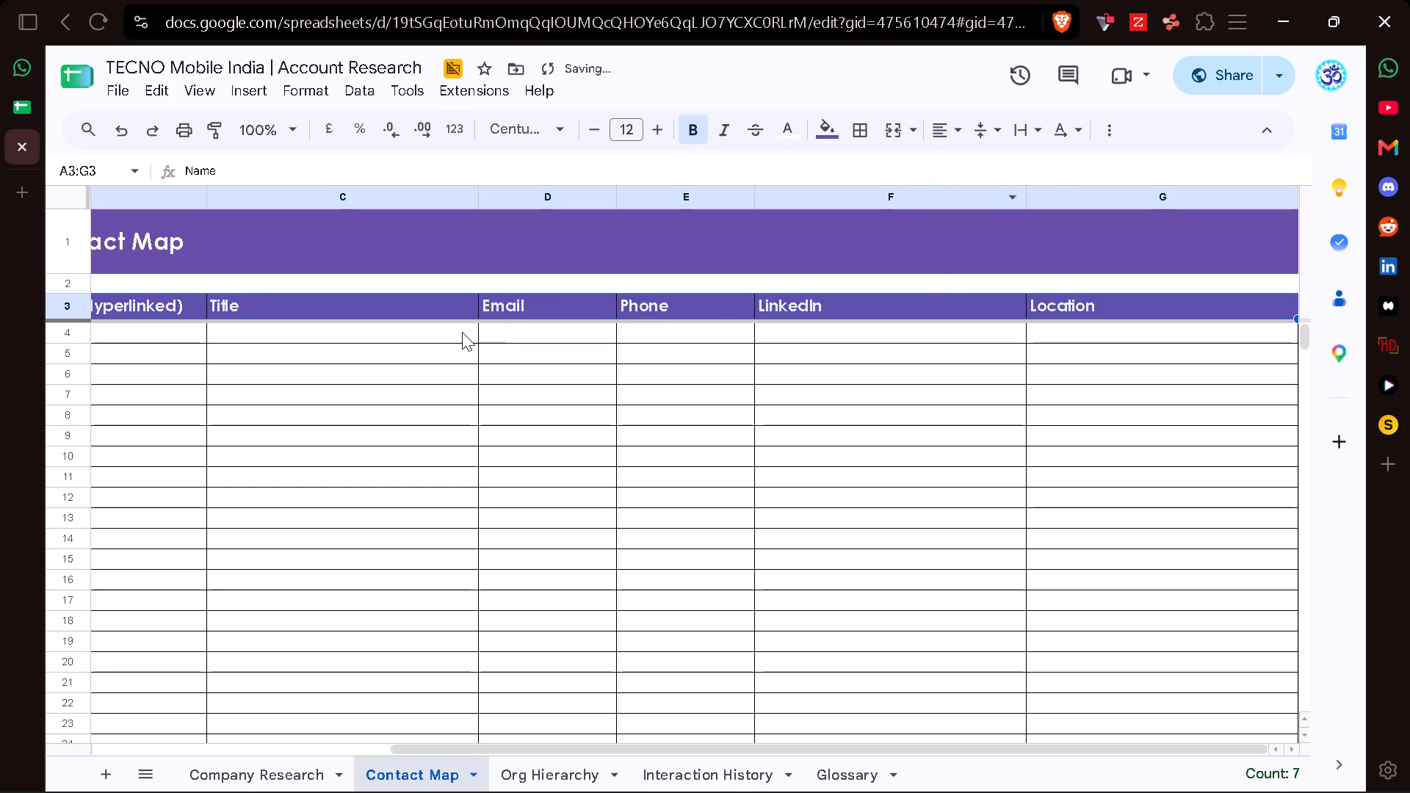
# Set left horizontal and middle vertical alignment for the entire Contact Map sheet.
pyautogui.hscroll(7, 462, 332)
pyautogui.click(74, 200)
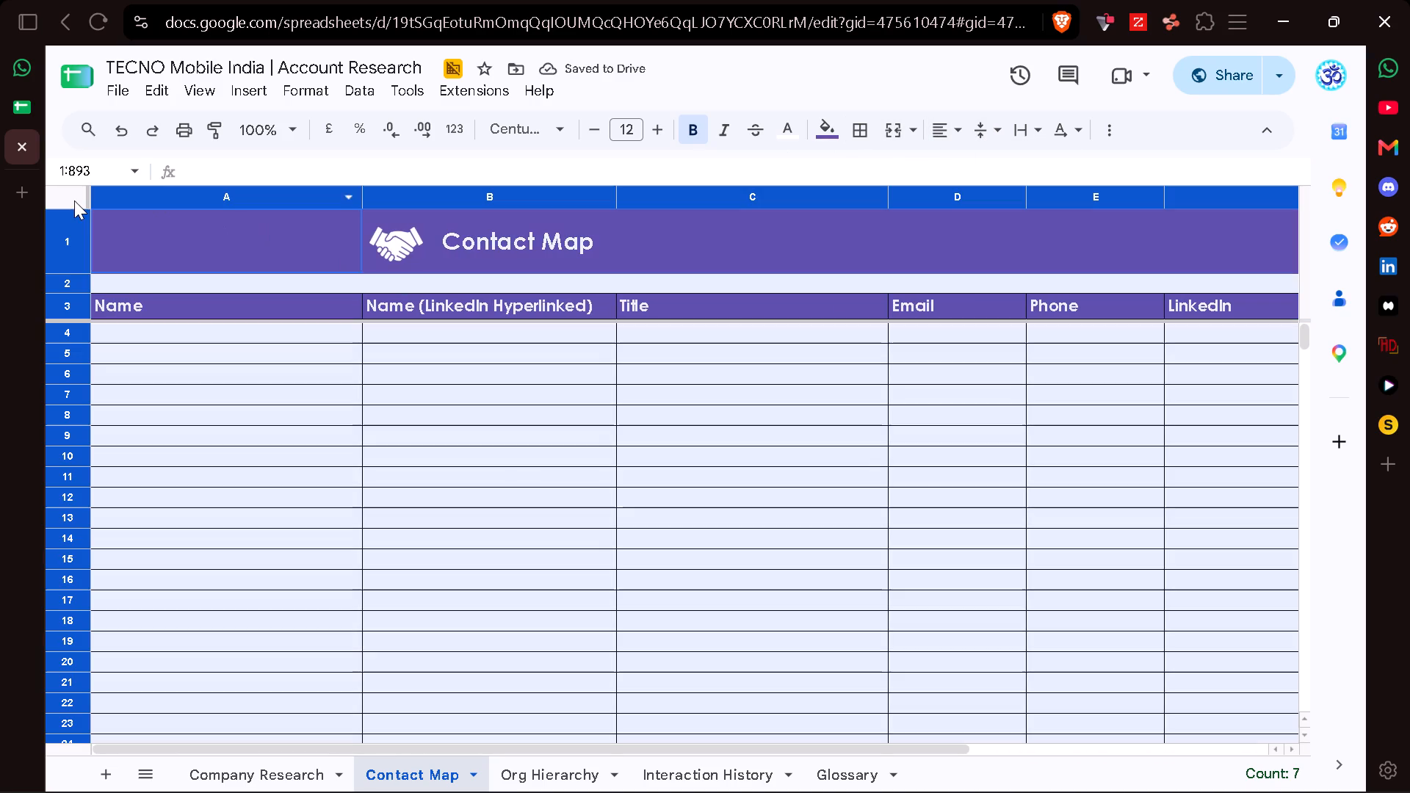
pyautogui.moveTo(932, 120); pyautogui.dragTo(949, 158)
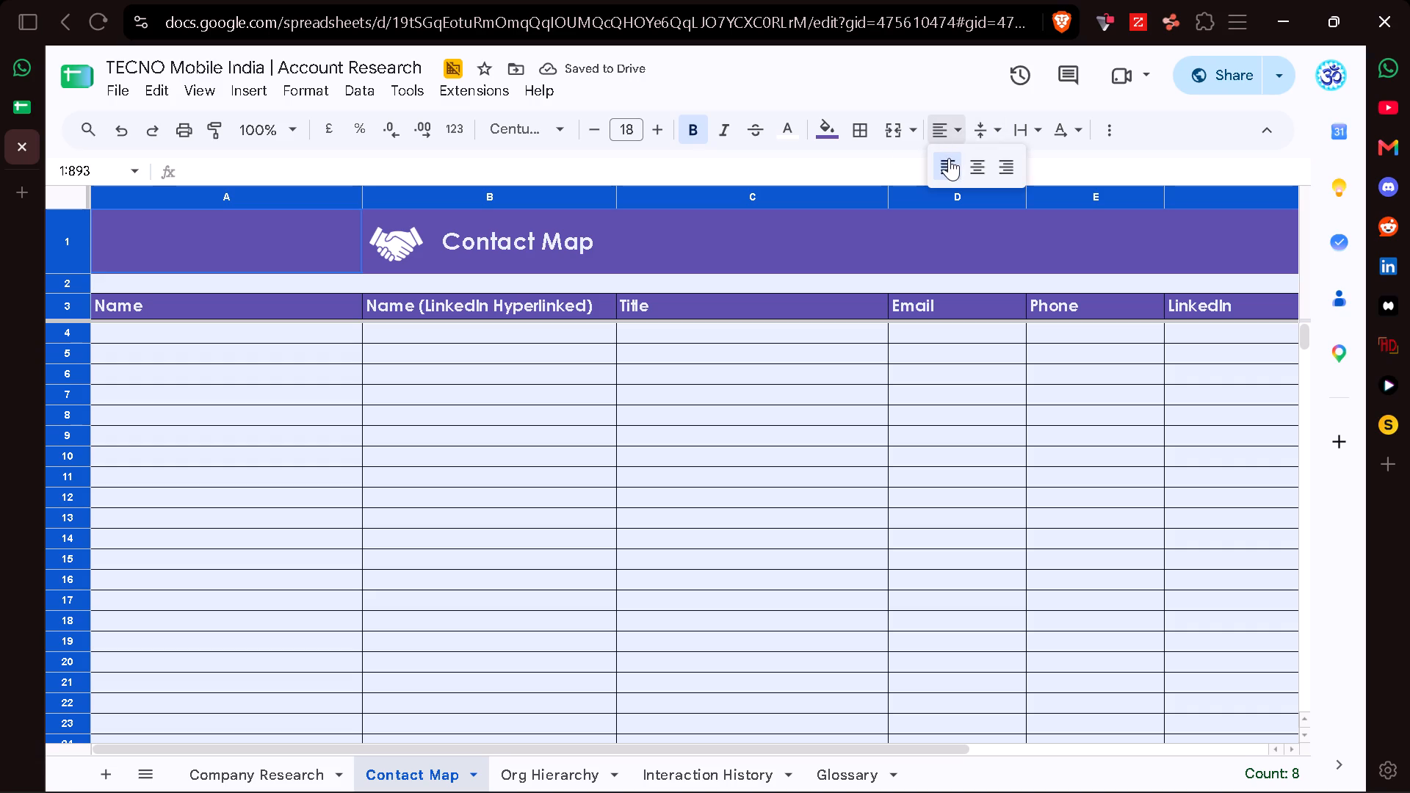
pyautogui.click(949, 158)
pyautogui.click(981, 131)
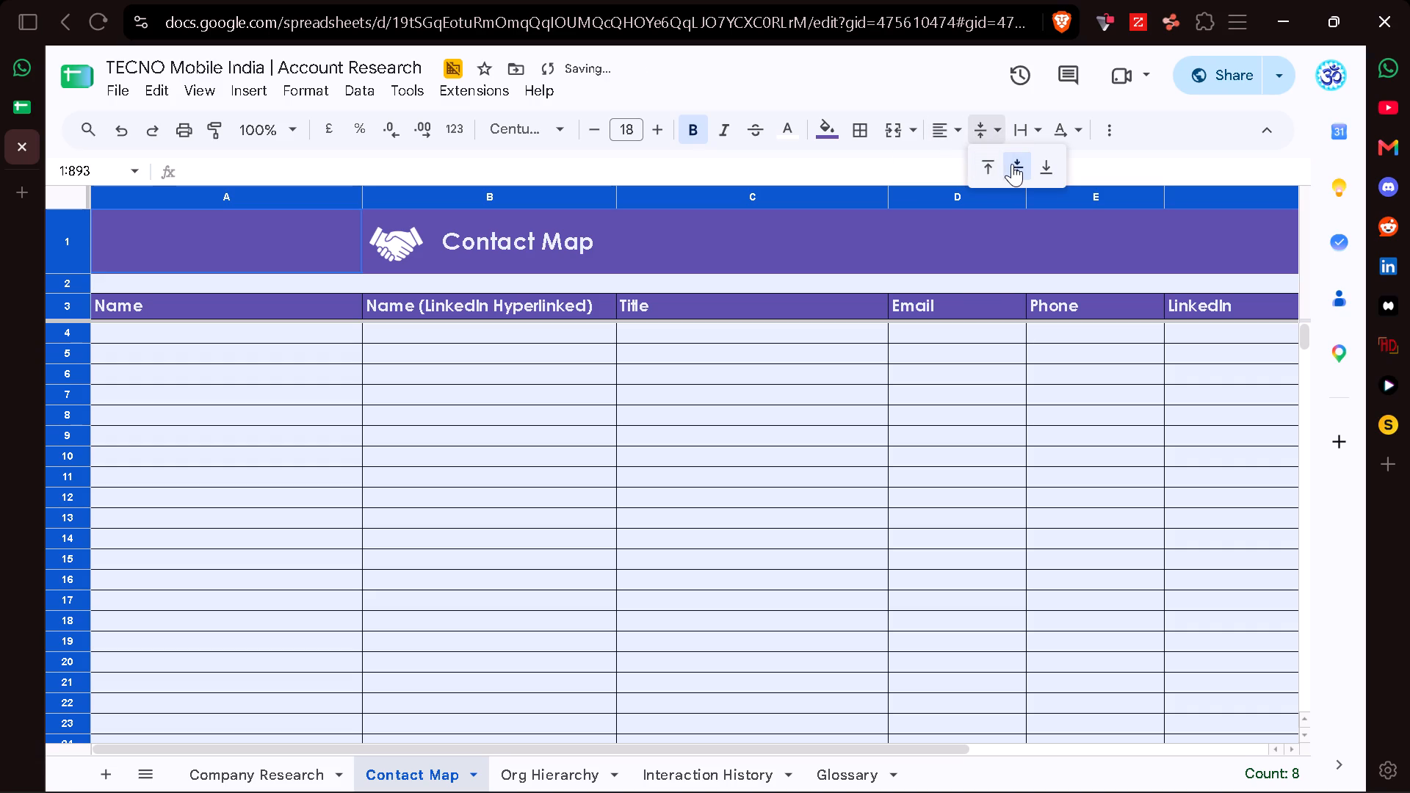
pyautogui.click(1012, 164)
pyautogui.click(355, 390)
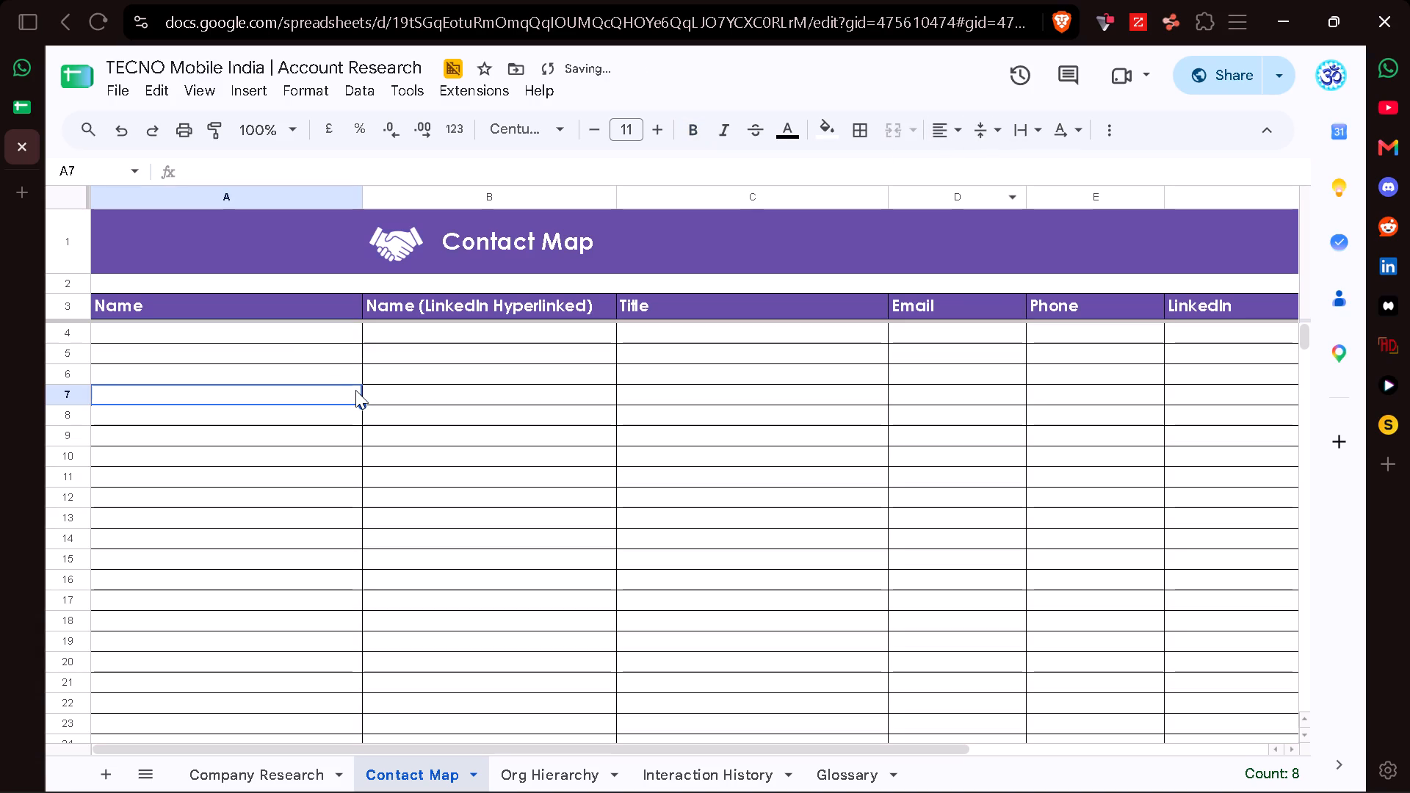
# Move the Contact Map title and its handshake icon from cell B1 to C1, leaving B1 empty.
pyautogui.click(480, 245)
pyautogui.hotkey('ctrl', 'c')
pyautogui.click(720, 245)
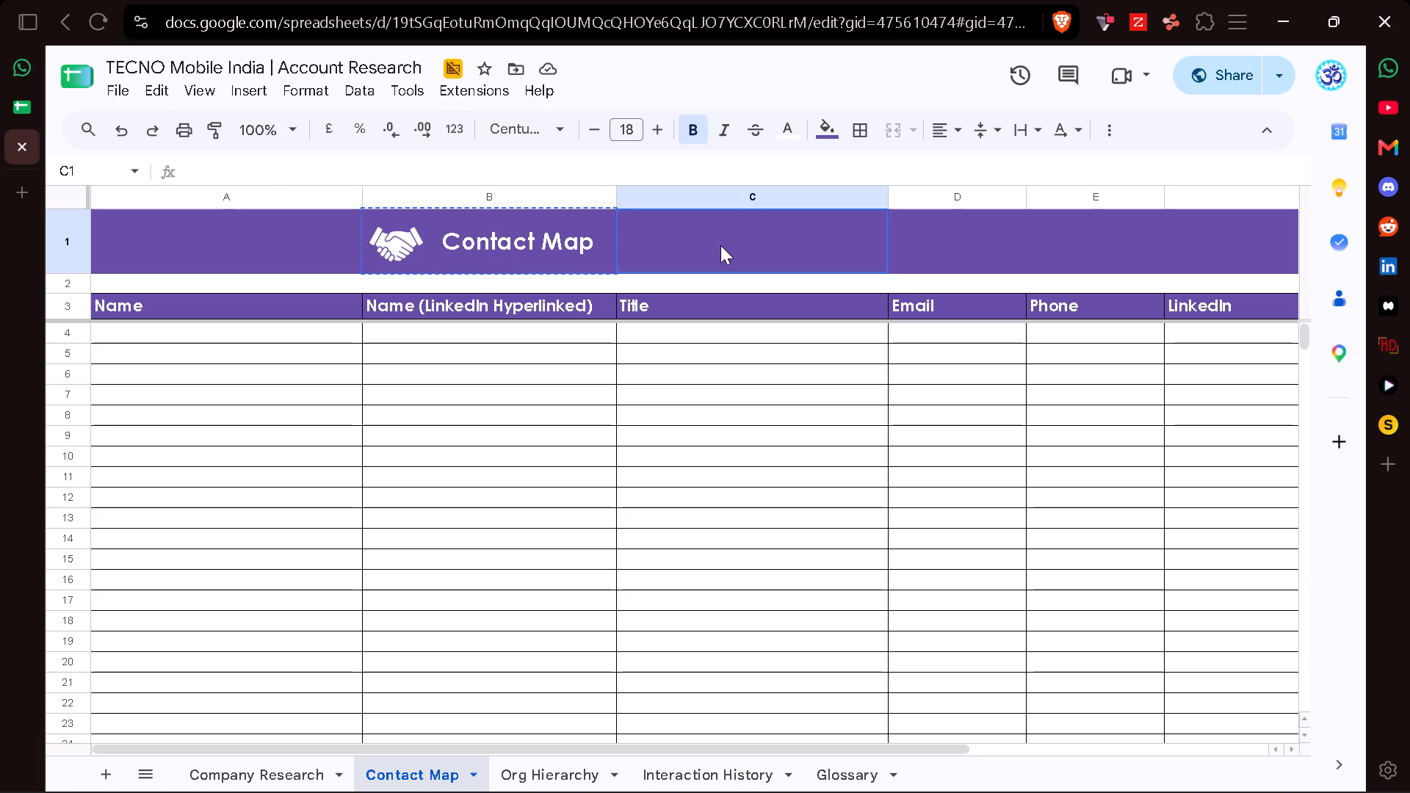
pyautogui.hotkey('ctrl', 'v')
pyautogui.click(404, 249)
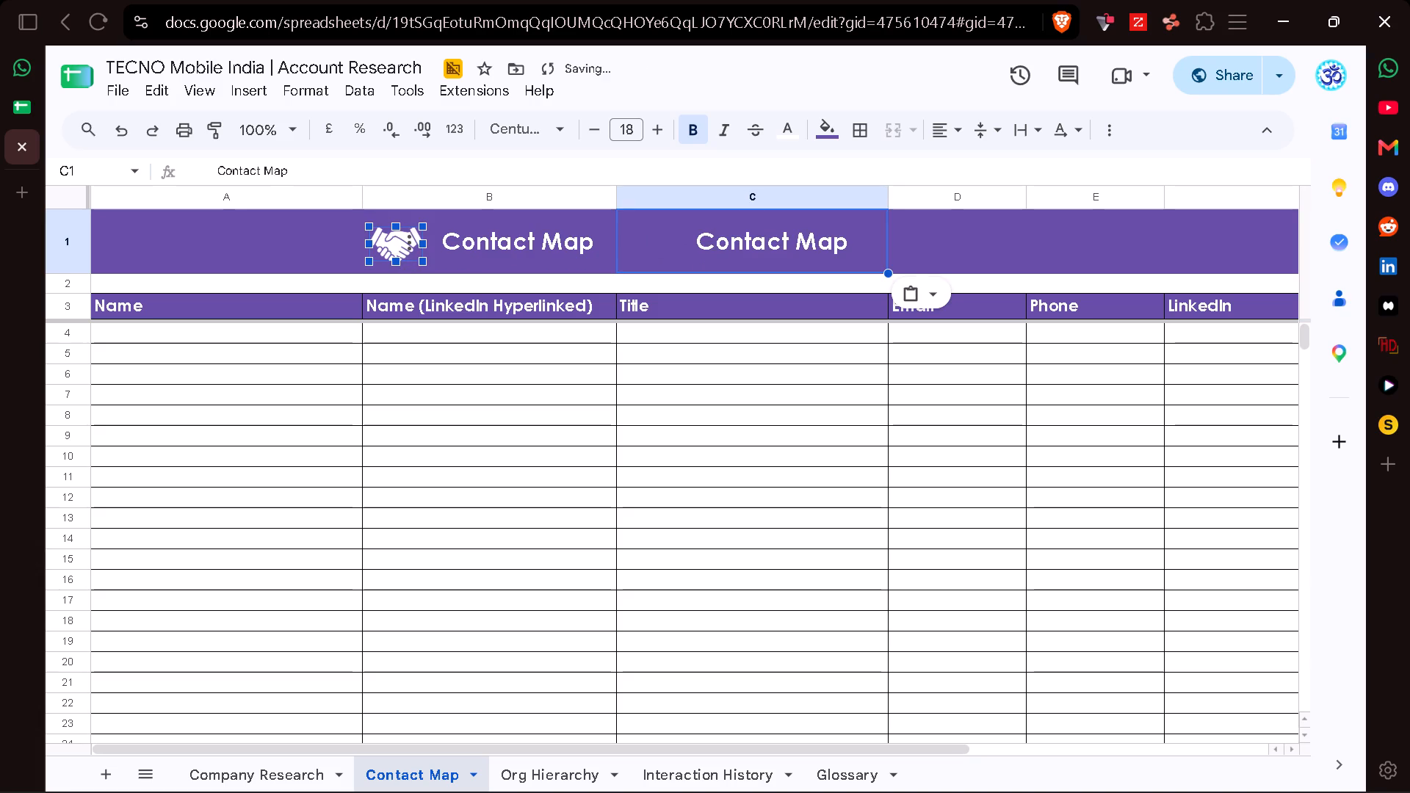
pyautogui.moveTo(398, 245); pyautogui.dragTo(662, 240)
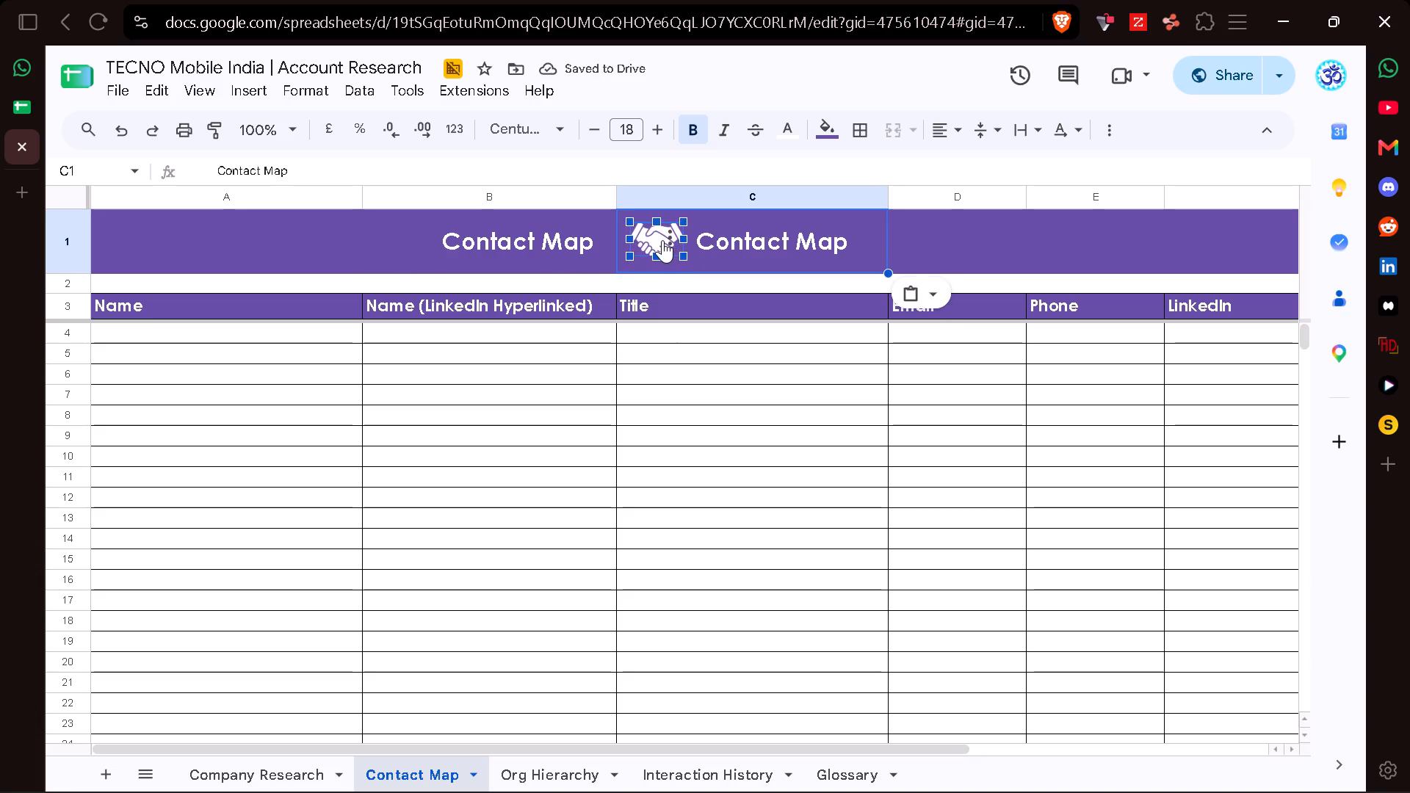
pyautogui.moveTo(662, 240); pyautogui.dragTo(664, 240)
pyautogui.click(535, 233)
pyautogui.press('BackSpace')
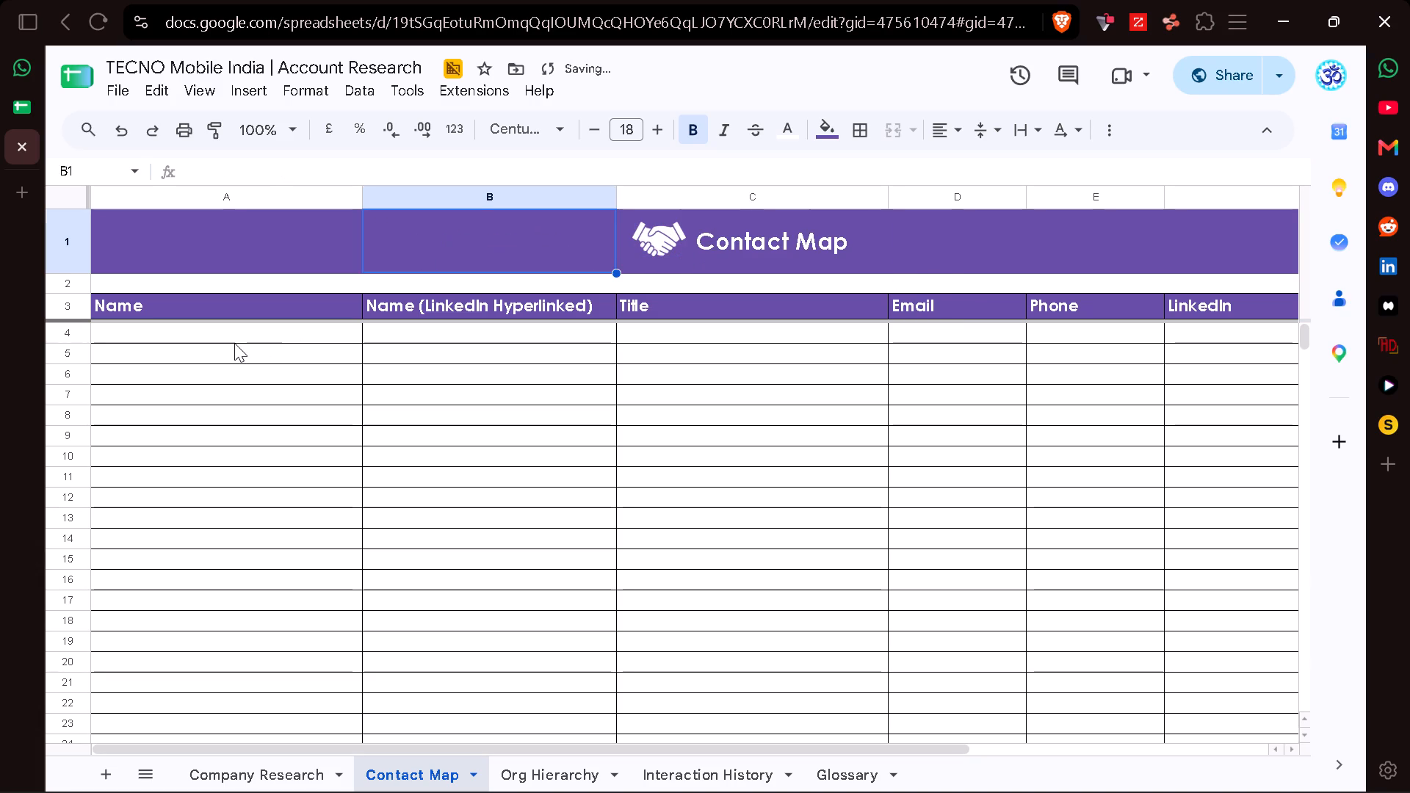
pyautogui.click(234, 343)
# Open LinkedIn in a new browser tab.
pyautogui.click(15, 192)
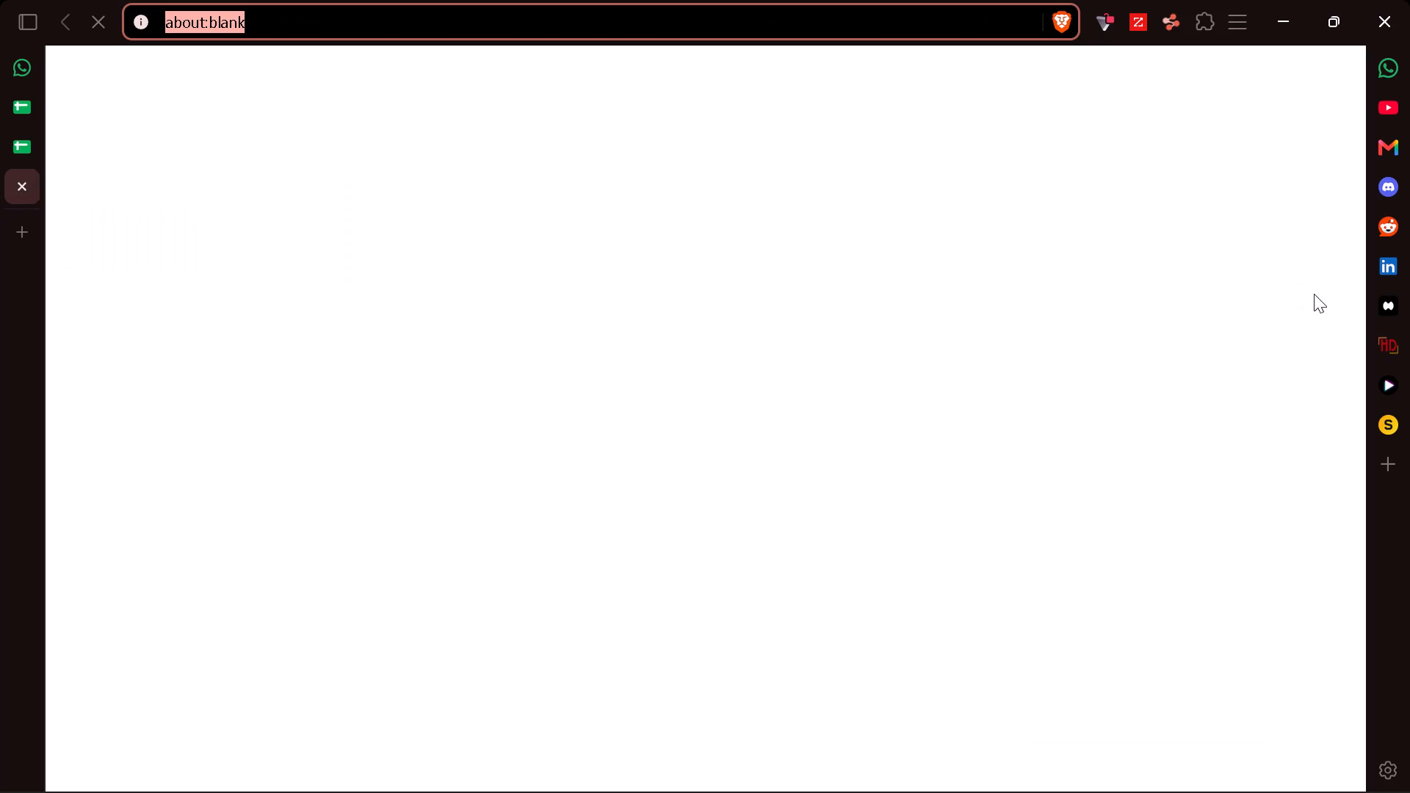
pyautogui.click(1384, 282)
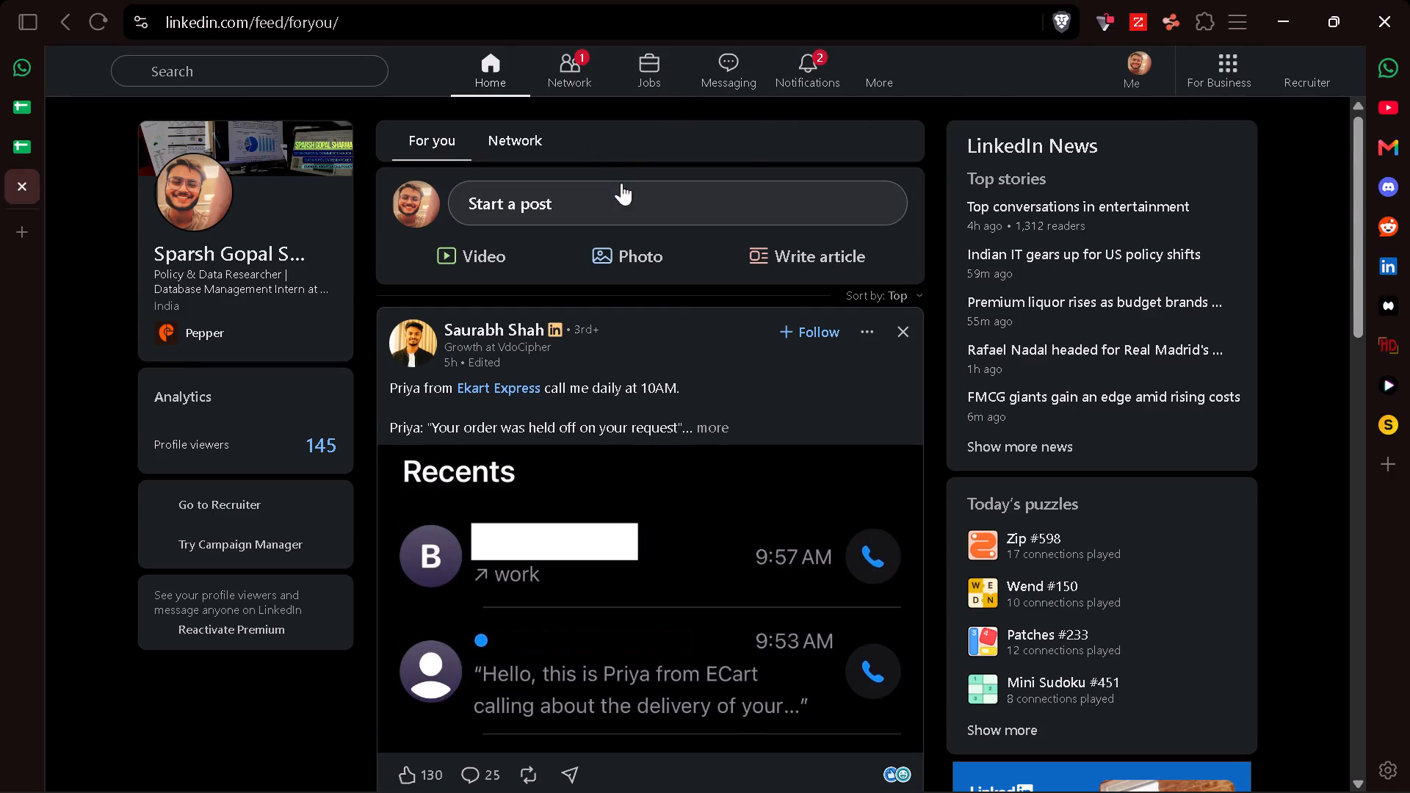
# Look through the top feed post, the accepted invitations in the network section, and the notifications on LinkedIn.
pyautogui.click(709, 421)
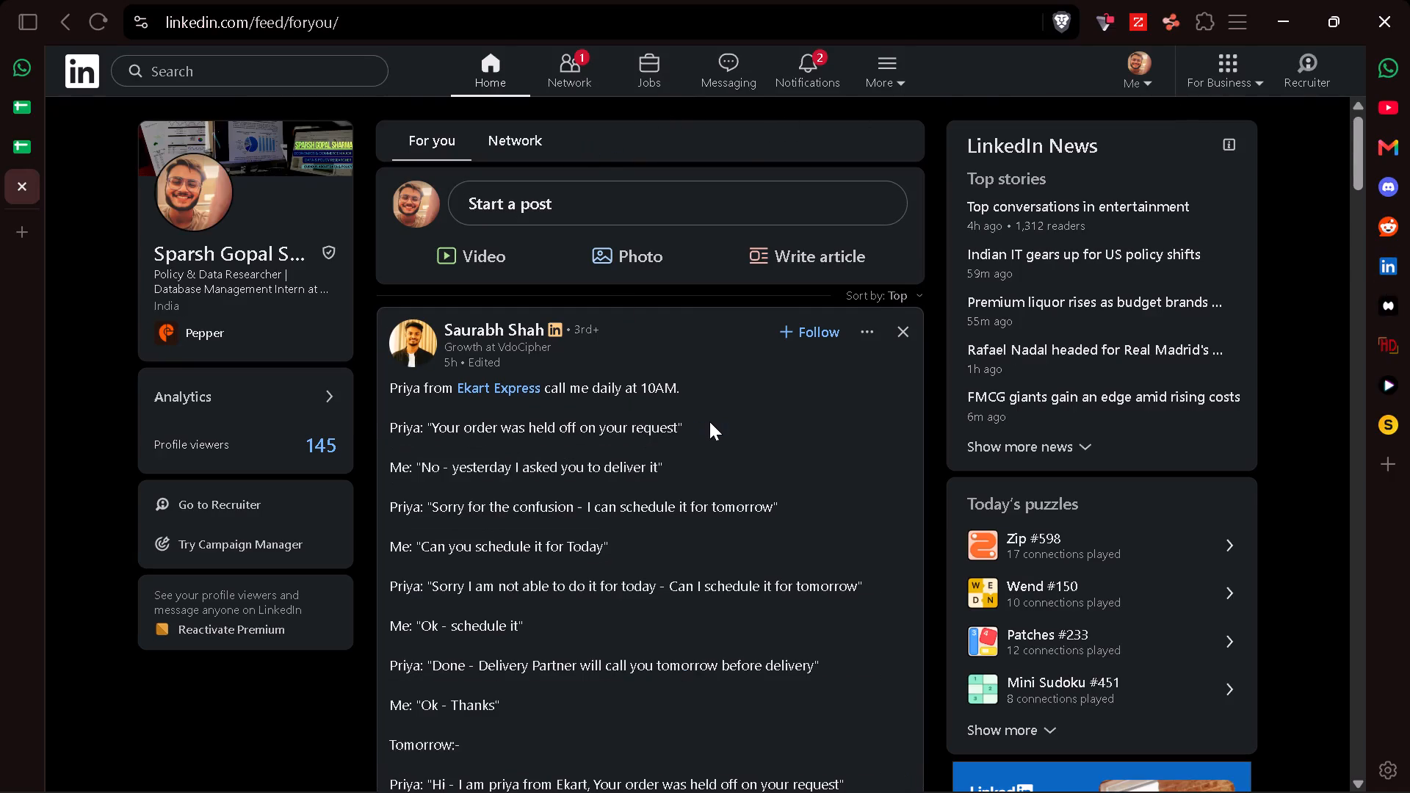
pyautogui.scroll(-1, 622, 511)
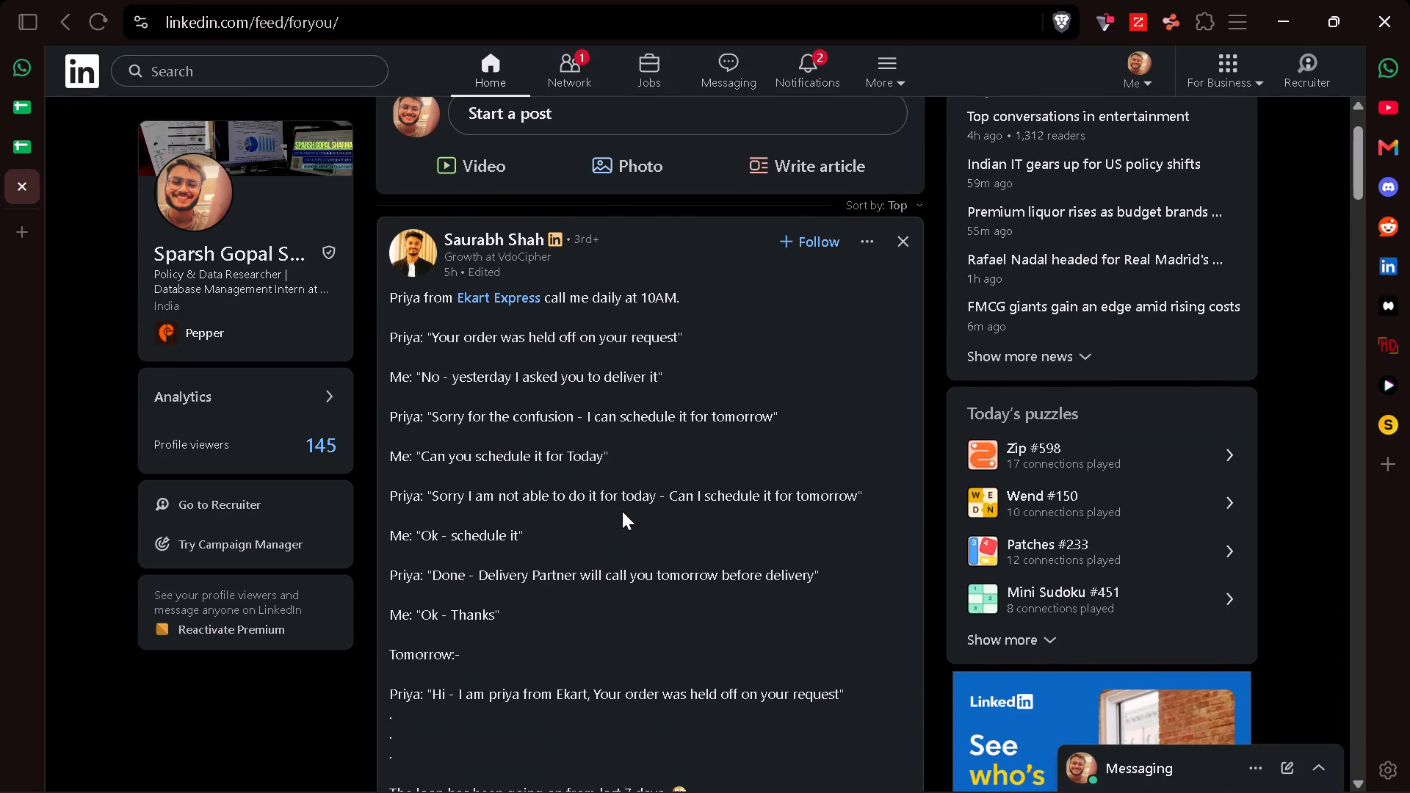
pyautogui.scroll(-2, 622, 511)
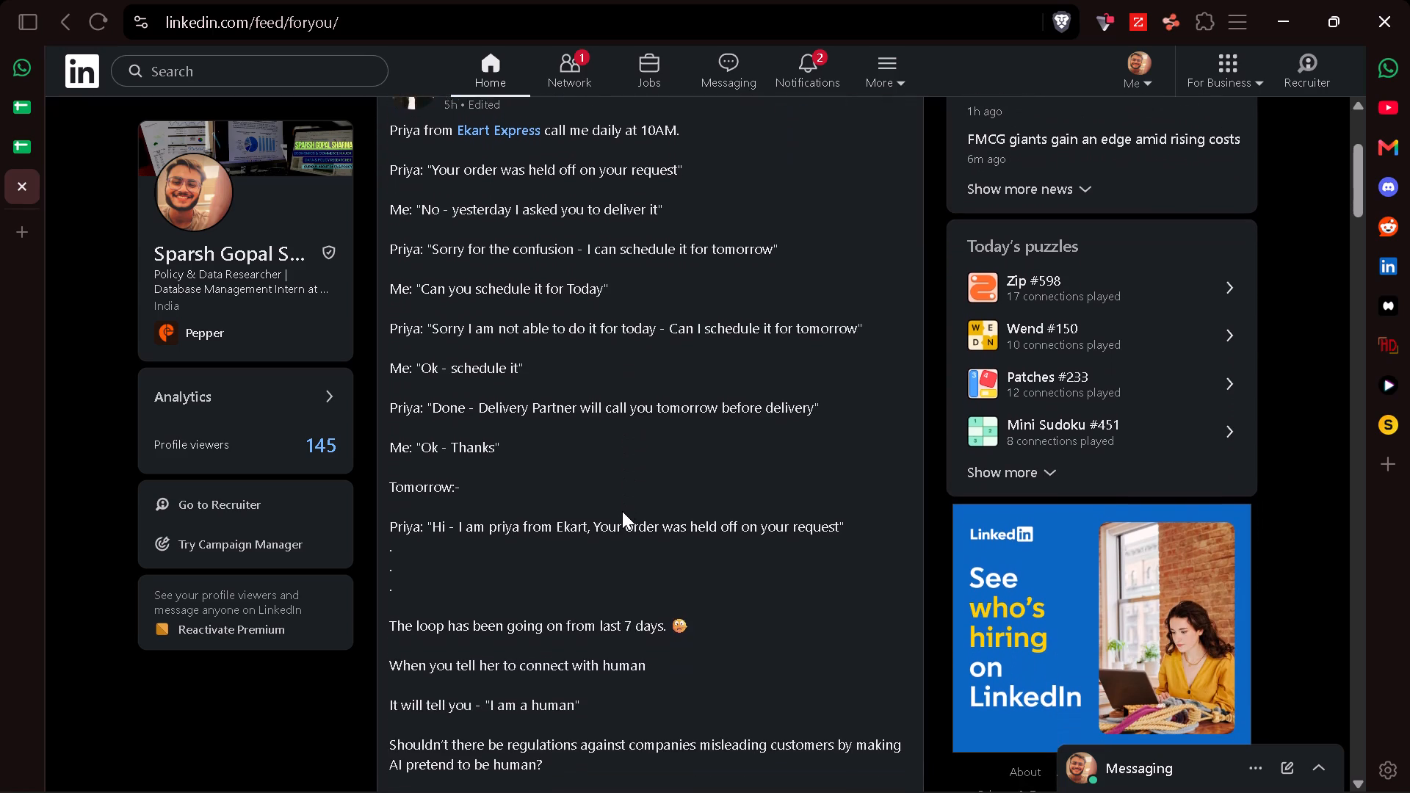
pyautogui.scroll(-2, 622, 511)
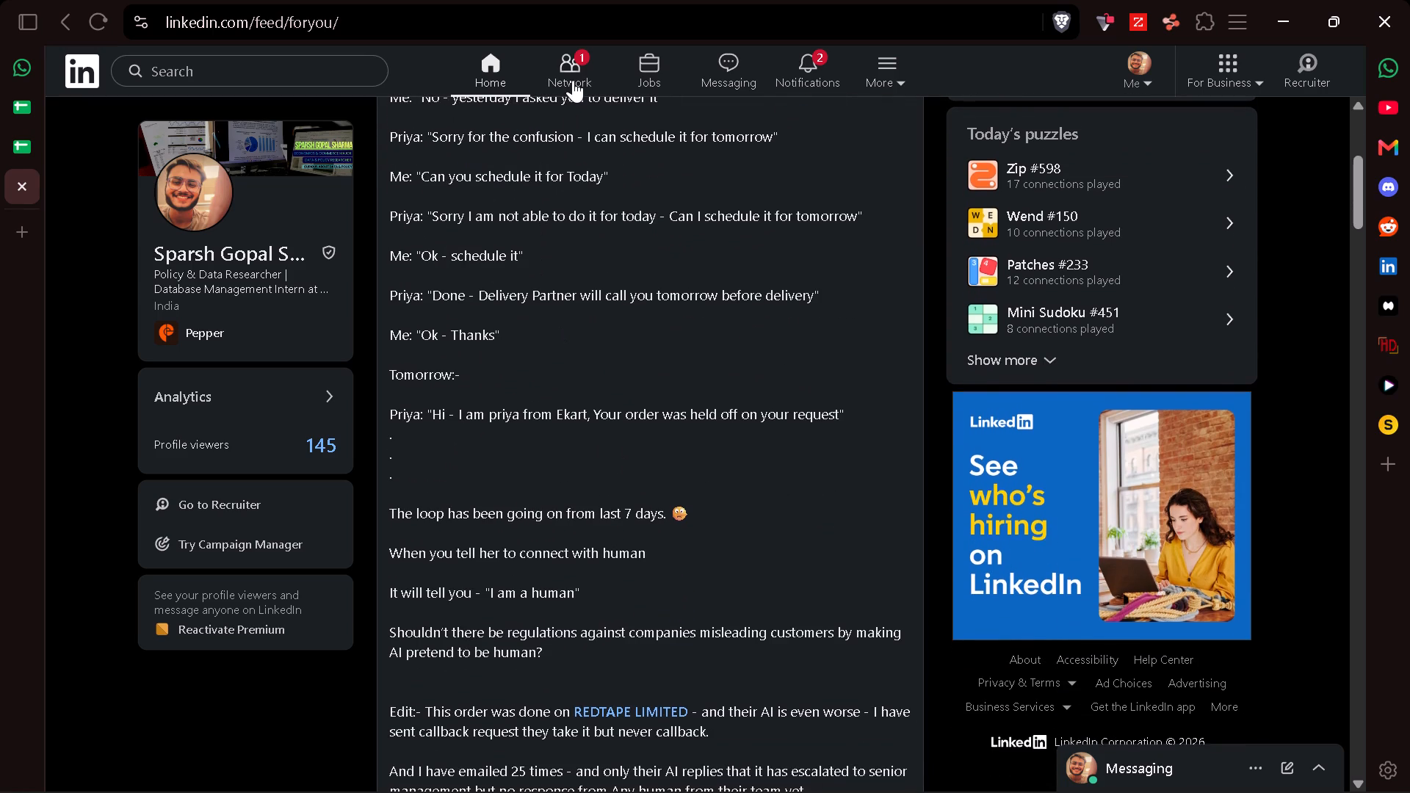
pyautogui.click(573, 80)
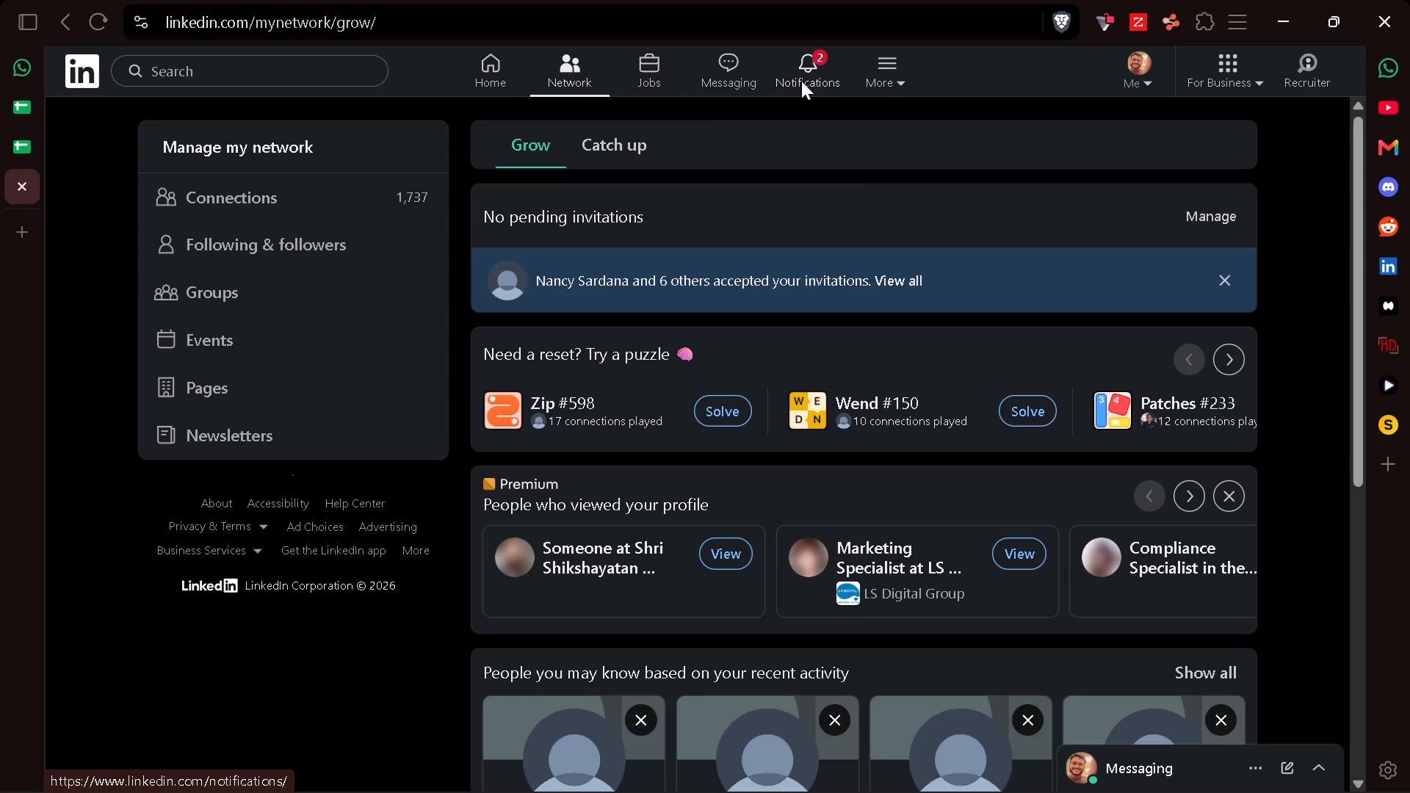
pyautogui.click(912, 283)
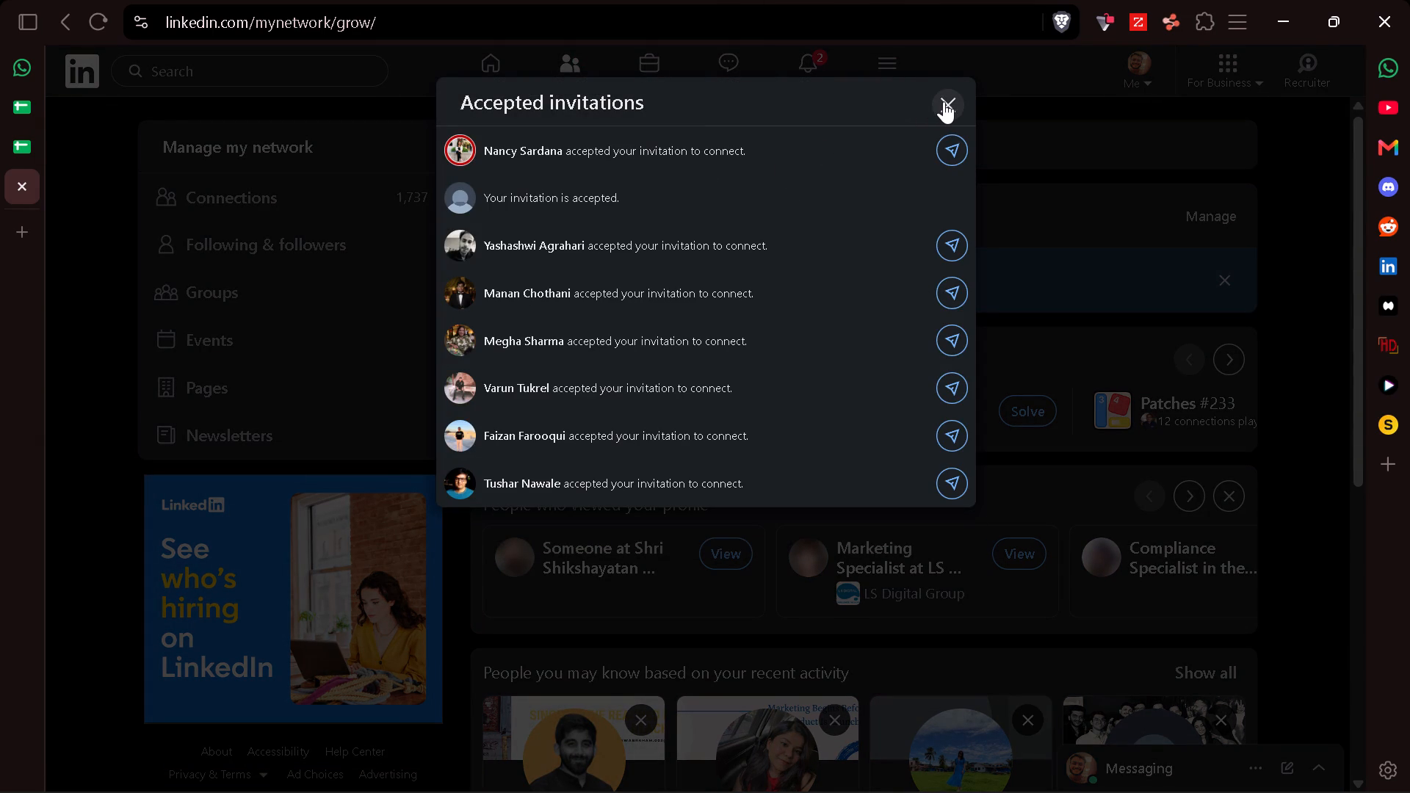
pyautogui.click(944, 101)
pyautogui.click(240, 255)
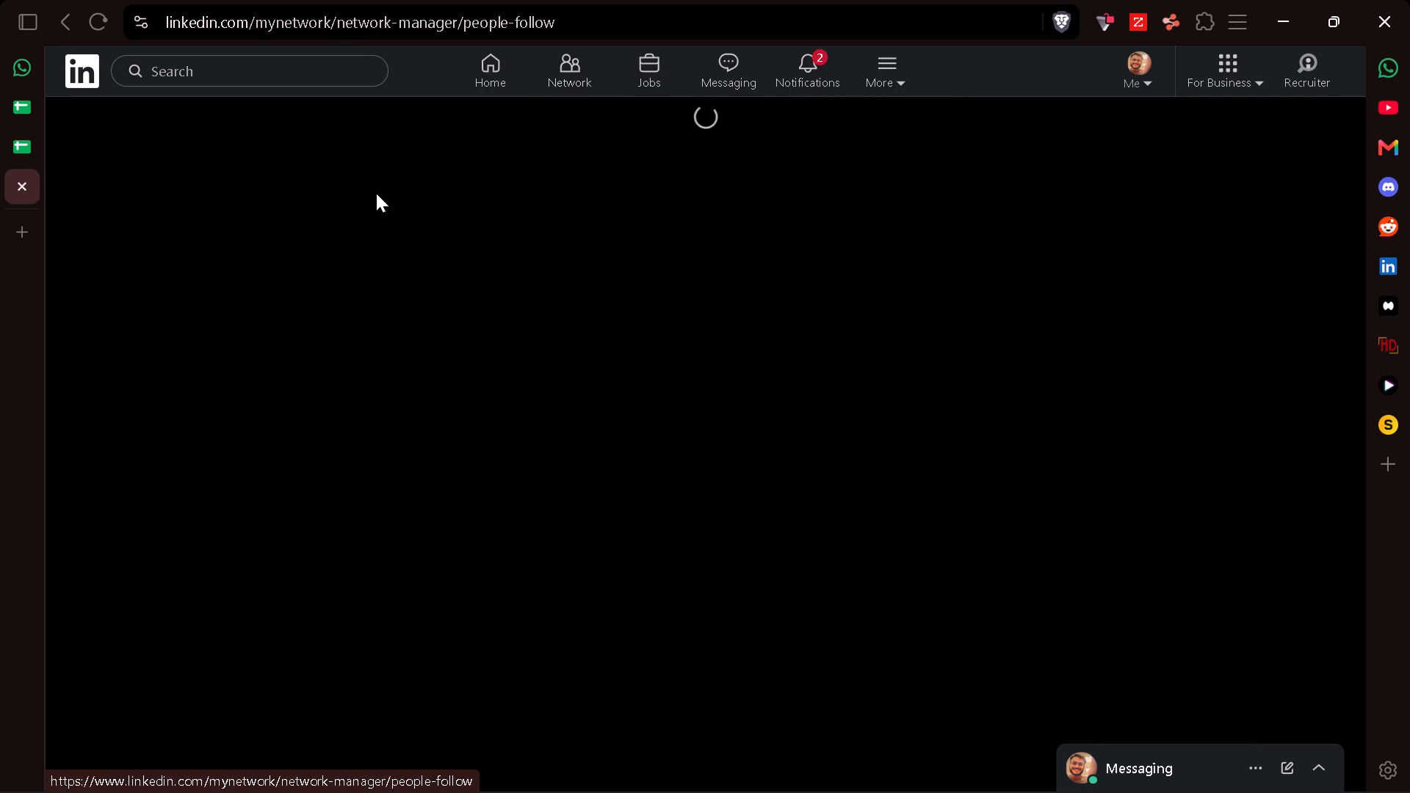
pyautogui.click(795, 86)
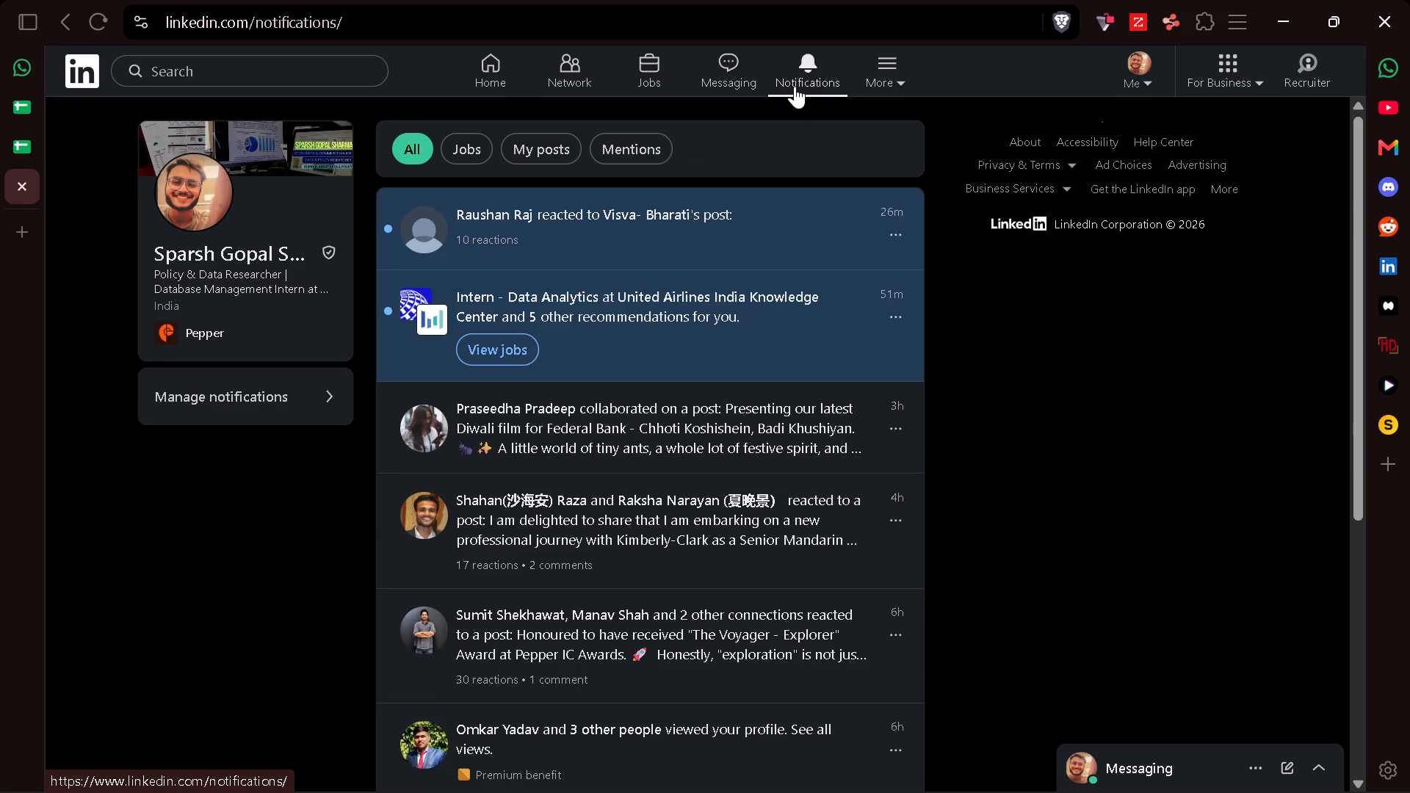
# Open LinkedIn Recruiter and close the regular LinkedIn tab.
pyautogui.click(1309, 63)
pyautogui.doubleClick(22, 184)
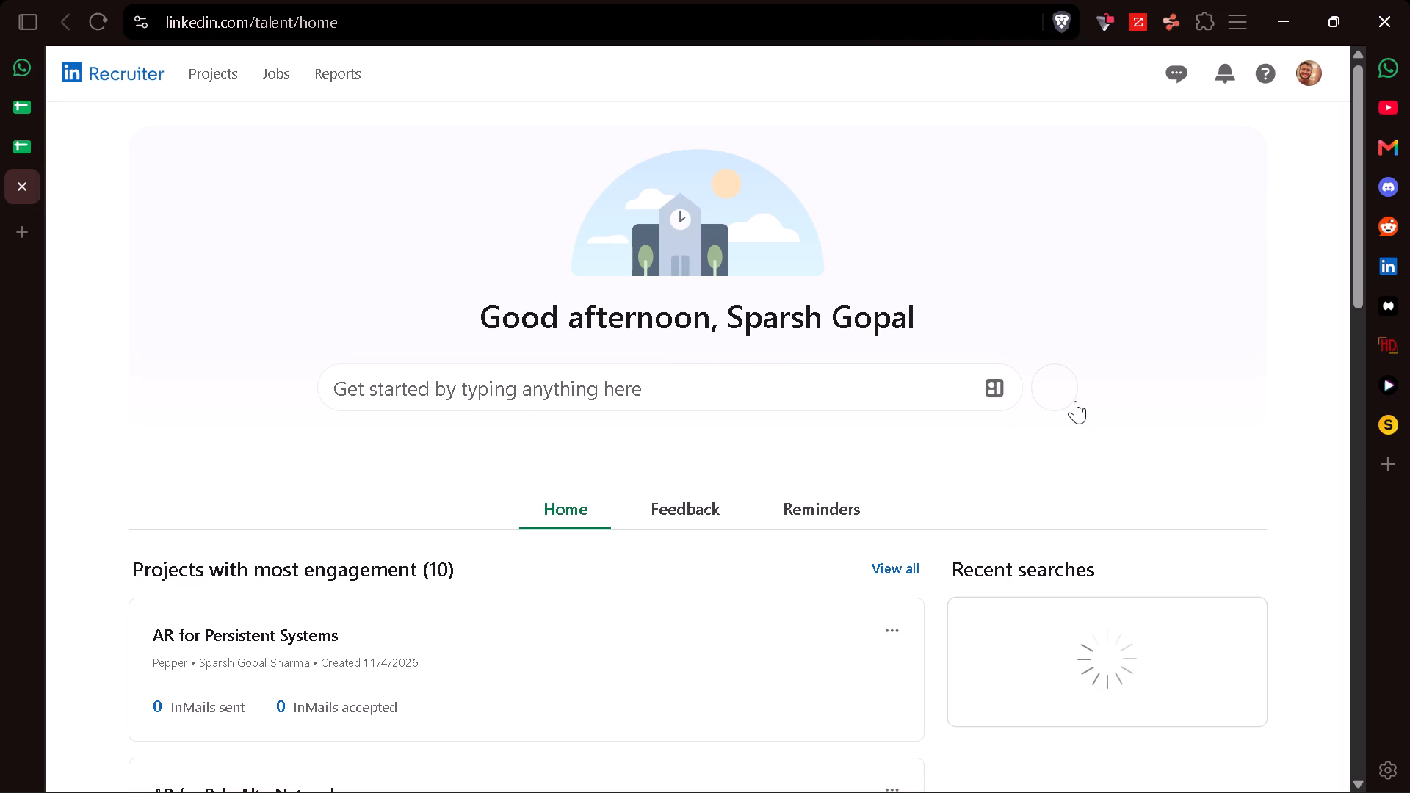
# Create a new Recruiter project named AR for TECNO Mobile India, with Pepper as the hiring company.
pyautogui.click(1055, 391)
pyautogui.click(954, 493)
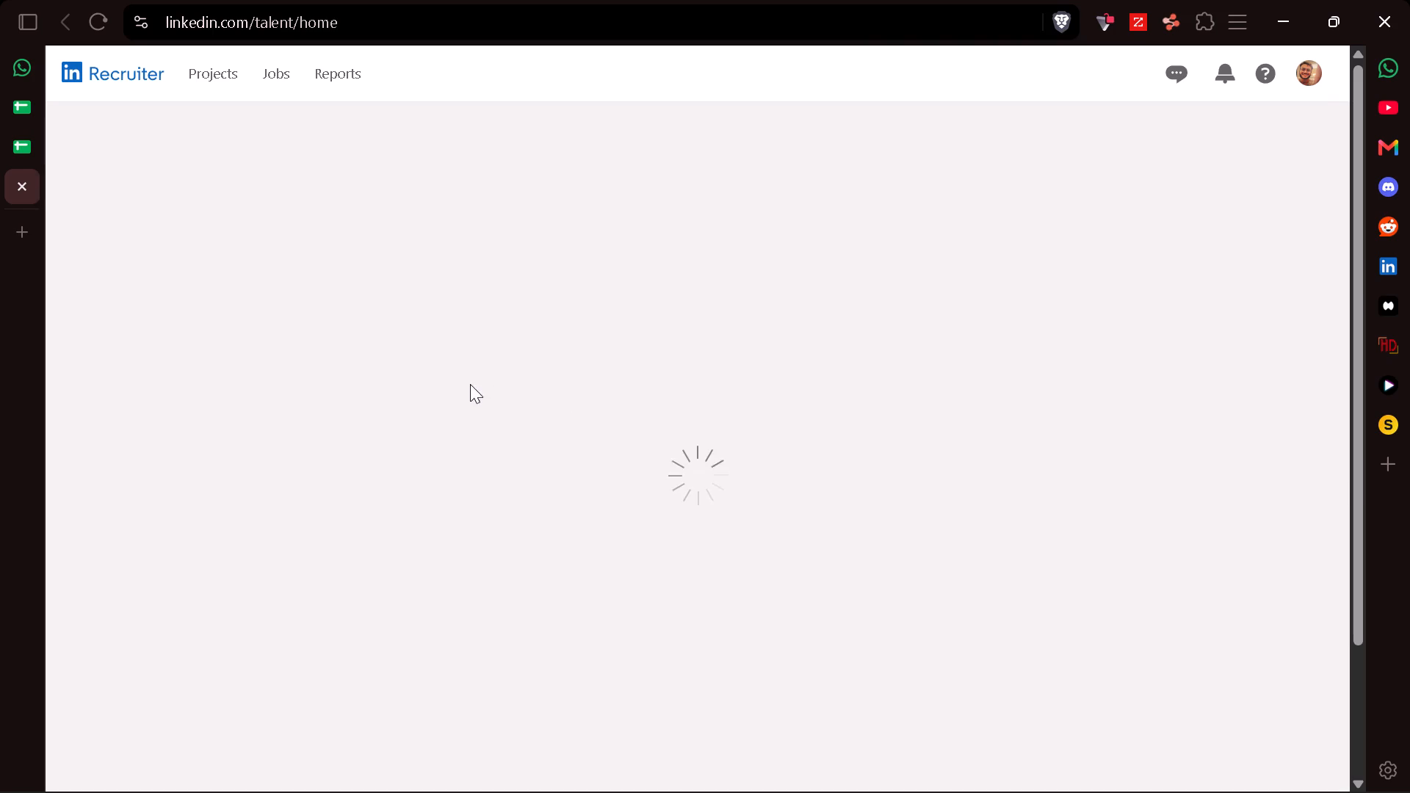
pyautogui.click(211, 332)
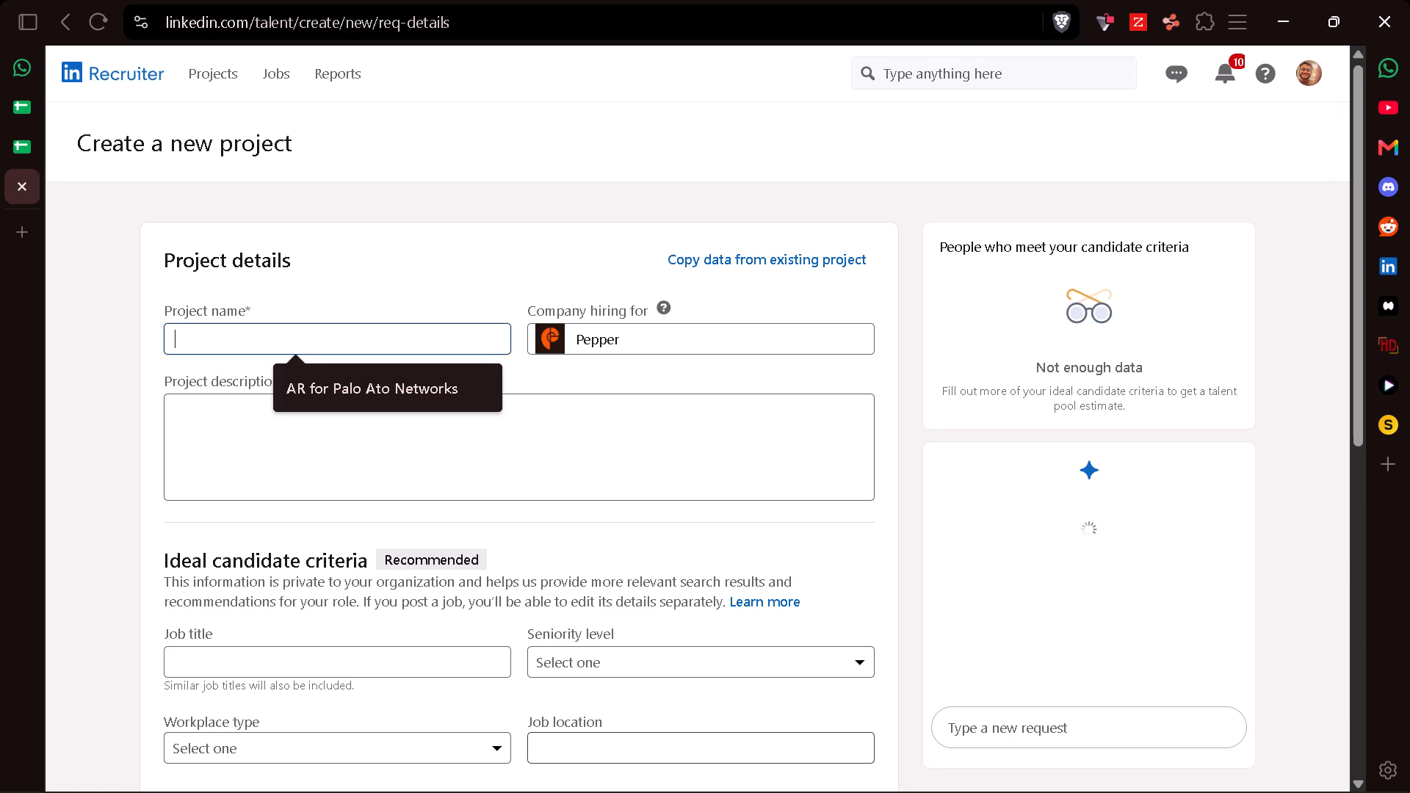
pyautogui.click(471, 391)
pyautogui.click(261, 335)
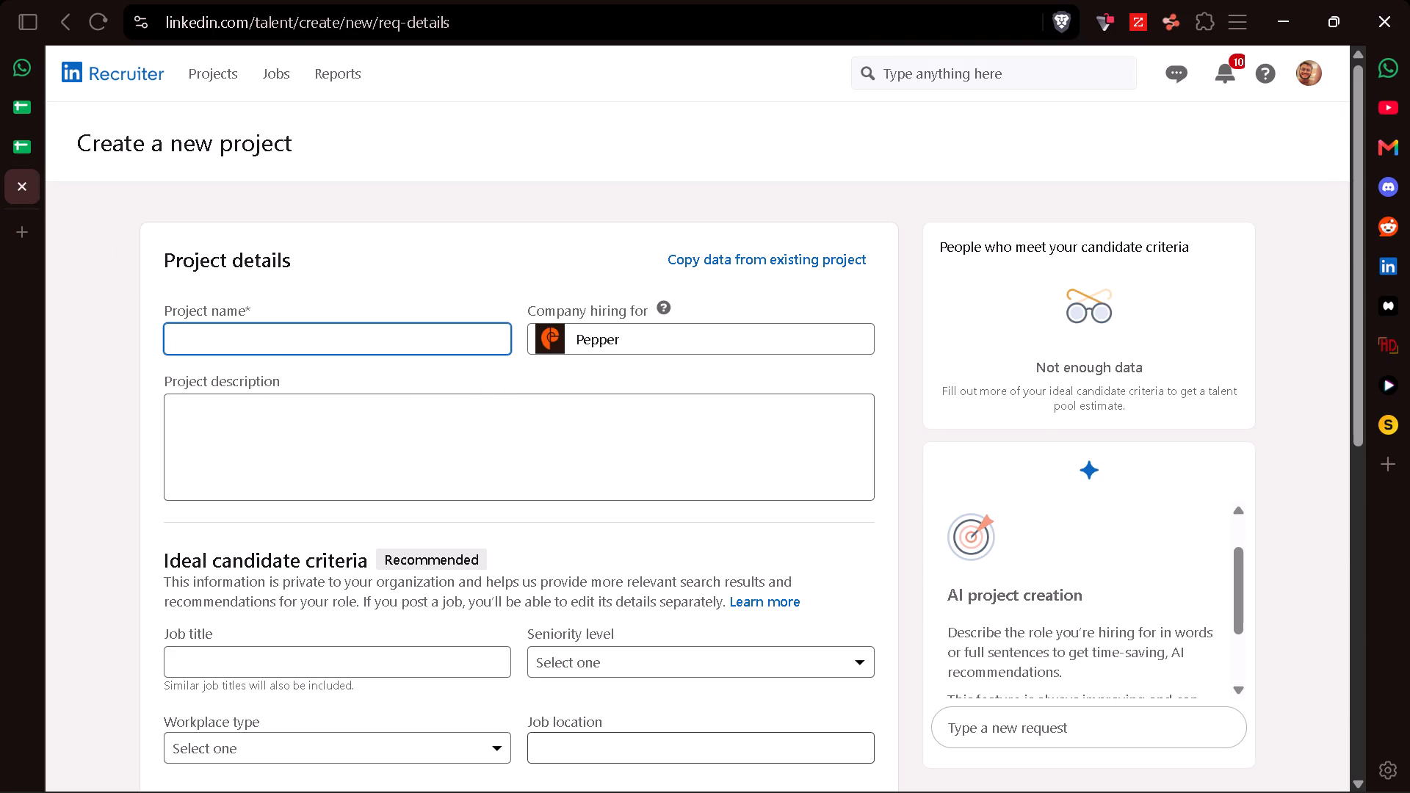
pyautogui.write('AR for')
pyautogui.press('space')
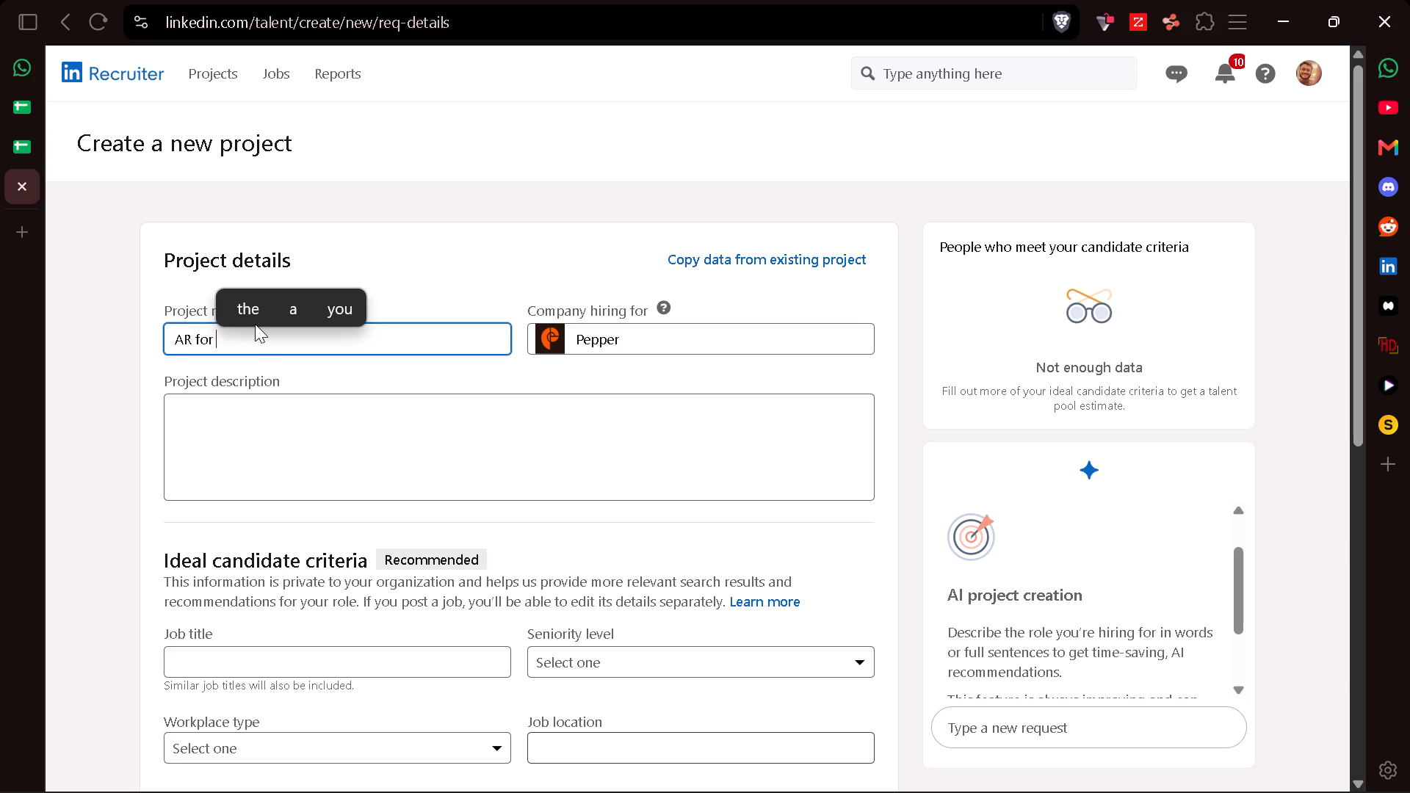
pyautogui.write('Te')
pyautogui.press('BackSpace')
pyautogui.write('ECNO Mobile India')
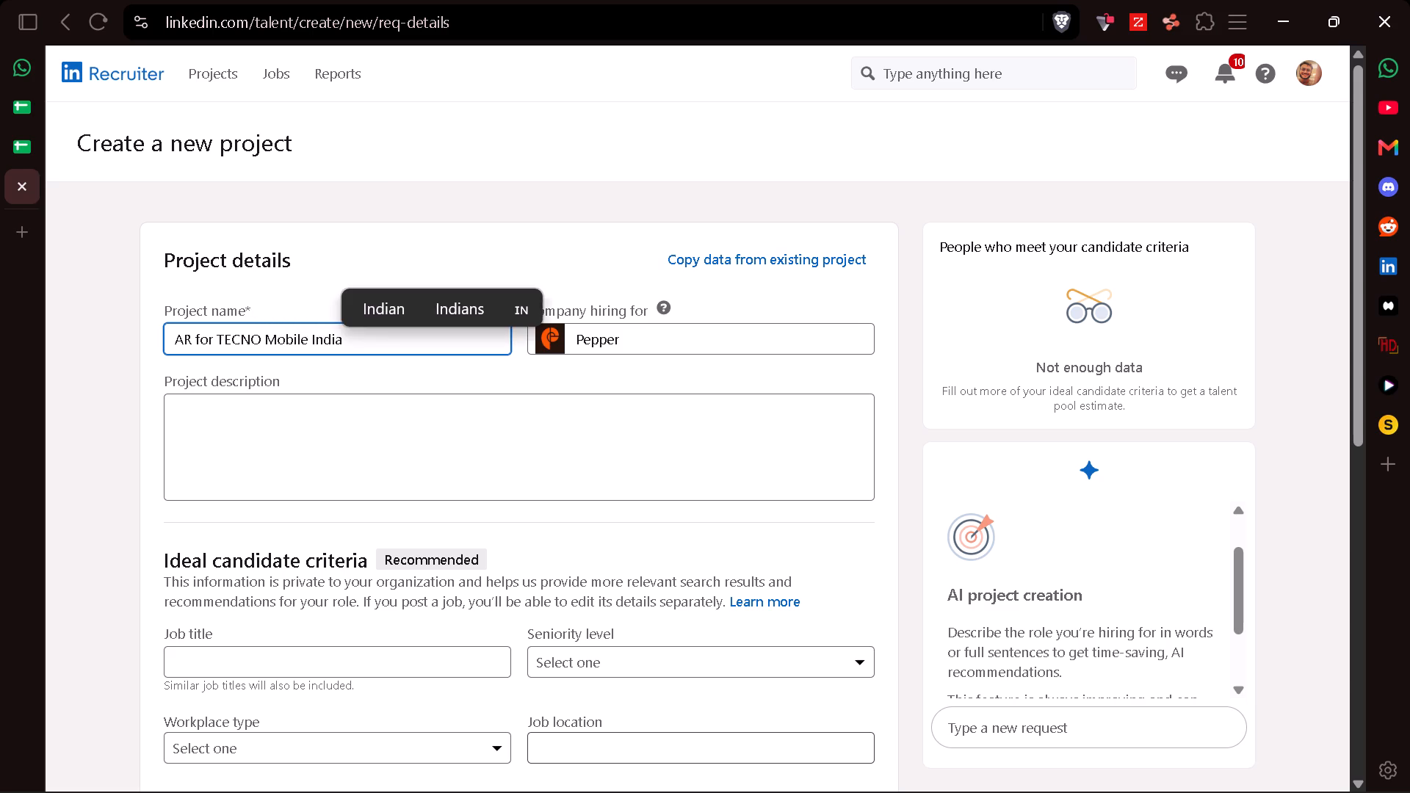
pyautogui.scroll(-6, 619, 518)
pyautogui.click(820, 620)
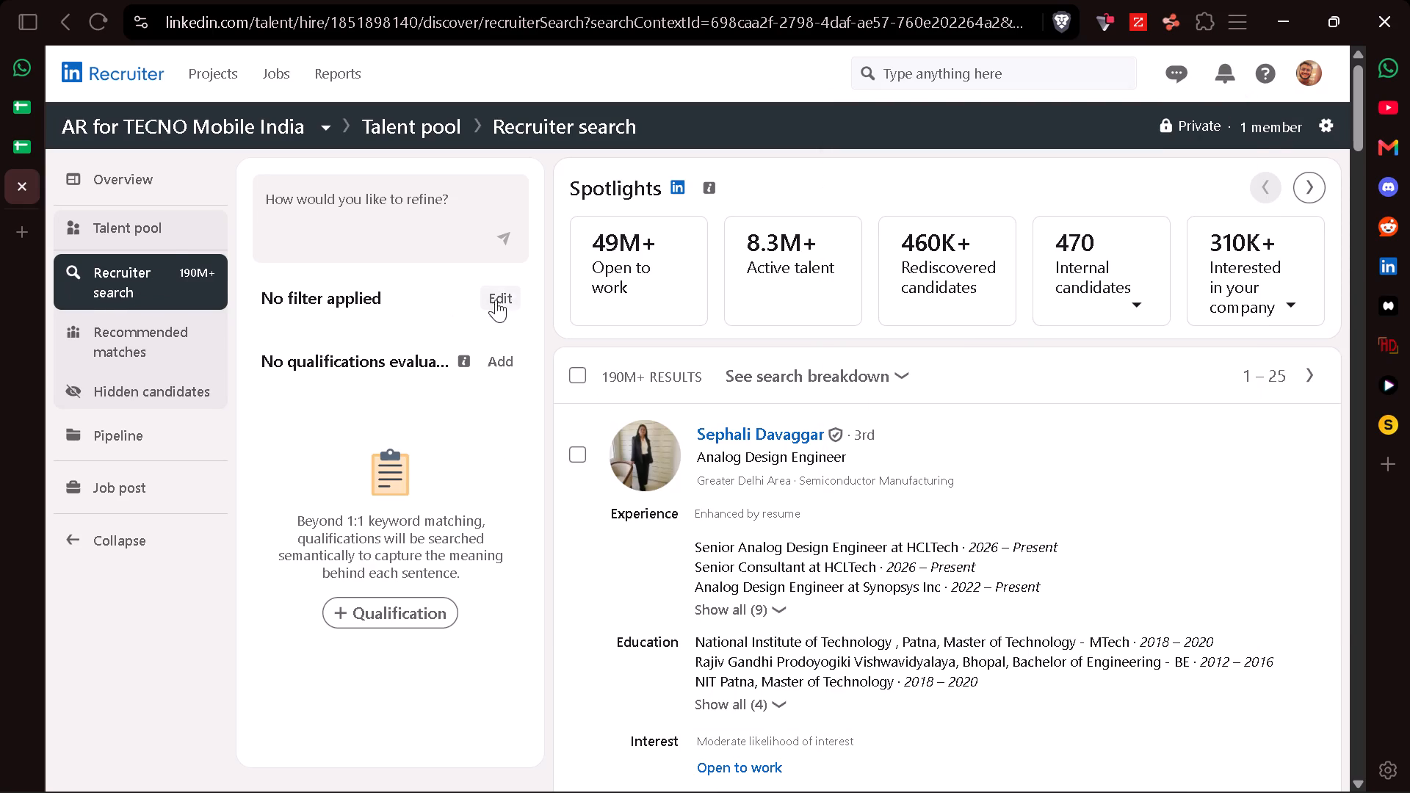
# Open the search filters for editing and apply the saved custom filter main.
pyautogui.click(505, 292)
pyautogui.click(493, 305)
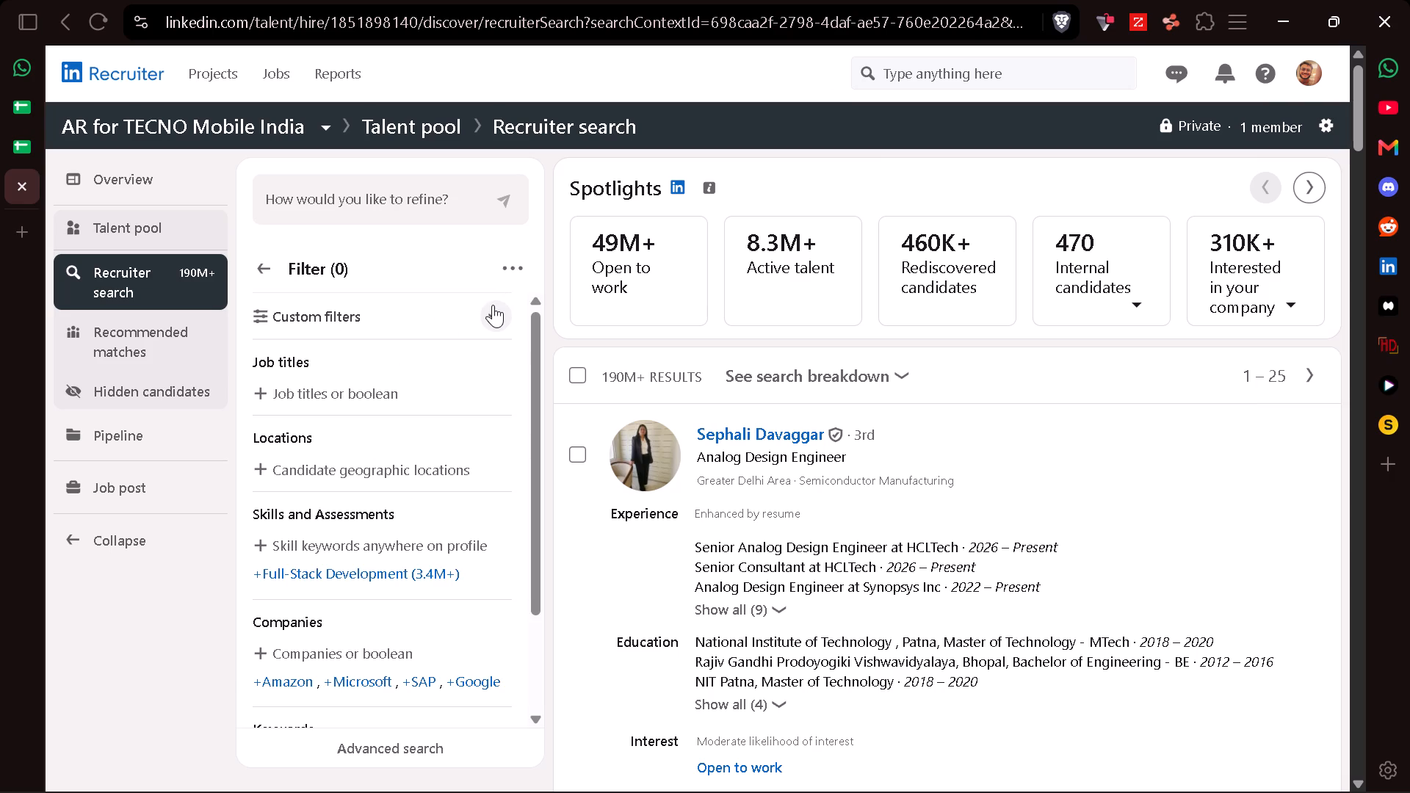
pyautogui.click(286, 362)
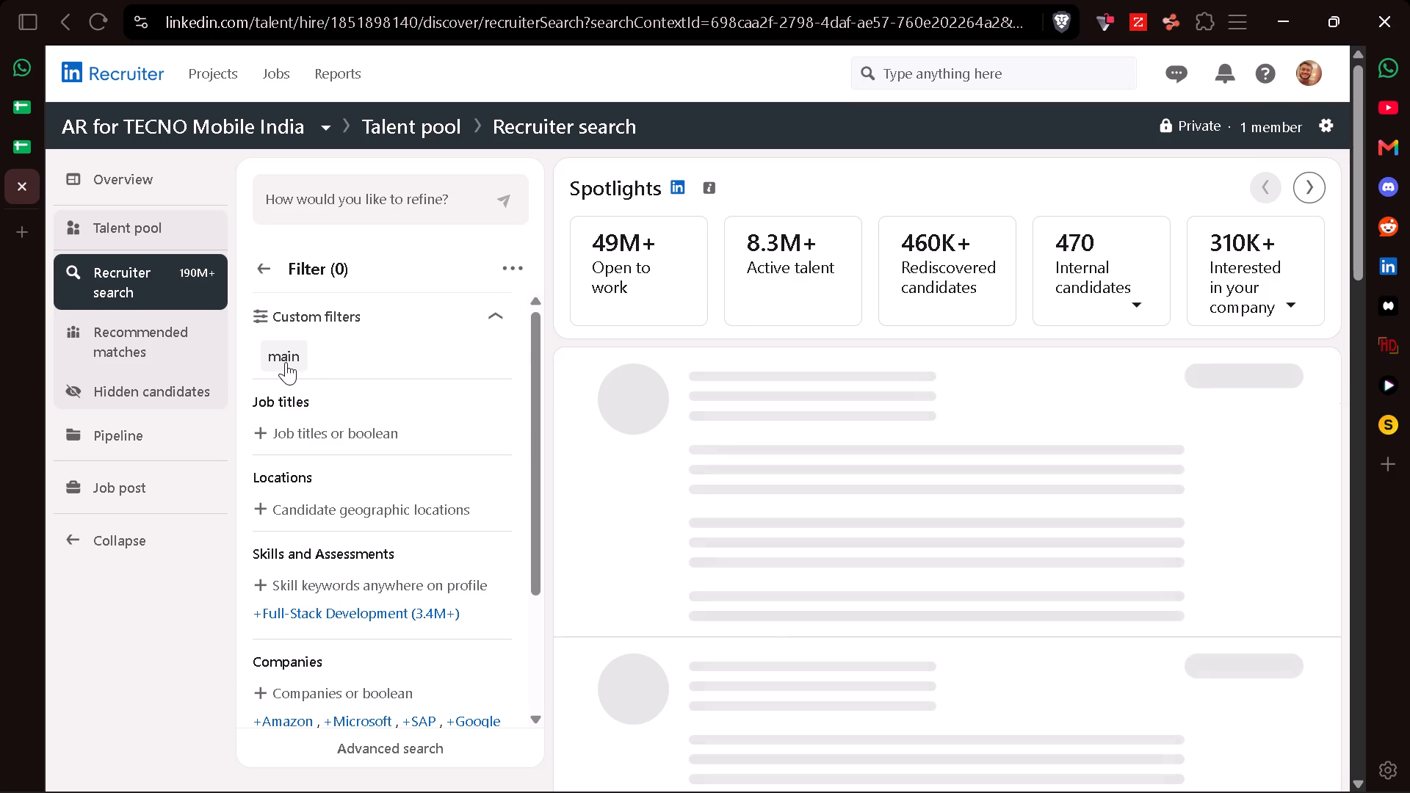
# Remove the Justdial company from the Companies filter.
pyautogui.scroll(-2, 286, 362)
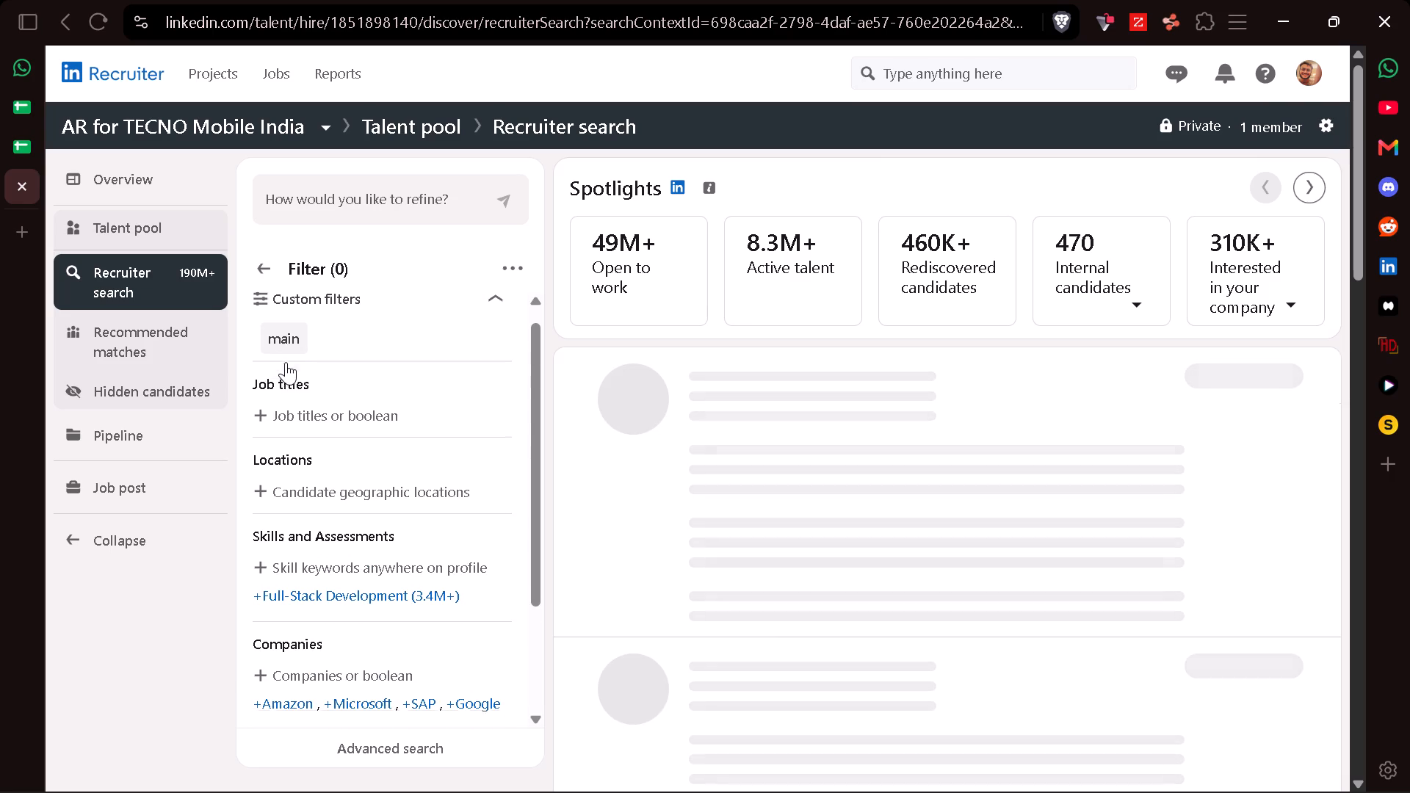
pyautogui.scroll(-2, 286, 362)
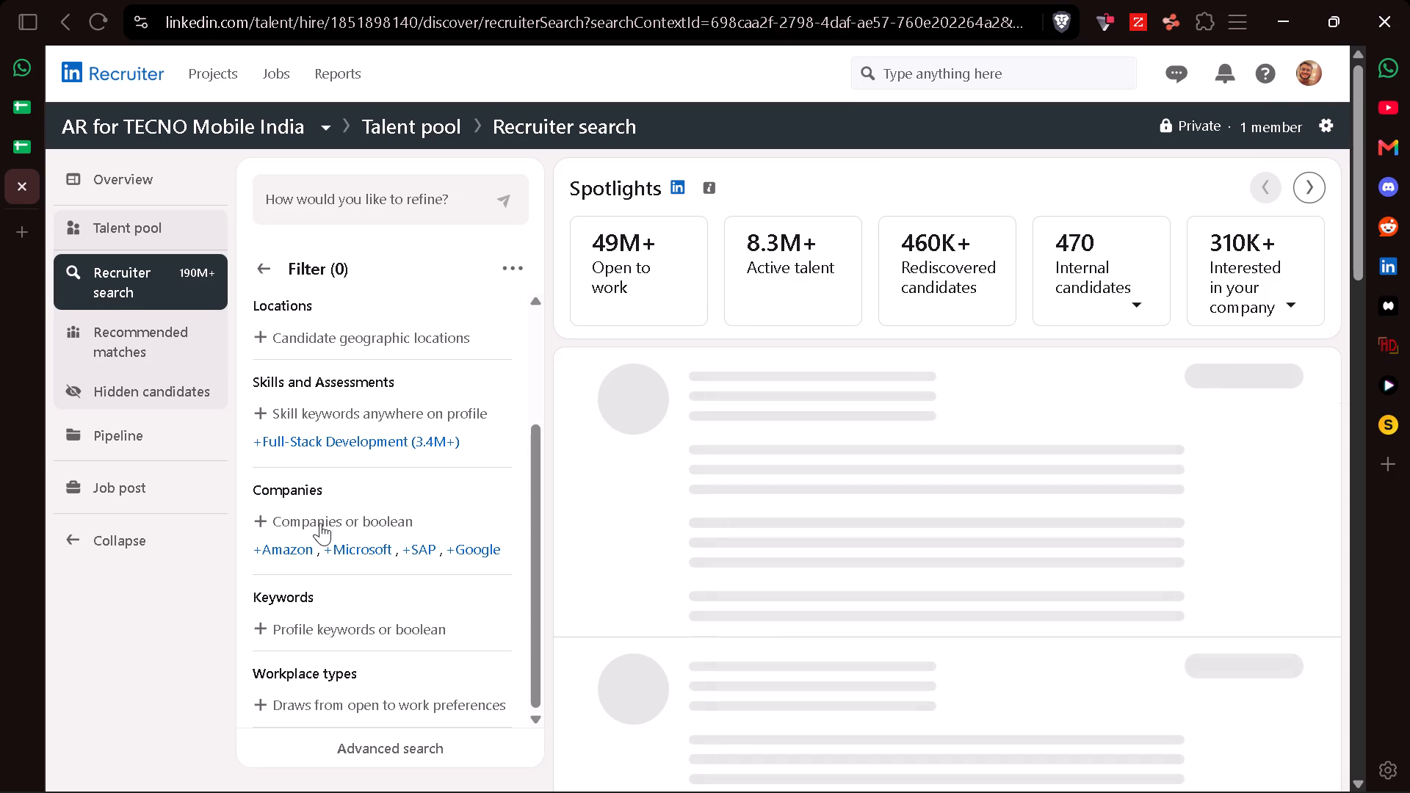
pyautogui.scroll(-1, 320, 523)
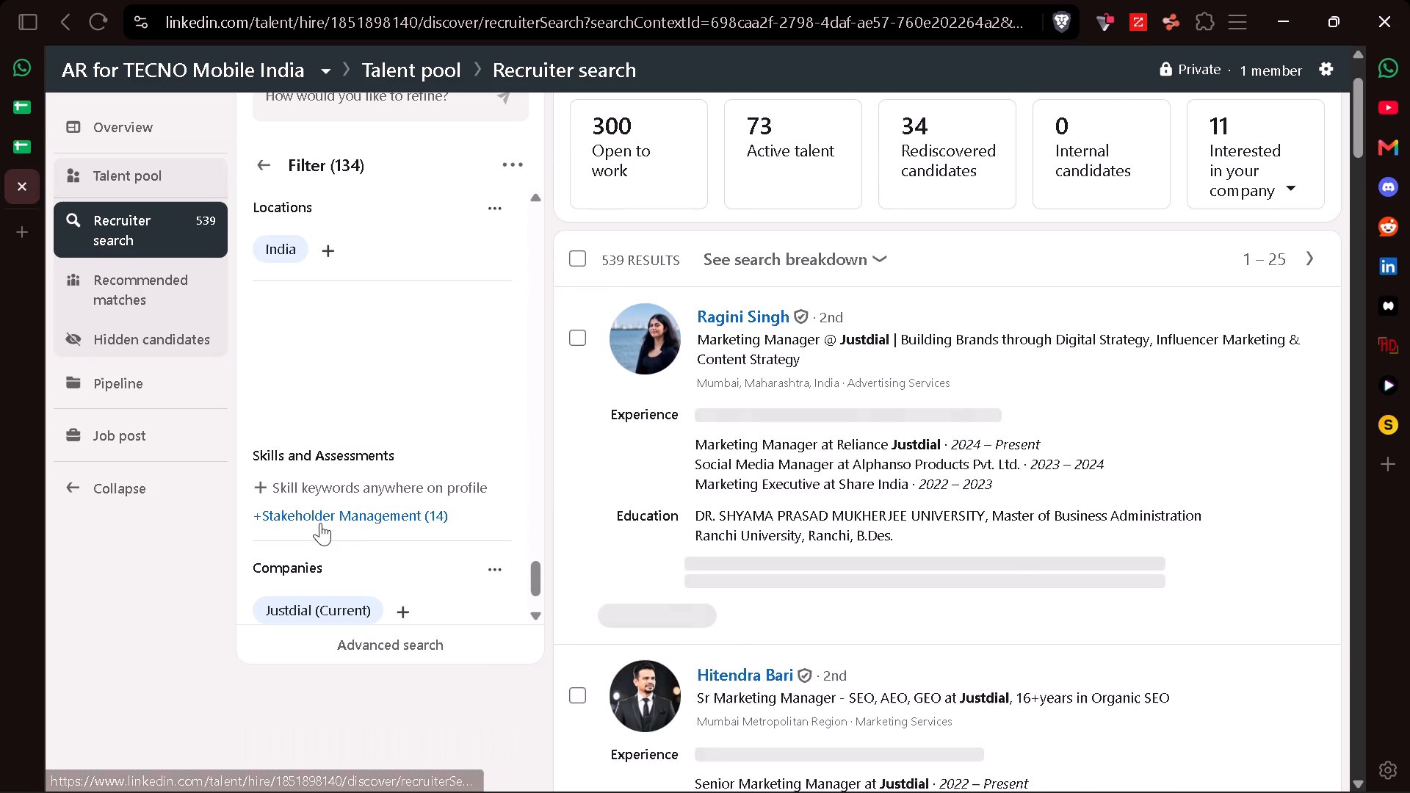
pyautogui.scroll(-4, 320, 523)
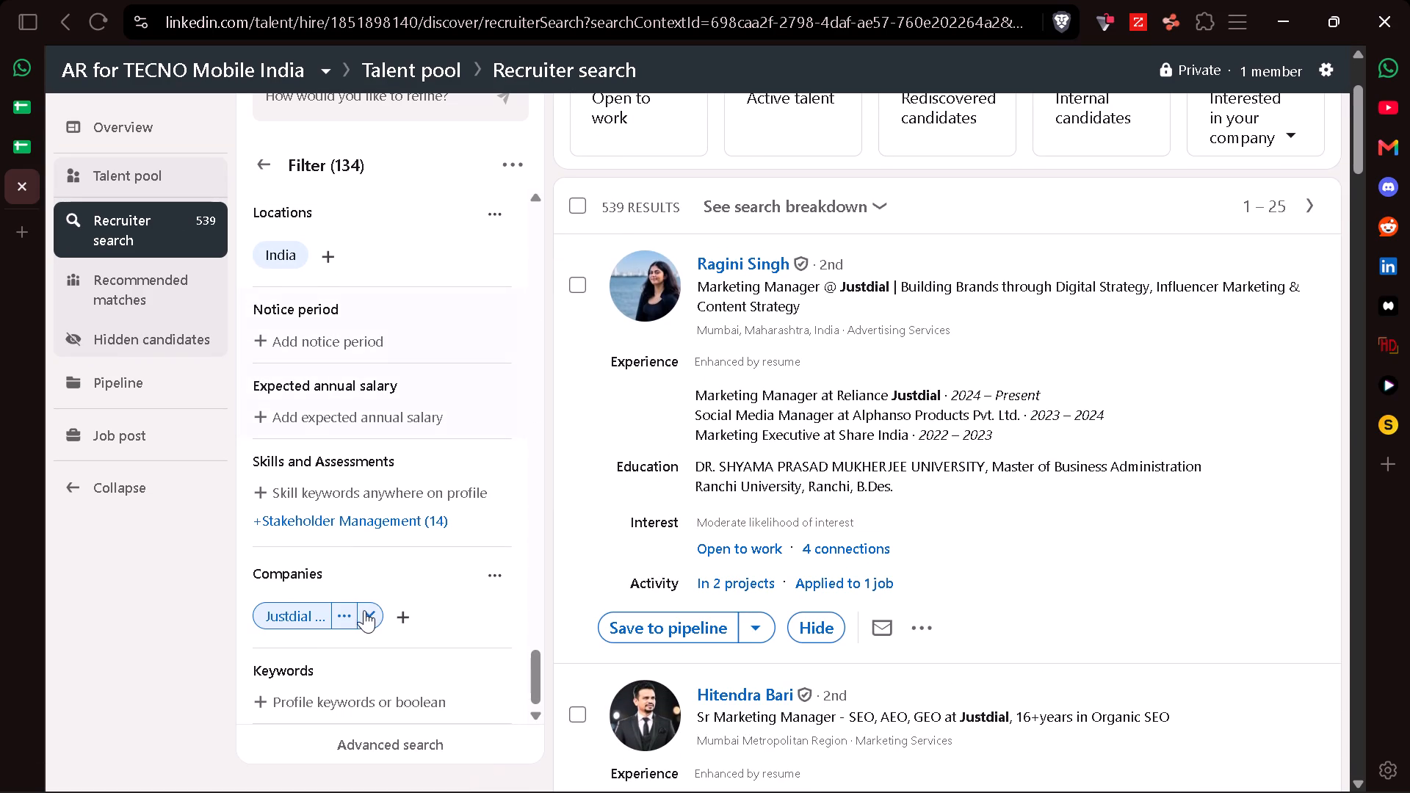
pyautogui.click(366, 612)
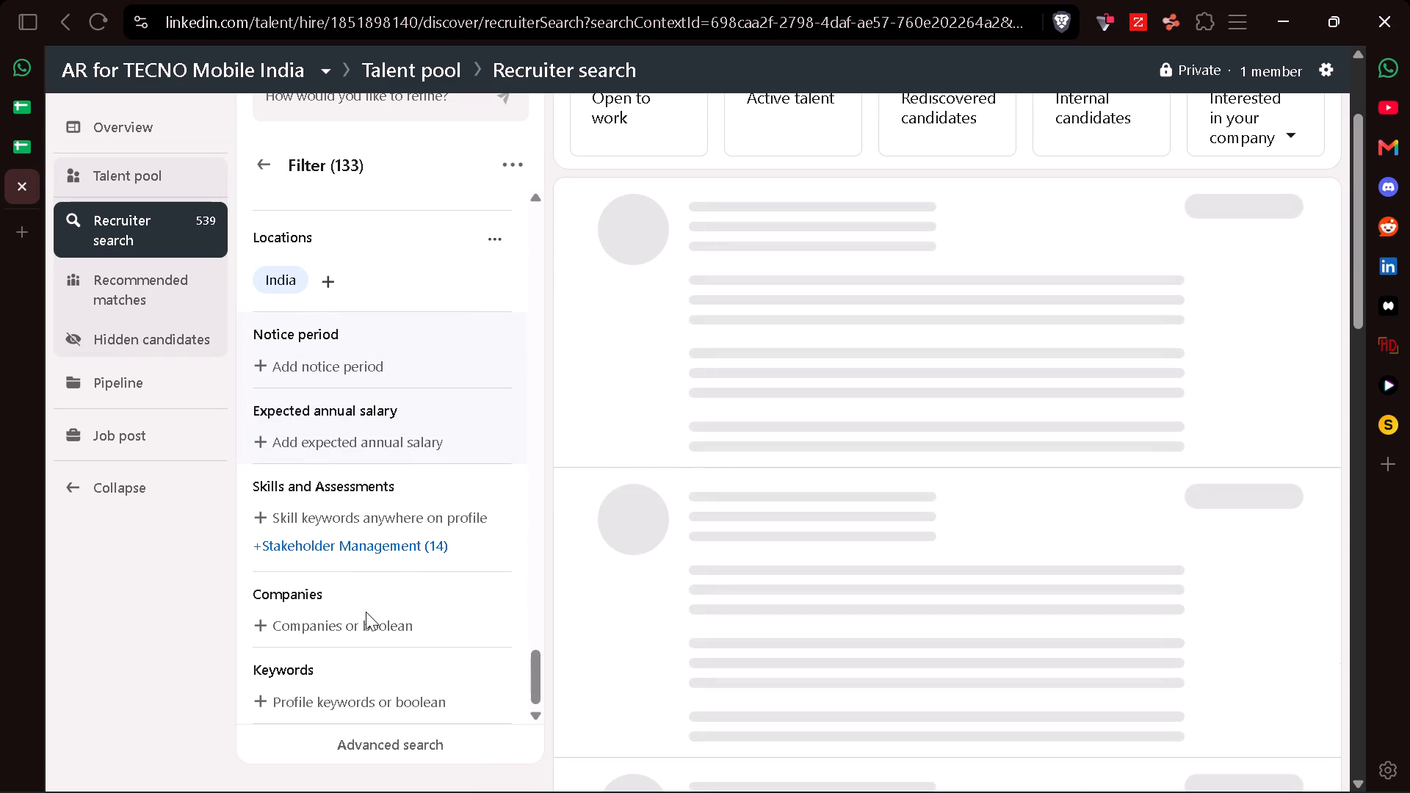
# Search for TECNO Mobile in the Companies filter and add TECNO Mobile India as a company.
pyautogui.scroll(-1, 366, 612)
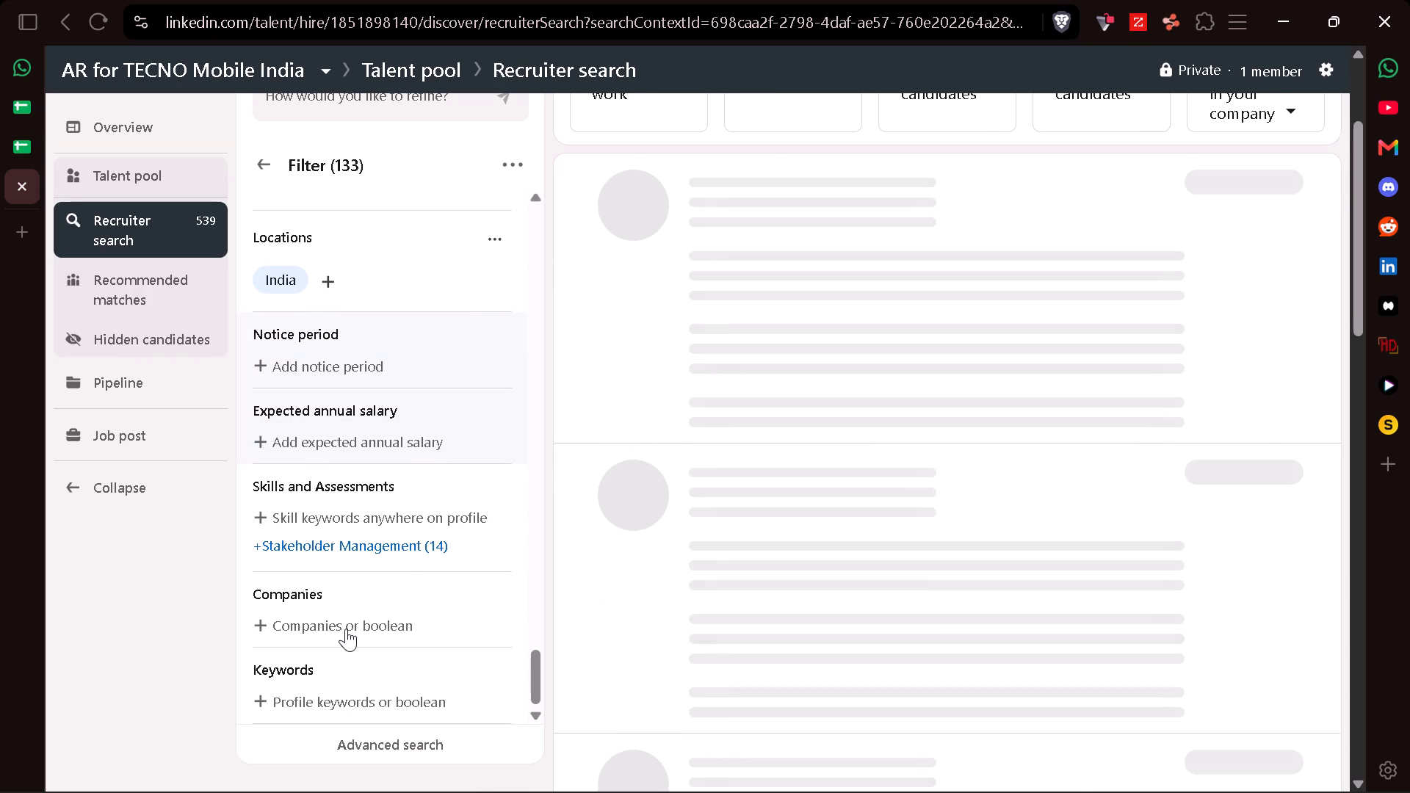
pyautogui.scroll(-1, 334, 388)
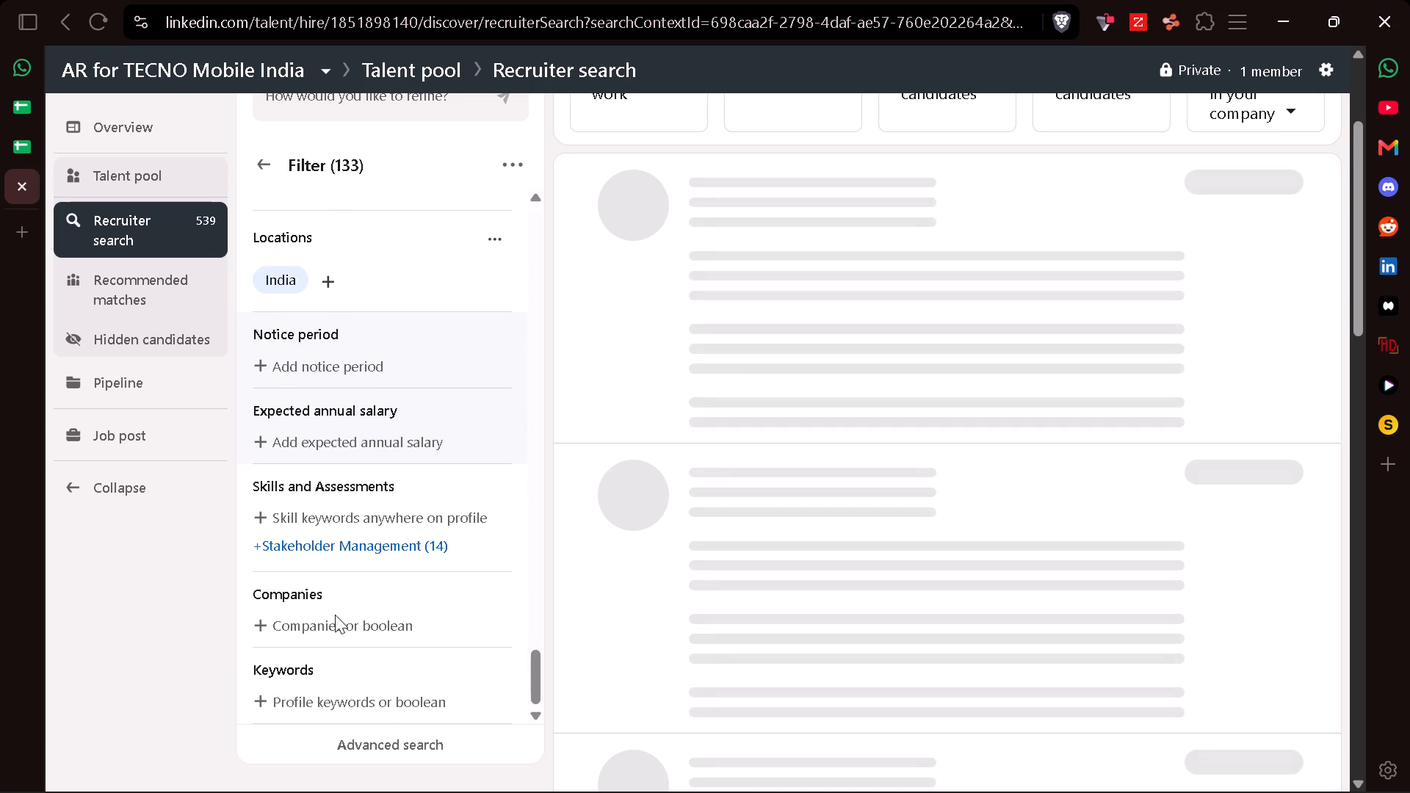
pyautogui.click(330, 630)
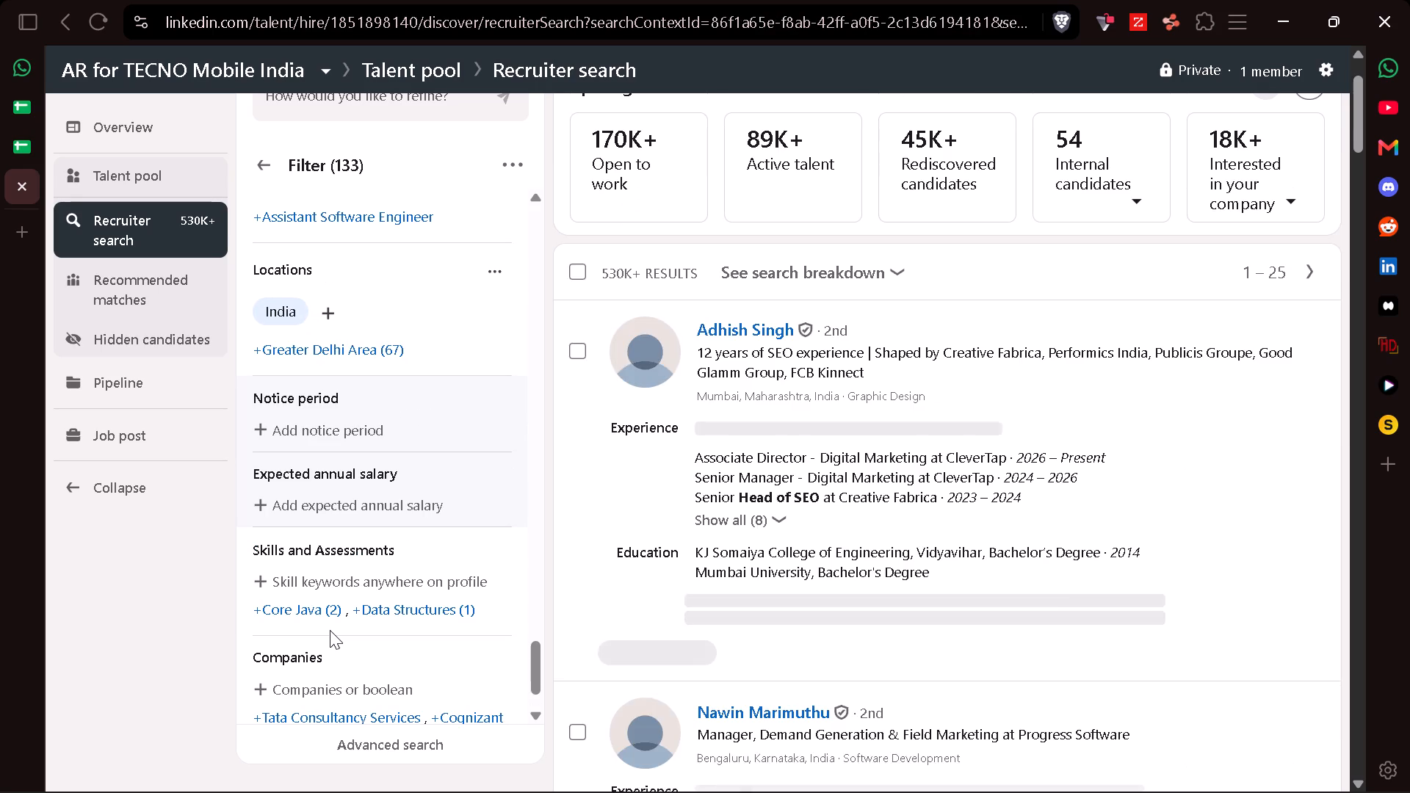
pyautogui.click(356, 689)
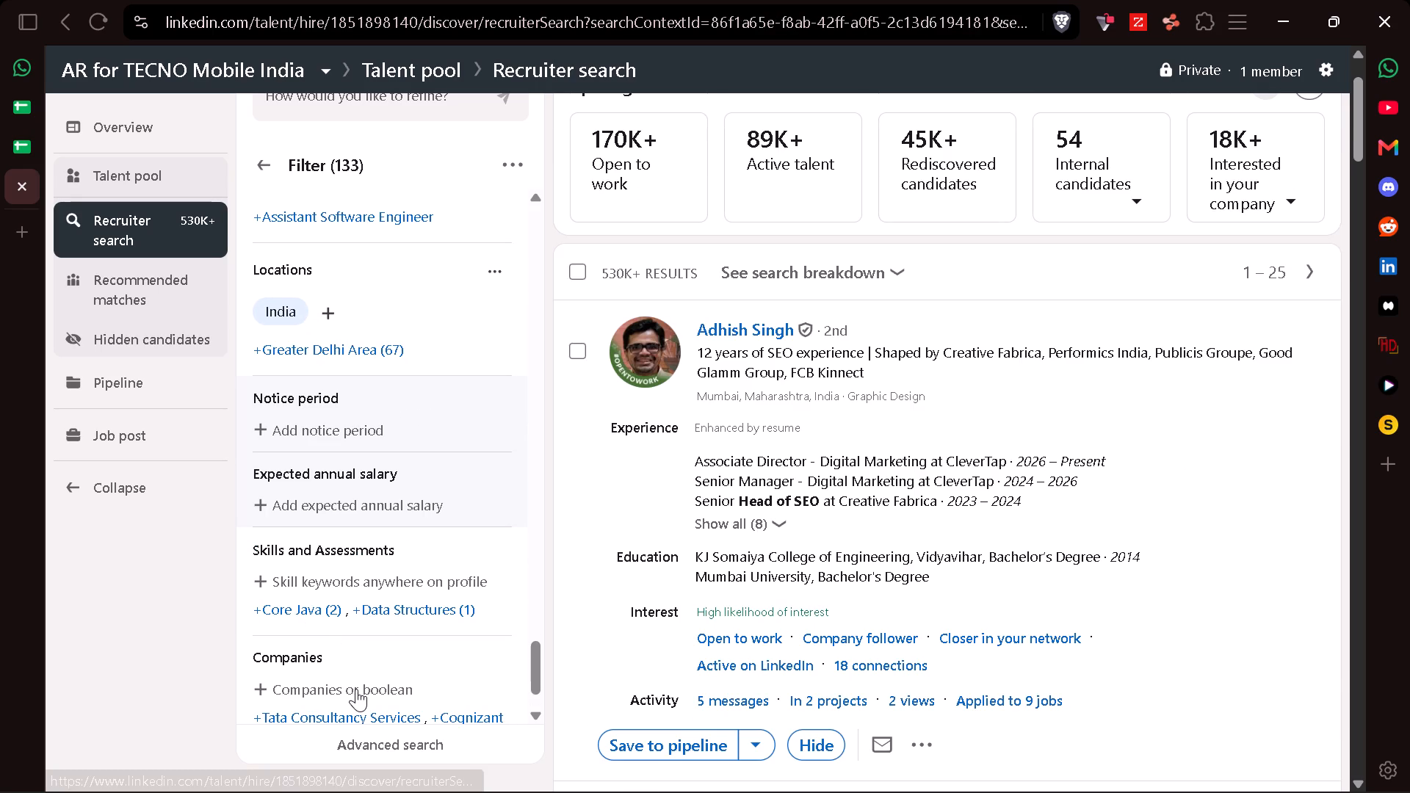
pyautogui.write('RECNO')
pyautogui.press('BackSpace')
pyautogui.press('BackSpace')
pyautogui.press('BackSpace')
pyautogui.press('BackSpace')
pyautogui.press('BackSpace')
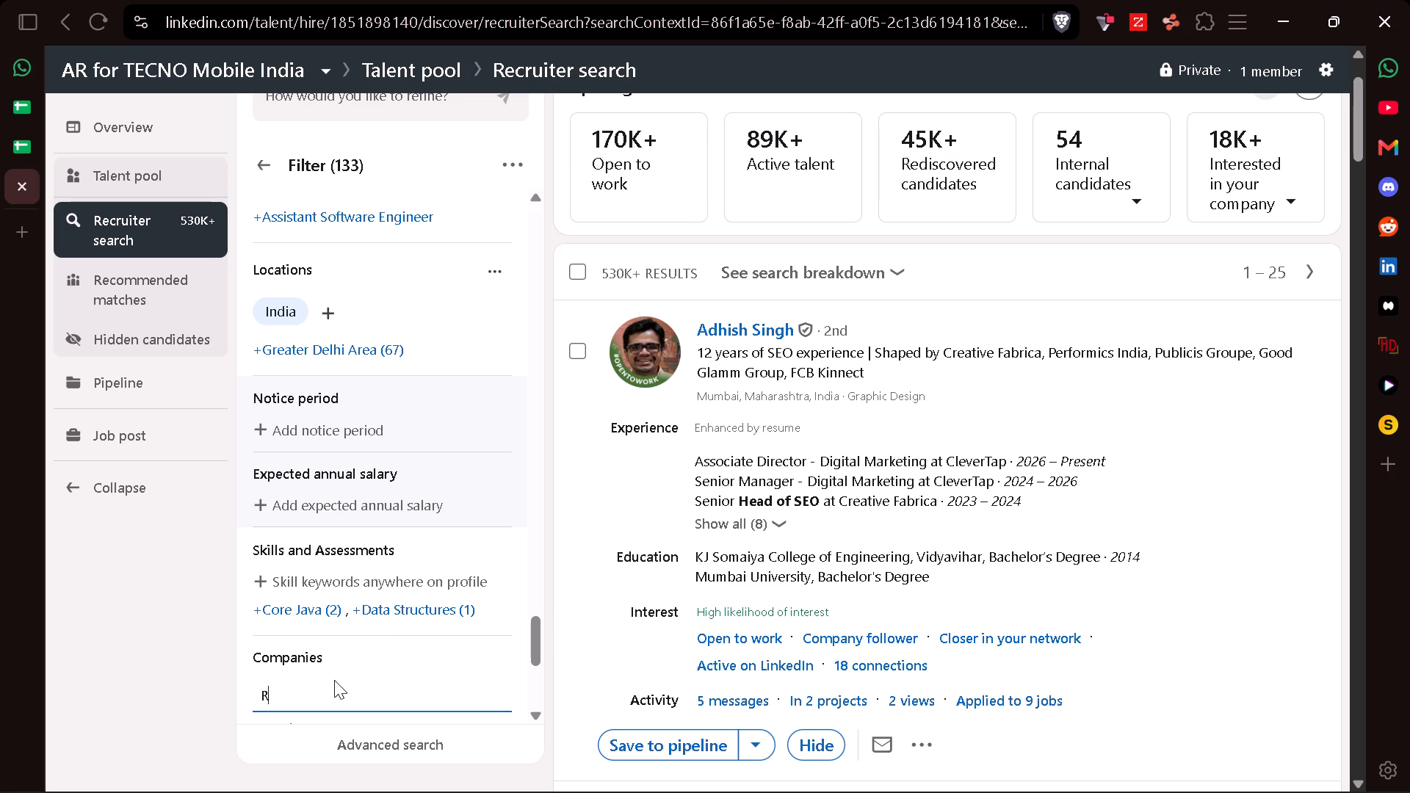
pyautogui.press('BackSpace')
pyautogui.write('TECNO')
pyautogui.scroll(-1, 339, 652)
pyautogui.scroll(-2, 334, 559)
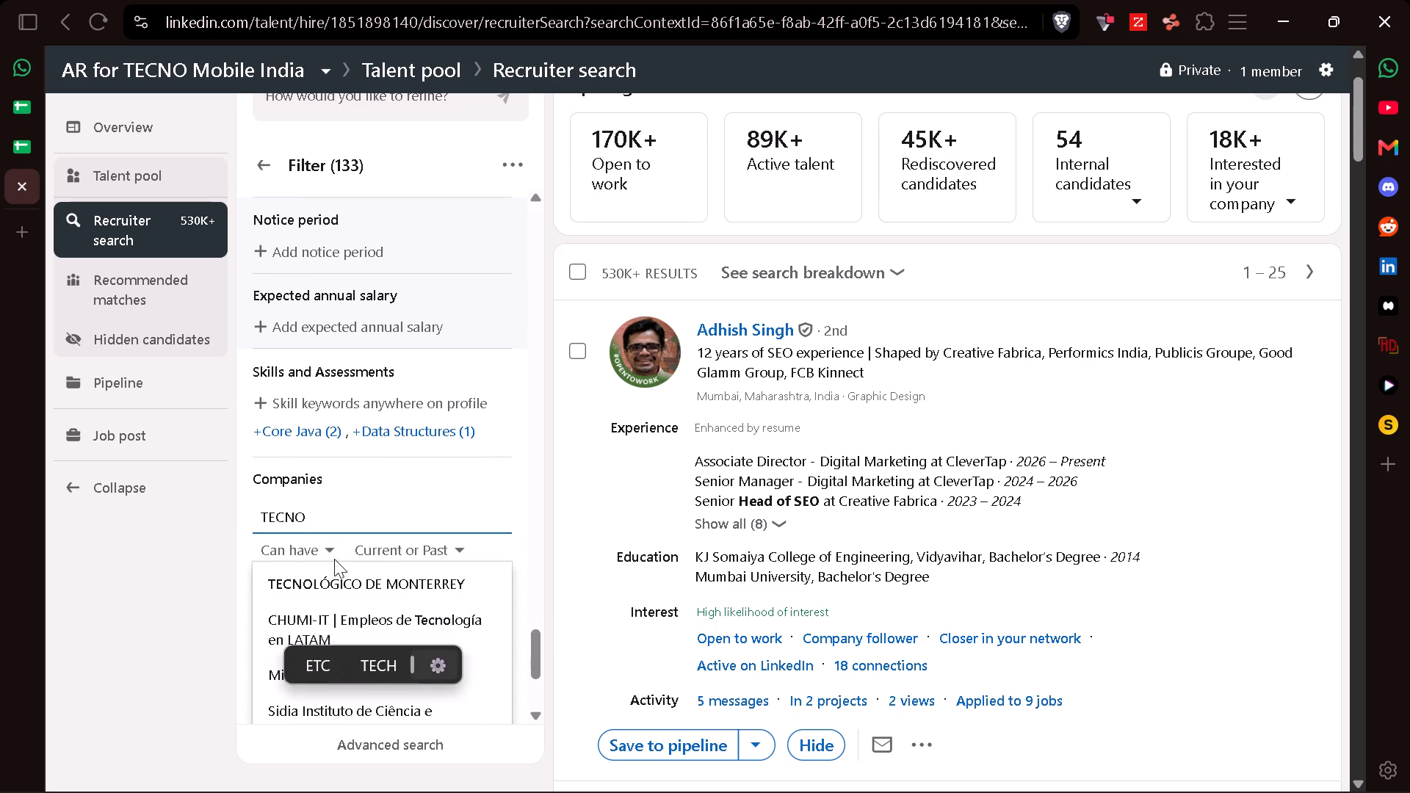
pyautogui.scroll(-1, 334, 559)
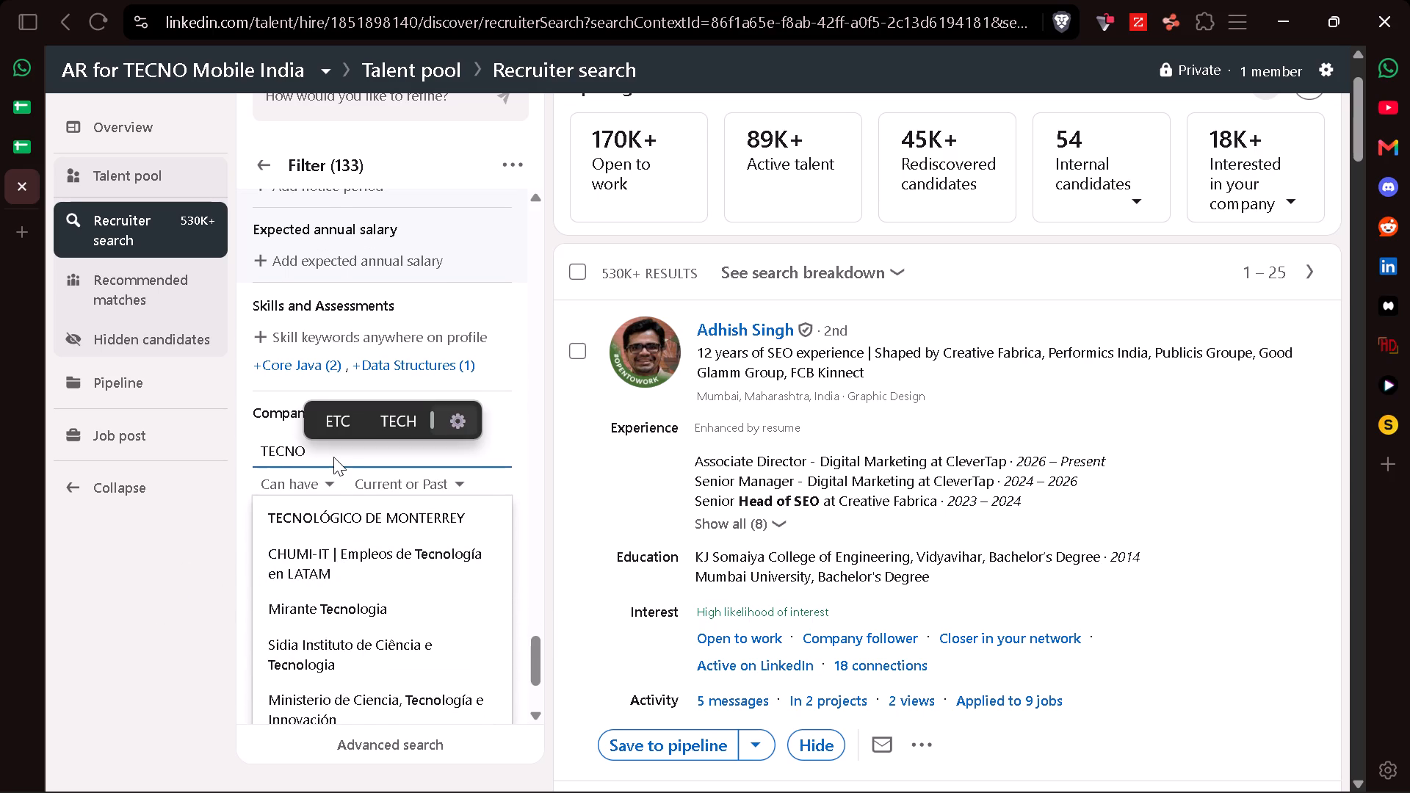
pyautogui.press('space')
pyautogui.press('BackSpace')
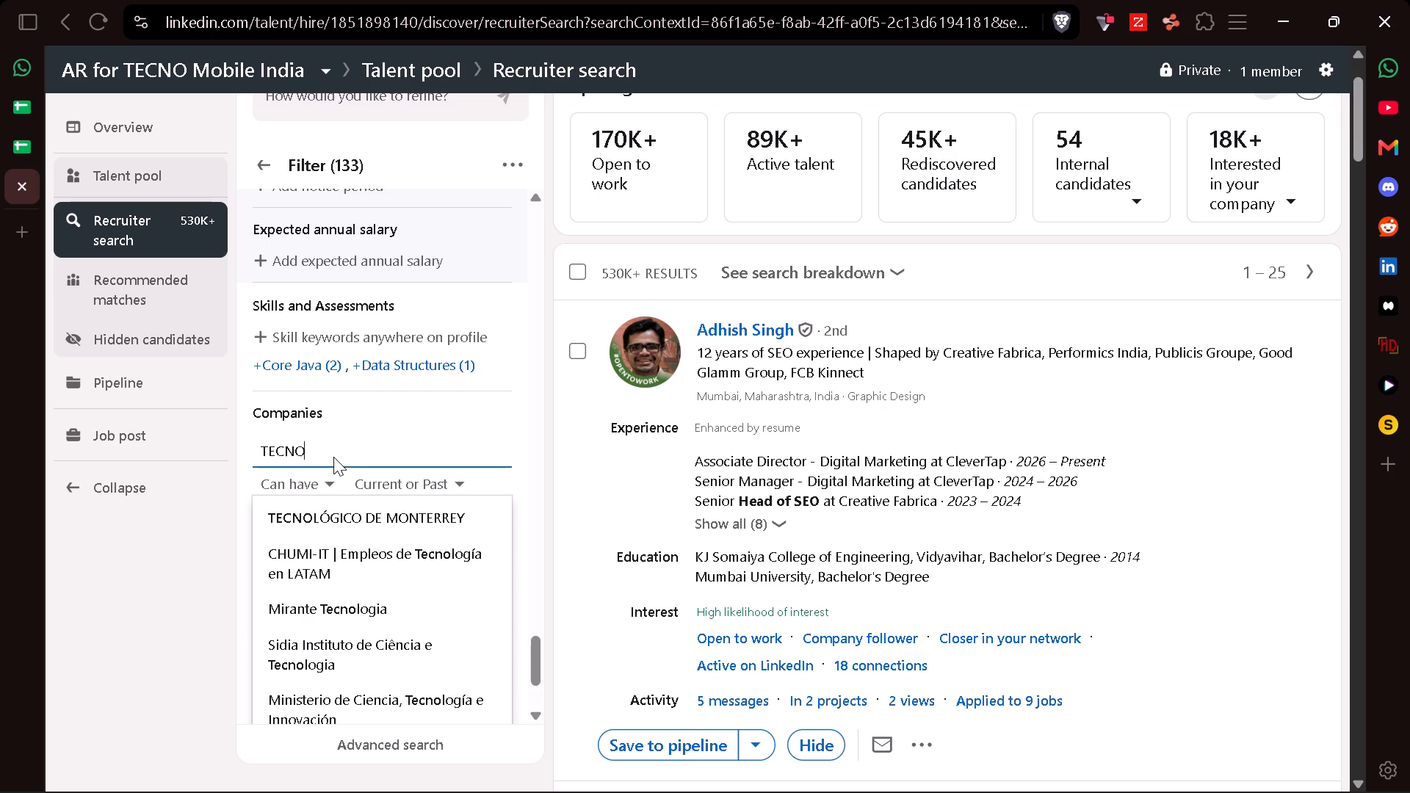
pyautogui.press('space')
pyautogui.write('Mobile')
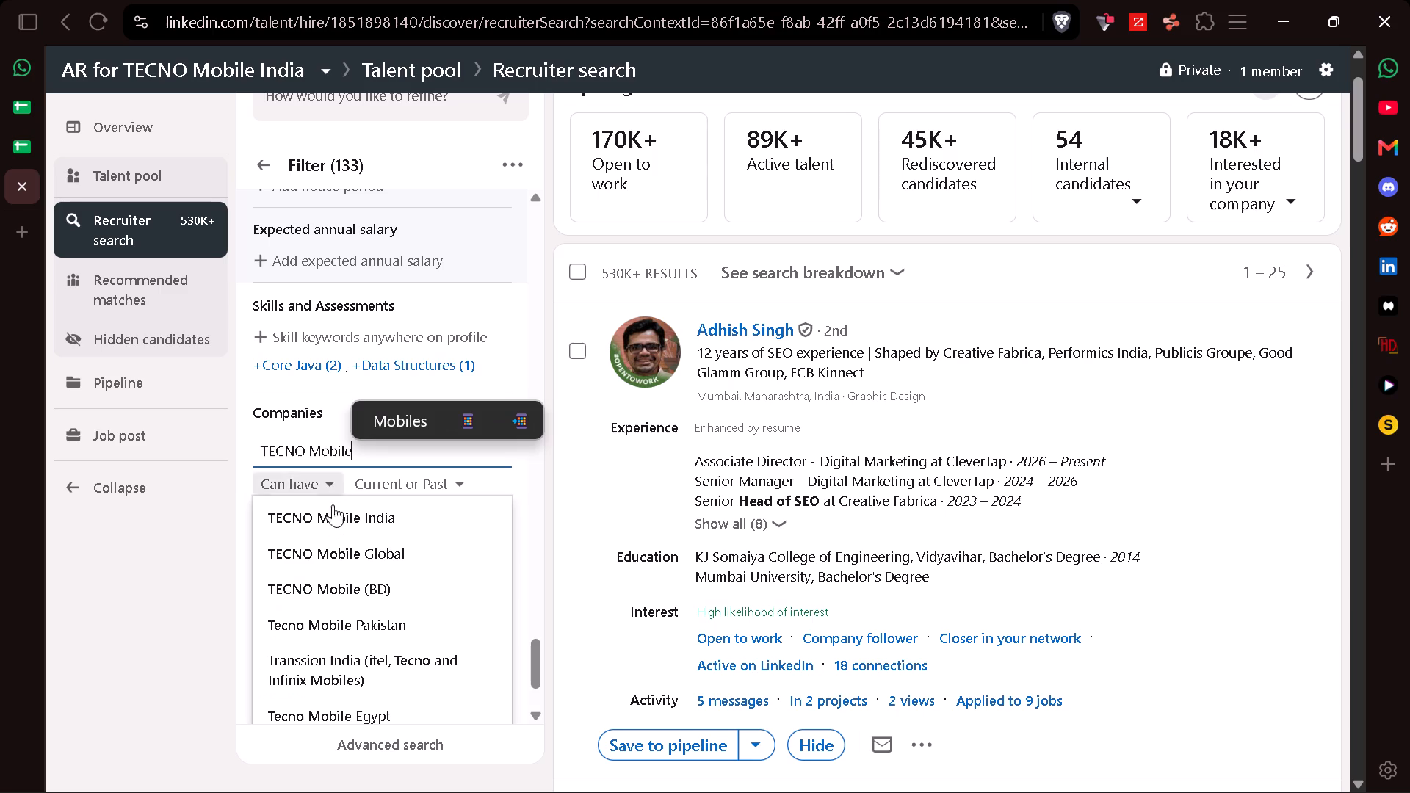
pyautogui.click(331, 521)
# Open the further options of the Companies filter.
pyautogui.click(505, 414)
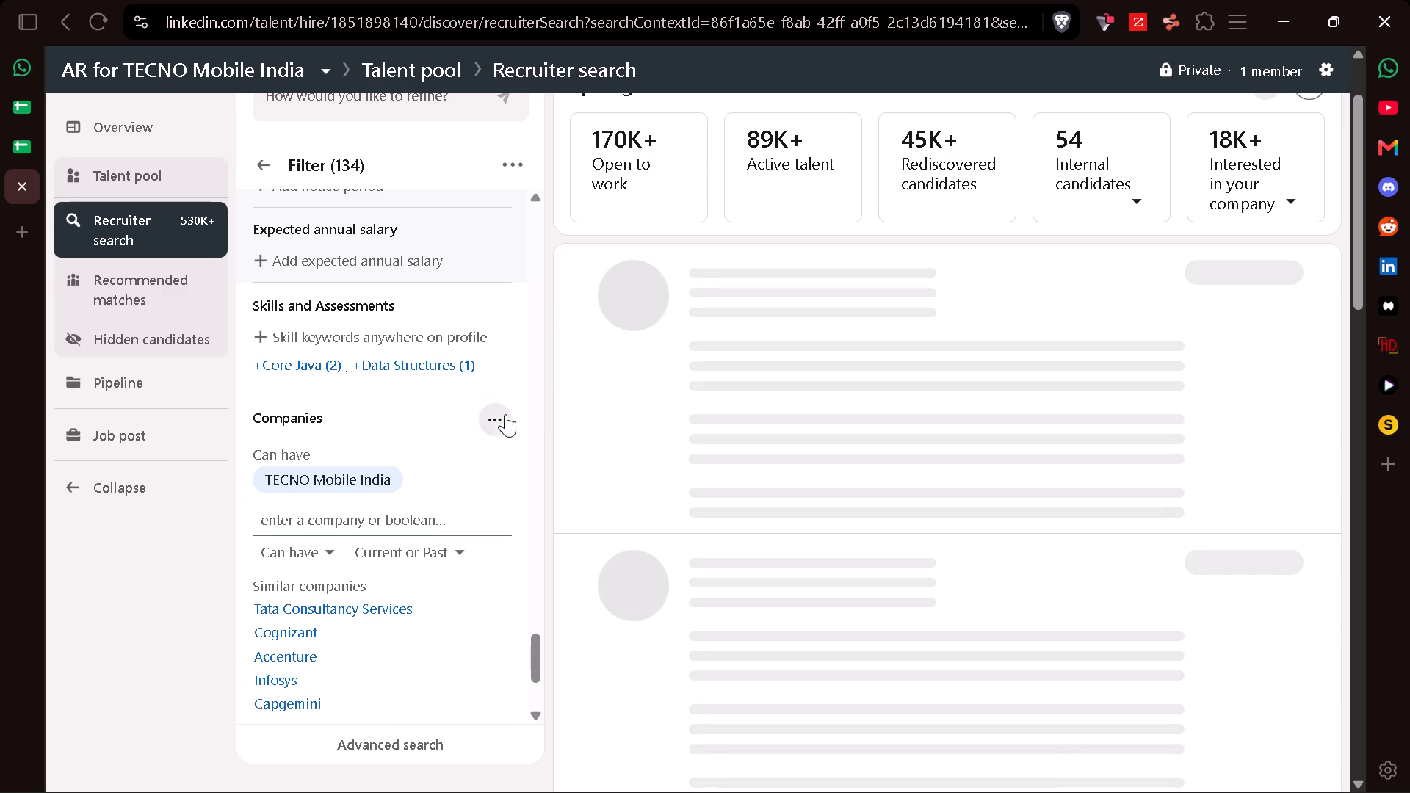
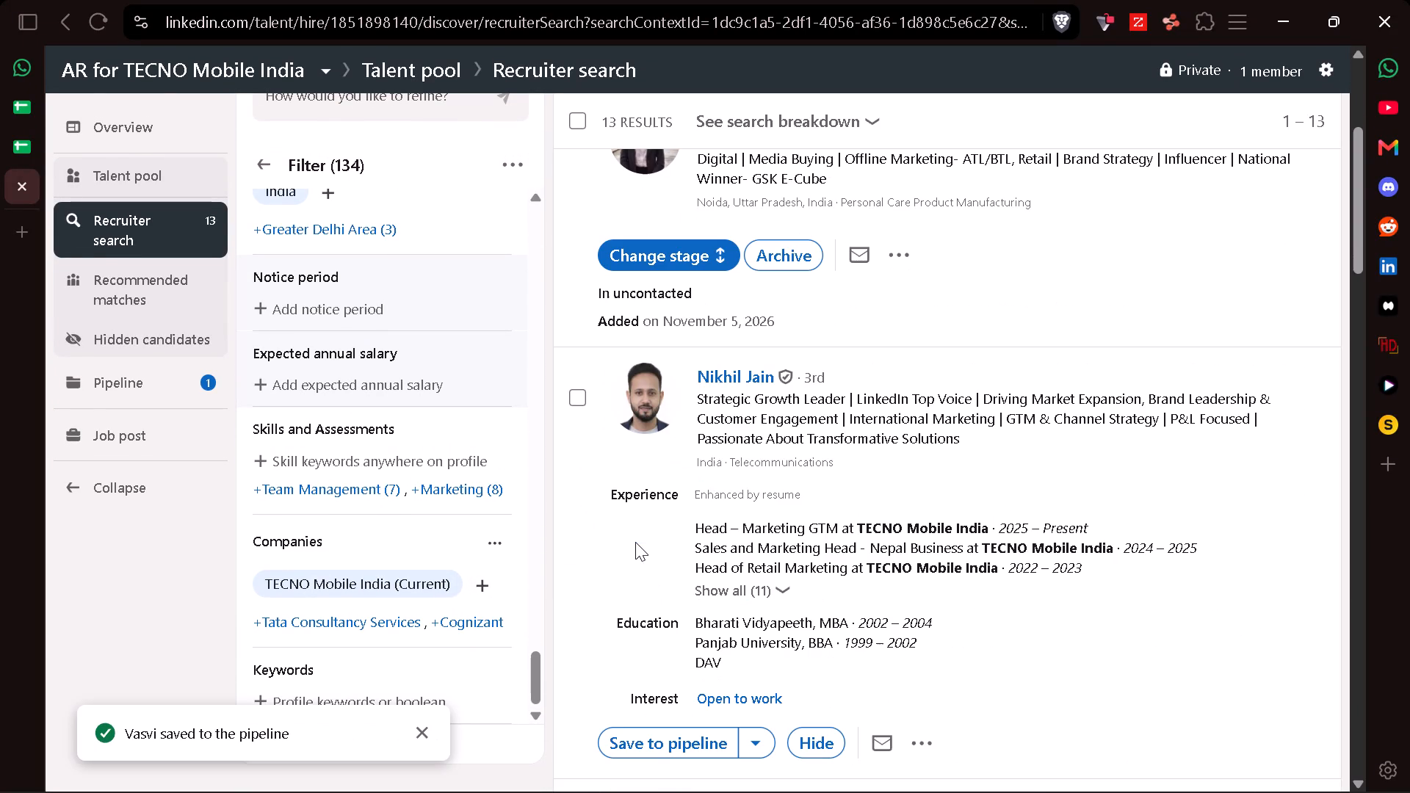
# Save the Marketing GTM head, the Head of Marketing and the Assistant Creative Director at TECNO Mobile India to the pipeline's uncontacted stage.
pyautogui.scroll(-2, 635, 542)
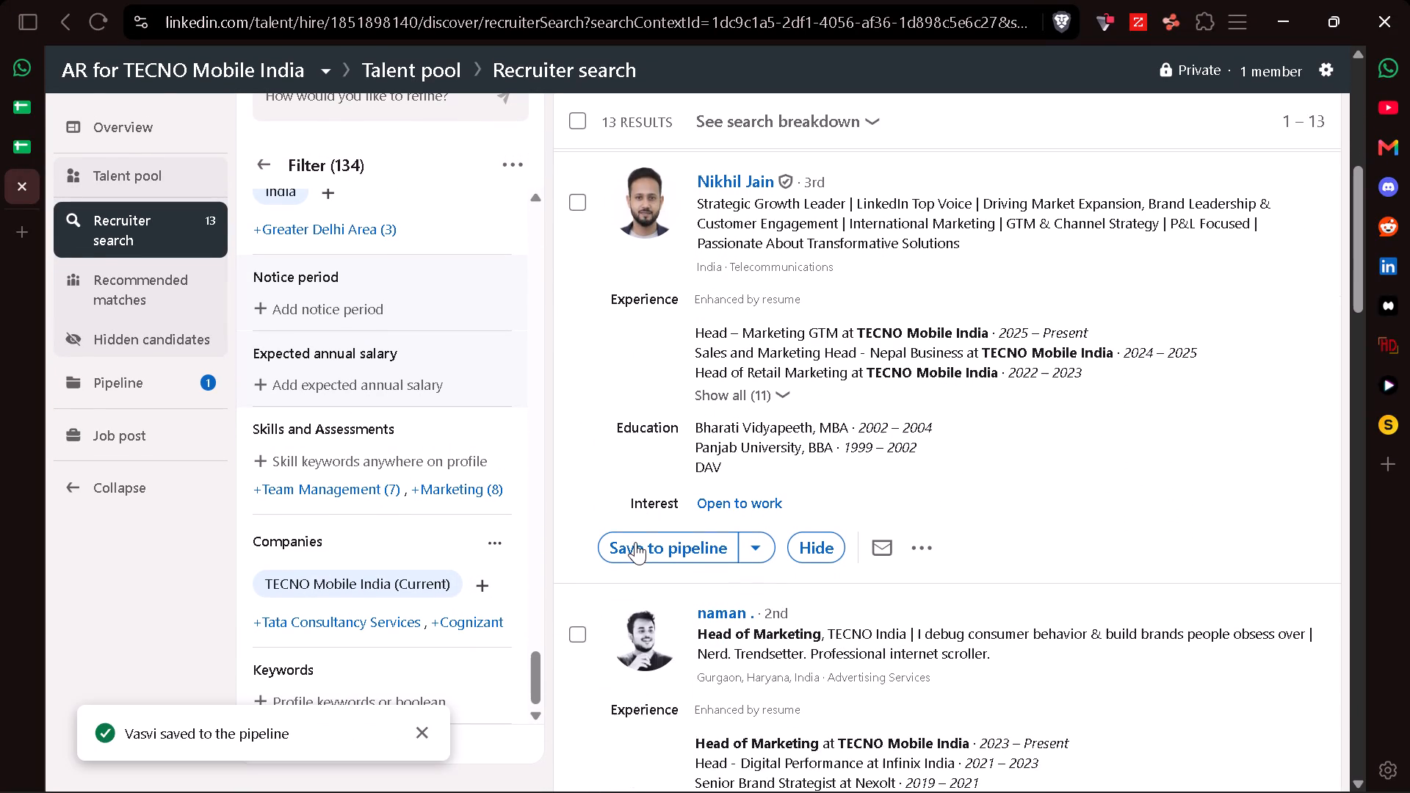
pyautogui.click(638, 545)
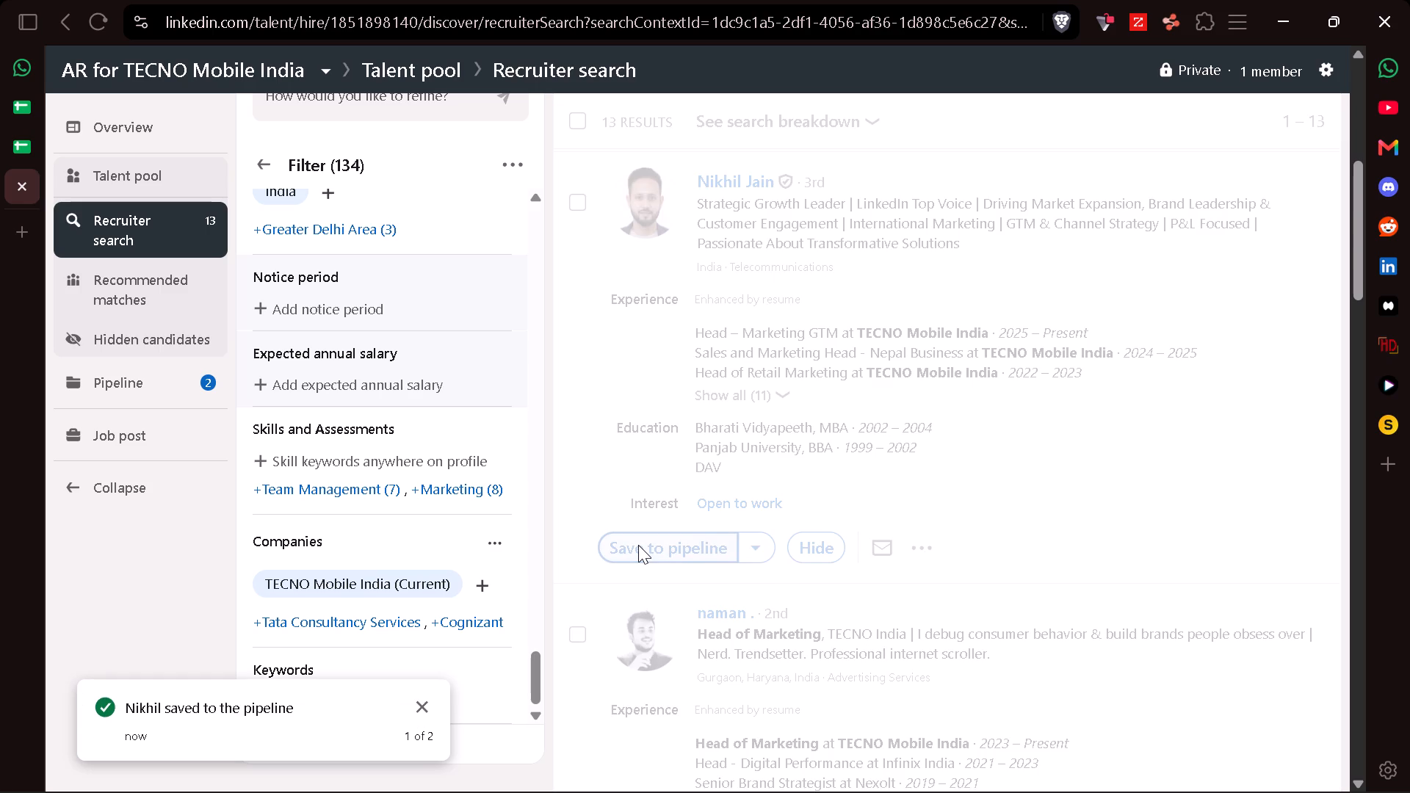
pyautogui.scroll(-3, 638, 545)
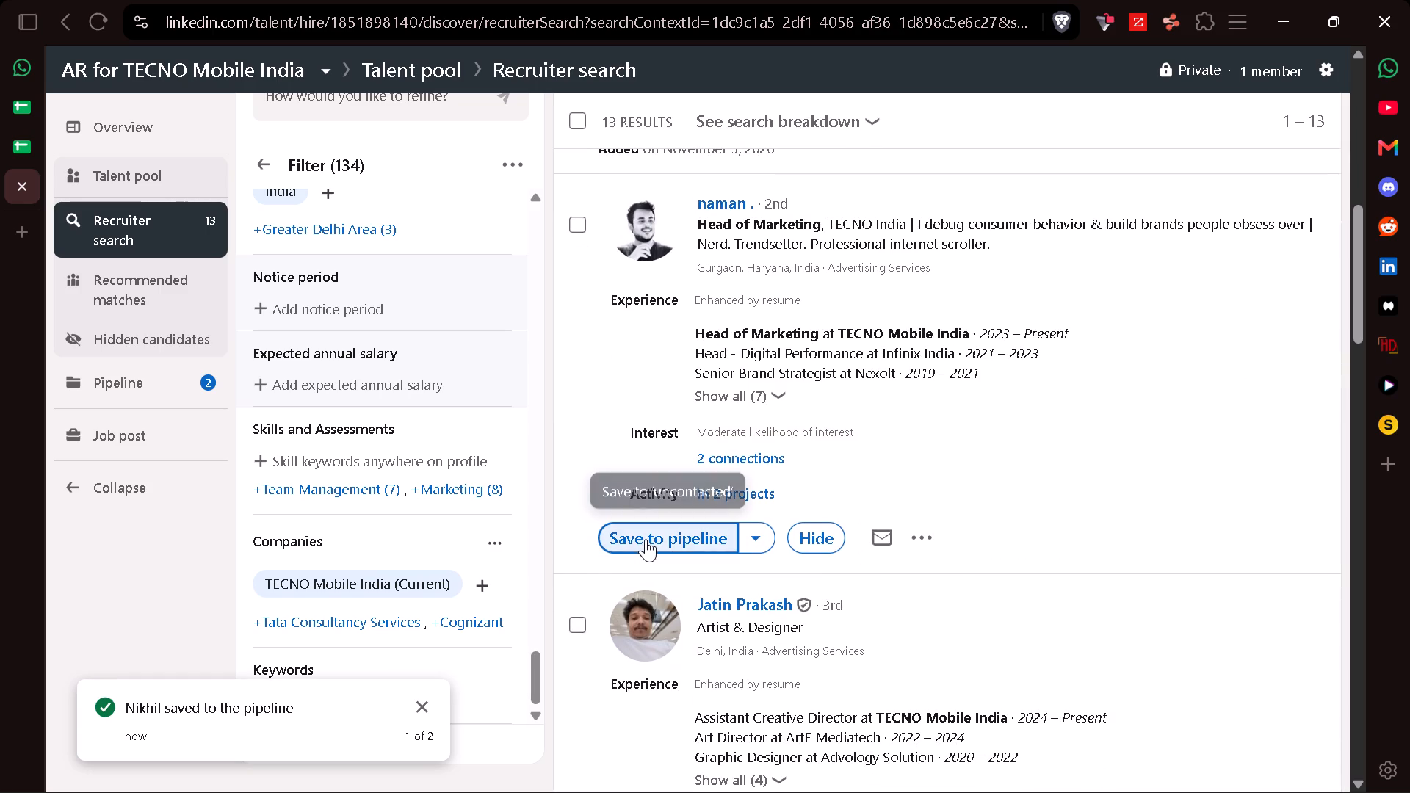
pyautogui.click(646, 539)
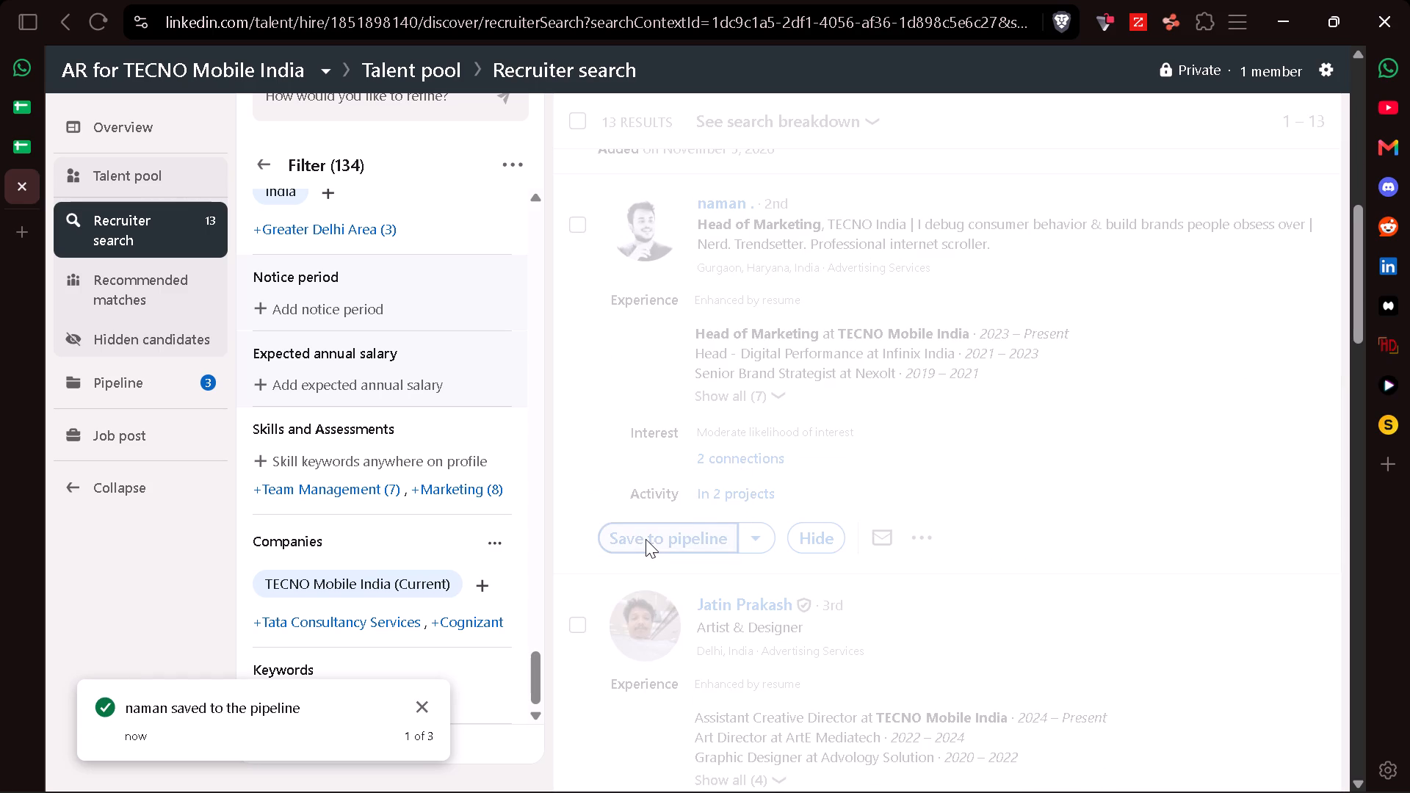
pyautogui.scroll(-2, 646, 539)
pyautogui.click(658, 610)
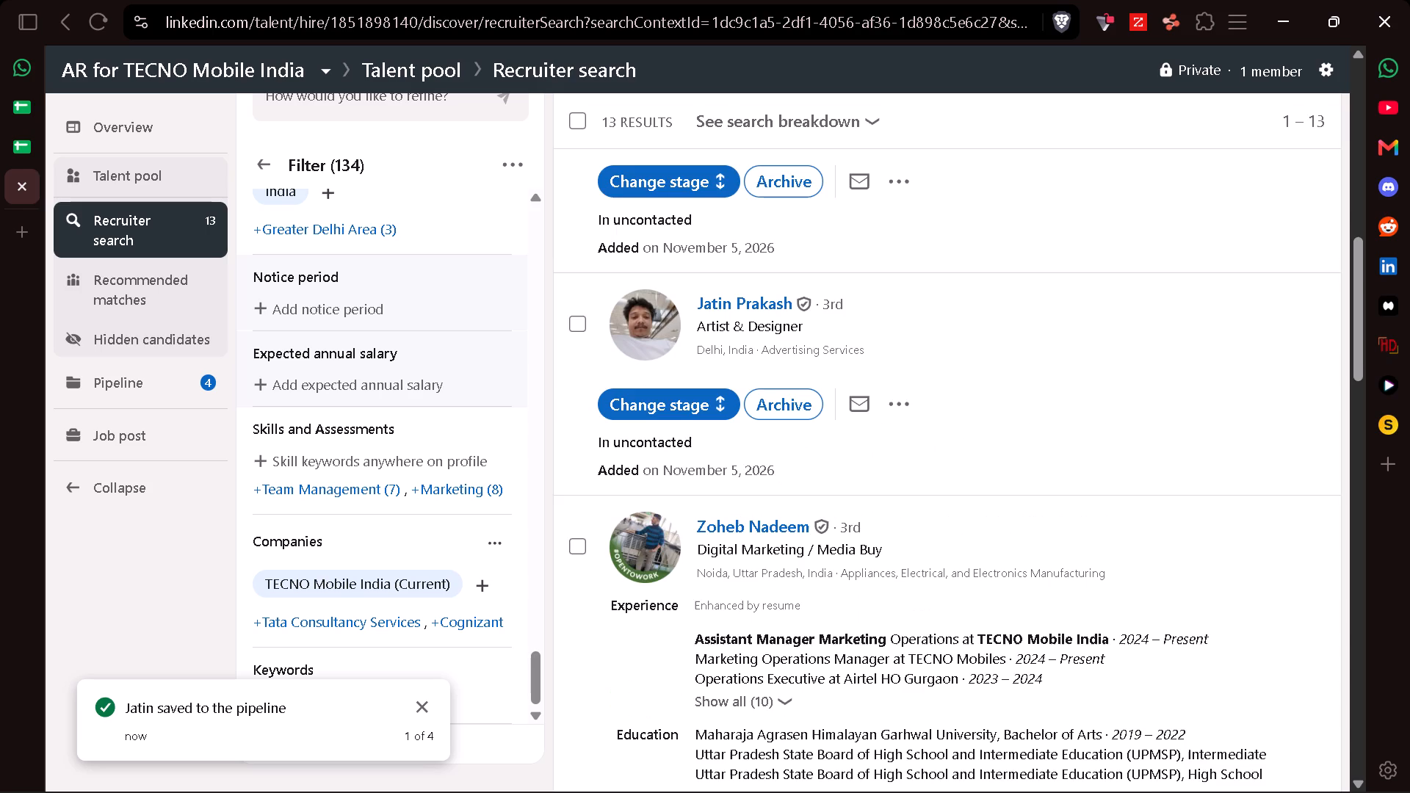
# Save the Noida-based Assistant Manager Marketing Operations at TECNO Mobile India to the pipeline.
pyautogui.scroll(-2, 658, 610)
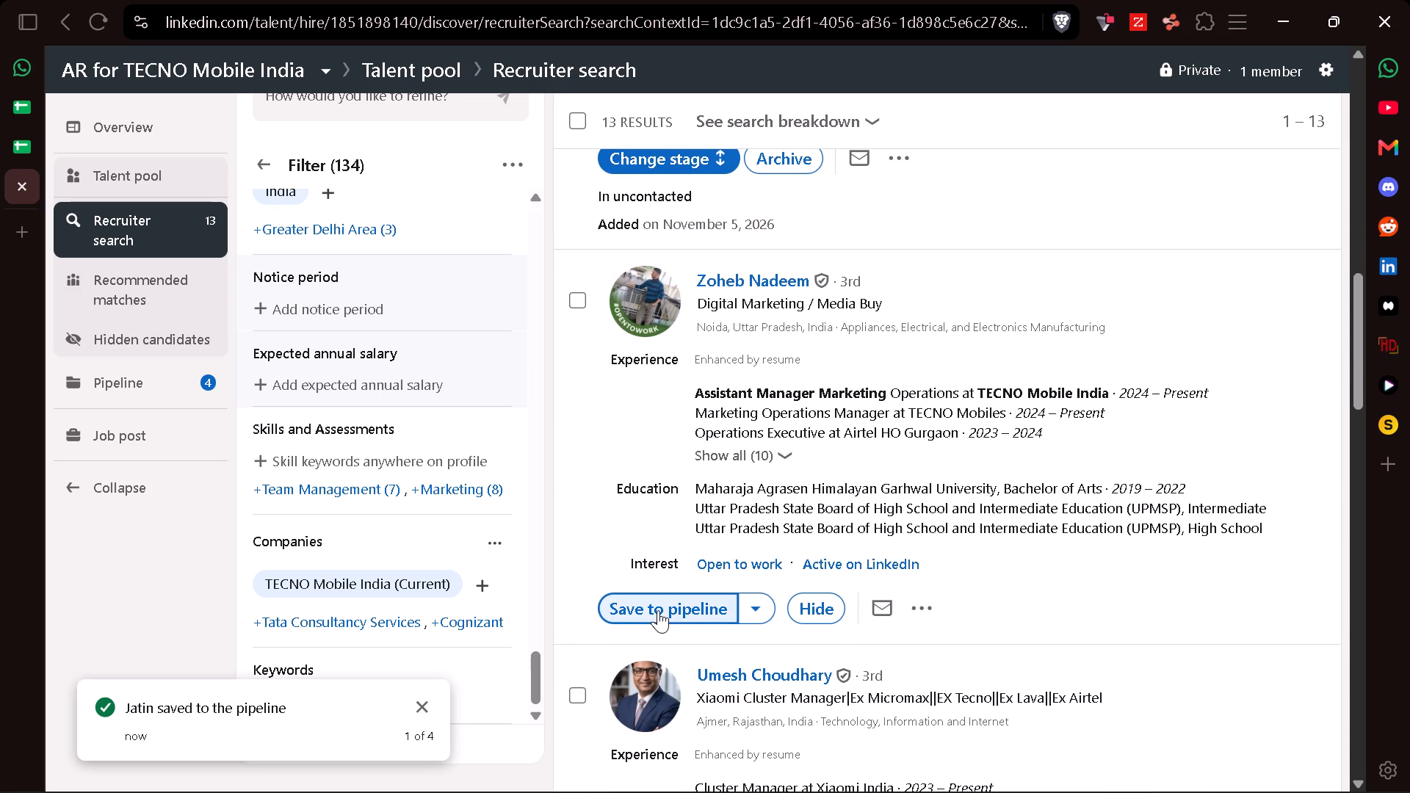
pyautogui.scroll(5, 636, 381)
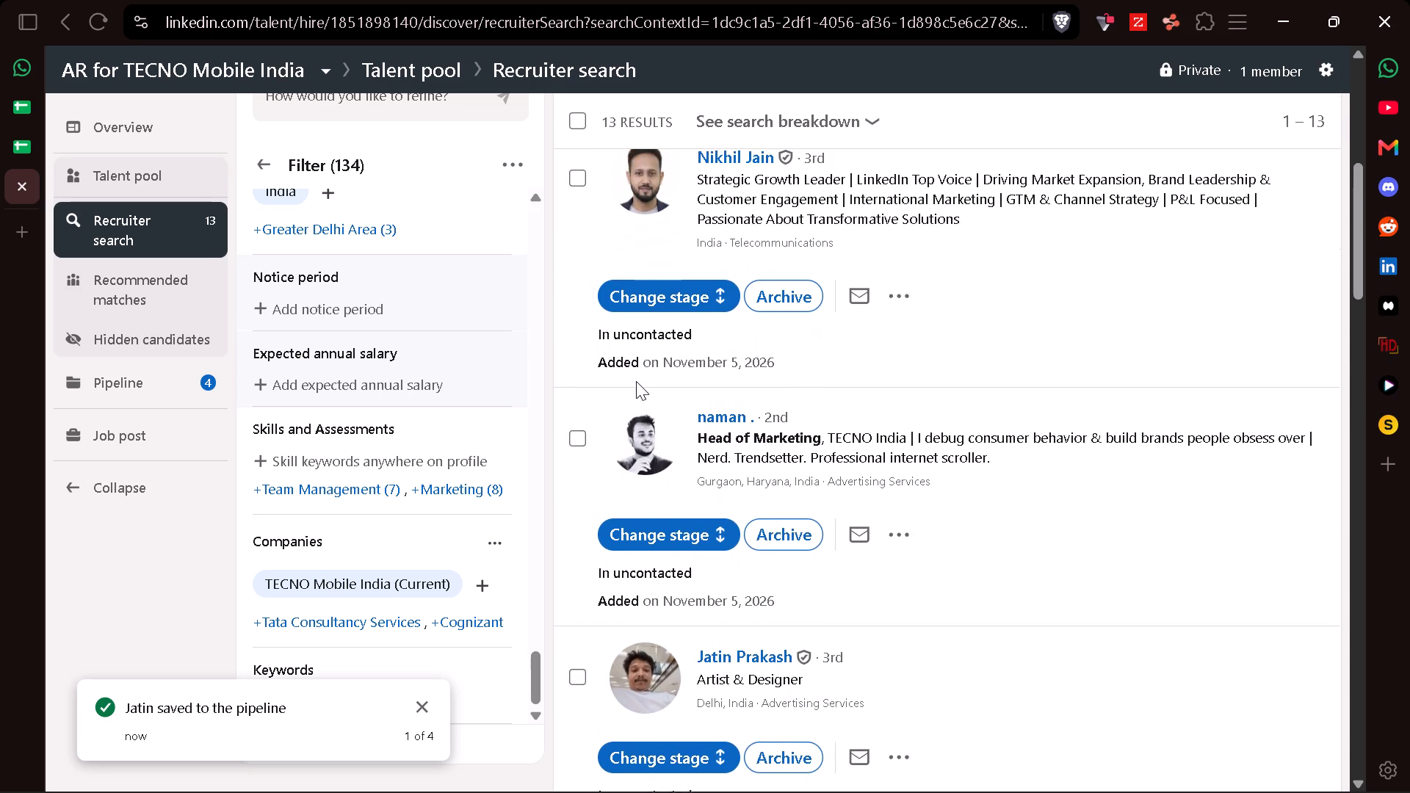
pyautogui.scroll(-6, 636, 381)
pyautogui.scroll(1, 636, 381)
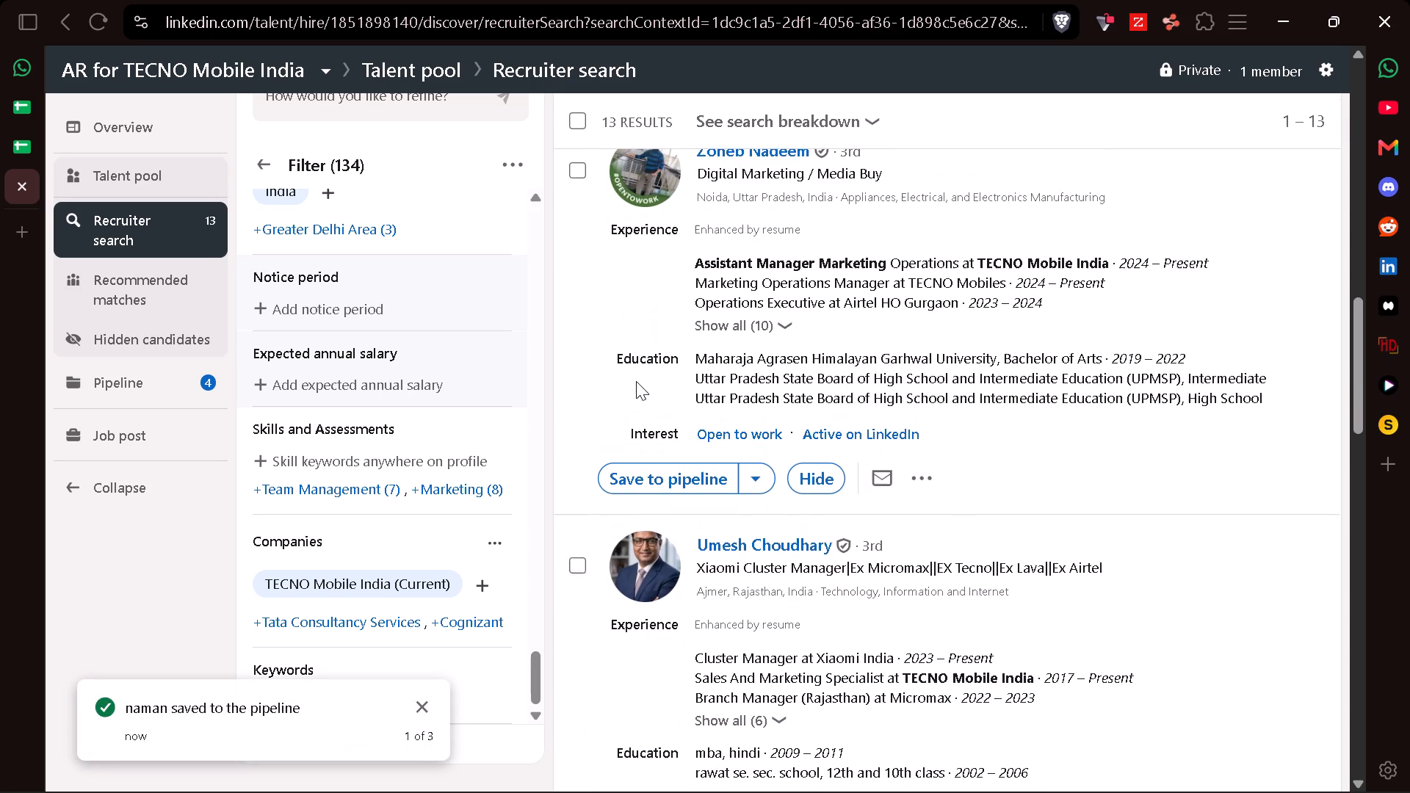
pyautogui.scroll(1, 636, 381)
pyautogui.click(653, 501)
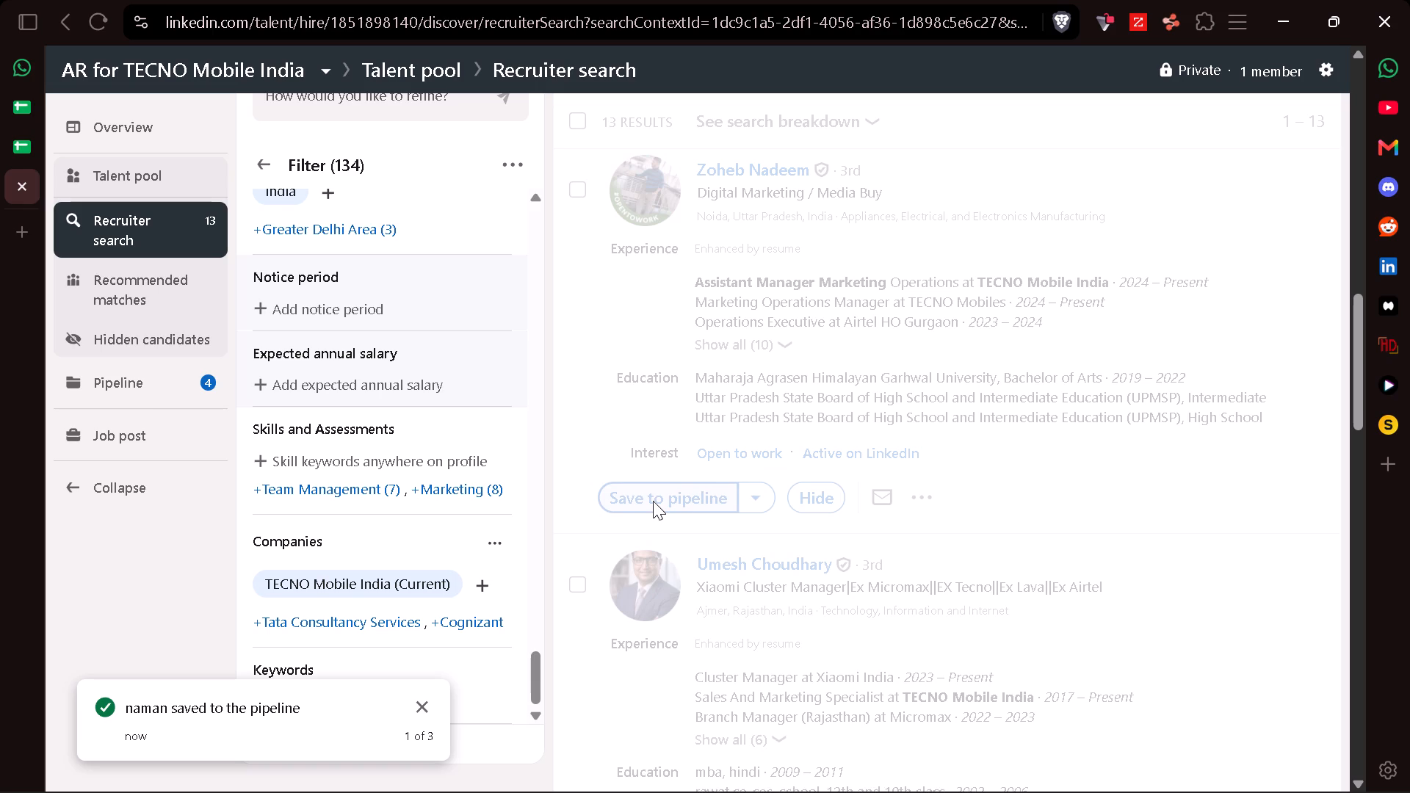
# Examine the experience and locations of the remaining unsaved candidates down to the end of the search results.
pyautogui.scroll(-1, 653, 501)
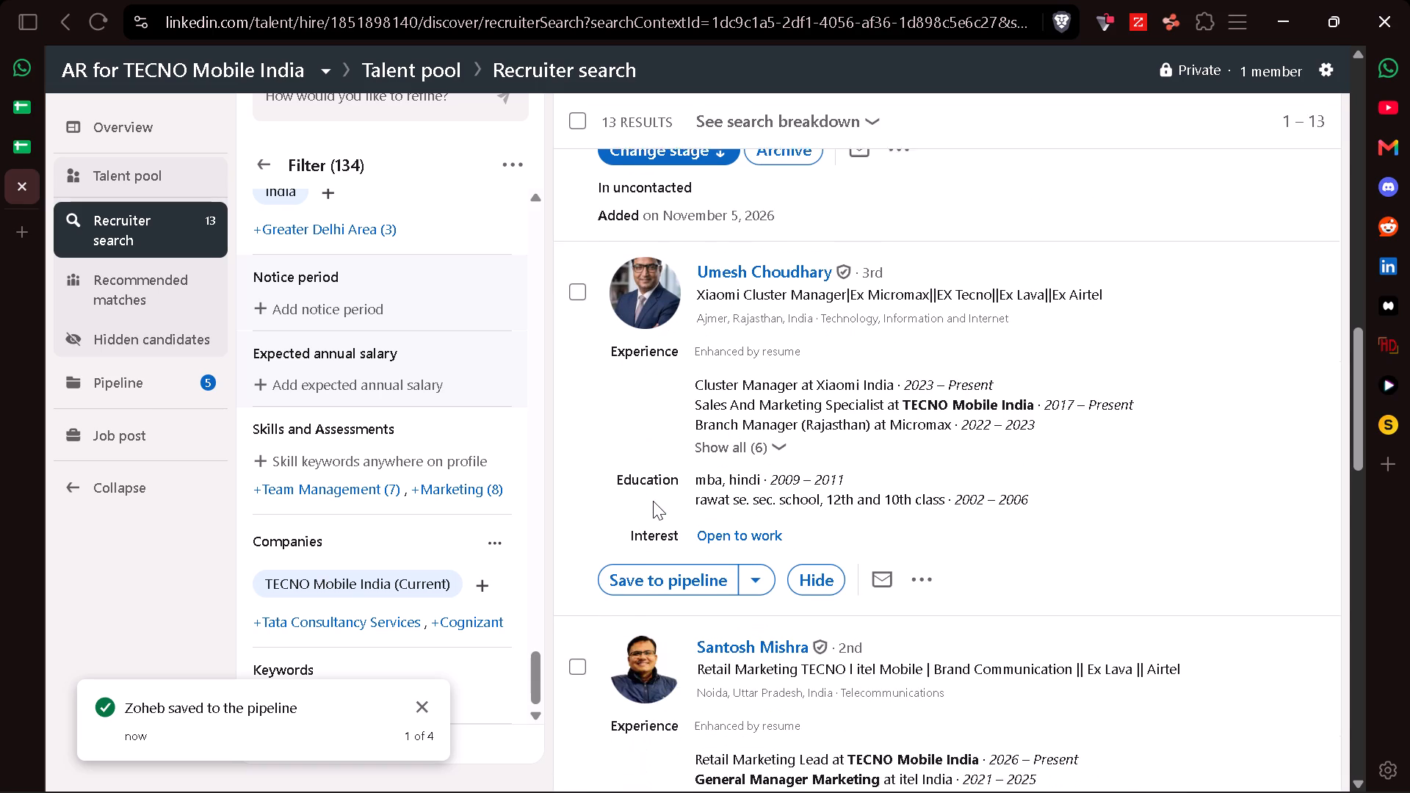
pyautogui.scroll(2, 653, 501)
pyautogui.scroll(-2, 653, 501)
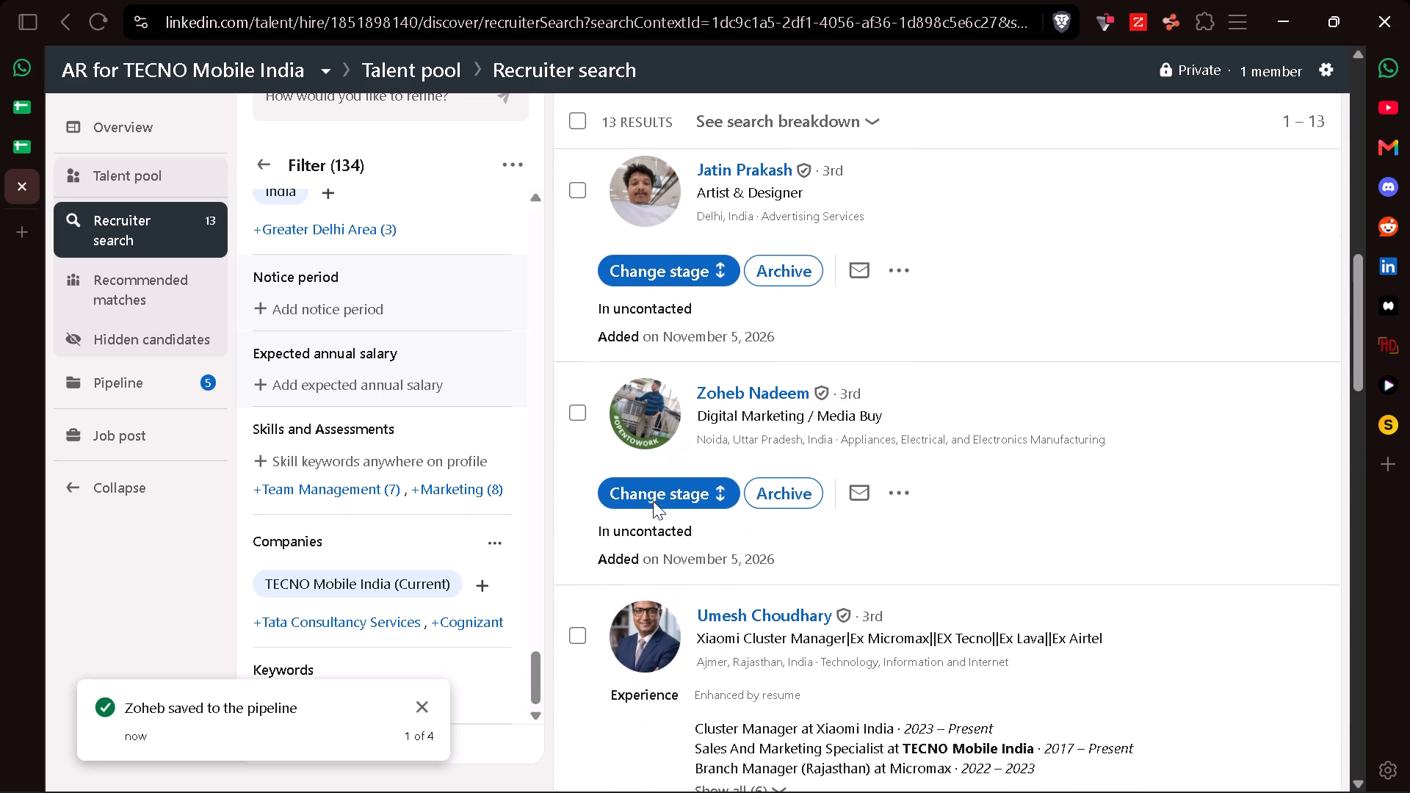
pyautogui.scroll(-4, 653, 501)
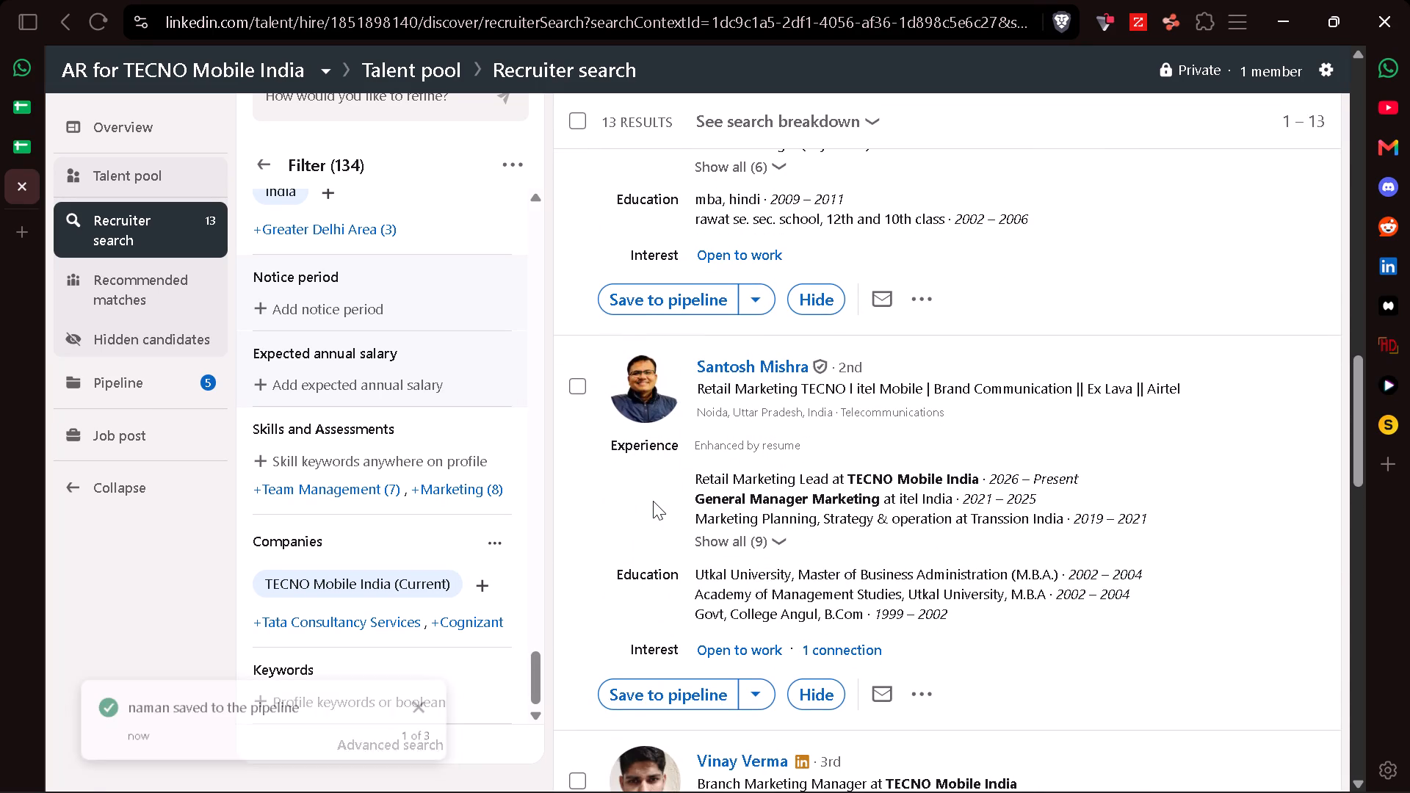
pyautogui.scroll(-2, 653, 501)
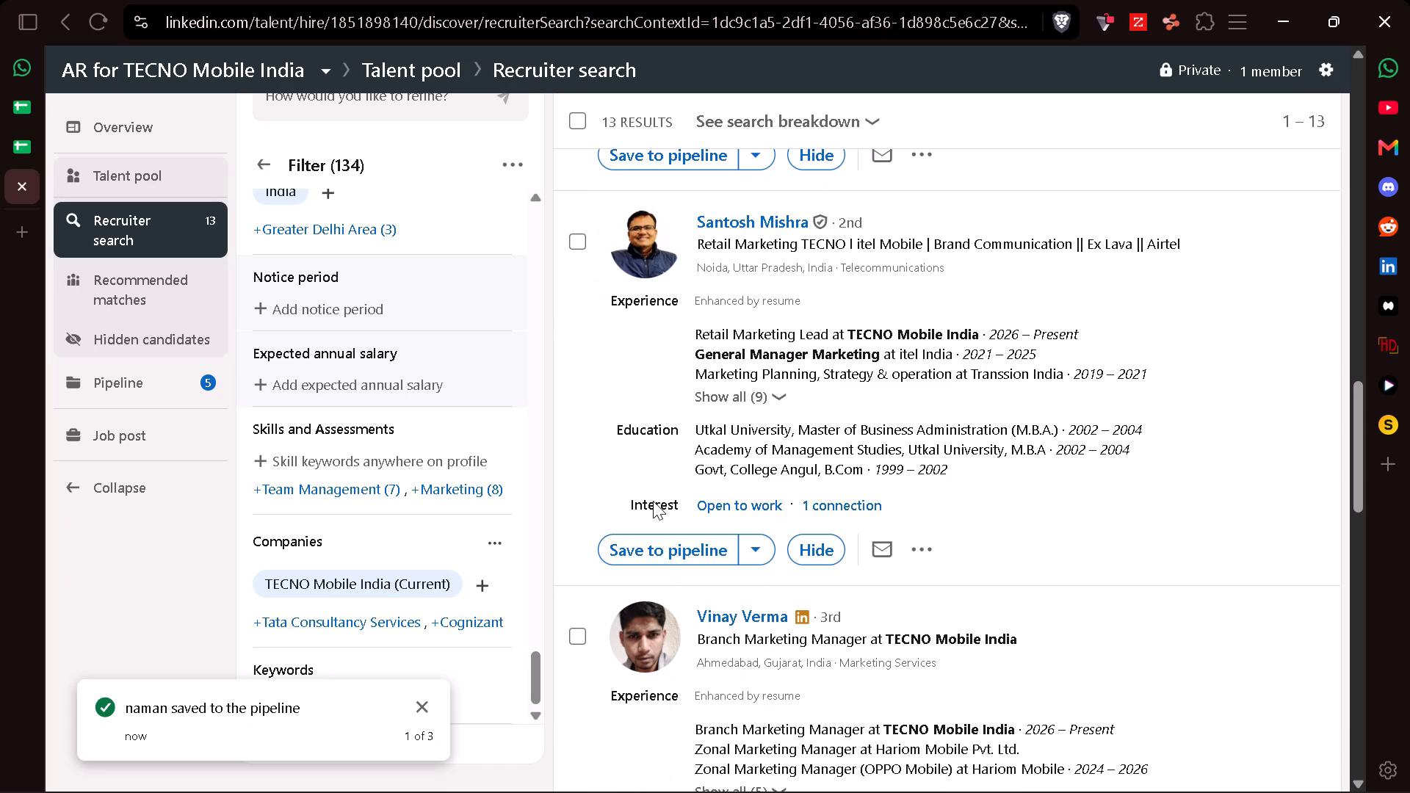
pyautogui.scroll(-3, 653, 501)
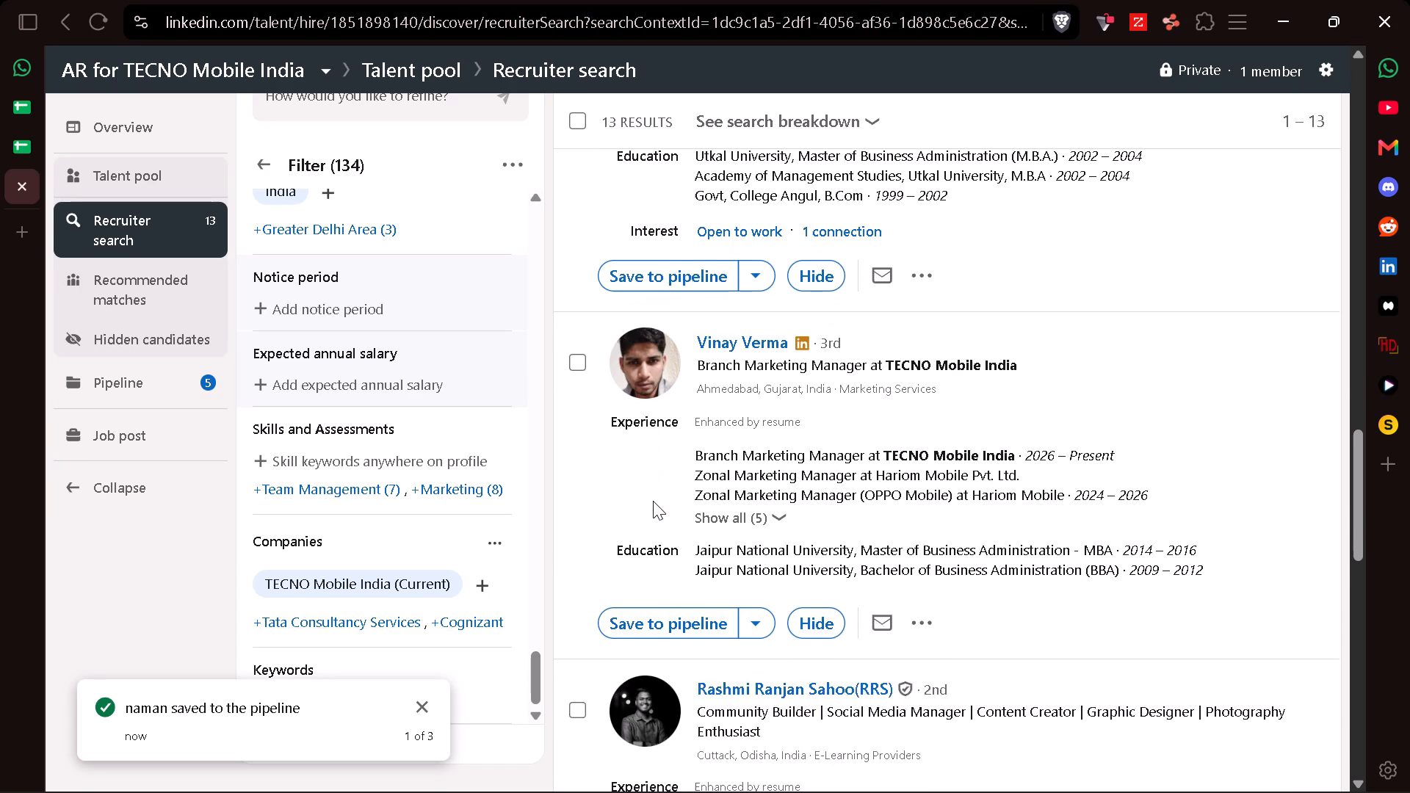
pyautogui.scroll(-1, 653, 501)
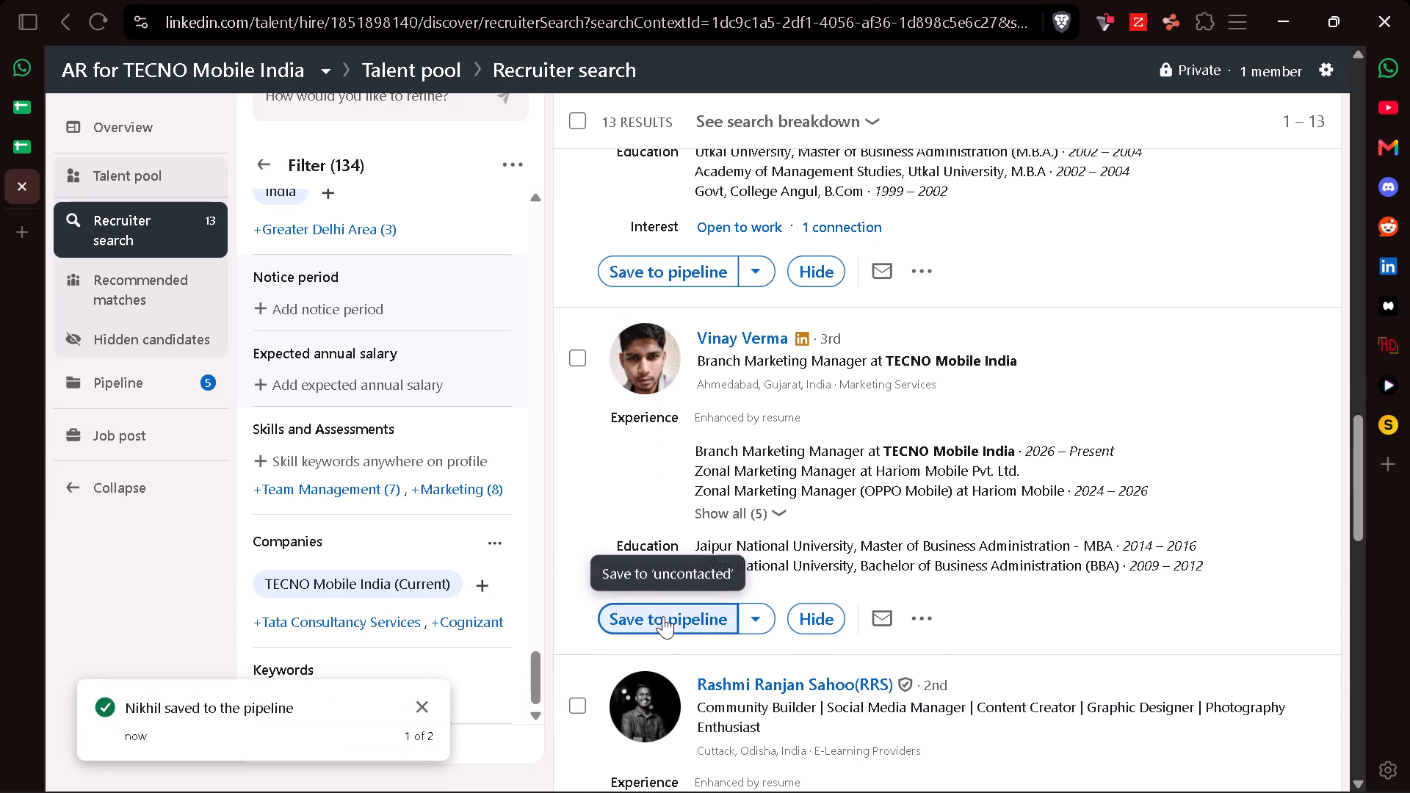
pyautogui.scroll(-3, 663, 616)
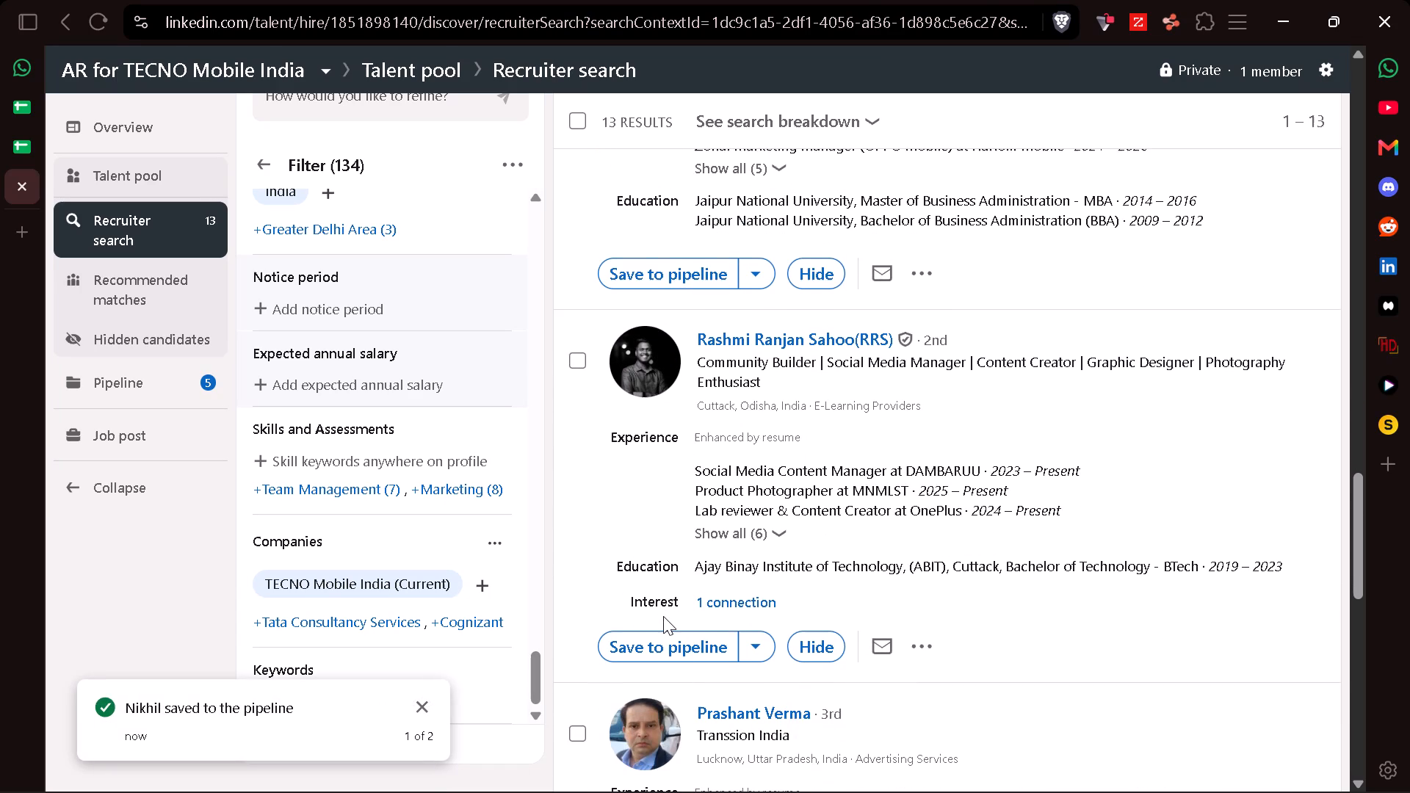
pyautogui.scroll(-2, 663, 616)
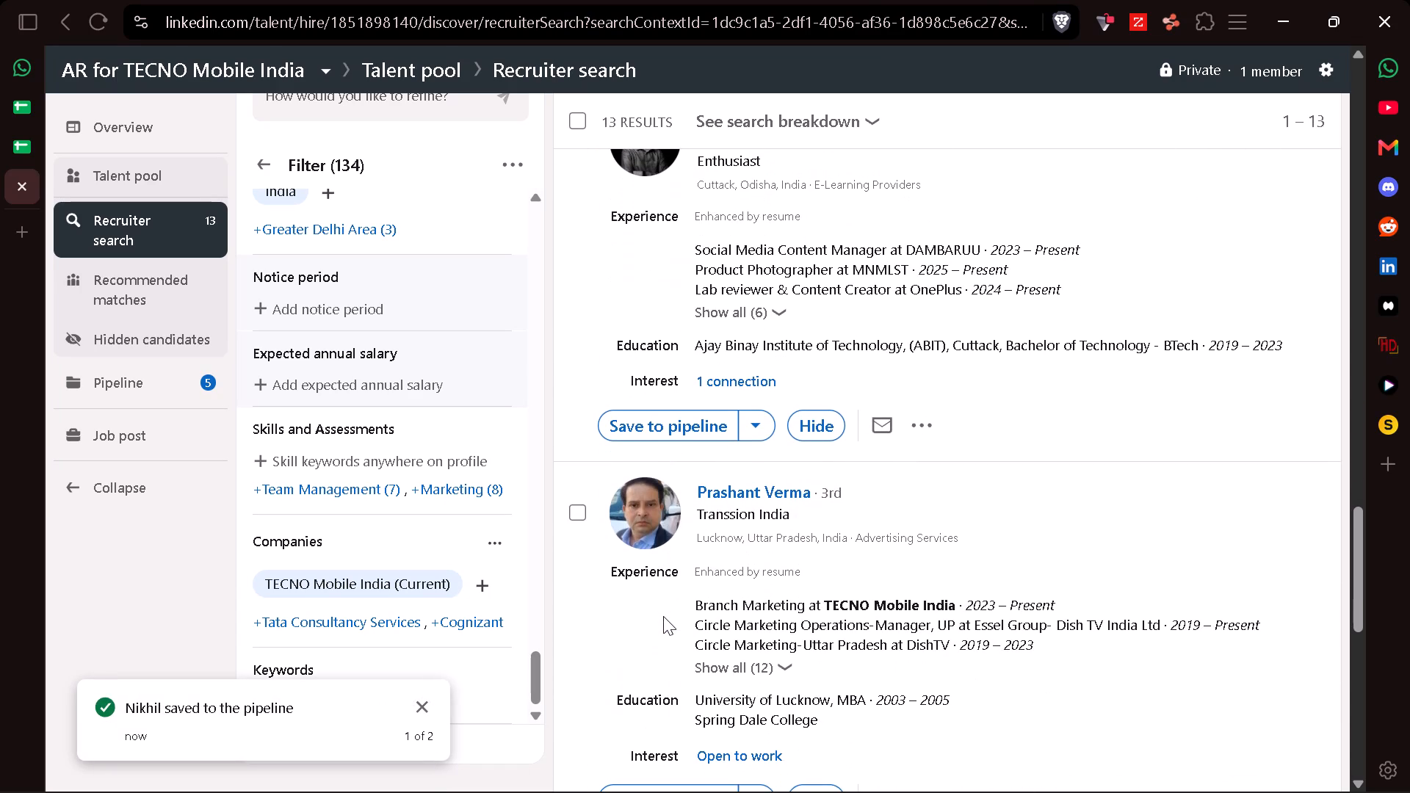
pyautogui.scroll(-5, 663, 616)
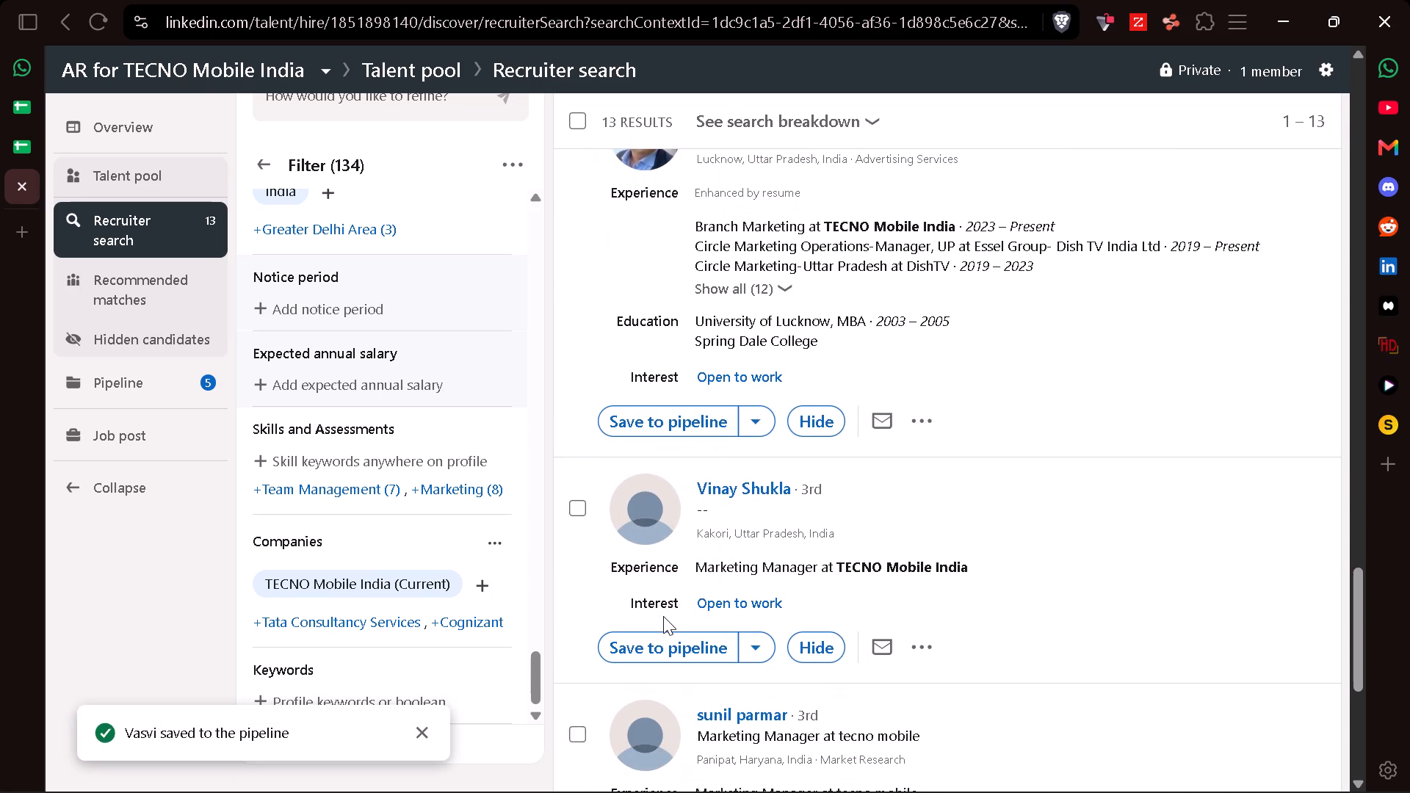
pyautogui.scroll(-4, 663, 616)
# Review the profile and feedback of the Lucknow-based Branch Marketing candidate at TECNO Mobile India, and close the profile.
pyautogui.scroll(1, 663, 616)
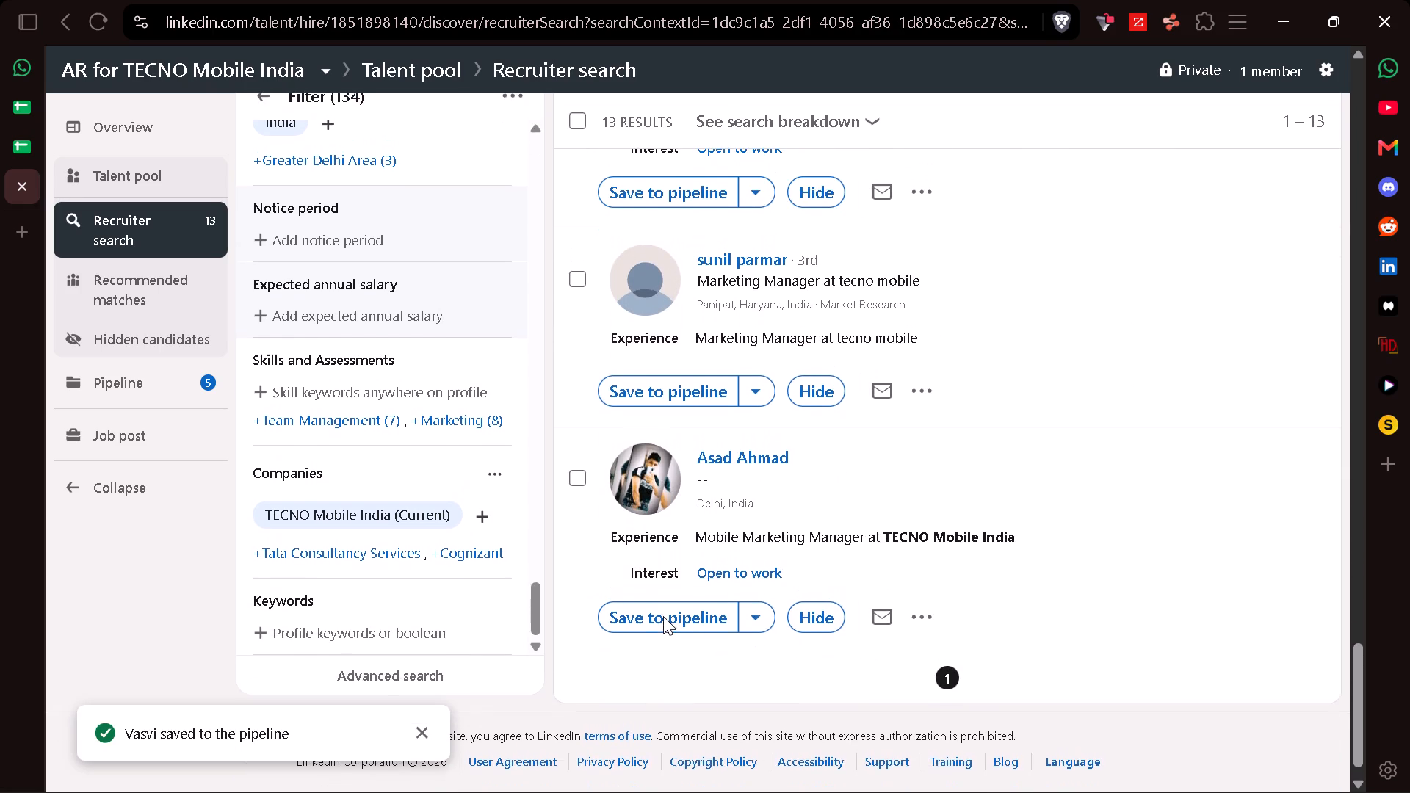
pyautogui.scroll(4, 663, 616)
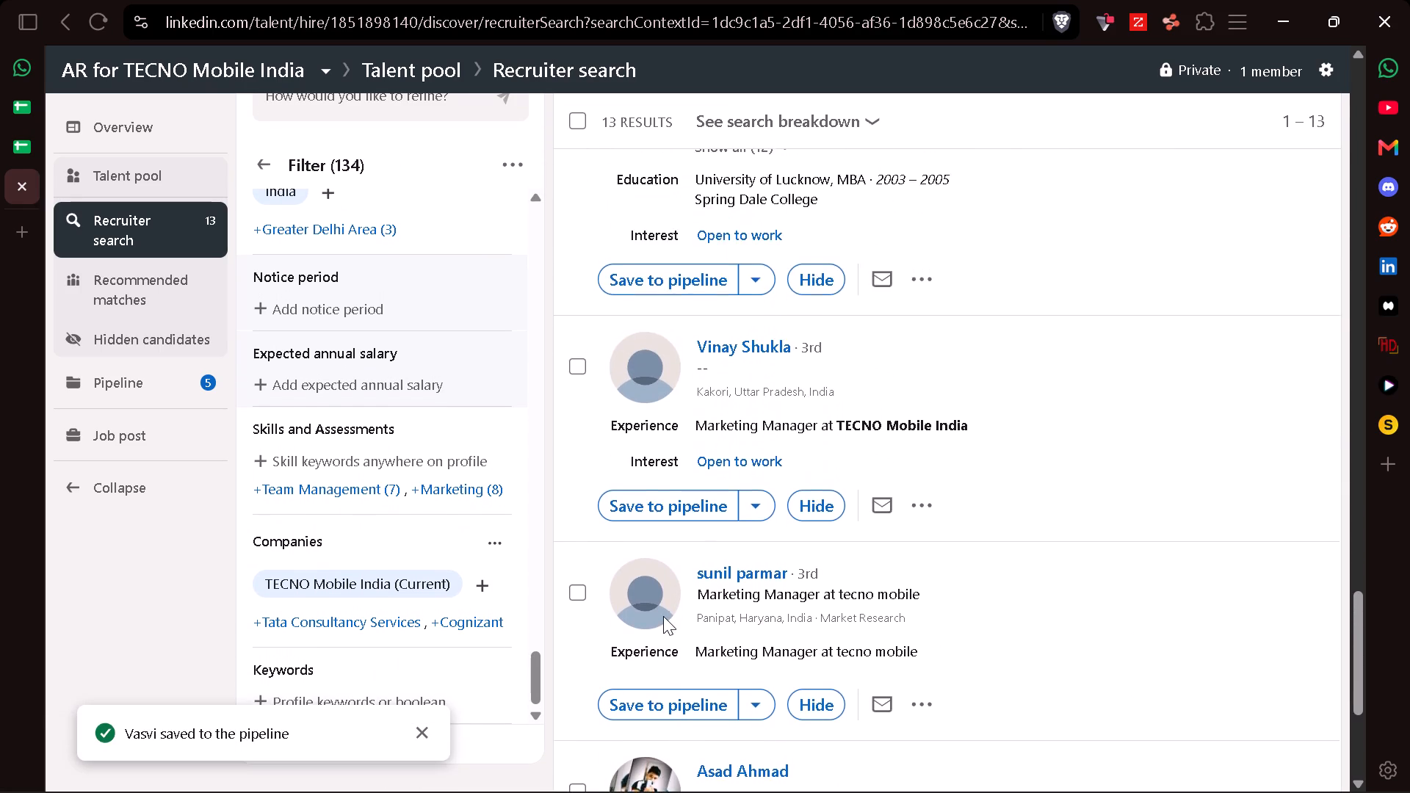
pyautogui.scroll(3, 663, 616)
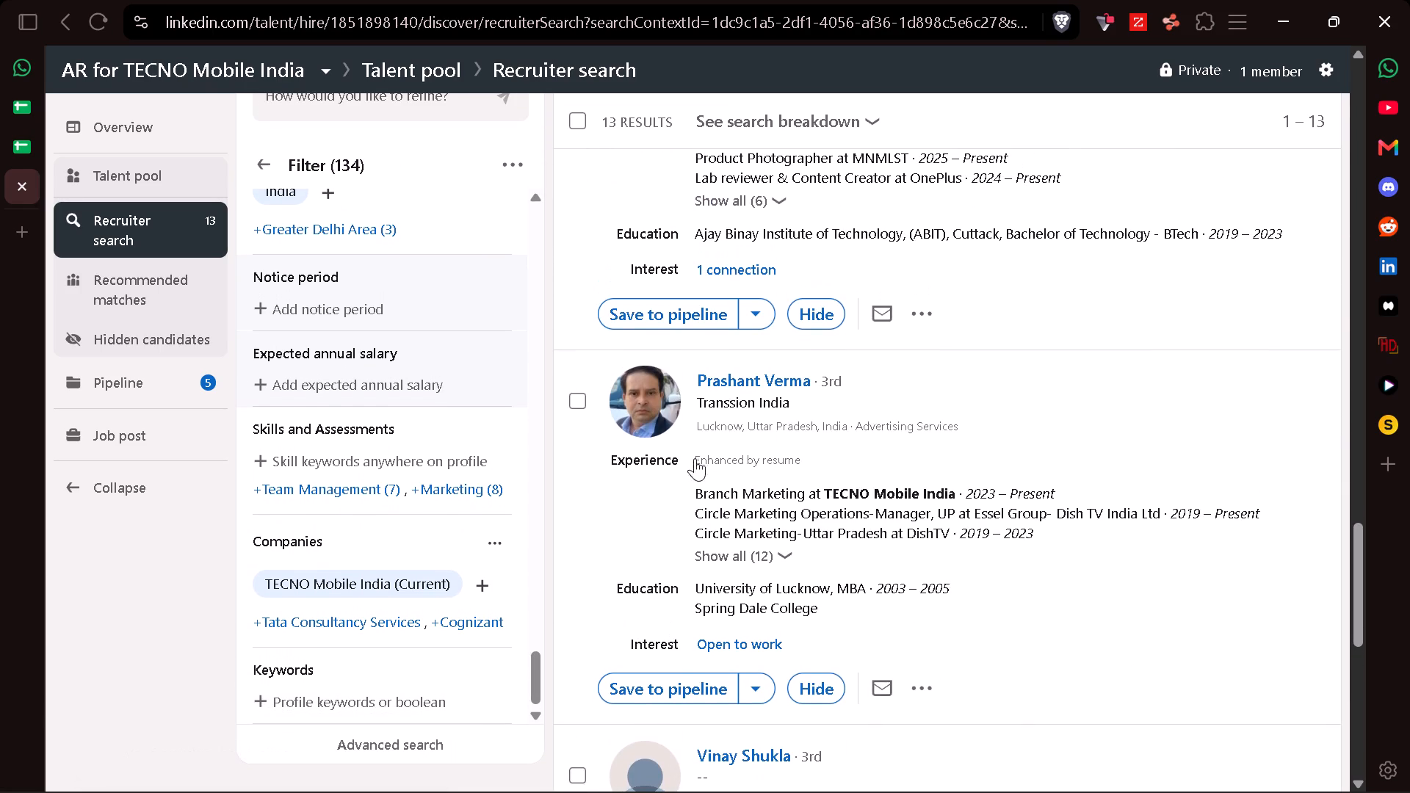
pyautogui.click(734, 382)
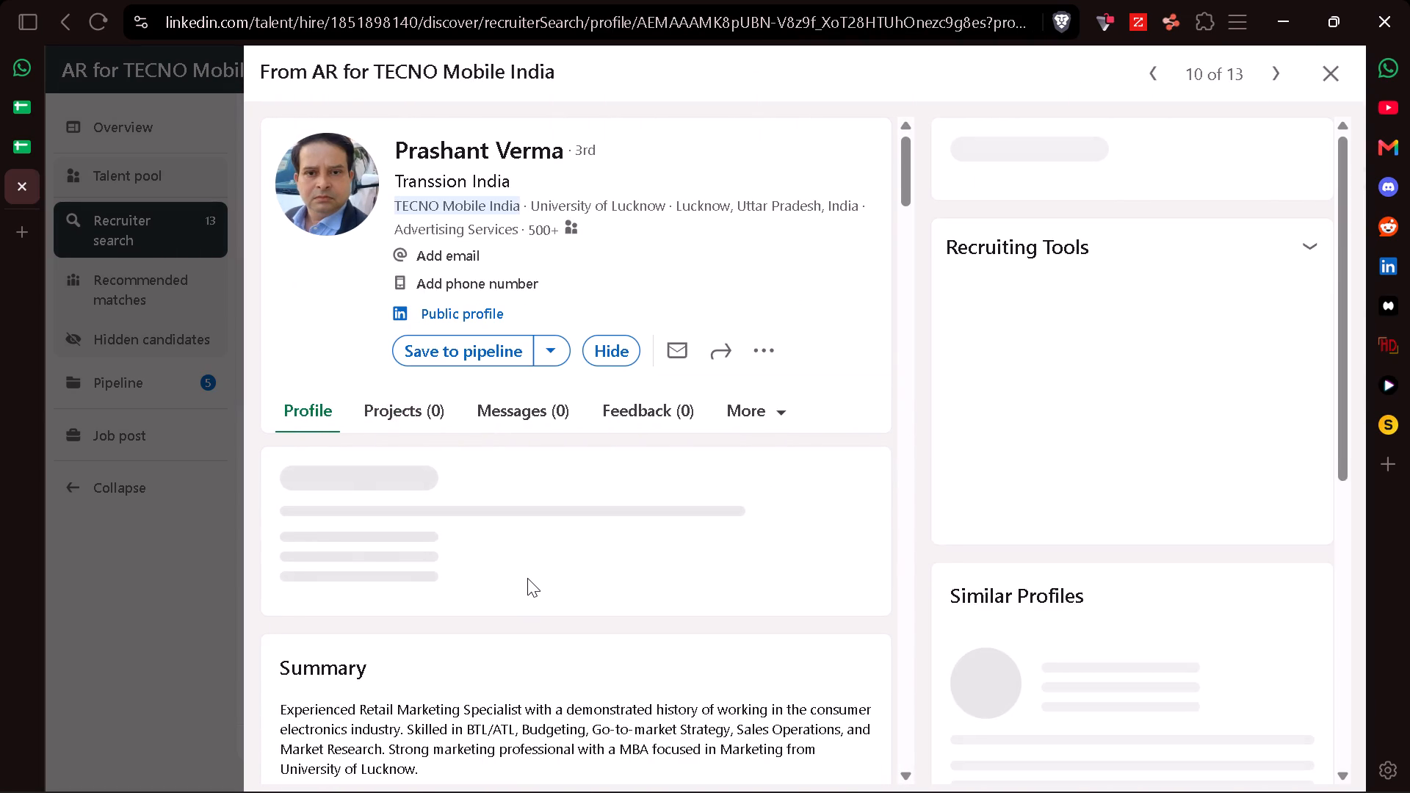
pyautogui.scroll(-3, 527, 578)
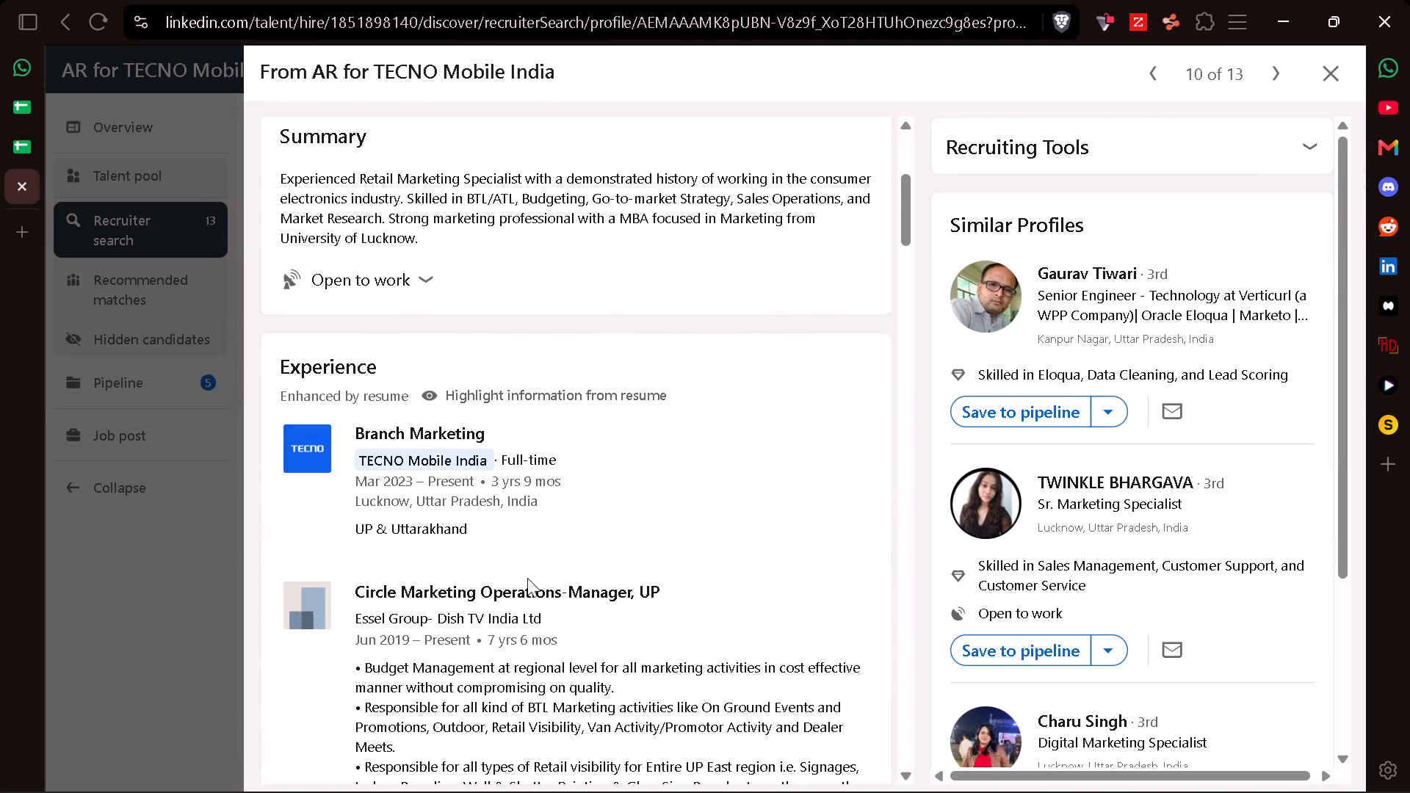
pyautogui.scroll(6, 527, 578)
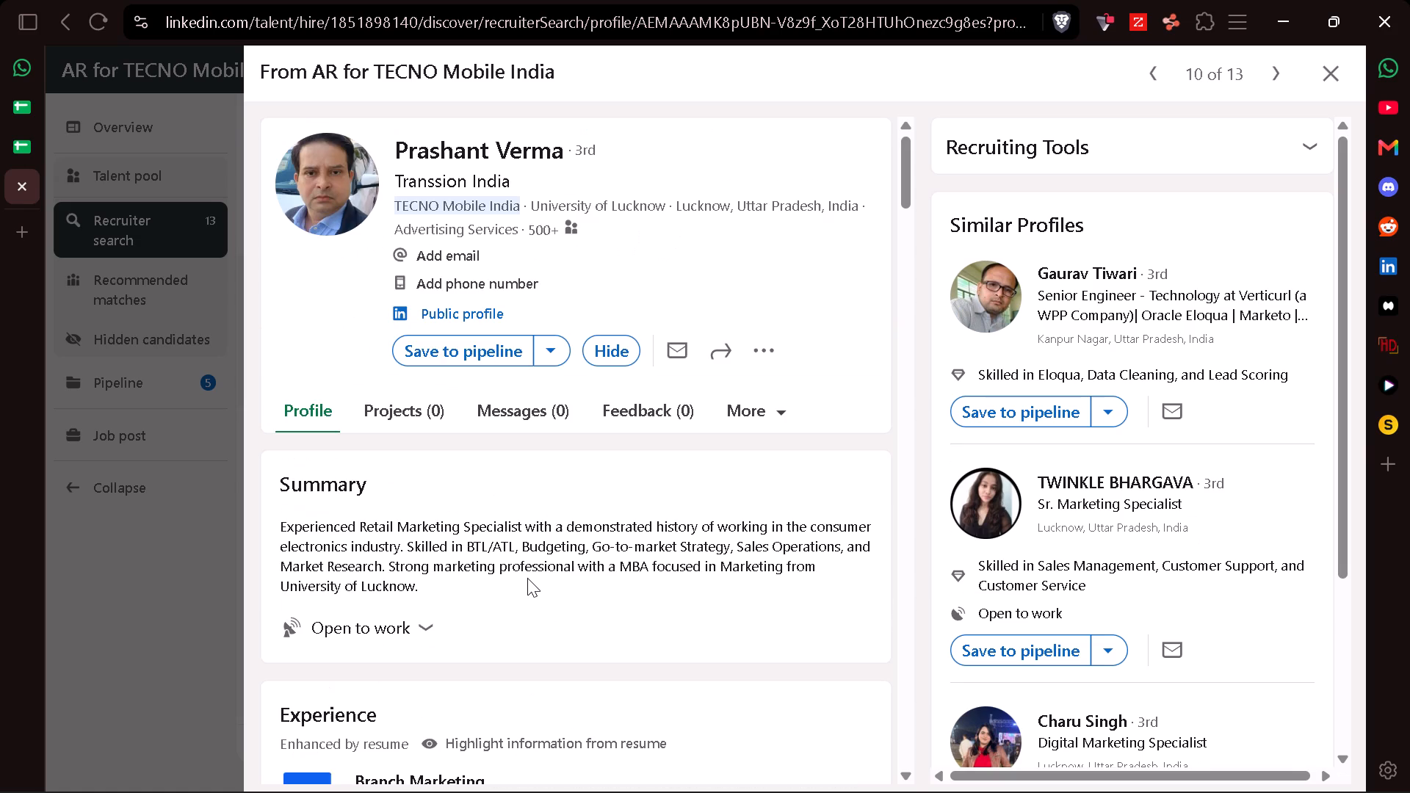
pyautogui.click(649, 419)
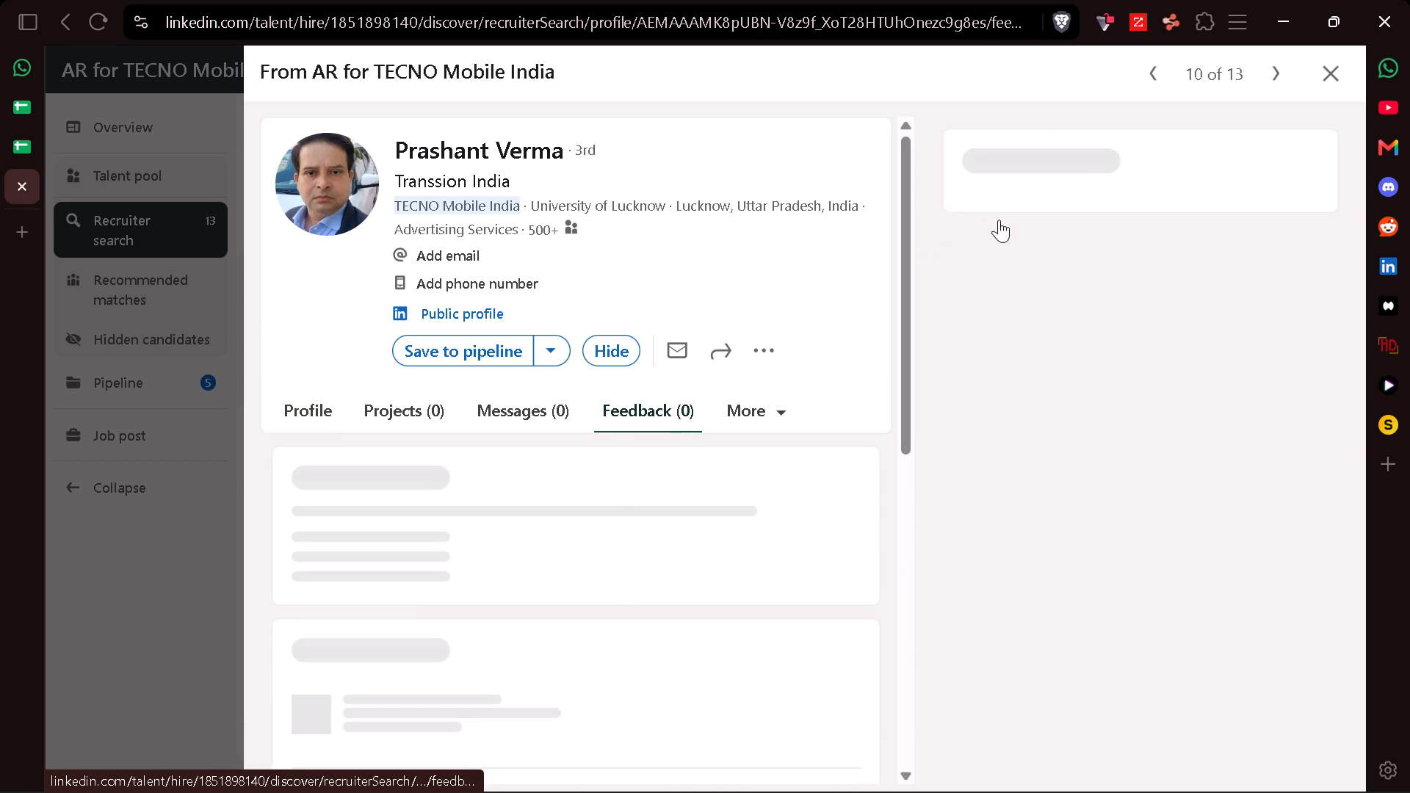
pyautogui.click(1319, 72)
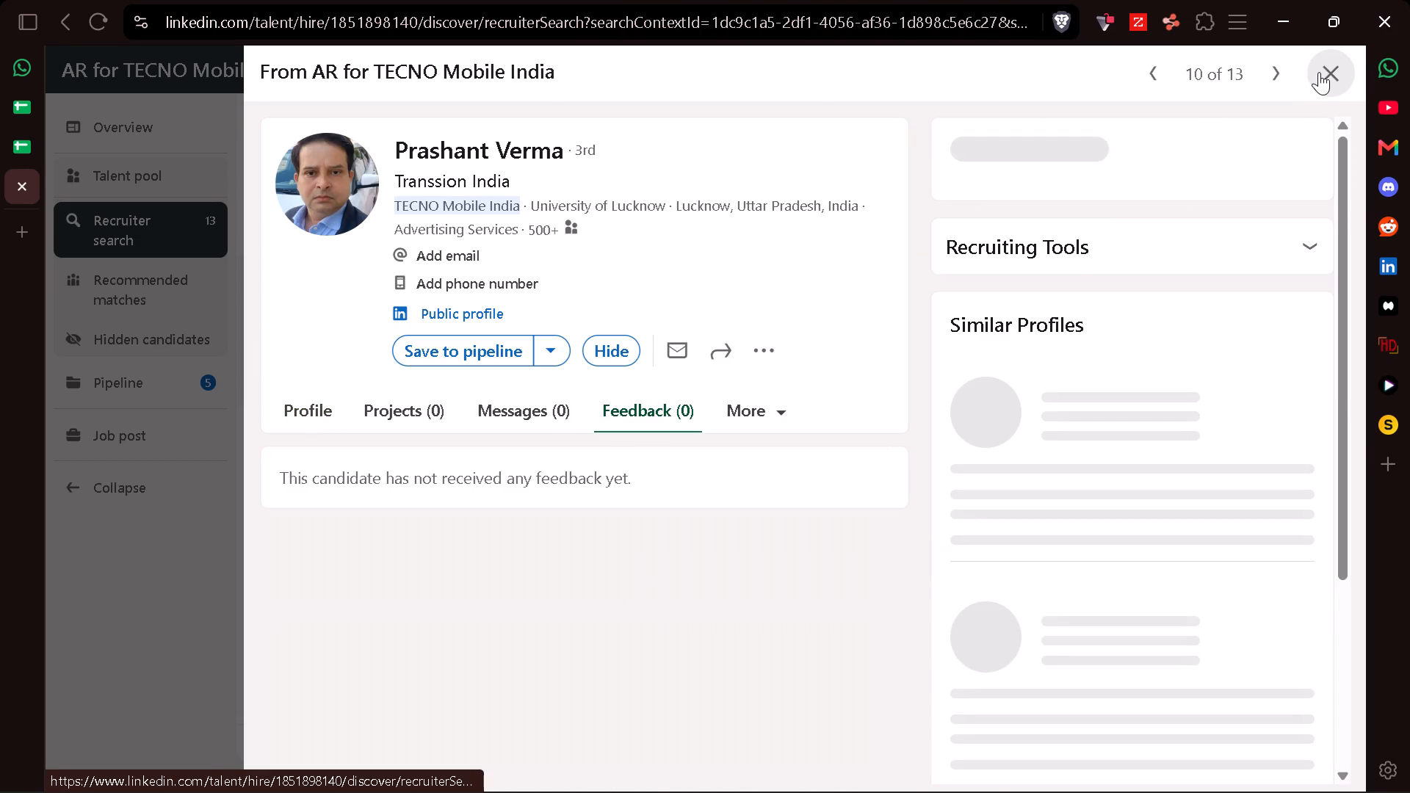
# Review the summary and experience of the Ahmedabad-based Branch Marketing Manager at TECNO Mobile India, and close the profile.
pyautogui.scroll(1, 906, 469)
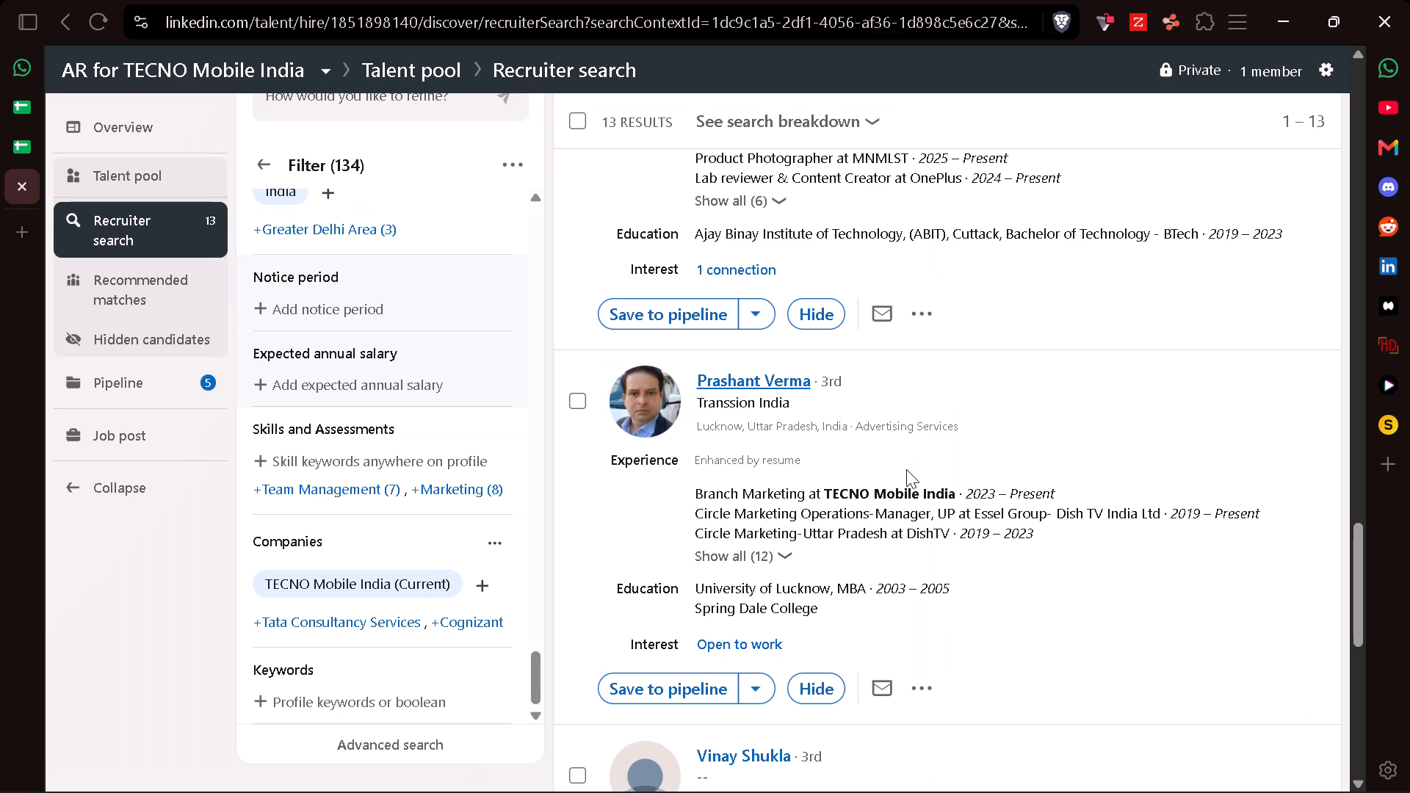
pyautogui.scroll(1, 906, 469)
pyautogui.scroll(3, 820, 496)
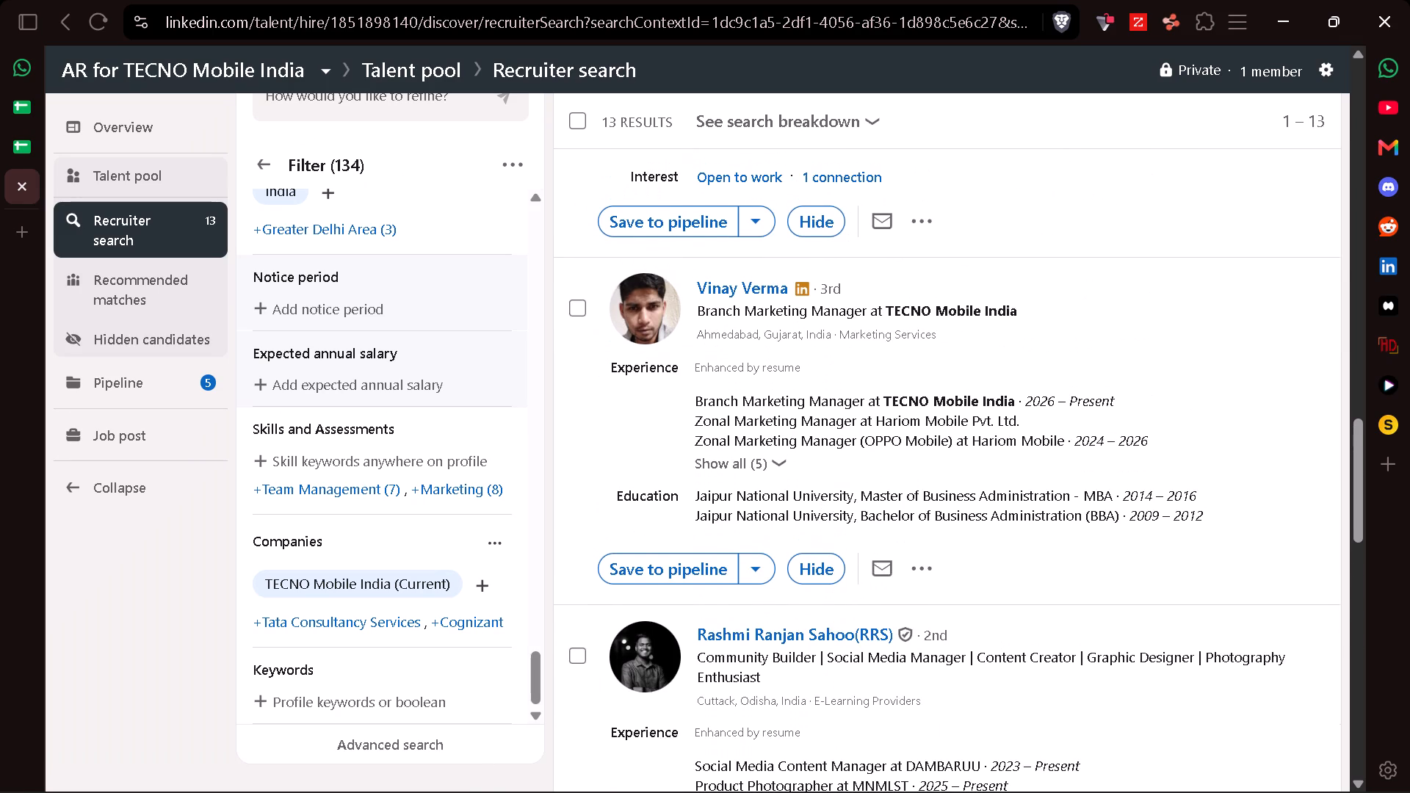
pyautogui.scroll(1, 820, 496)
pyautogui.click(717, 406)
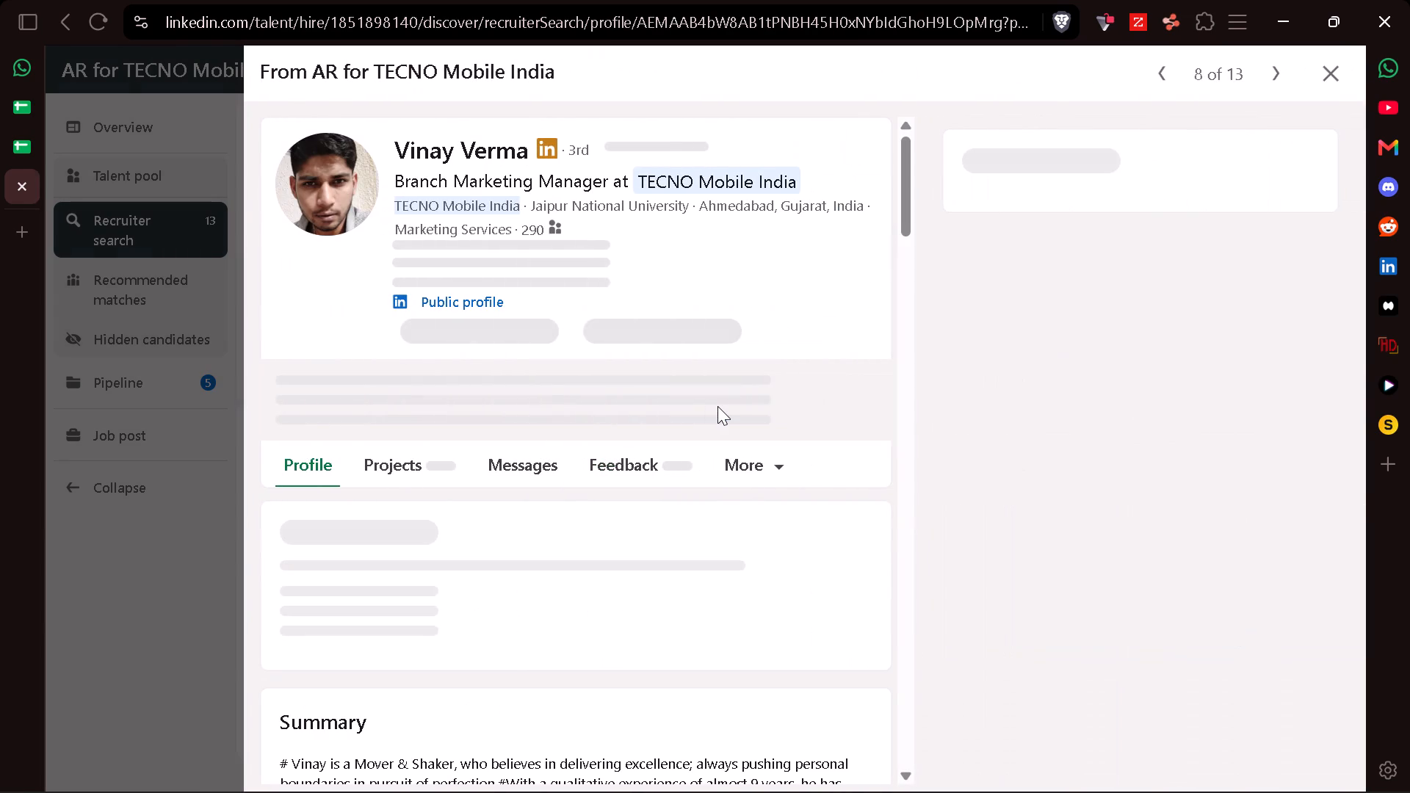
pyautogui.scroll(-4, 579, 566)
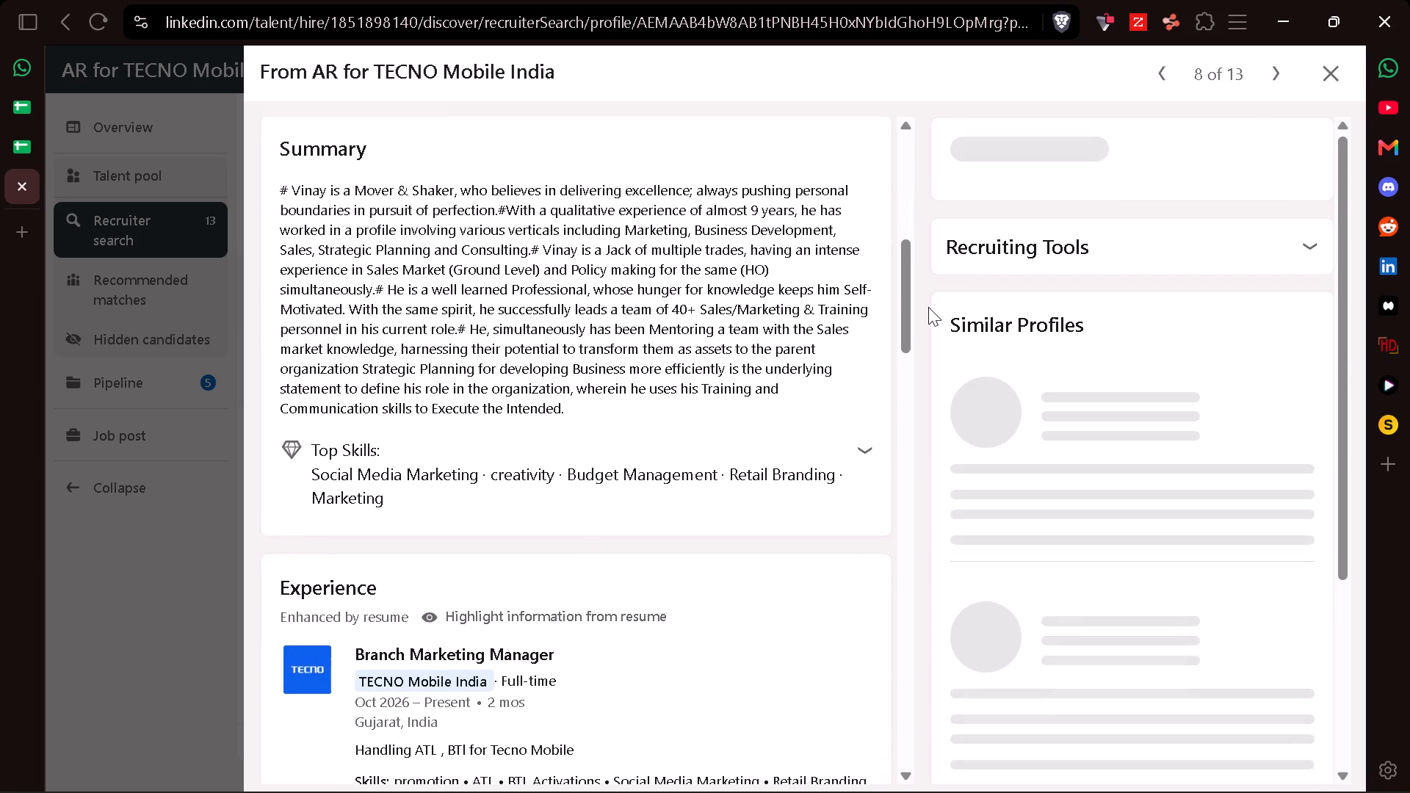
pyautogui.click(1329, 78)
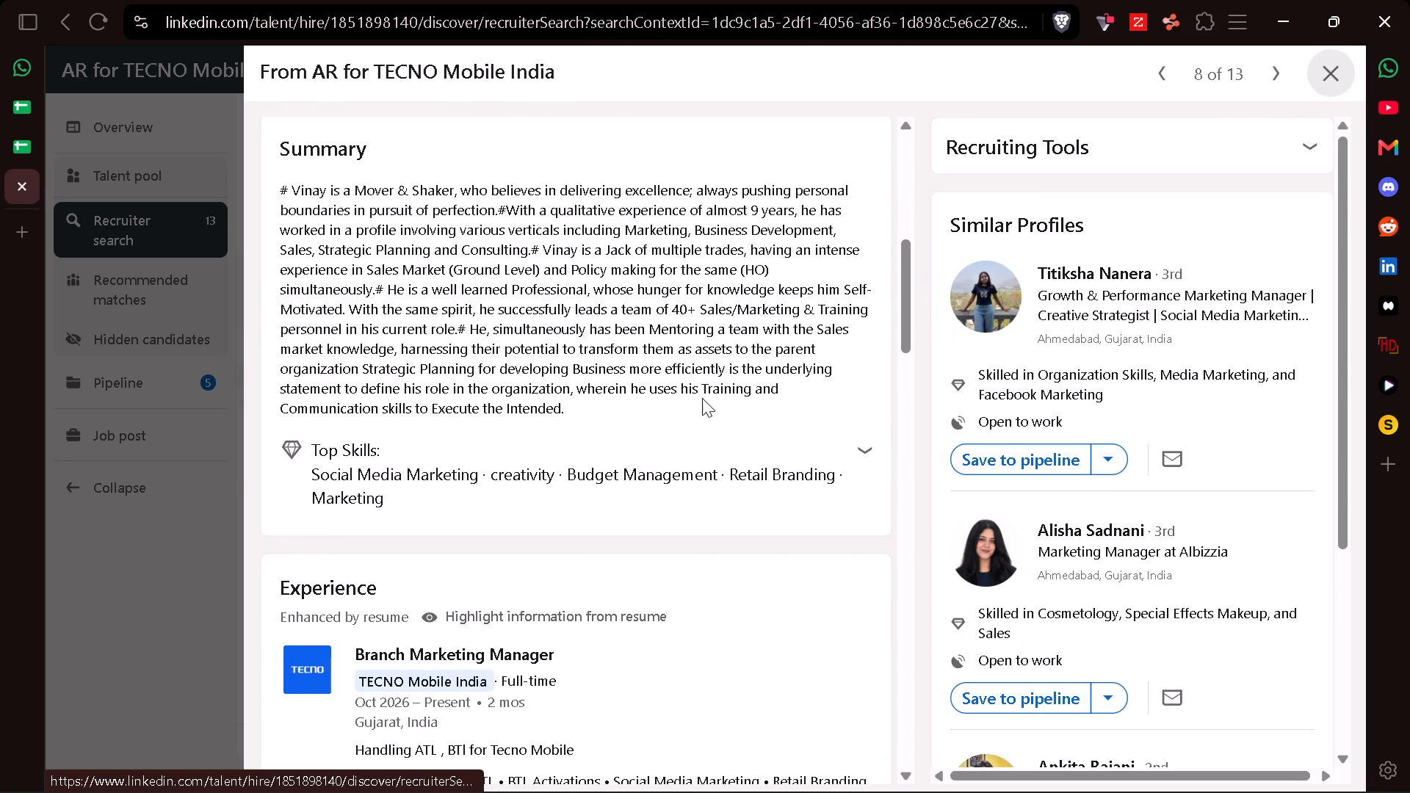
# View the profile of the Noida-based Retail Marketing Lead at TECNO Mobile India, and close it.
pyautogui.scroll(4, 702, 398)
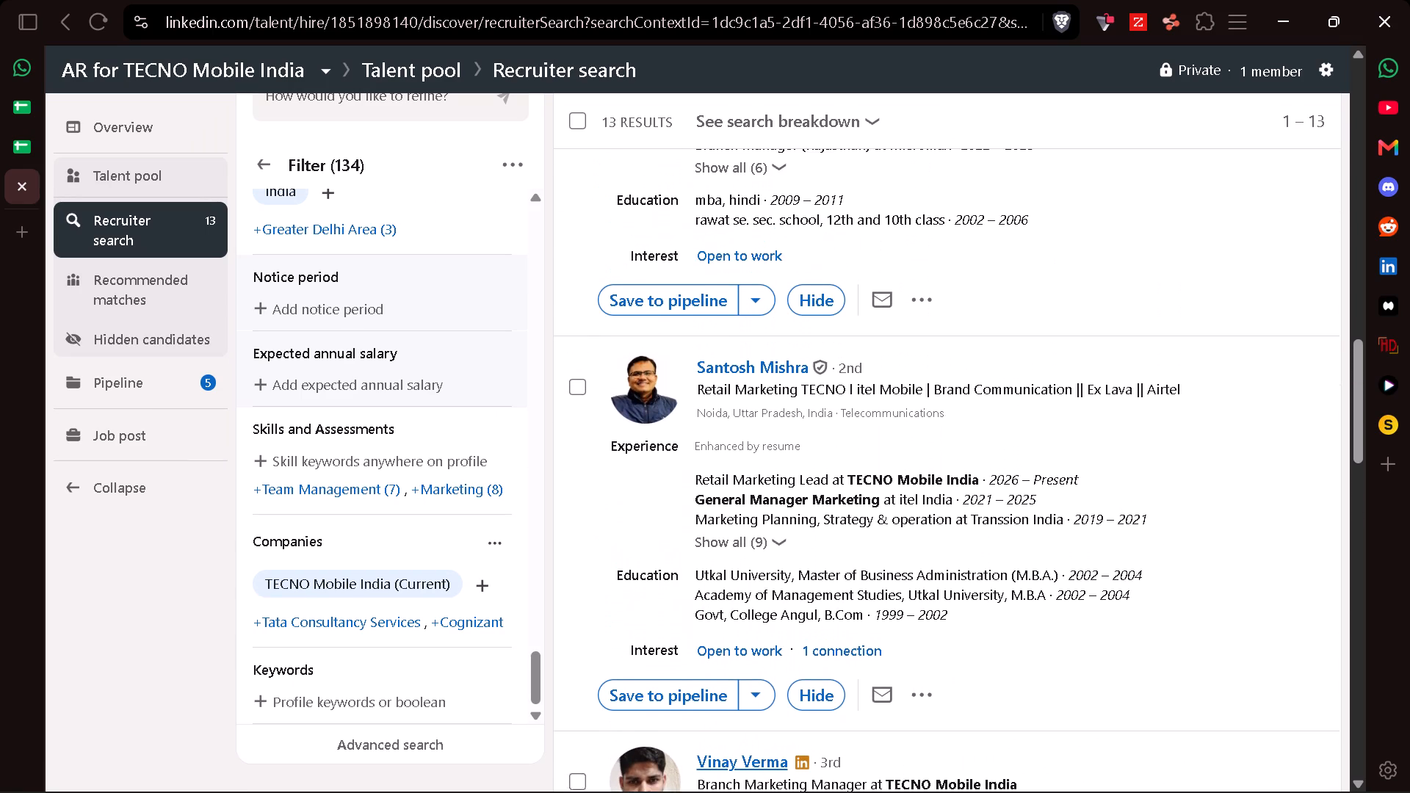
pyautogui.click(748, 377)
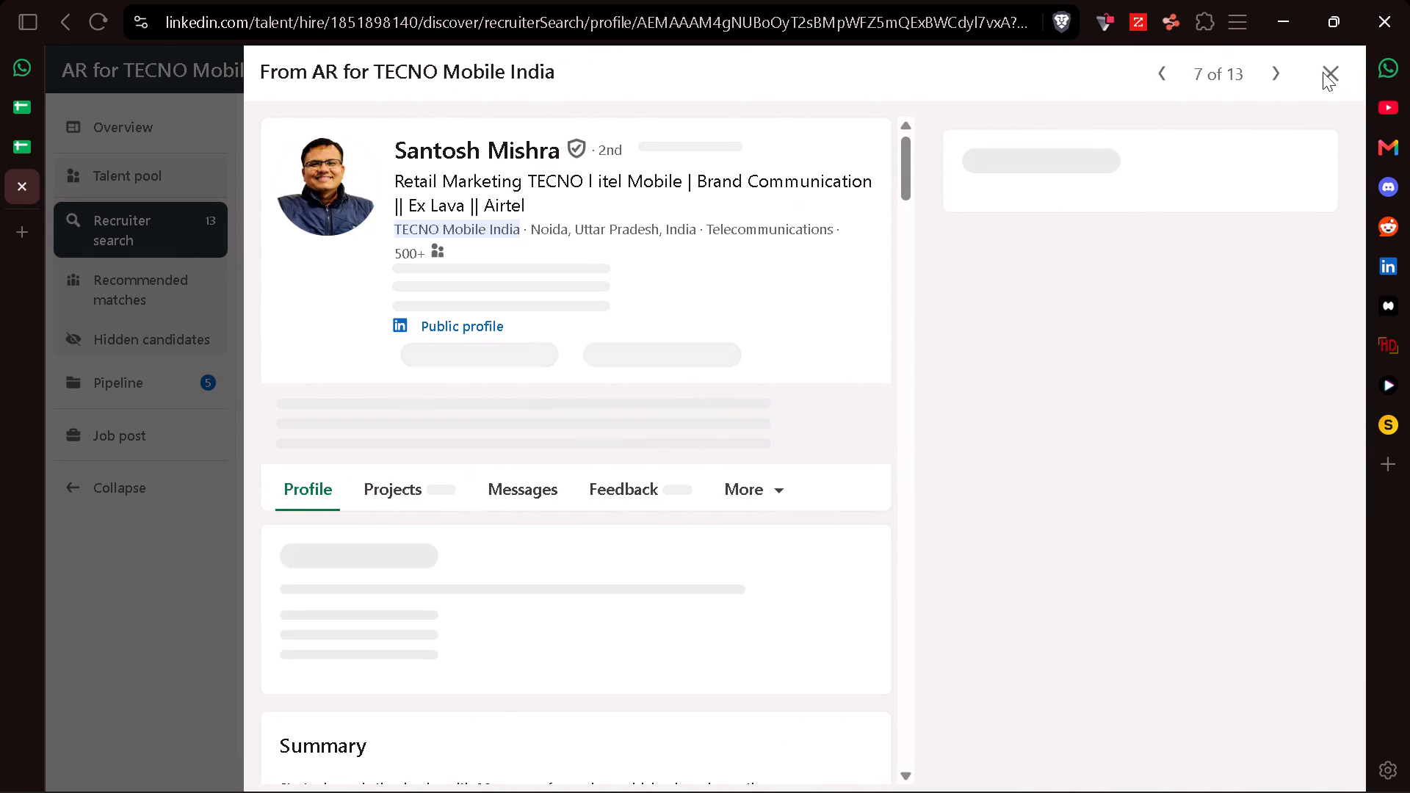
pyautogui.click(1323, 72)
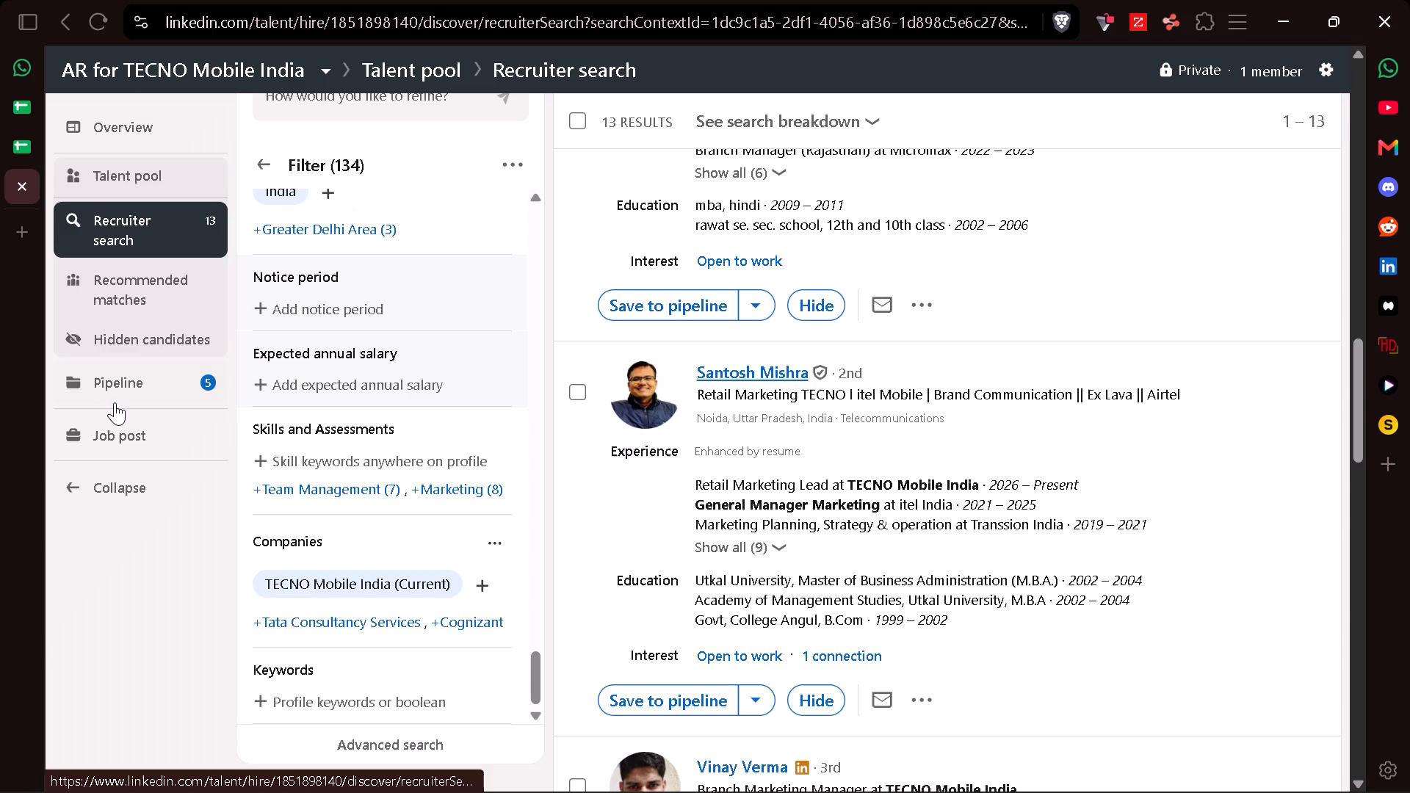
# Open the project's Pipeline with all saved candidates.
pyautogui.click(115, 386)
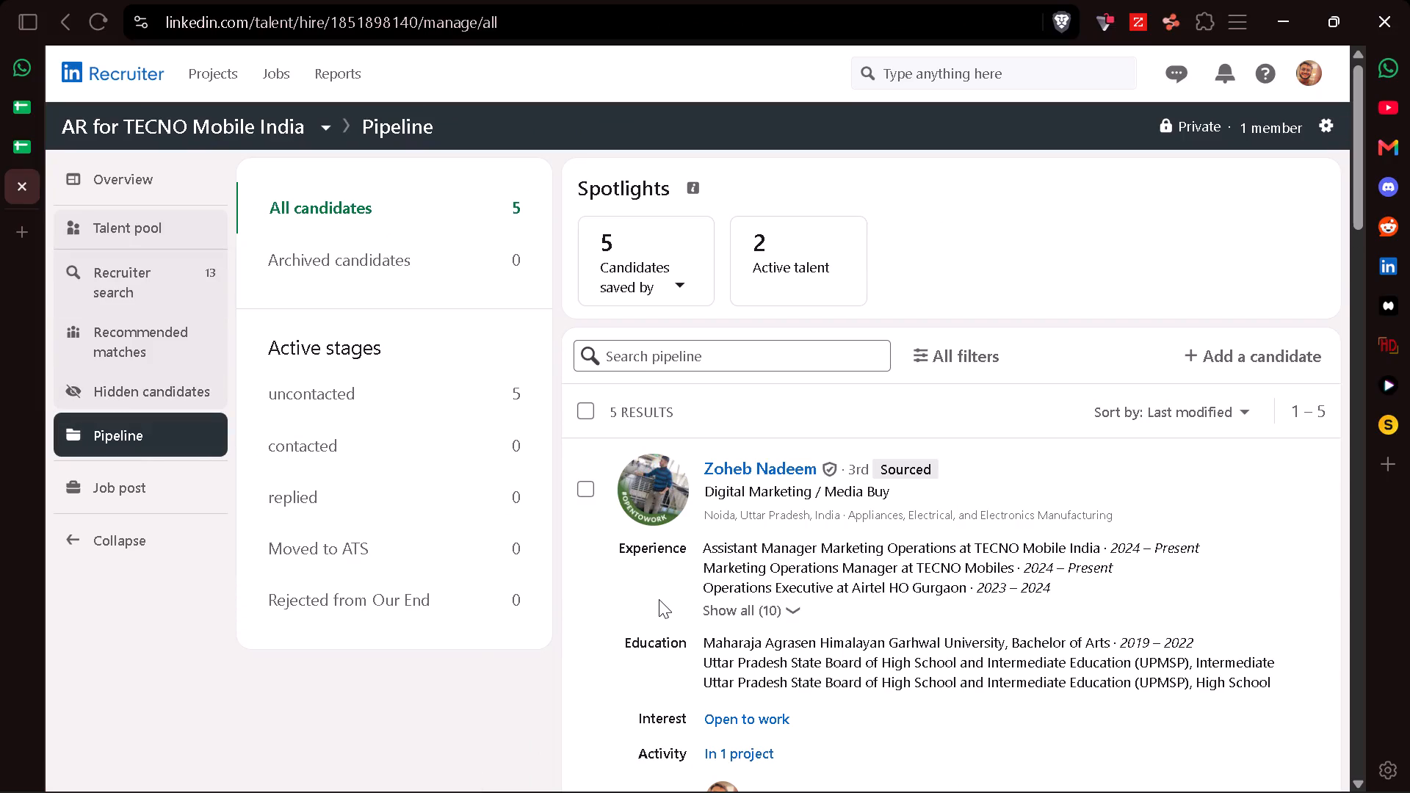
# Review the summary and experience of the Noida-based Assistant Manager Marketing Operations in the pipeline, and close the profile.
pyautogui.click(744, 472)
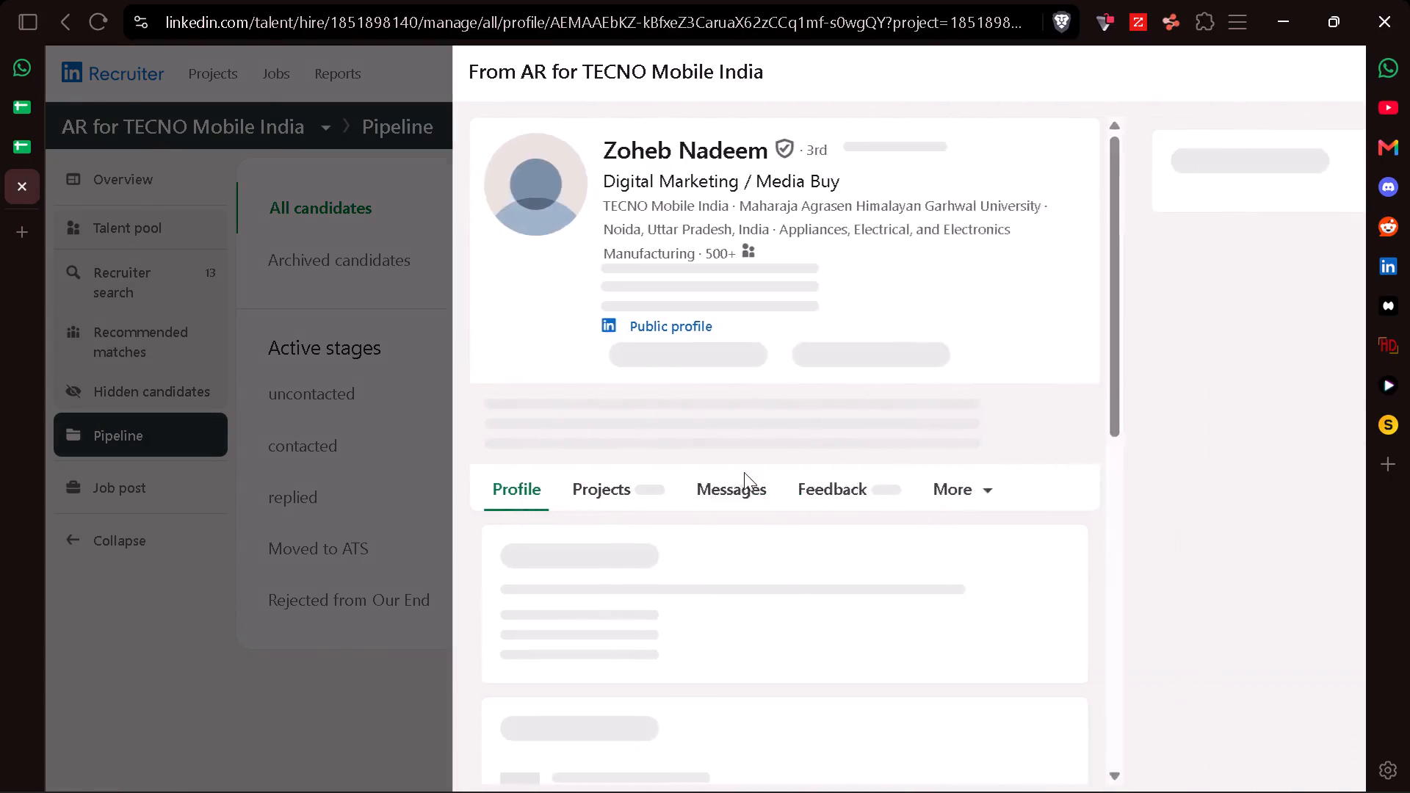
pyautogui.scroll(-2, 545, 641)
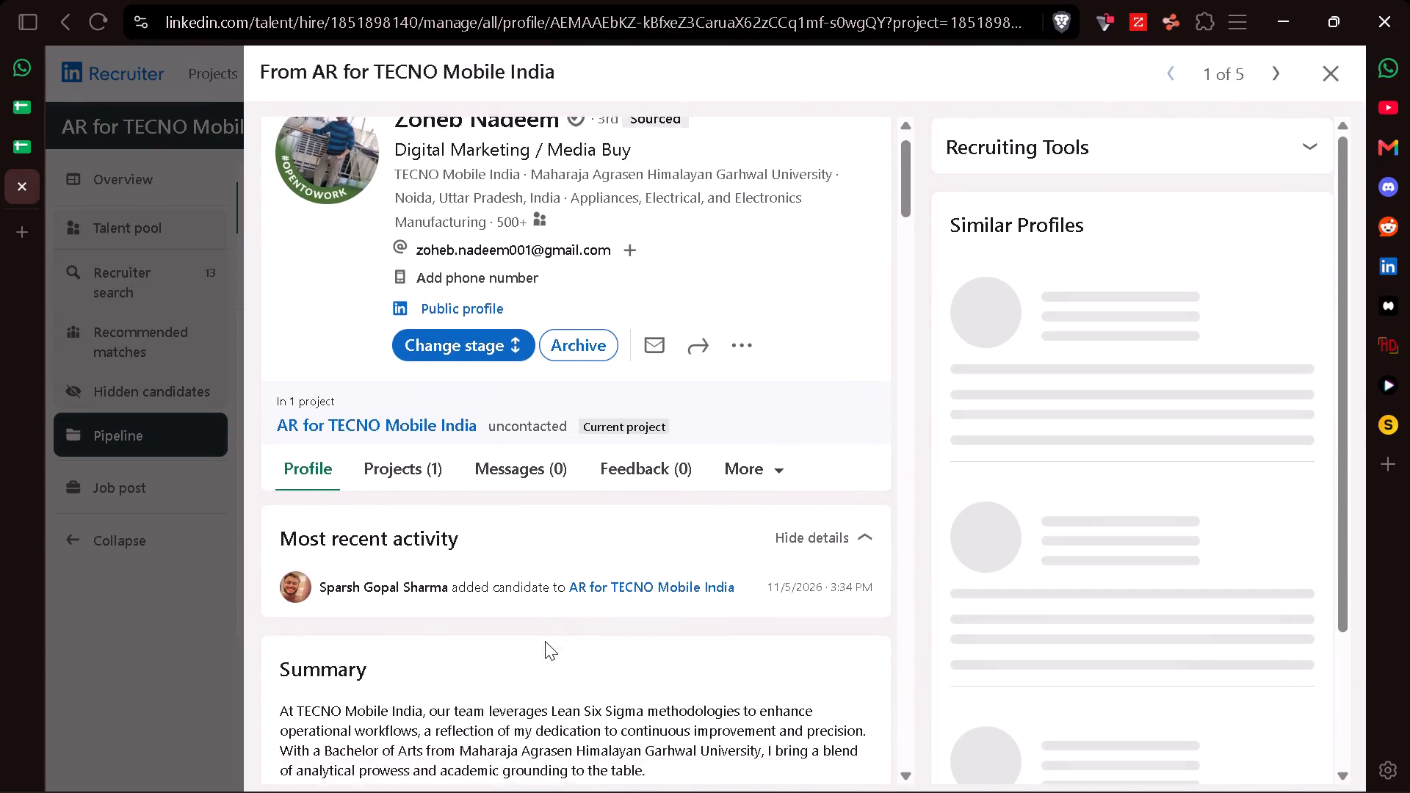
pyautogui.scroll(-3, 545, 641)
pyautogui.scroll(1, 545, 641)
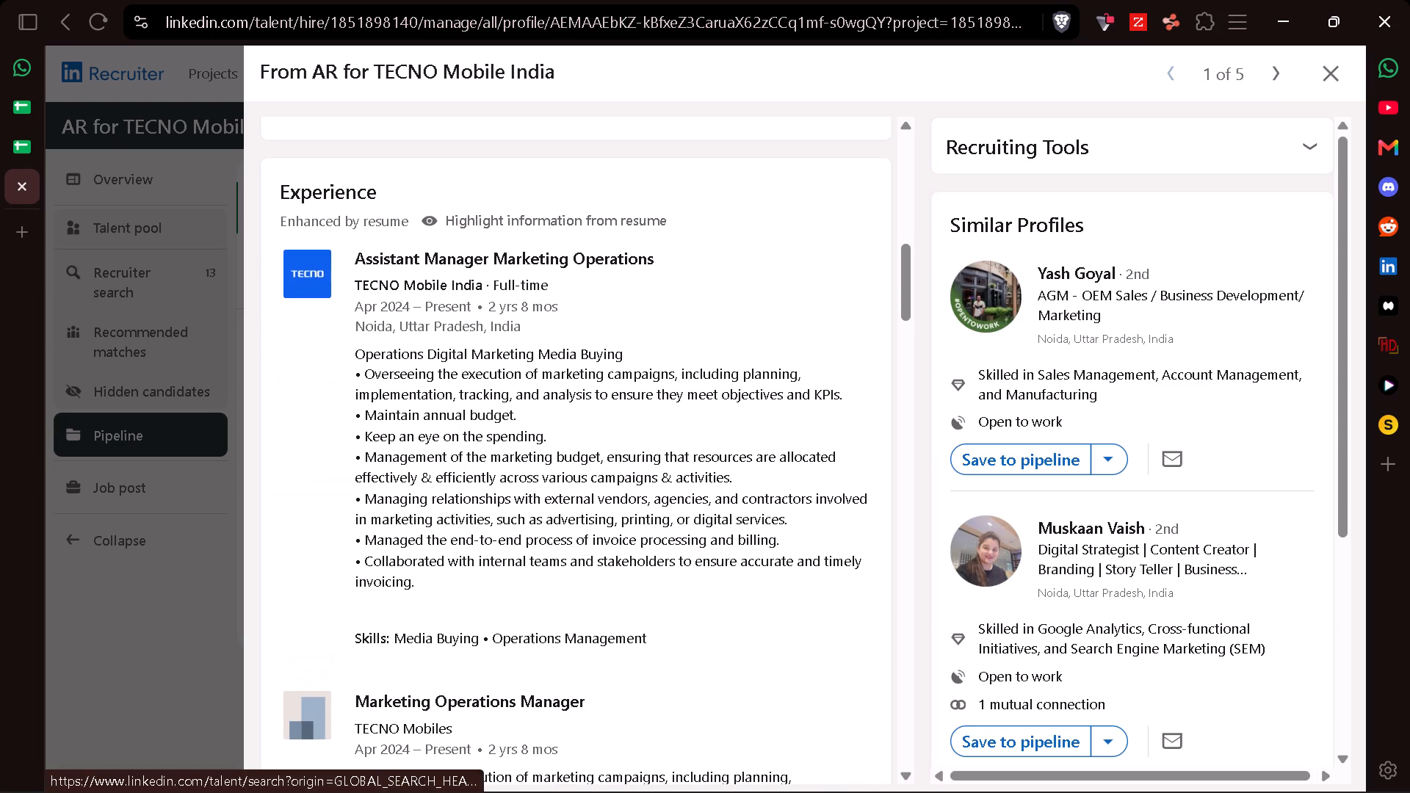
pyautogui.click(1315, 72)
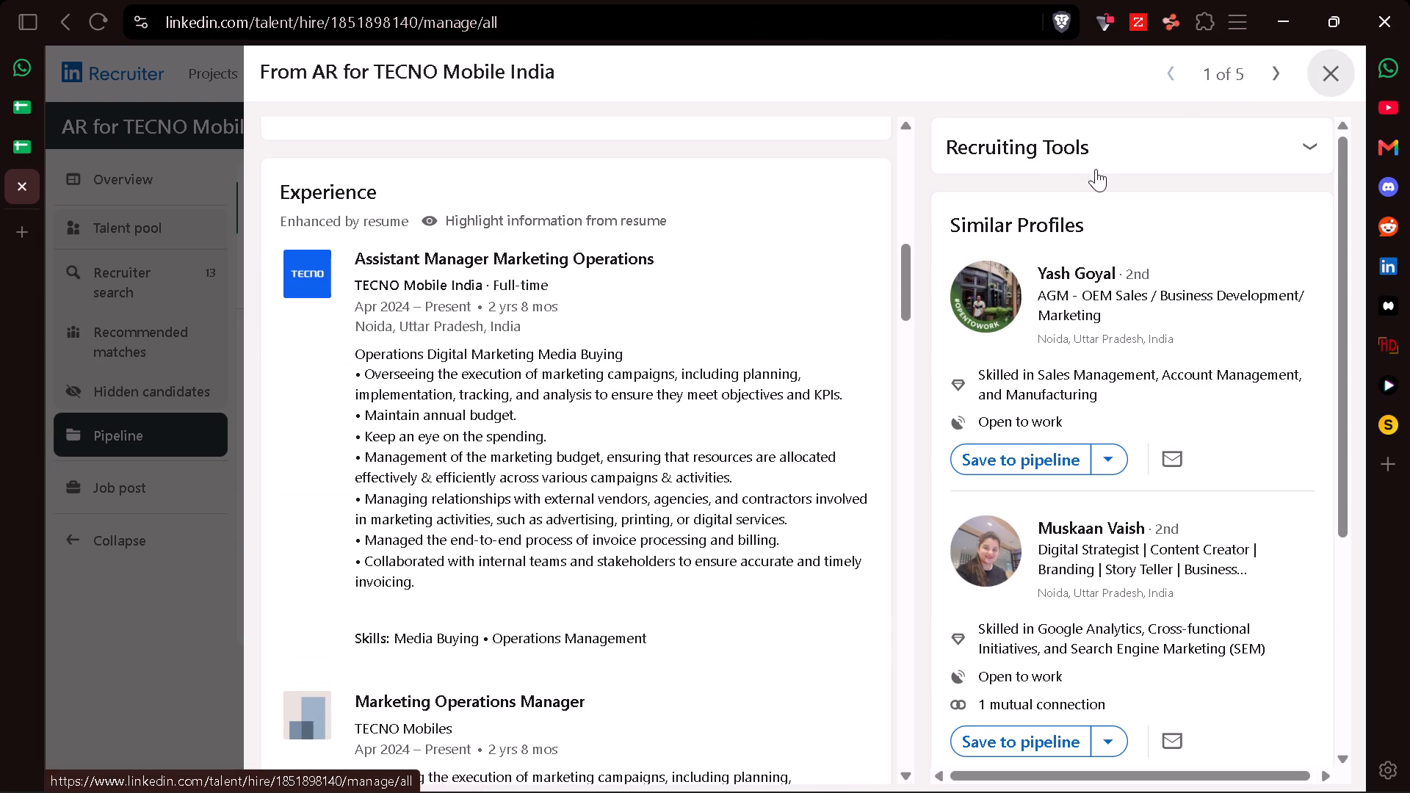
# Export all five pipeline candidates to CSV and close the Recruiter page.
pyautogui.click(586, 416)
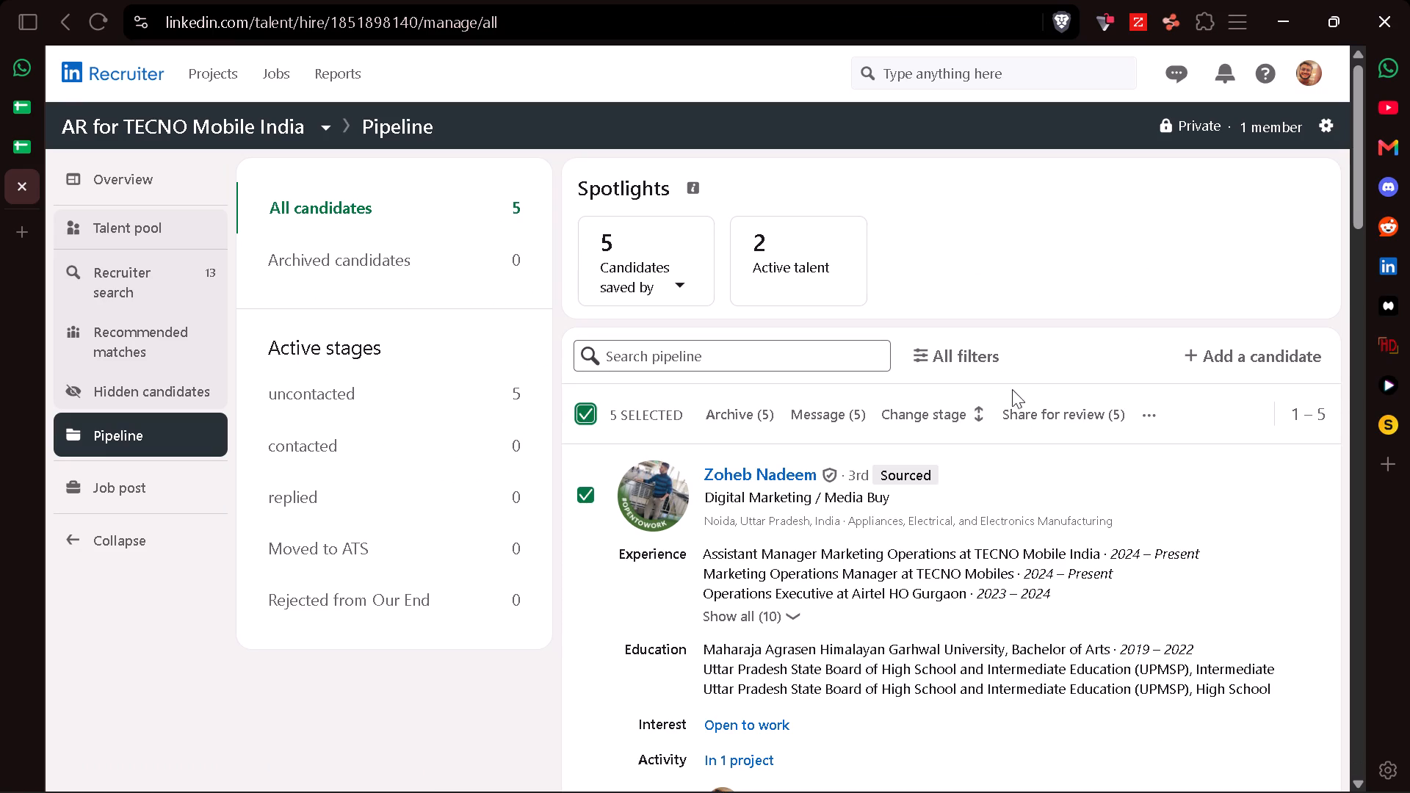
pyautogui.click(1141, 416)
pyautogui.click(1132, 557)
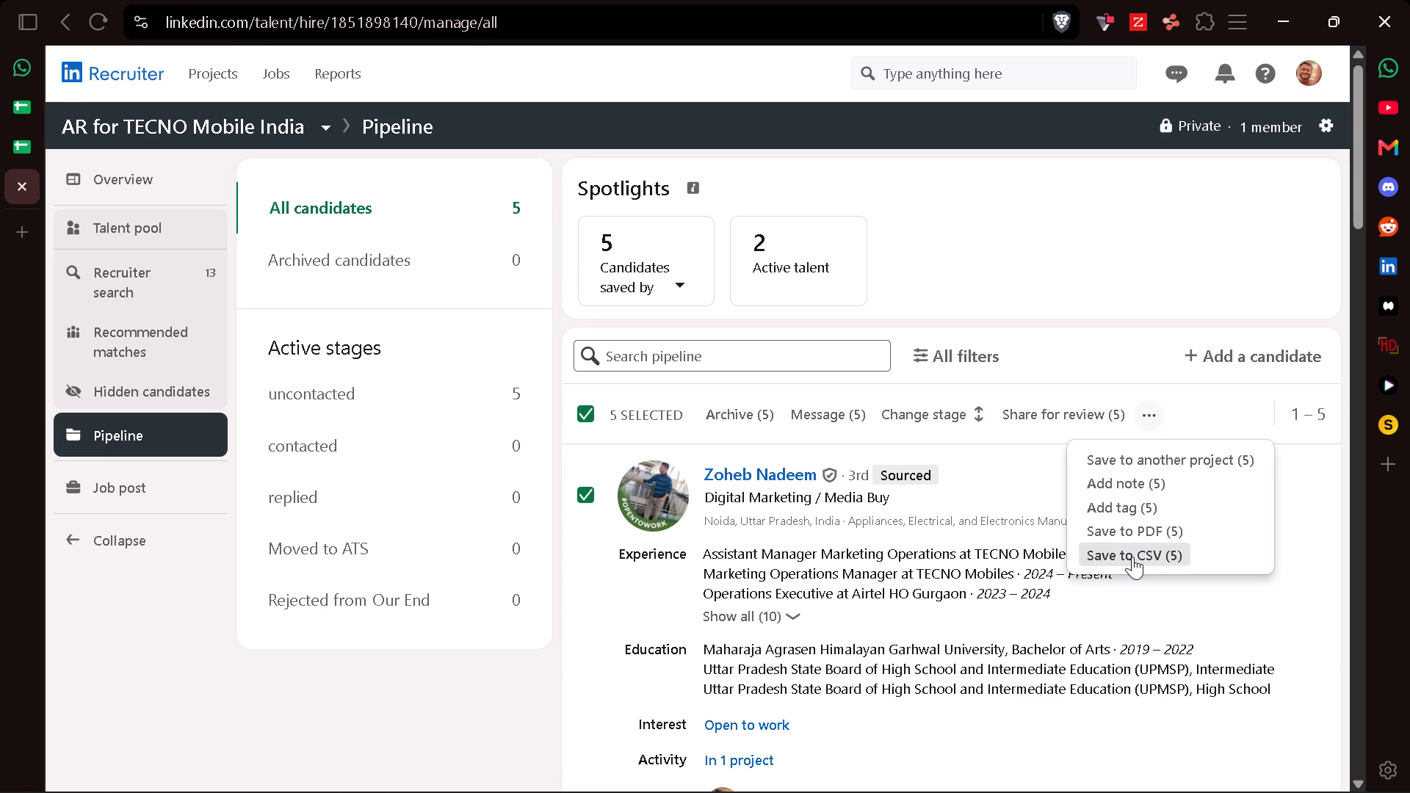
pyautogui.click(14, 192)
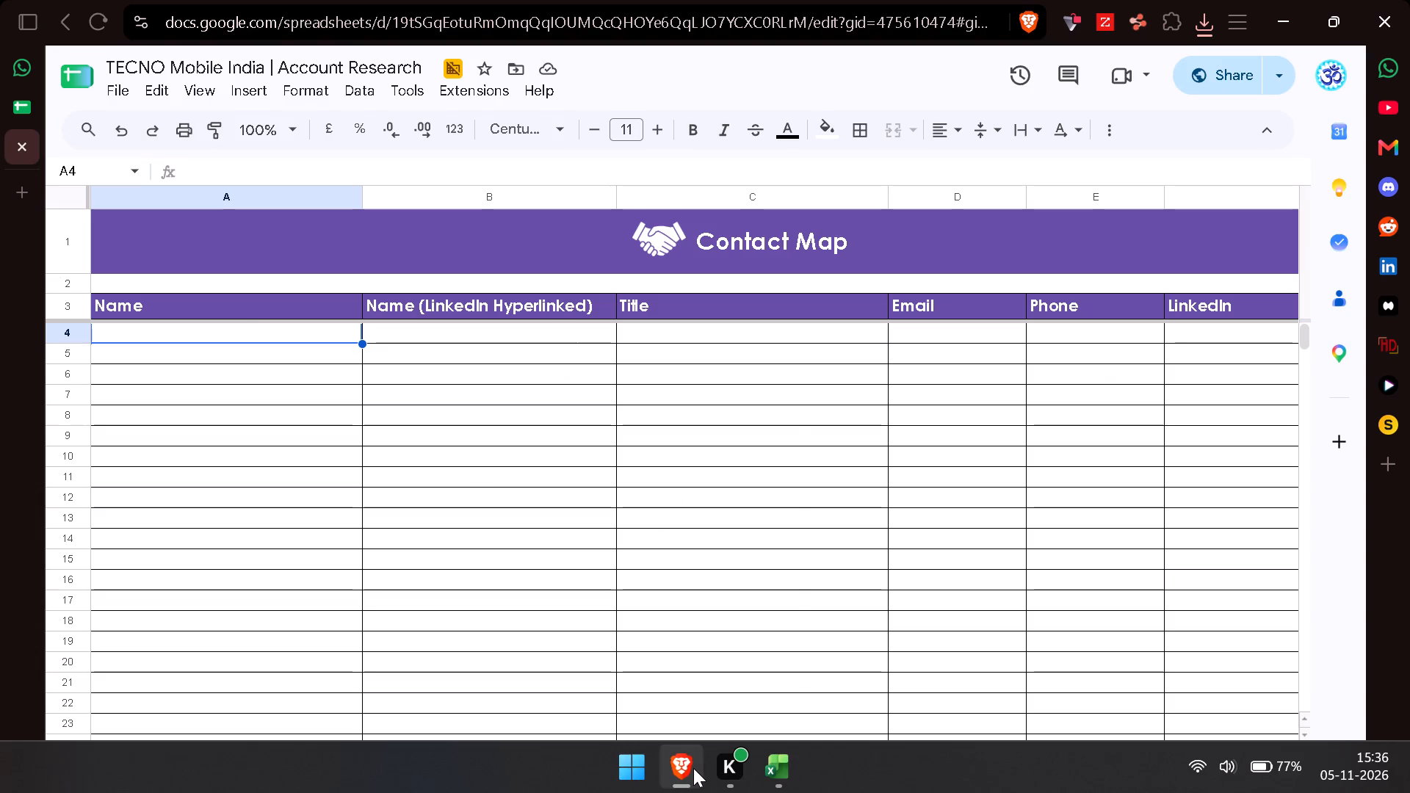
# Switch to the exported pipeline_export file in Excel and insert a blank column before the Headline column.
pyautogui.press('BackSpace')
pyautogui.moveTo(684, 768); pyautogui.dragTo(724, 768)
pyautogui.click(773, 761)
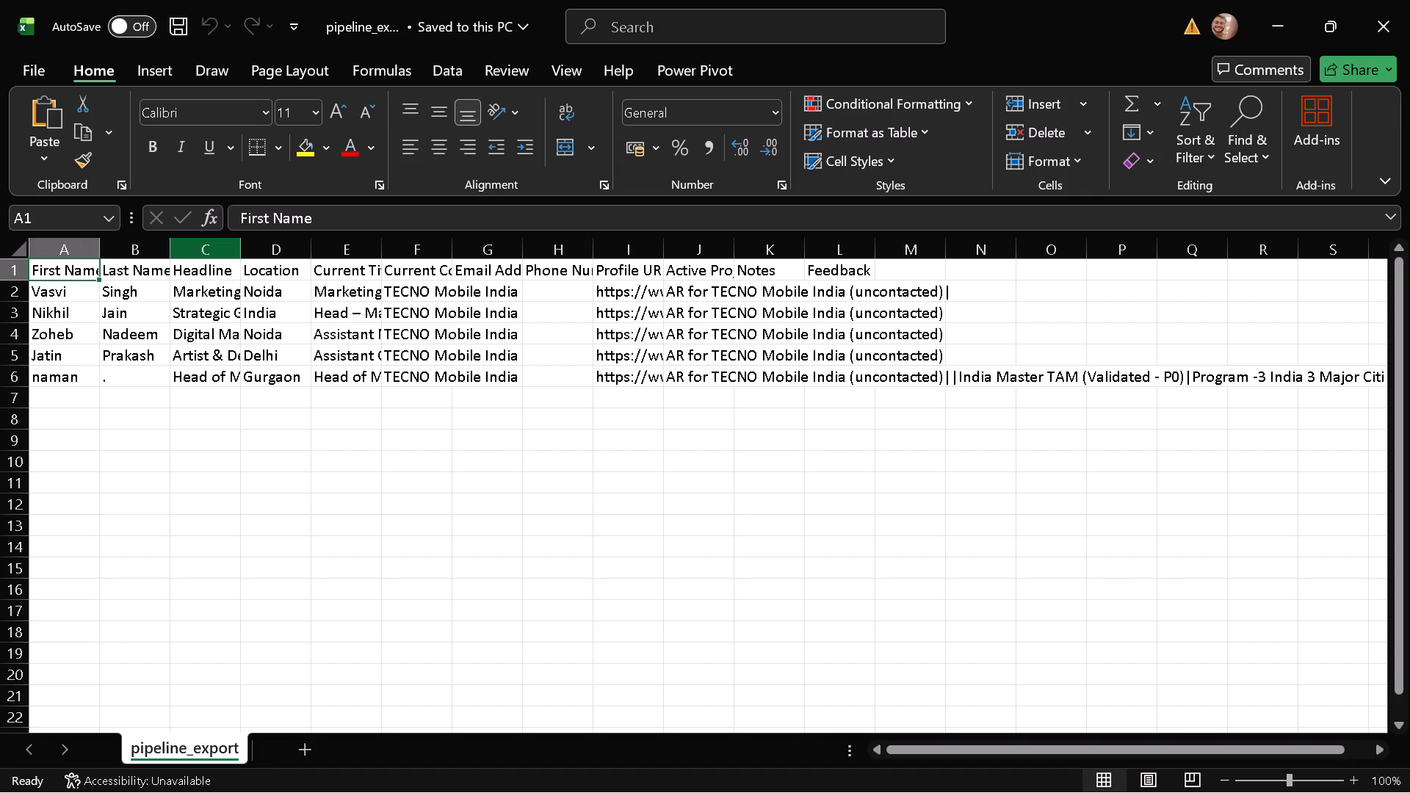
pyautogui.click(209, 257)
pyautogui.rightClick(209, 257)
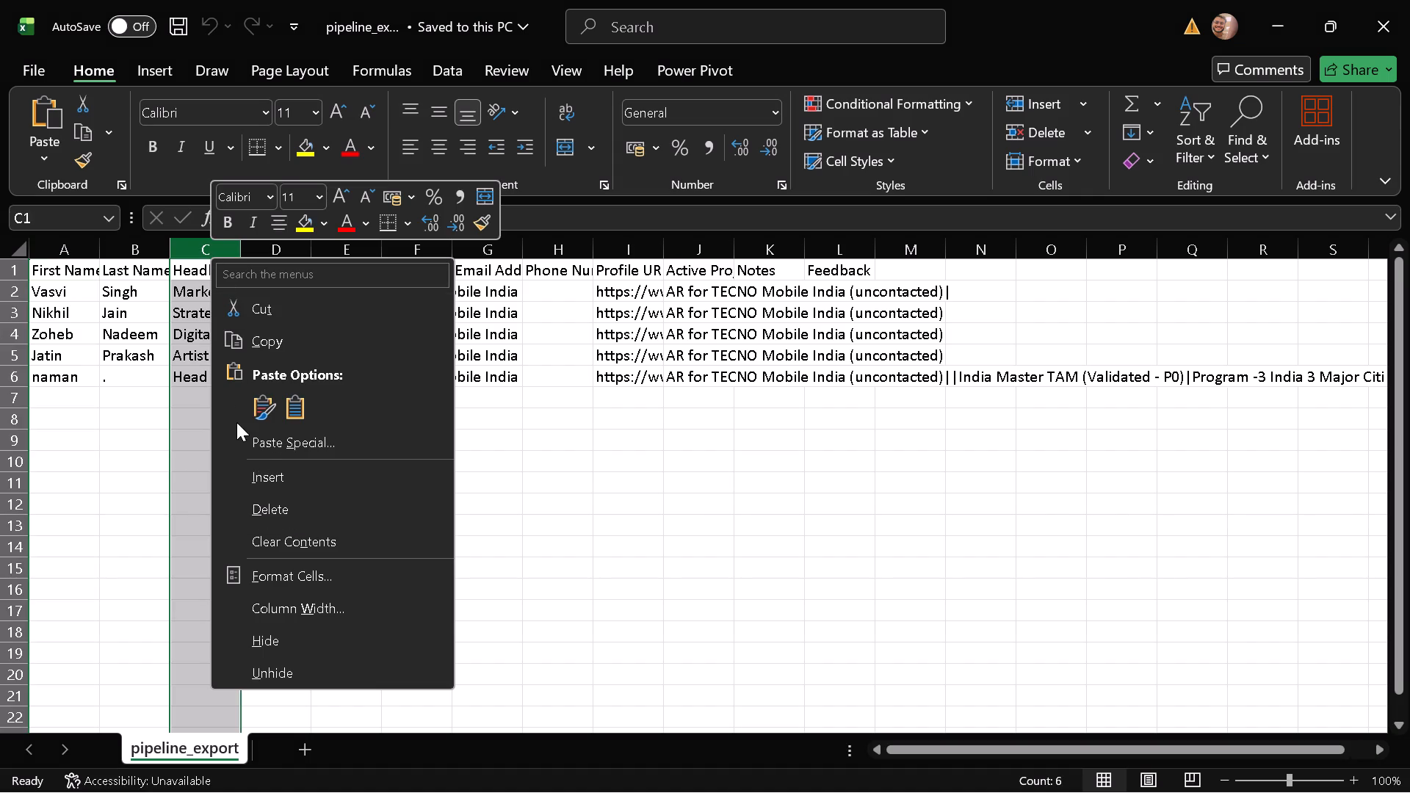
pyautogui.click(267, 474)
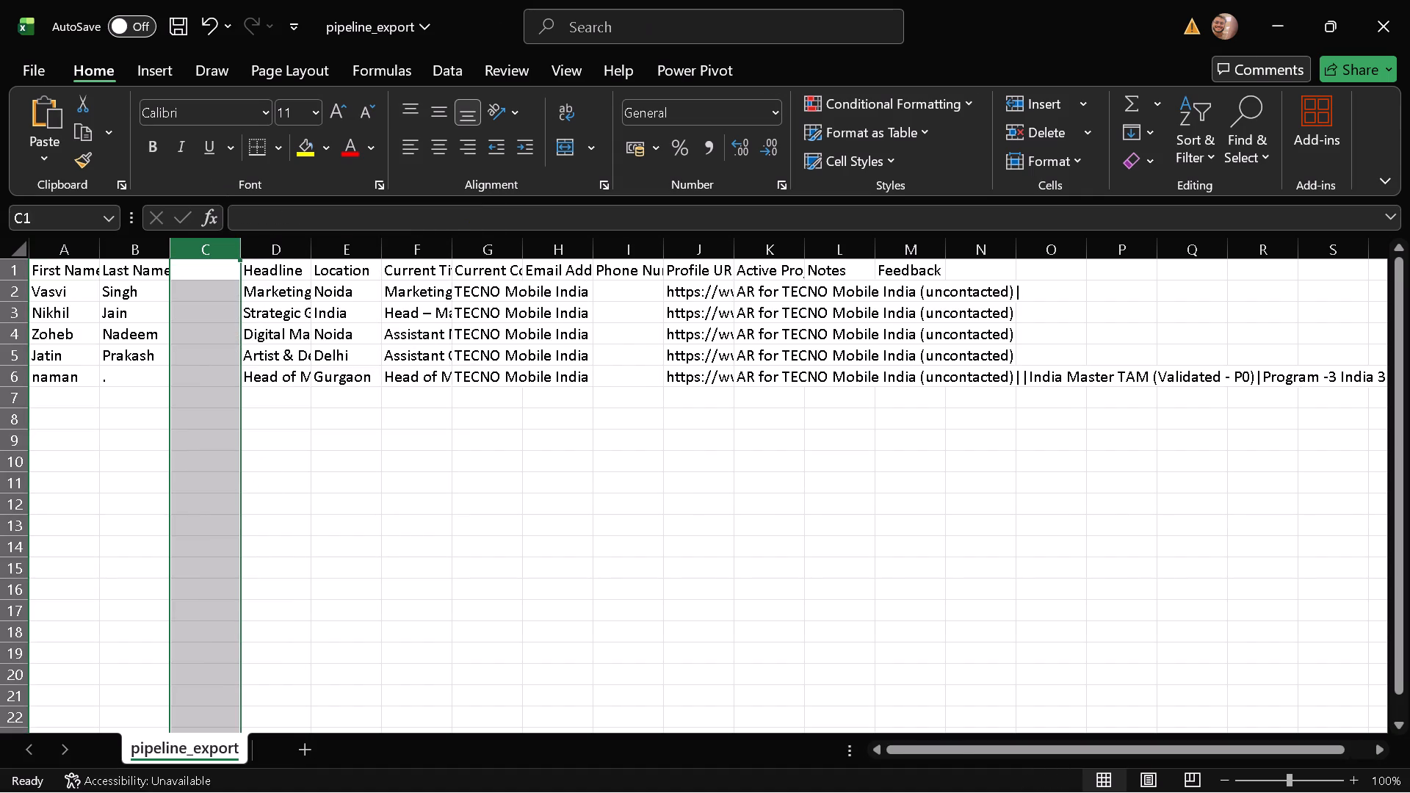
# Combine first and last names in C2 with =CONCATENATE(A2," ",B2) and fill the formula through C6.
pyautogui.click(198, 288)
pyautogui.write('=conc')
pyautogui.doubleClick(240, 339)
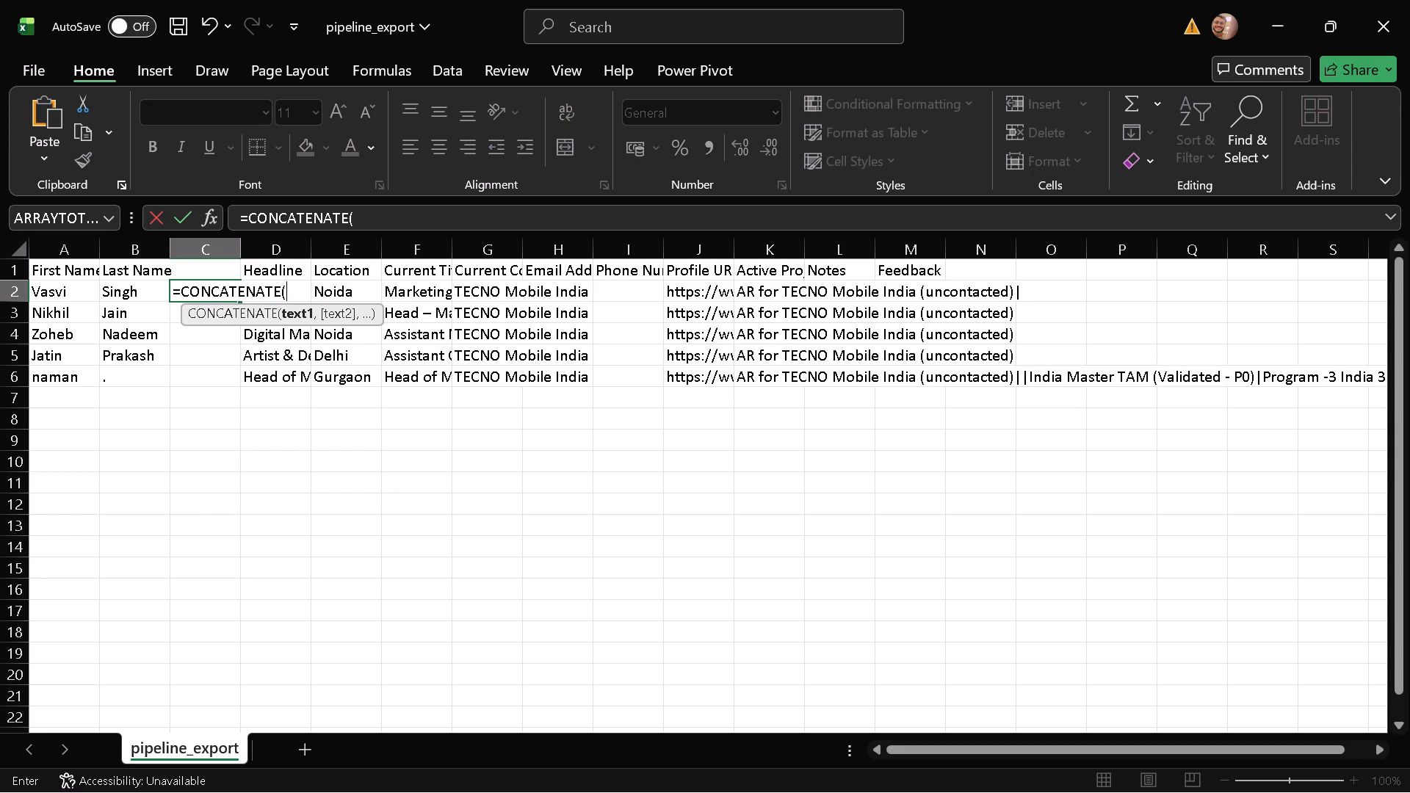
pyautogui.click(69, 299)
pyautogui.write('," "')
pyautogui.click(114, 295)
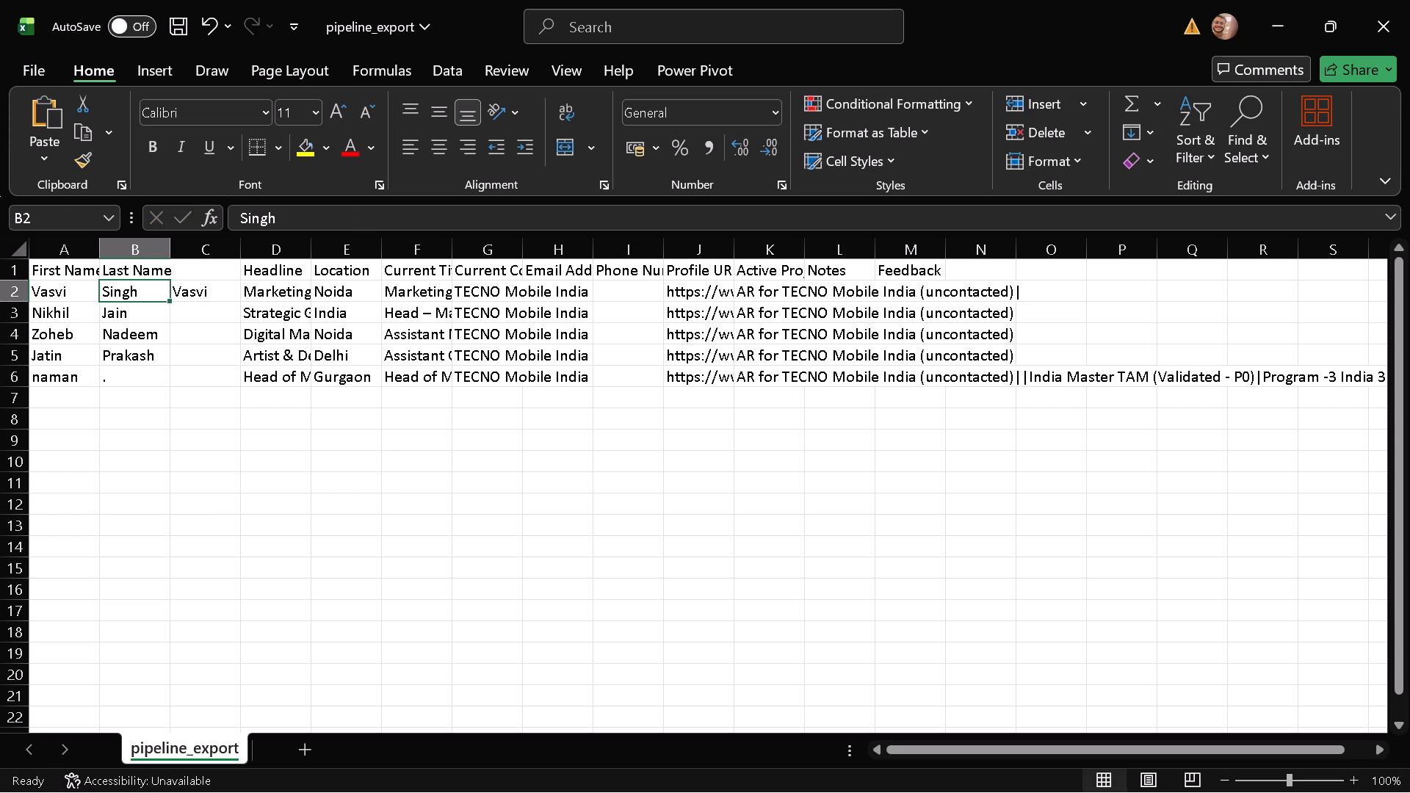
pyautogui.click(177, 293)
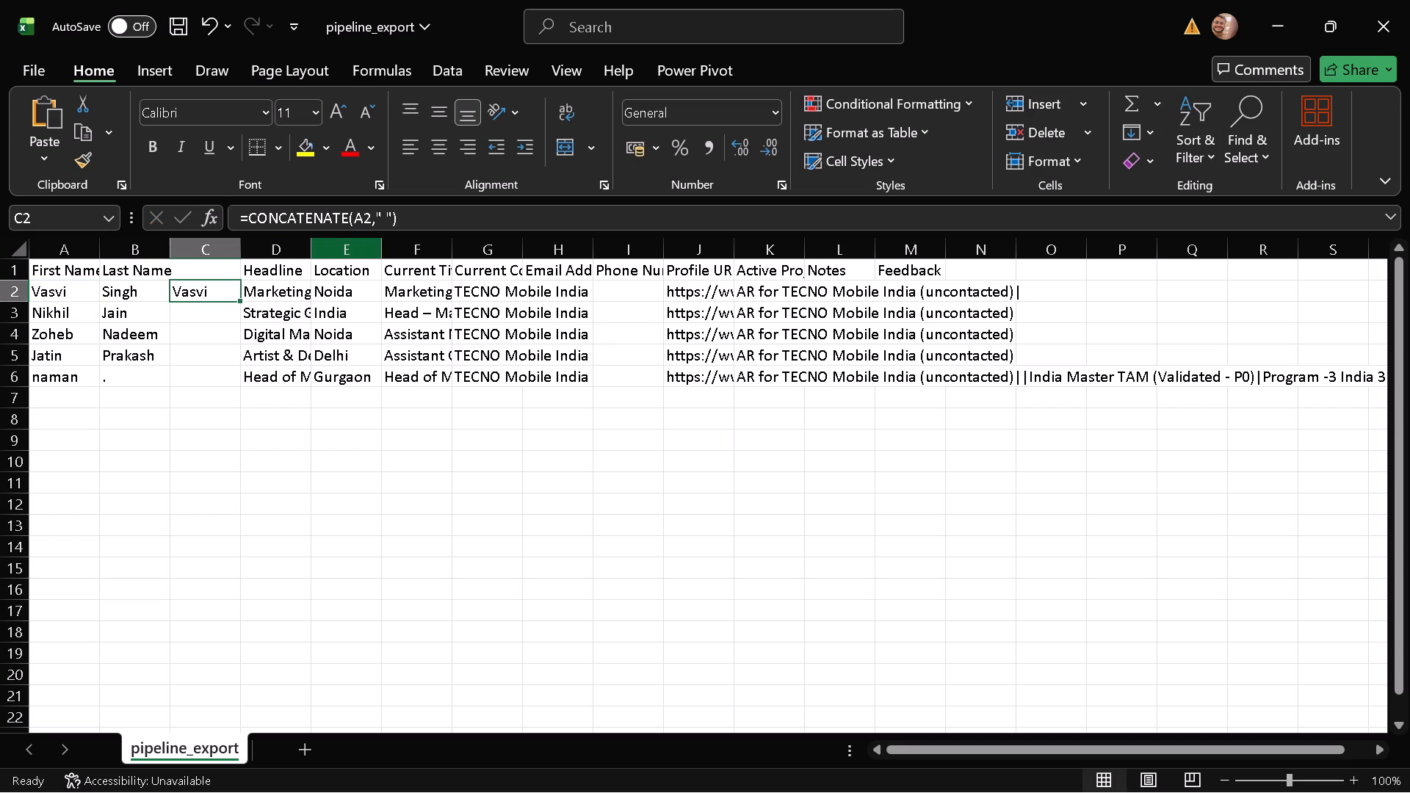
pyautogui.click(391, 220)
pyautogui.press(',')
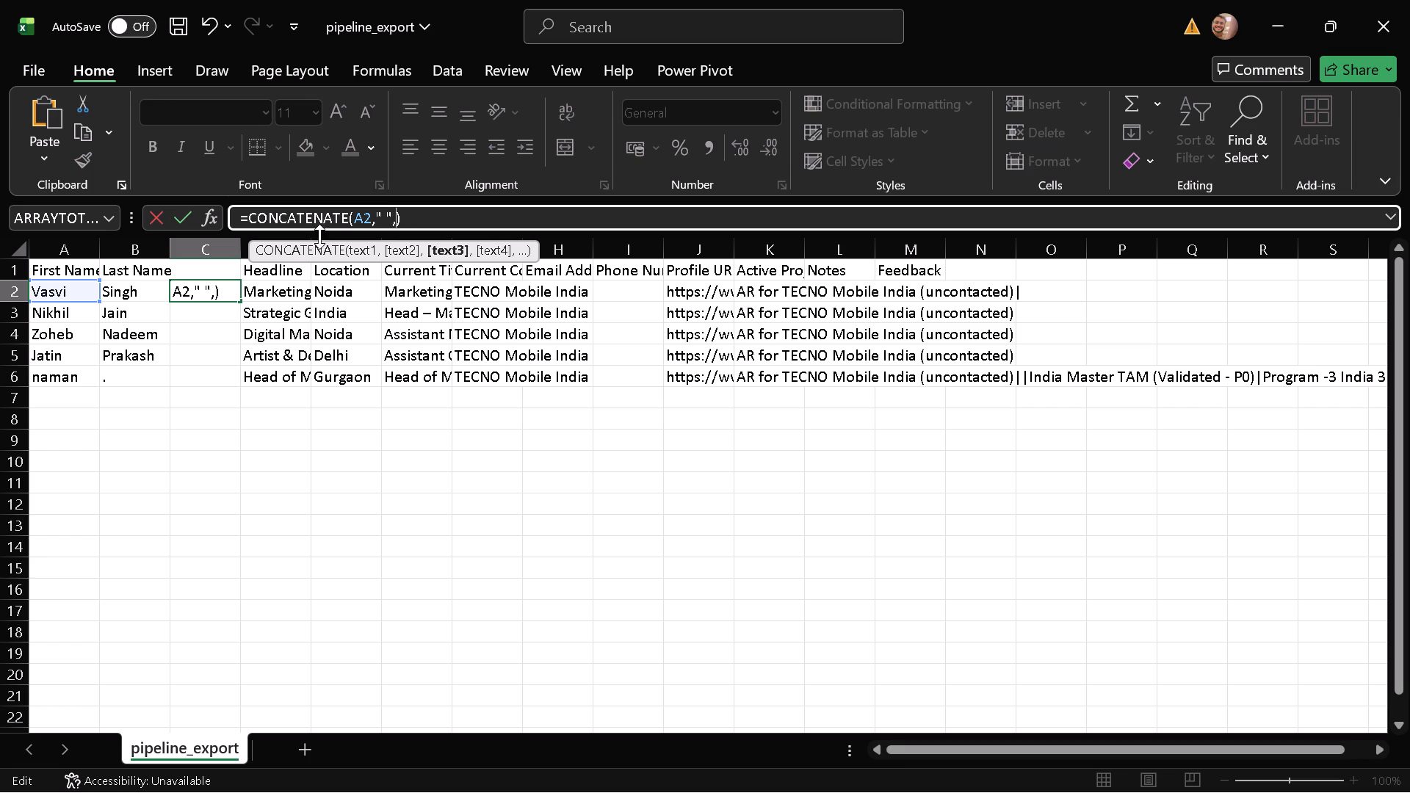
pyautogui.click(141, 292)
pyautogui.press('Return')
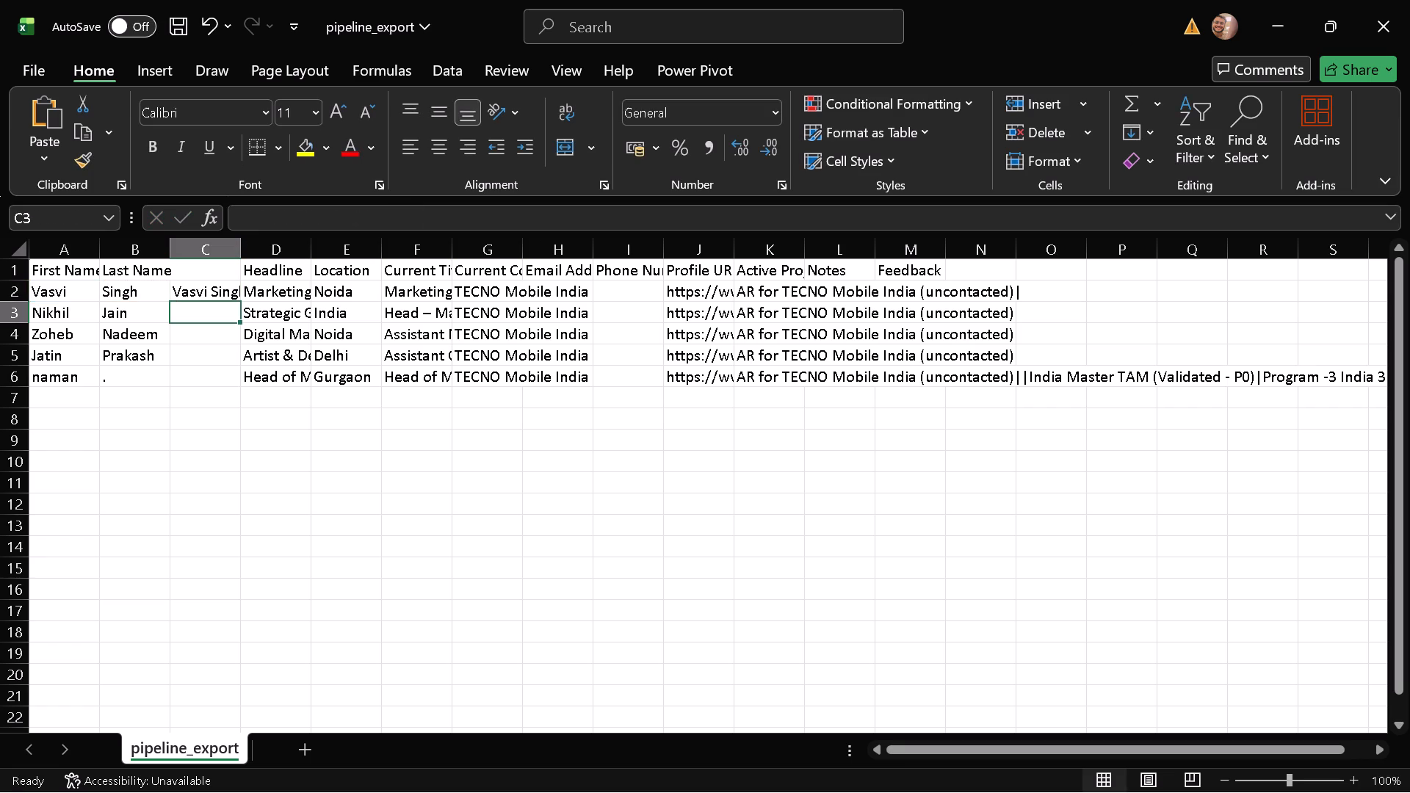
pyautogui.press('Up')
pyautogui.moveTo(235, 300); pyautogui.dragTo(235, 396)
# Copy the combined names in C2:C6 into the Contact Map sheet's Name column in the browser, starting at A4.
pyautogui.hotkey('ctrl', 'c')
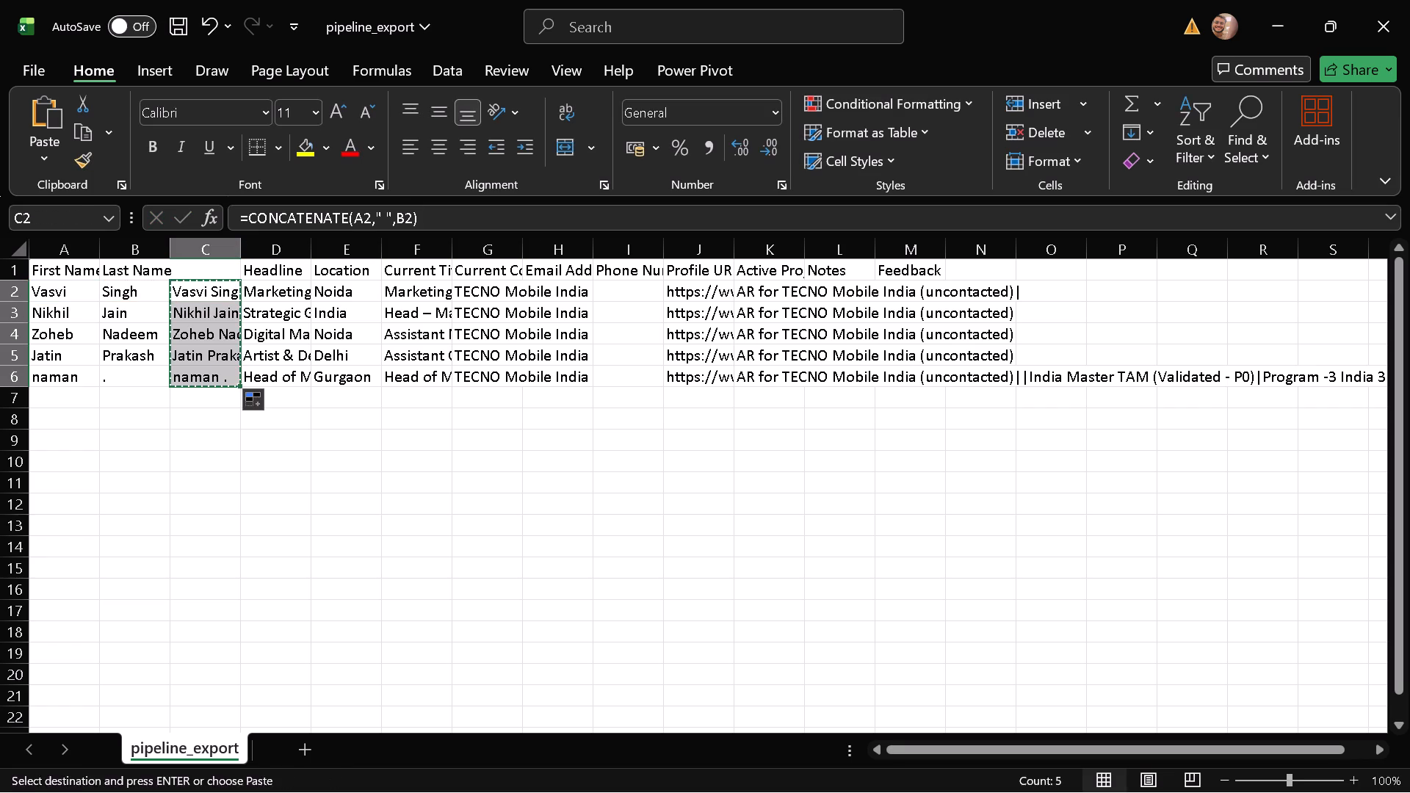
pyautogui.click(733, 767)
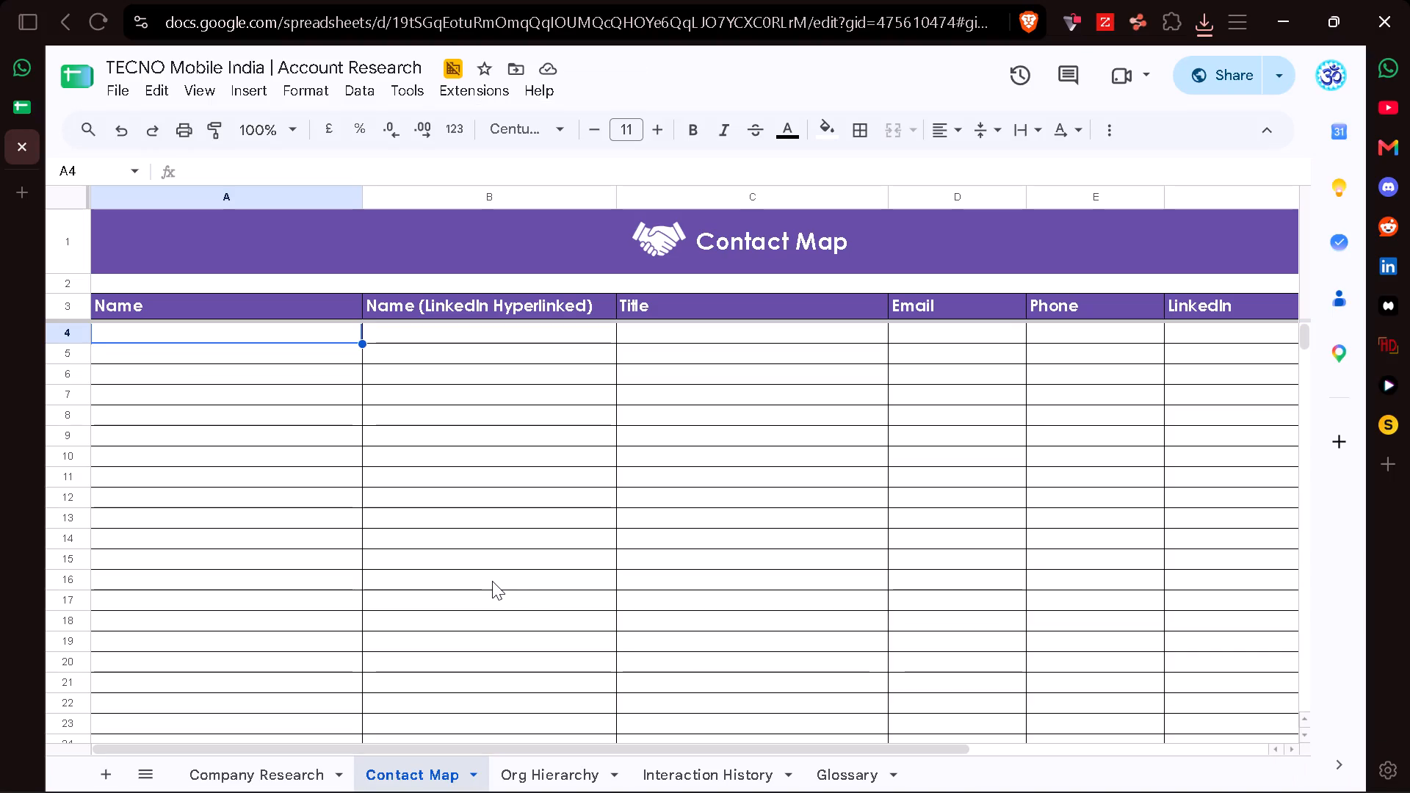
pyautogui.hotkey('ctrl', 'v')
# Copy the five current titles from the Excel export into the Contact Map's Title column, starting at C4.
pyautogui.press('Right')
pyautogui.press('Right')
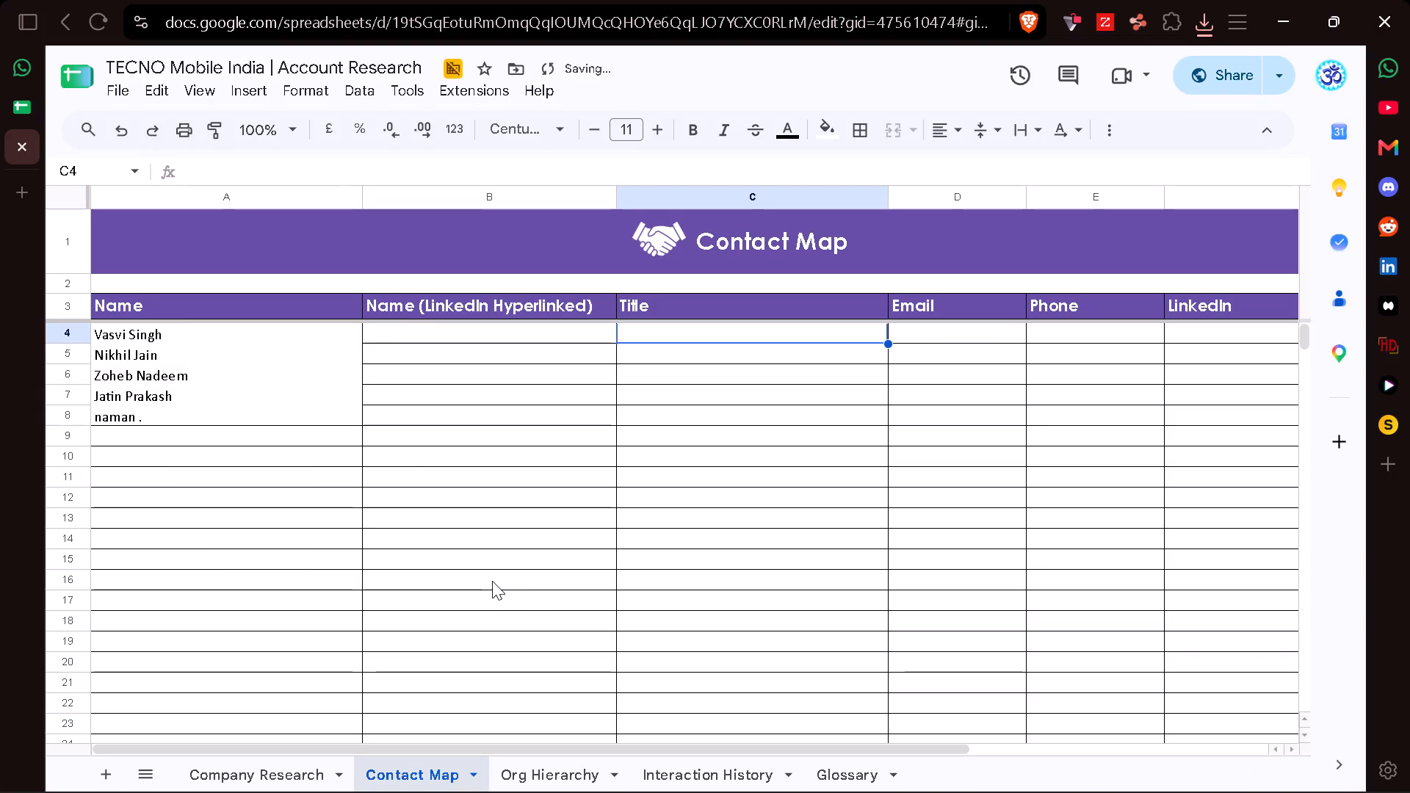
pyautogui.click(768, 772)
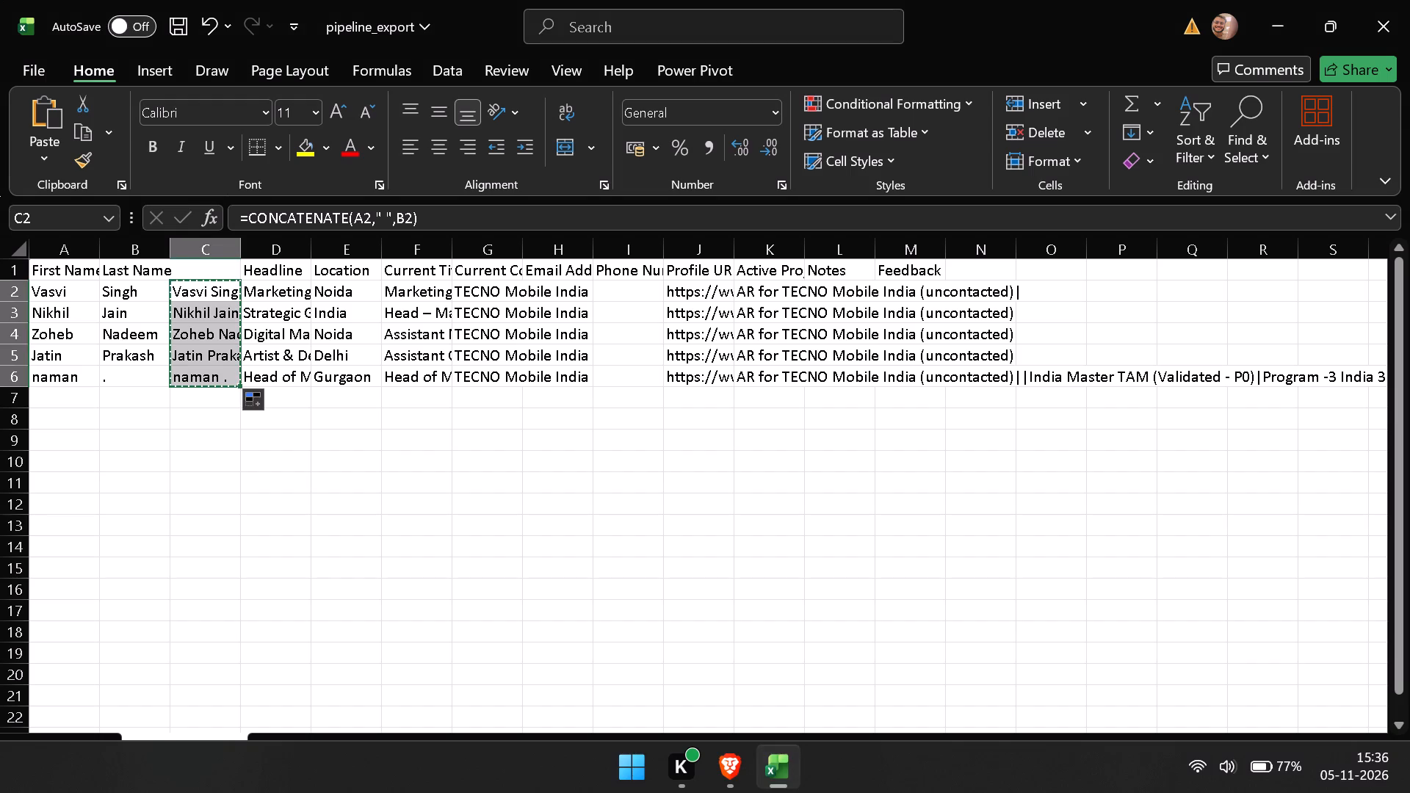
pyautogui.click(416, 301)
pyautogui.hotkey('ctrl', 'shift', 'Down')
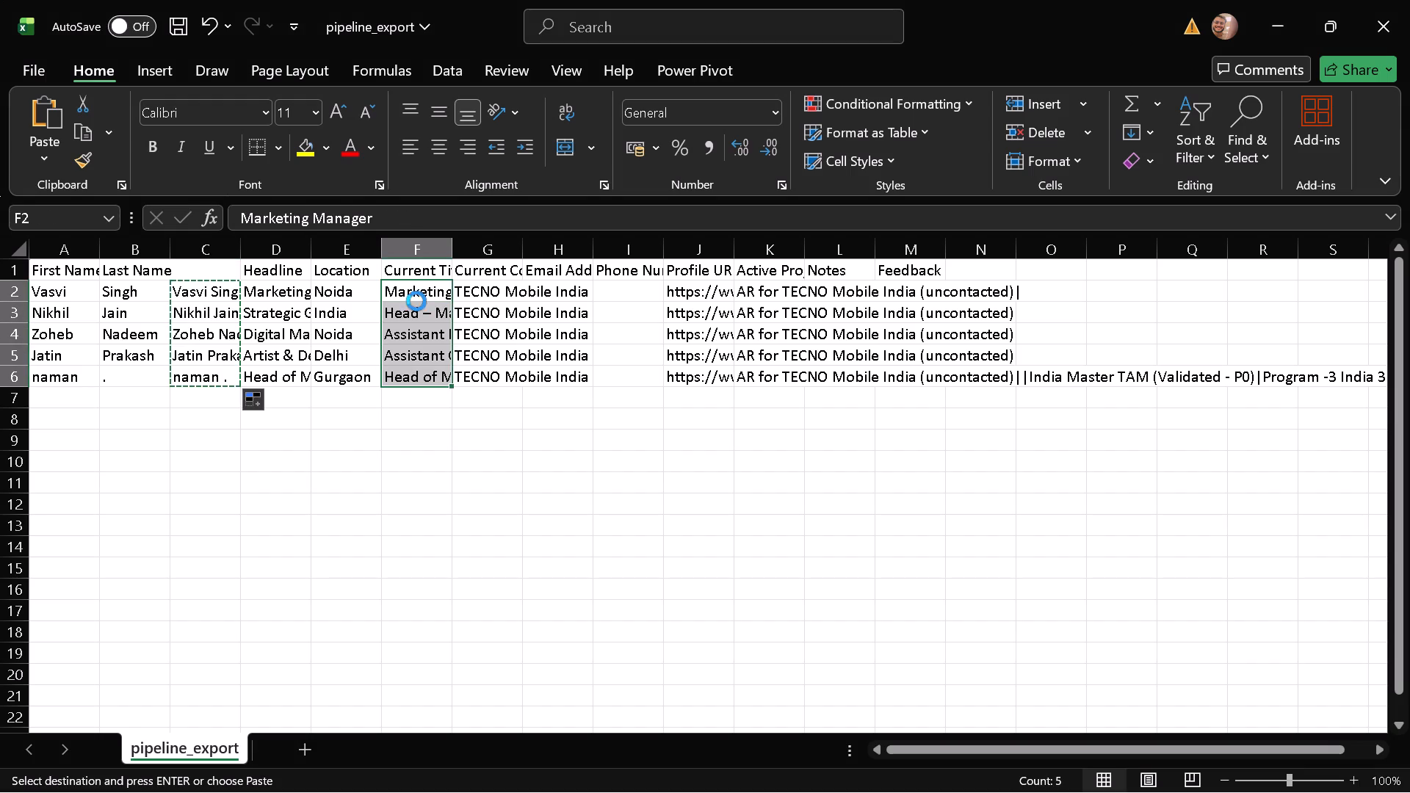
pyautogui.hotkey('ctrl', 'c')
pyautogui.click(718, 775)
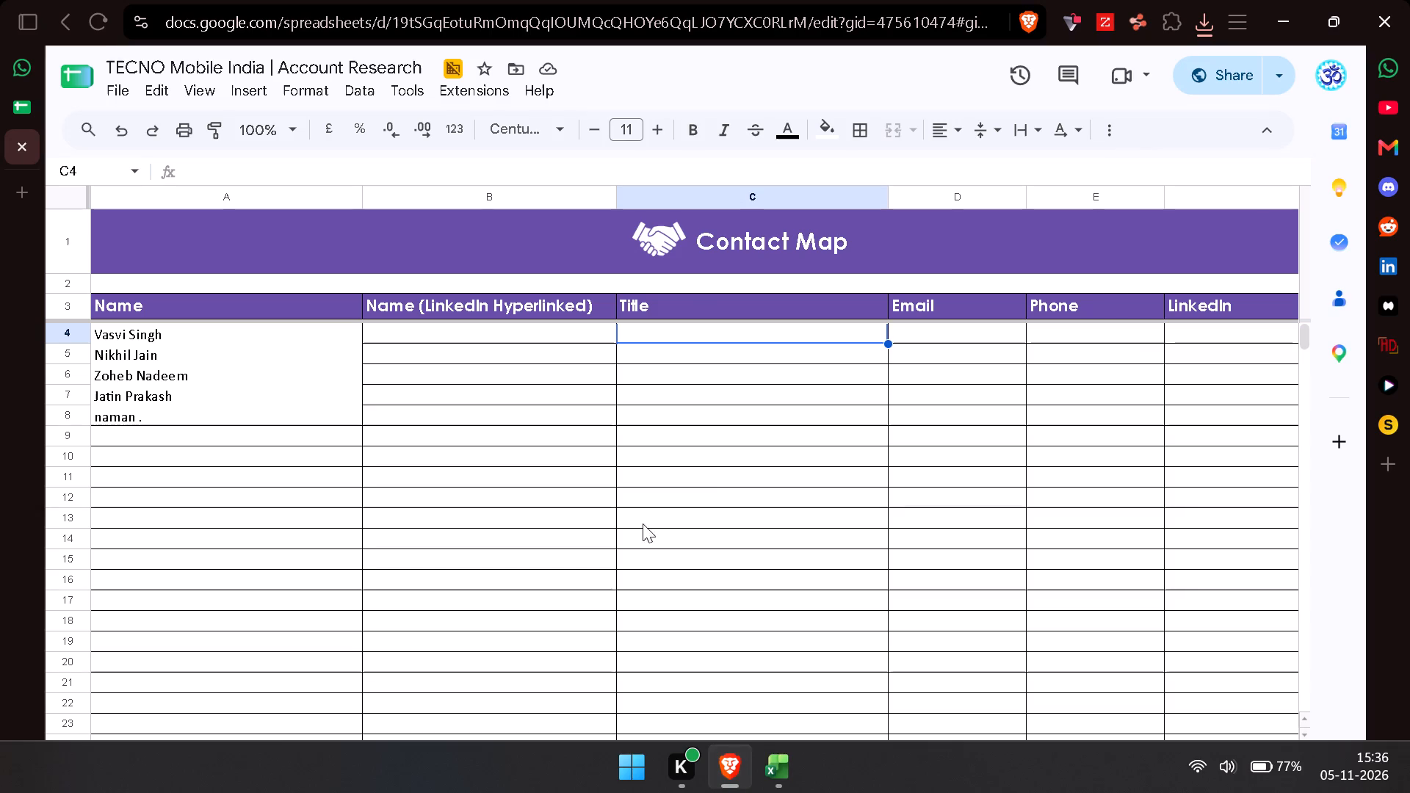
pyautogui.hotkey('ctrl', 'v')
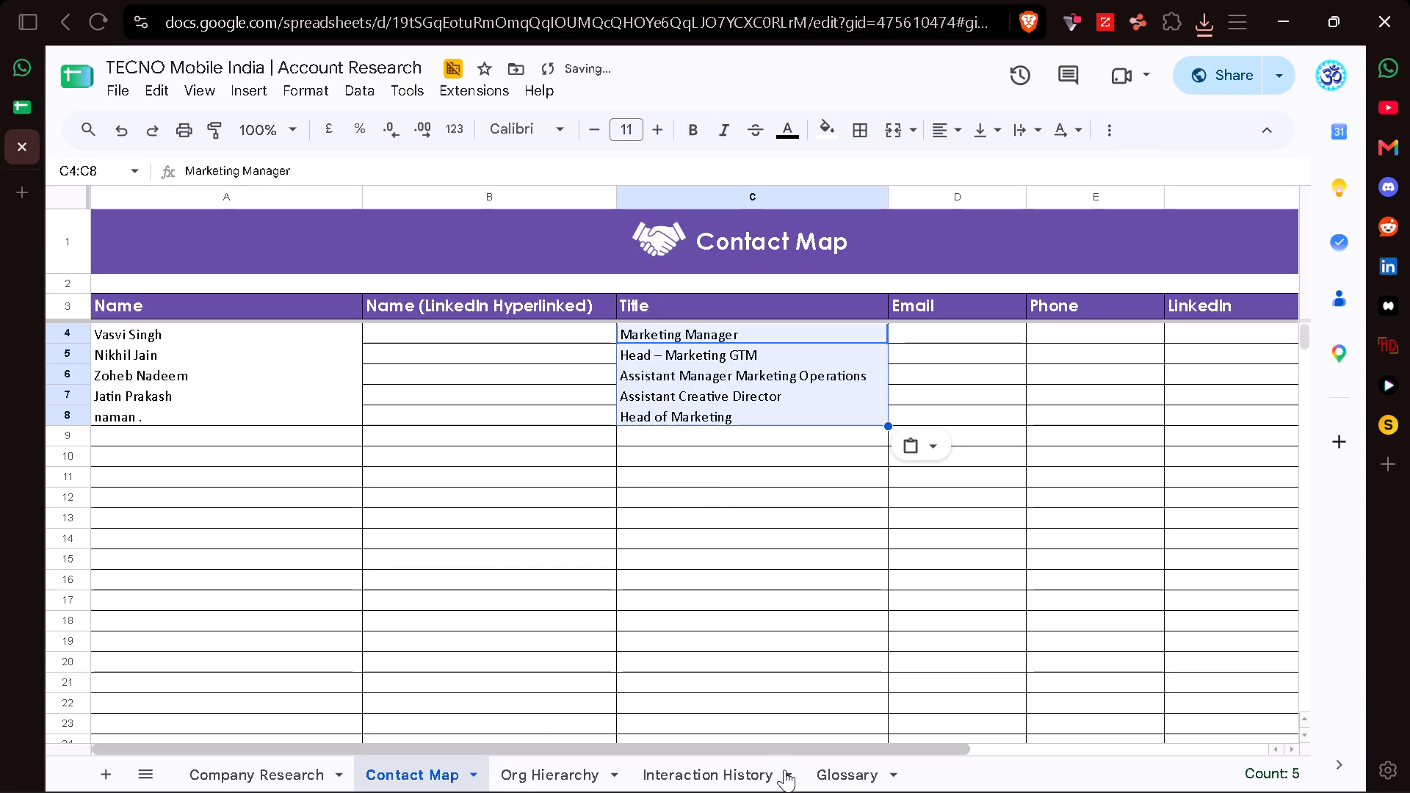
# Copy the five profile URLs from the Excel export into the Contact Map's LinkedIn column, starting at F4.
pyautogui.click(778, 764)
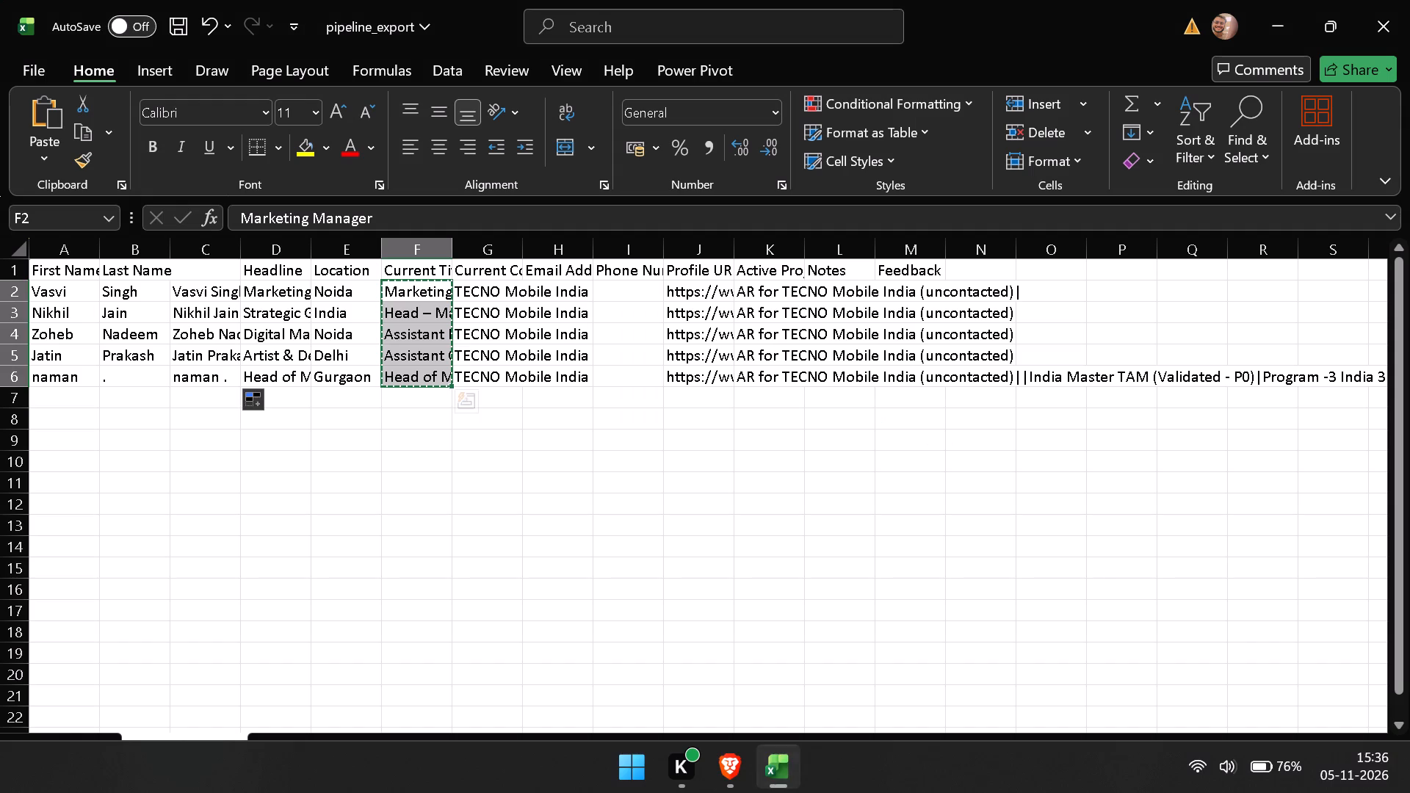
pyautogui.click(715, 303)
pyautogui.press('Up')
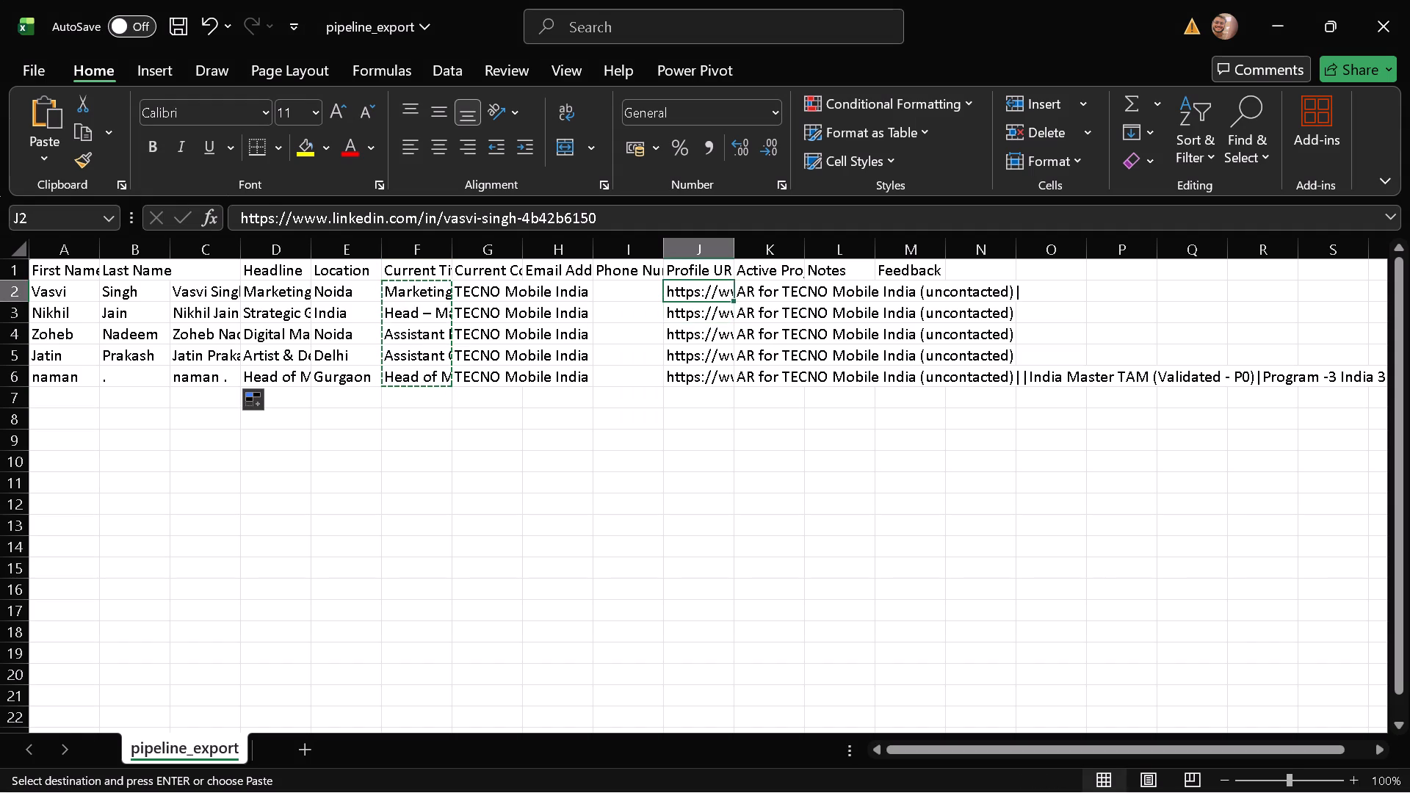
pyautogui.hotkey('ctrl', 'shift', 'Down')
pyautogui.hotkey('ctrl', 'c')
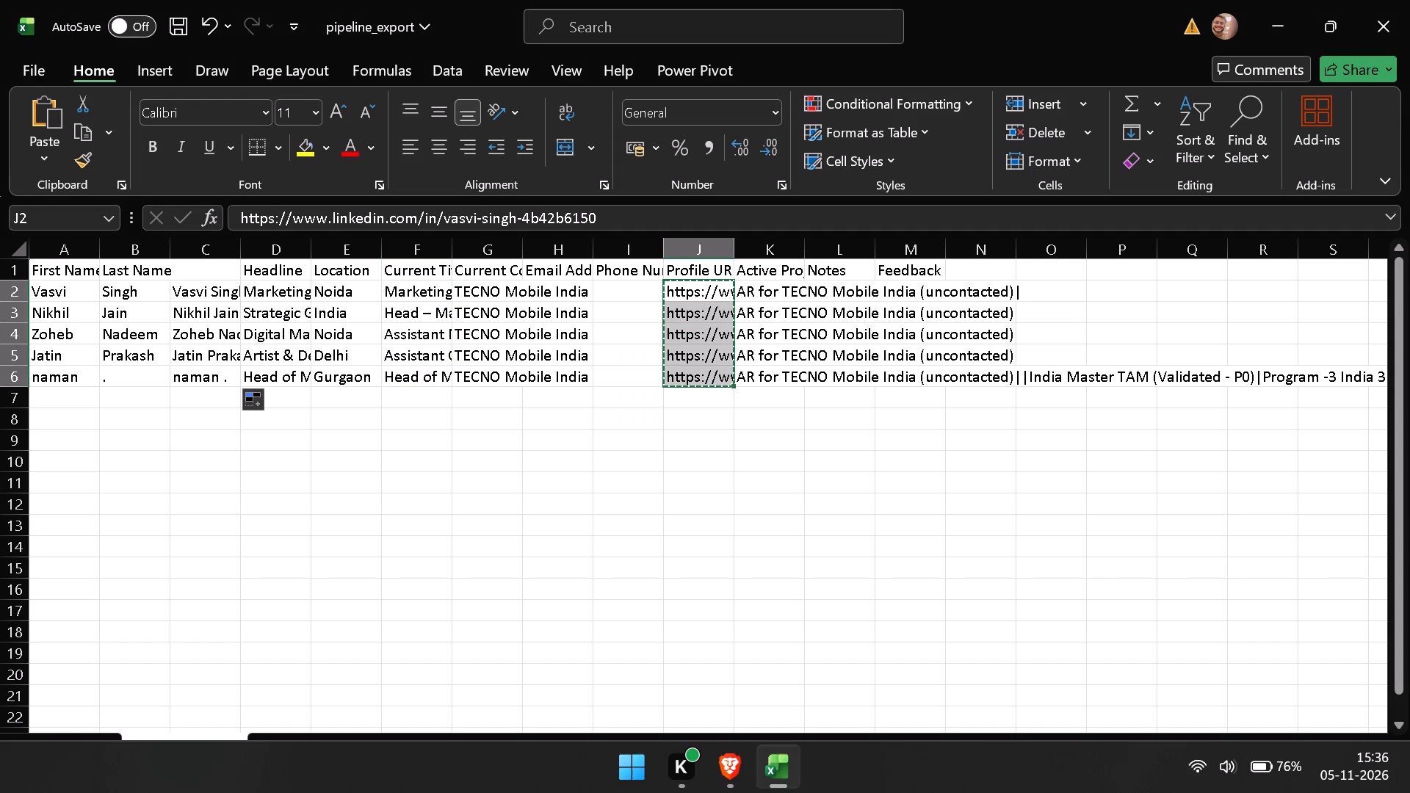
pyautogui.click(751, 771)
pyautogui.hscroll(-6, 828, 389)
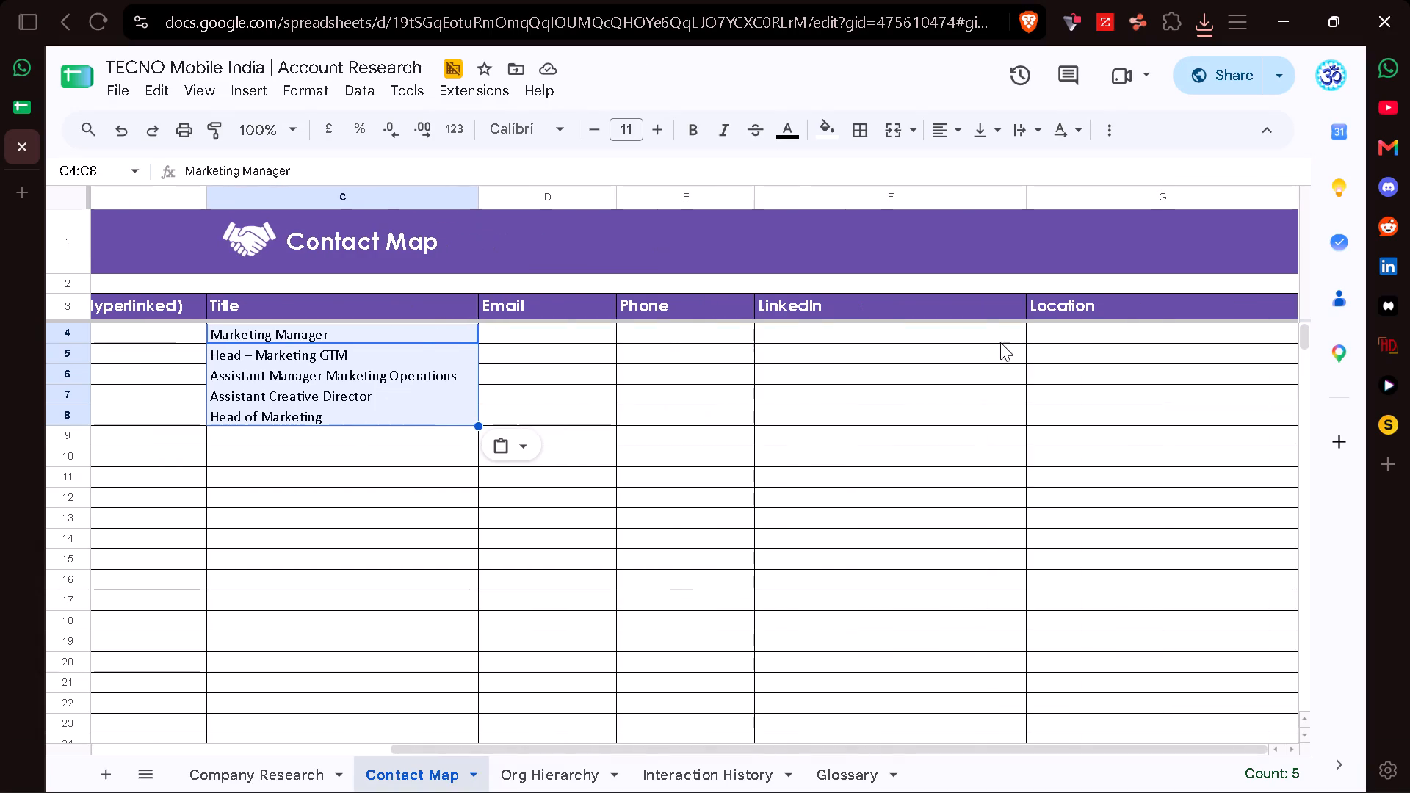
pyautogui.click(917, 336)
pyautogui.hotkey('ctrl', 'v')
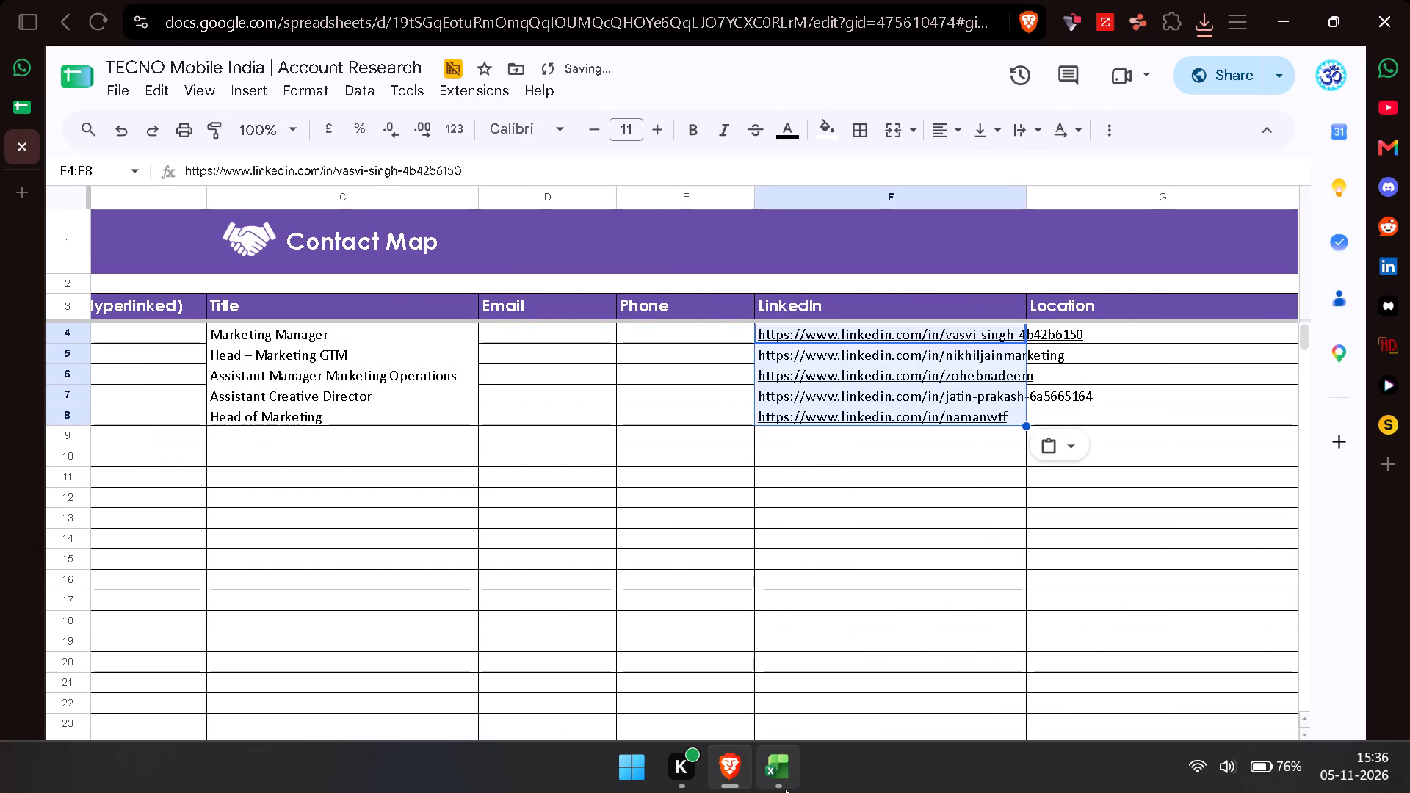
# Copy the five locations from the Excel export into the Contact Map's Location column, starting at G4.
pyautogui.click(785, 789)
pyautogui.click(333, 297)
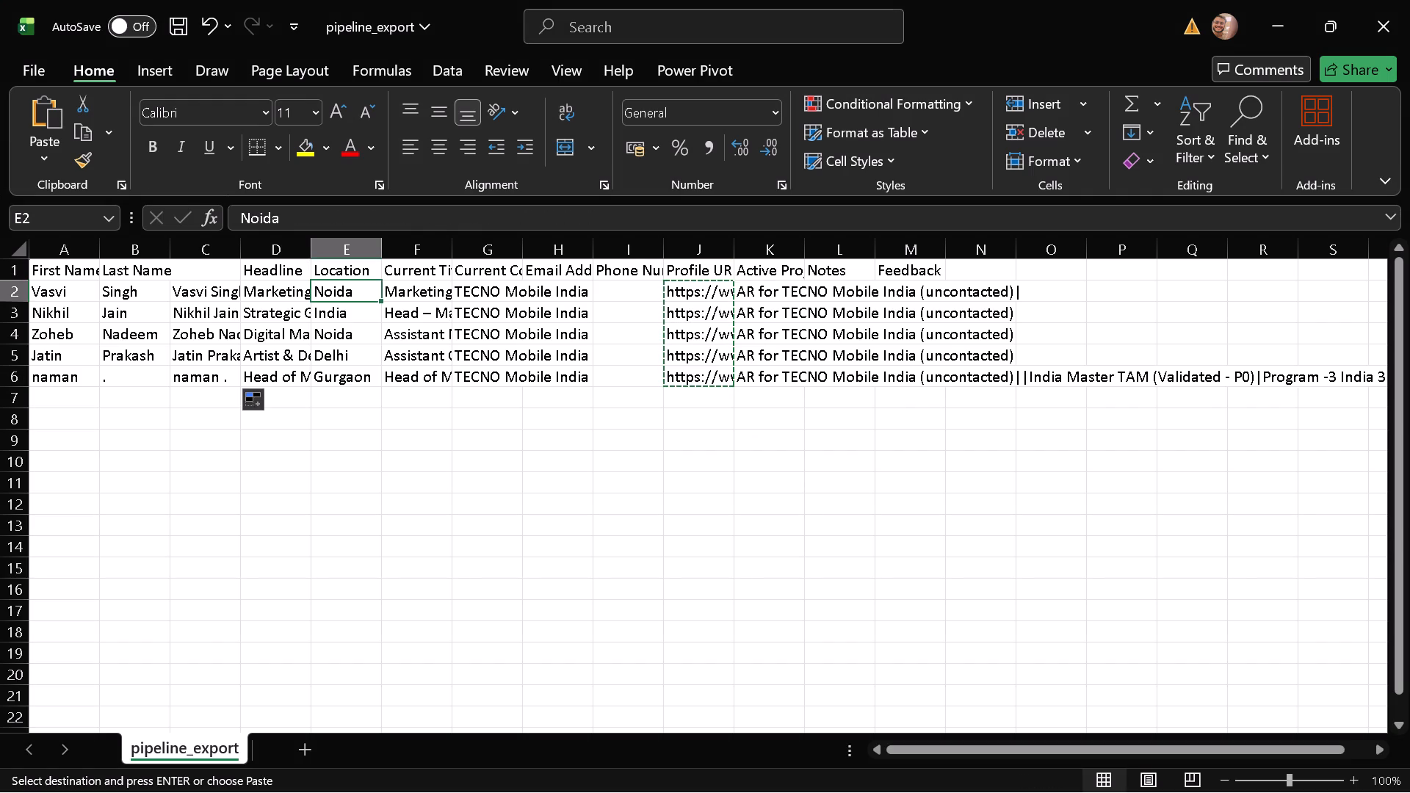
pyautogui.hotkey('ctrl', 'shift', 'Down')
pyautogui.hotkey('ctrl', 'c')
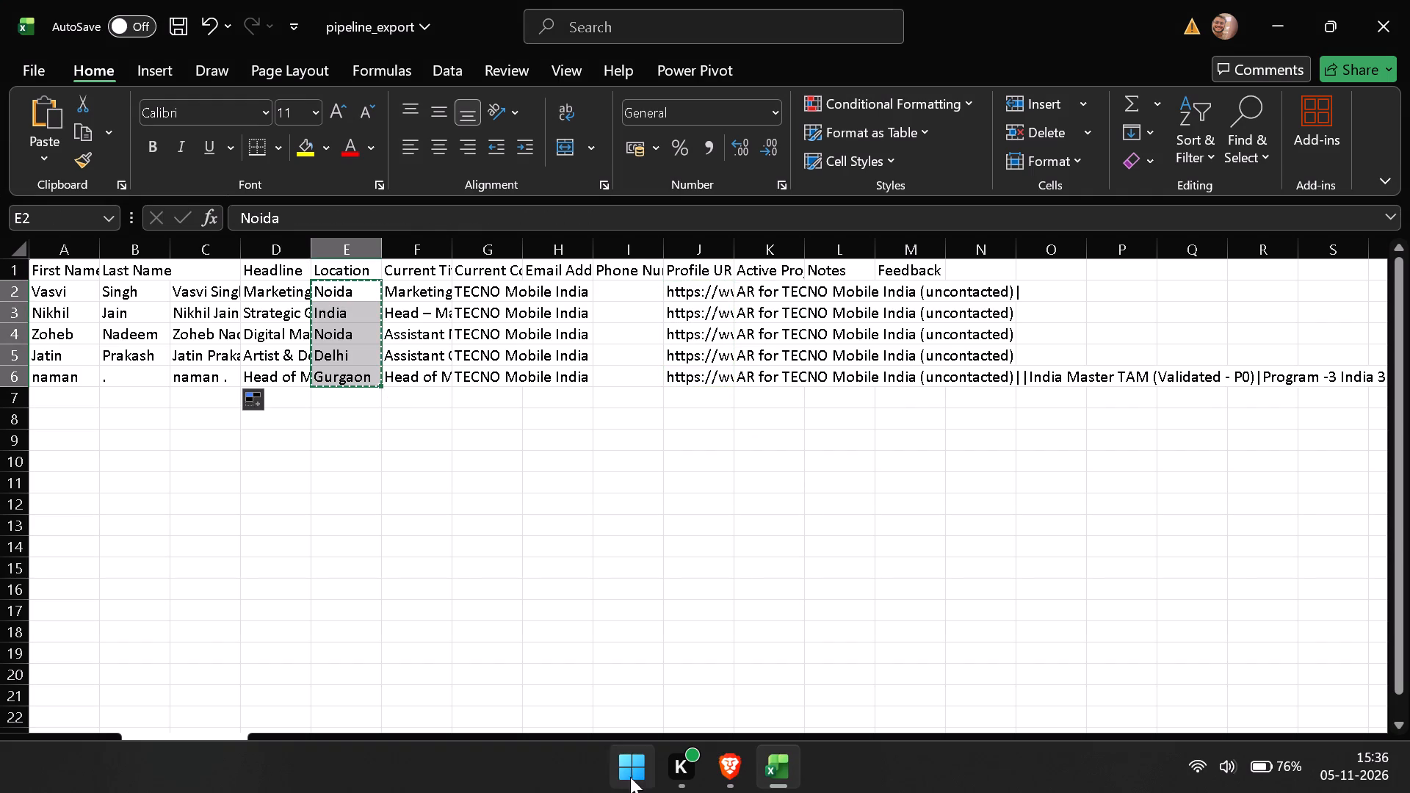
pyautogui.click(737, 756)
pyautogui.click(1118, 338)
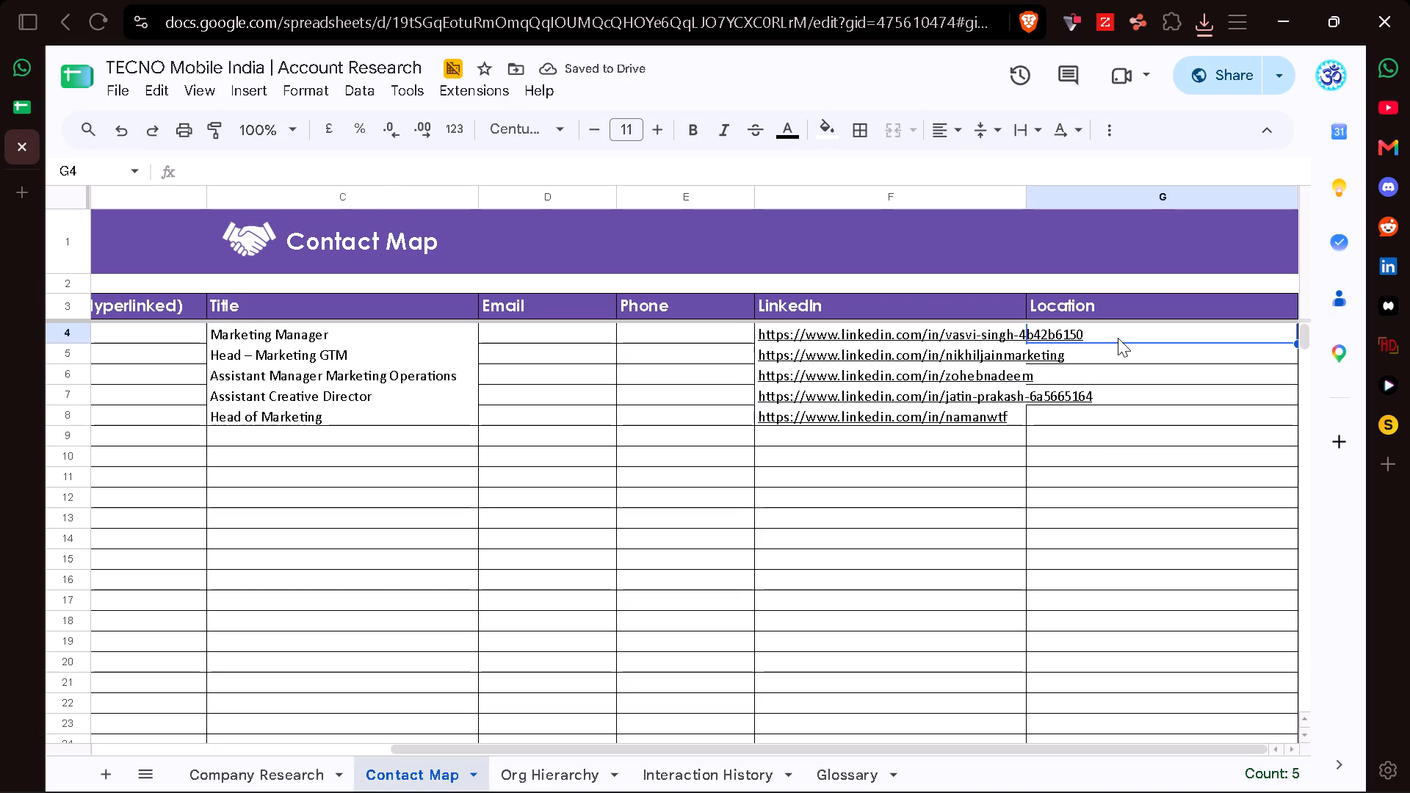
pyautogui.hotkey('ctrl', 'v')
# Enter =HYPERLINK(F4,A4) in B4 of the Name (LinkedIn Hyperlinked) column to link the first contact's name to the LinkedIn profile.
pyautogui.hscroll(6, 664, 499)
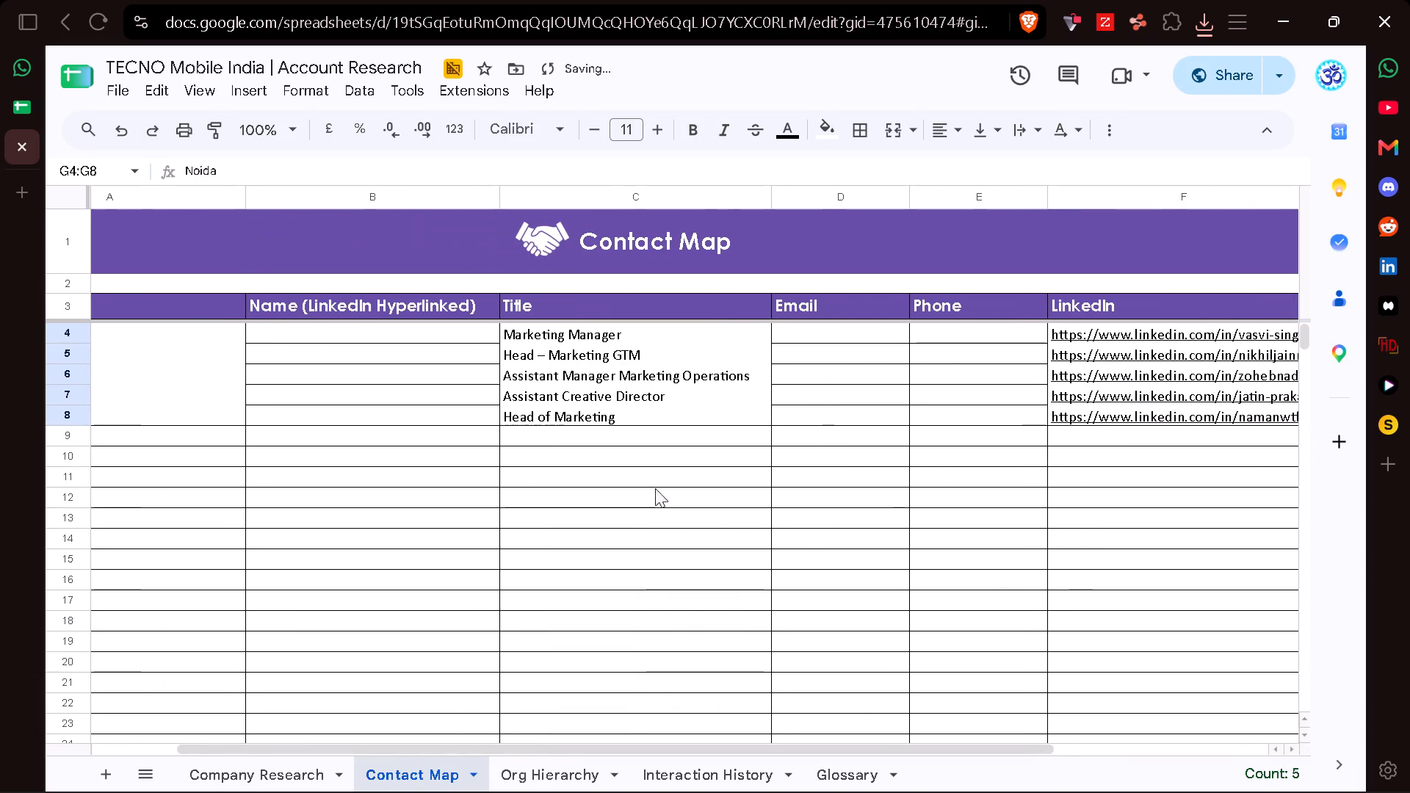
pyautogui.click(480, 336)
pyautogui.write('=hyp')
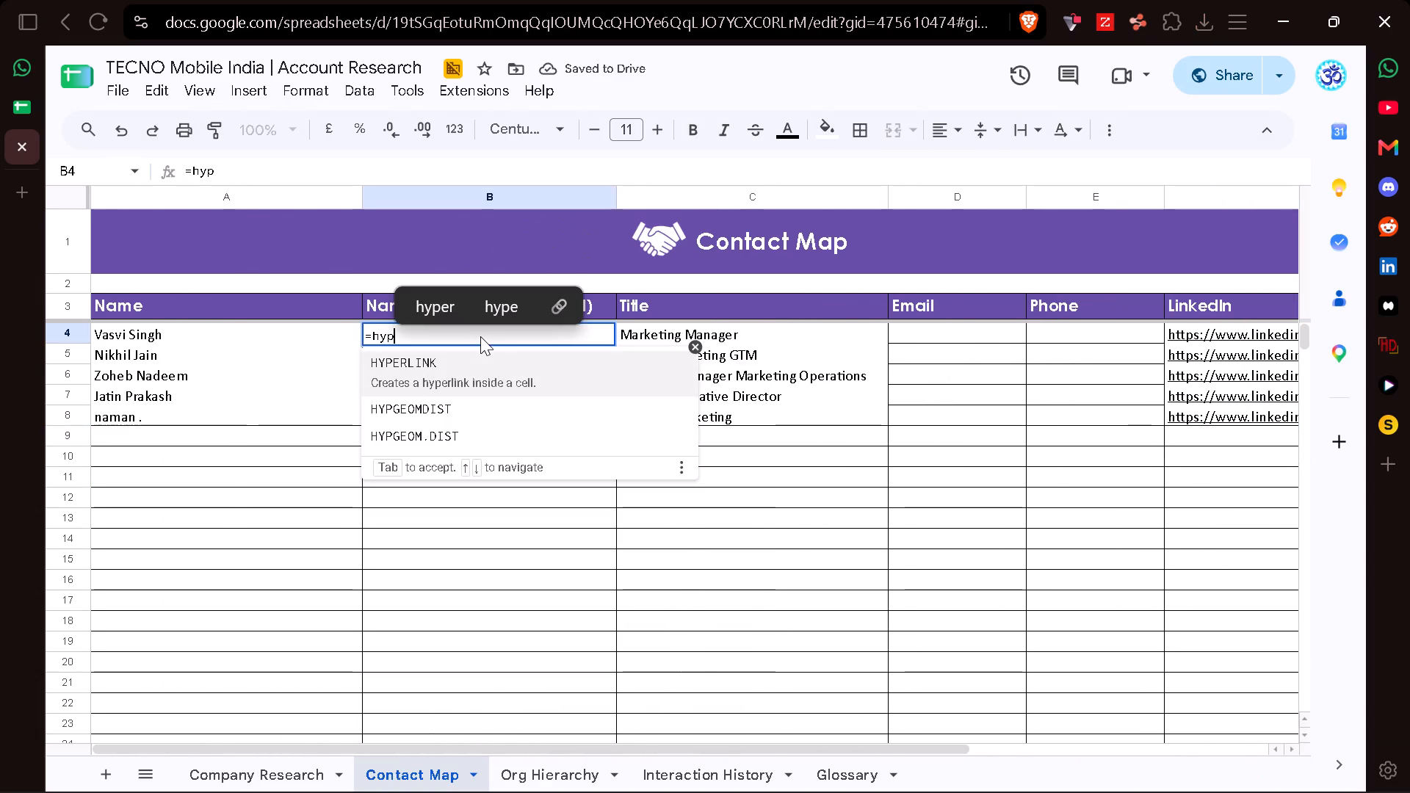
pyautogui.click(473, 361)
pyautogui.hscroll(-5, 919, 396)
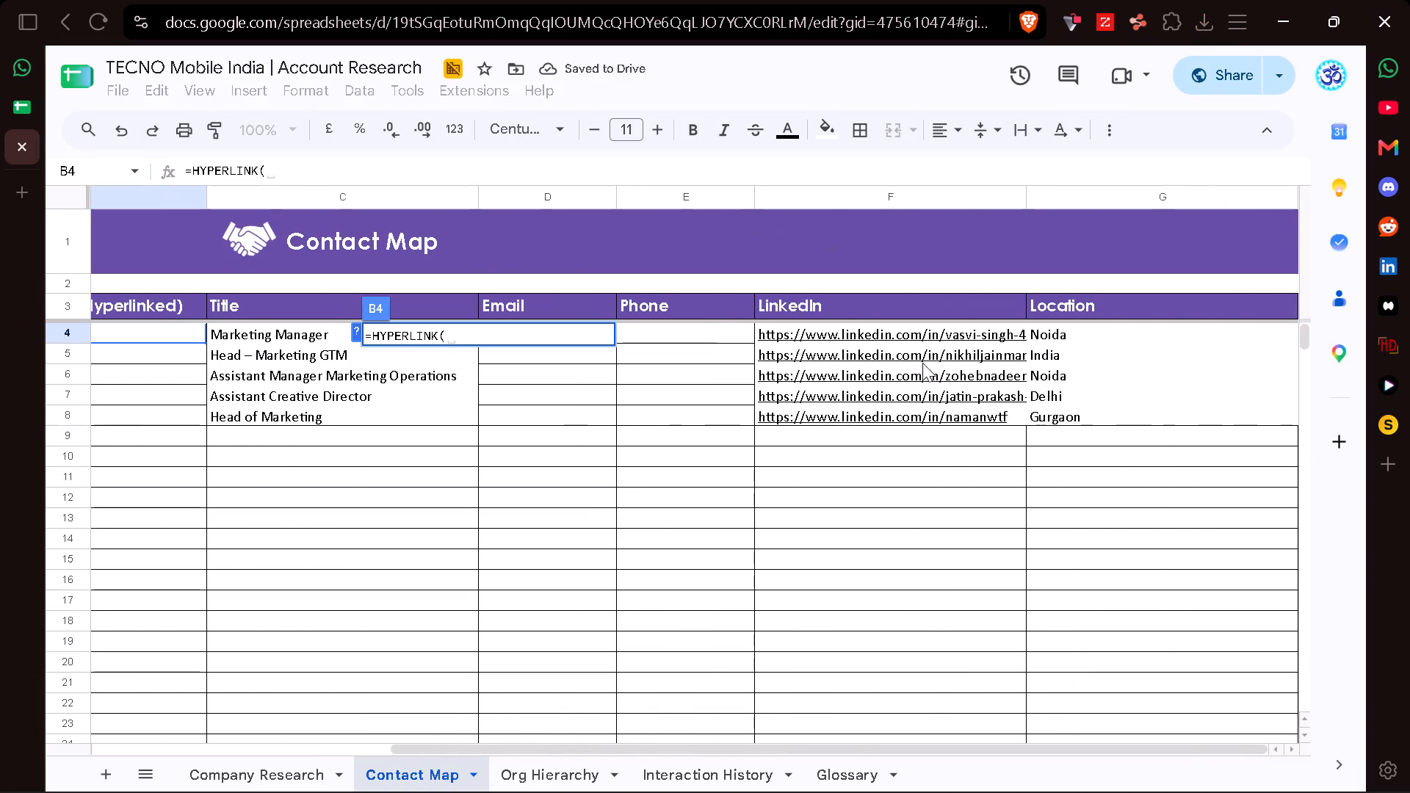
pyautogui.click(914, 338)
pyautogui.hscroll(8, 694, 416)
pyautogui.press(',')
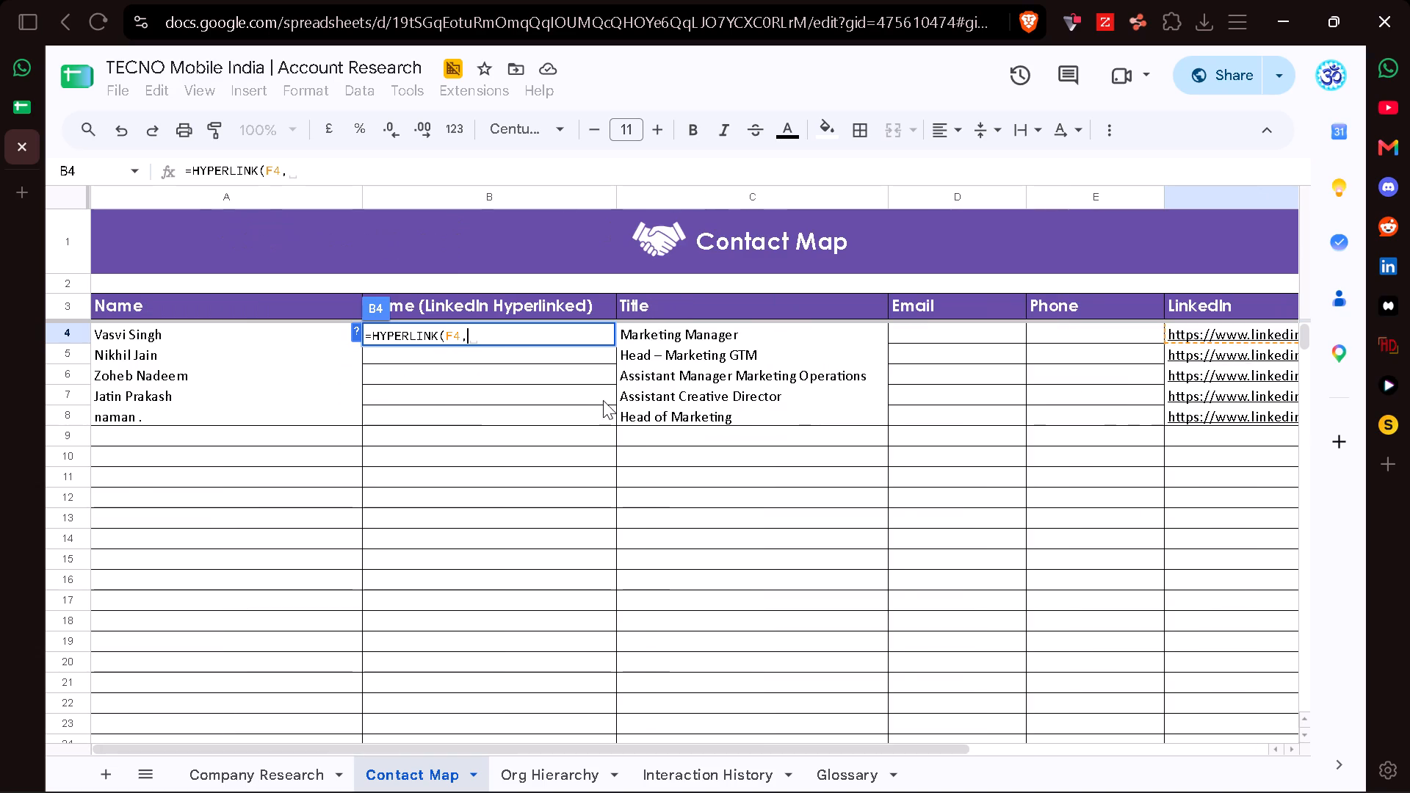
pyautogui.click(212, 329)
pyautogui.press('Return')
pyautogui.press('Up')
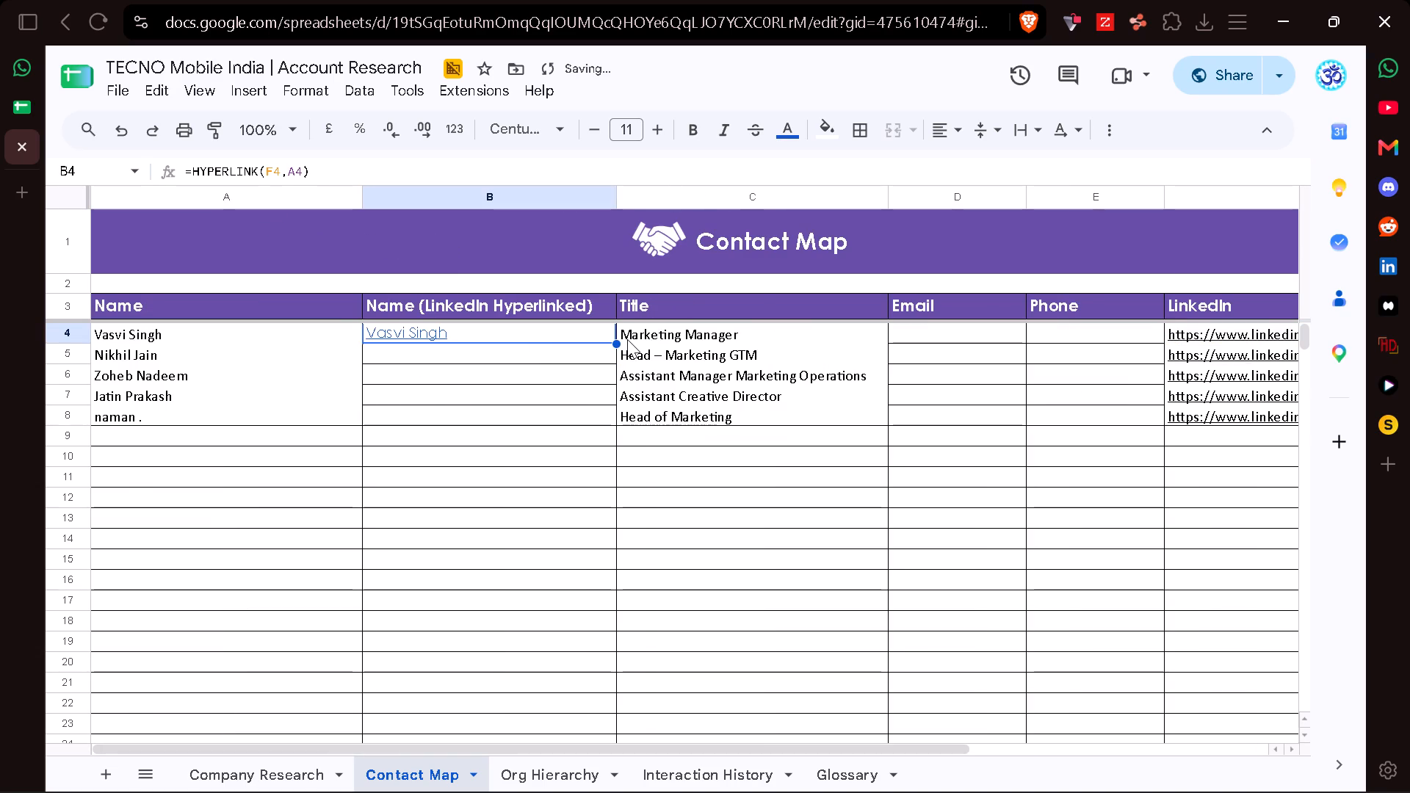
# Fill the hyperlink formula from B4 down to B8 for the remaining contacts.
pyautogui.moveTo(614, 341); pyautogui.dragTo(600, 416)
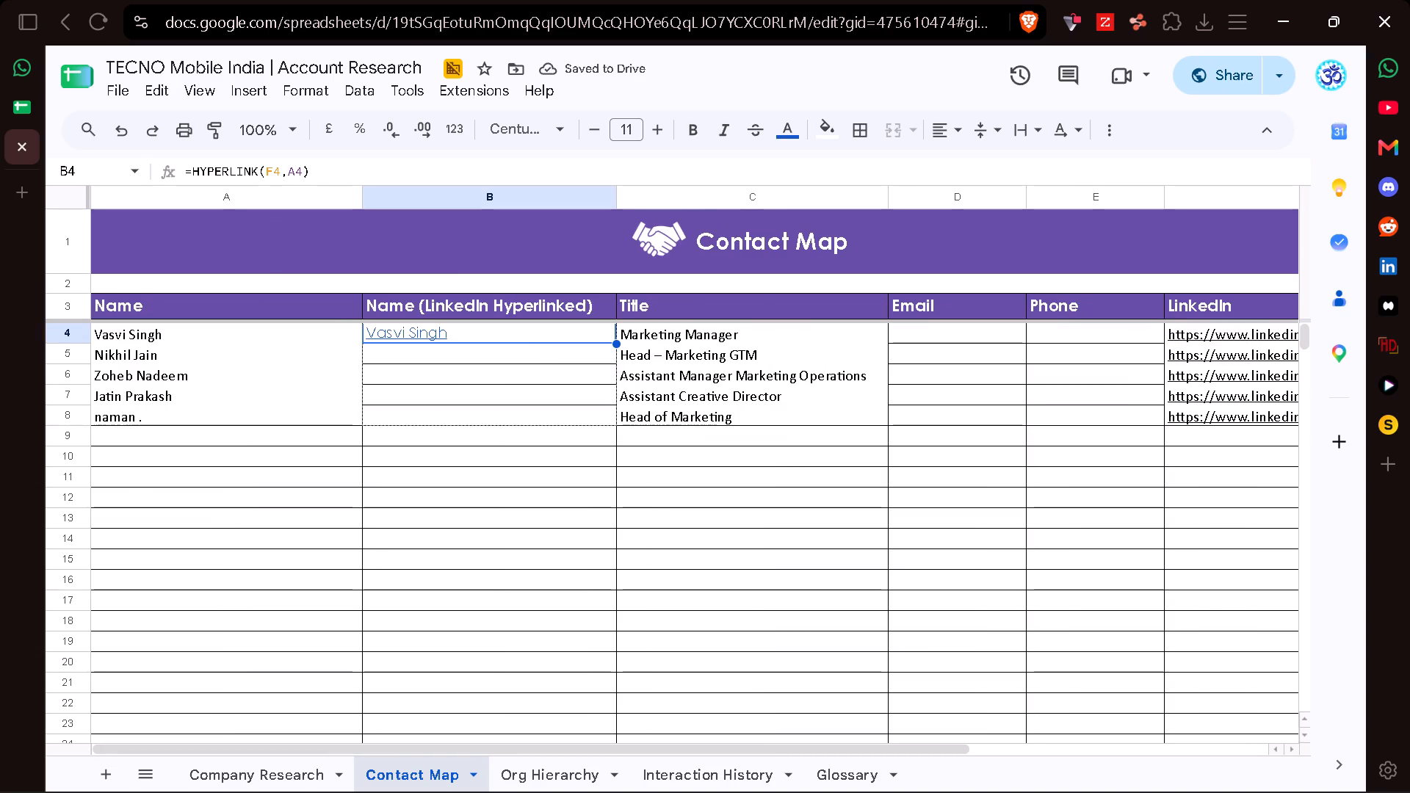
pyautogui.moveTo(600, 416); pyautogui.dragTo(599, 416)
# Switch to Excel and close the pipeline_export workbook without saving the changes.
pyautogui.click(791, 769)
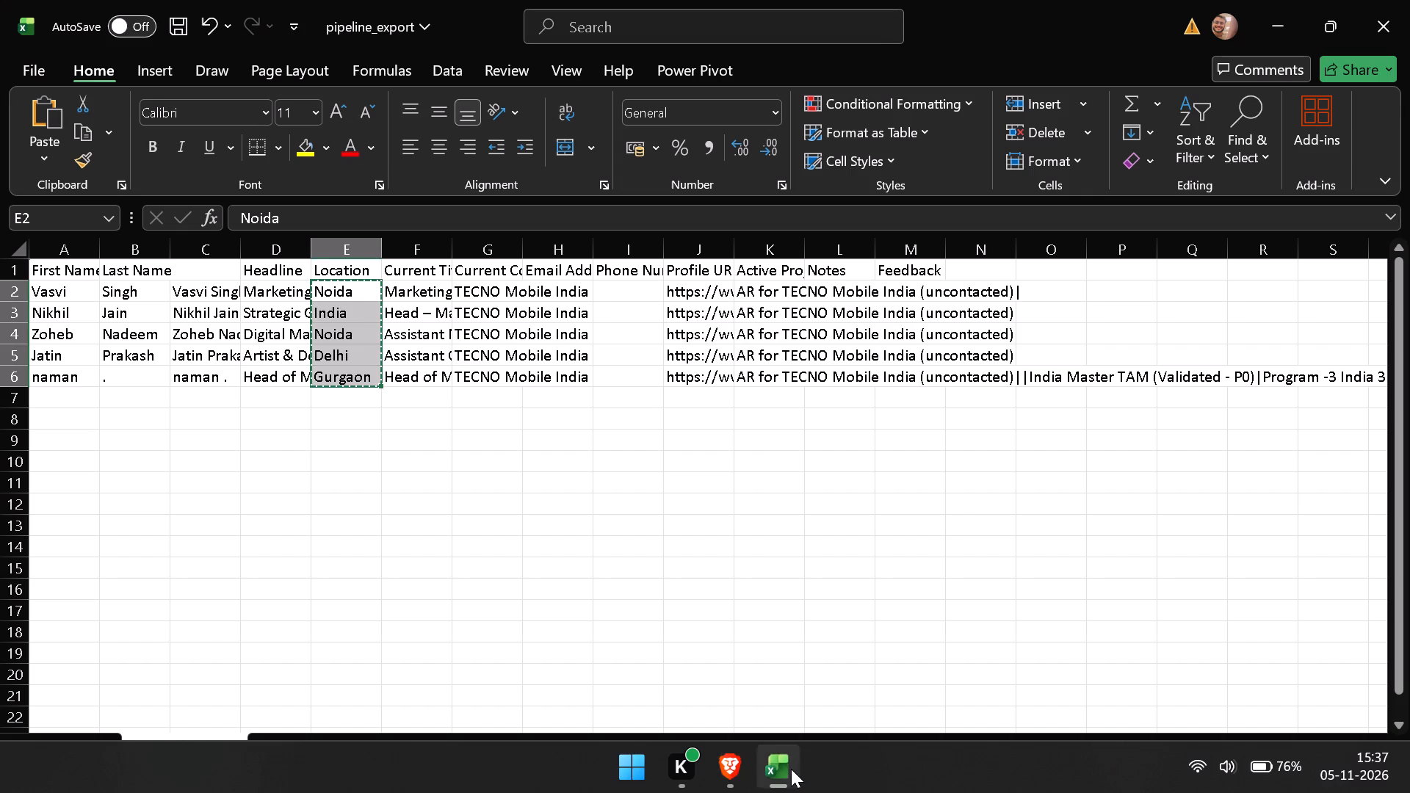
pyautogui.click(1409, 0)
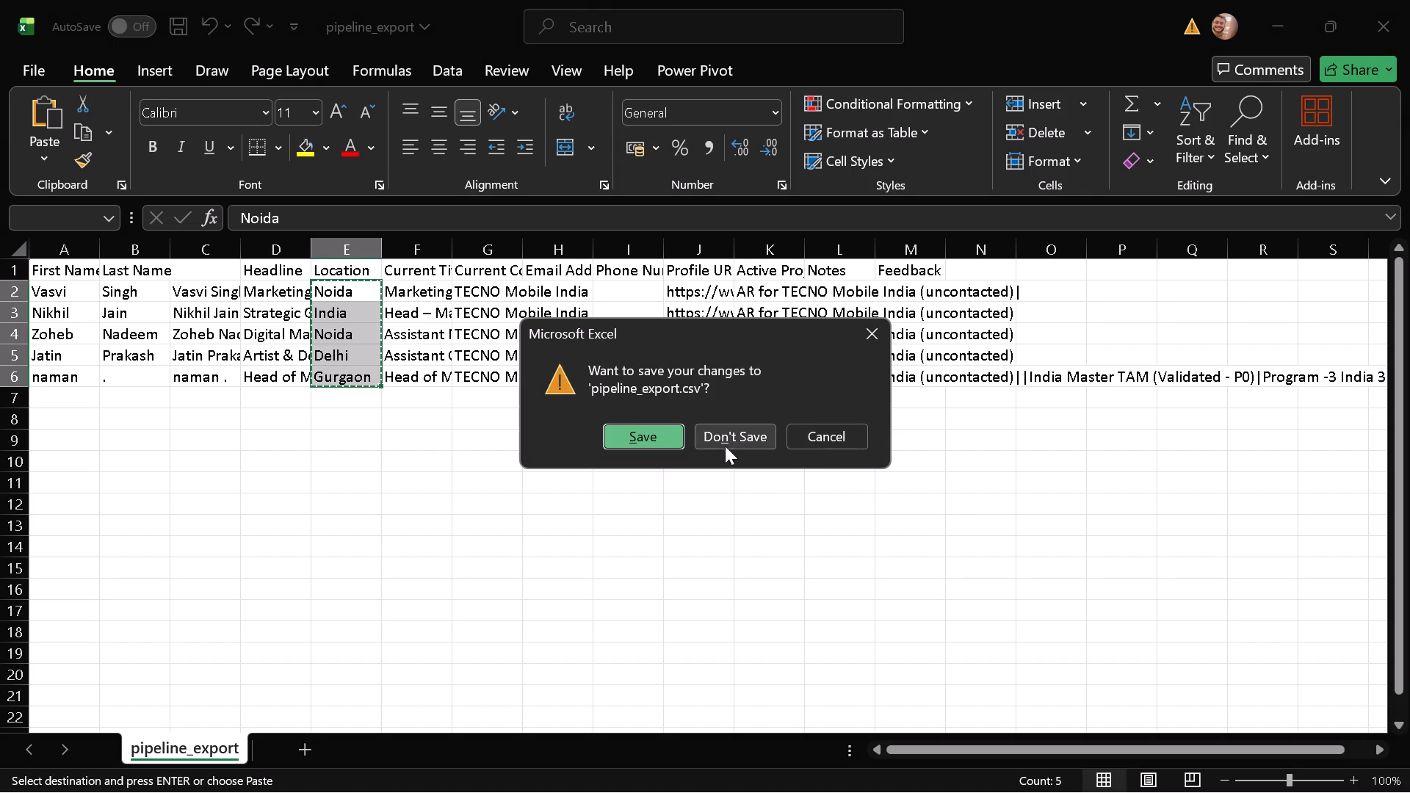
pyautogui.click(725, 446)
# Set the font of the contact rows A4:G8 in the Contact Map to Century Gothic.
pyautogui.click(128, 327)
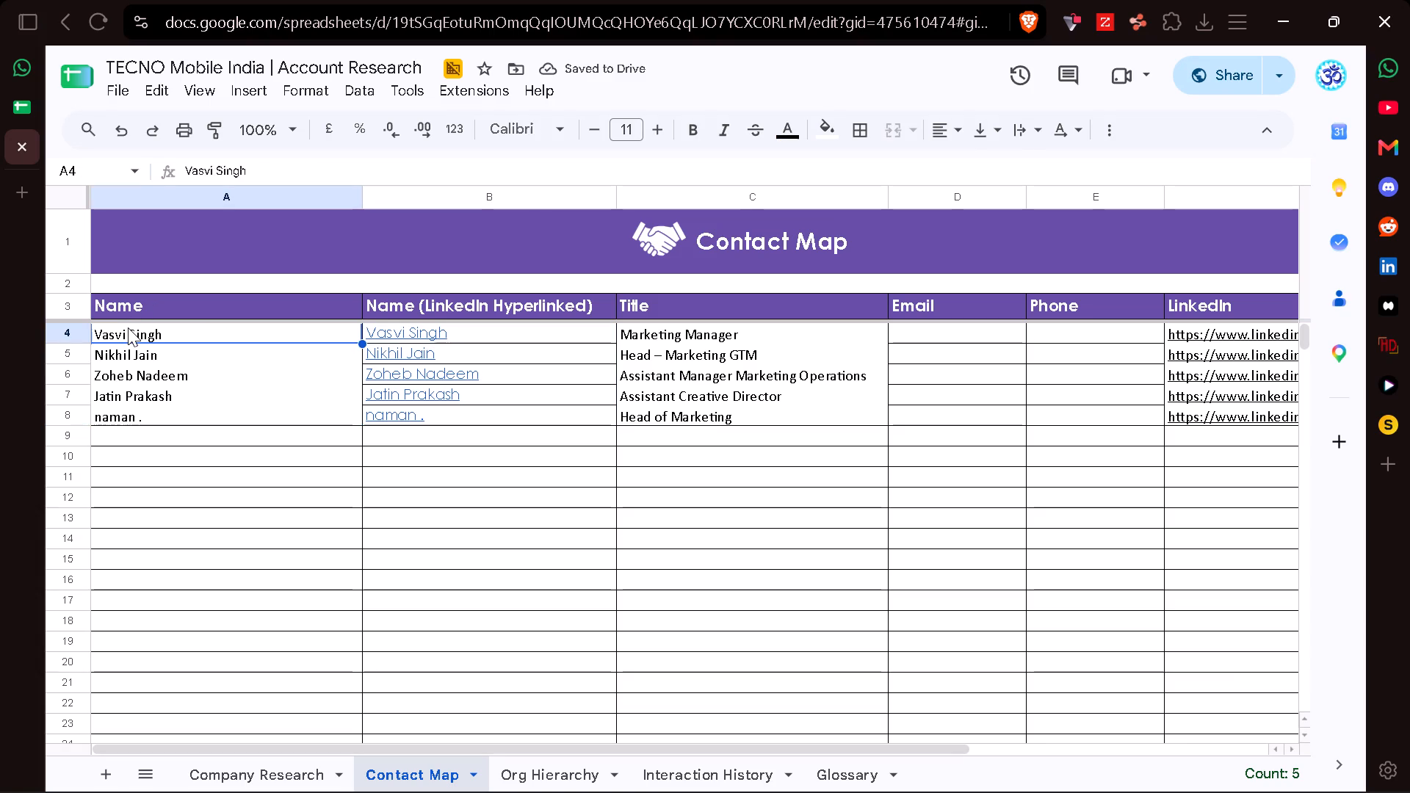
pyautogui.hotkey('ctrl', 'shift', 'Down')
pyautogui.hotkey('ctrl', 'shift', 'Right')
pyautogui.hotkey('ctrl', 'shift', 'Right')
pyautogui.hotkey('ctrl', 'shift', 'Right')
pyautogui.hotkey('ctrl', 'shift', 'Right')
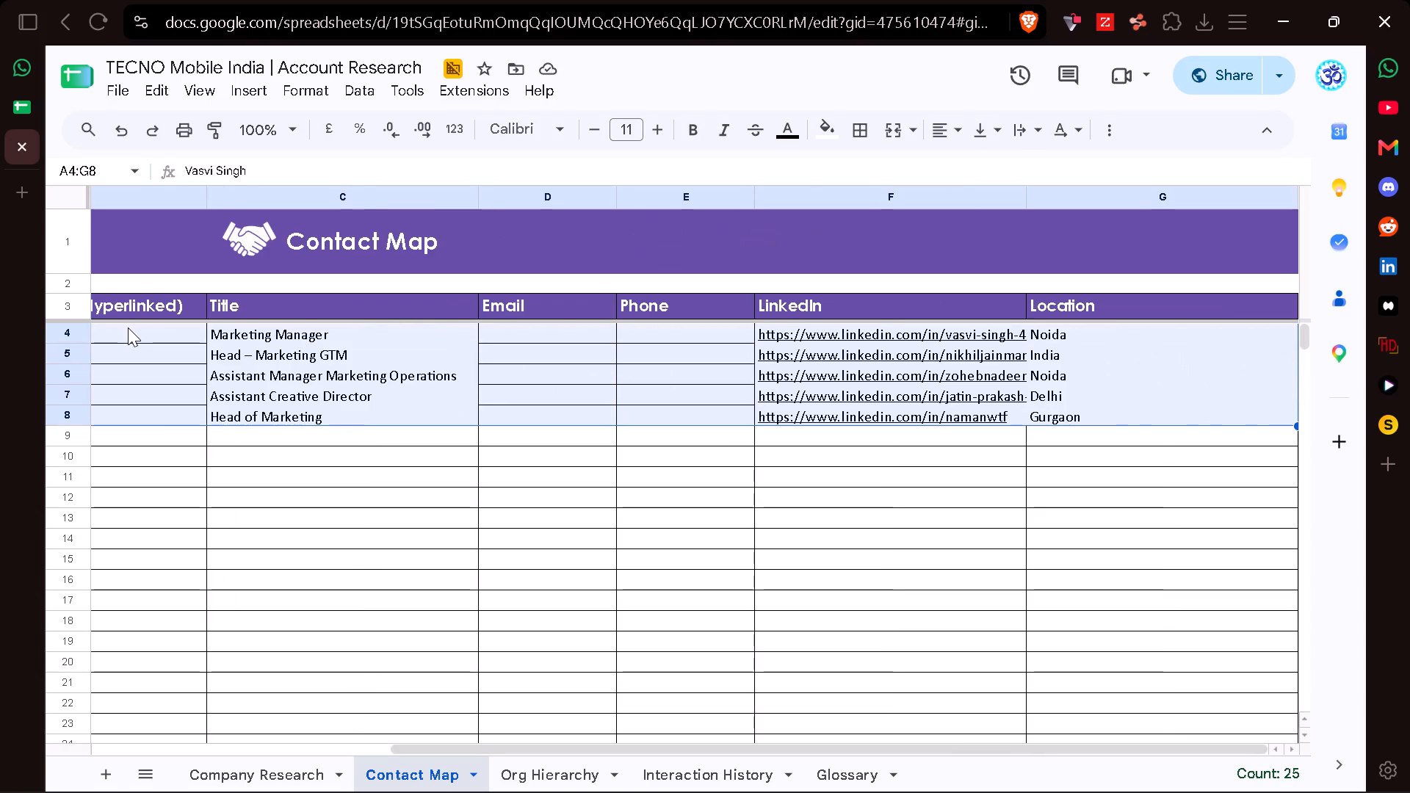
pyautogui.click(553, 131)
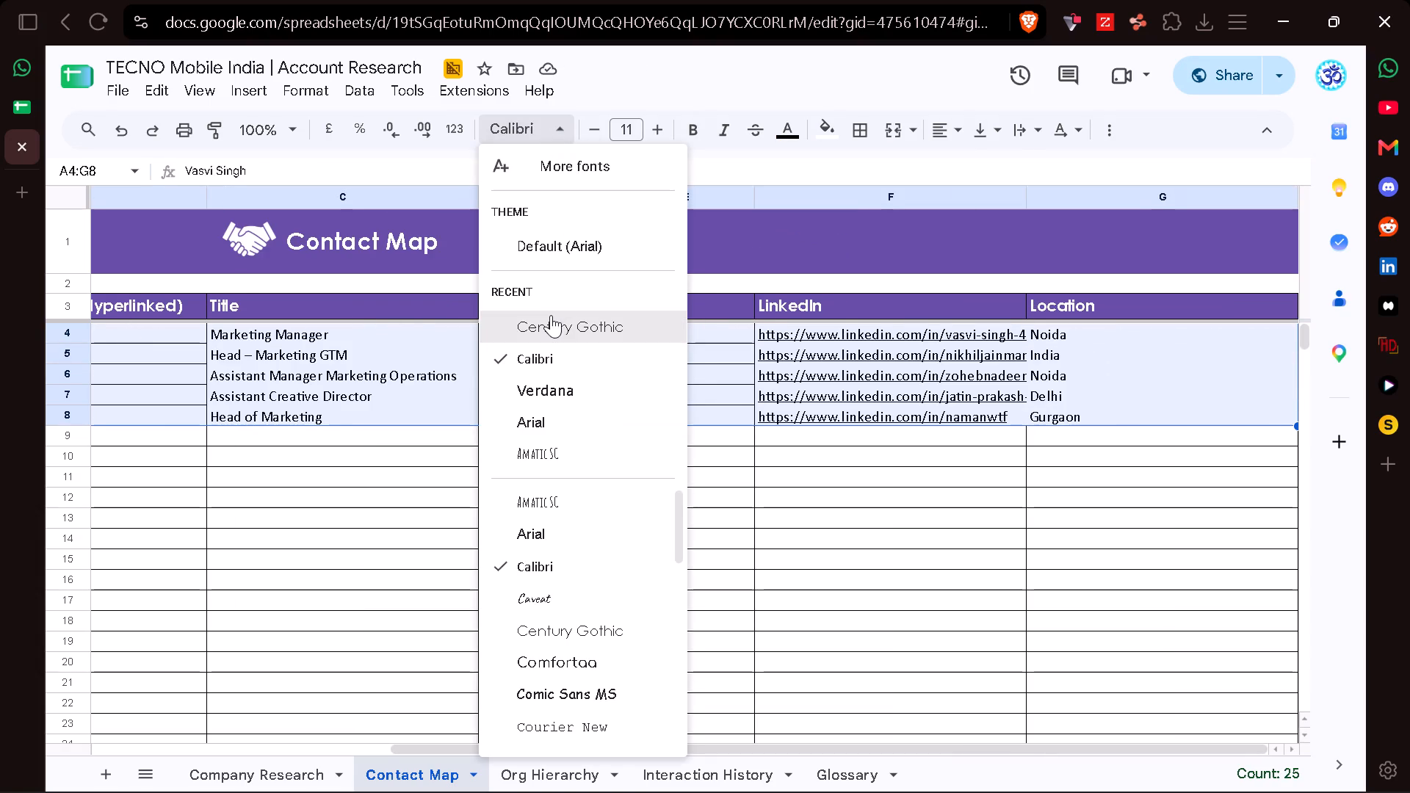
pyautogui.click(551, 315)
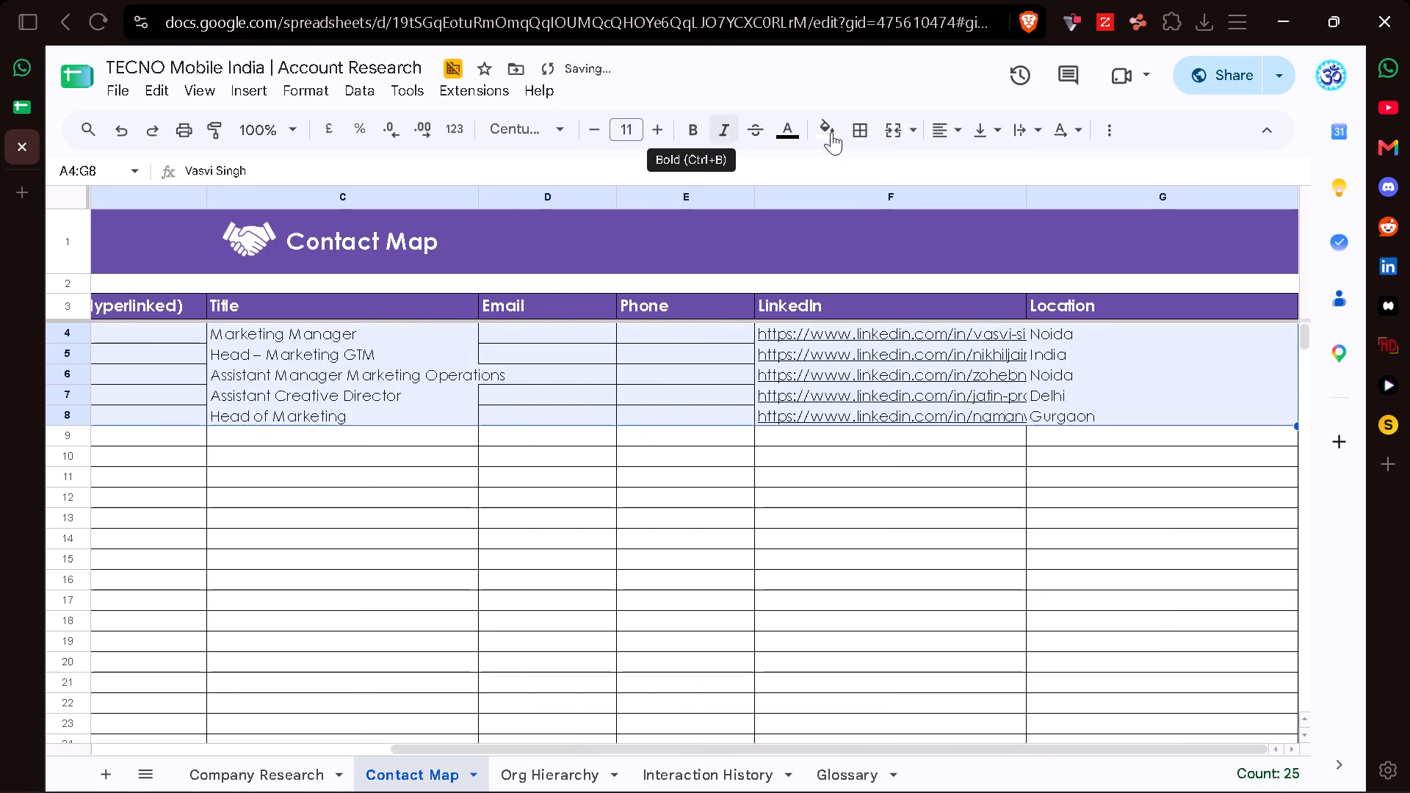
# Apply all borders to the contact rows A4:G8 and align them vertically to the middle.
pyautogui.moveTo(854, 128); pyautogui.dragTo(872, 167)
pyautogui.click(872, 167)
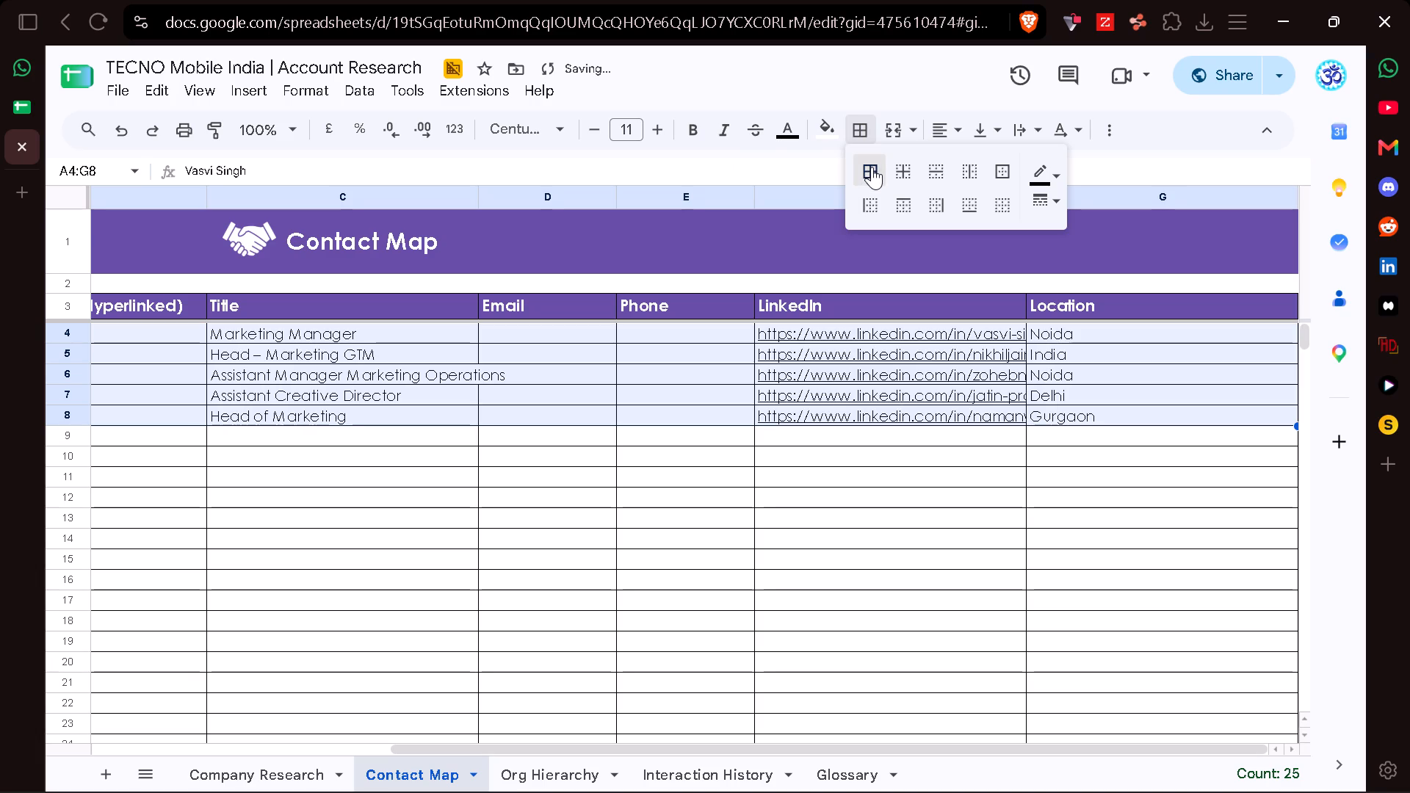
pyautogui.click(950, 127)
pyautogui.click(972, 134)
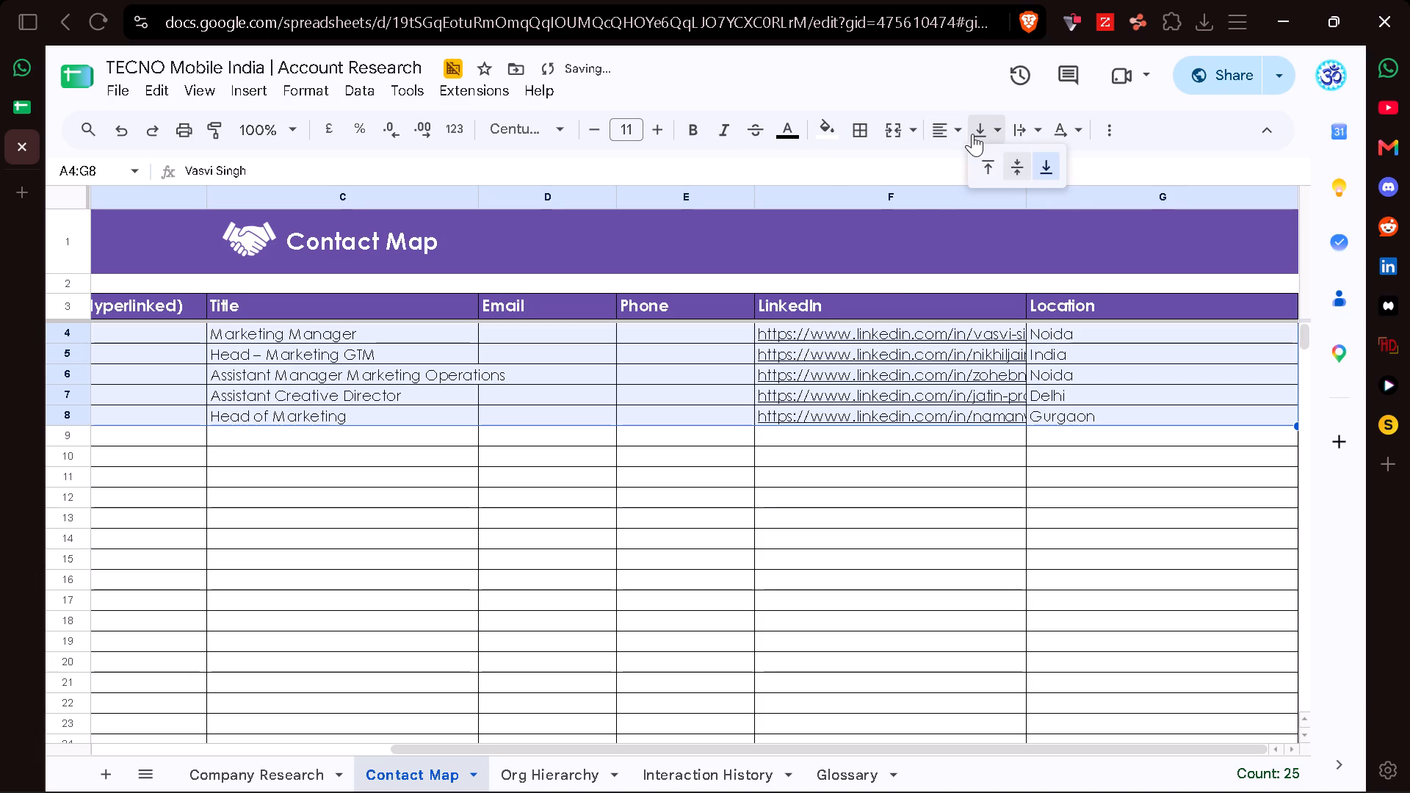
pyautogui.click(1005, 161)
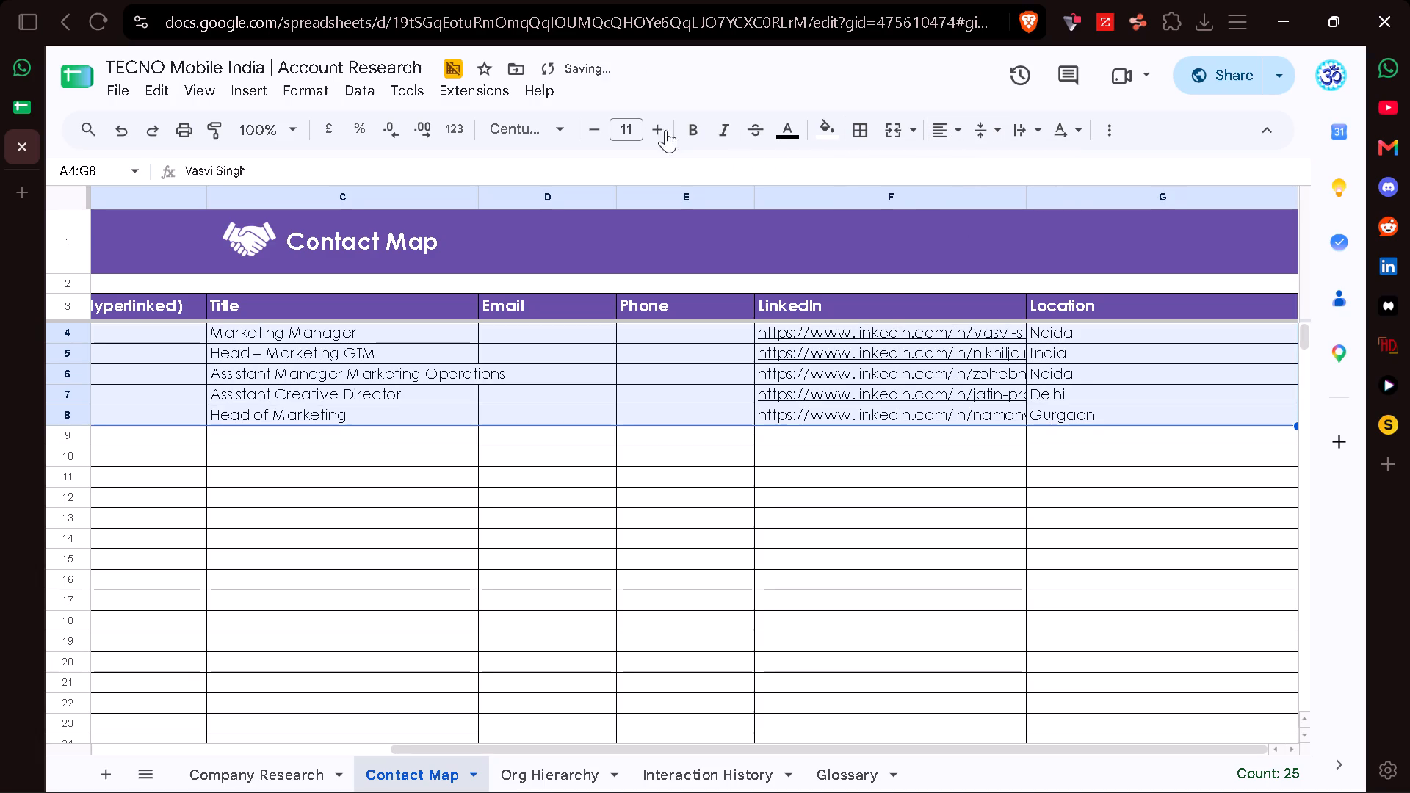
# Reset the text colour of the contact rows A4:G8 to the default.
pyautogui.click(784, 131)
pyautogui.click(801, 156)
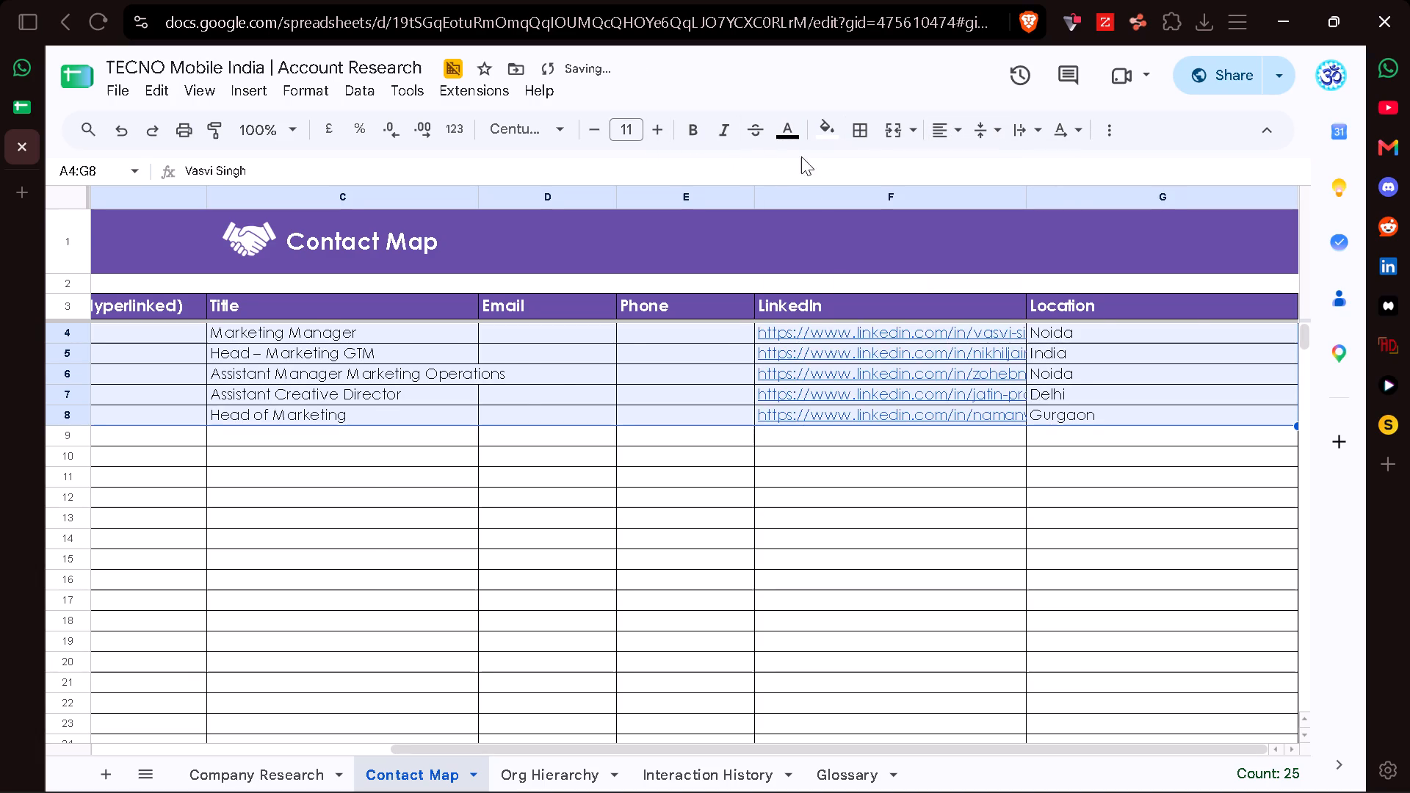
# Sort the contact range A4:G8 by the Name column from A to Z.
pyautogui.hscroll(6, 444, 409)
pyautogui.rightClick(287, 355)
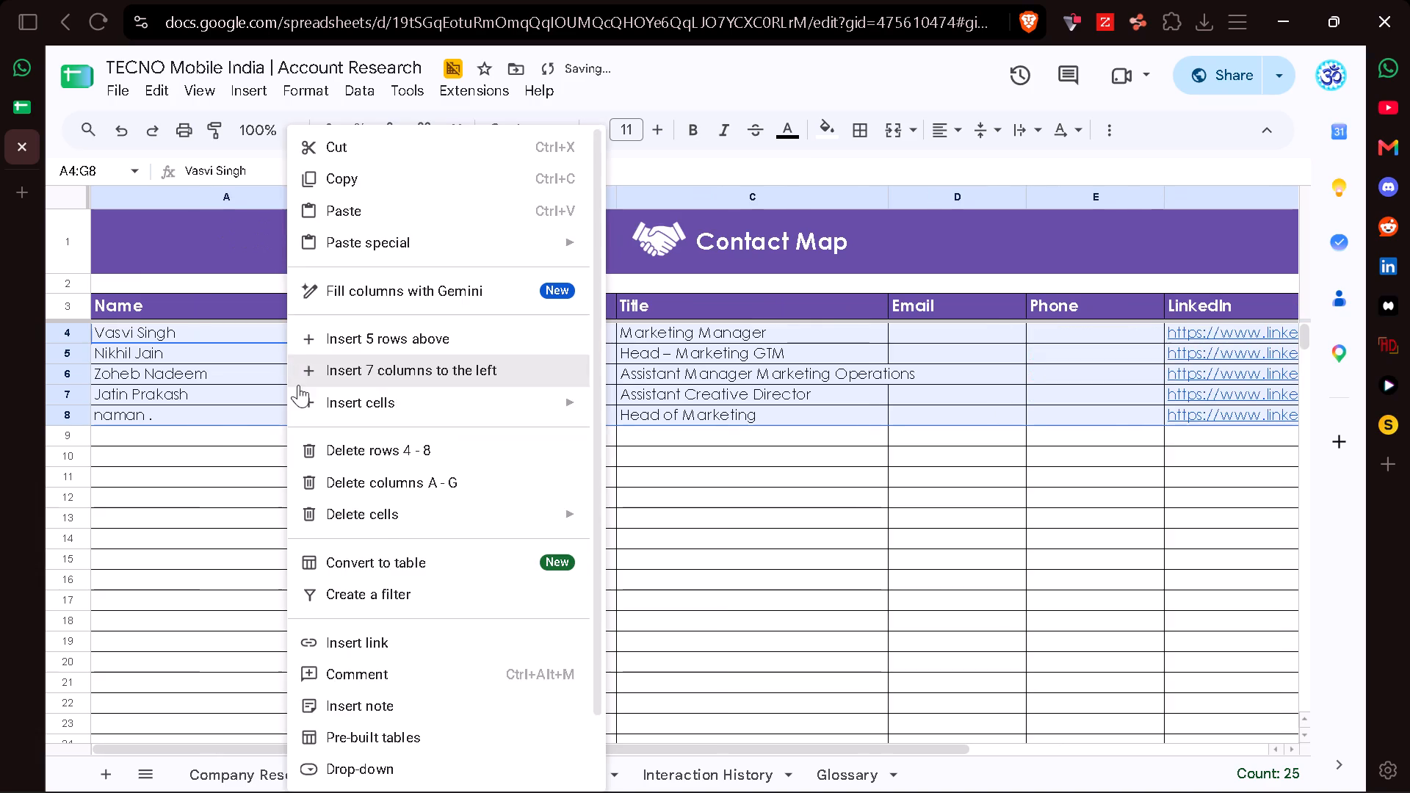
pyautogui.scroll(-4, 364, 590)
pyautogui.click(625, 665)
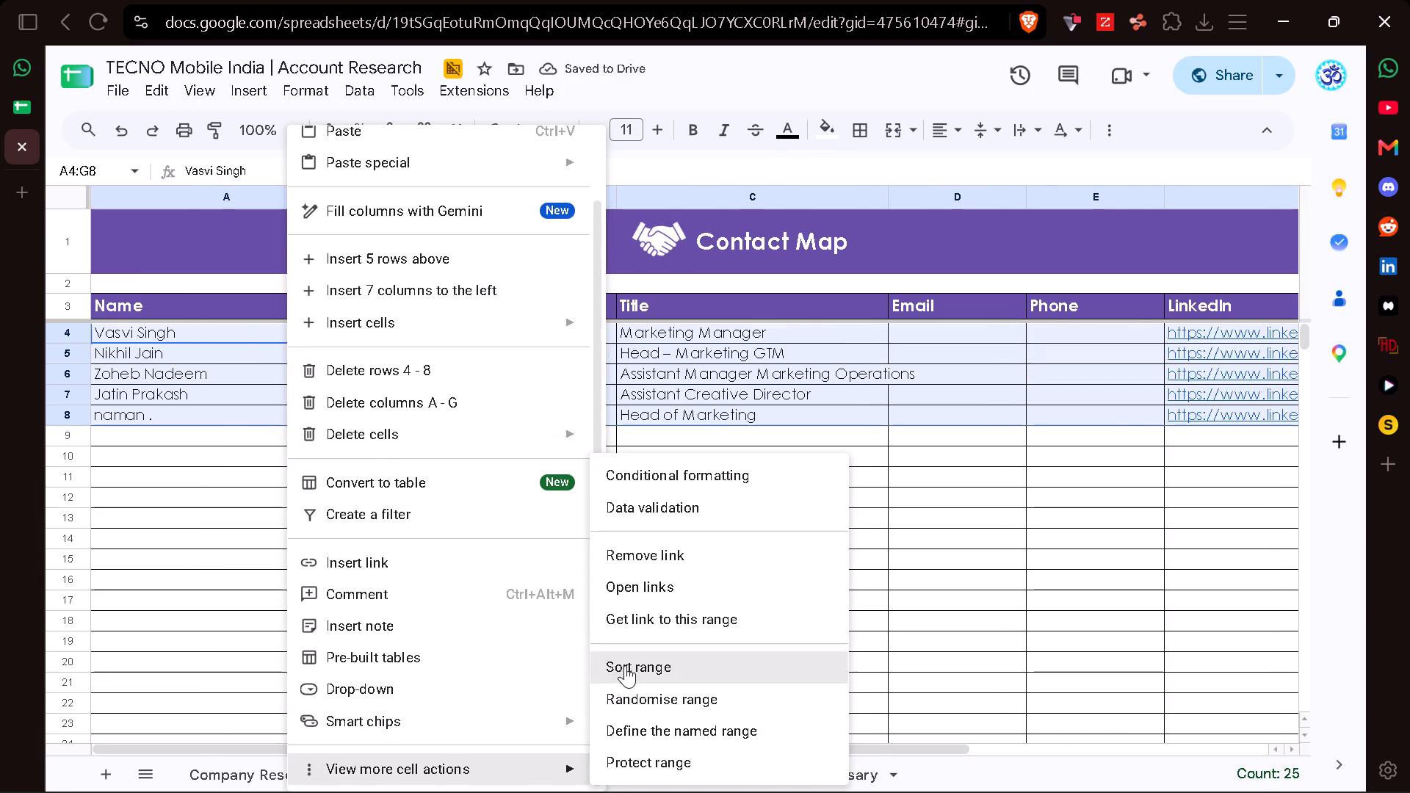
pyautogui.click(875, 526)
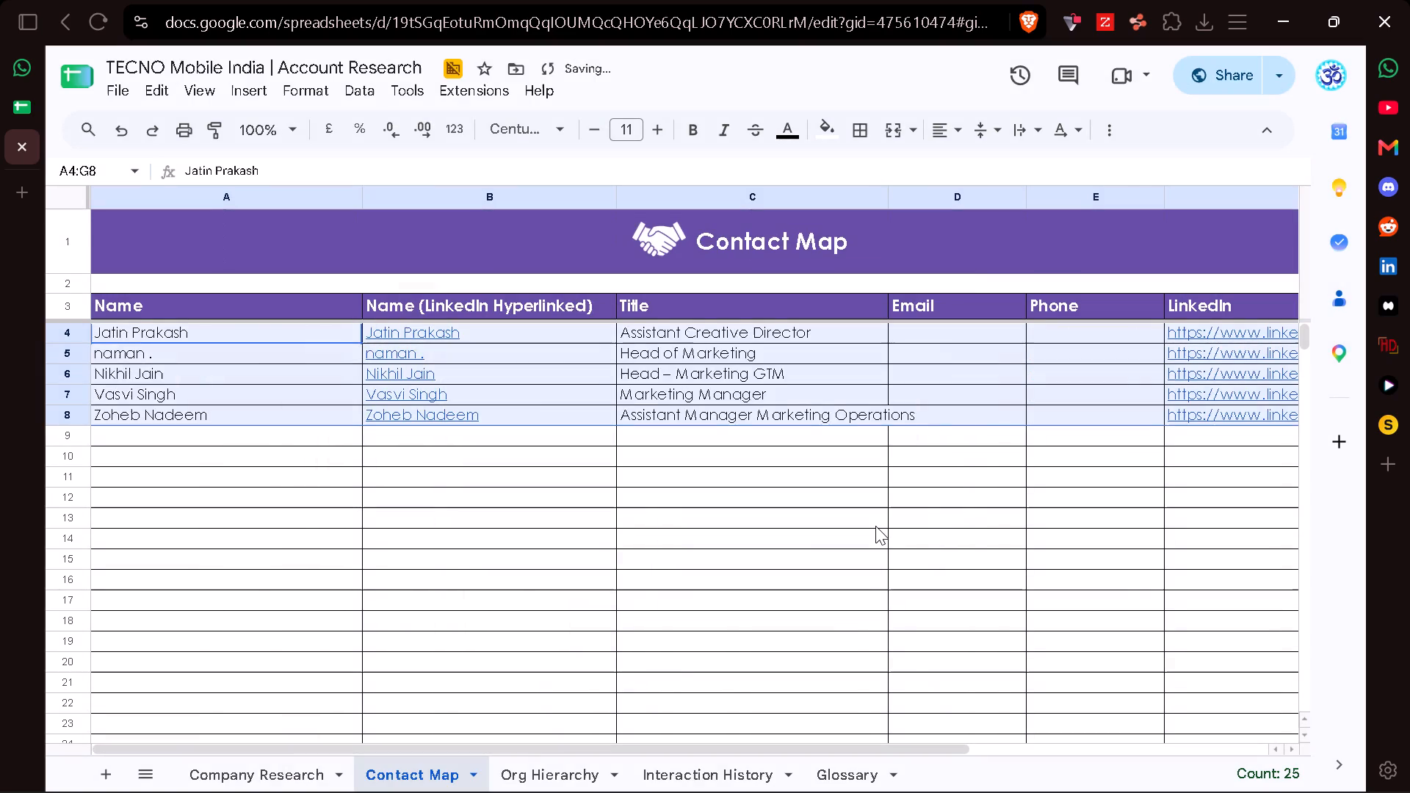
# Open the Assistant Creative Director's LinkedIn profile from row 4 and check ZoomInfo for an email and phone number.
pyautogui.hscroll(-1, 875, 526)
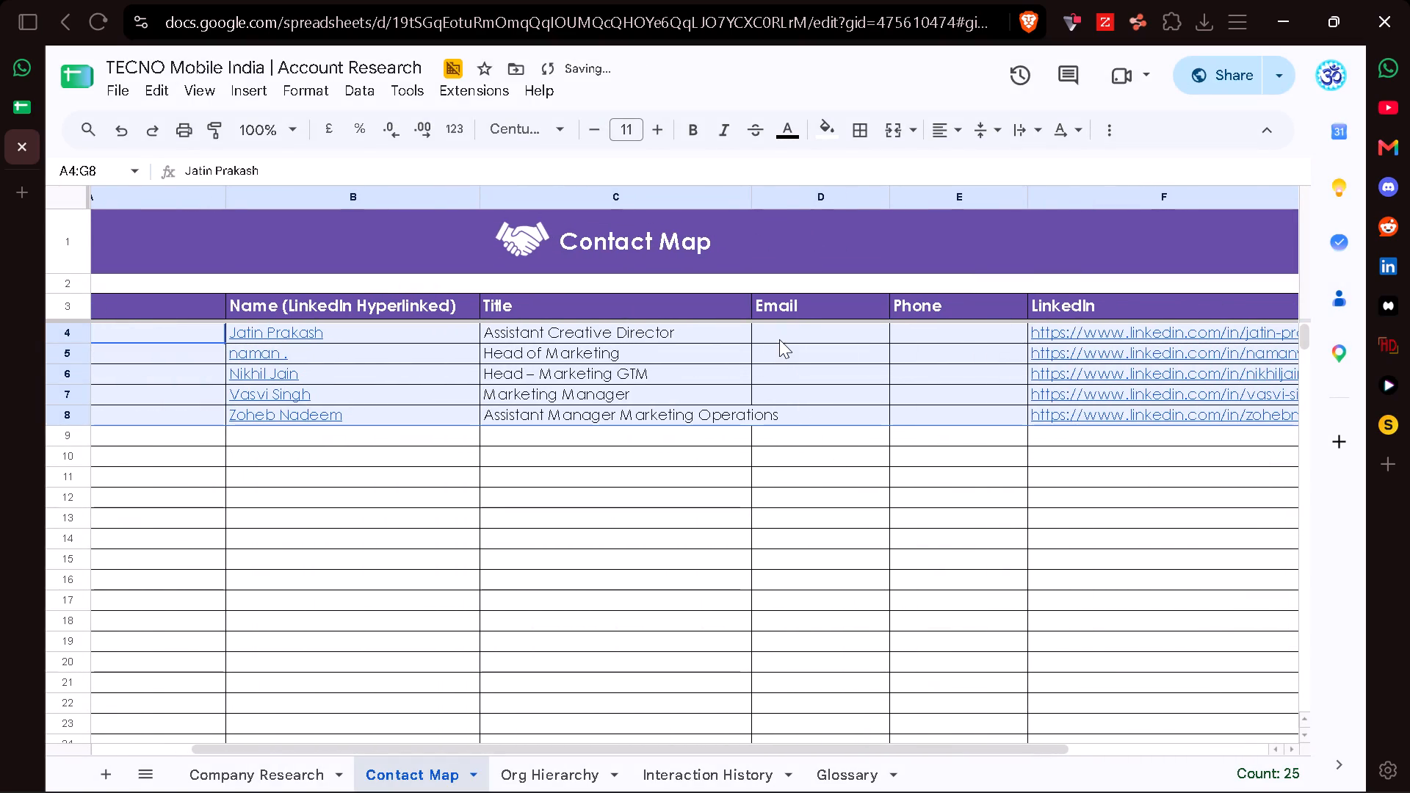
pyautogui.click(779, 339)
pyautogui.hscroll(-3, 779, 339)
pyautogui.hscroll(-1, 615, 421)
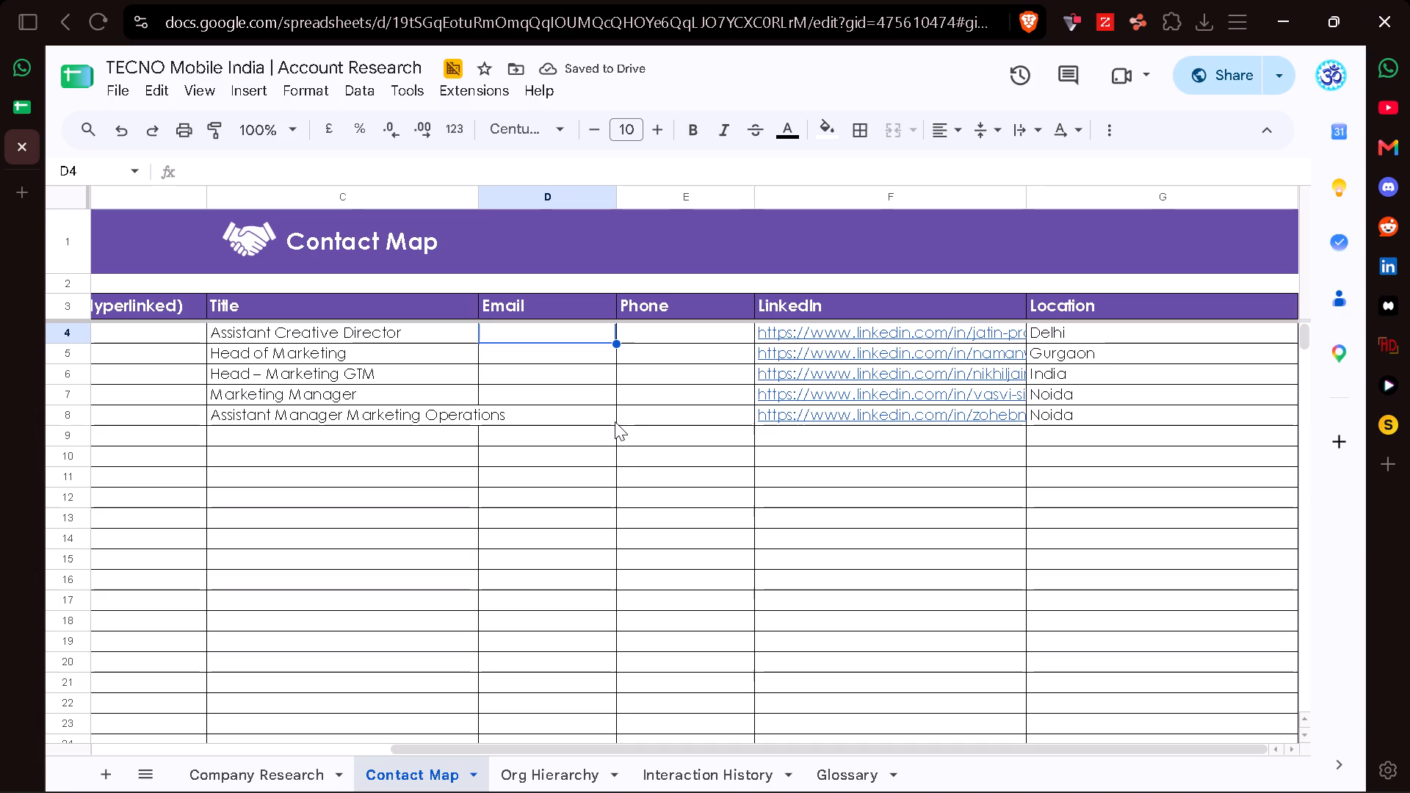
pyautogui.click(892, 372)
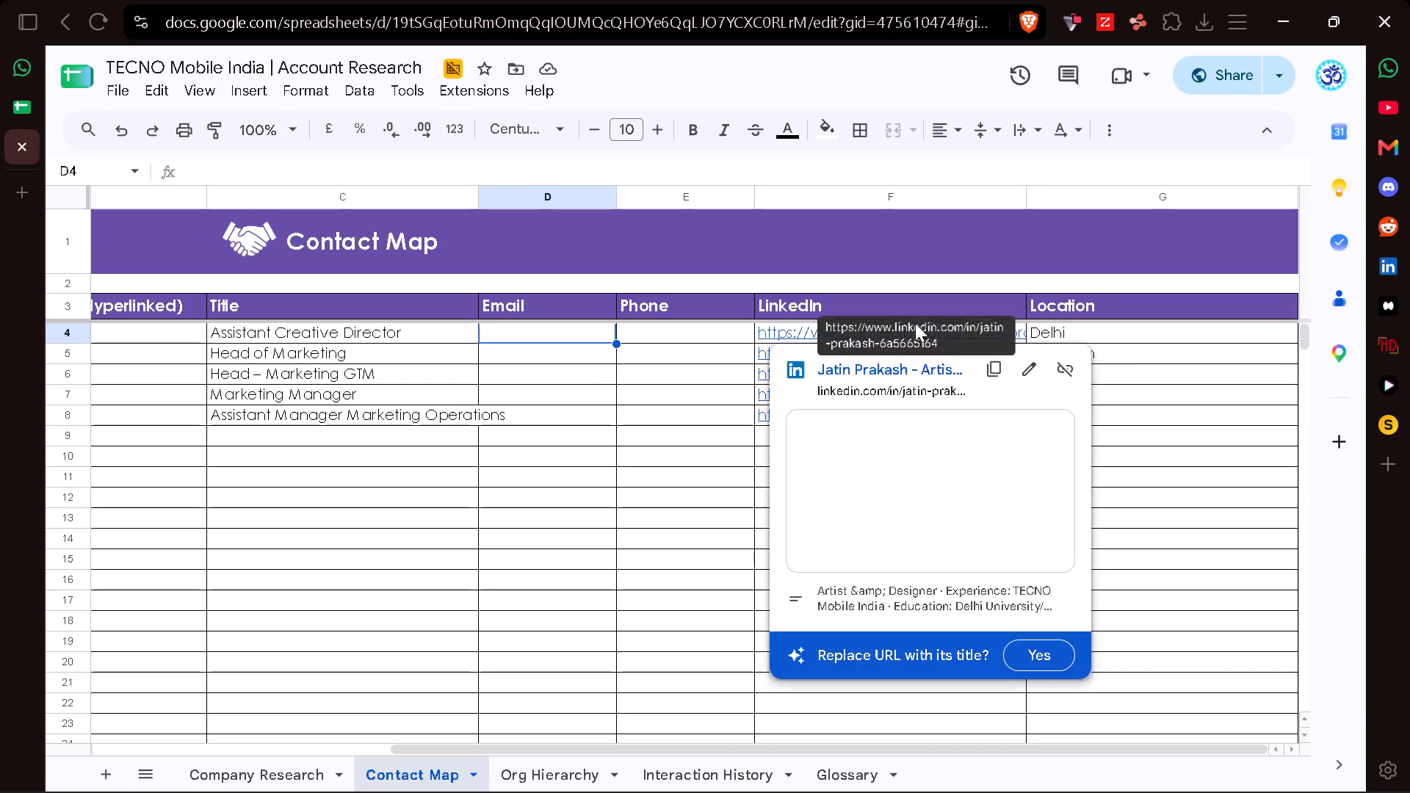
pyautogui.click(1098, 23)
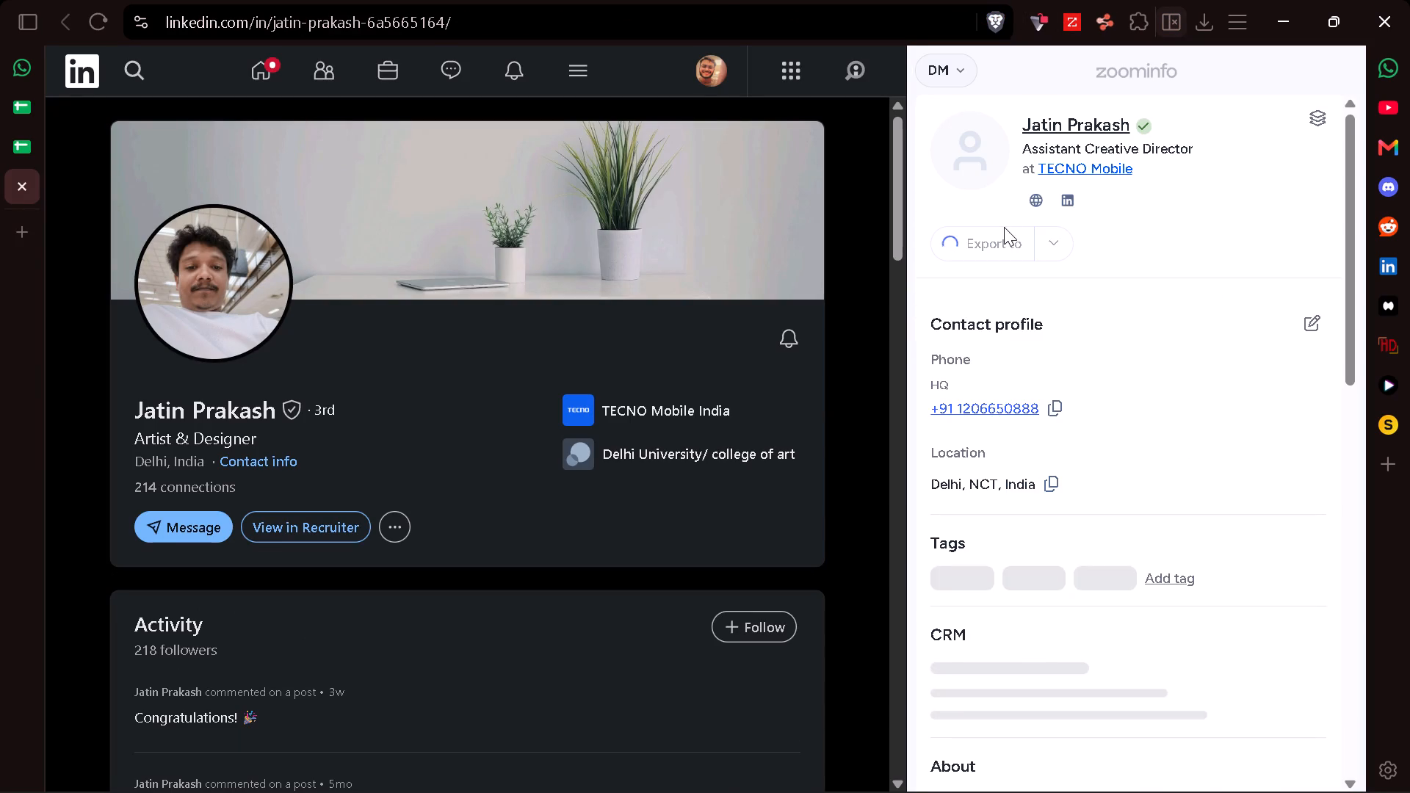
pyautogui.click(1169, 27)
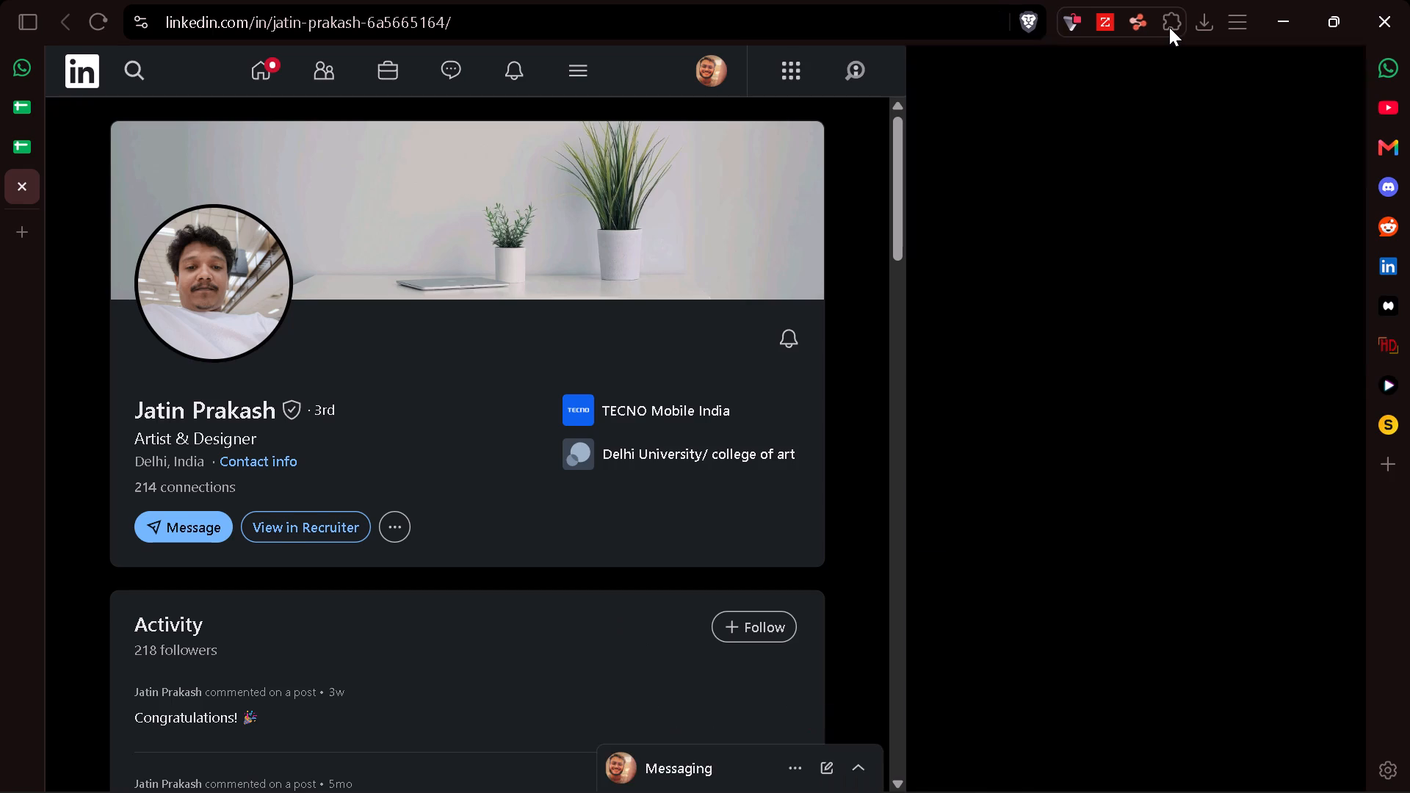
# Reveal the Assistant Creative Director's mobile number and email in the SMARTe extension.
pyautogui.click(1142, 27)
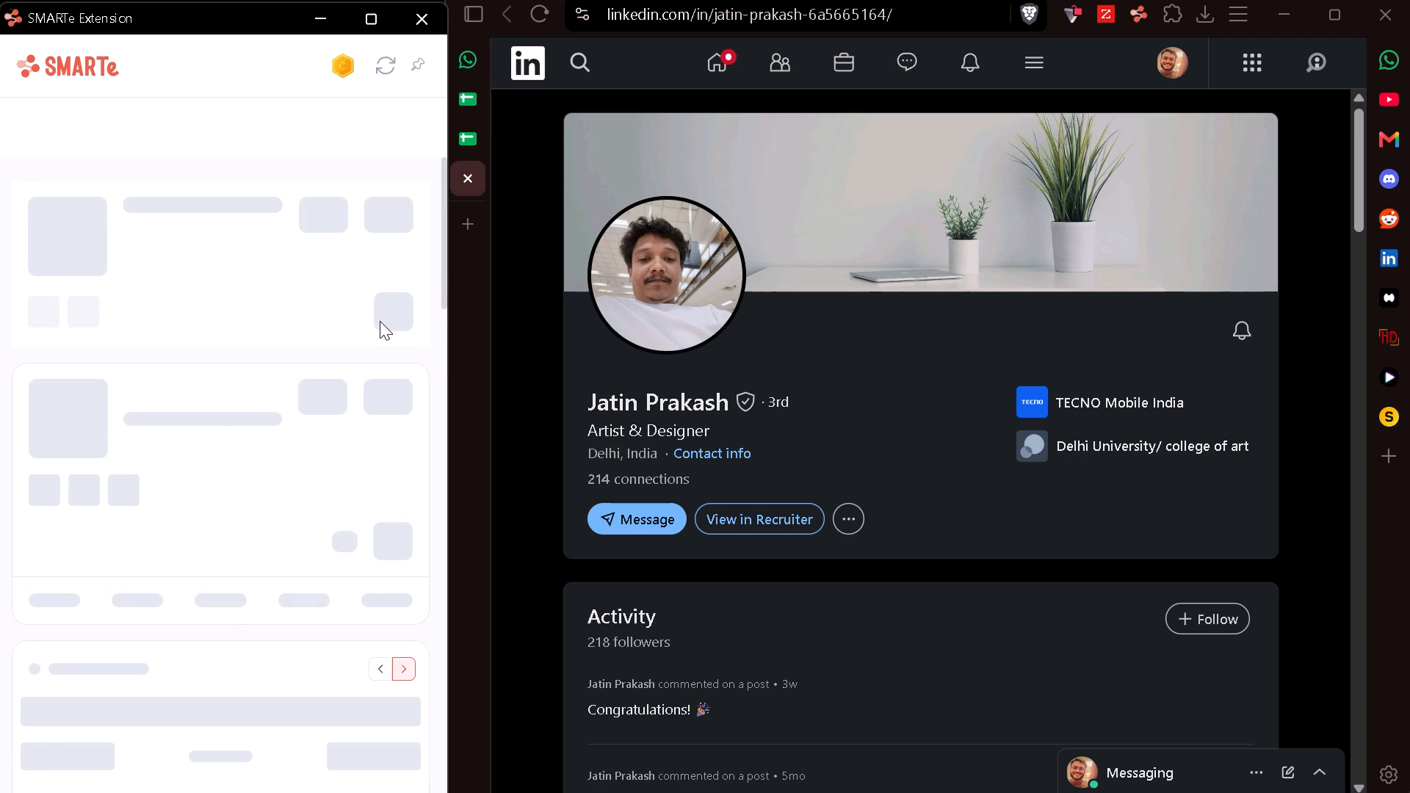
pyautogui.click(361, 303)
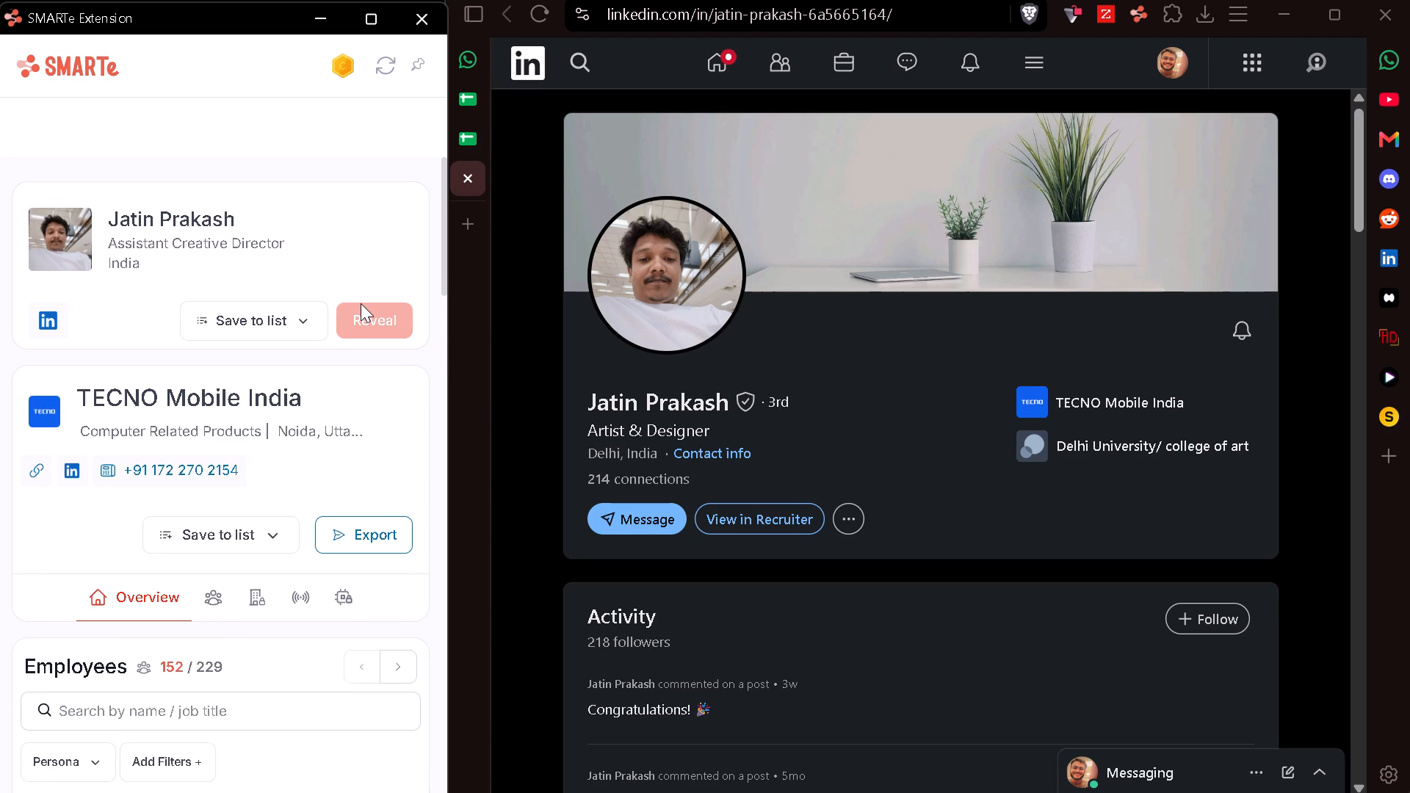
pyautogui.scroll(-2, 646, 518)
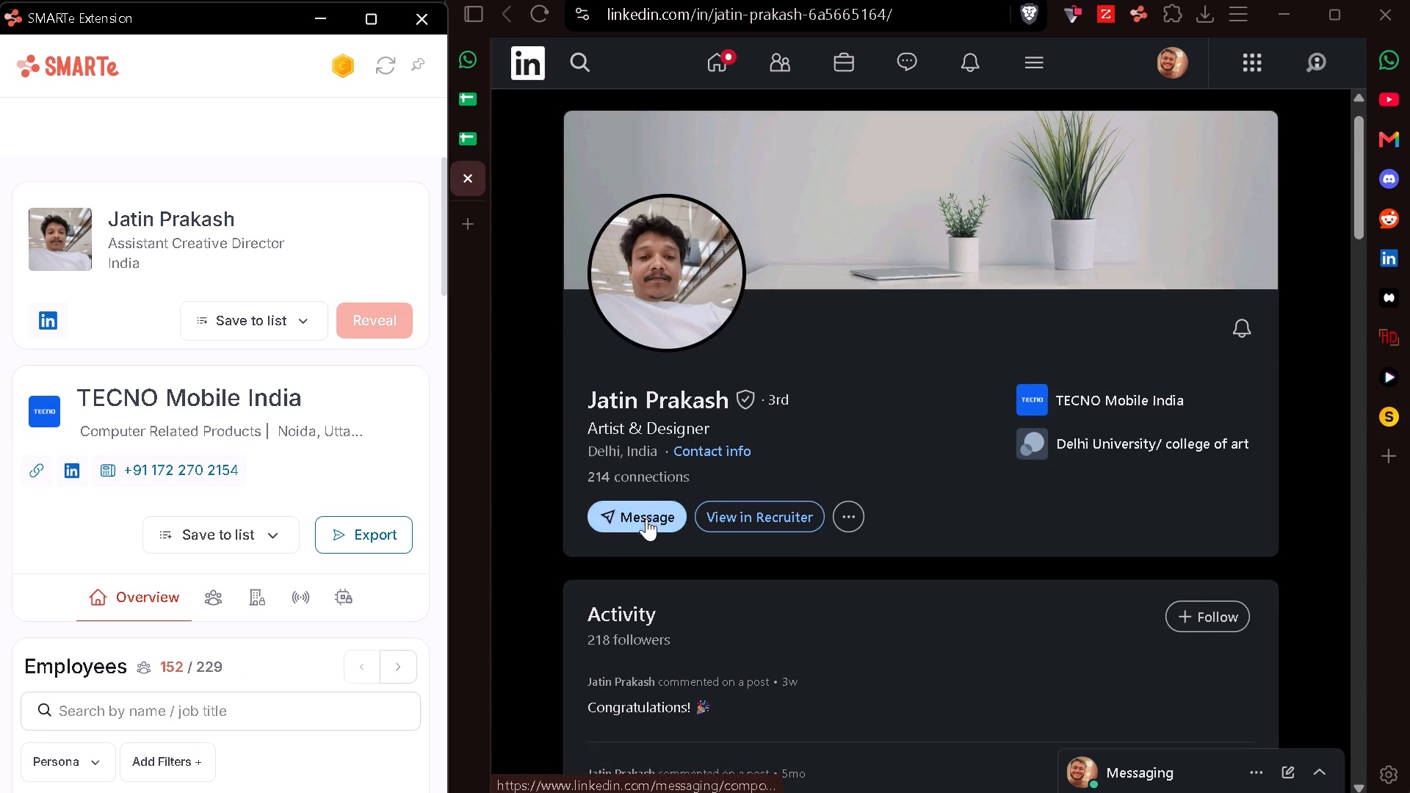
pyautogui.scroll(-4, 646, 518)
pyautogui.scroll(4, 646, 518)
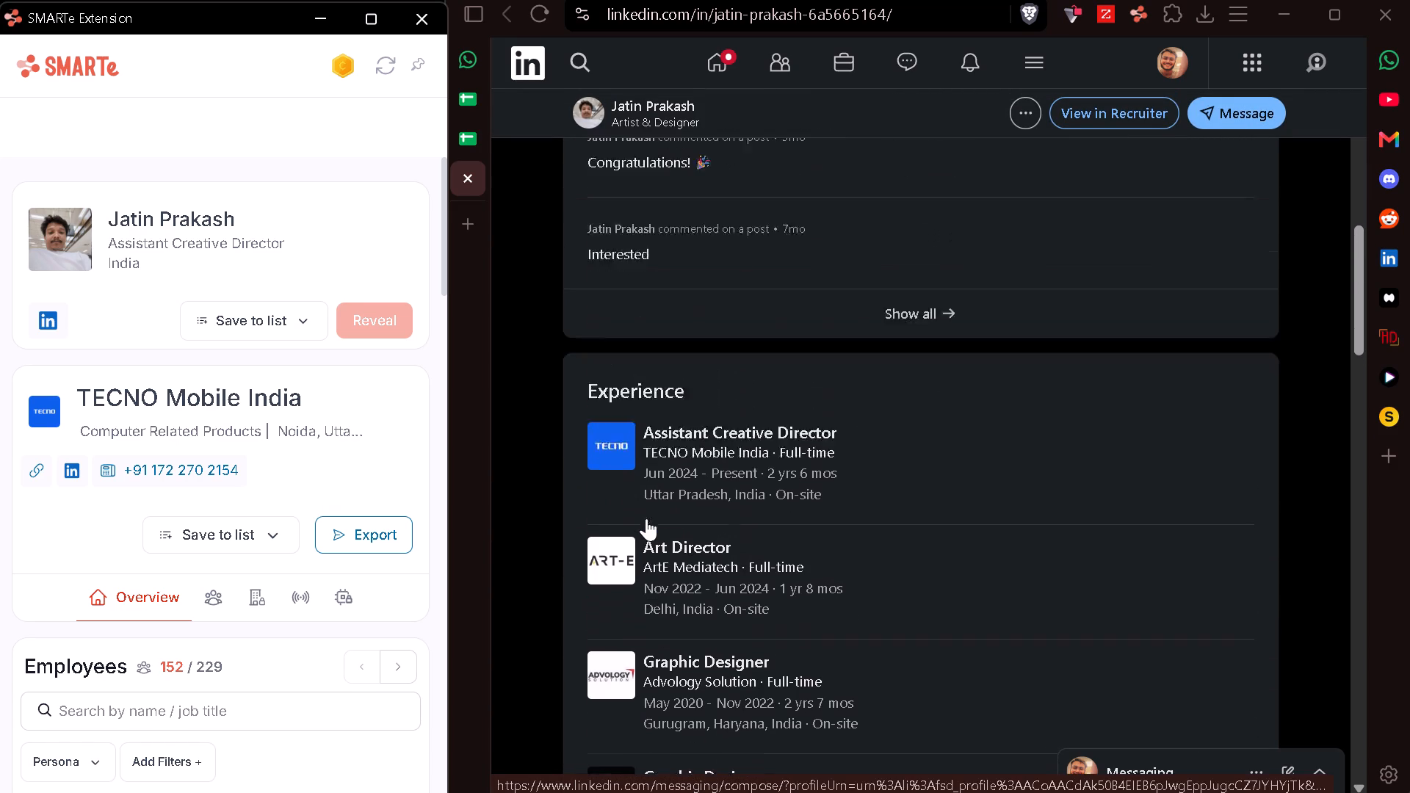
pyautogui.scroll(4, 646, 518)
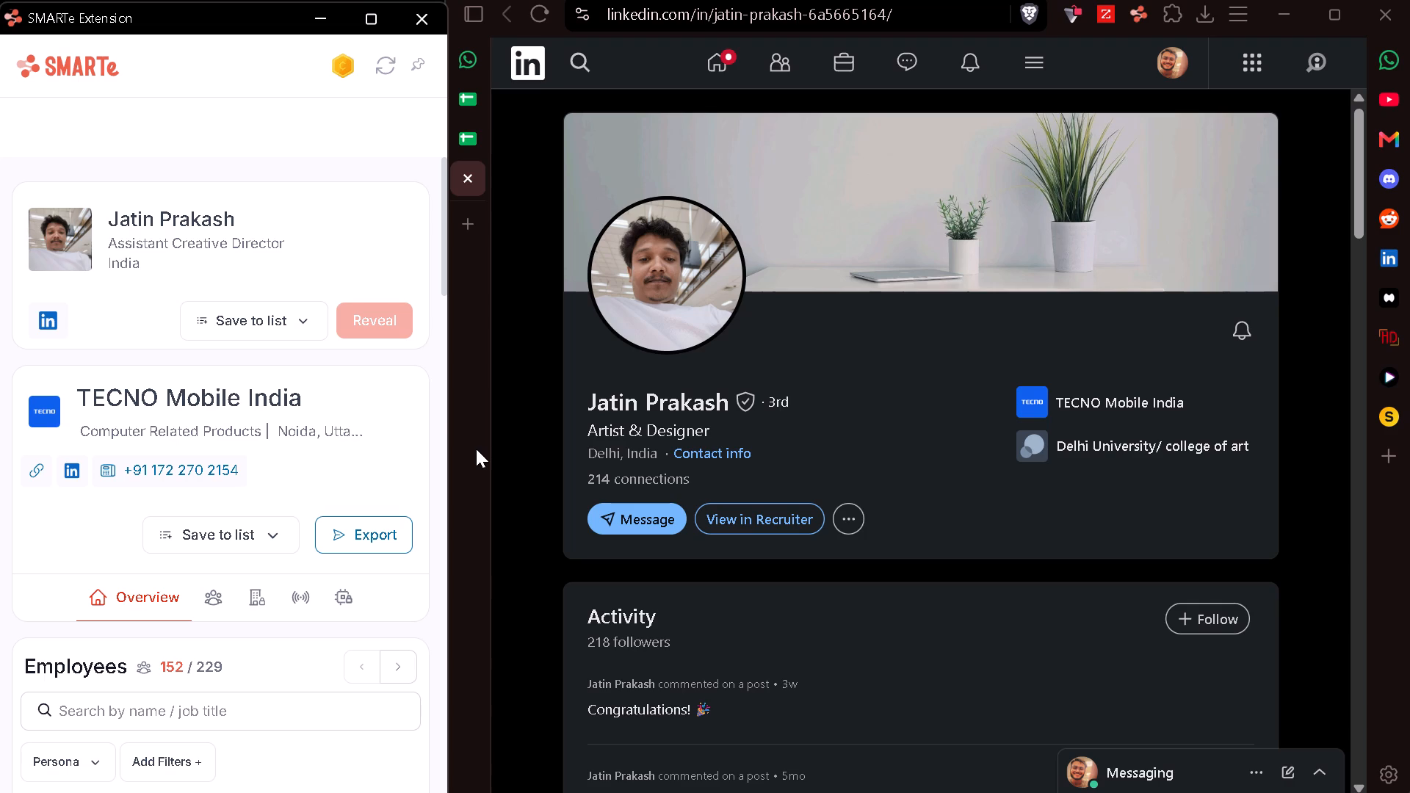
pyautogui.scroll(1, 247, 468)
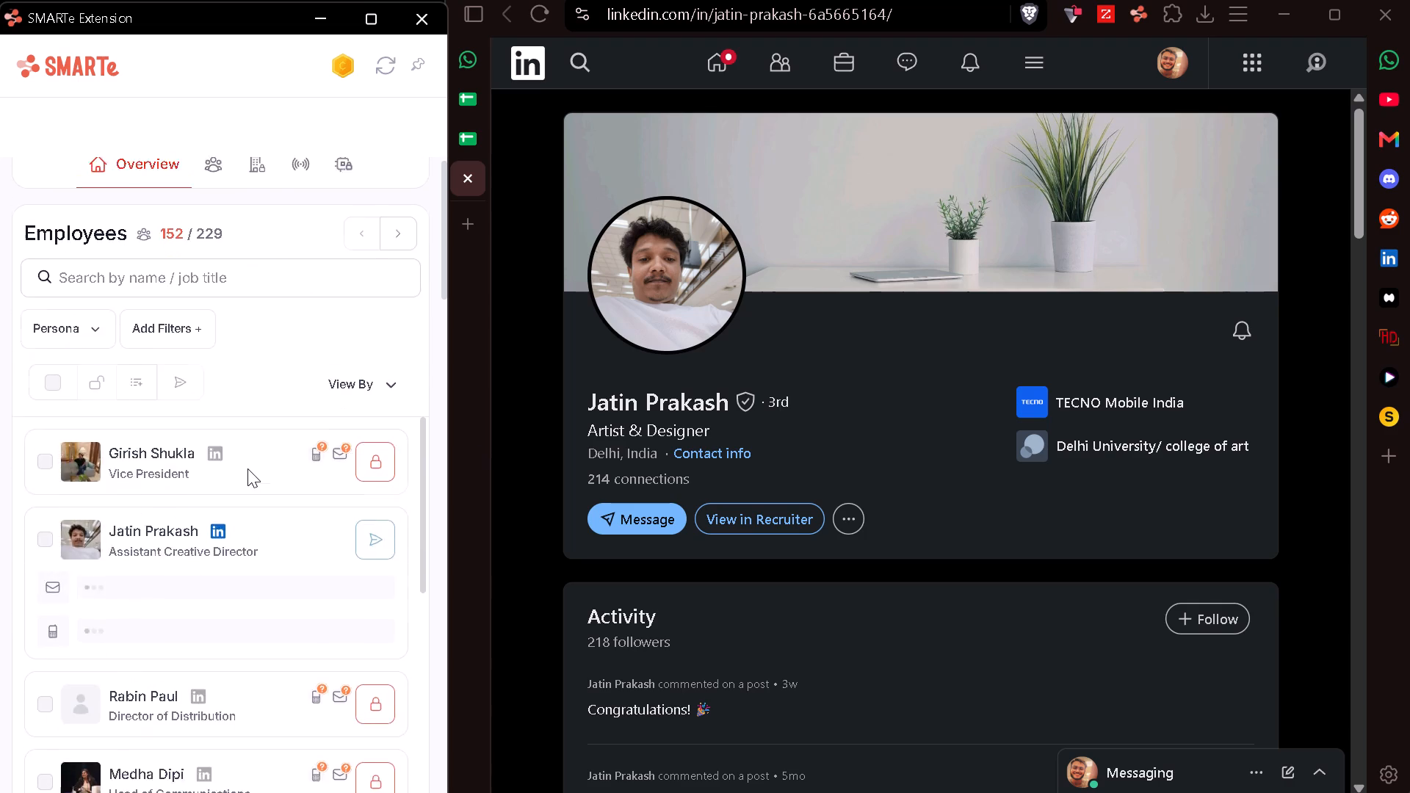
pyautogui.scroll(1, 247, 468)
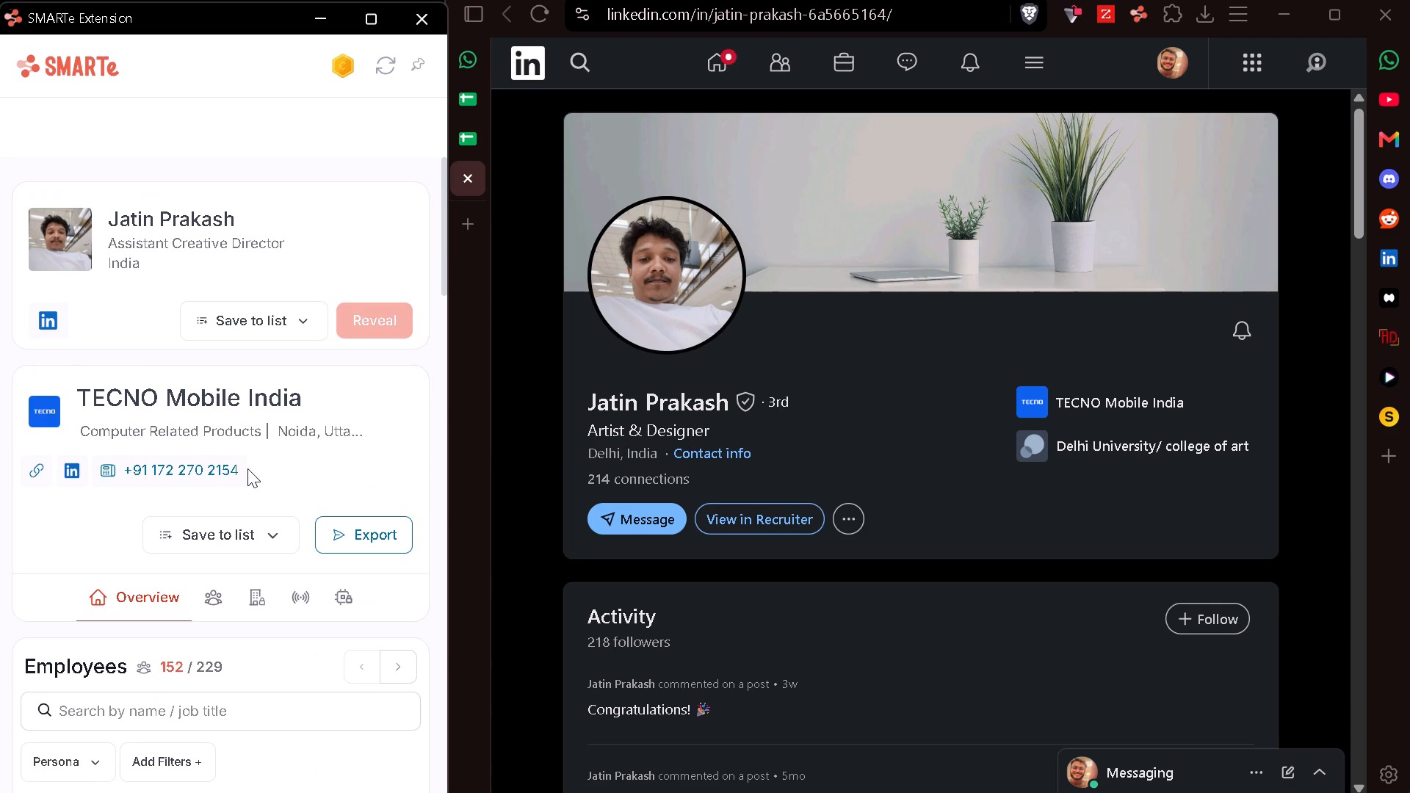
pyautogui.scroll(-7, 738, 534)
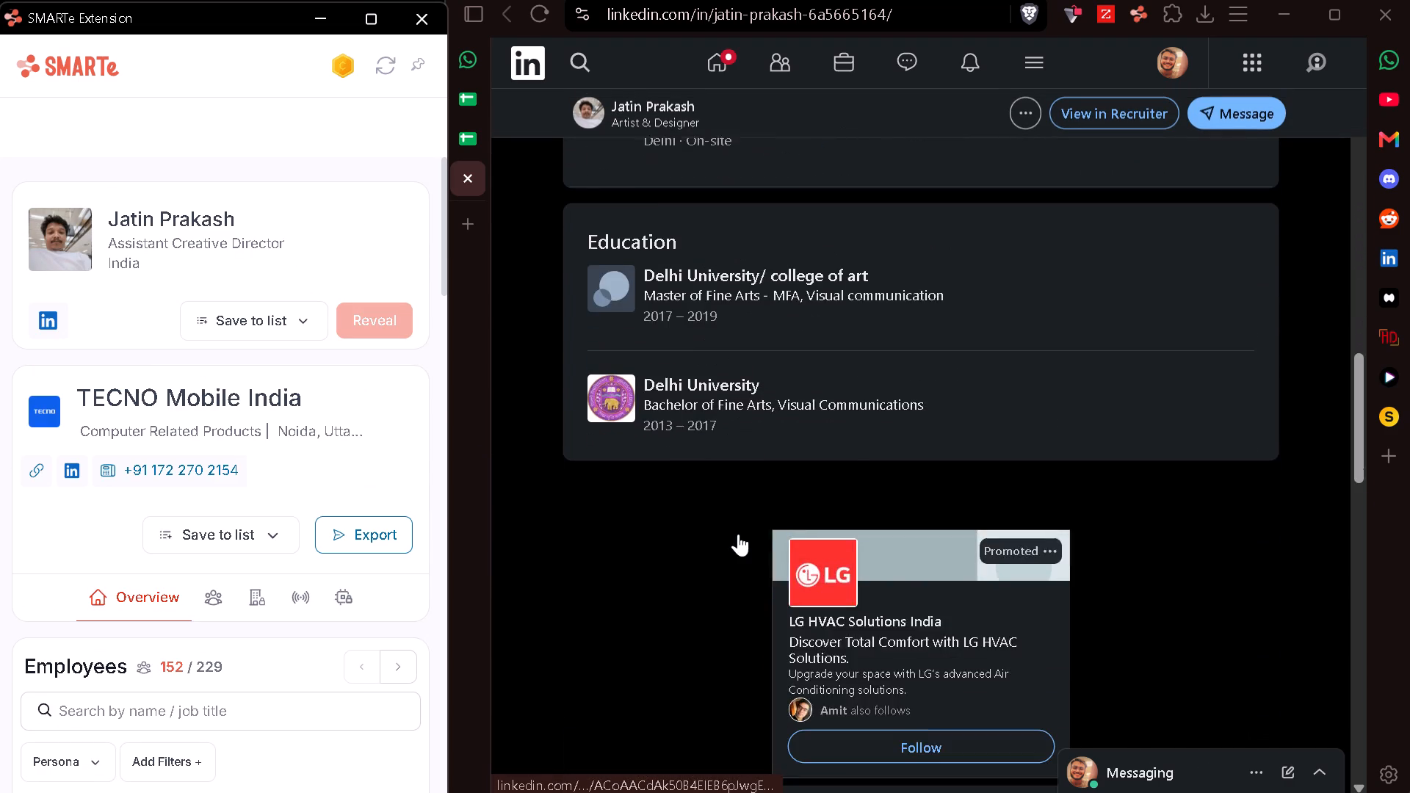
pyautogui.scroll(7, 738, 534)
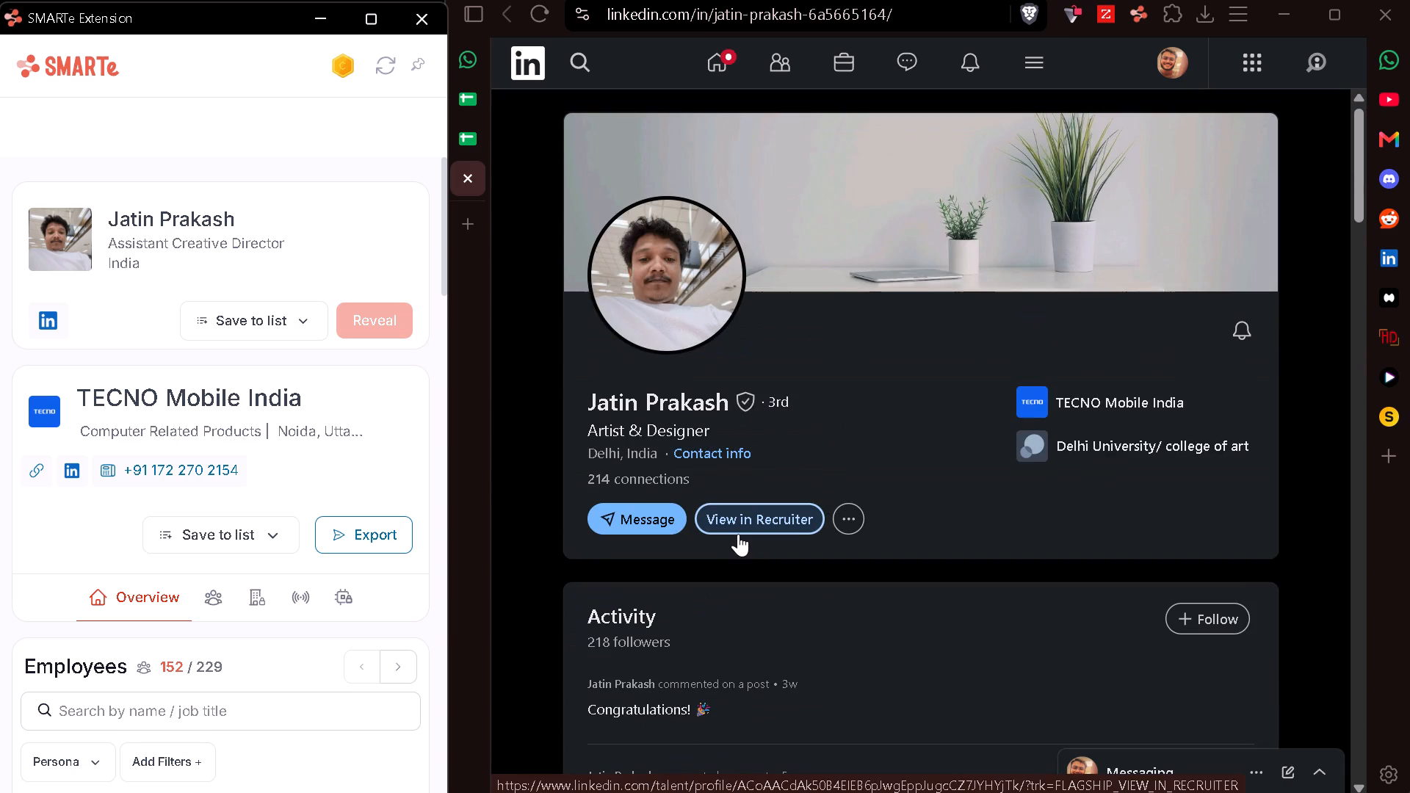
pyautogui.scroll(-9, 738, 534)
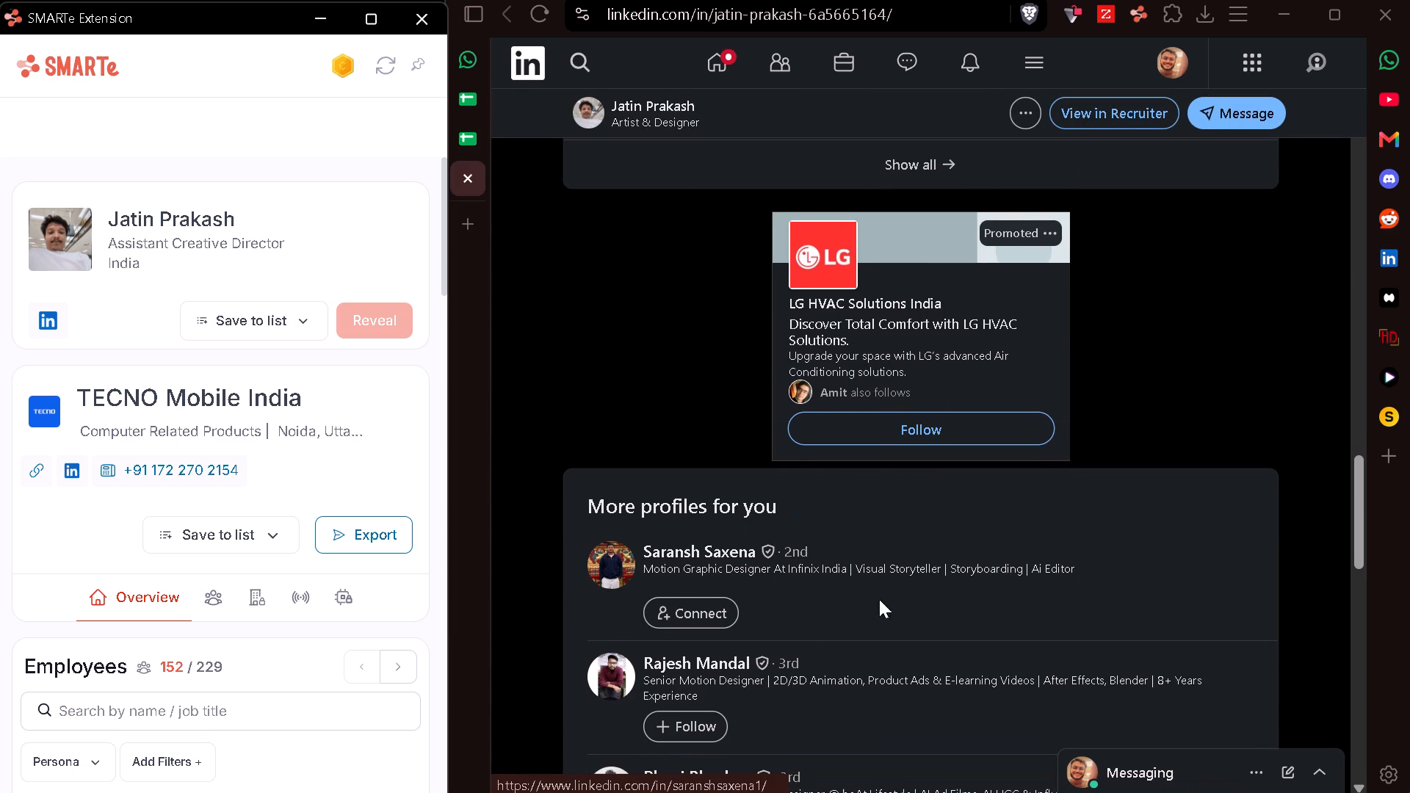
pyautogui.scroll(14, 894, 618)
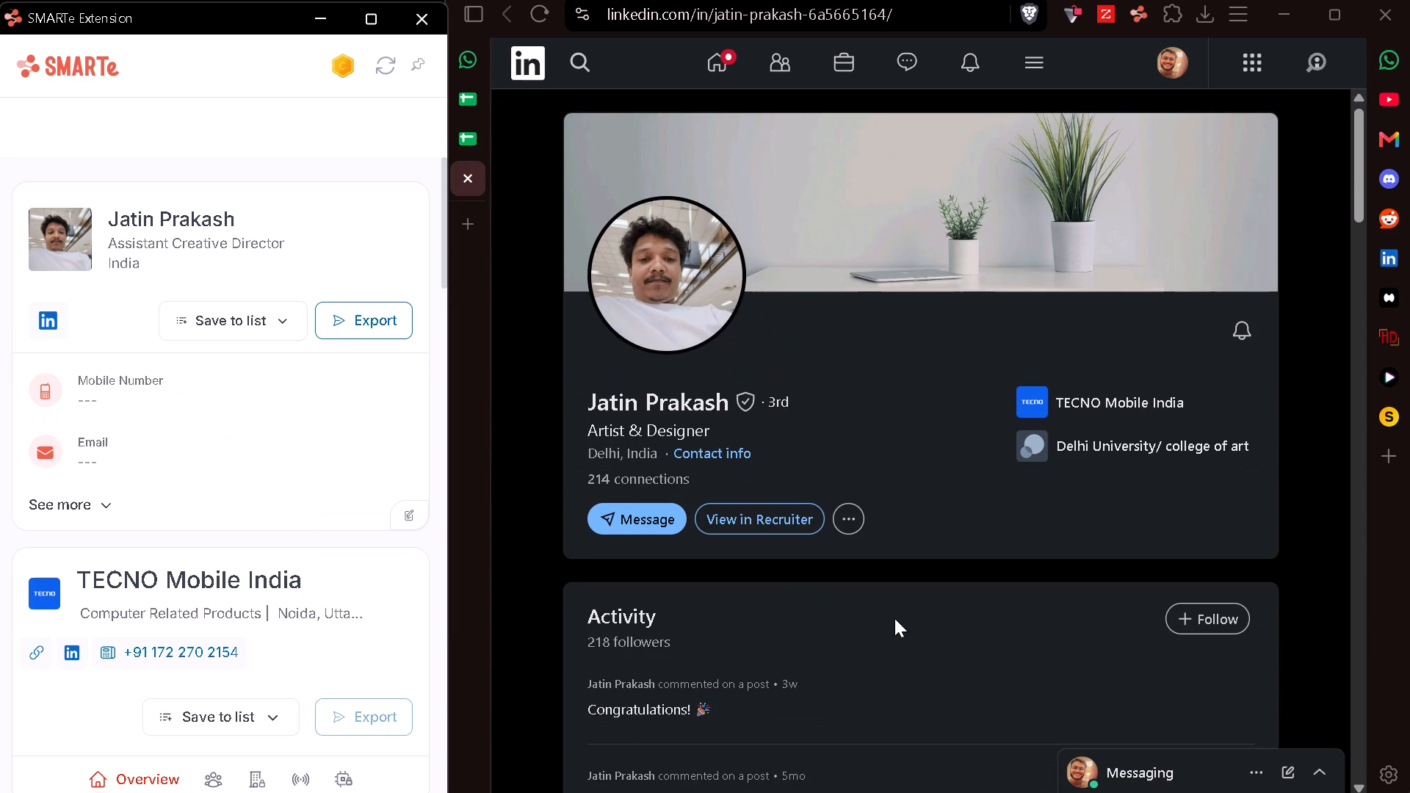
# Close the LinkedIn profile and enter nf as both Email (D4) and Phone (E4) for the Assistant Creative Director.
pyautogui.click(460, 184)
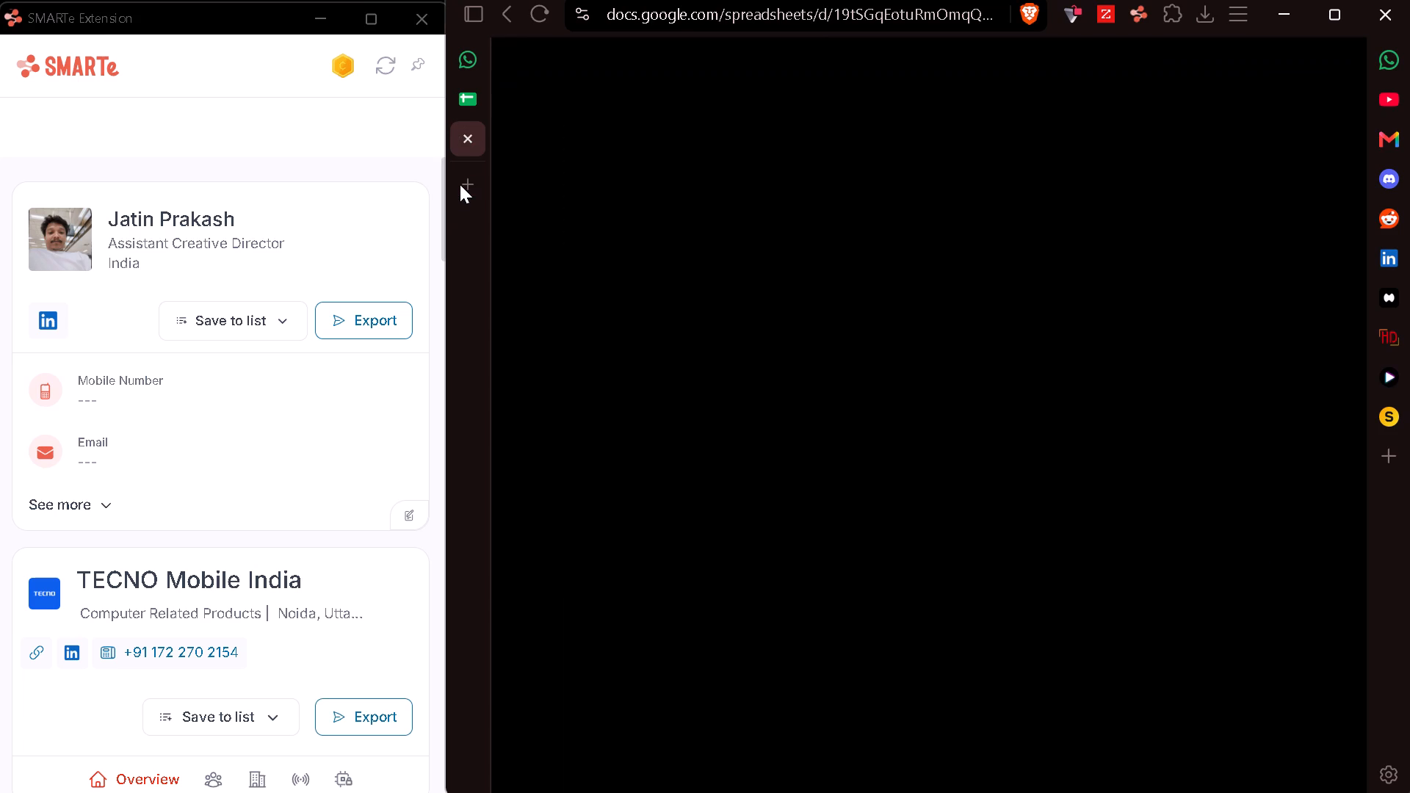
pyautogui.write('nf')
pyautogui.press('Right')
pyautogui.write('nf')
pyautogui.press('Down')
pyautogui.press('Left')
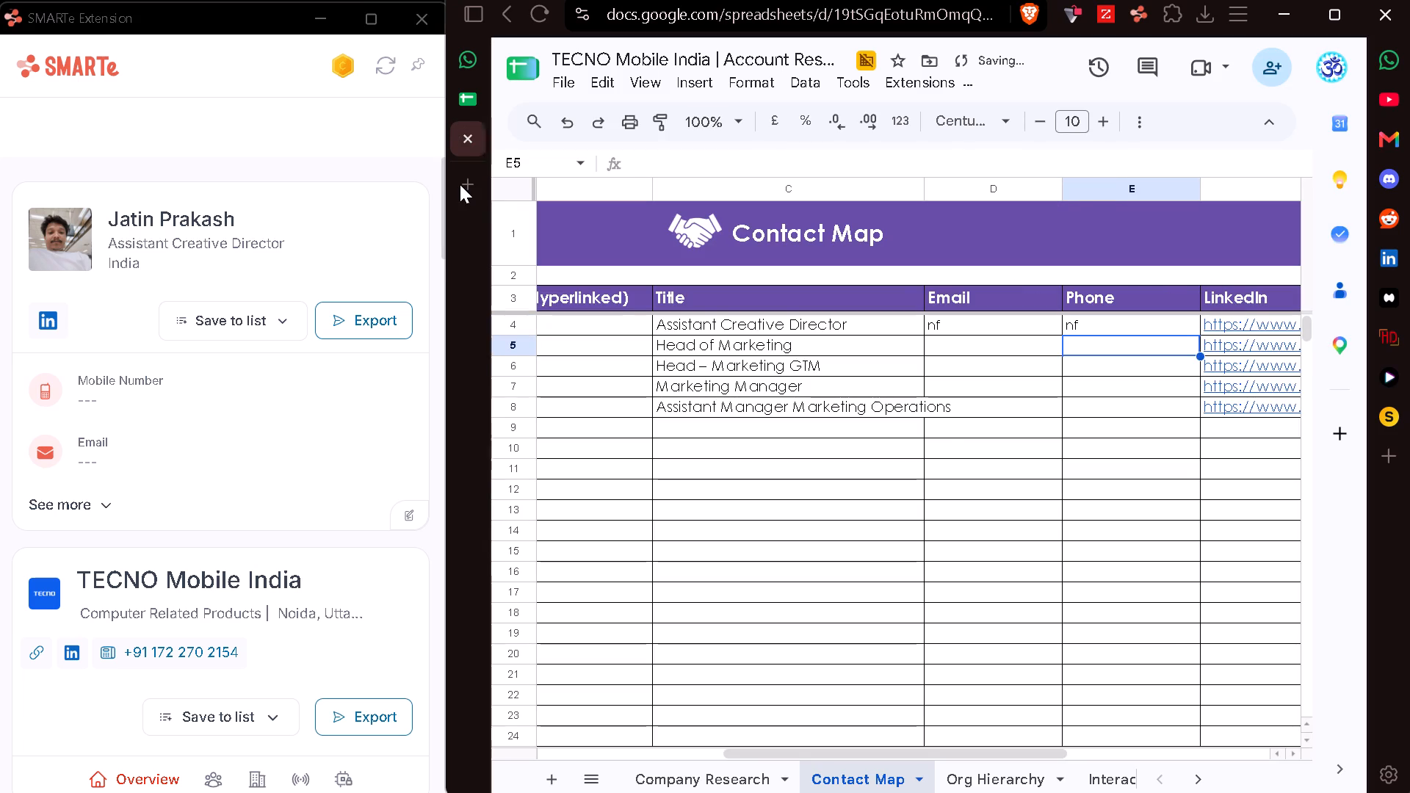
# Open the Head of Marketing's LinkedIn profile from row 5 and load the contact in ZoomInfo, closing the SMARTe window.
pyautogui.hscroll(-3, 940, 435)
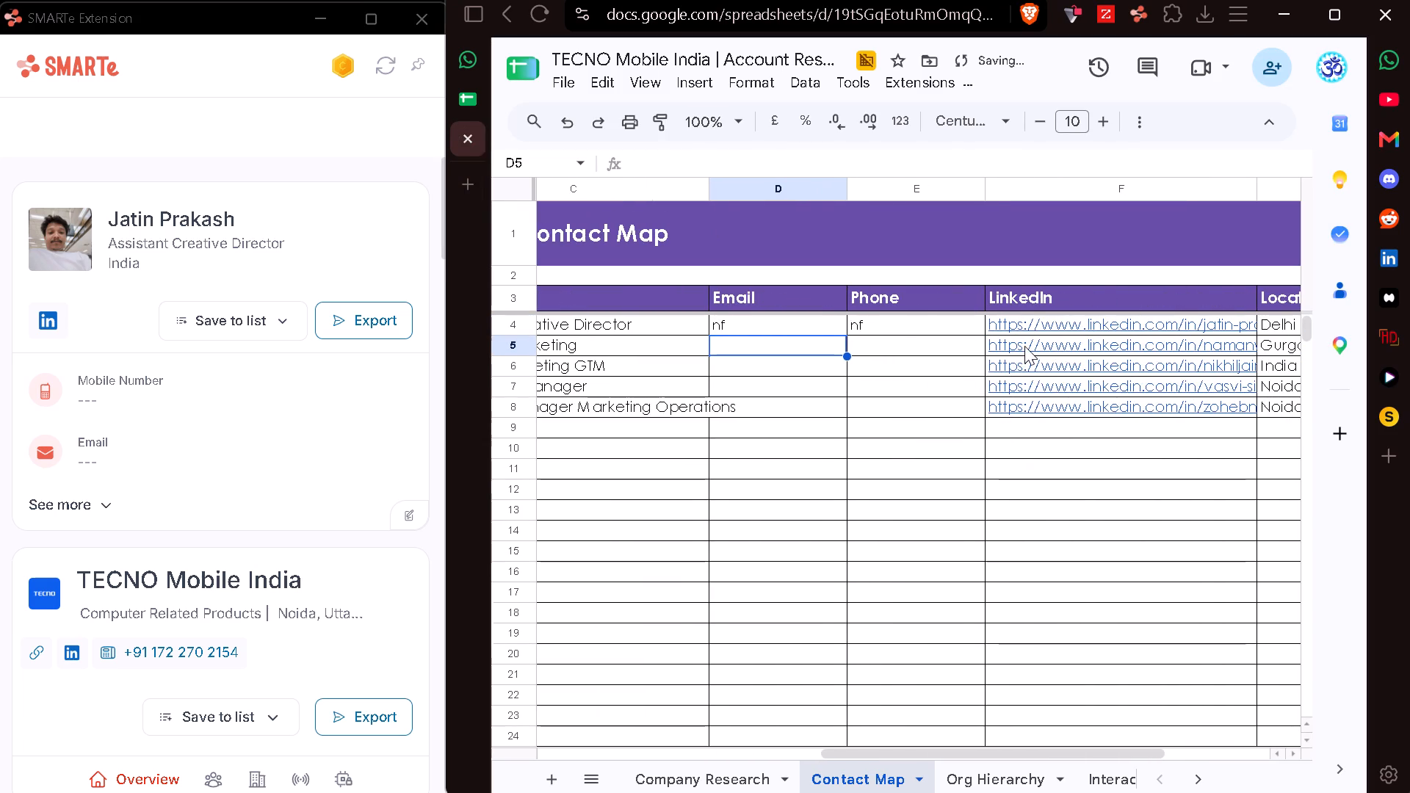
pyautogui.click(1108, 380)
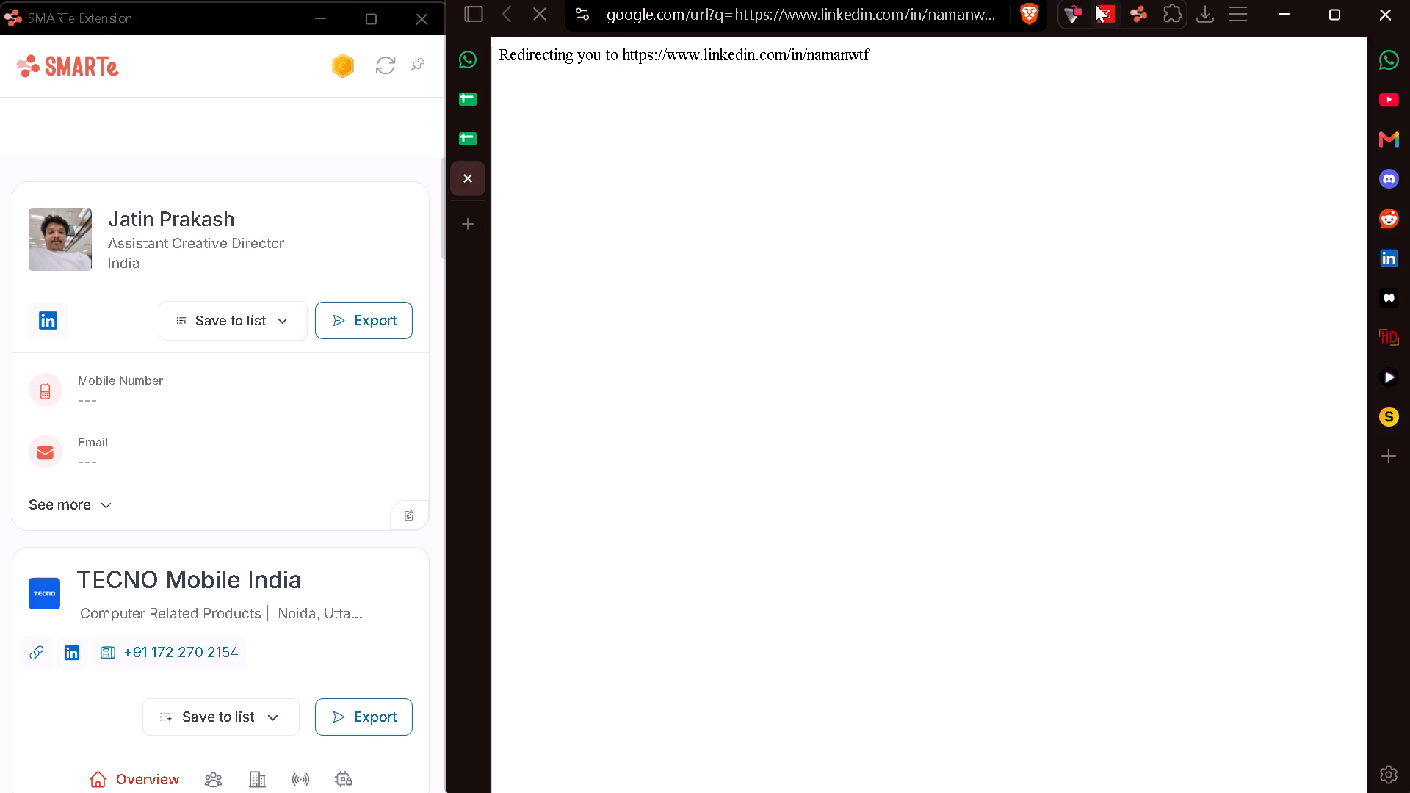
pyautogui.click(1095, 4)
pyautogui.click(418, 26)
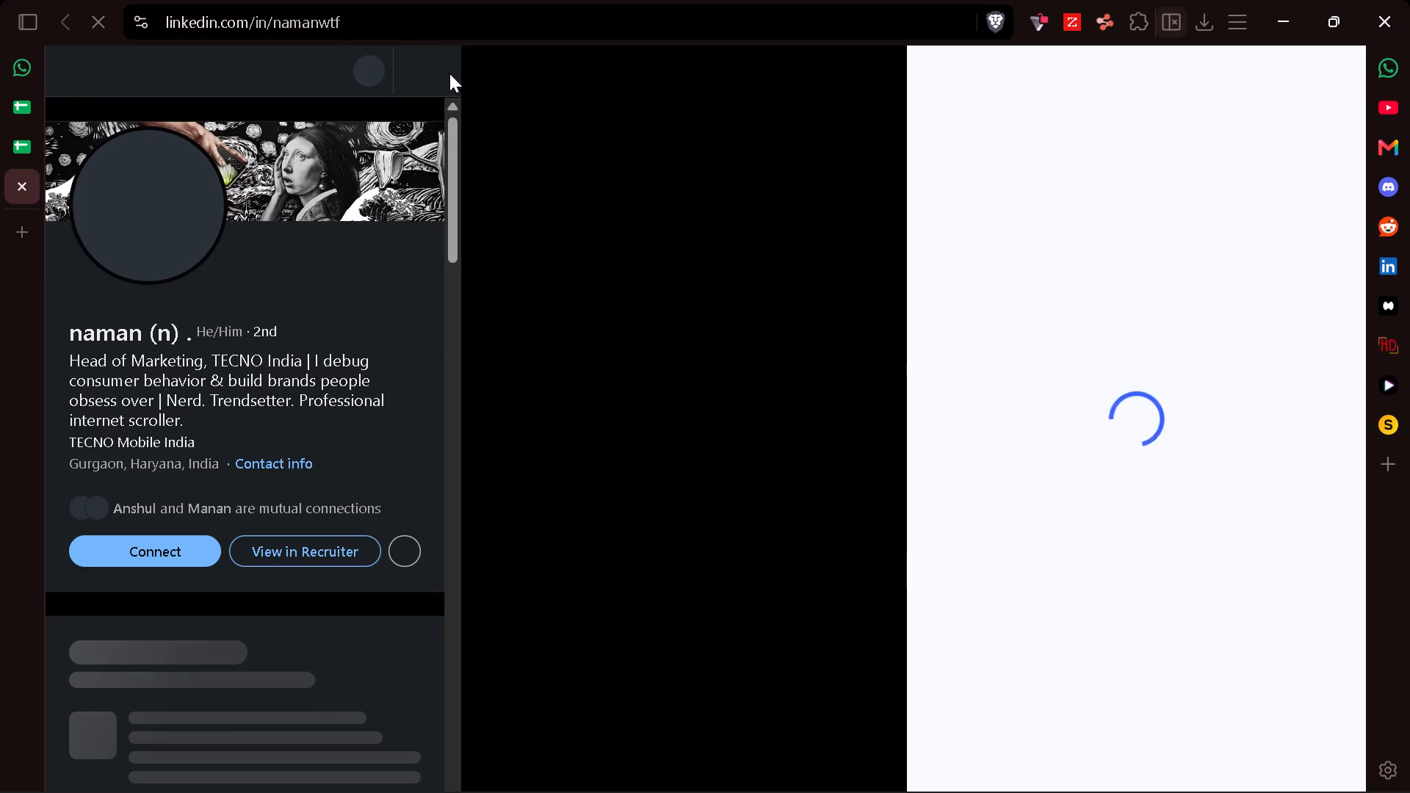
# Send the Head of Marketing a LinkedIn connection invitation without a note.
pyautogui.click(187, 584)
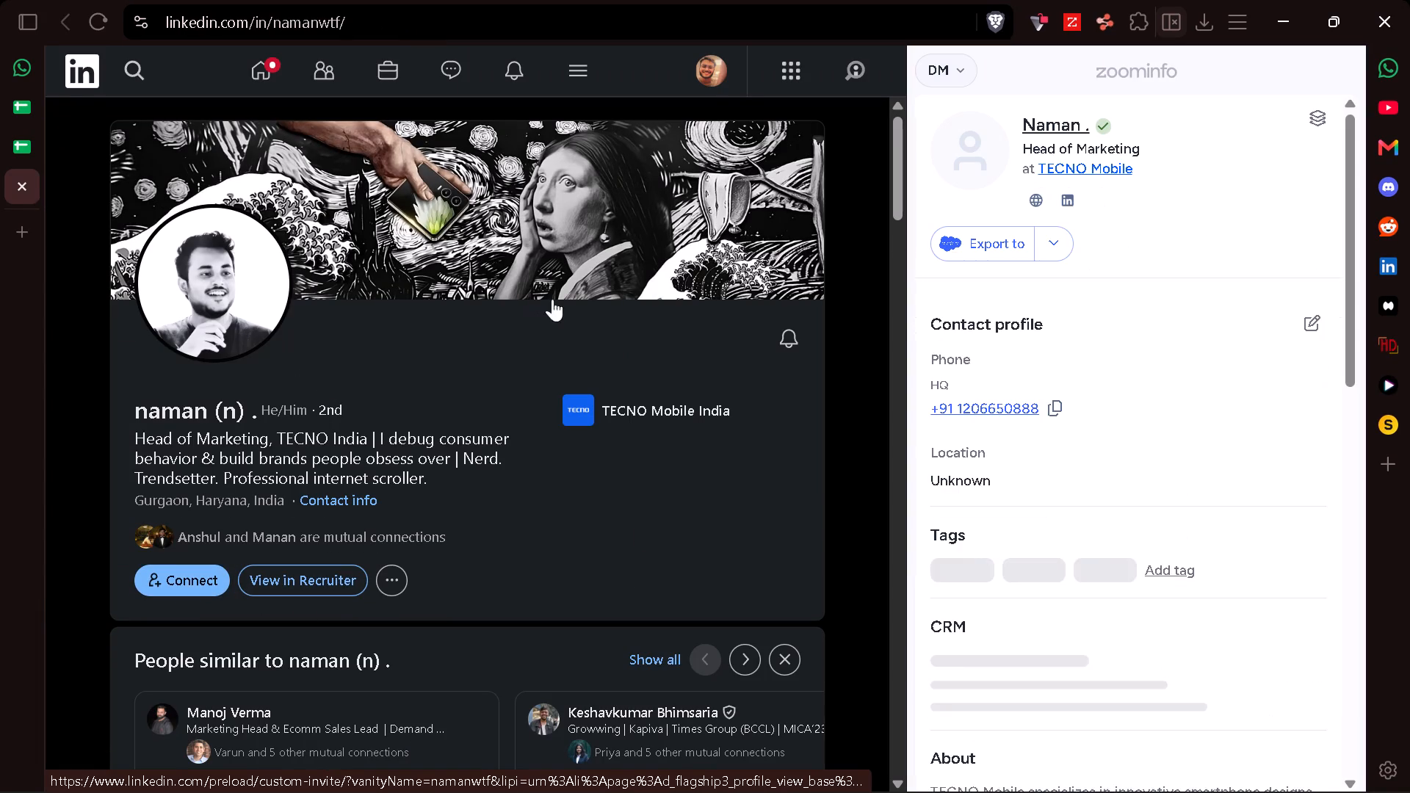
pyautogui.click(662, 290)
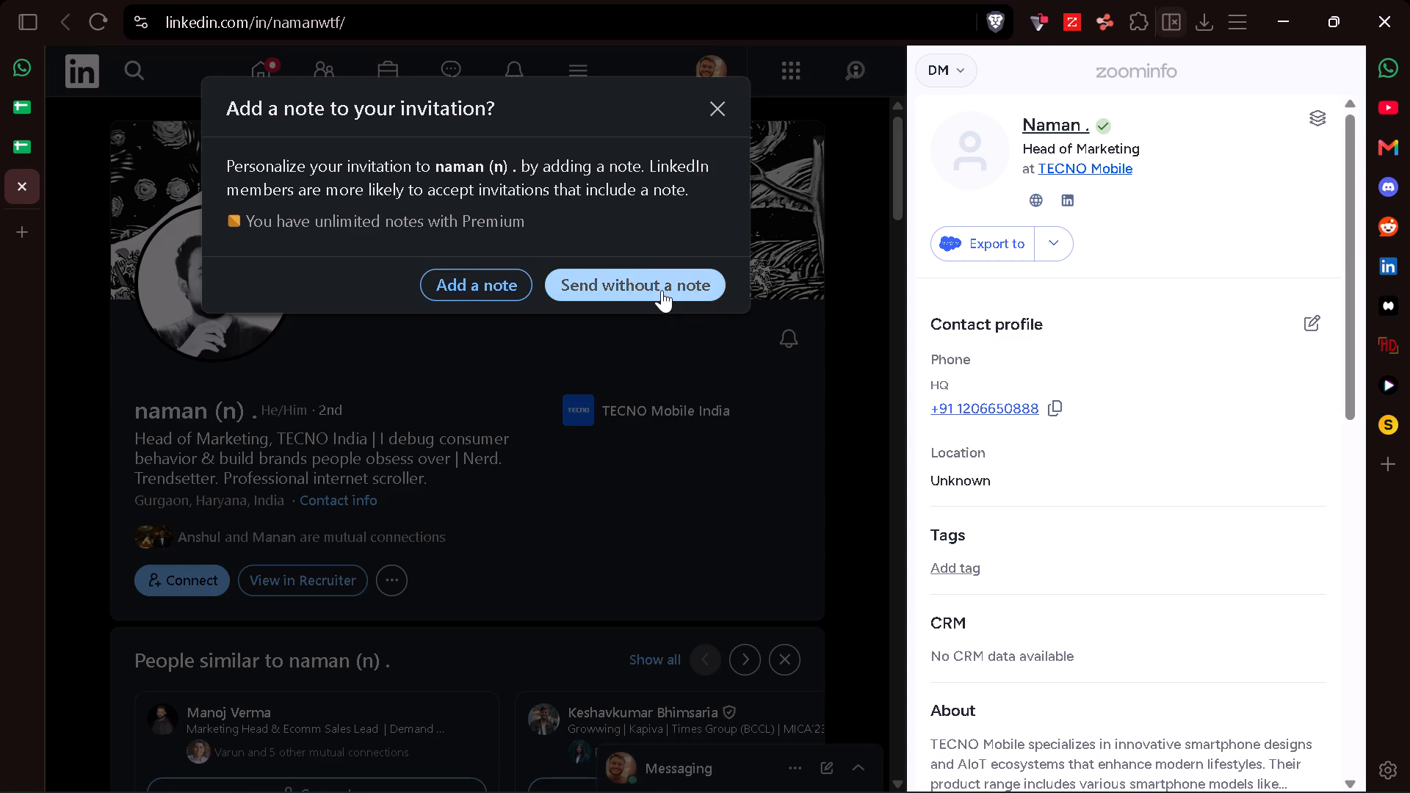
# Close ZoomInfo, check the Head of Marketing's LinkedIn experience and reveal the contact details in the SMARTe extension.
pyautogui.click(1174, 26)
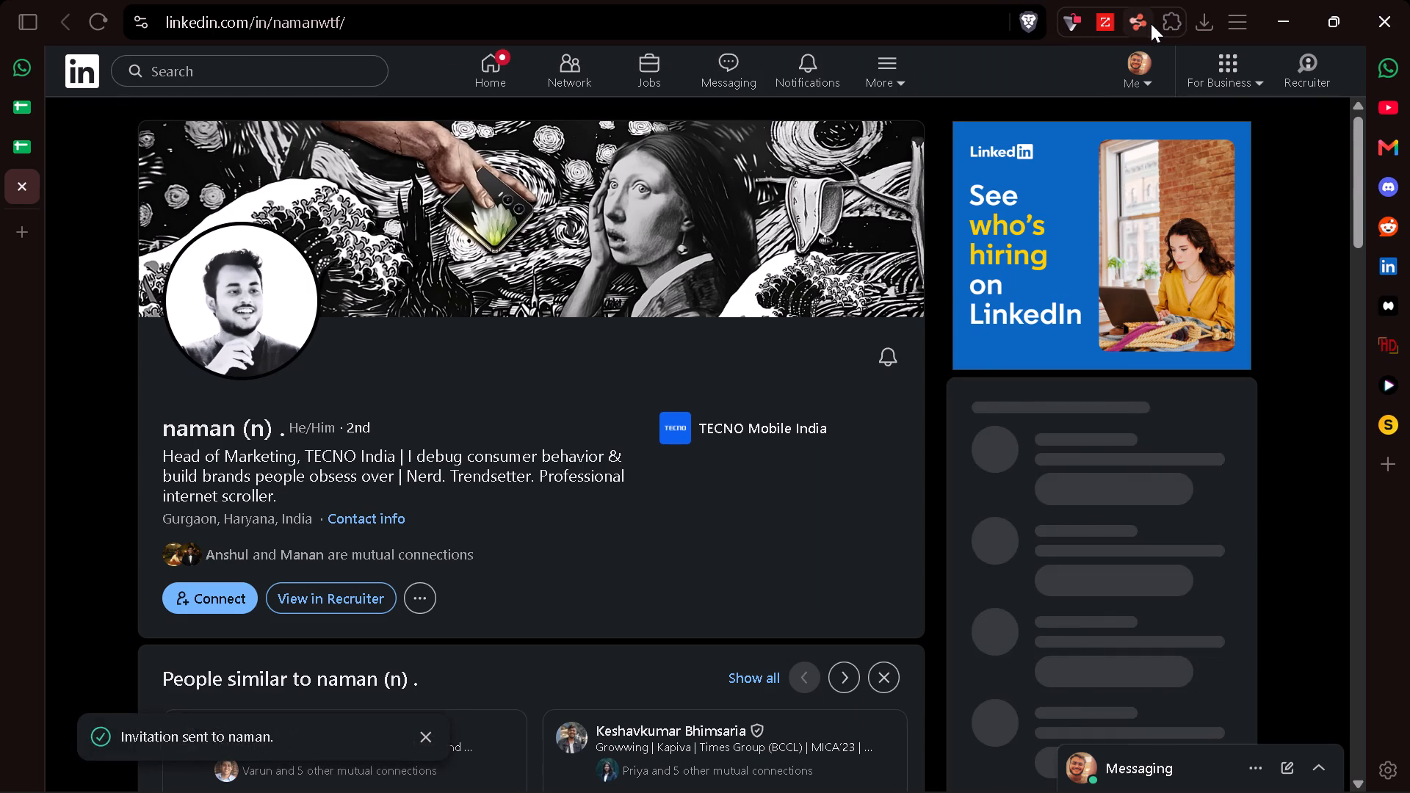
pyautogui.click(1151, 23)
pyautogui.scroll(-5, 894, 590)
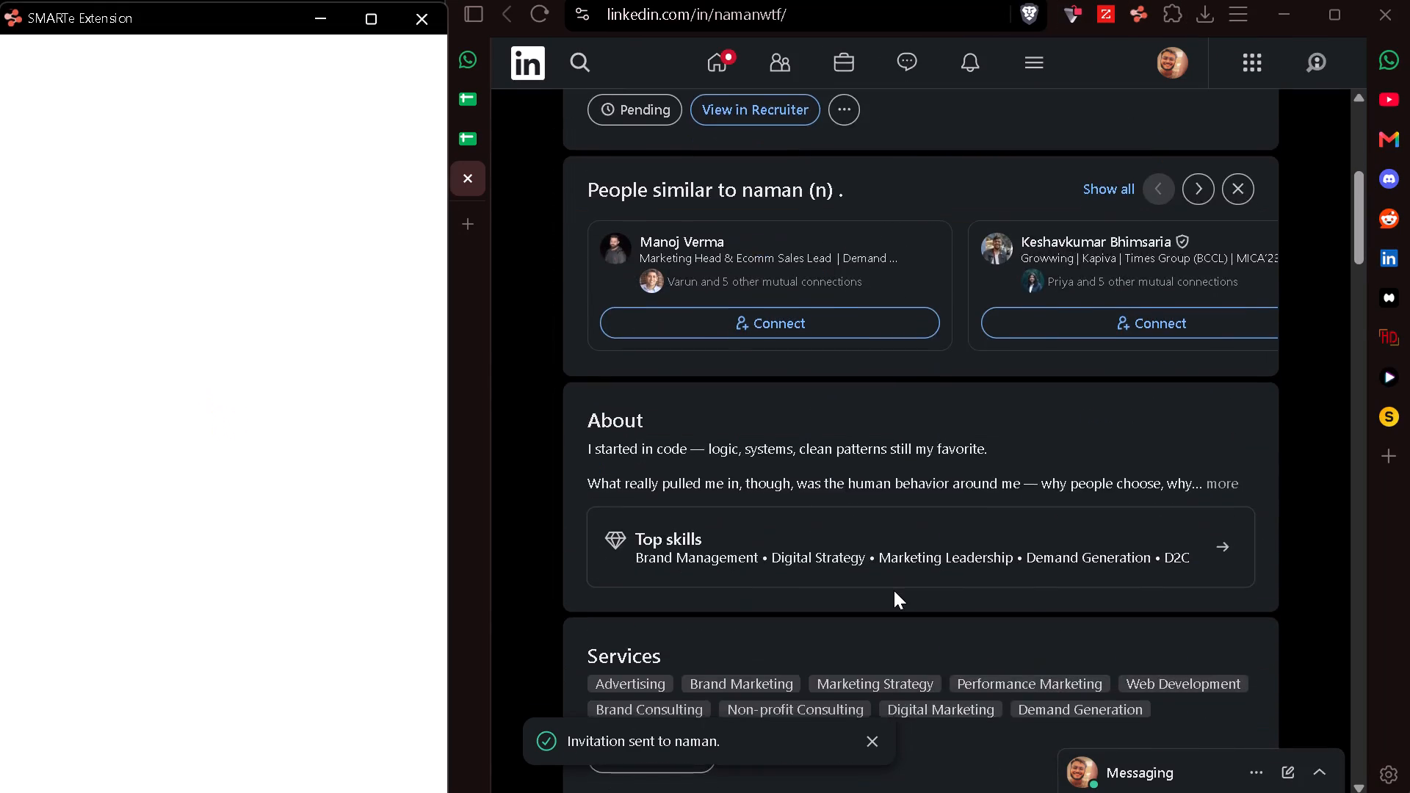
pyautogui.scroll(-5, 894, 590)
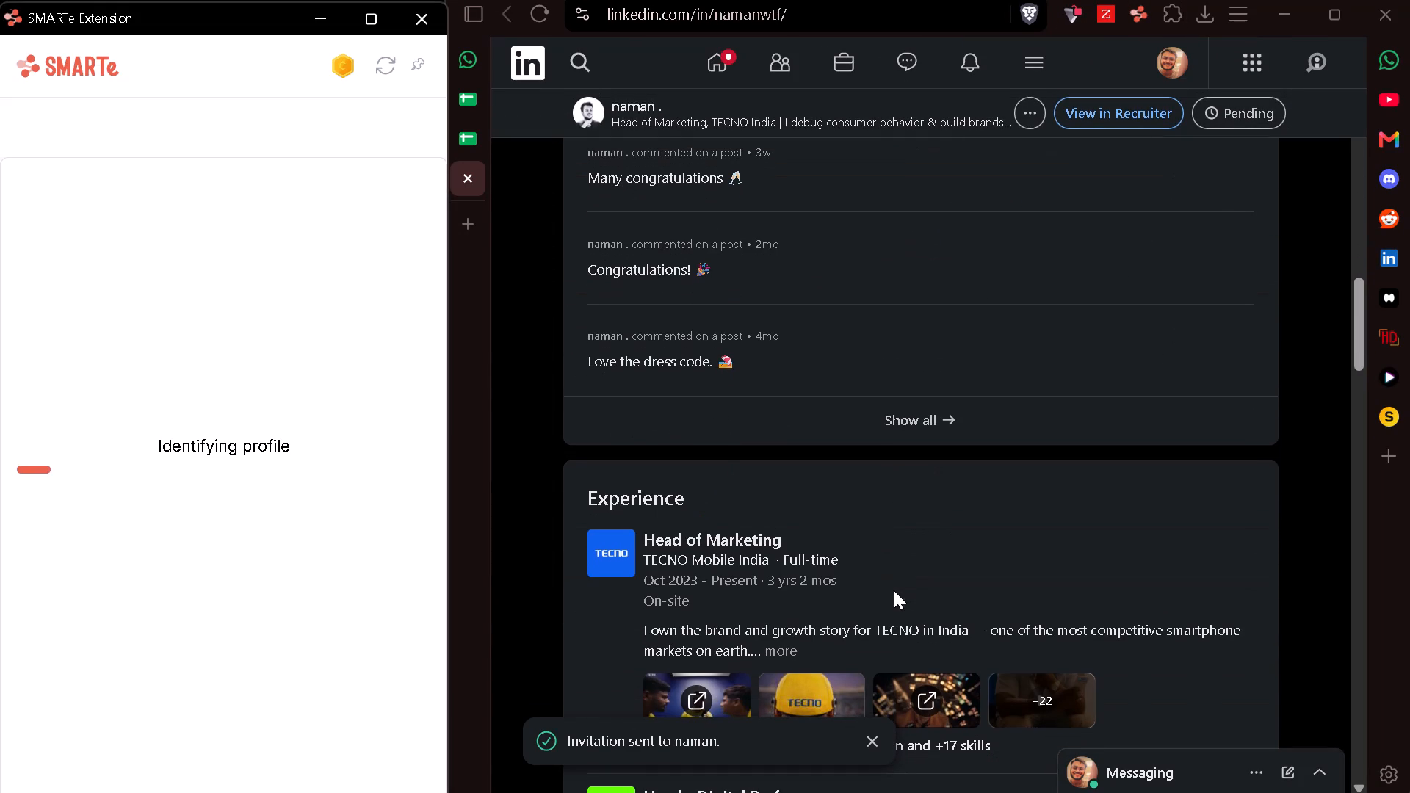
pyautogui.scroll(9, 894, 590)
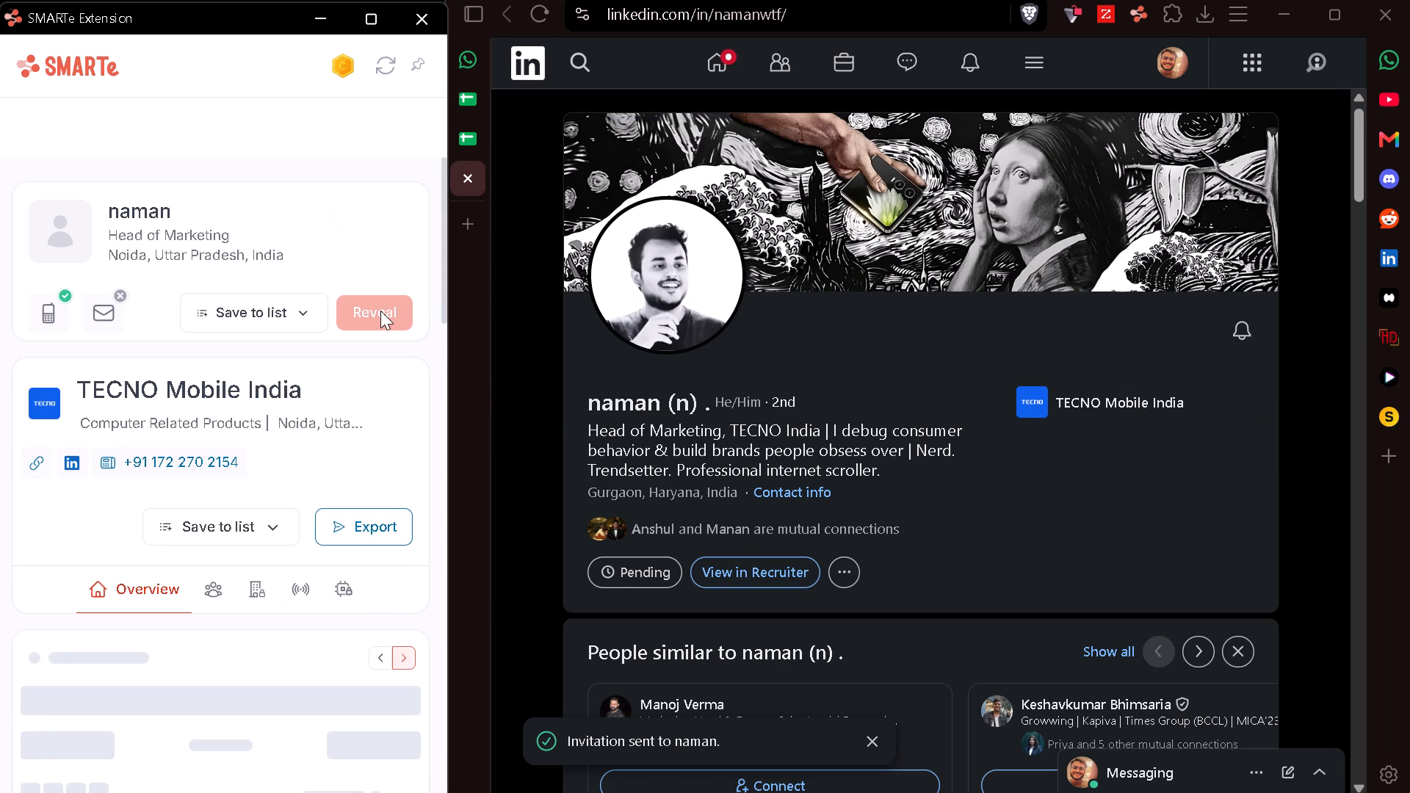
pyautogui.click(380, 311)
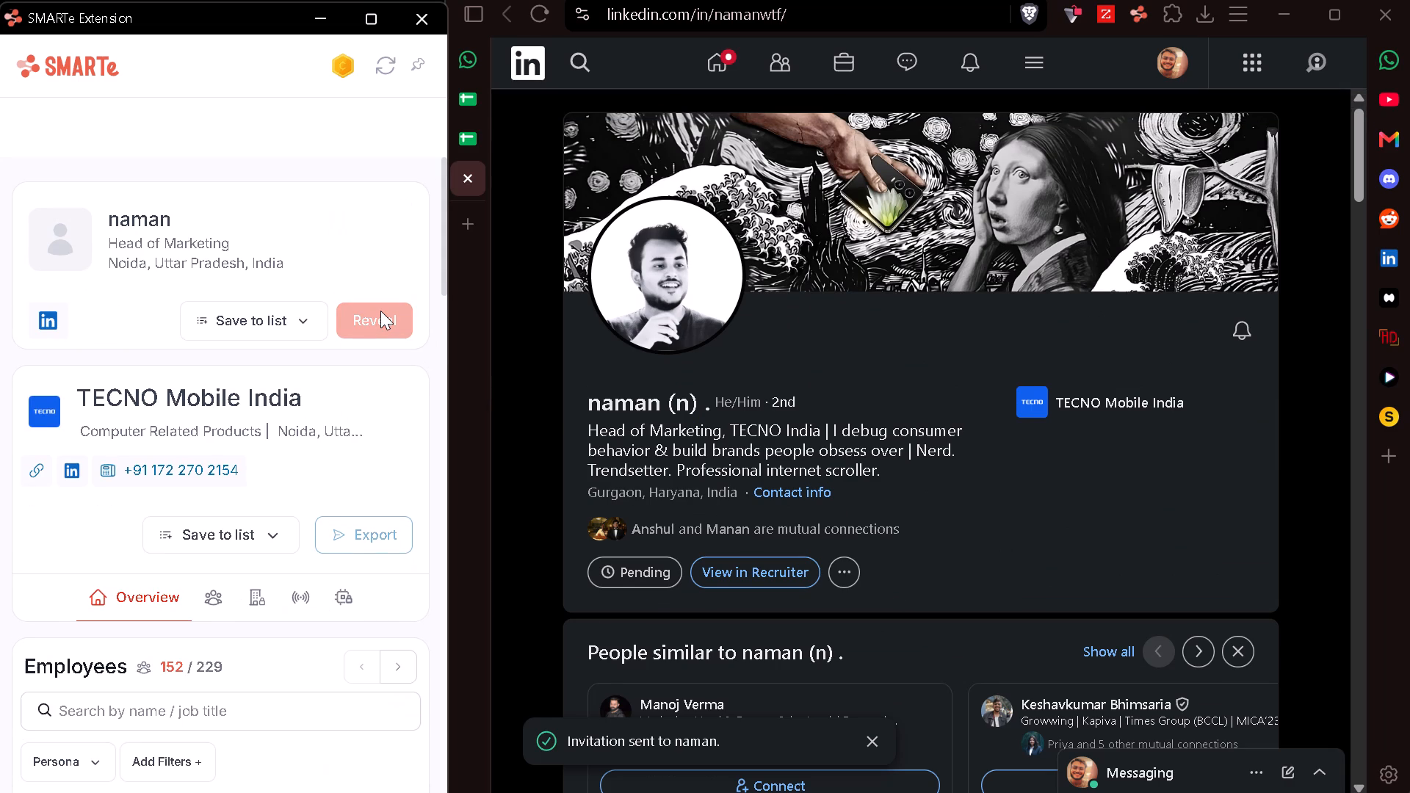
# Return to the Contact Map sheet and copy the Head of Marketing's revealed mobile number from SMARTe.
pyautogui.click(468, 142)
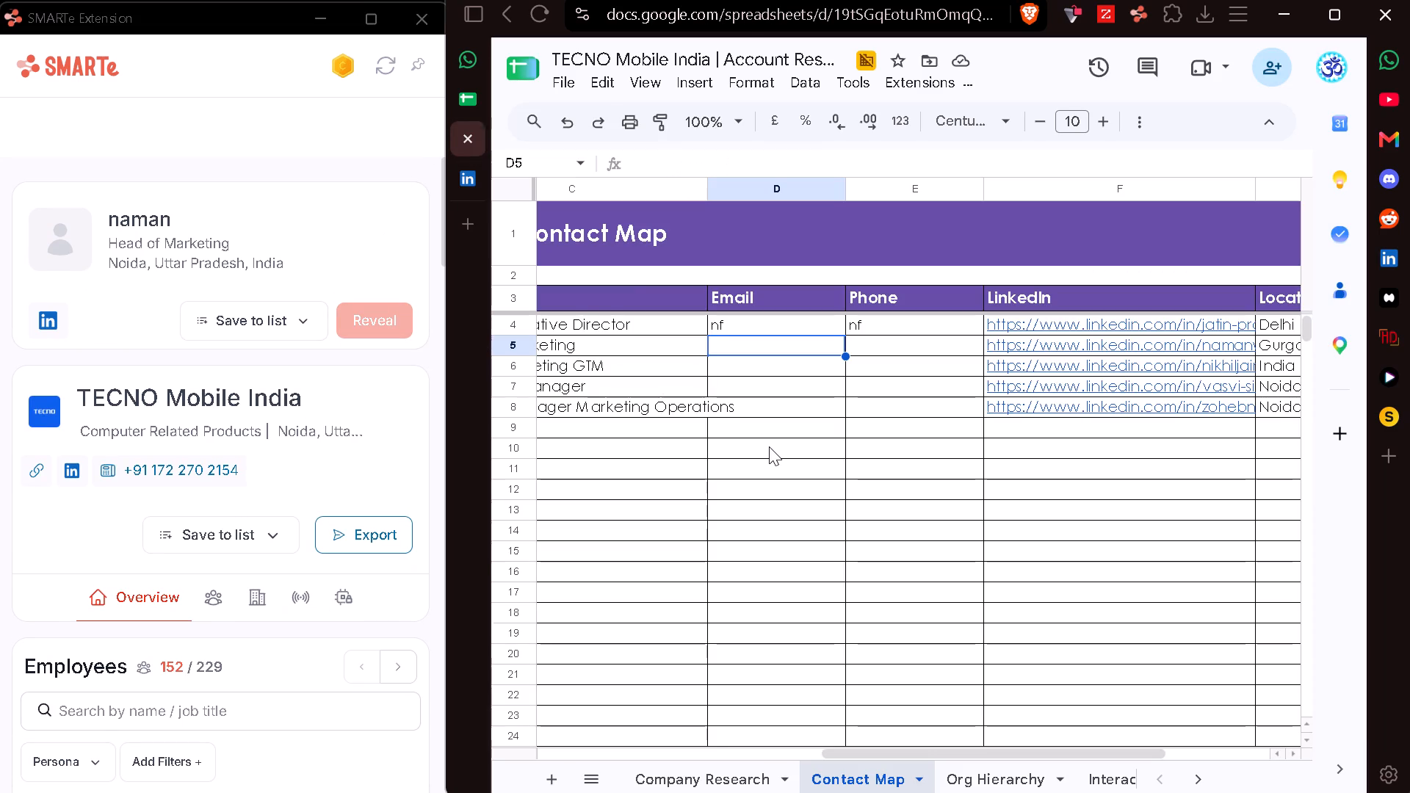
pyautogui.scroll(1, 57, 571)
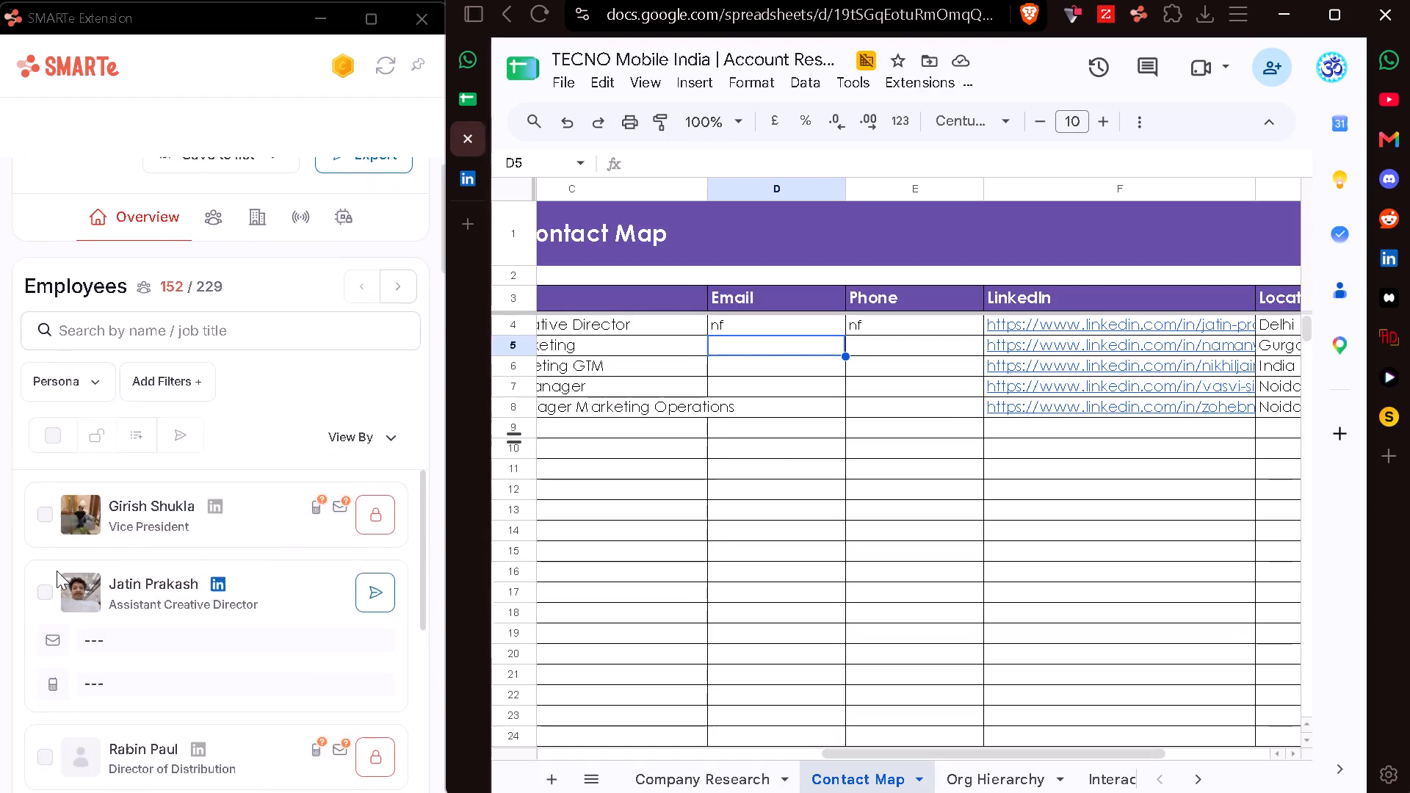
pyautogui.scroll(2, 57, 571)
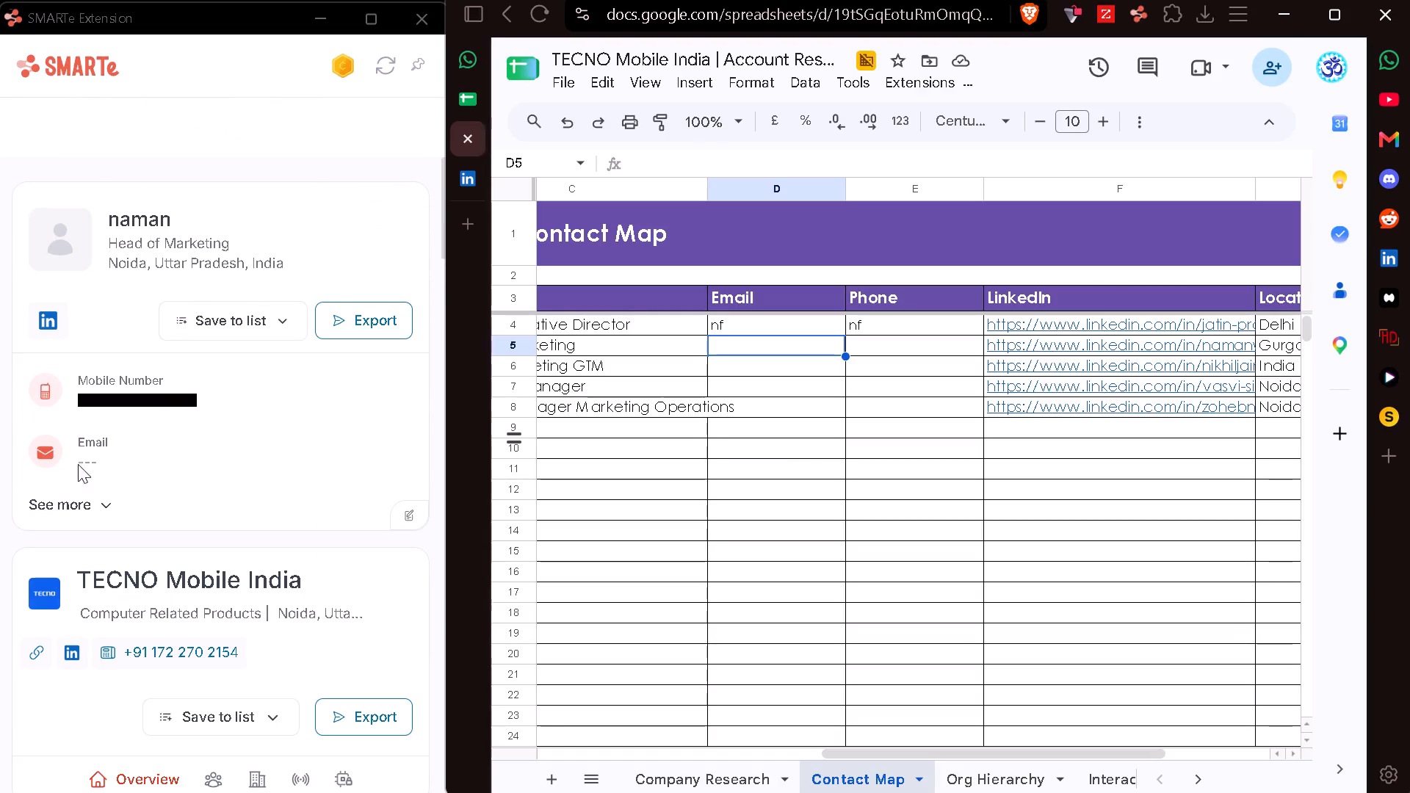
pyautogui.click(225, 401)
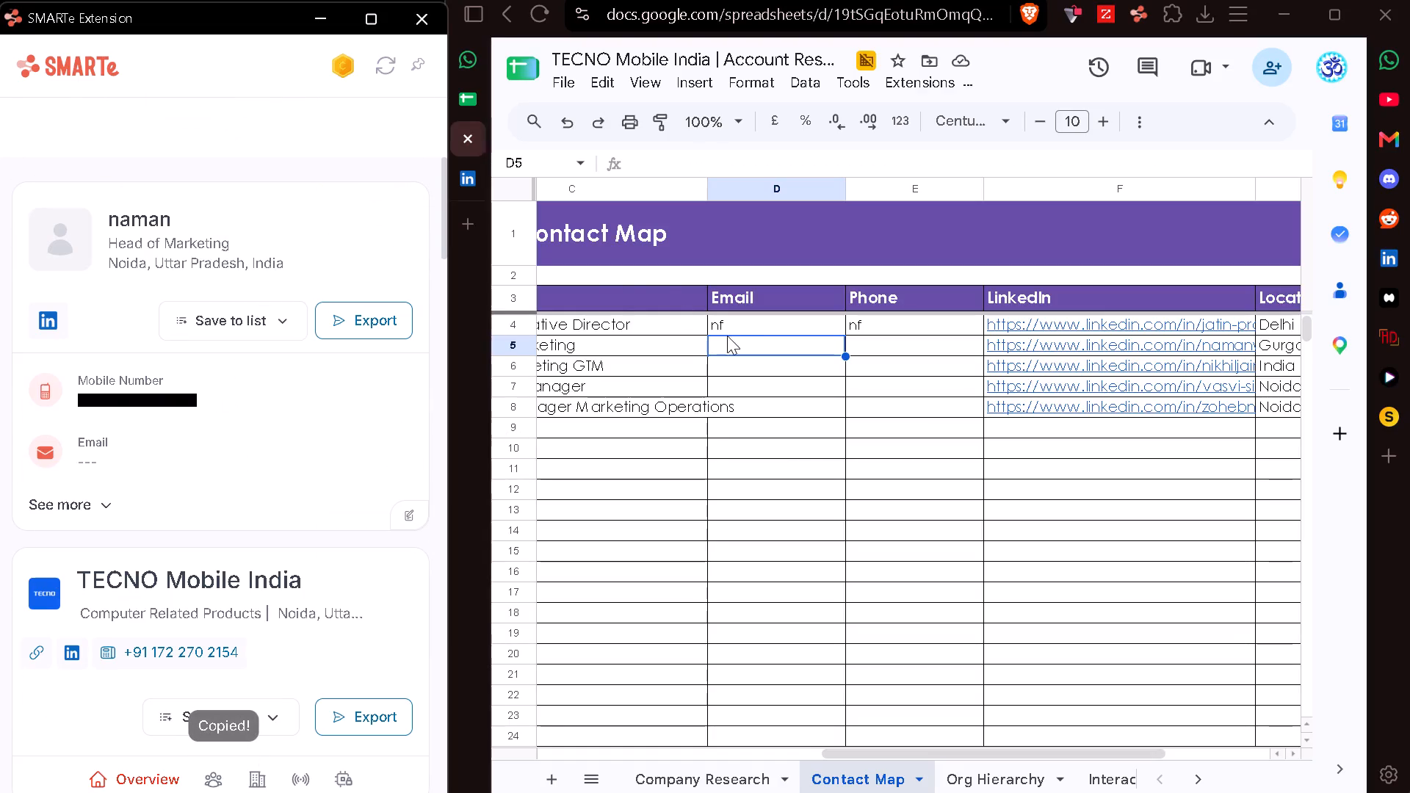
# Enter nf as the Email (D5) for the Head of Marketing.
pyautogui.write('nf')
pyautogui.press('Right')
pyautogui.click(762, 350)
pyautogui.write('nf')
pyautogui.press('Right')
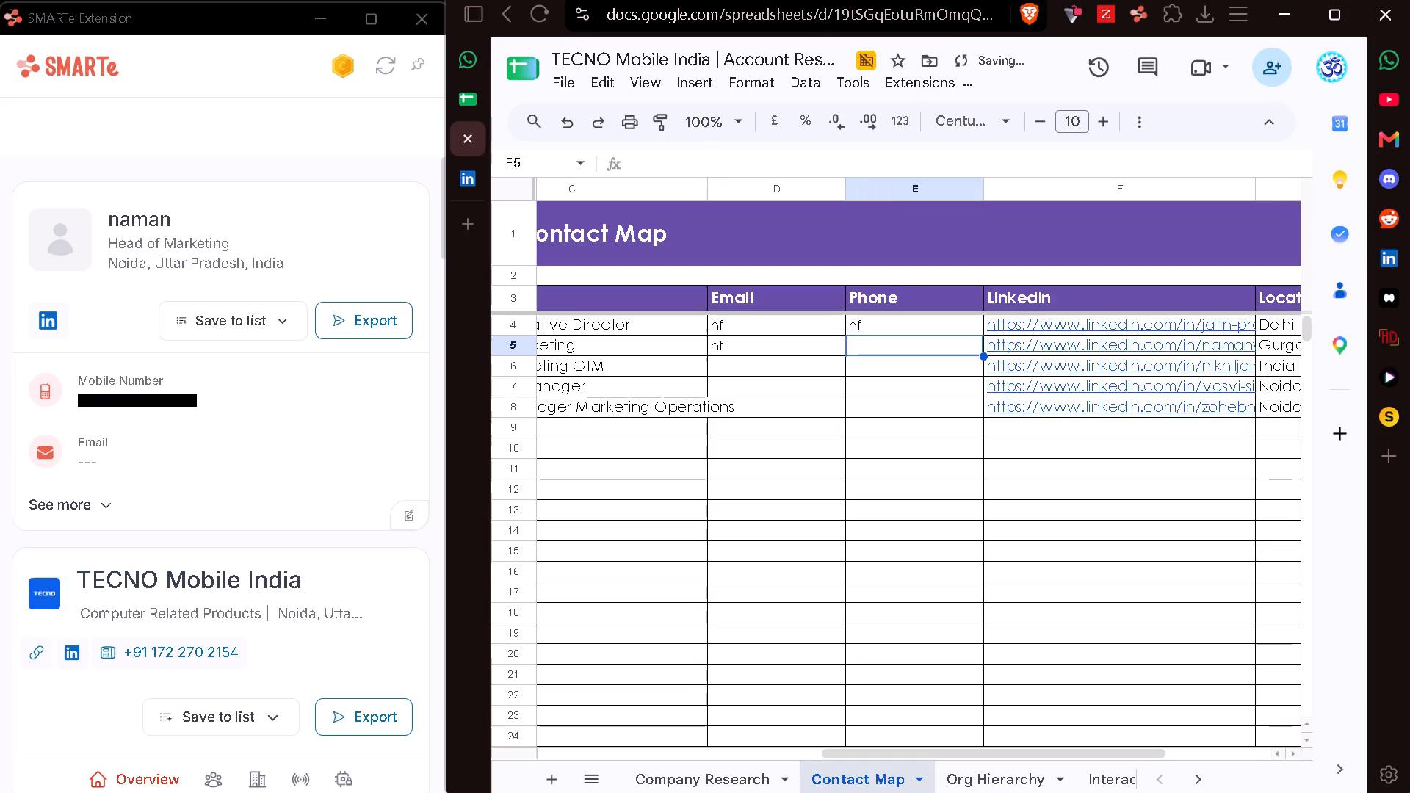
# Paste the copied mobile number into Phone (E5) for the Head of Marketing and delete its unwanted leading characters.
pyautogui.hotkey('ctrl', 'v')
pyautogui.click(659, 168)
pyautogui.press('BackSpace')
pyautogui.press('BackSpace')
pyautogui.press('BackSpace')
pyautogui.press('BackSpace')
pyautogui.press('BackSpace')
pyautogui.press('BackSpace')
pyautogui.press('BackSpace')
pyautogui.press('BackSpace')
pyautogui.press('BackSpace')
pyautogui.press('BackSpace')
pyautogui.press('BackSpace')
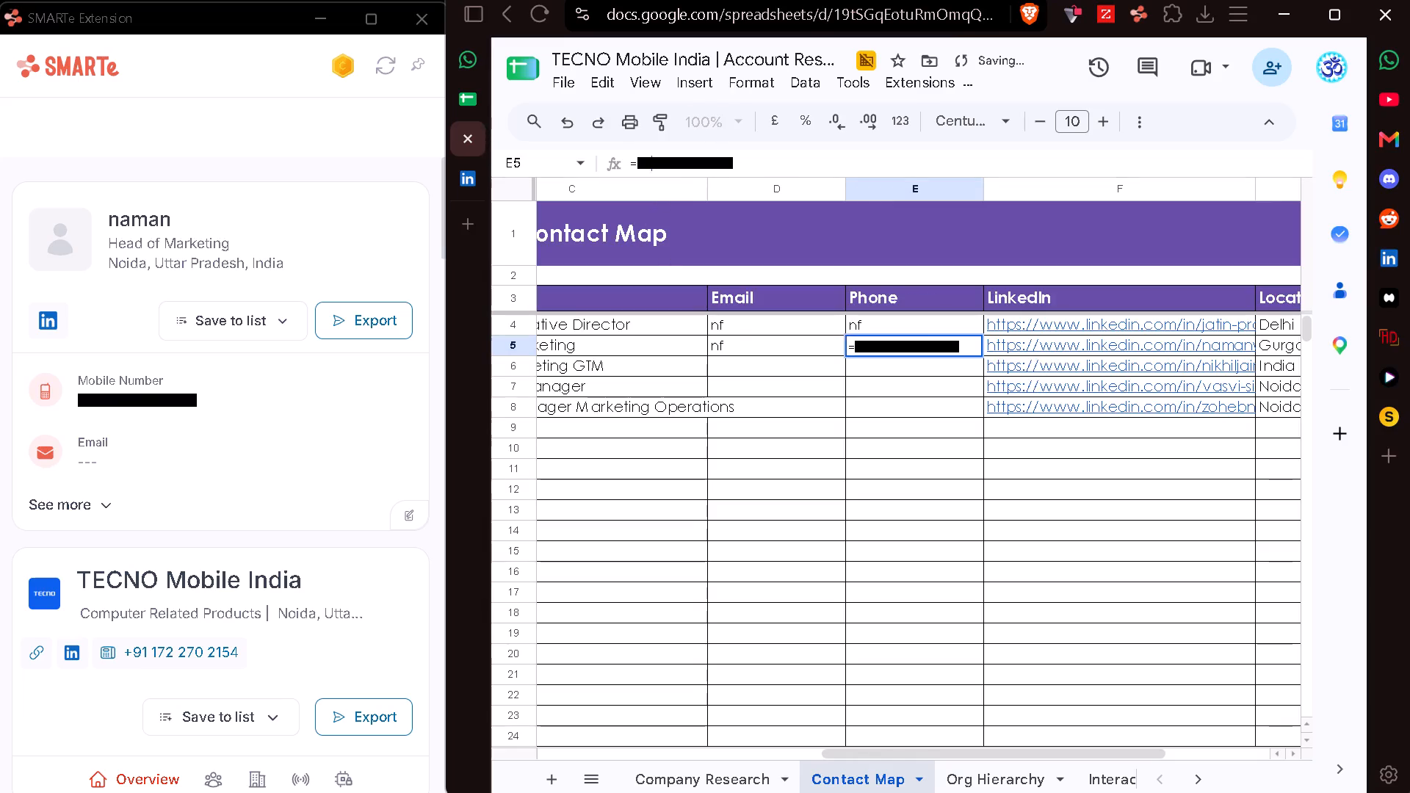
pyautogui.click(756, 365)
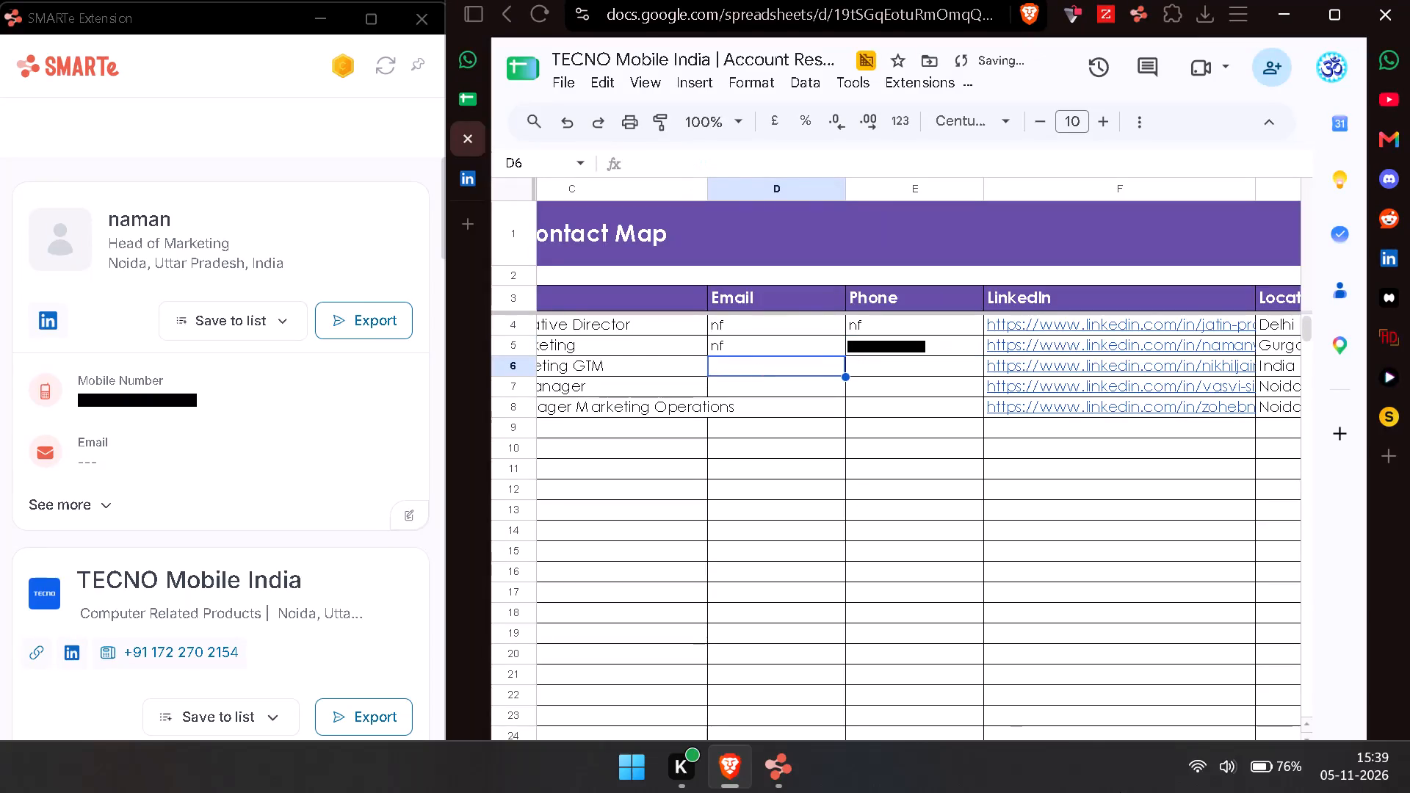
# Open the Head – Marketing GTM's LinkedIn profile from row 6, load the contact in ZoomInfo and SMARTe, and check the experience section.
pyautogui.click(1078, 408)
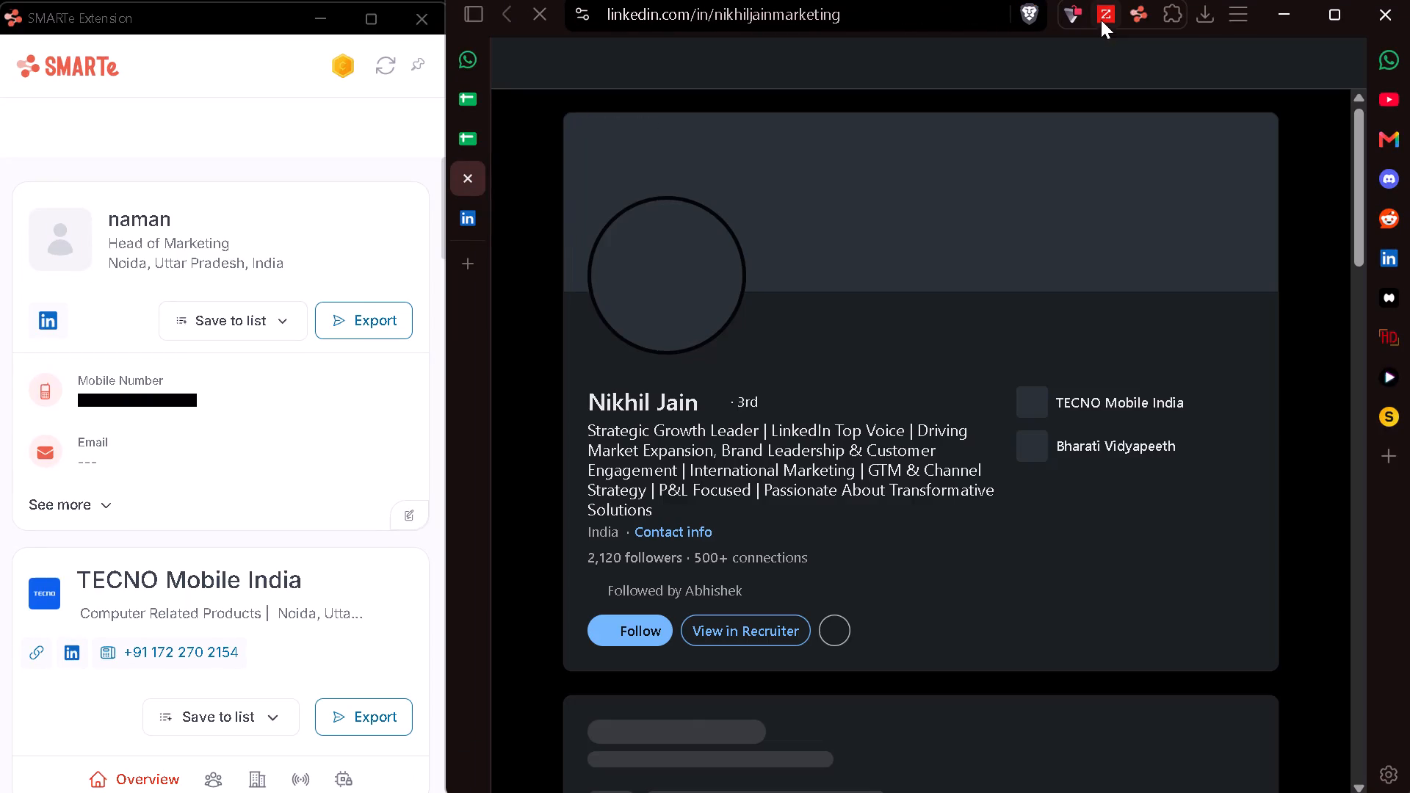
pyautogui.click(1108, 11)
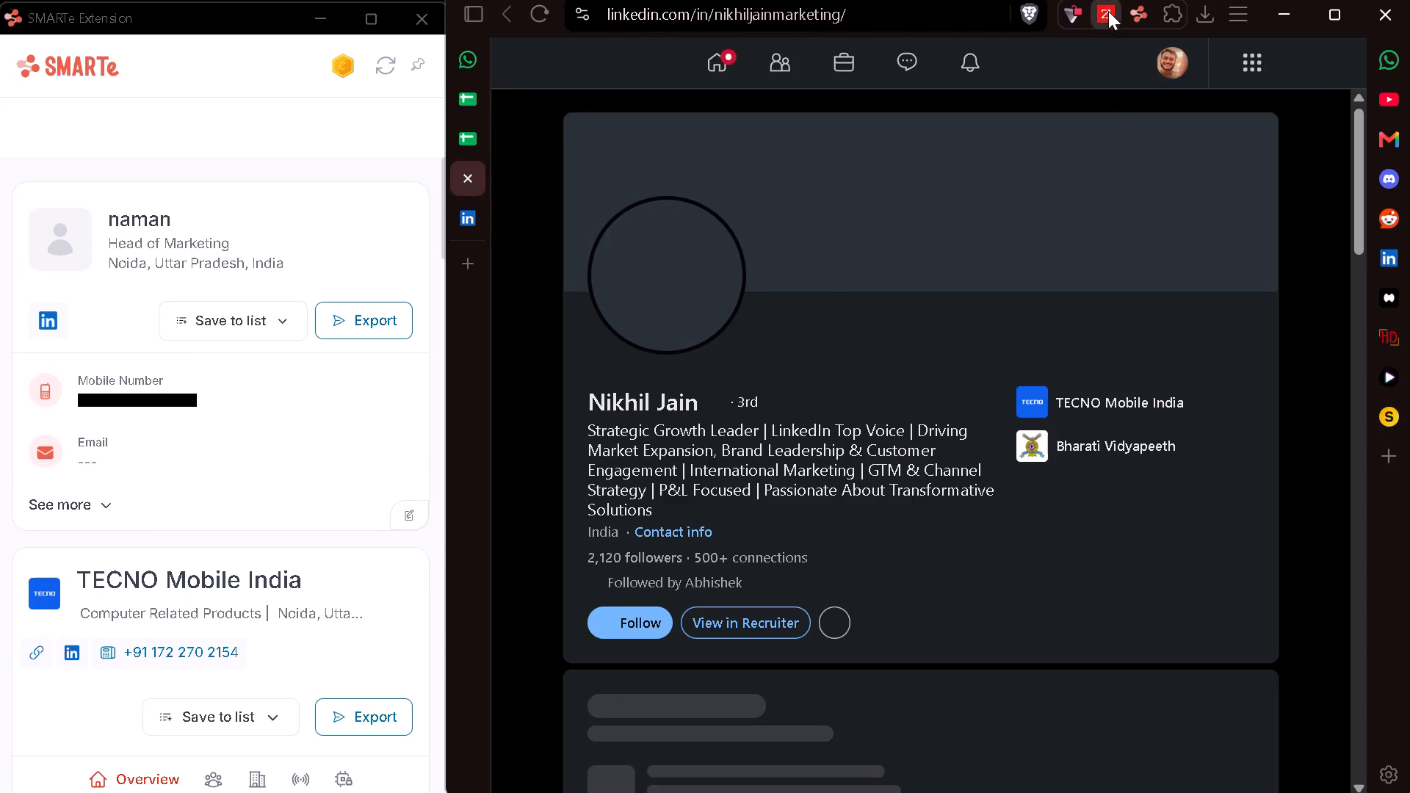
pyautogui.click(391, 65)
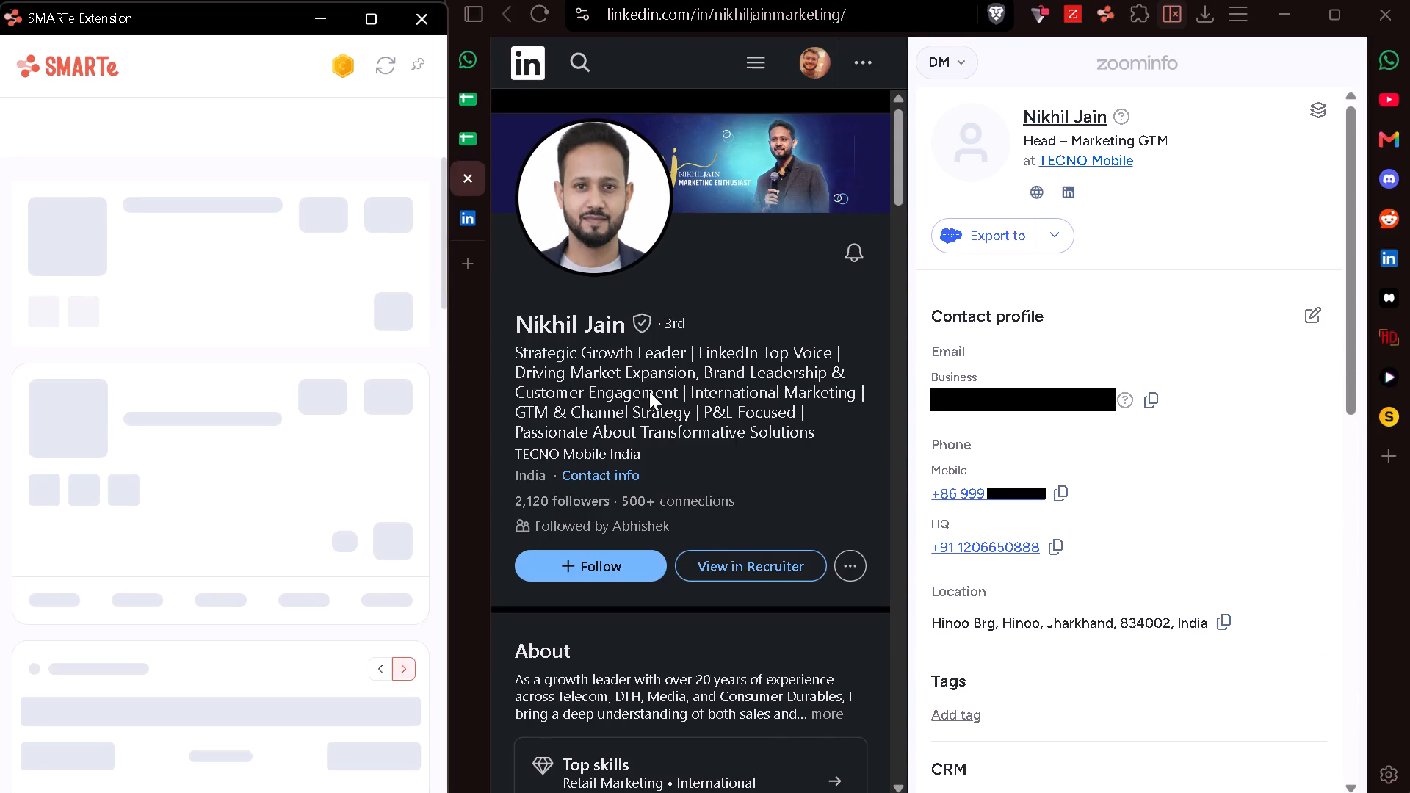
pyautogui.scroll(-6, 649, 391)
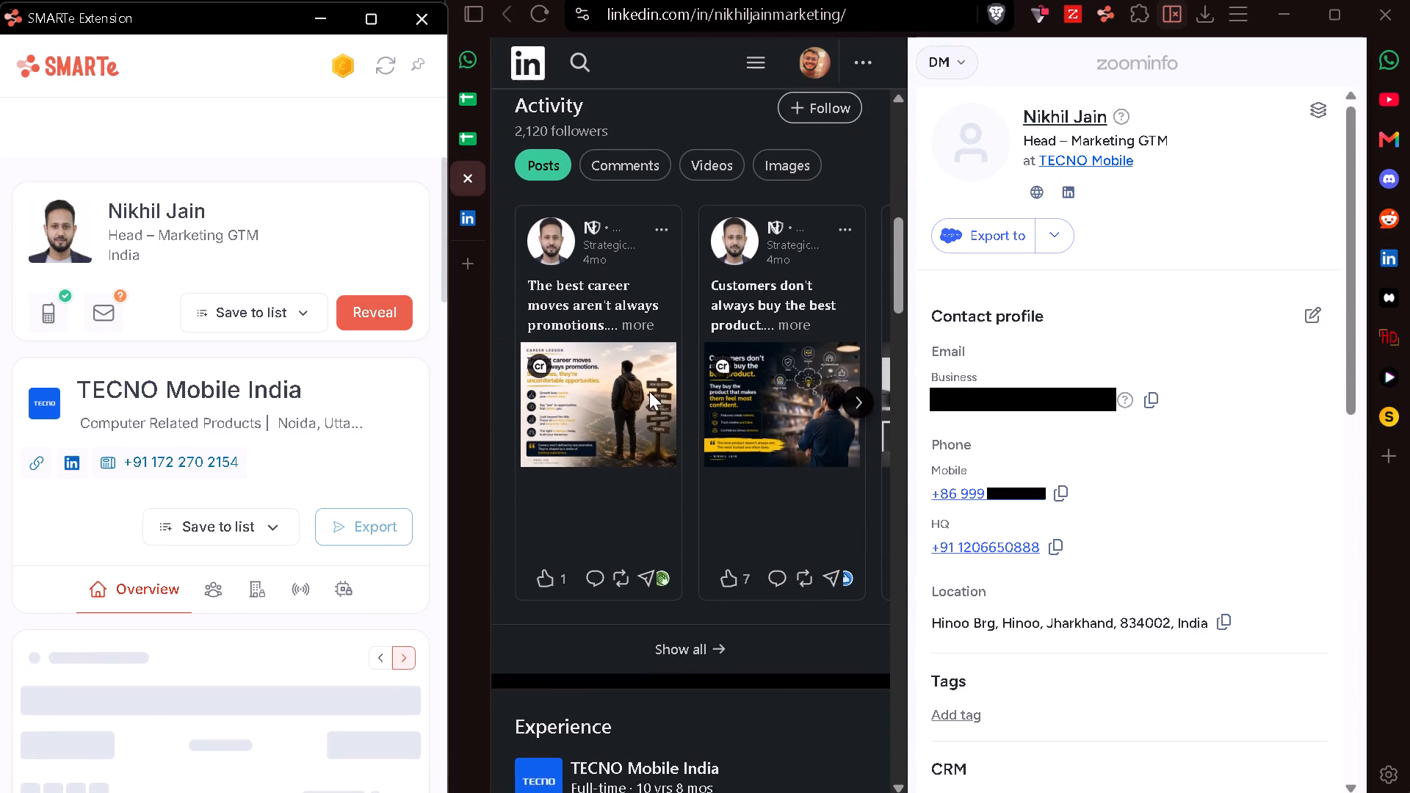
pyautogui.scroll(-3, 649, 391)
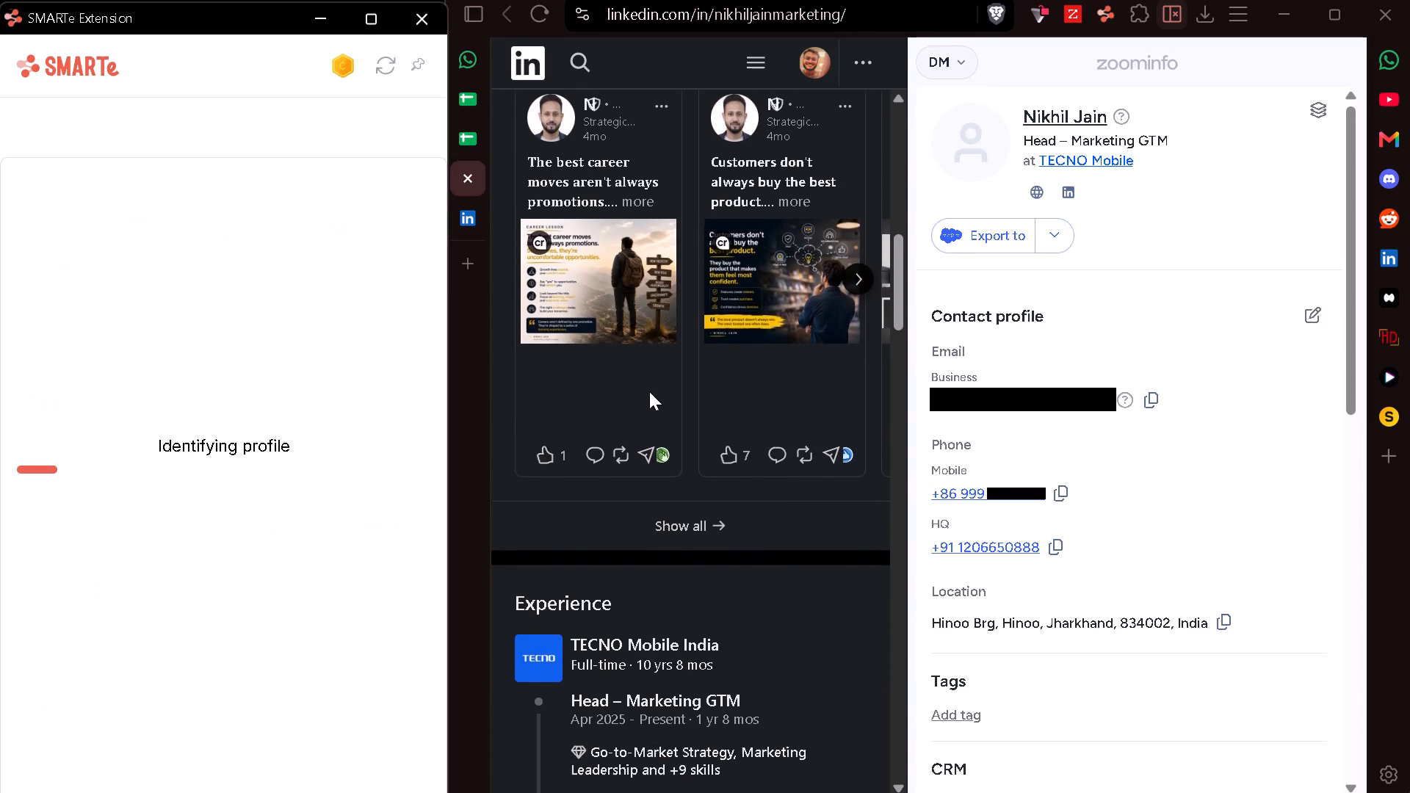
pyautogui.scroll(10, 649, 391)
# Copy the Head – Marketing GTM's business email from ZoomInfo into Email (D6), closing the previous profile and revealing the SMARTe details along the way.
pyautogui.click(1152, 396)
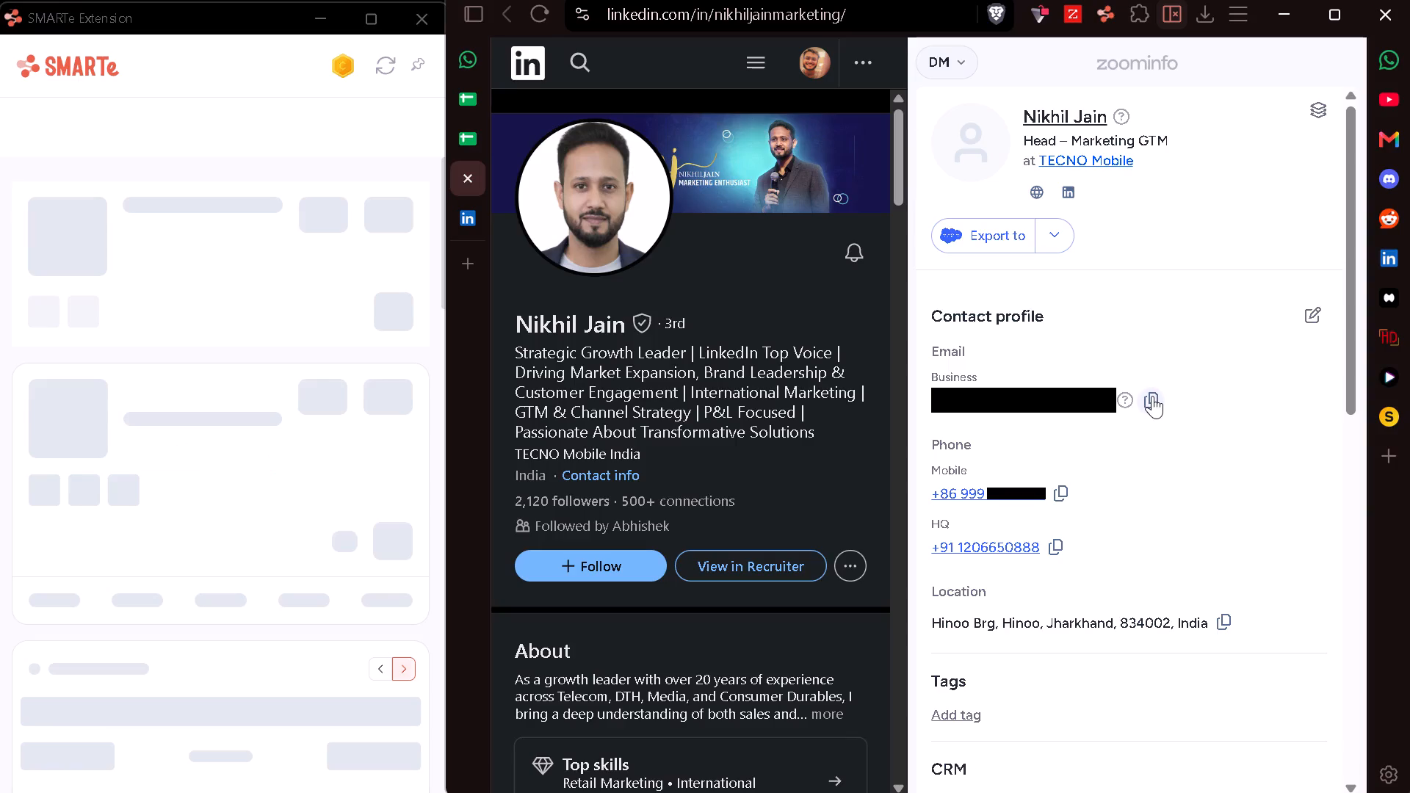
pyautogui.doubleClick(463, 219)
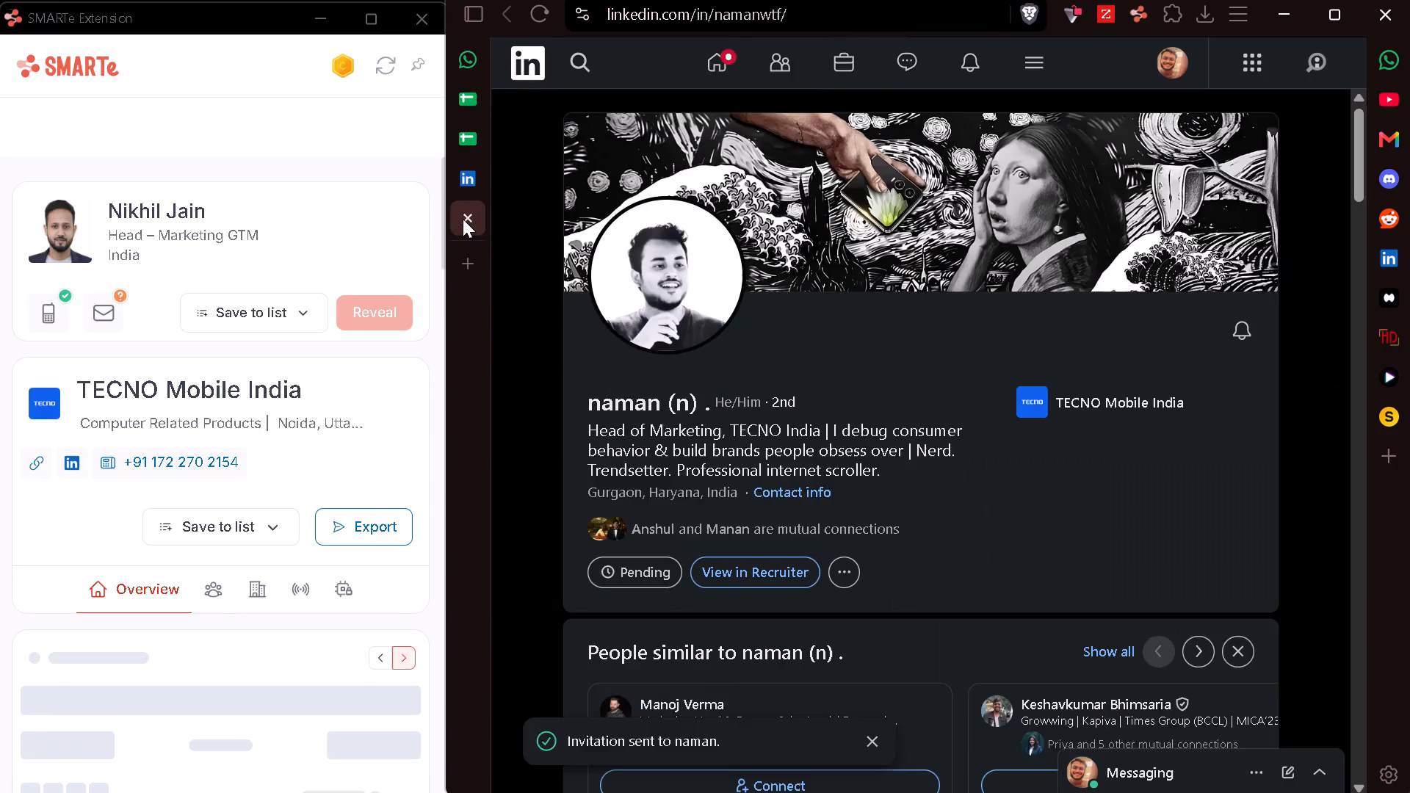
pyautogui.click(371, 304)
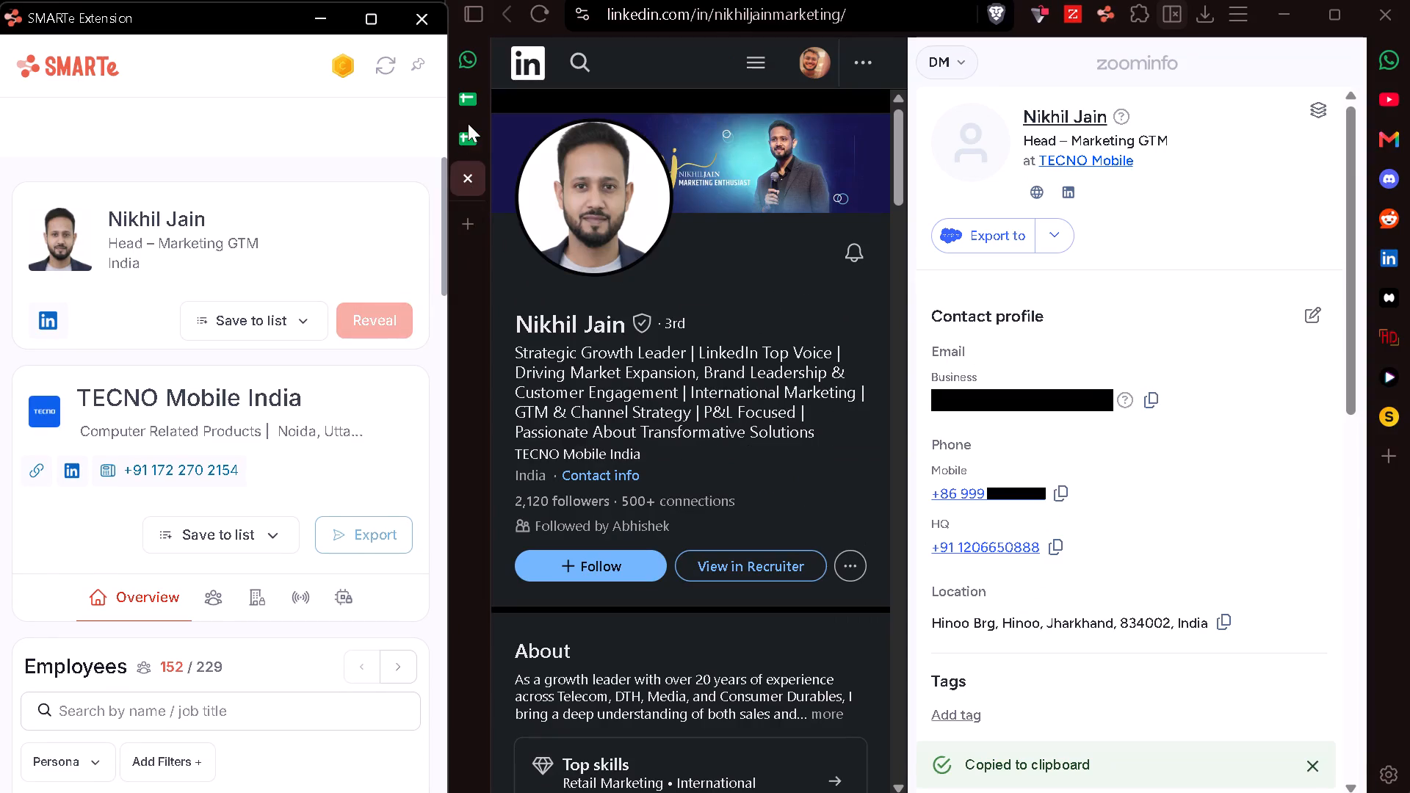
pyautogui.click(468, 123)
pyautogui.hotkey('ctrl', 'v')
pyautogui.press('Right')
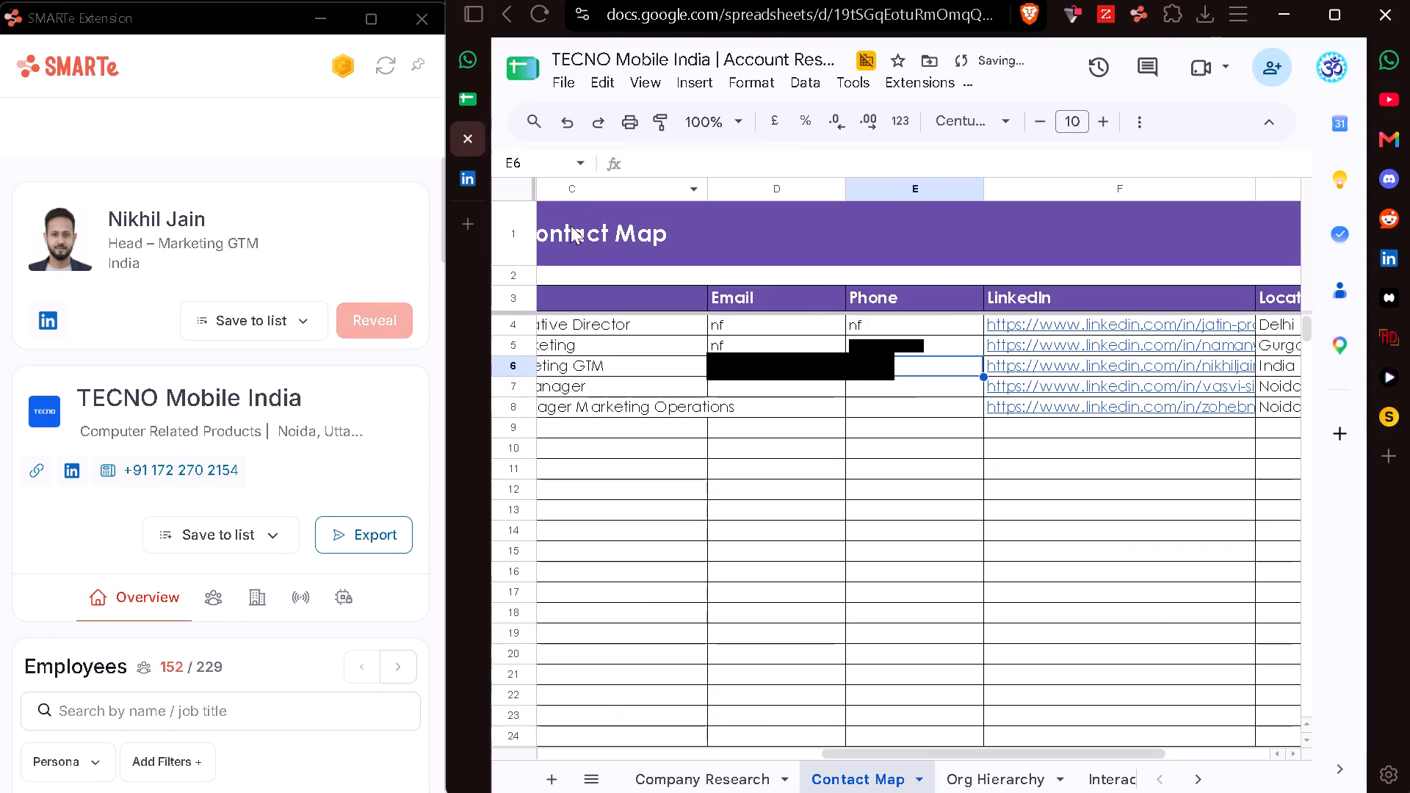
# Copy the Head – Marketing GTM's mobile number from ZoomInfo, close the LinkedIn profile and paste the number into Phone (E6).
pyautogui.click(468, 182)
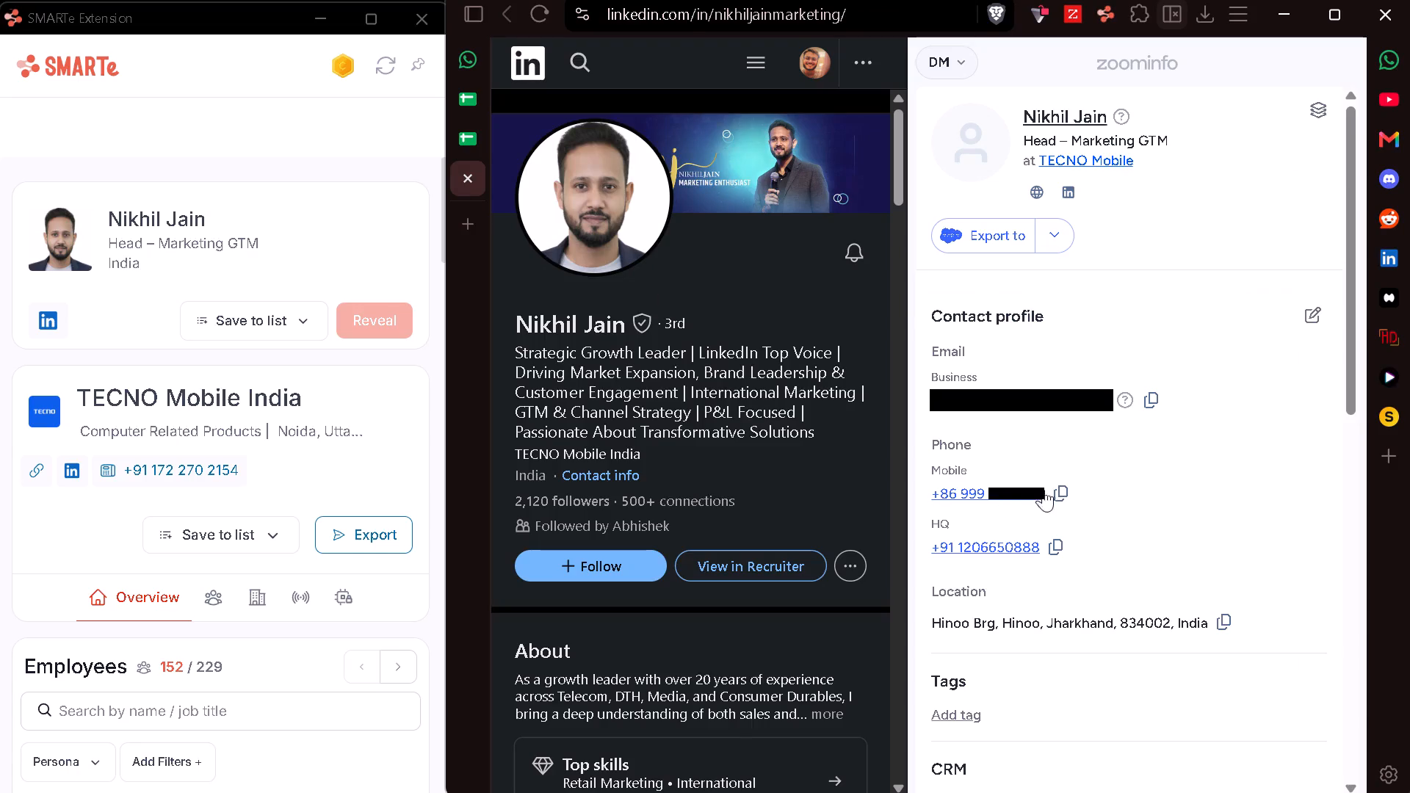
pyautogui.click(1066, 491)
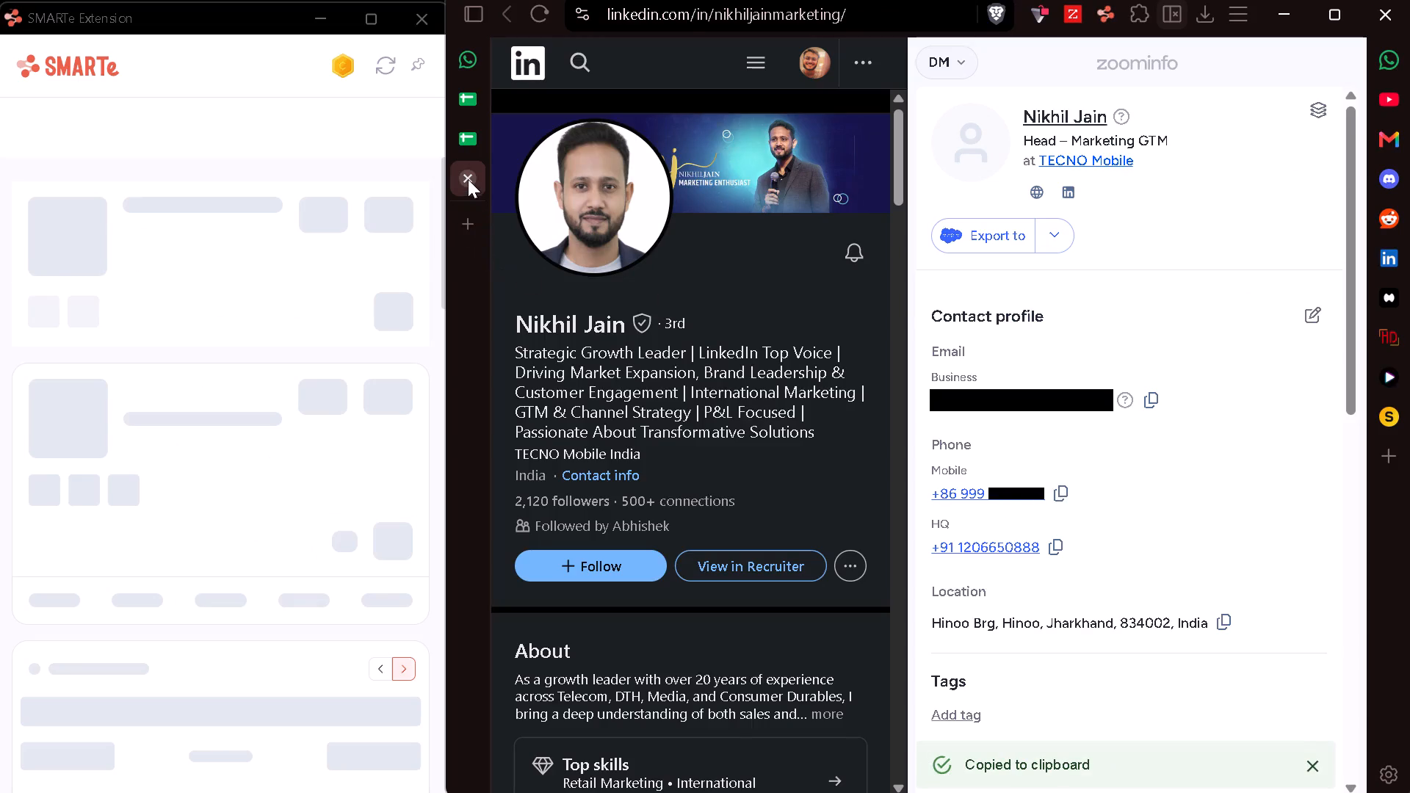
pyautogui.scroll(1, 194, 547)
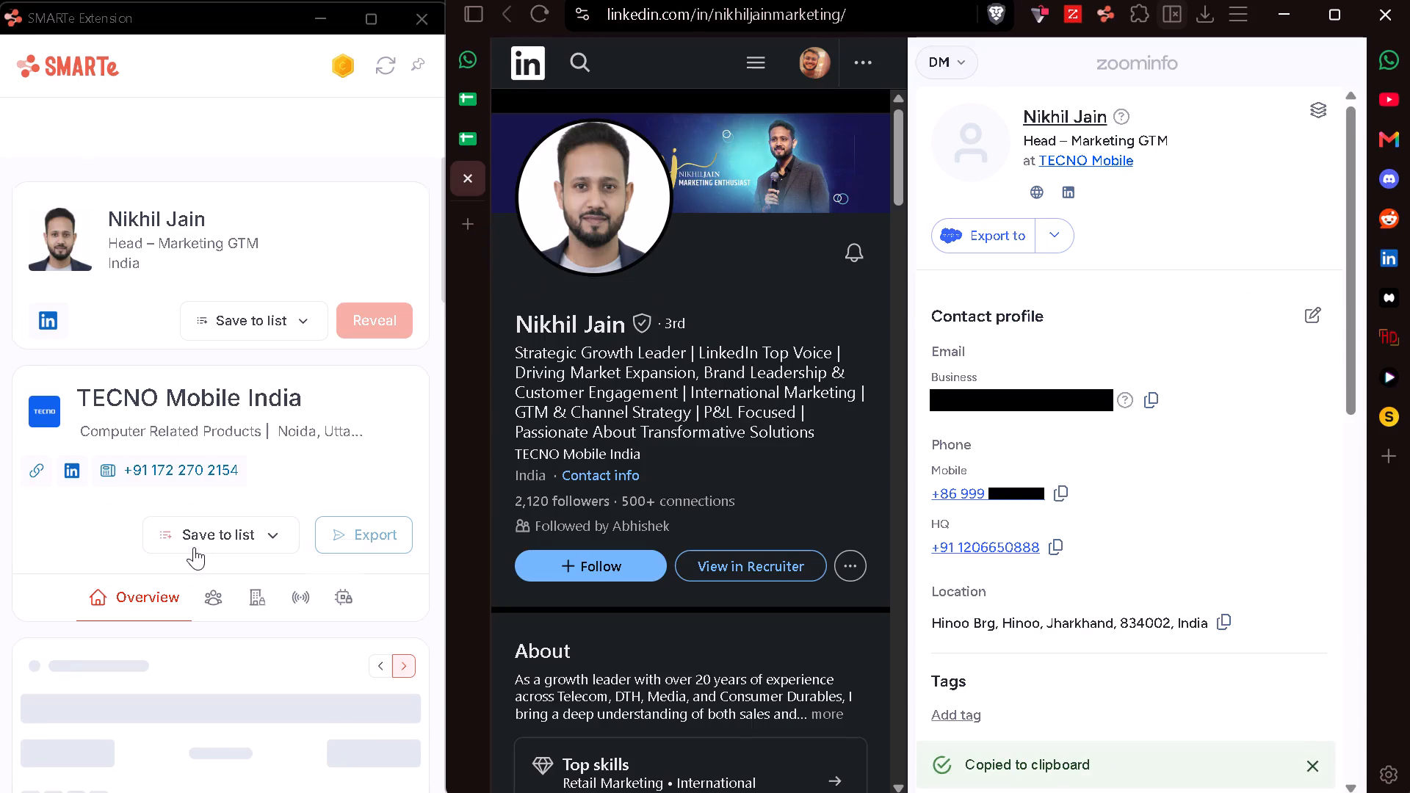
pyautogui.scroll(2, 194, 547)
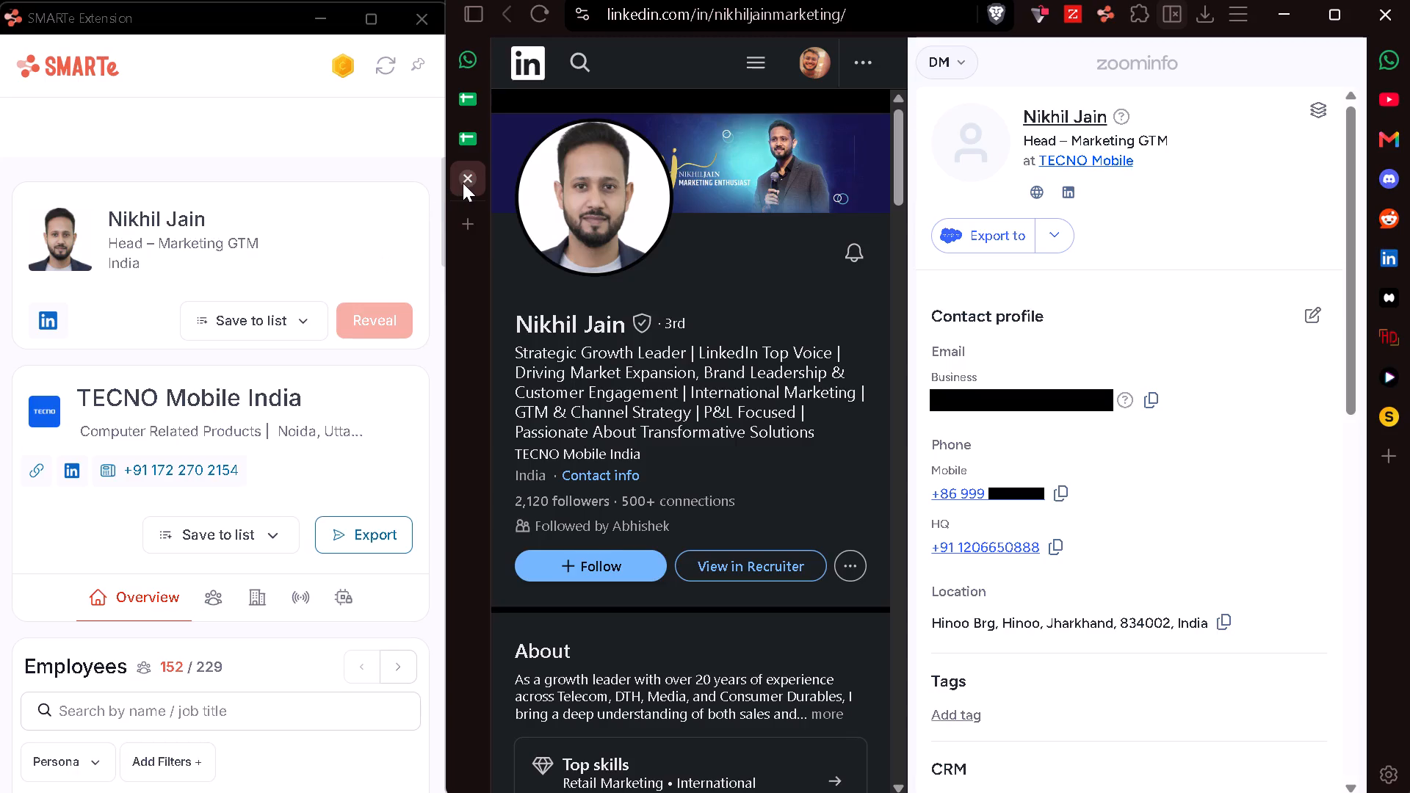
pyautogui.click(463, 183)
pyautogui.hotkey('ctrl', 'v')
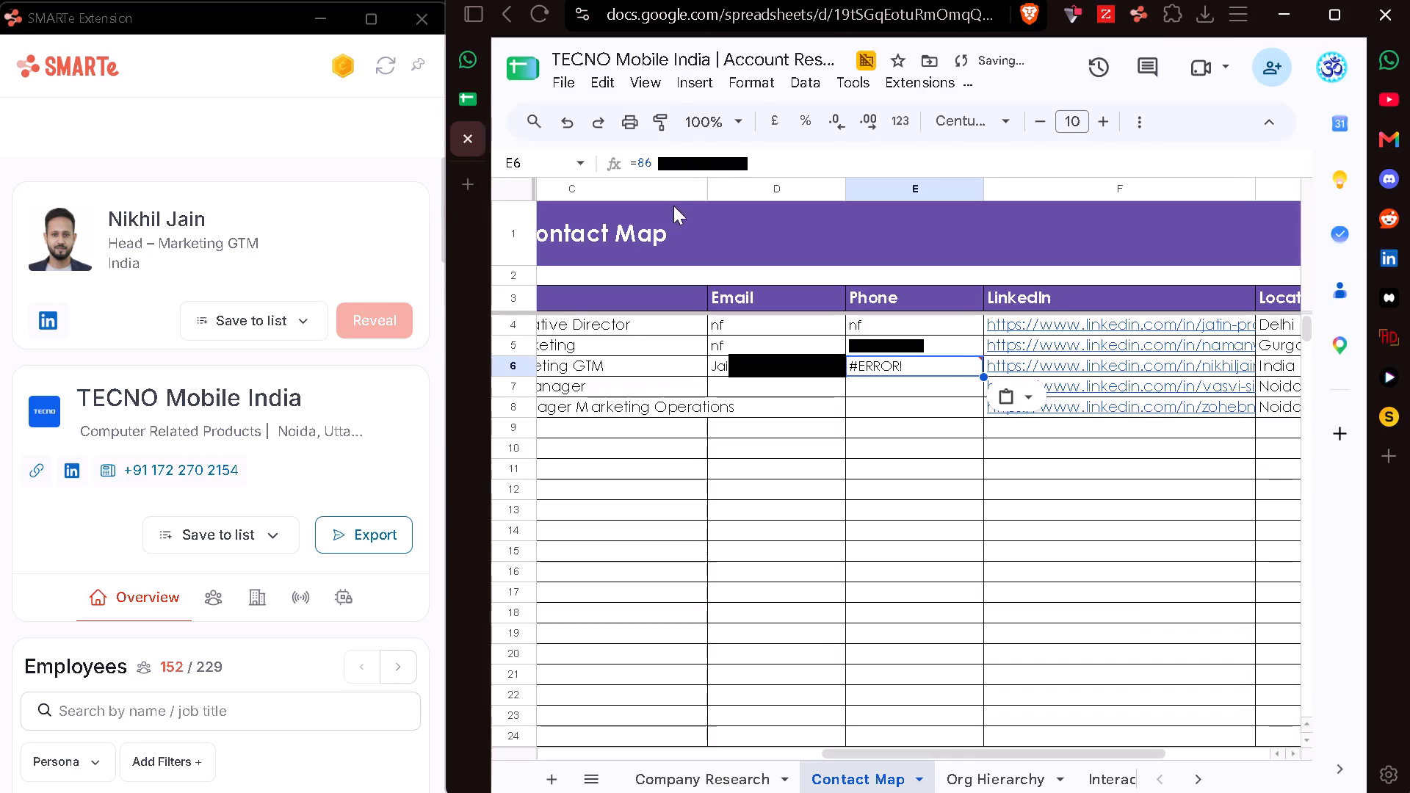
# Delete the unwanted leading characters and the inner separators from the Head – Marketing GTM's mobile number in Phone (E6).
pyautogui.click(659, 163)
pyautogui.press('BackSpace')
pyautogui.press('BackSpace')
pyautogui.press('BackSpace')
pyautogui.press('BackSpace')
pyautogui.press('BackSpace')
pyautogui.press('BackSpace')
pyautogui.press('BackSpace')
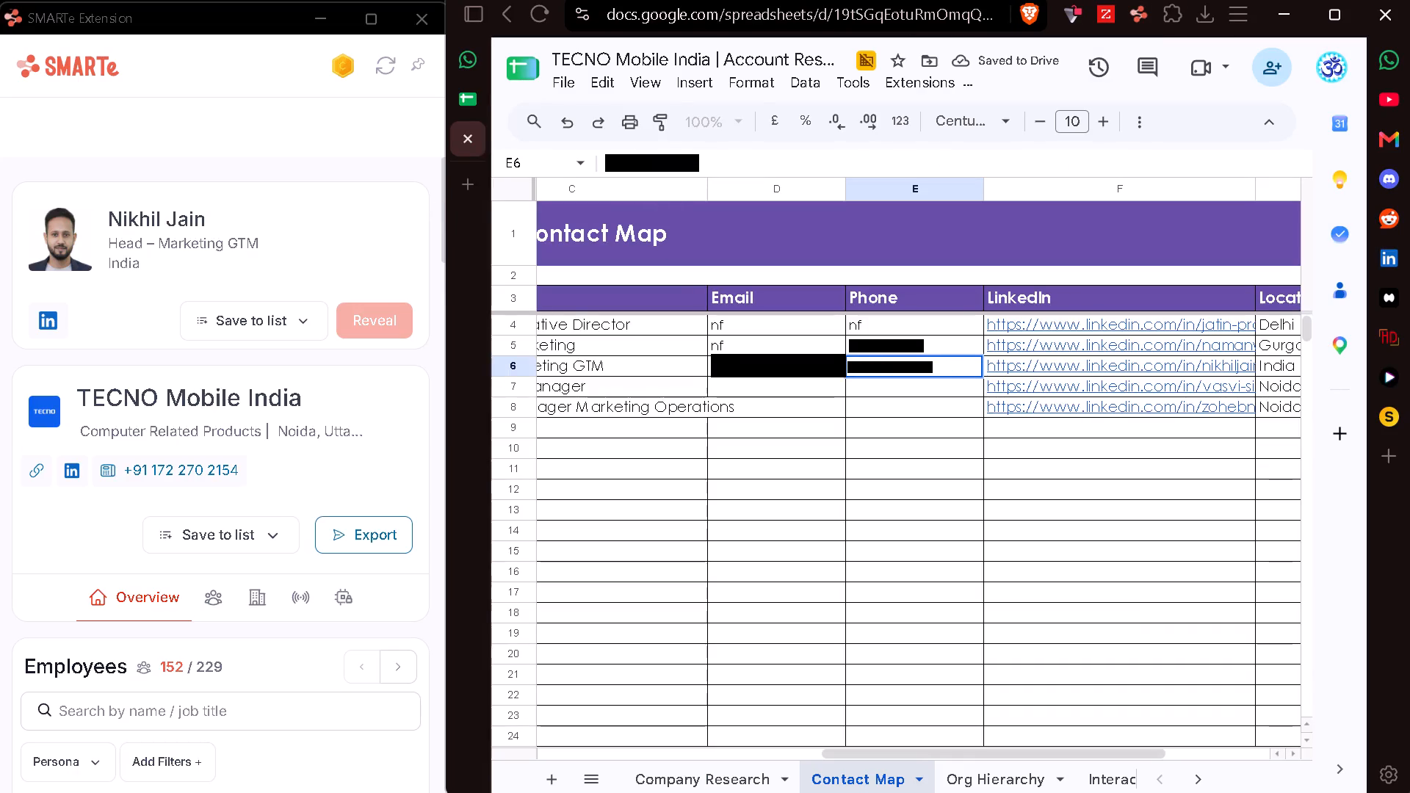
pyautogui.press('Right')
pyautogui.press('Right')
pyautogui.press('Right')
pyautogui.press('Right')
pyautogui.press('BackSpace')
pyautogui.press('Right')
pyautogui.press('Right')
pyautogui.press('space')
pyautogui.press('Right')
pyautogui.press('Right')
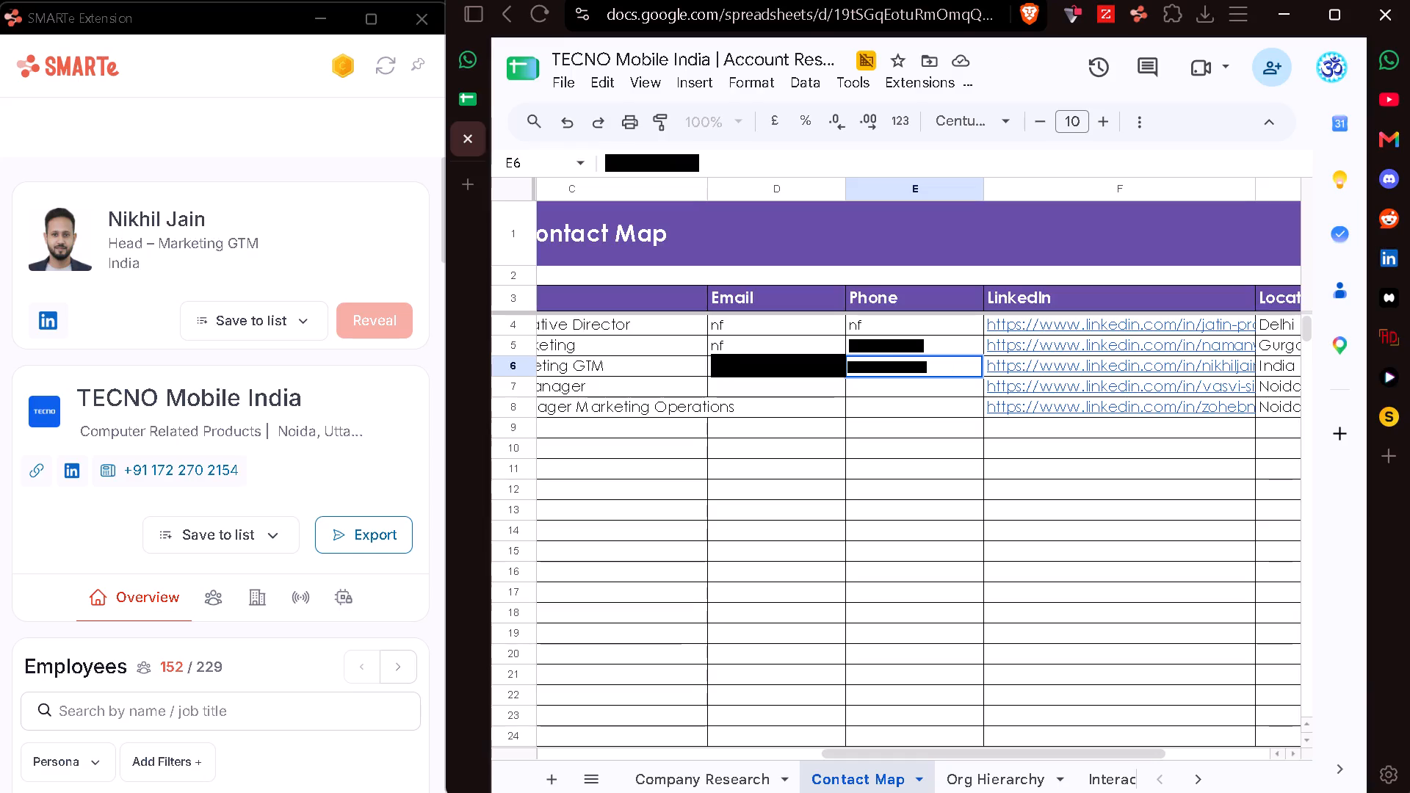
pyautogui.press('BackSpace')
# Open the Marketing Manager's LinkedIn profile from row 7, load the contact in SMARTe, and send a connection invitation without a note.
pyautogui.click(762, 395)
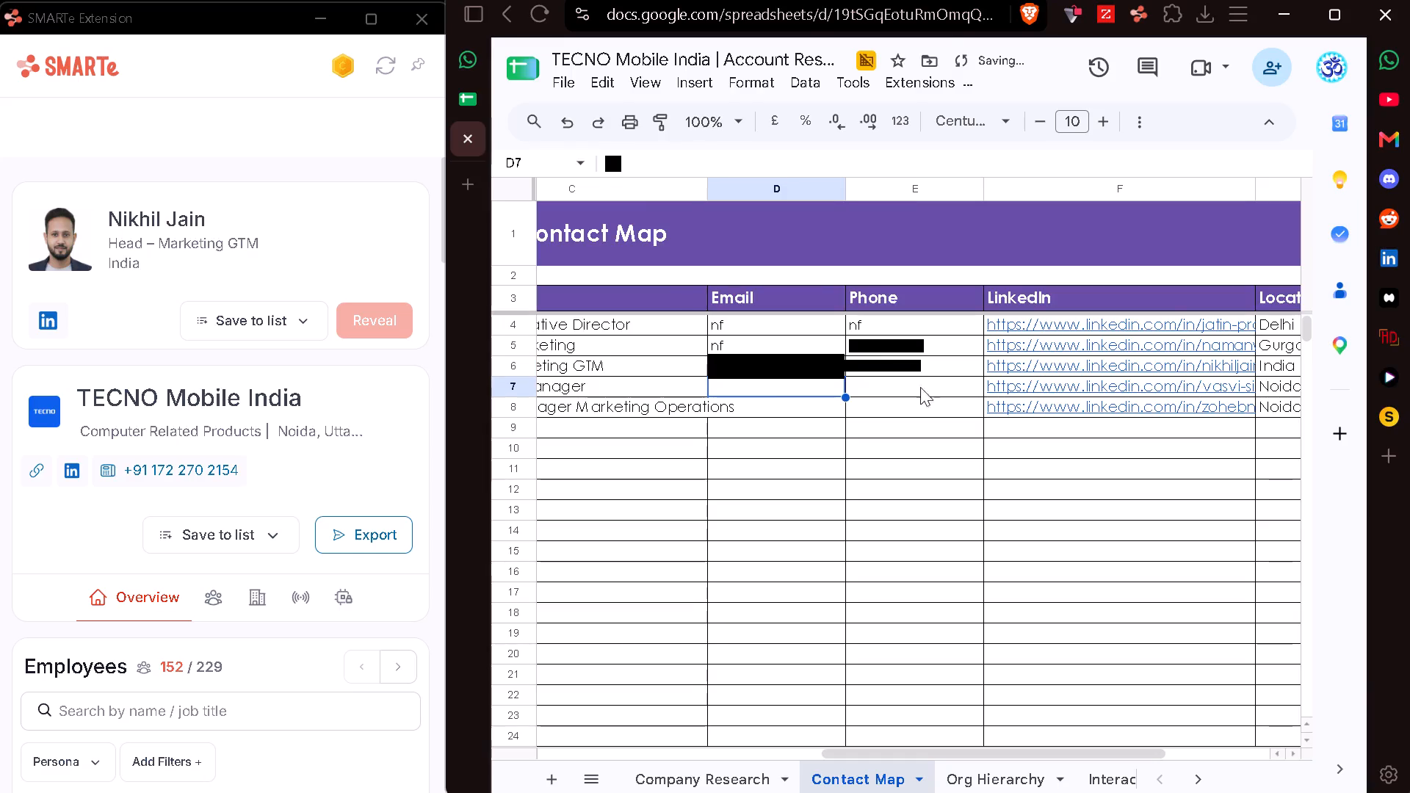
pyautogui.click(1088, 416)
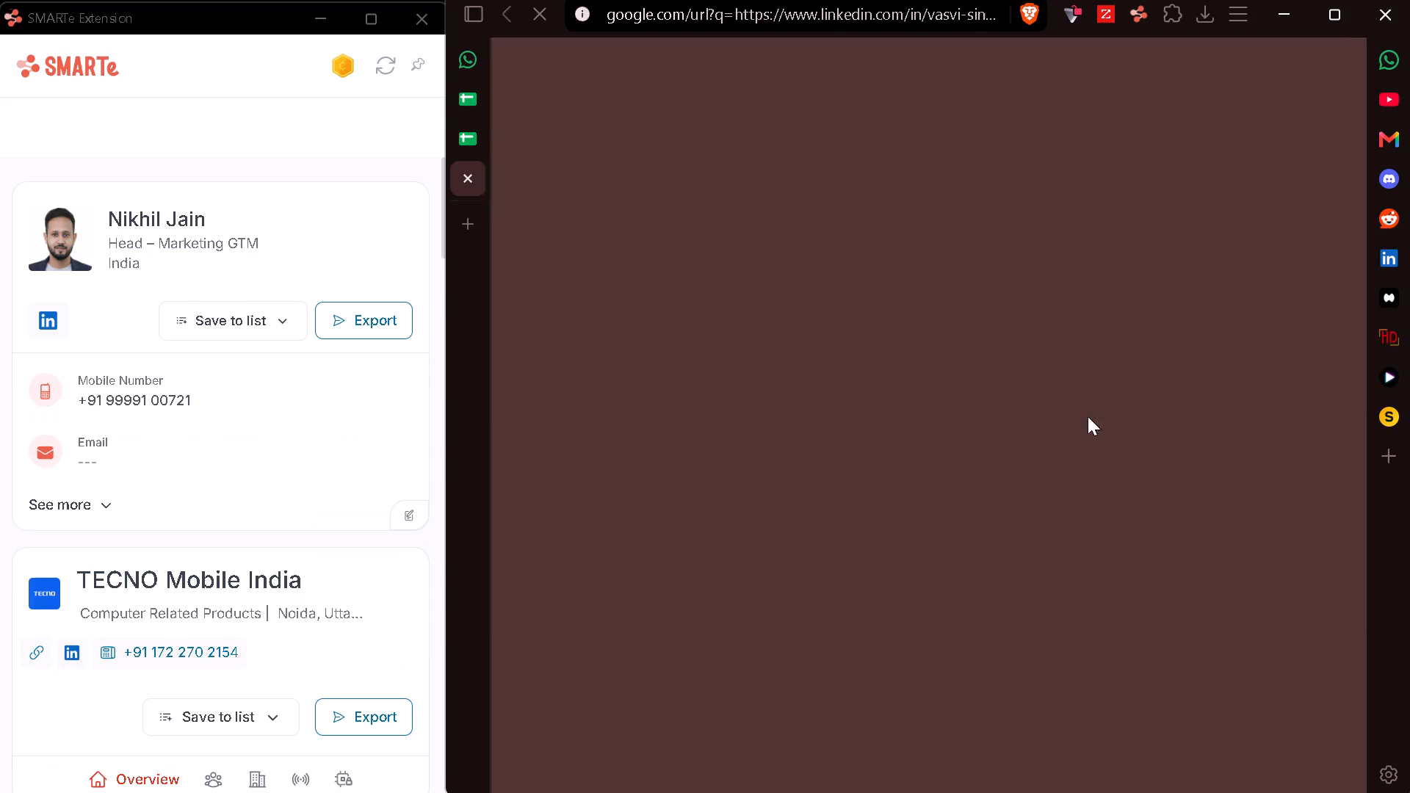
pyautogui.click(1102, 23)
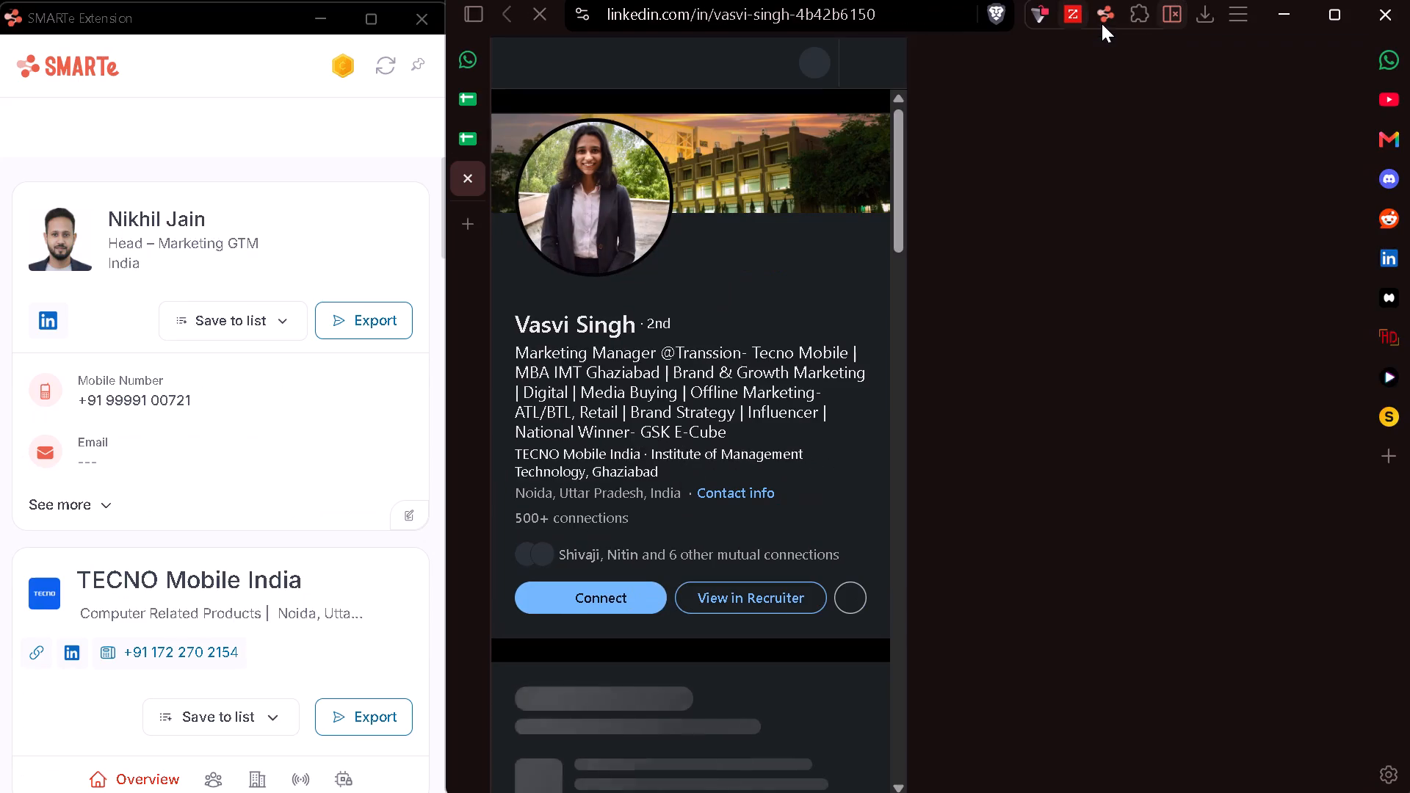
pyautogui.click(605, 588)
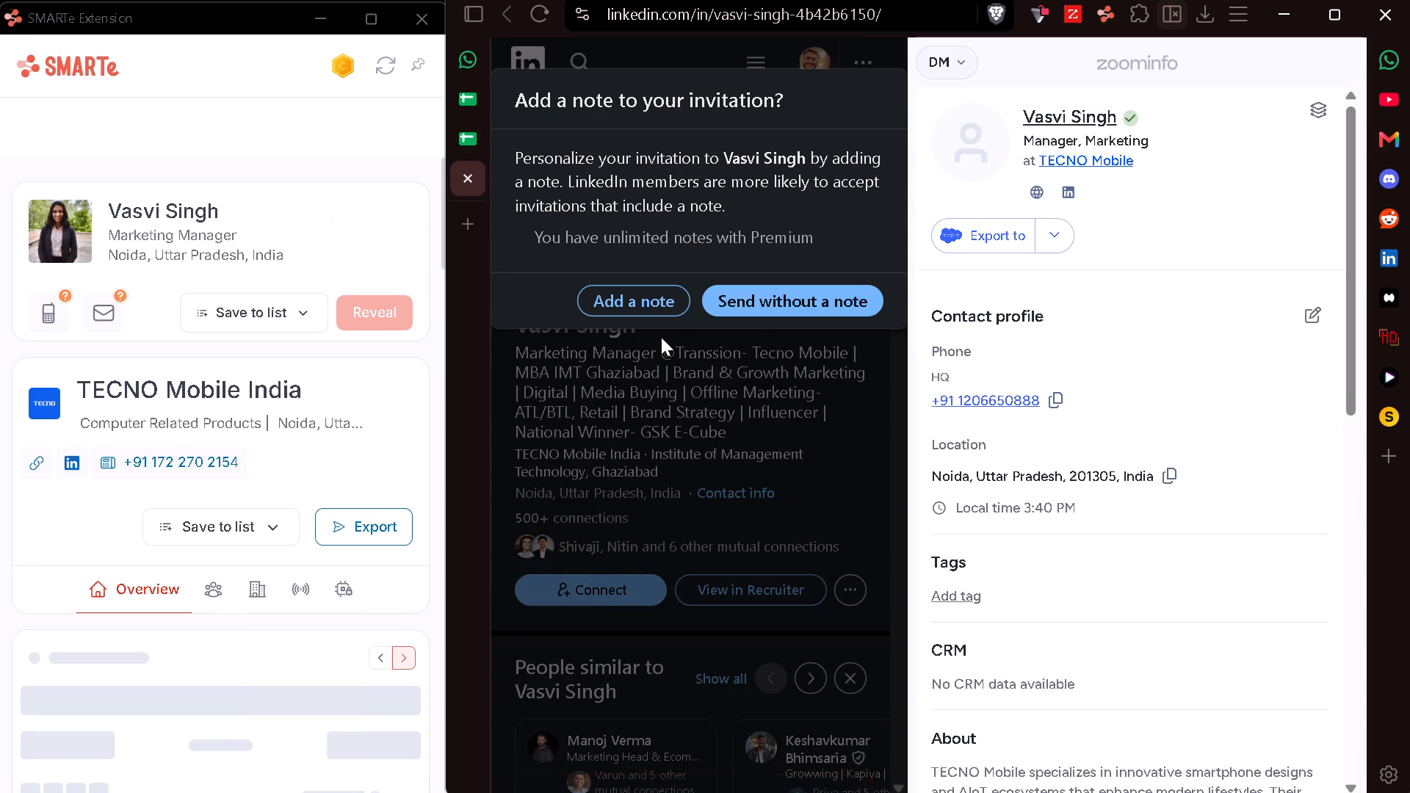
pyautogui.click(753, 303)
# Check the Marketing Manager's experience section on LinkedIn and reveal the contact details in SMARTe.
pyautogui.scroll(-4, 657, 493)
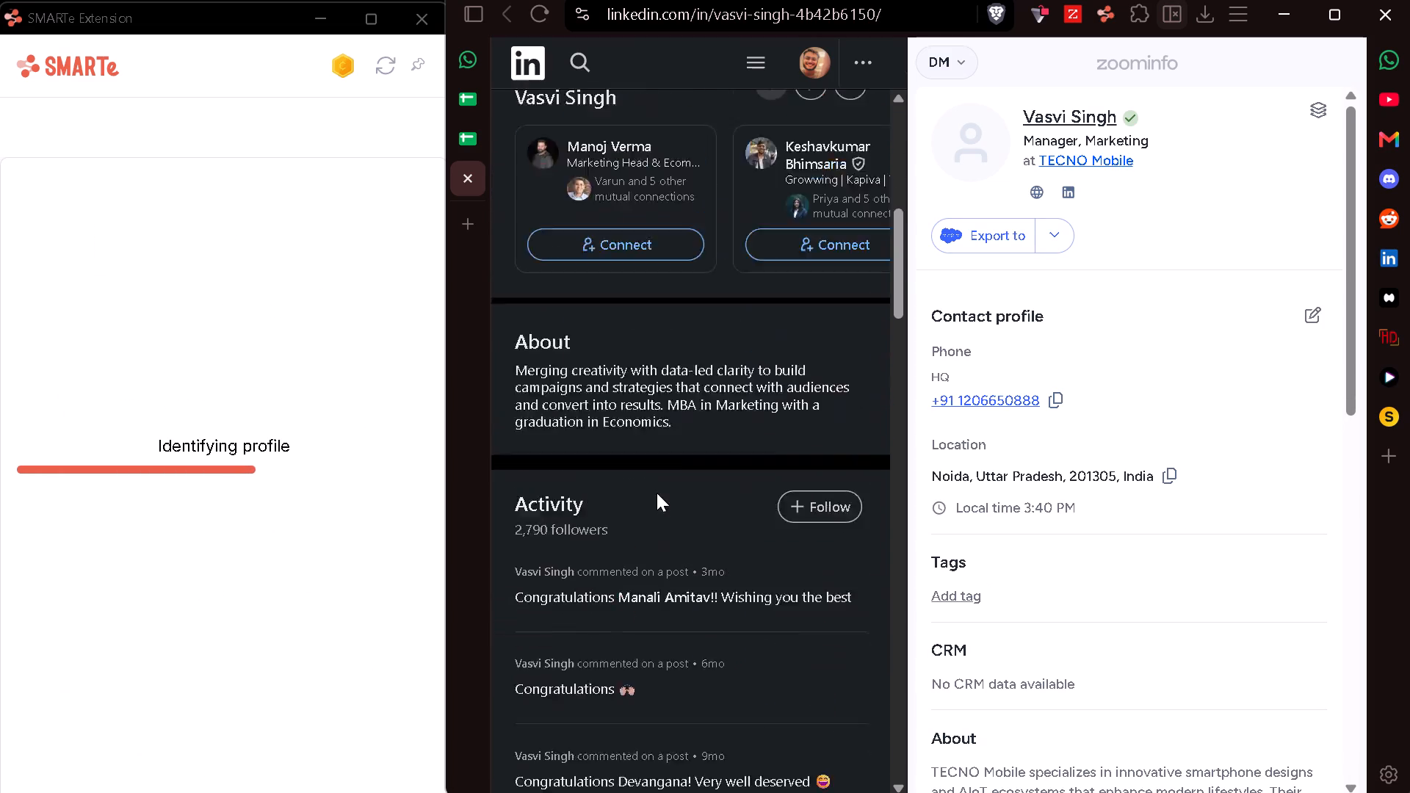
pyautogui.scroll(-2, 657, 493)
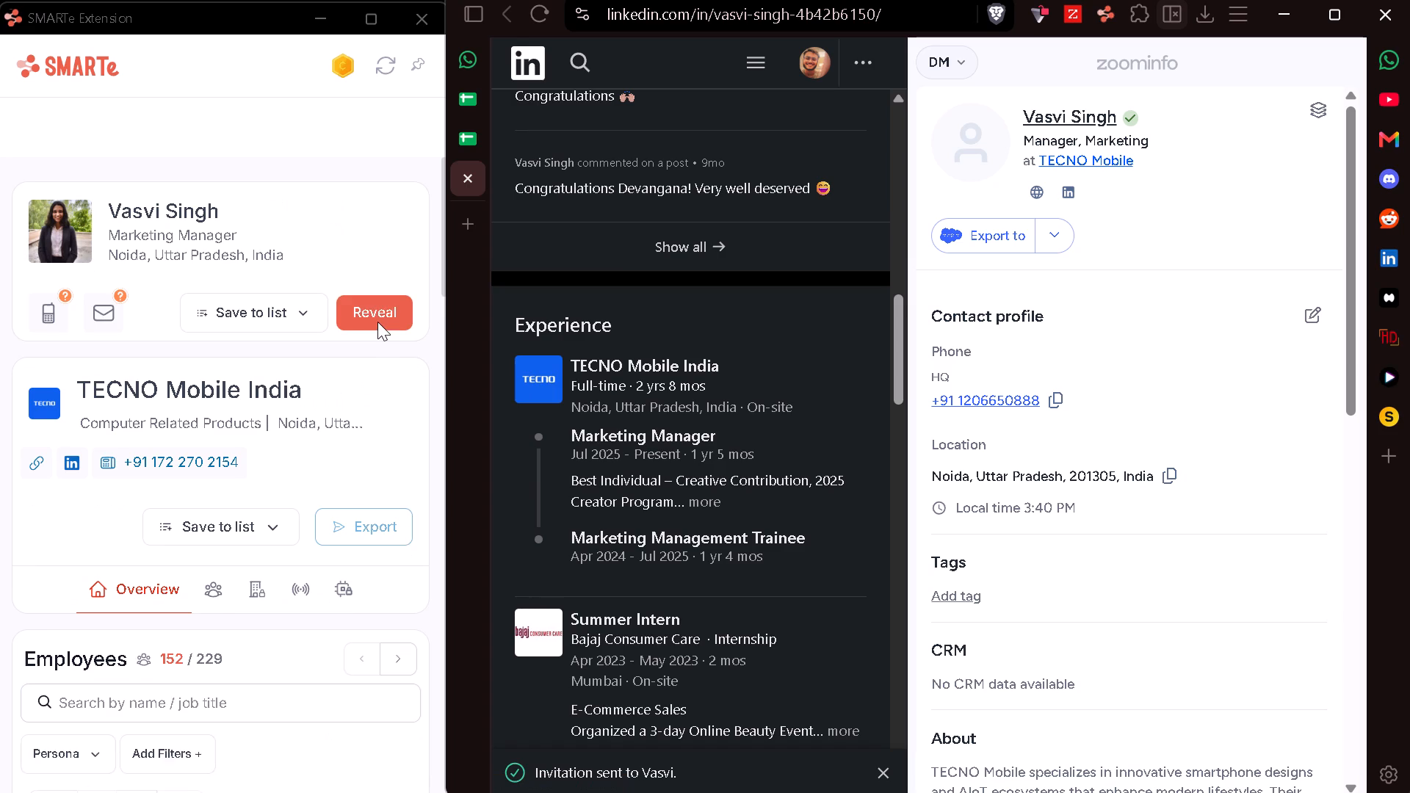
pyautogui.click(377, 322)
pyautogui.scroll(13, 599, 369)
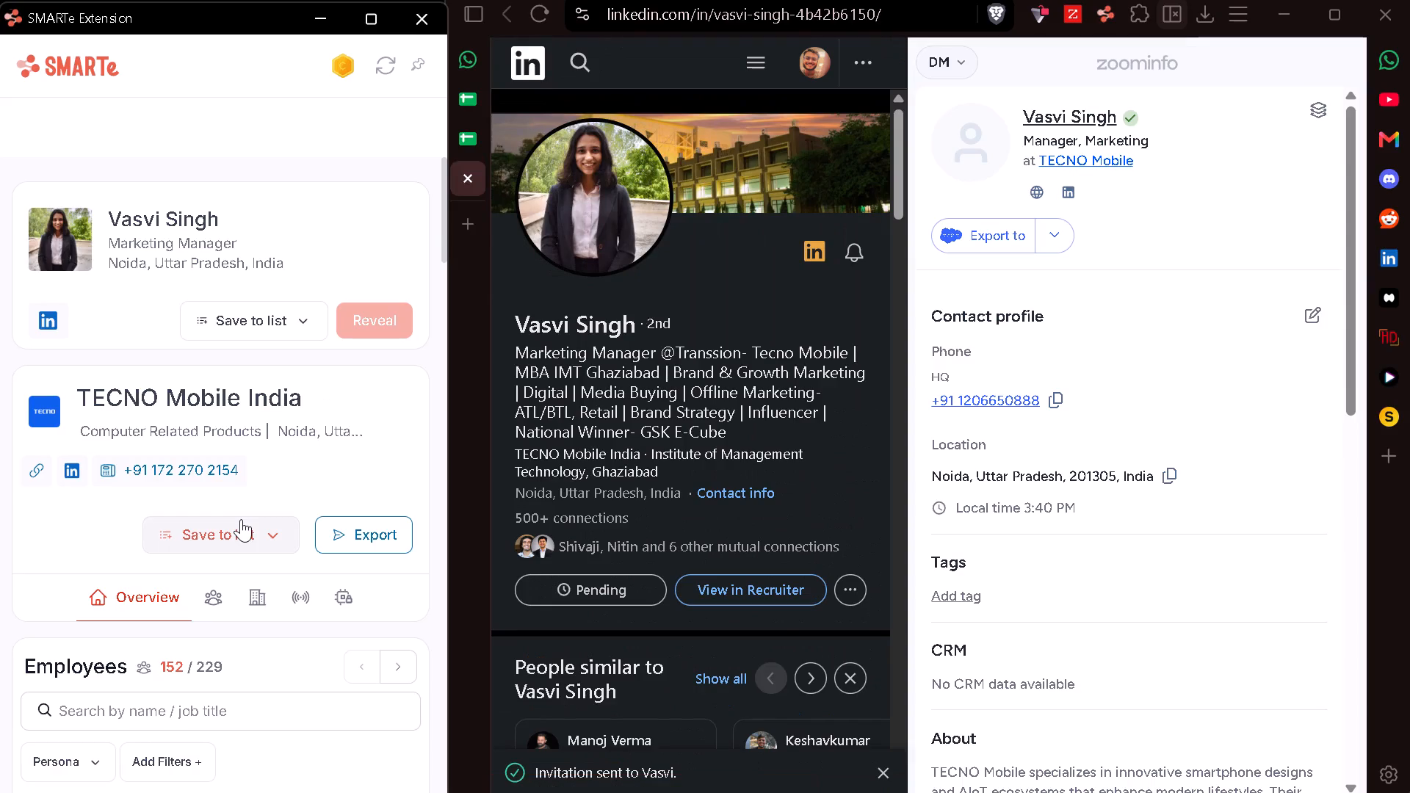
pyautogui.scroll(1, 308, 466)
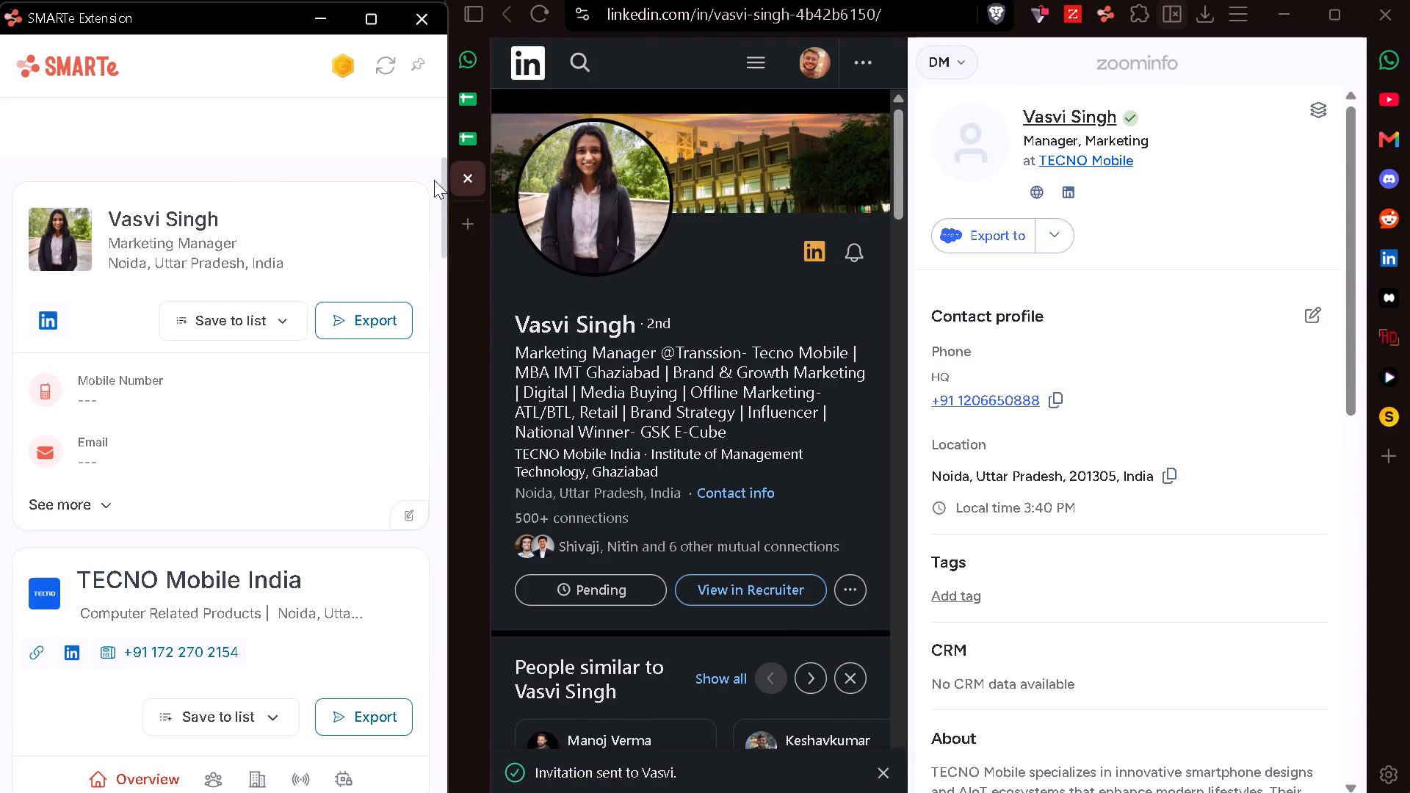
# Close the Marketing Manager's LinkedIn profile and enter "nf" in both Email (D7) and Phone (E7).
pyautogui.click(461, 178)
pyautogui.write('nf')
pyautogui.press('Right')
pyautogui.write('nf')
pyautogui.press('Down')
pyautogui.press('Left')
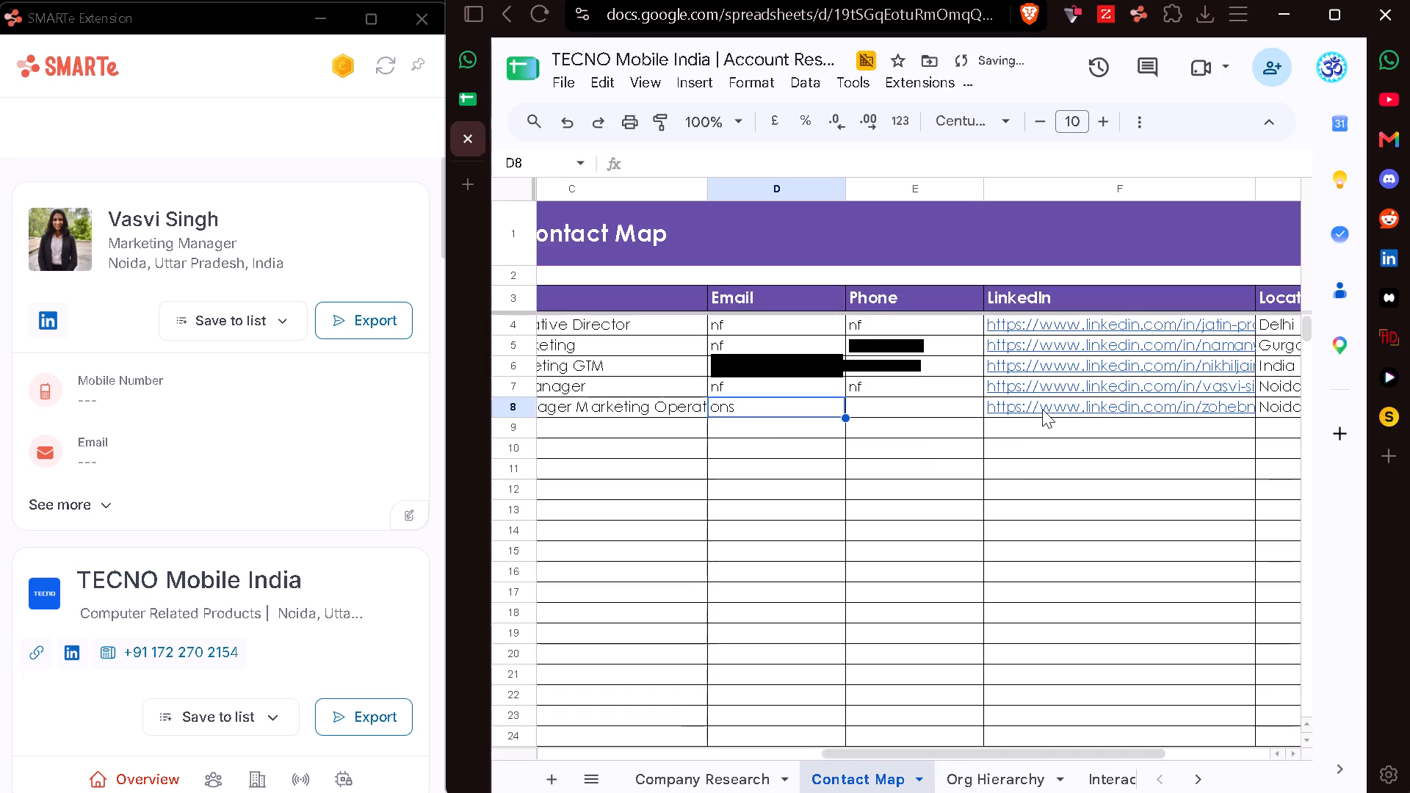
# Open the Assistant Manager Marketing Operations' LinkedIn profile from row 8 and load the contact in SMARTe and ZoomInfo.
pyautogui.click(1083, 436)
pyautogui.click(1103, 15)
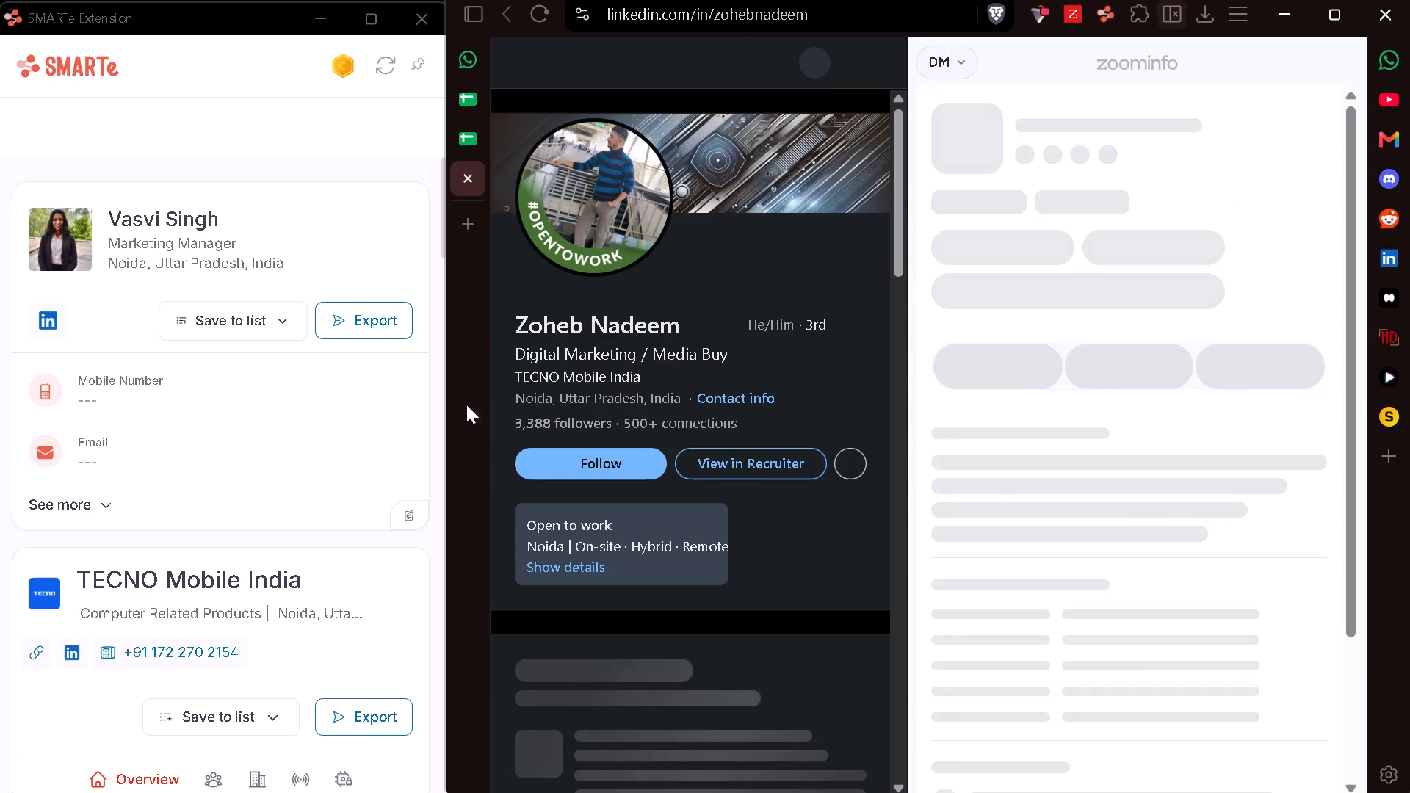
pyautogui.scroll(-4, 637, 598)
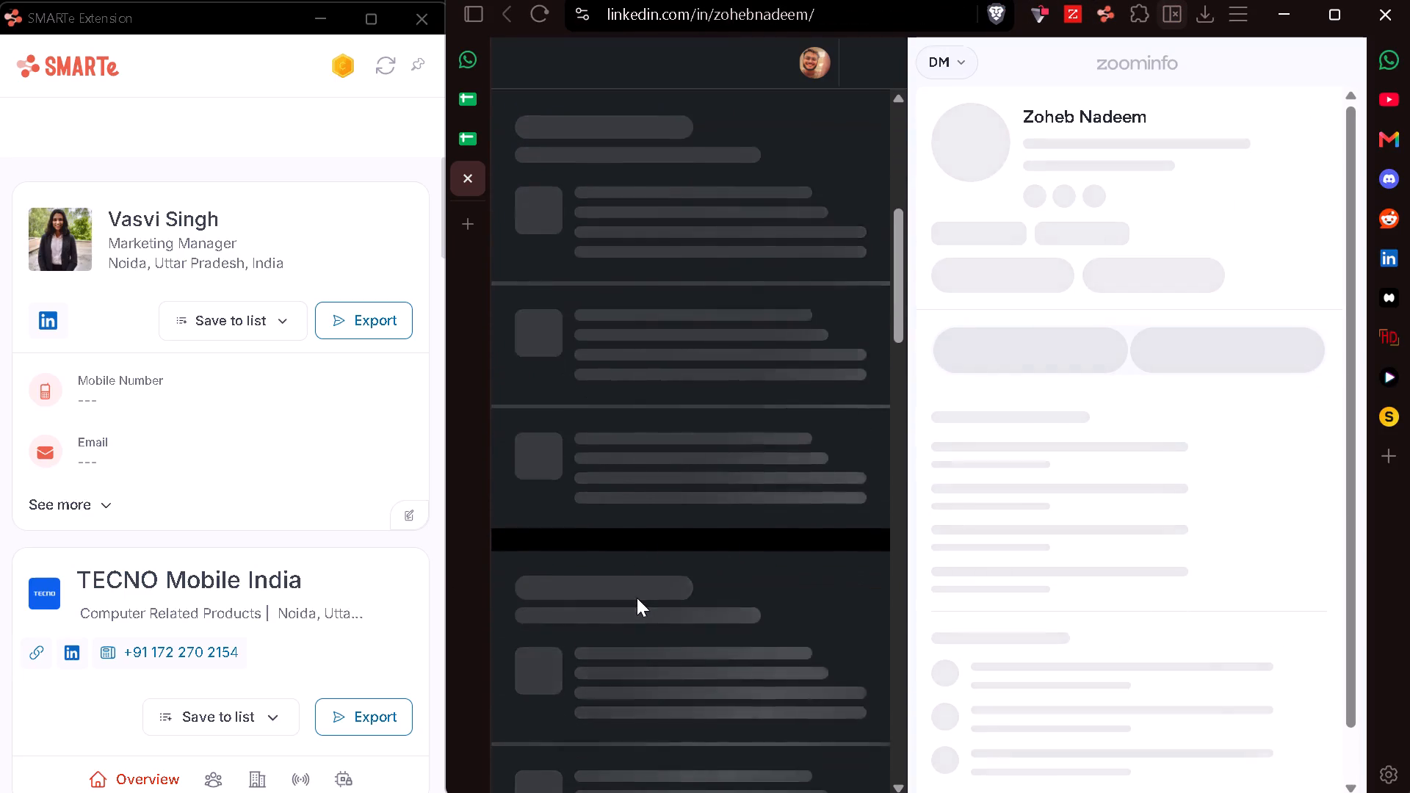
pyautogui.scroll(-2, 637, 598)
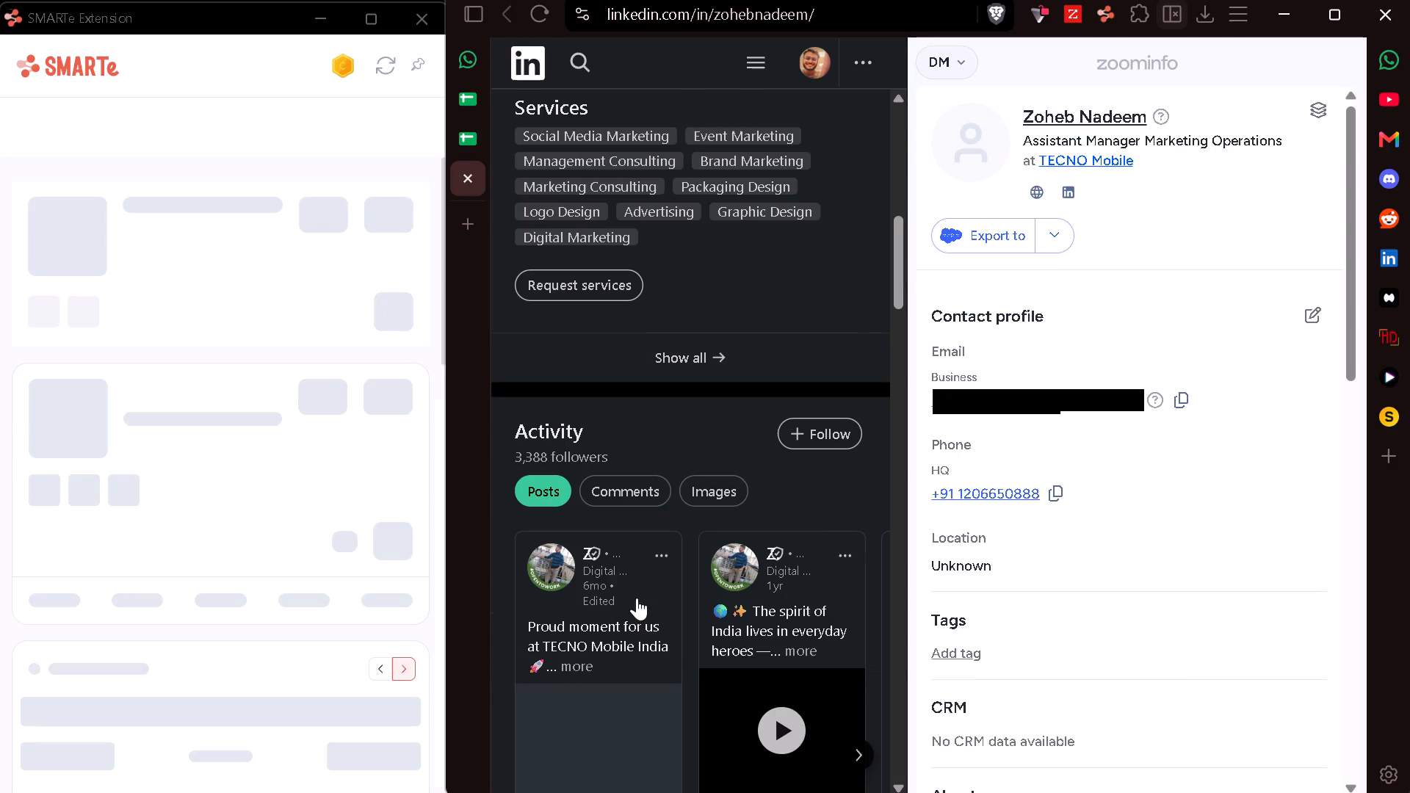
# Copy the Assistant Manager's business email from ZoomInfo into Email (D8), checking the LinkedIn experience and revealing the SMARTe details along the way.
pyautogui.click(1179, 402)
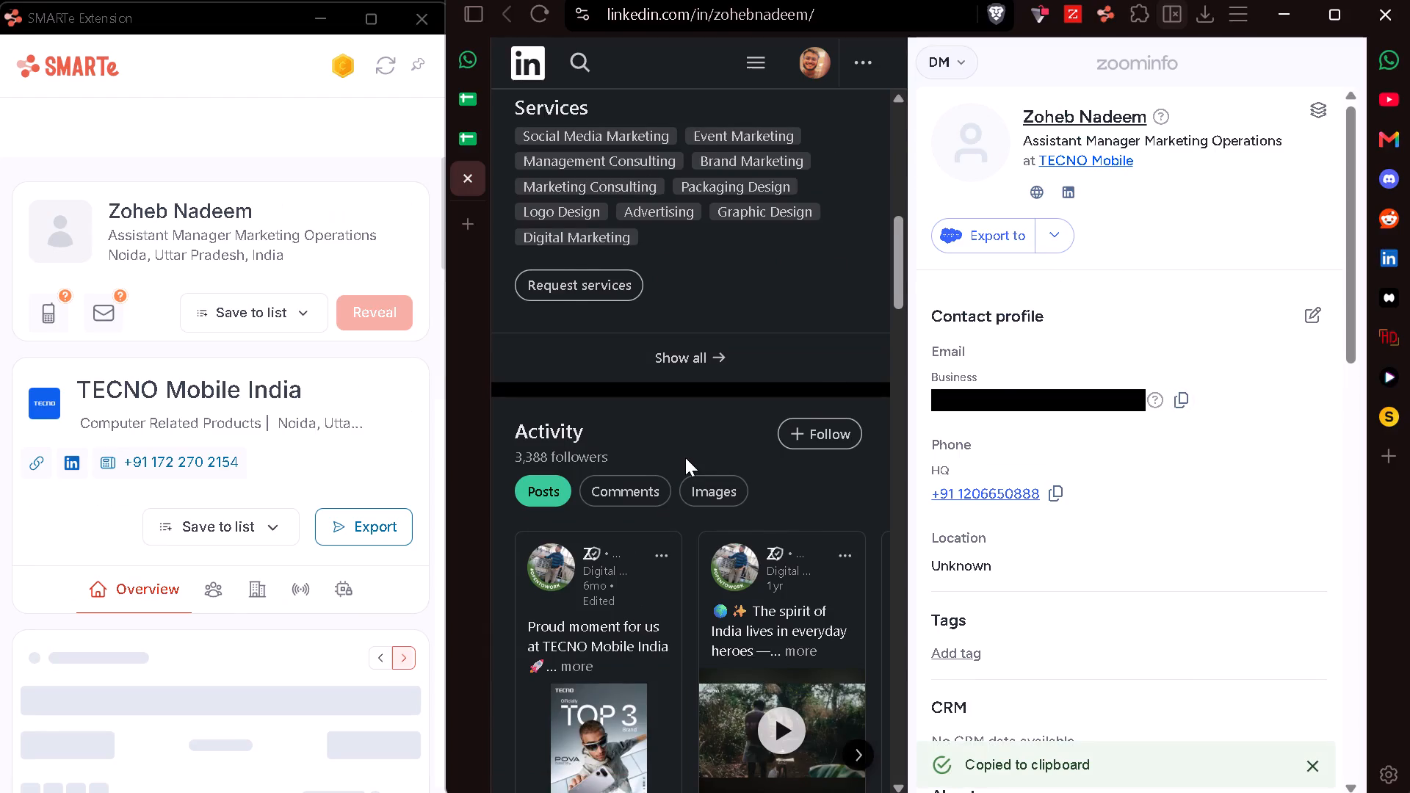
pyautogui.scroll(-6, 685, 457)
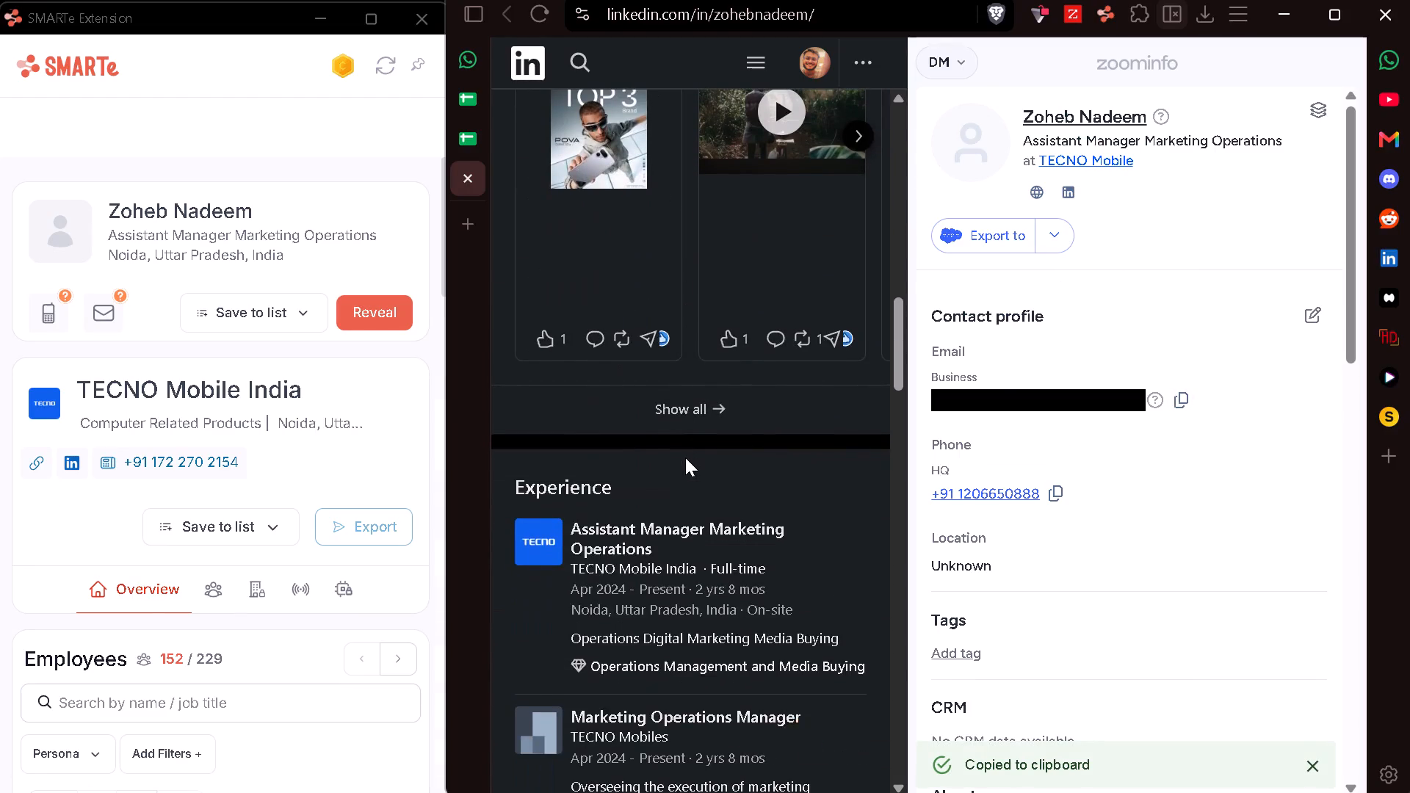
pyautogui.scroll(10, 685, 457)
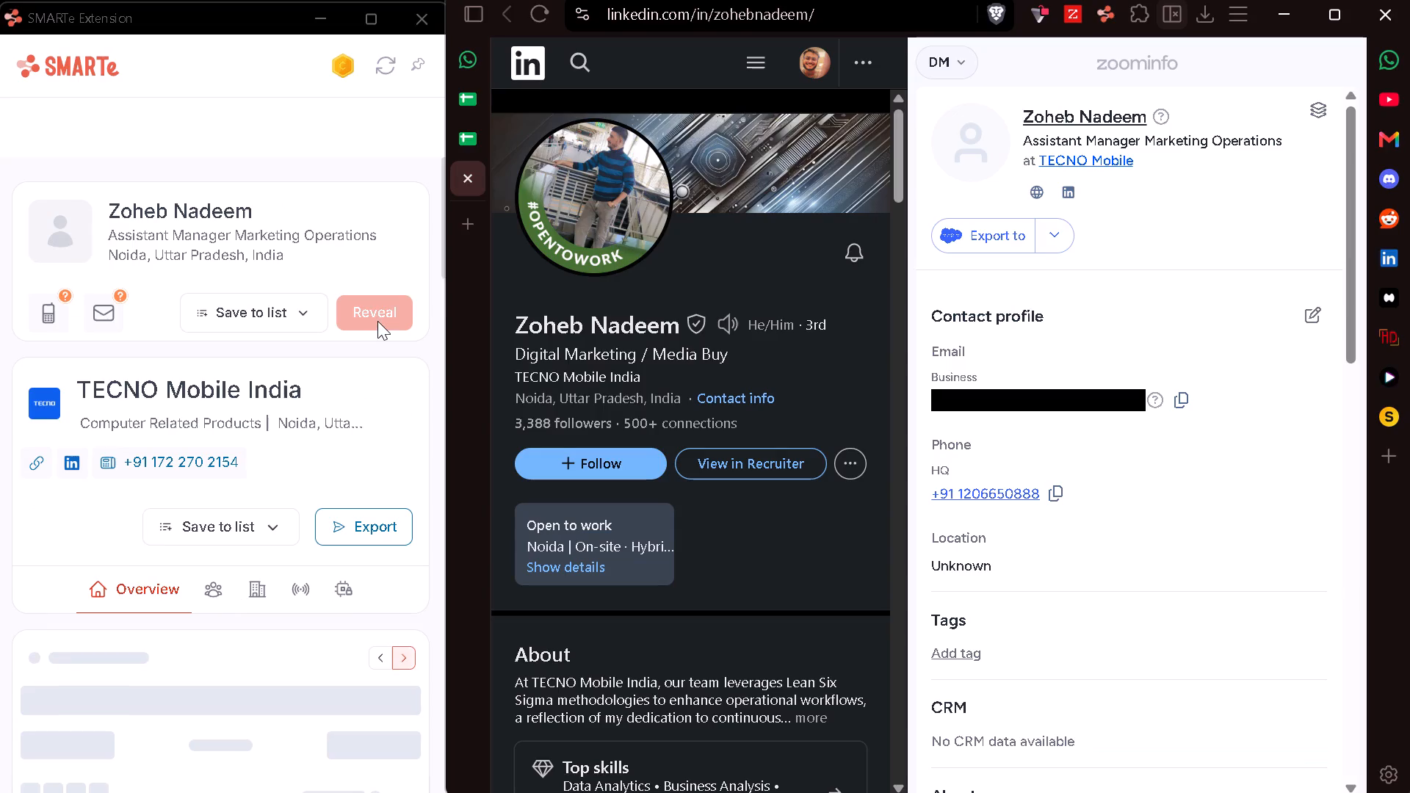
pyautogui.click(377, 305)
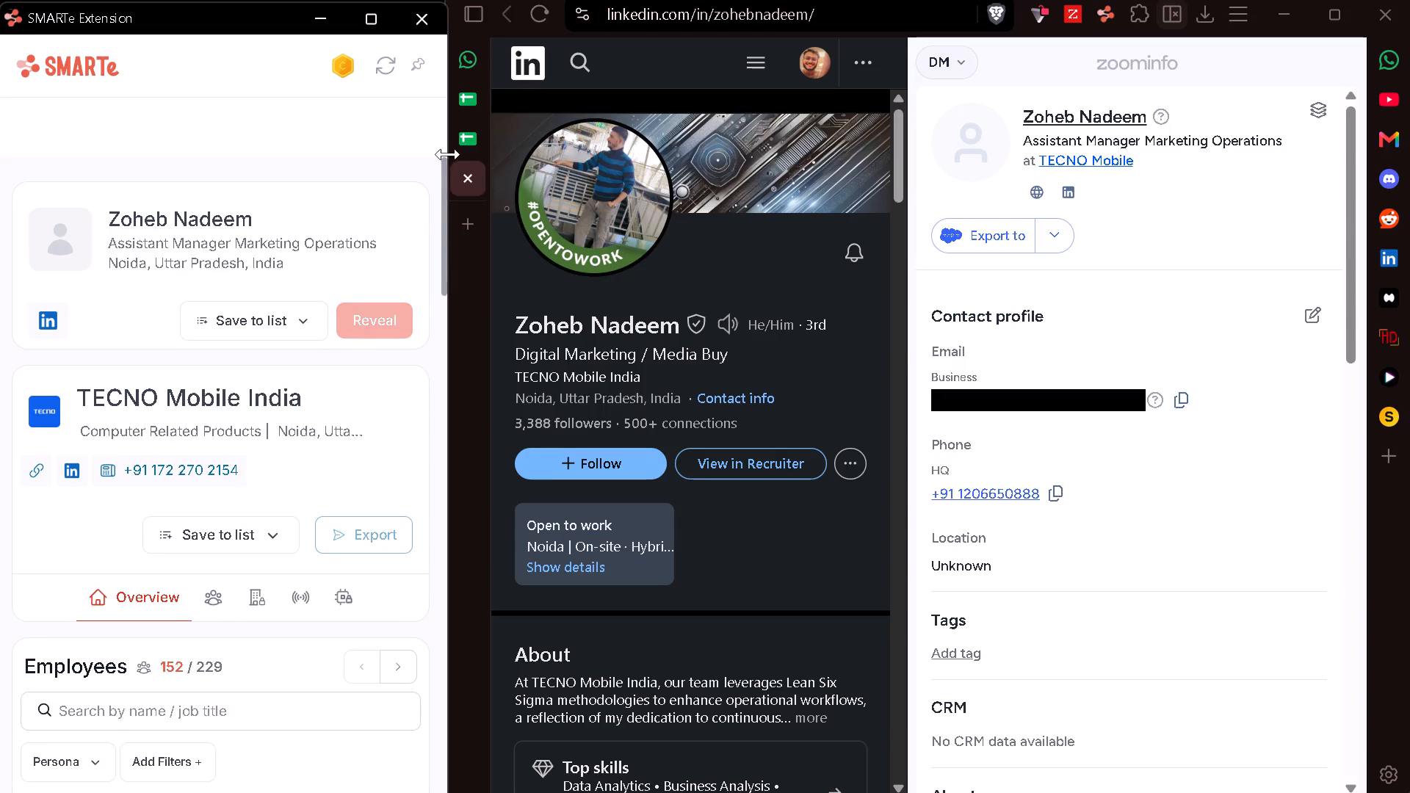
pyautogui.click(456, 142)
pyautogui.hotkey('ctrl', 'v')
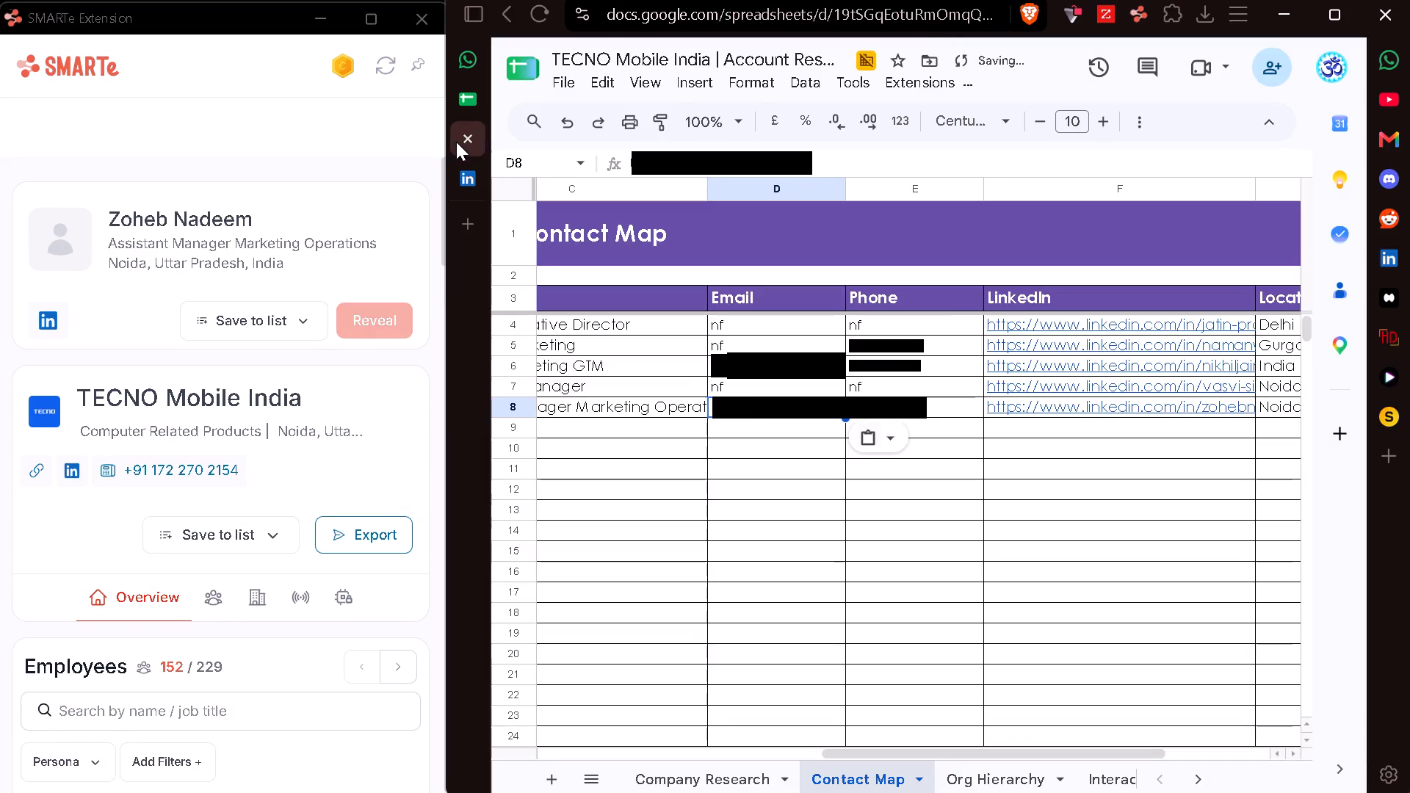
pyautogui.press('Right')
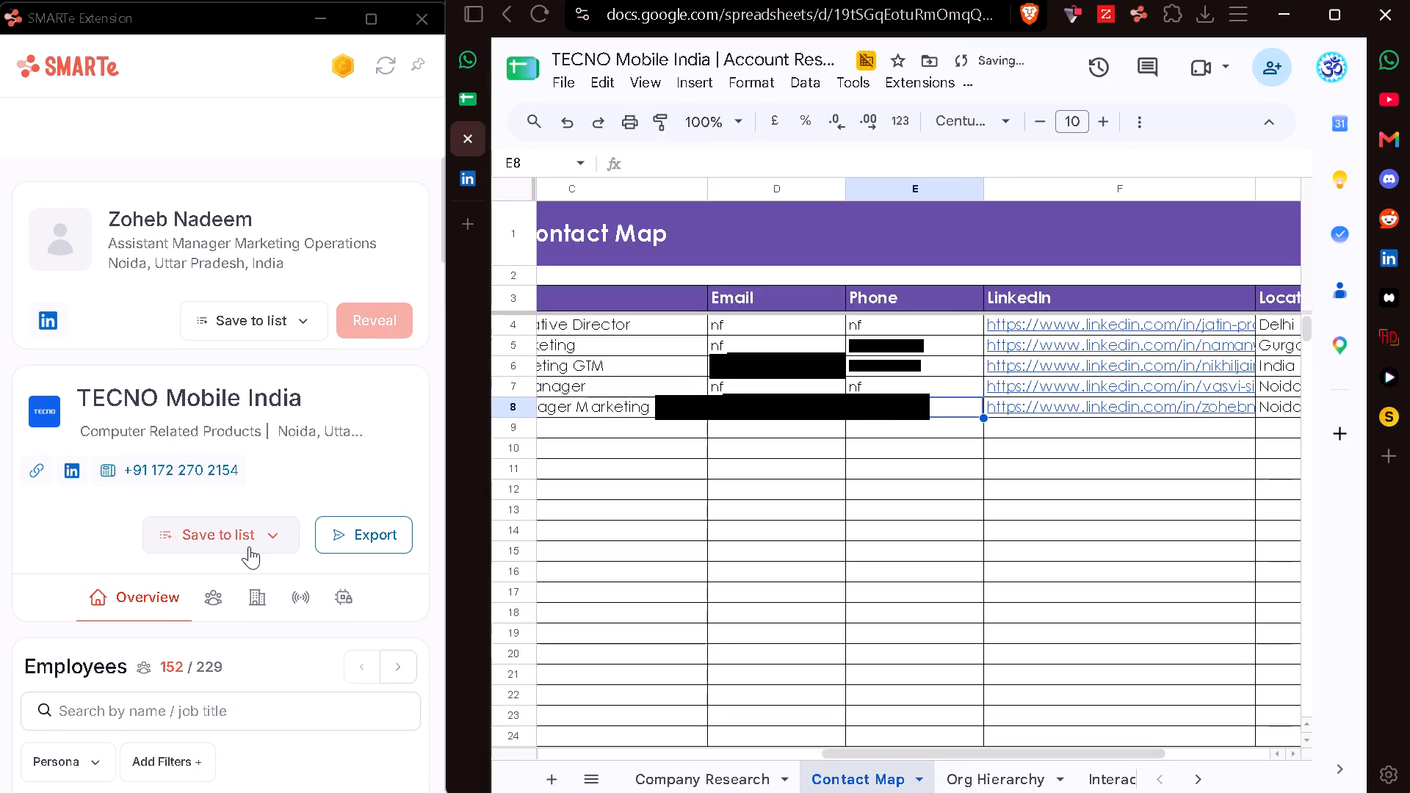
# Look through the SMARTe contact details, TECNO Mobile India employee list and account details for the Assistant Manager's information.
pyautogui.scroll(1, 249, 546)
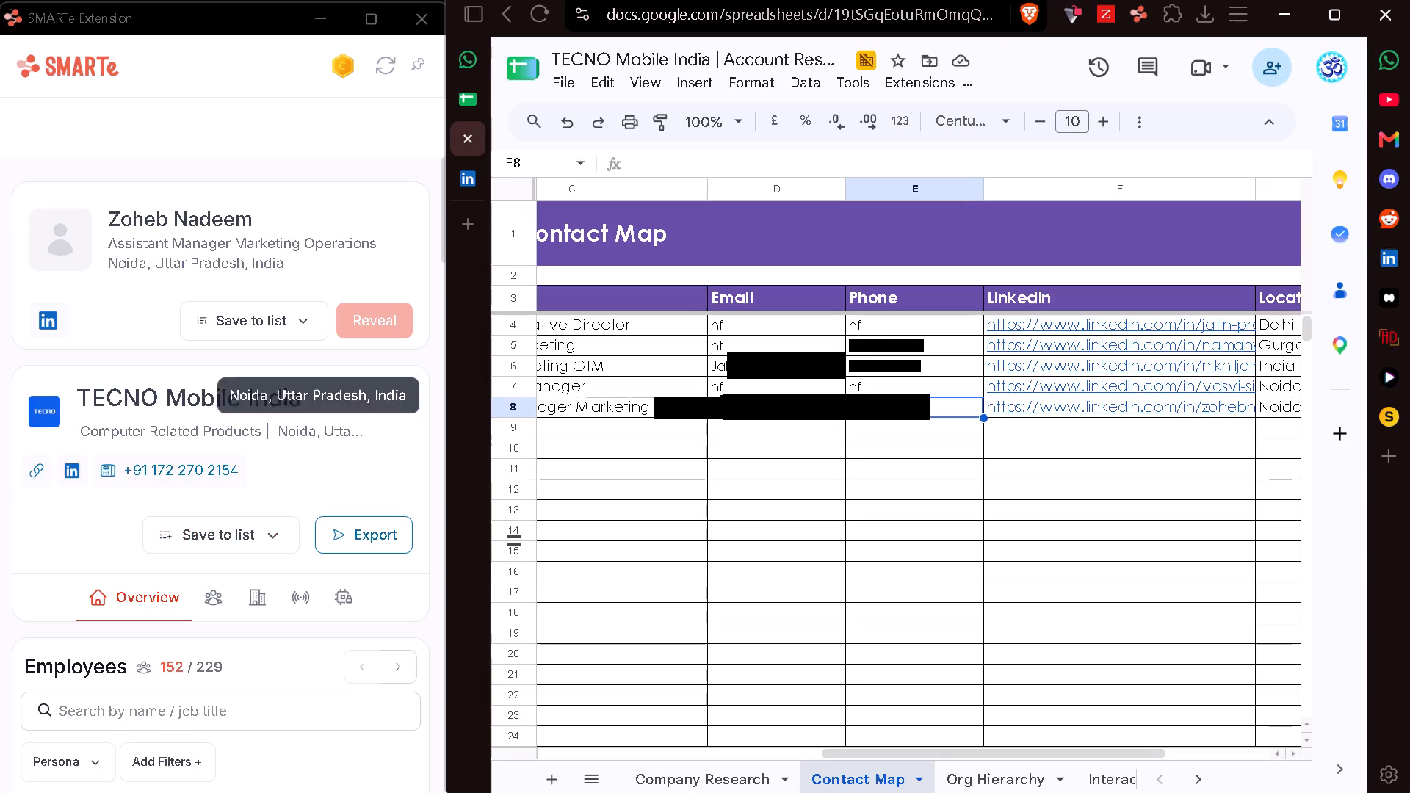
pyautogui.scroll(-5, 312, 435)
pyautogui.scroll(8, 312, 435)
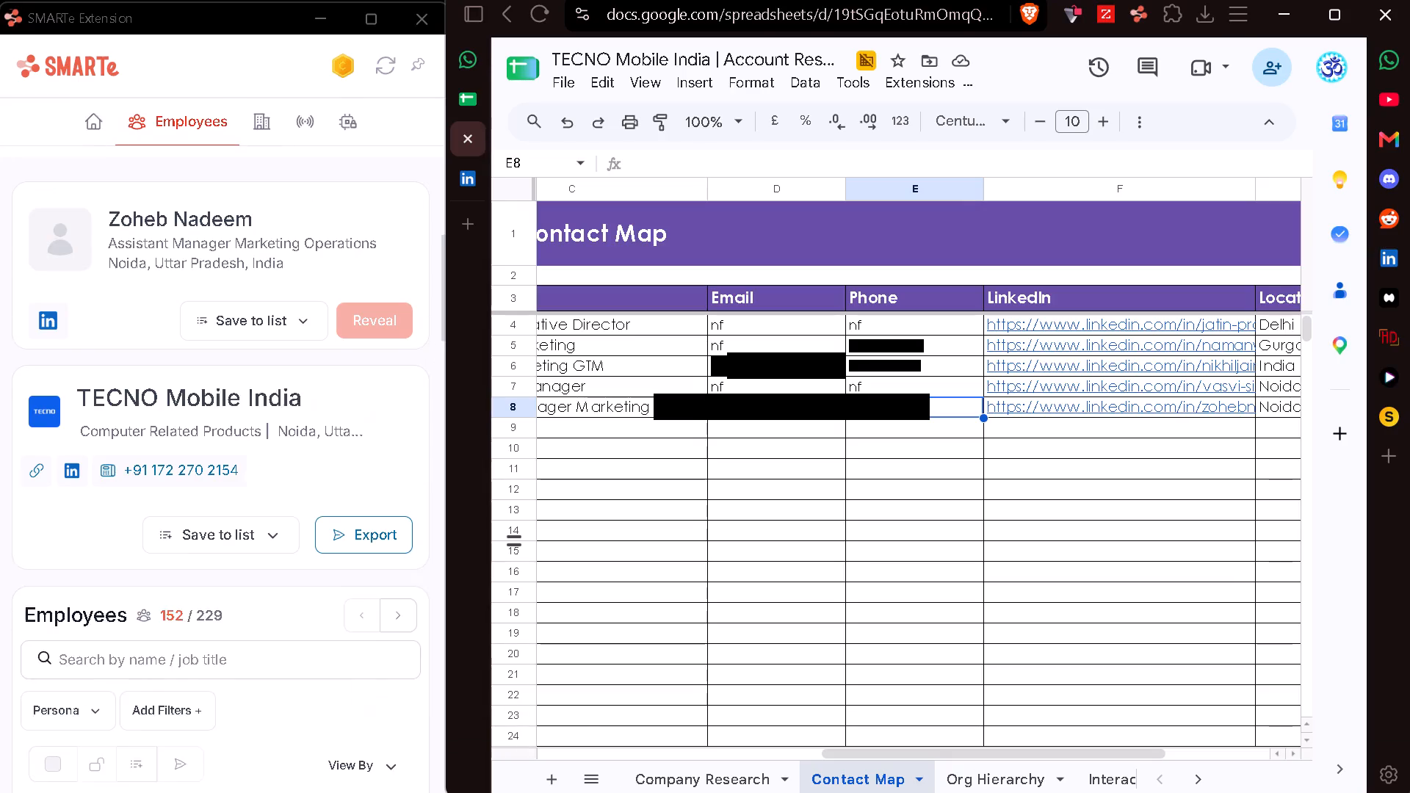
pyautogui.scroll(-6, 312, 435)
pyautogui.scroll(1, 312, 435)
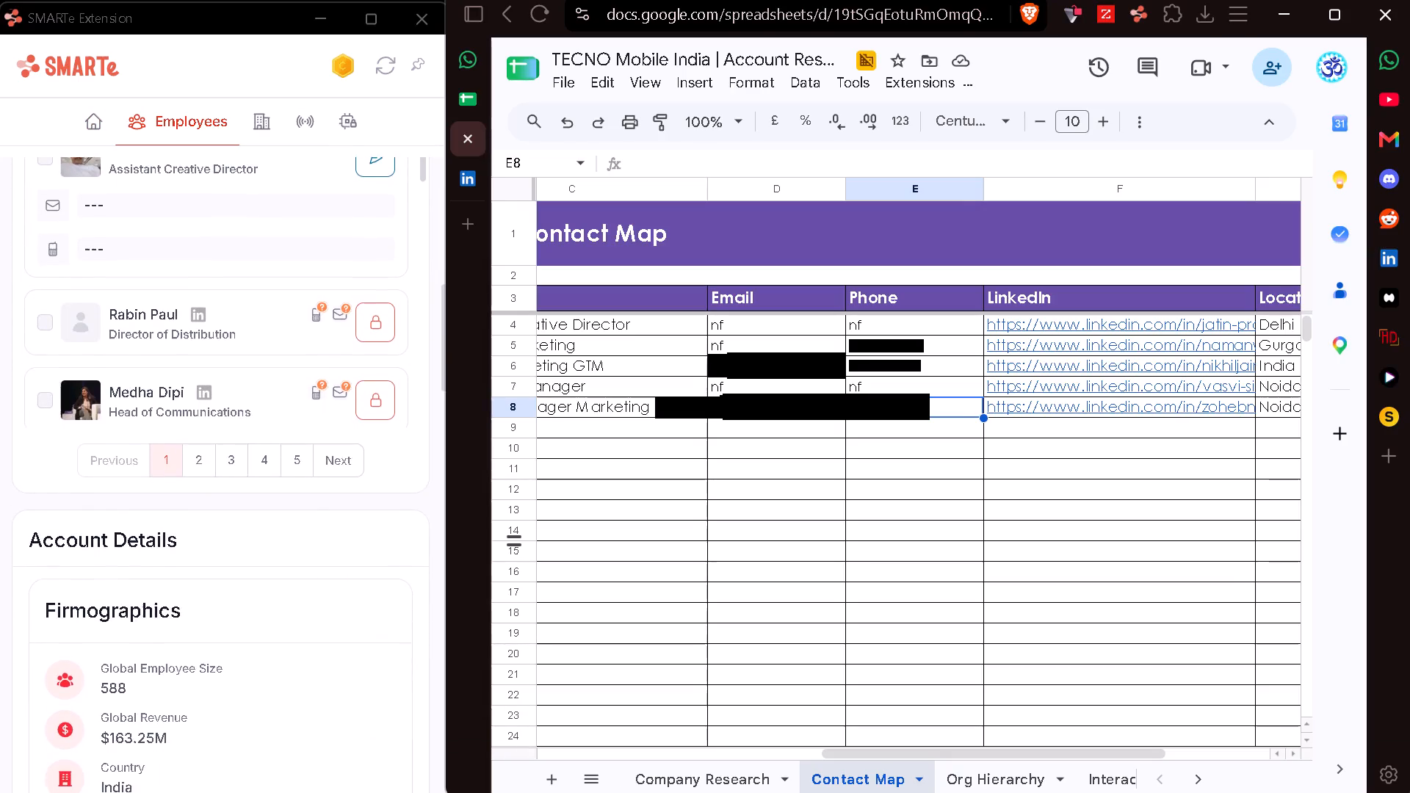
pyautogui.scroll(9, 312, 435)
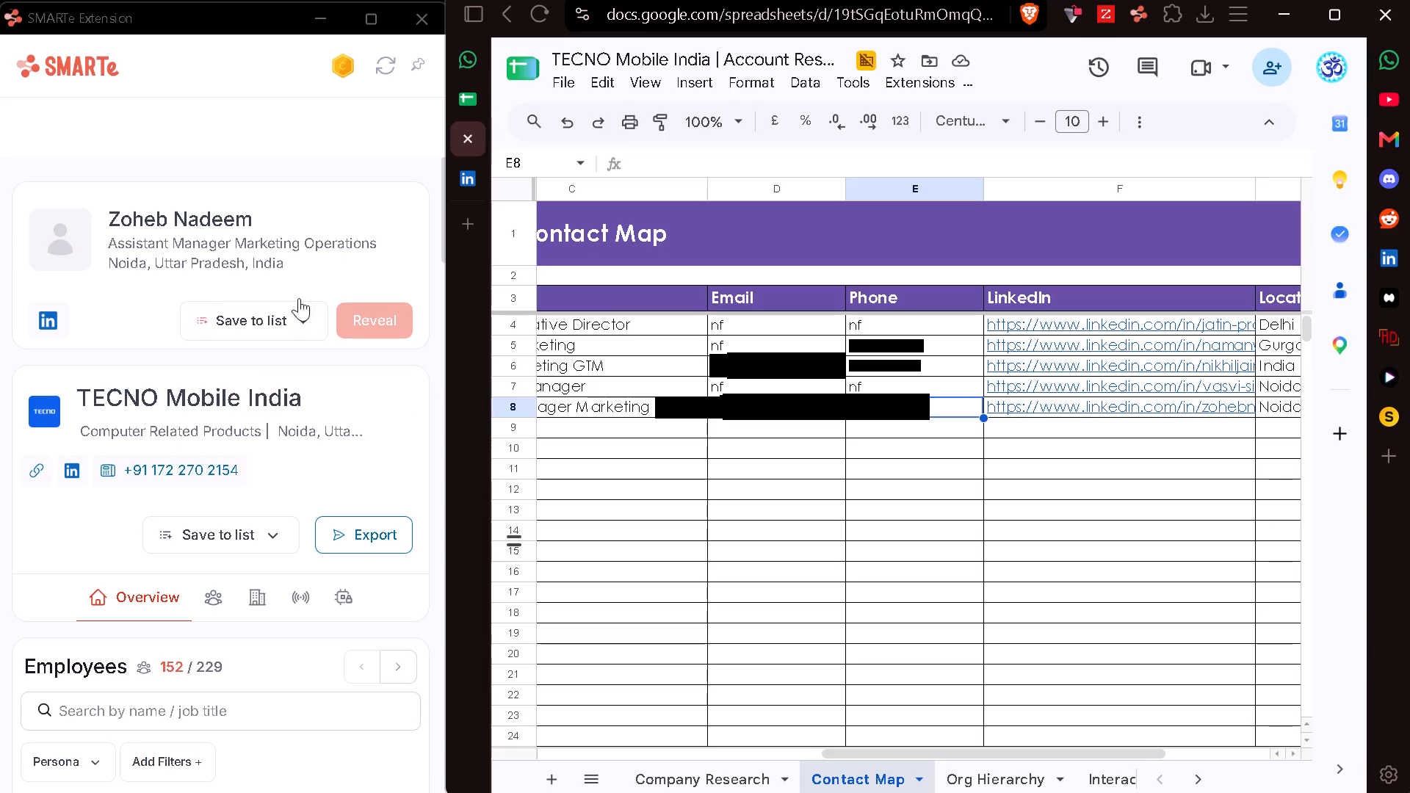
pyautogui.scroll(-4, 198, 529)
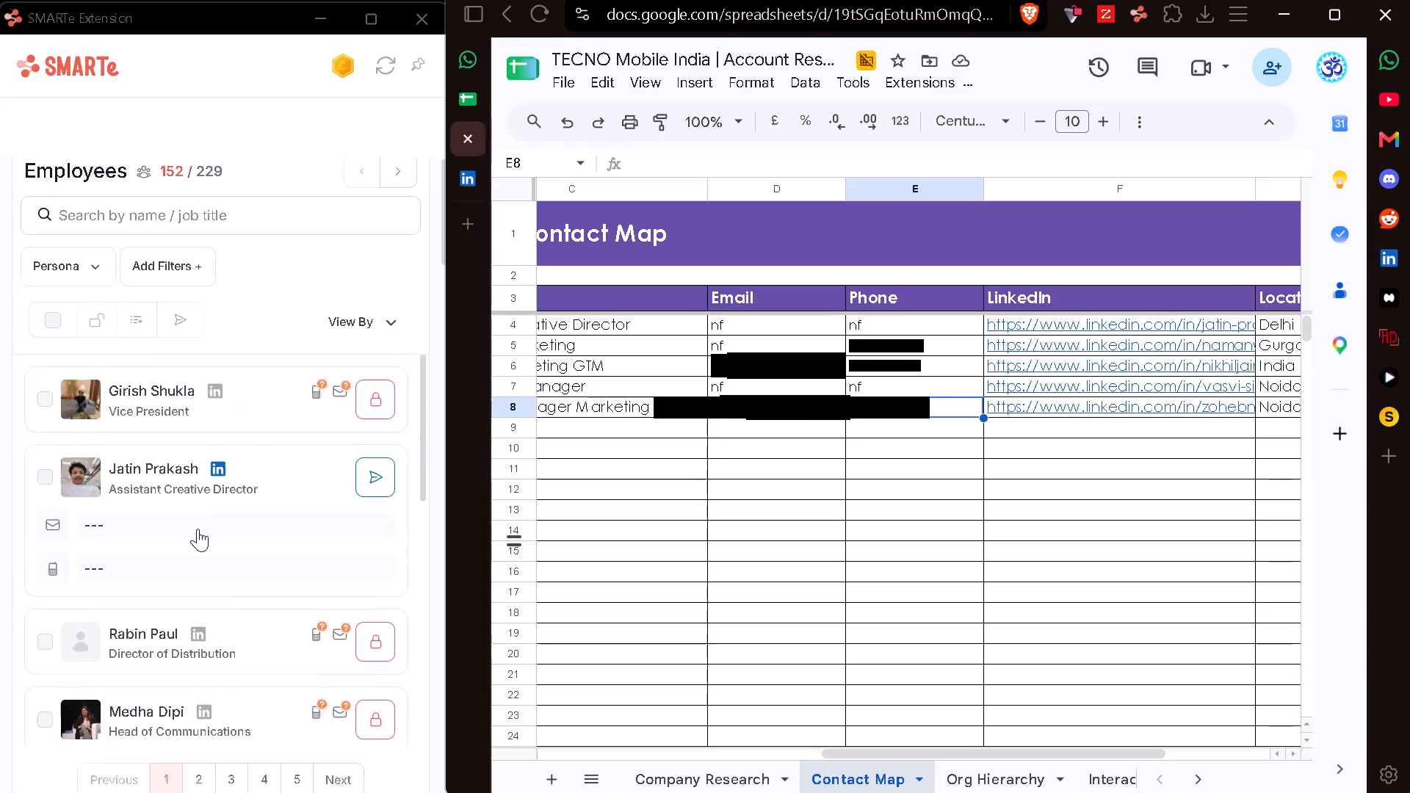
pyautogui.scroll(-3, 198, 529)
pyautogui.scroll(11, 198, 529)
pyautogui.scroll(-6, 198, 529)
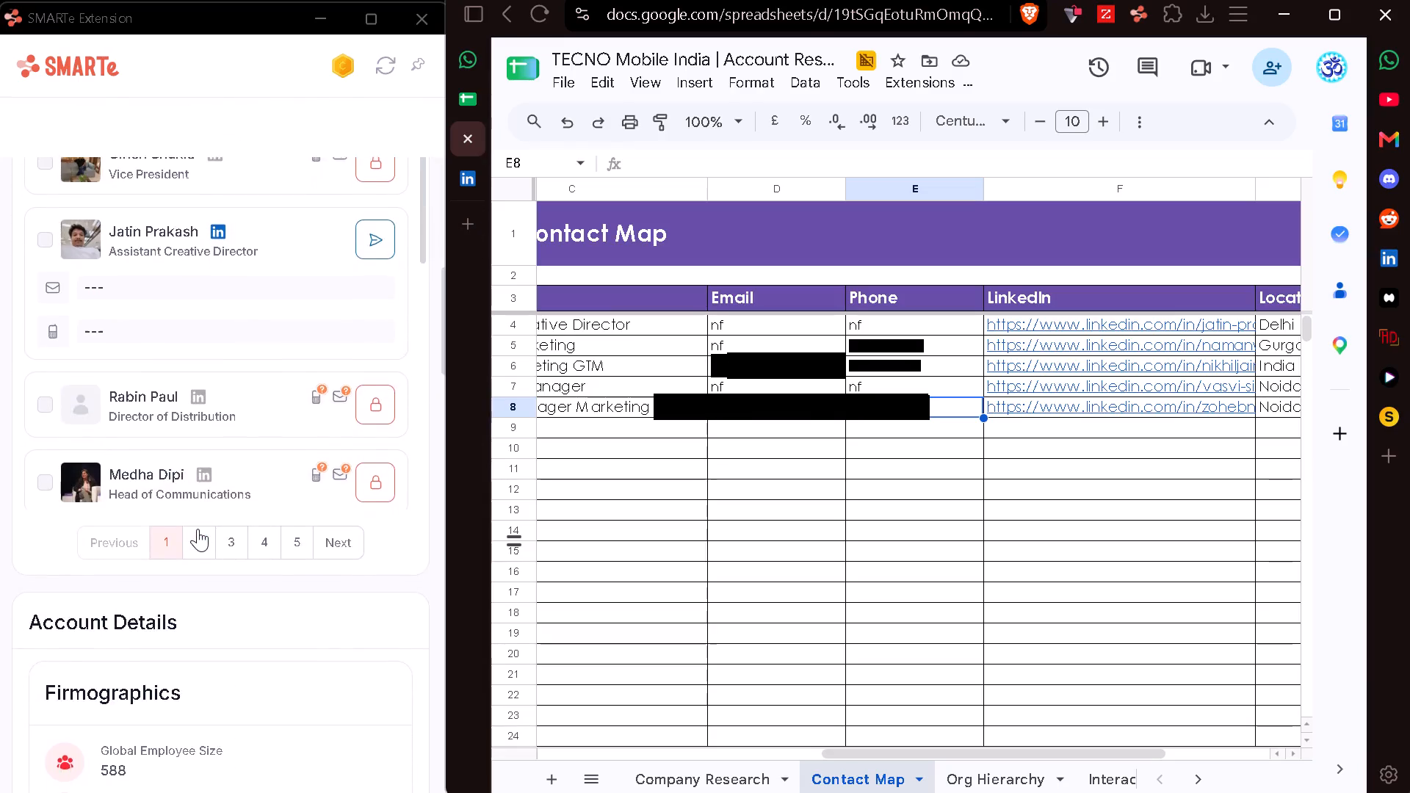
pyautogui.scroll(-3, 198, 529)
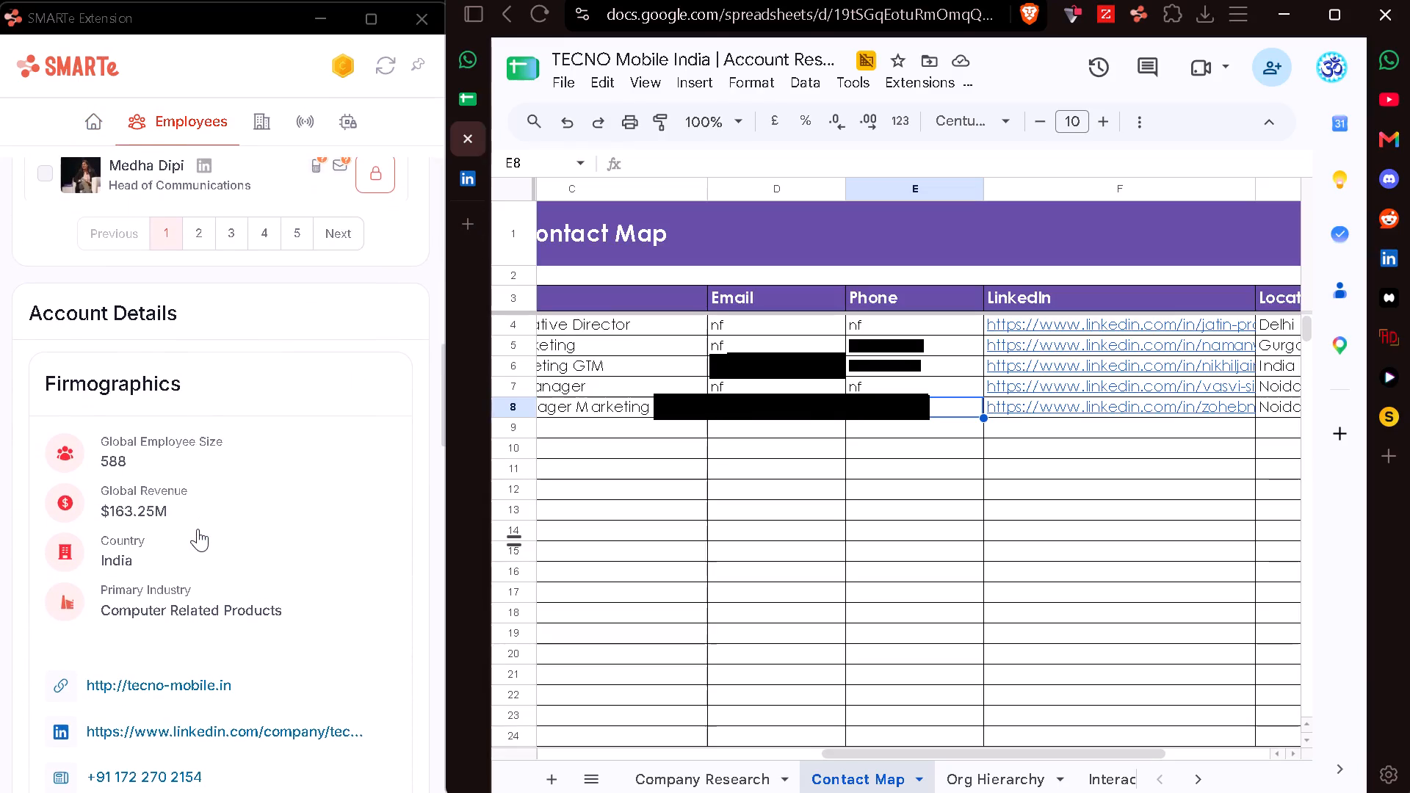
pyautogui.scroll(11, 249, 404)
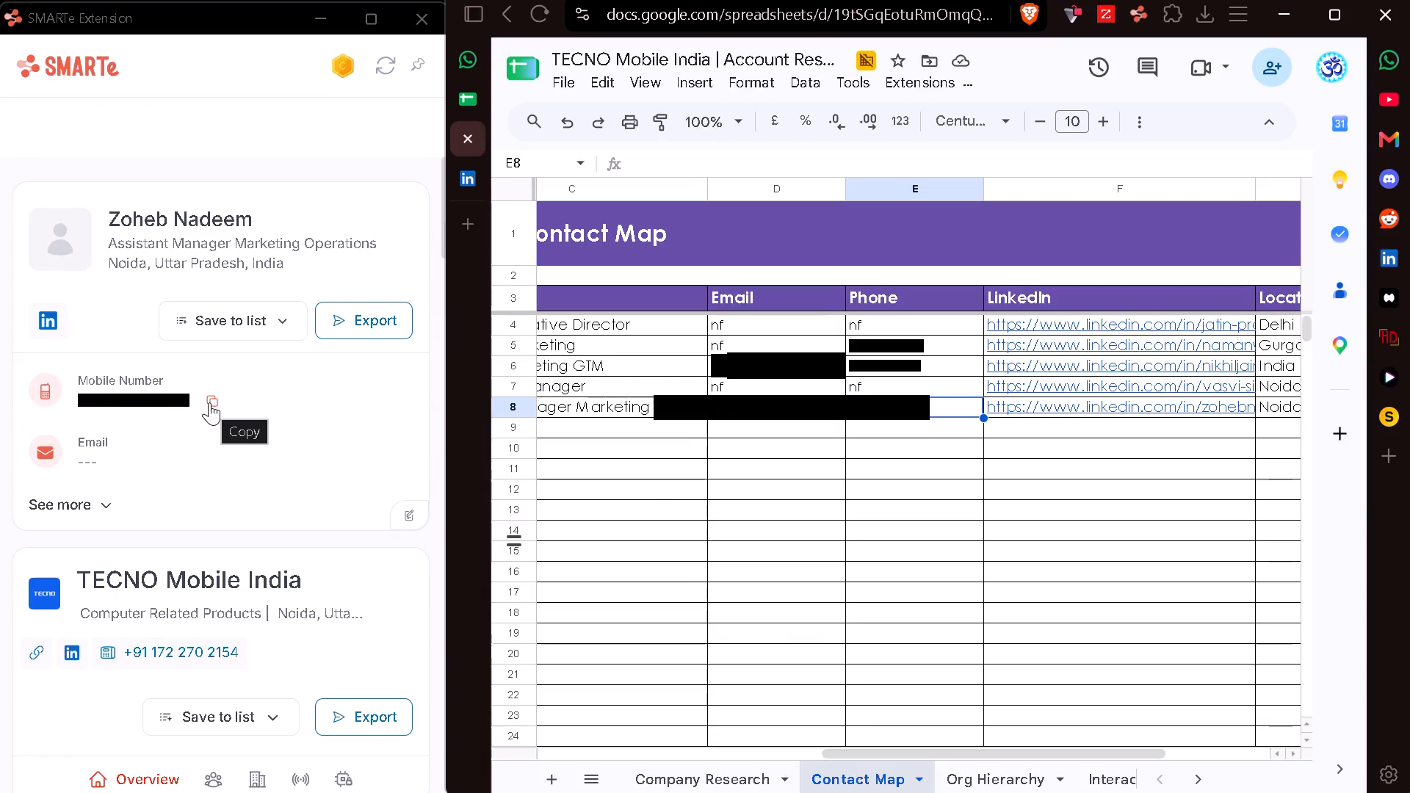
# Enter "nf" in Phone (E8) for the Assistant Manager Marketing Operations, closing the SMARTe window and the LinkedIn profile.
pyautogui.write('nf')
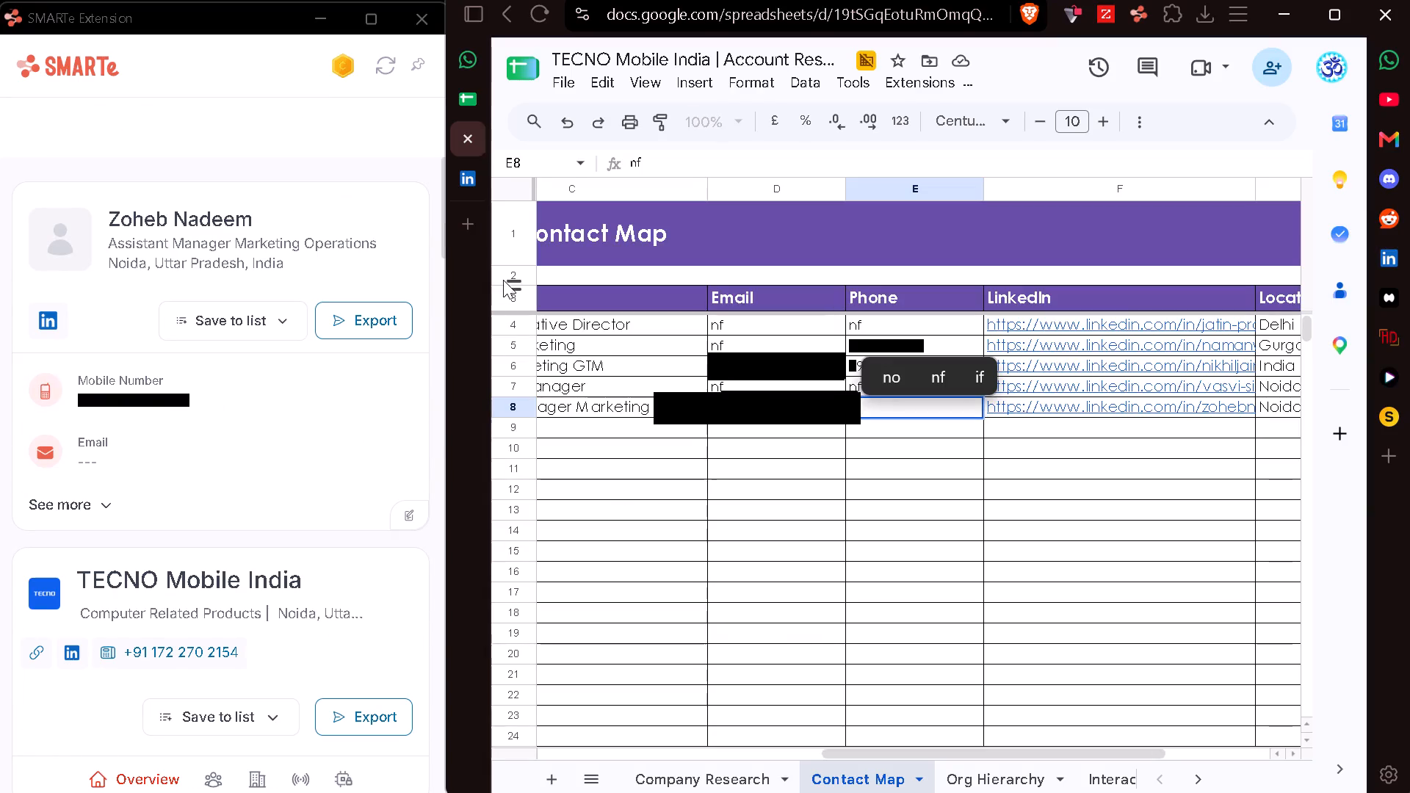
pyautogui.click(409, 29)
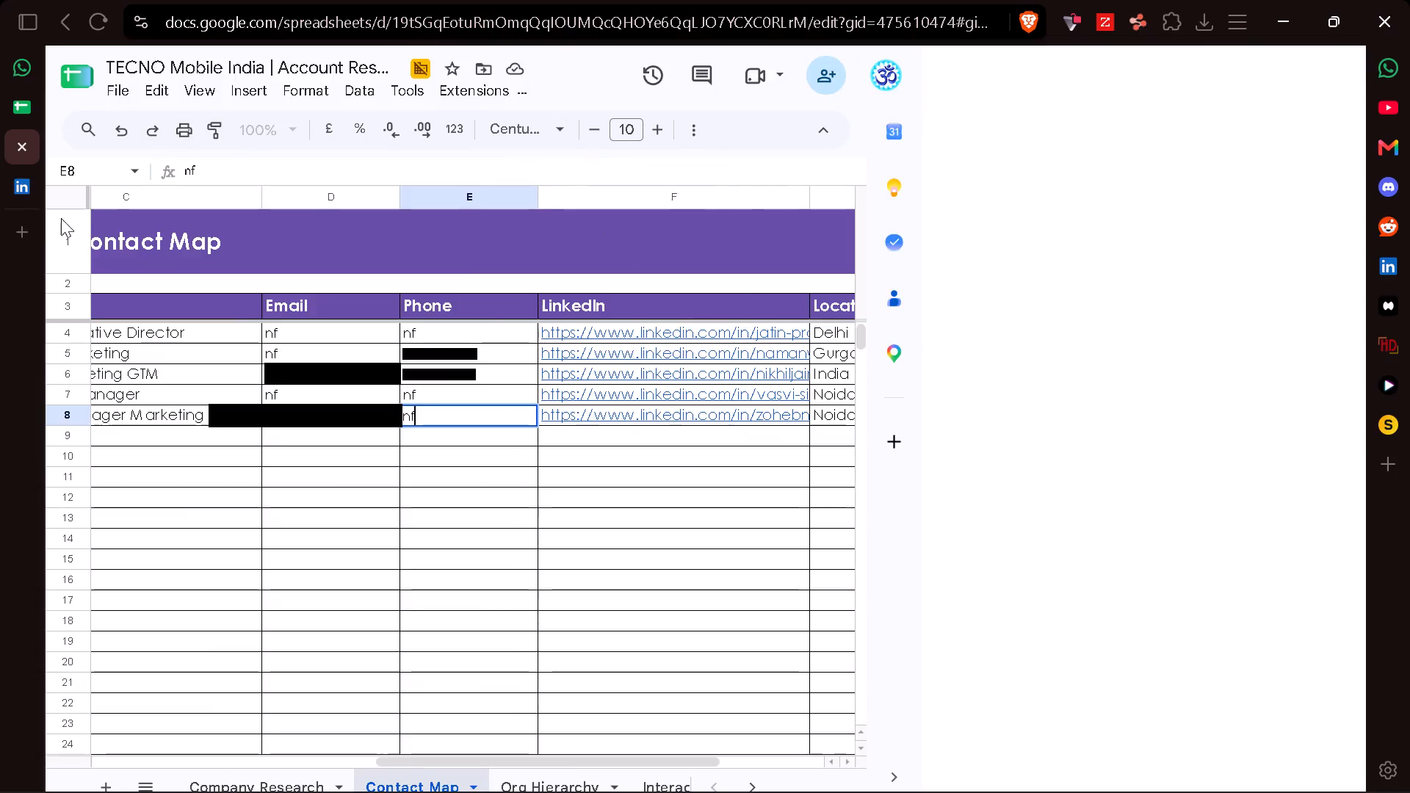
pyautogui.doubleClick(15, 181)
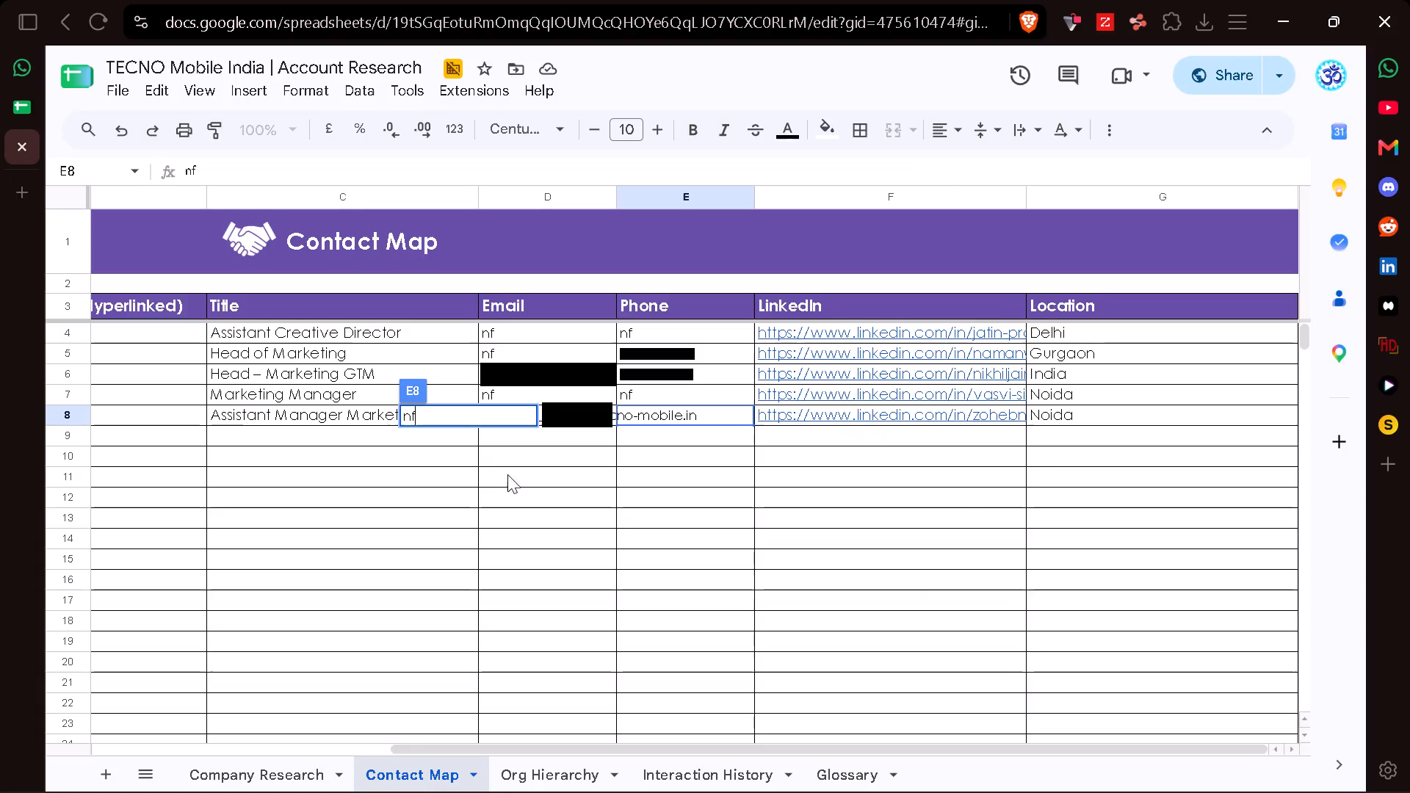
pyautogui.hscroll(4, 698, 523)
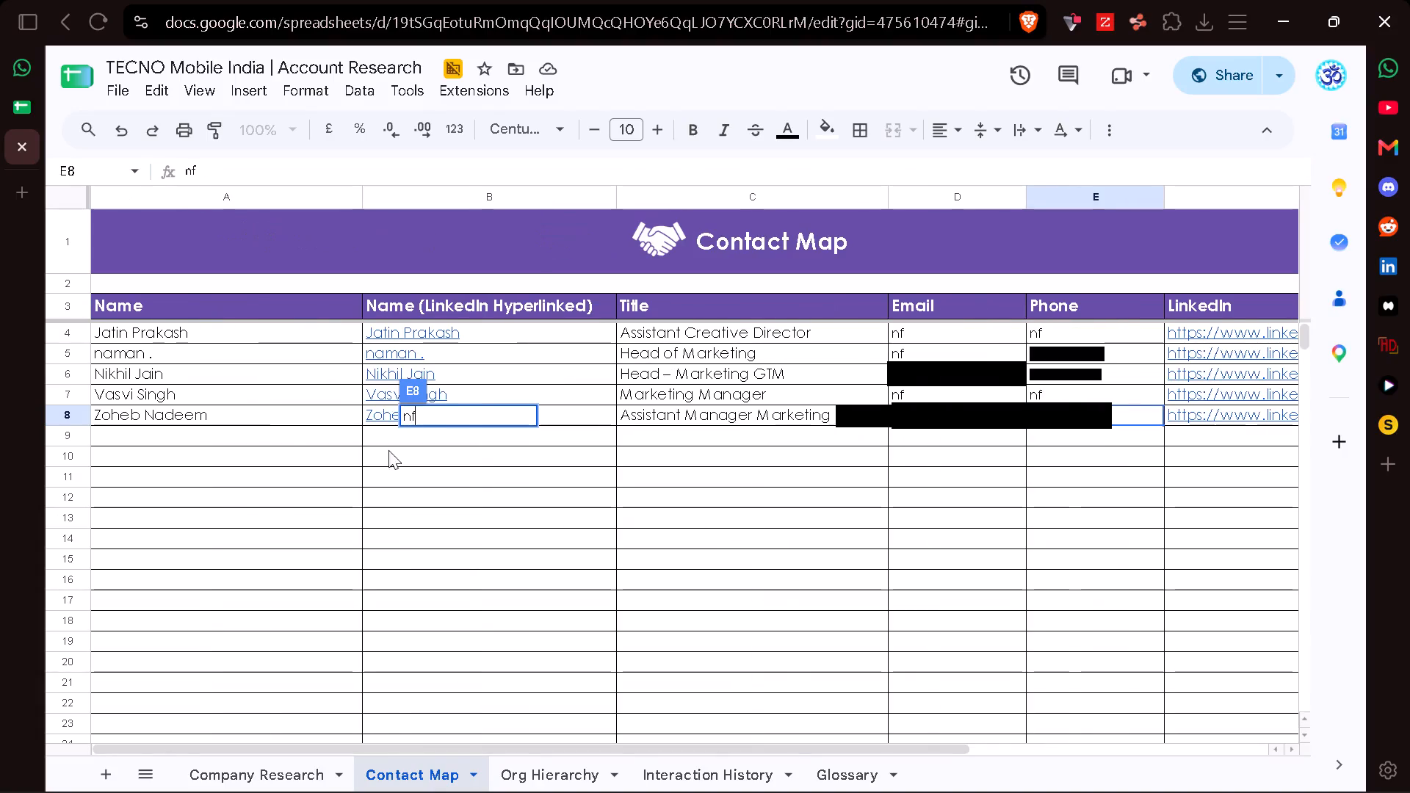
pyautogui.press('Return')
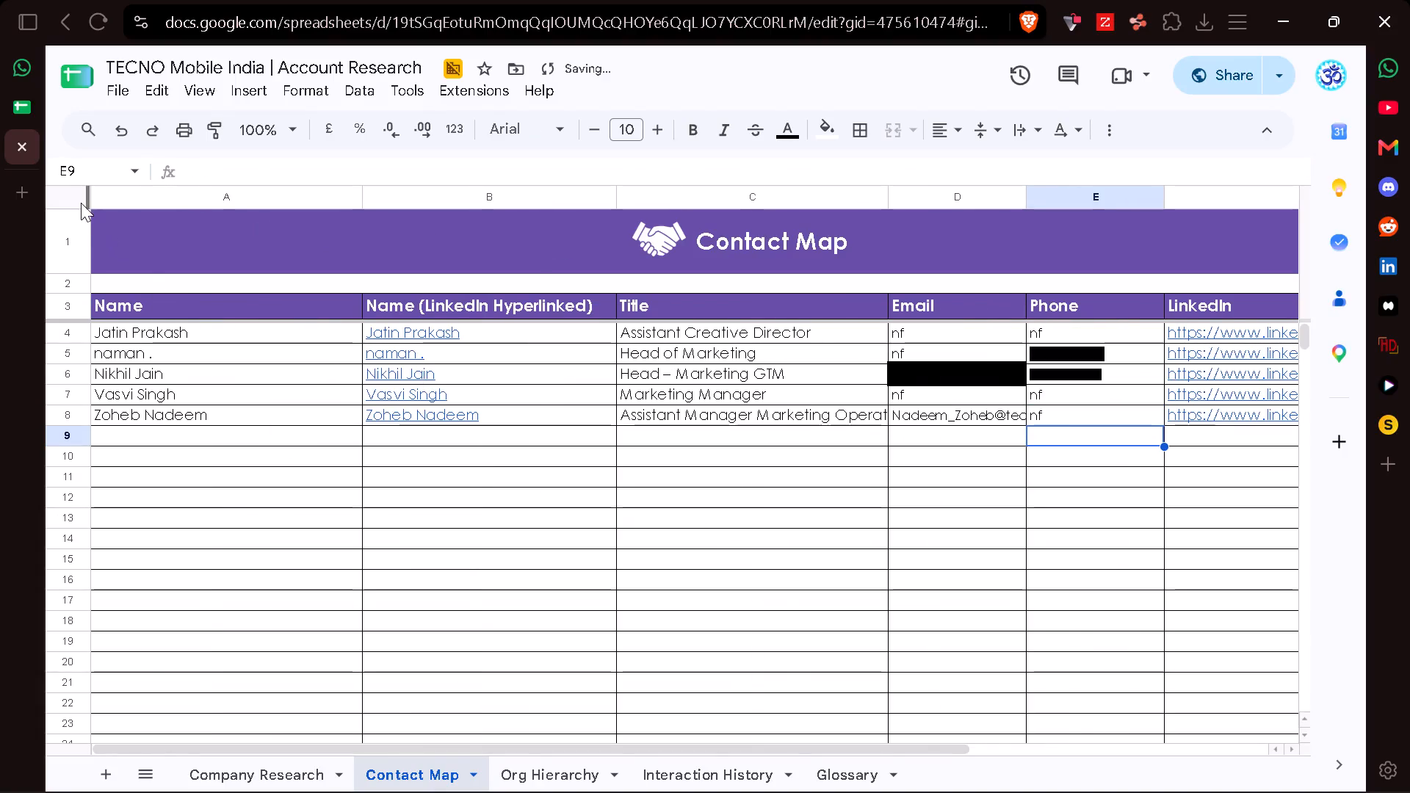
# Select the entire Contact Map sheet and auto-fit its column widths to their contents.
pyautogui.click(76, 197)
pyautogui.doubleClick(362, 192)
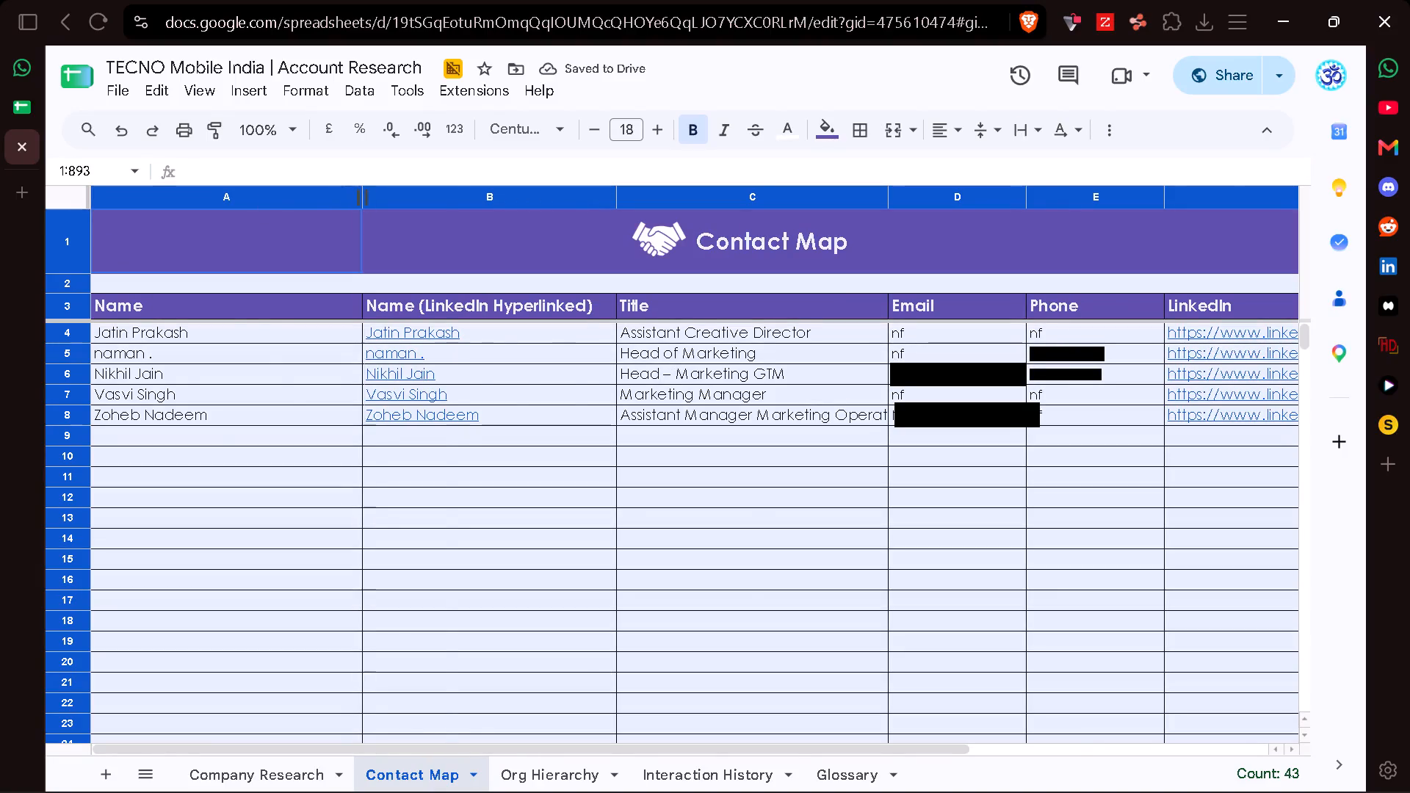
# Look over the resized Contact Map columns, review who has access to the TECNO Mobile India spreadsheet and copy its sharing link.
pyautogui.click(140, 431)
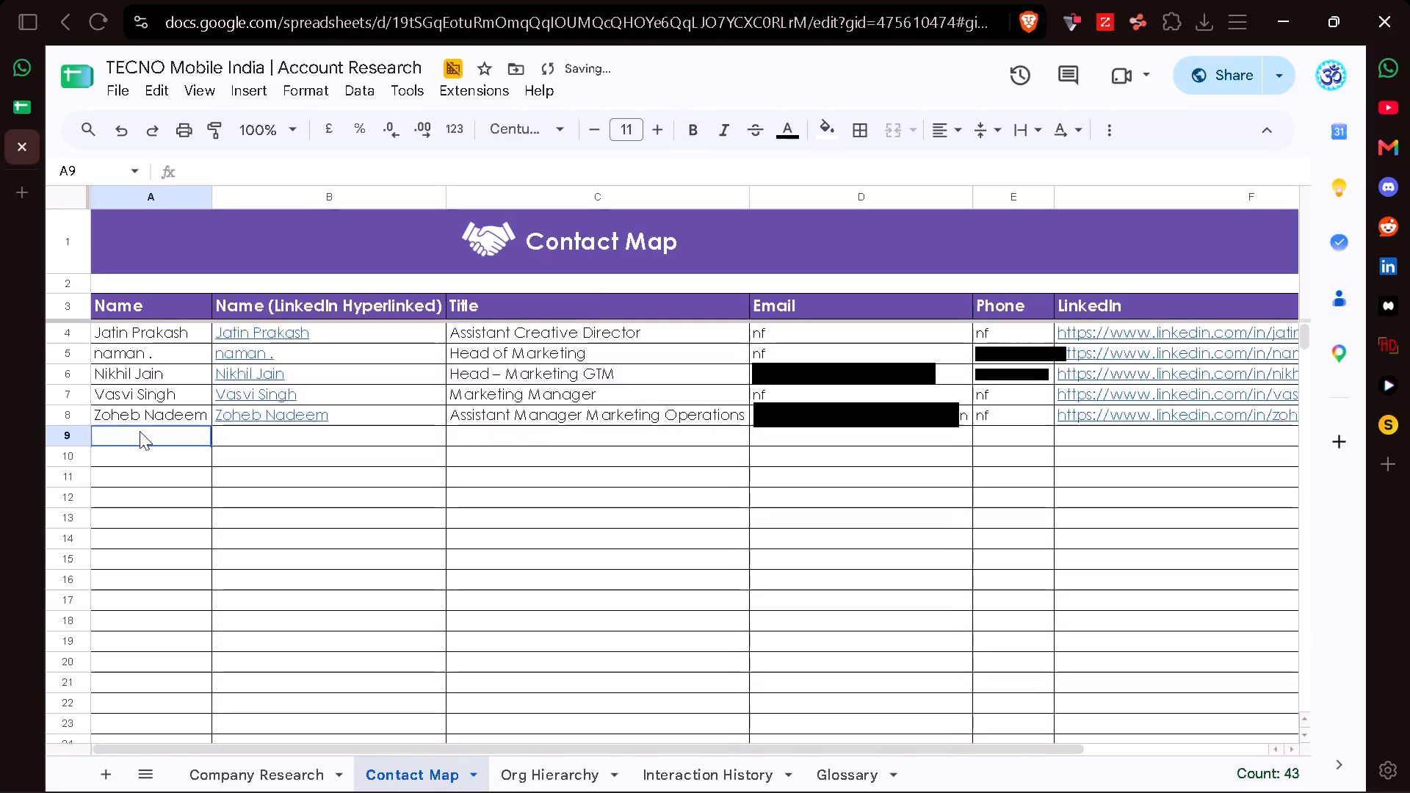
pyautogui.hscroll(-2, 492, 441)
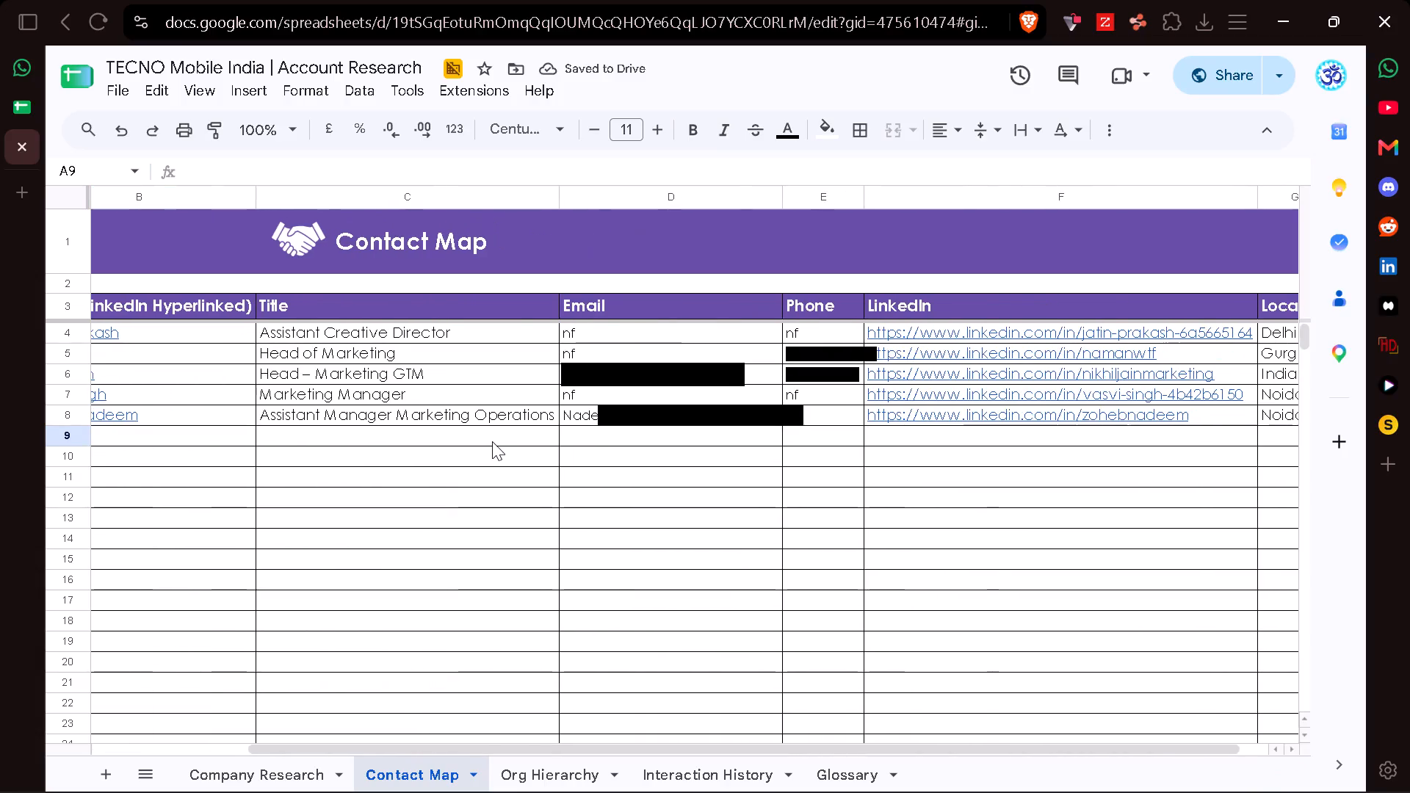
pyautogui.hscroll(-4, 492, 441)
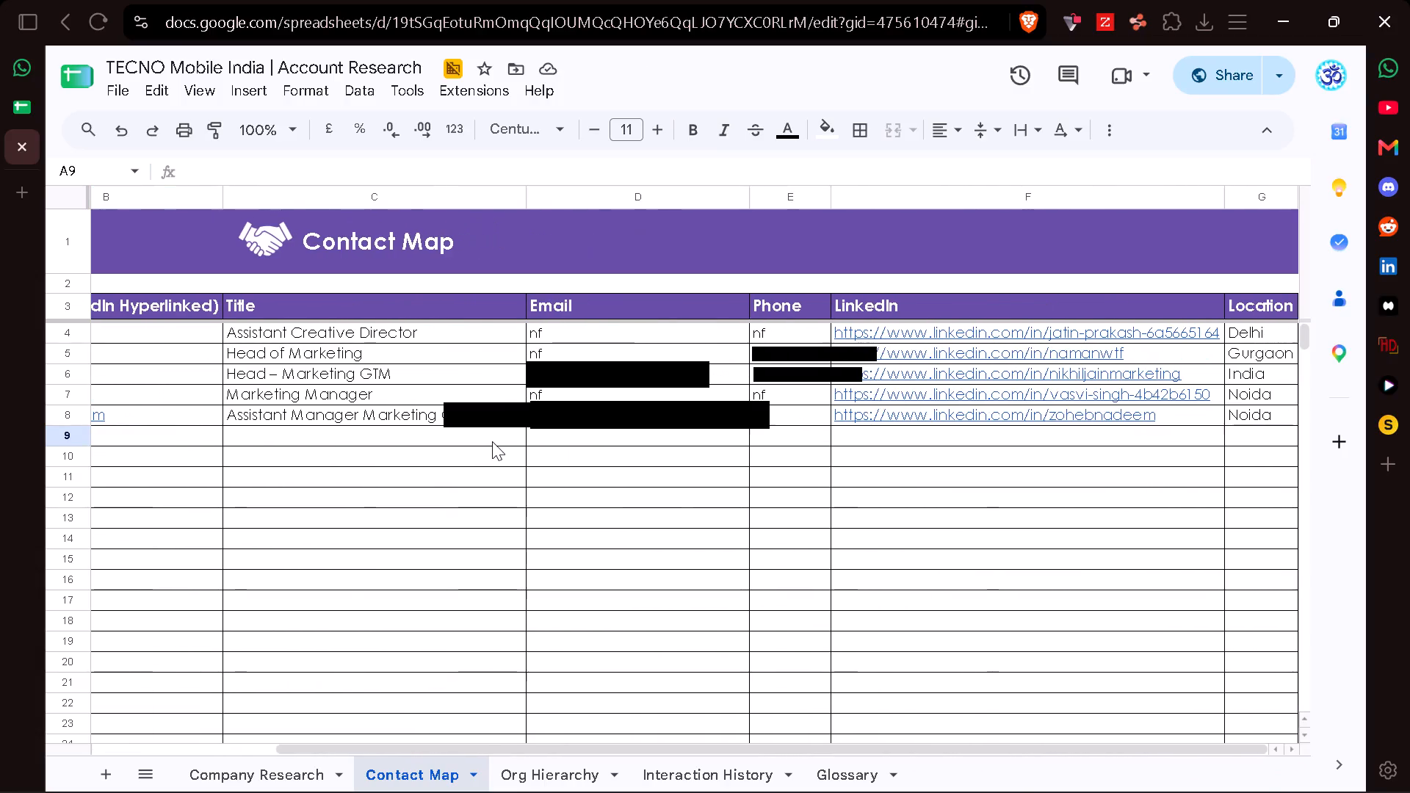
pyautogui.hscroll(6, 492, 441)
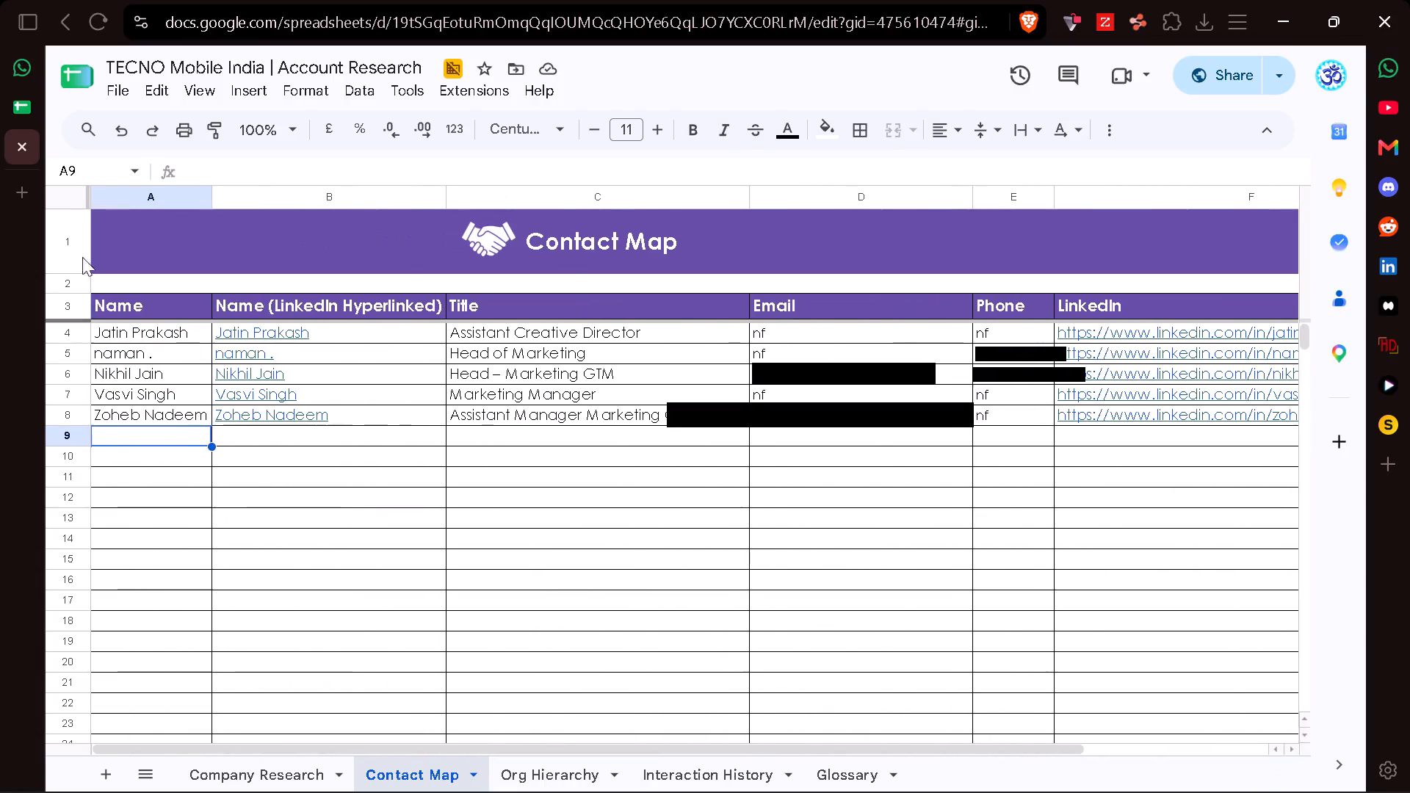
pyautogui.click(1185, 84)
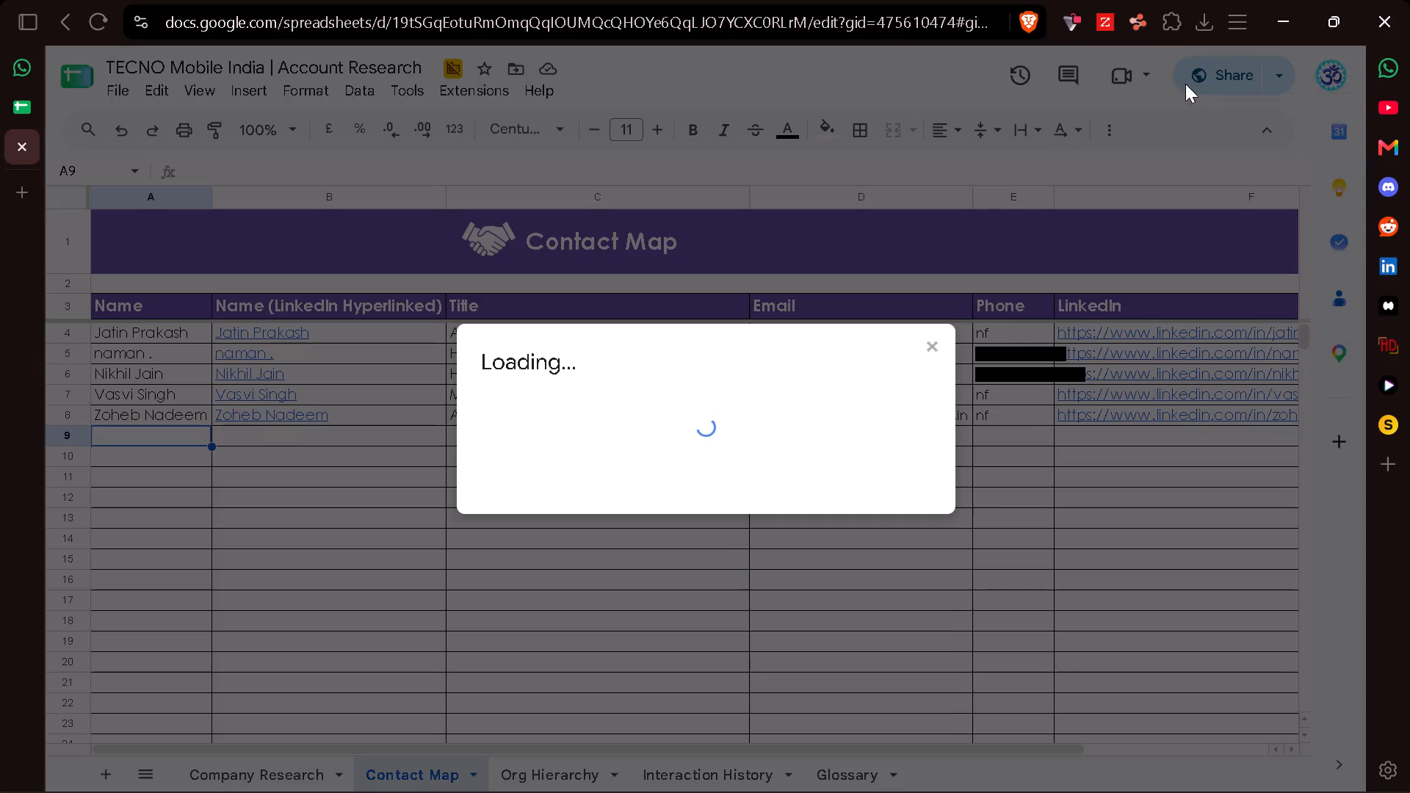
pyautogui.scroll(-1, 637, 457)
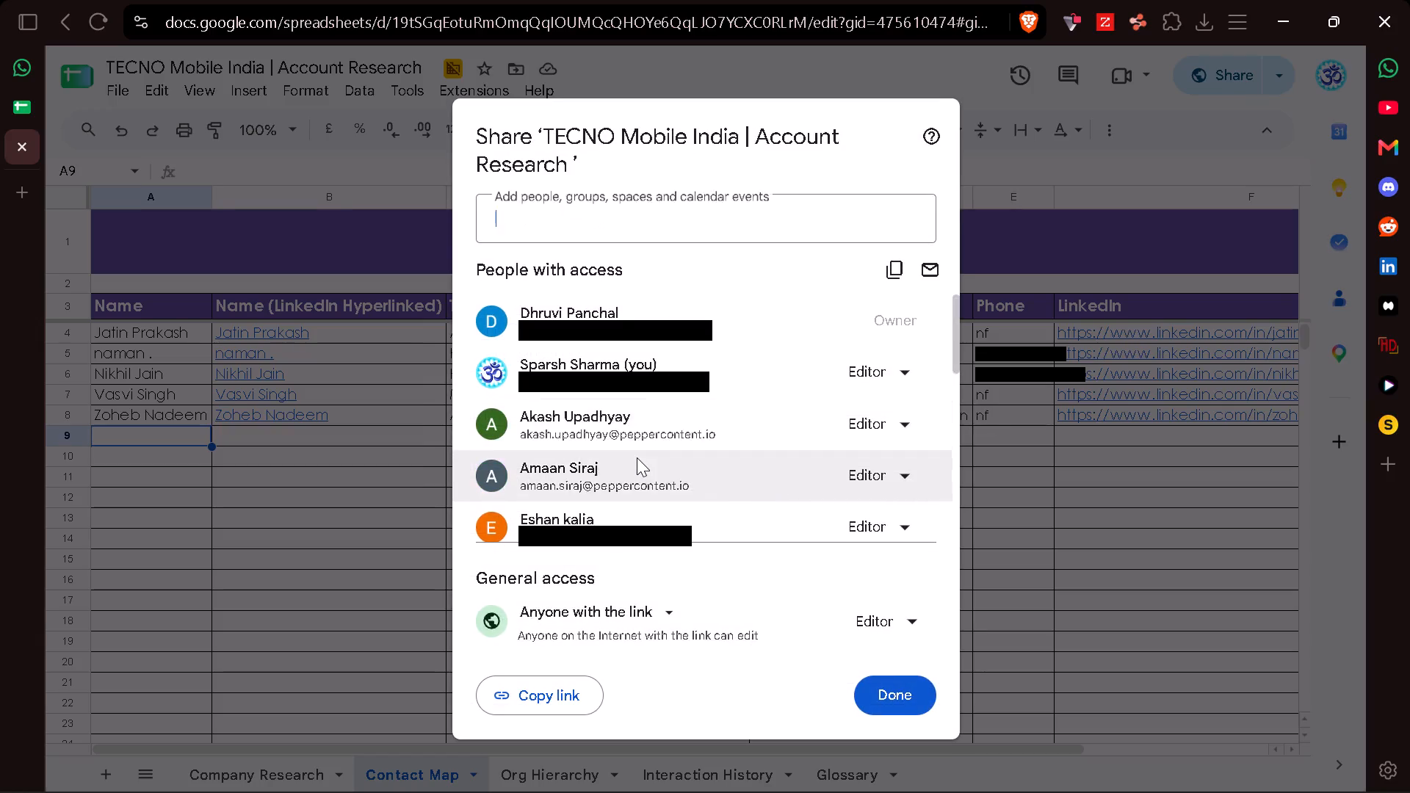
pyautogui.scroll(-6, 637, 457)
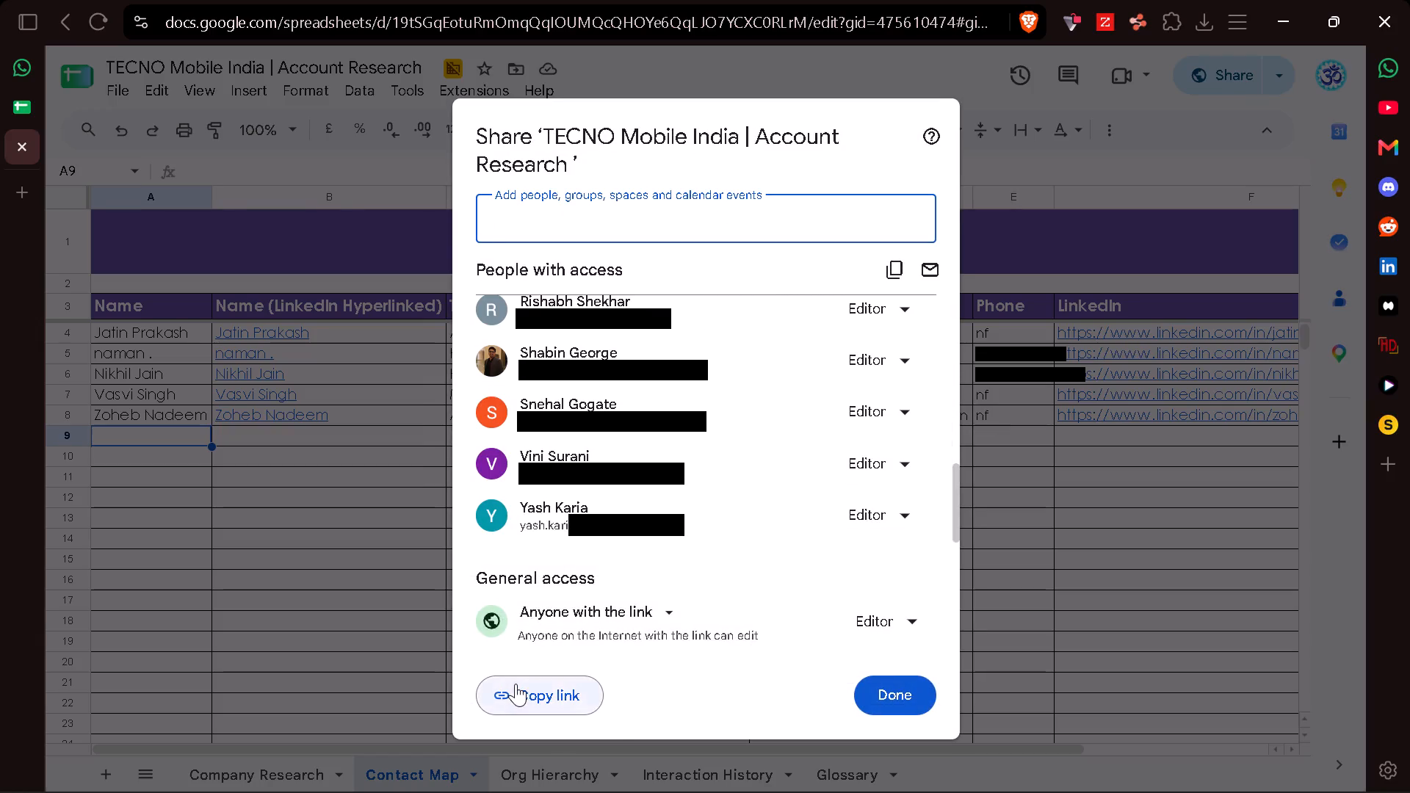
pyautogui.click(516, 684)
pyautogui.click(861, 684)
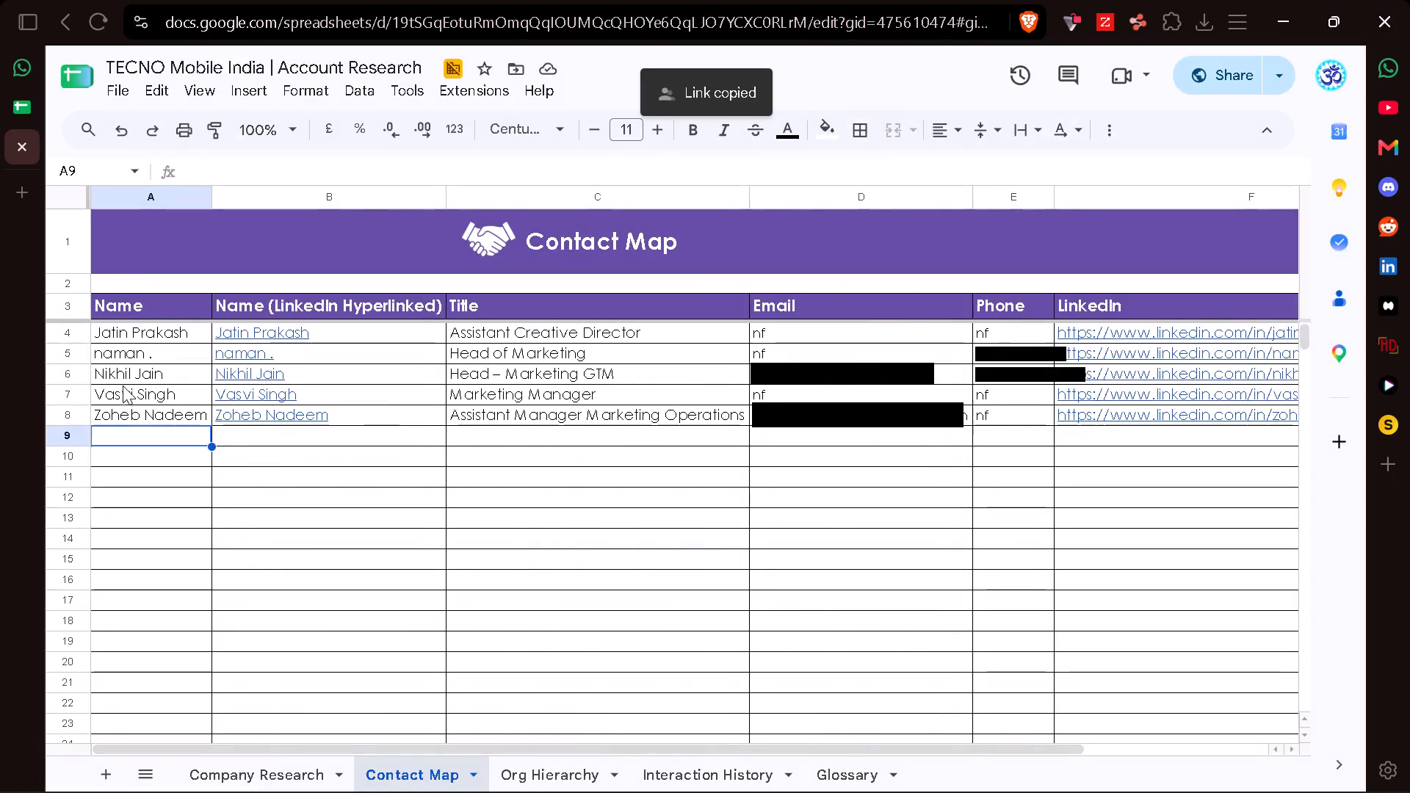
# Set the vertical alignment of the entire Contact Map sheet to middle, after a brief check of the Company Research sheet.
pyautogui.click(256, 770)
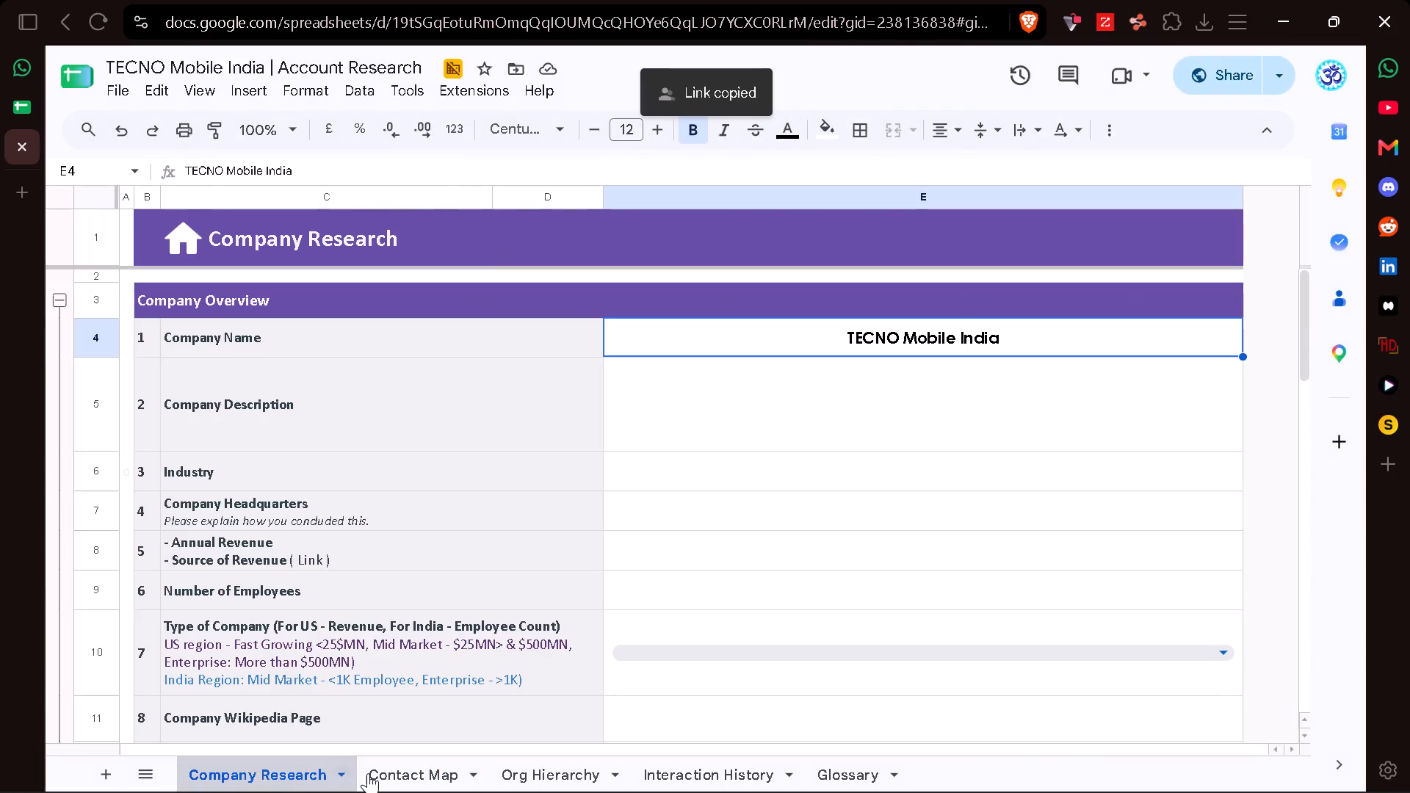
pyautogui.click(368, 773)
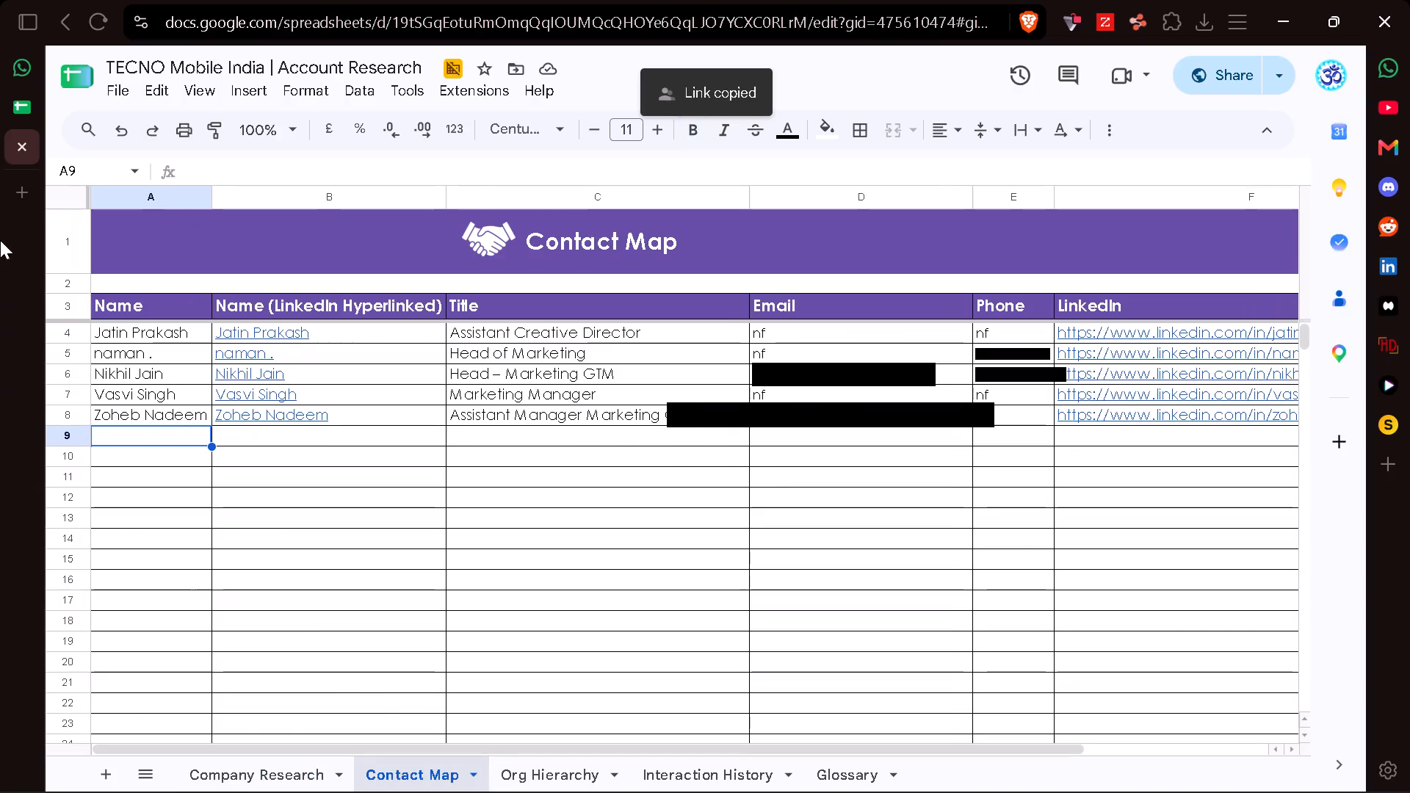
pyautogui.click(147, 244)
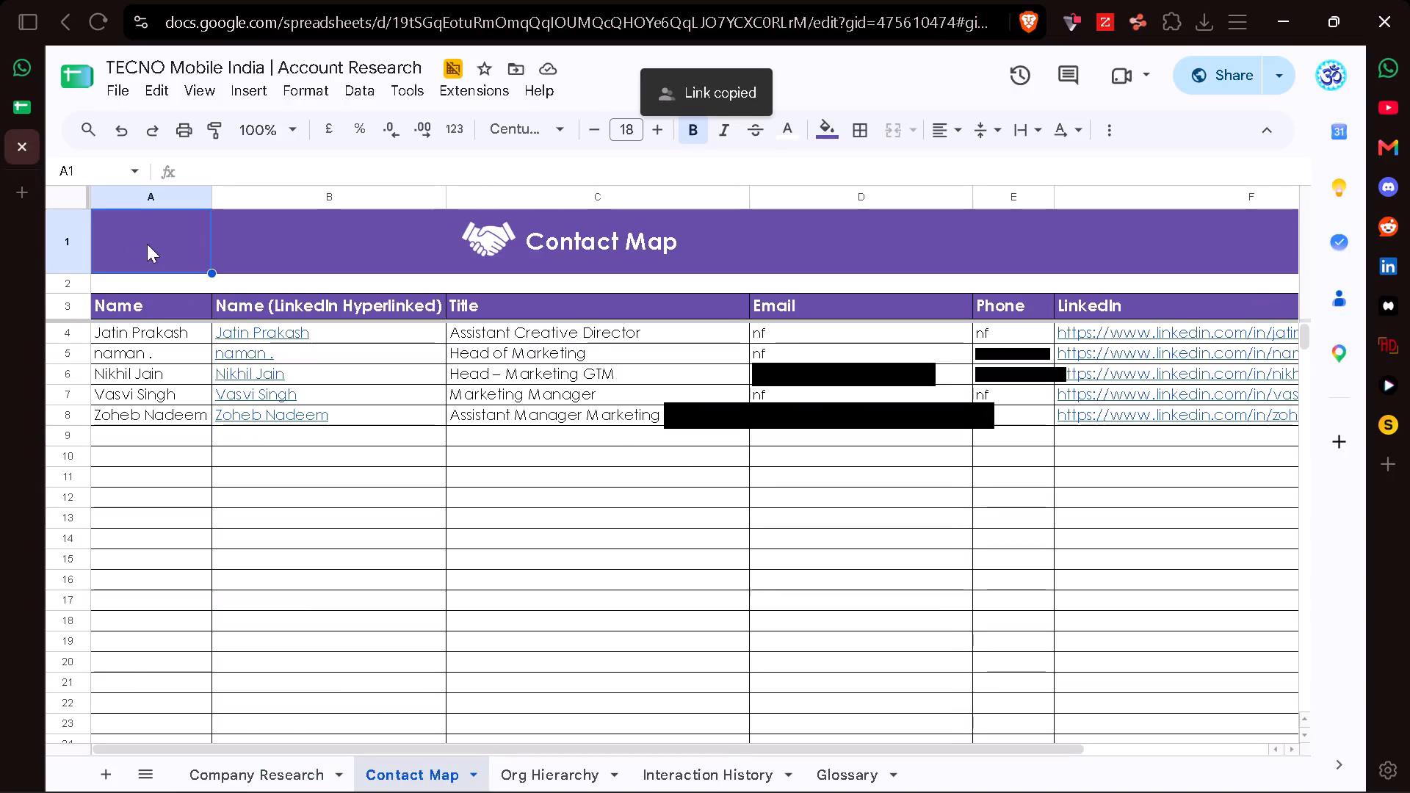
pyautogui.click(81, 199)
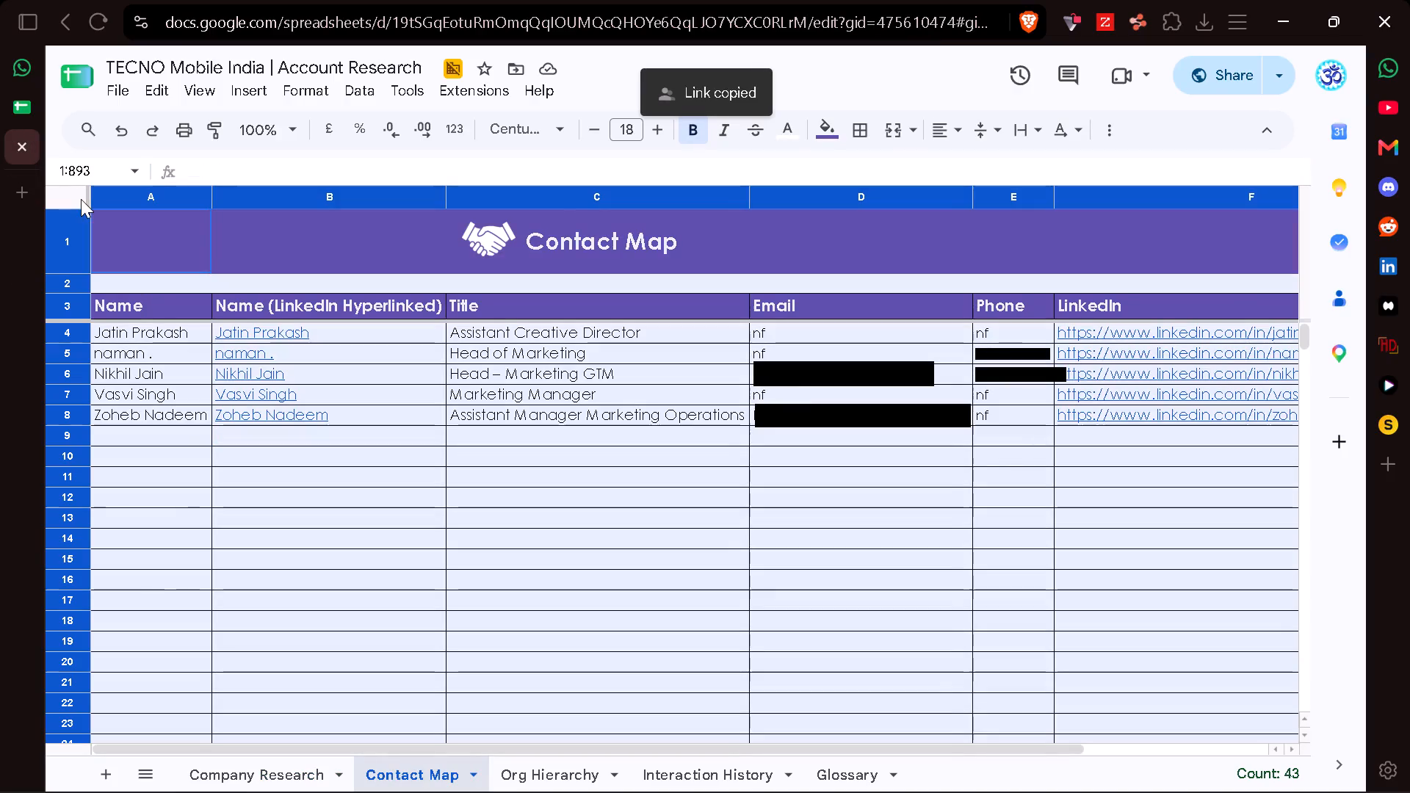
pyautogui.click(975, 120)
pyautogui.click(1022, 162)
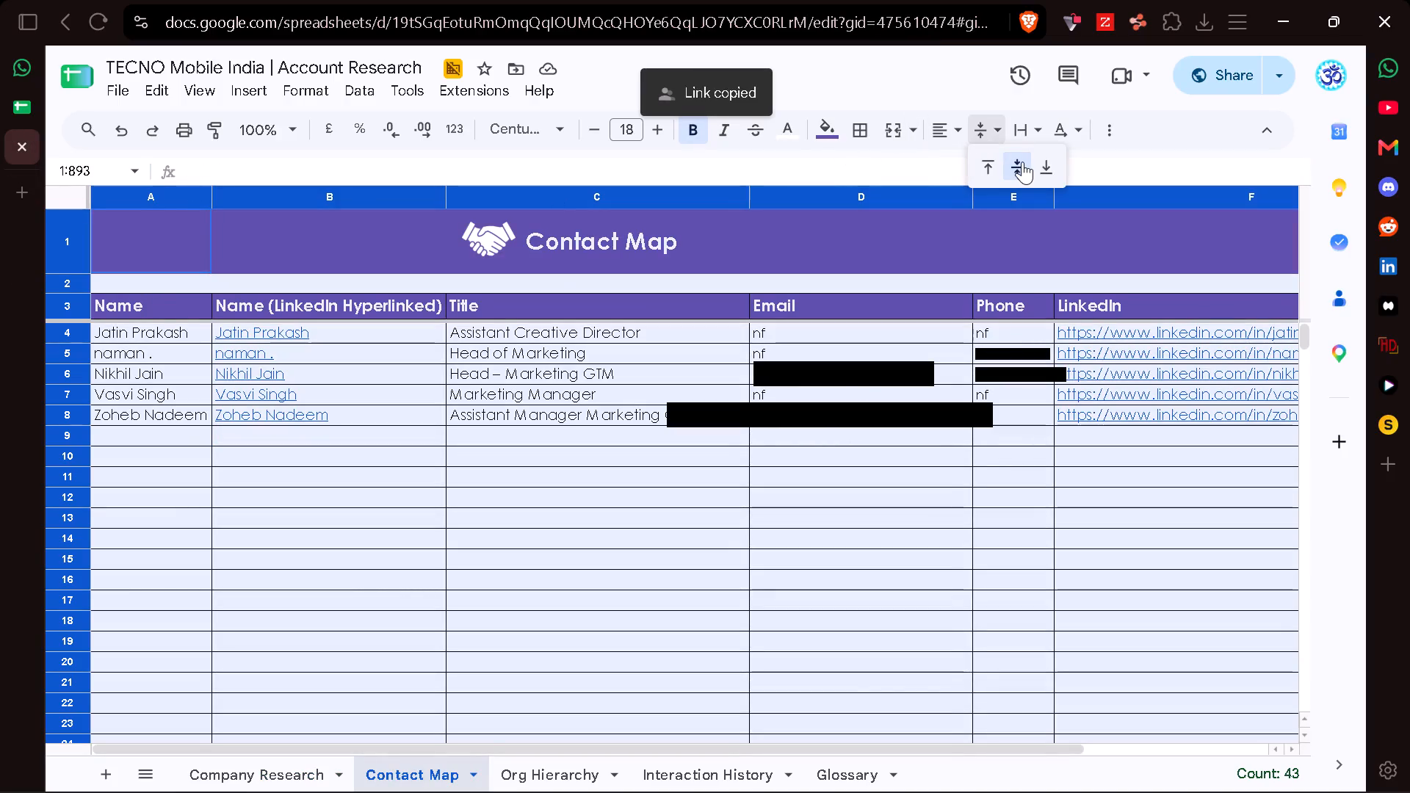
pyautogui.click(135, 242)
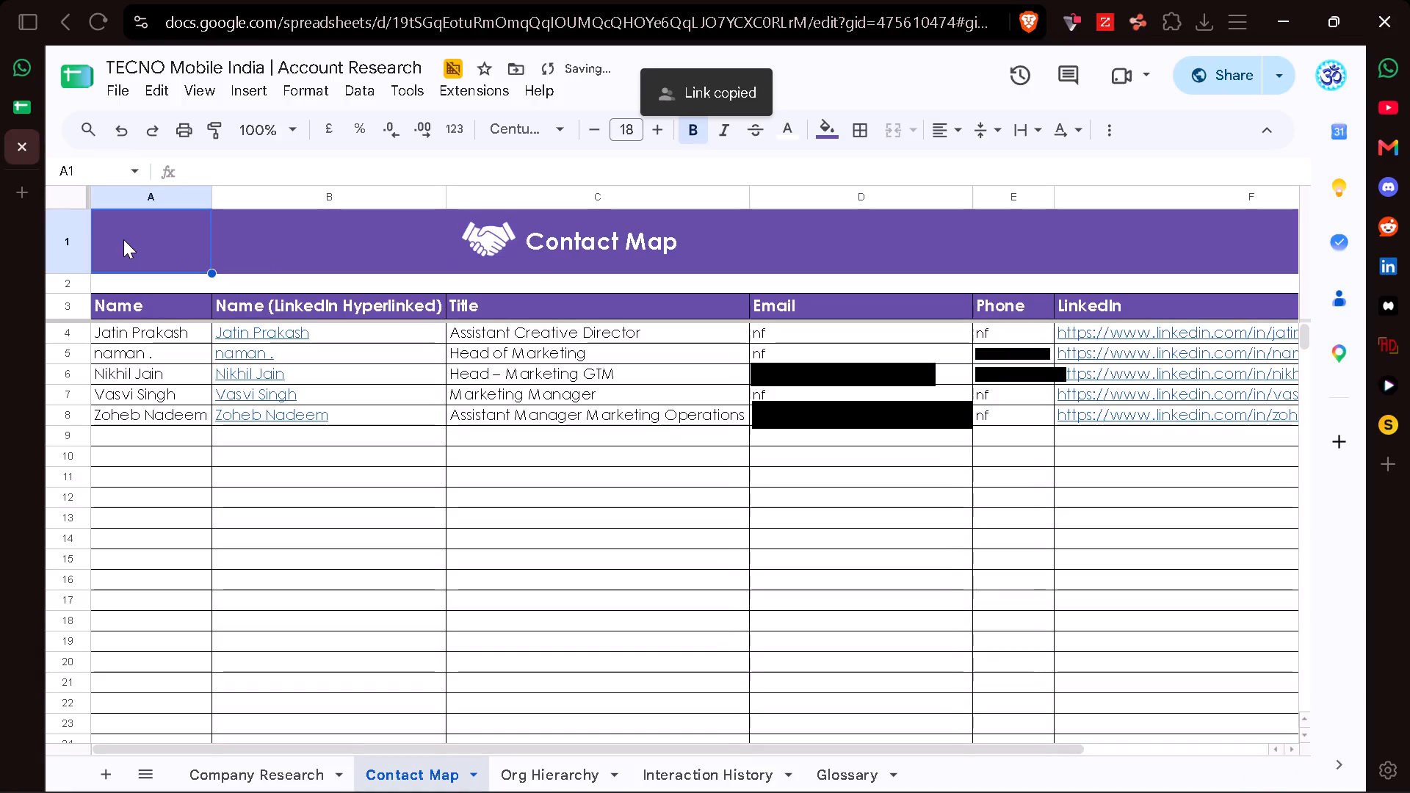
# Close the TECNO Mobile India spreadsheet and enter "Done" in Comments (J92) for TECNO Mobile India in the AR Master Sheet.
pyautogui.click(21, 143)
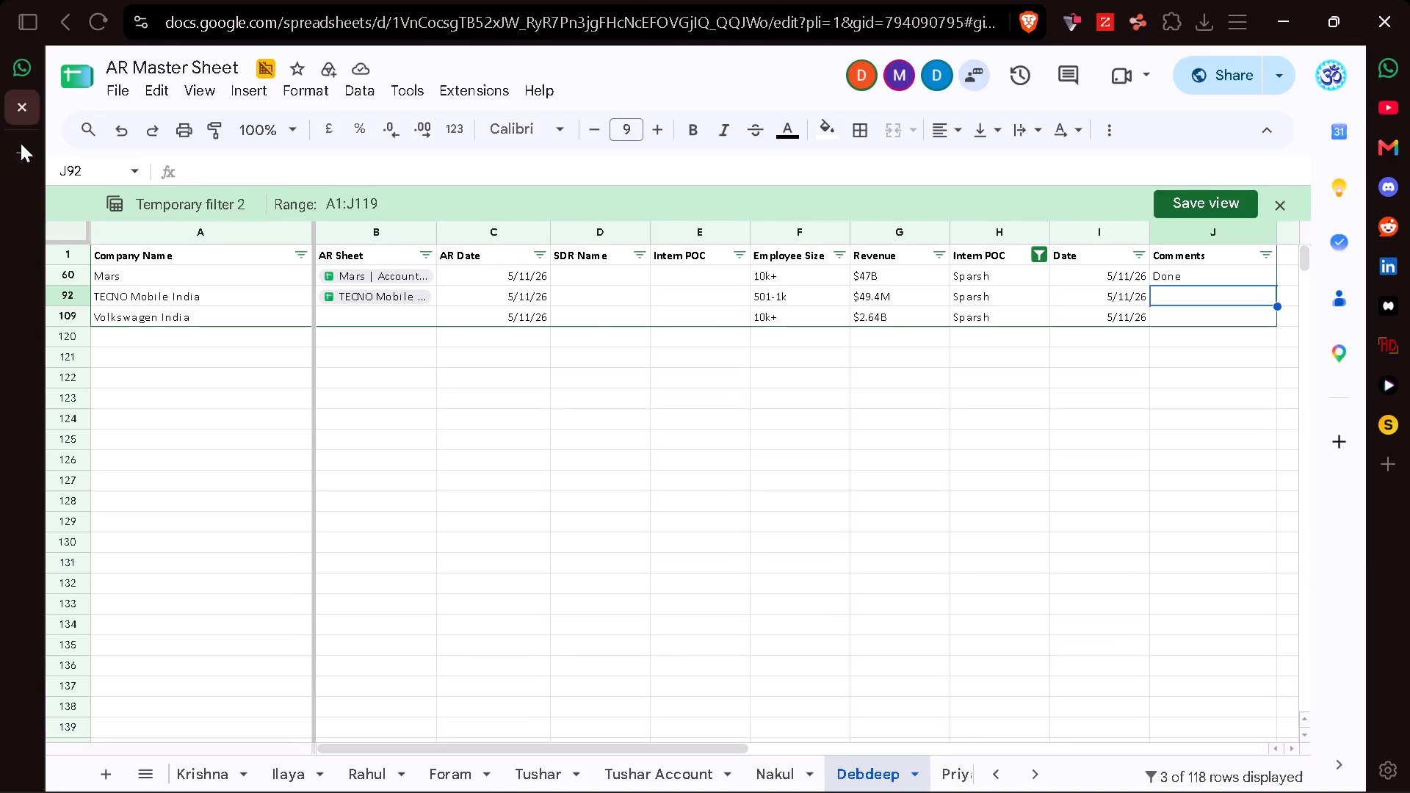
pyautogui.hotkey('shift', 'd')
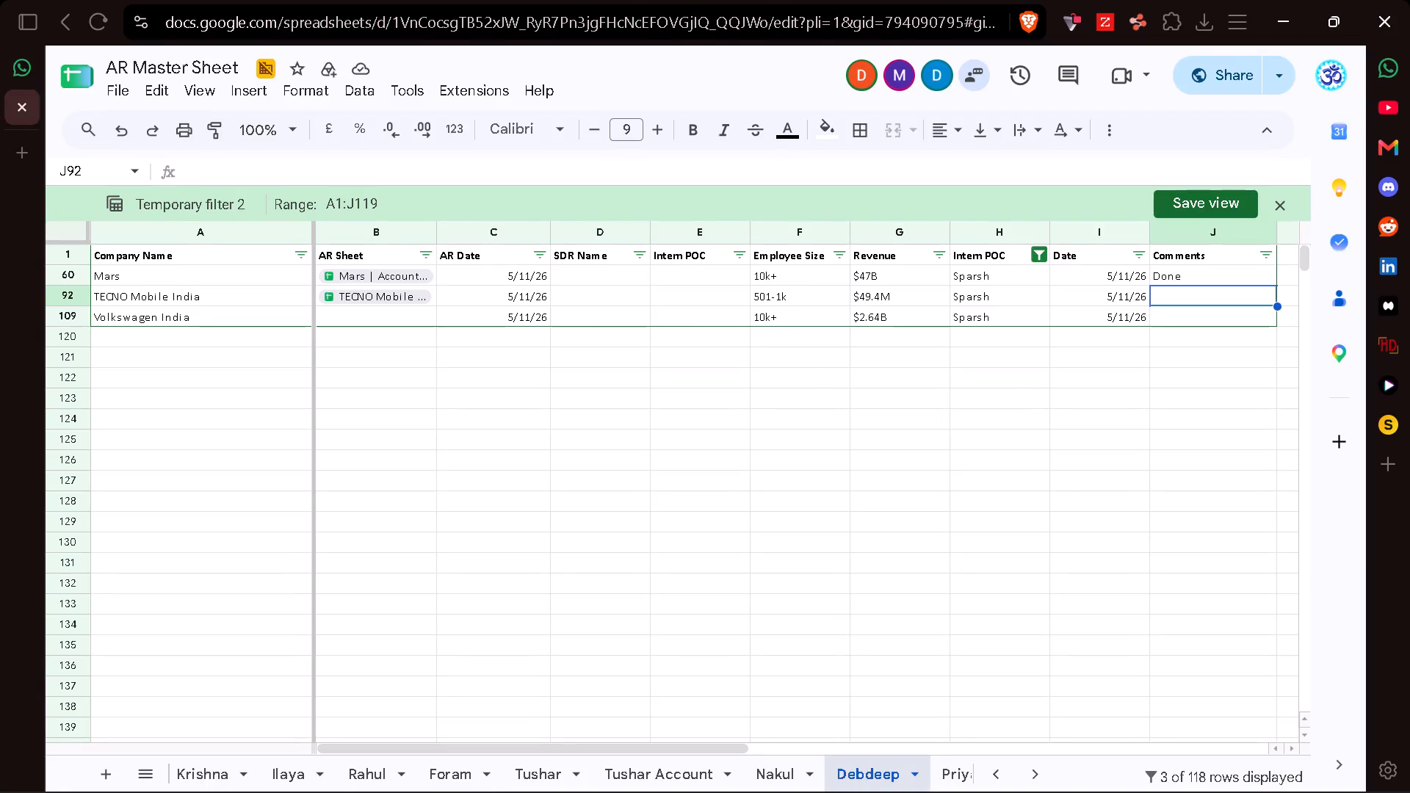
pyautogui.write('one')
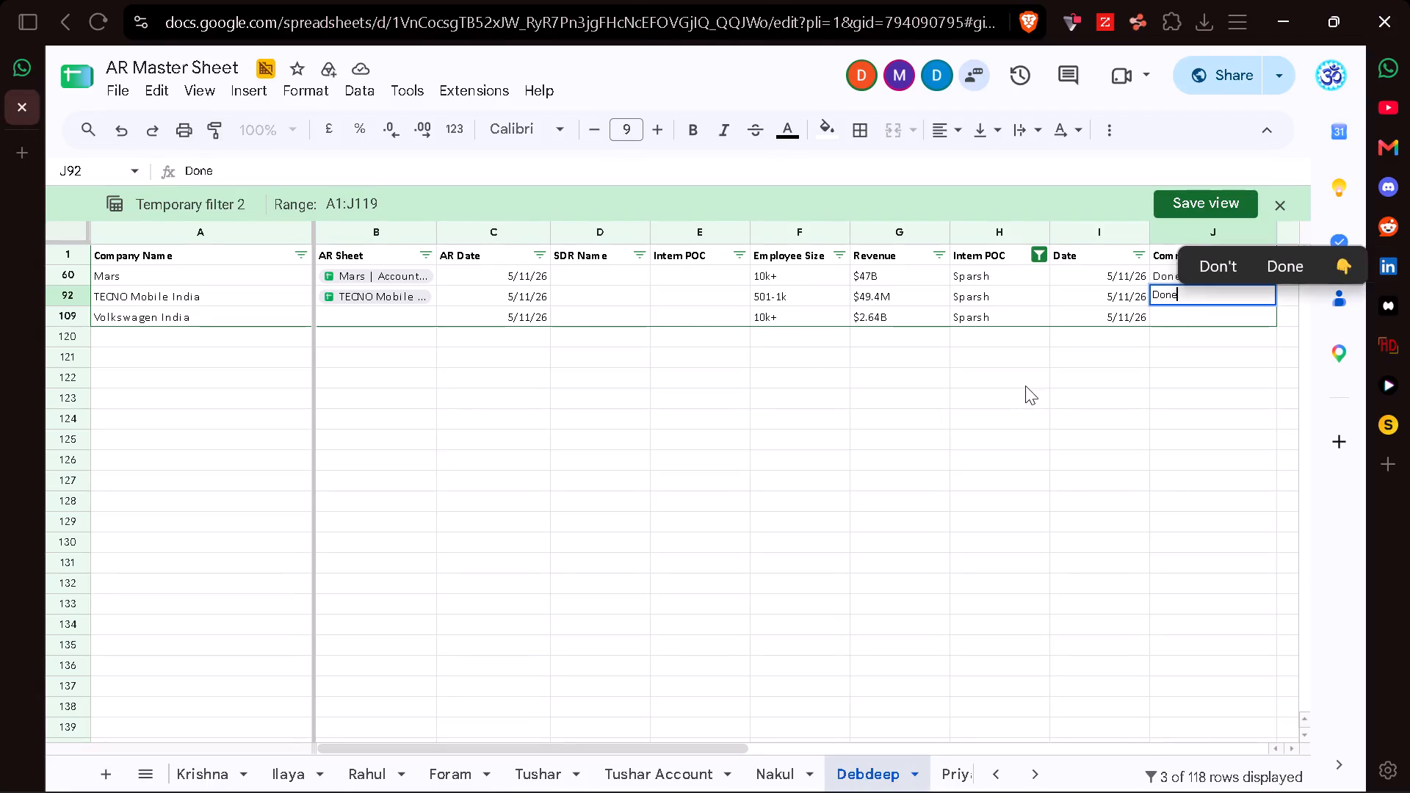
pyautogui.press('Return')
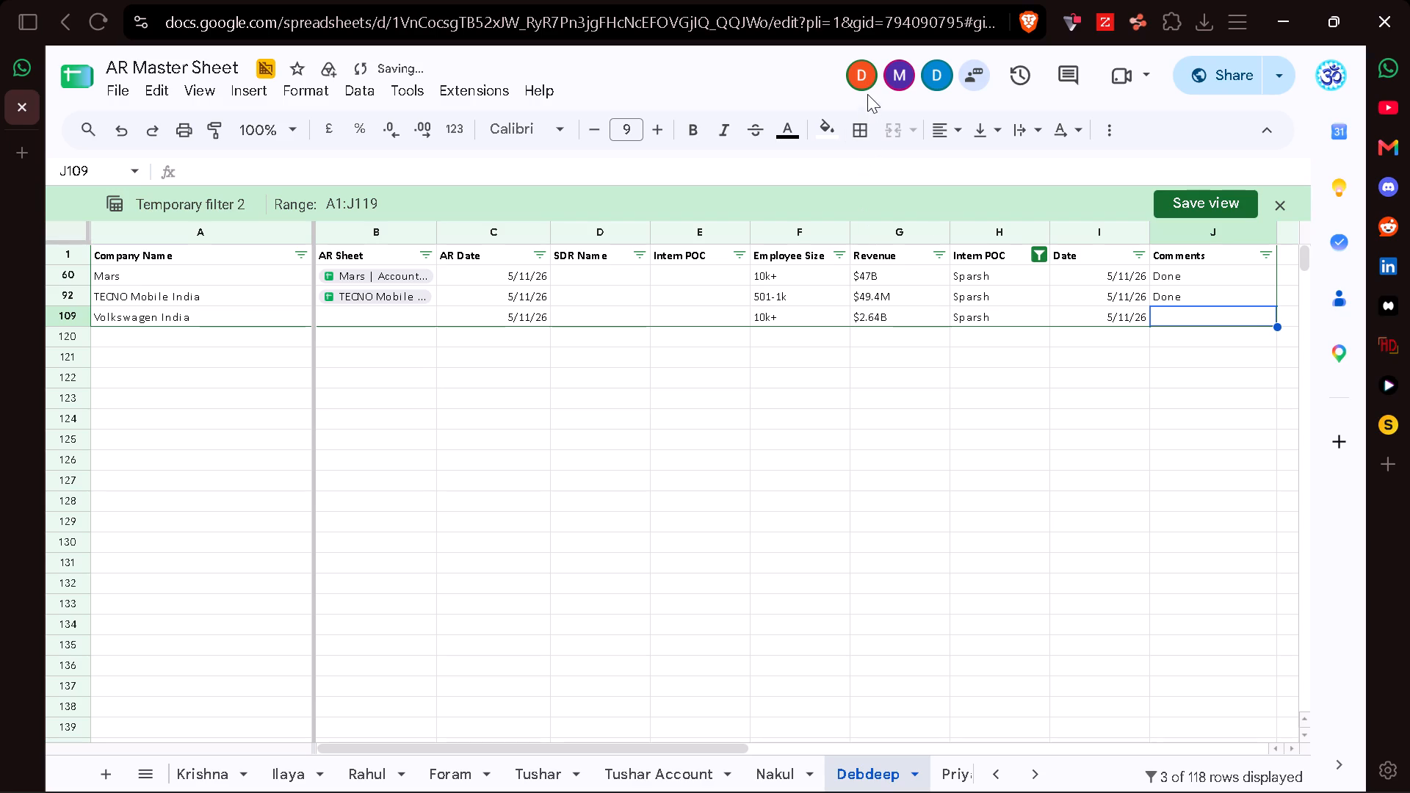
# Check where each of the three collaborators is working in the AR Master Sheet, and return to the Debdeep sheet.
pyautogui.click(865, 87)
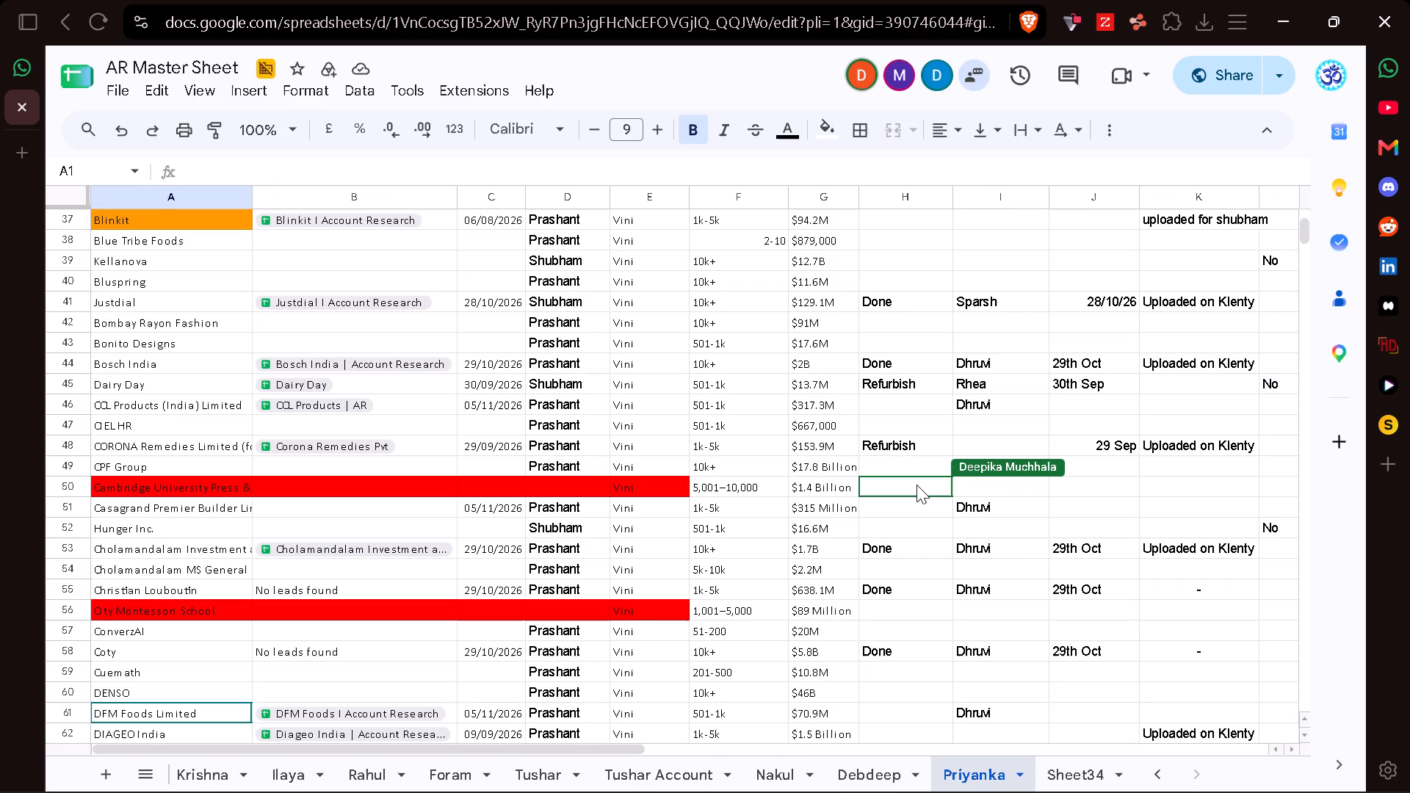
pyautogui.click(900, 82)
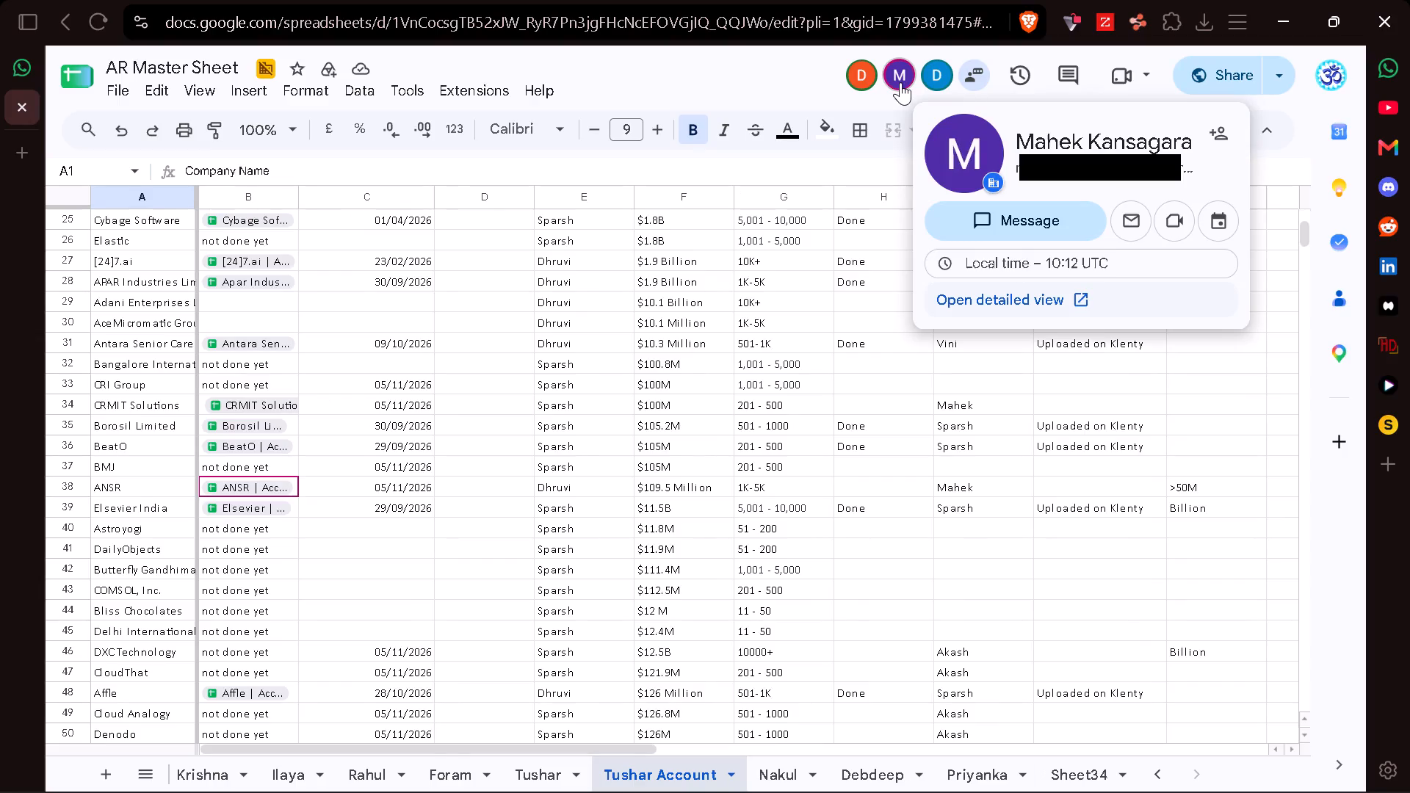
pyautogui.click(952, 78)
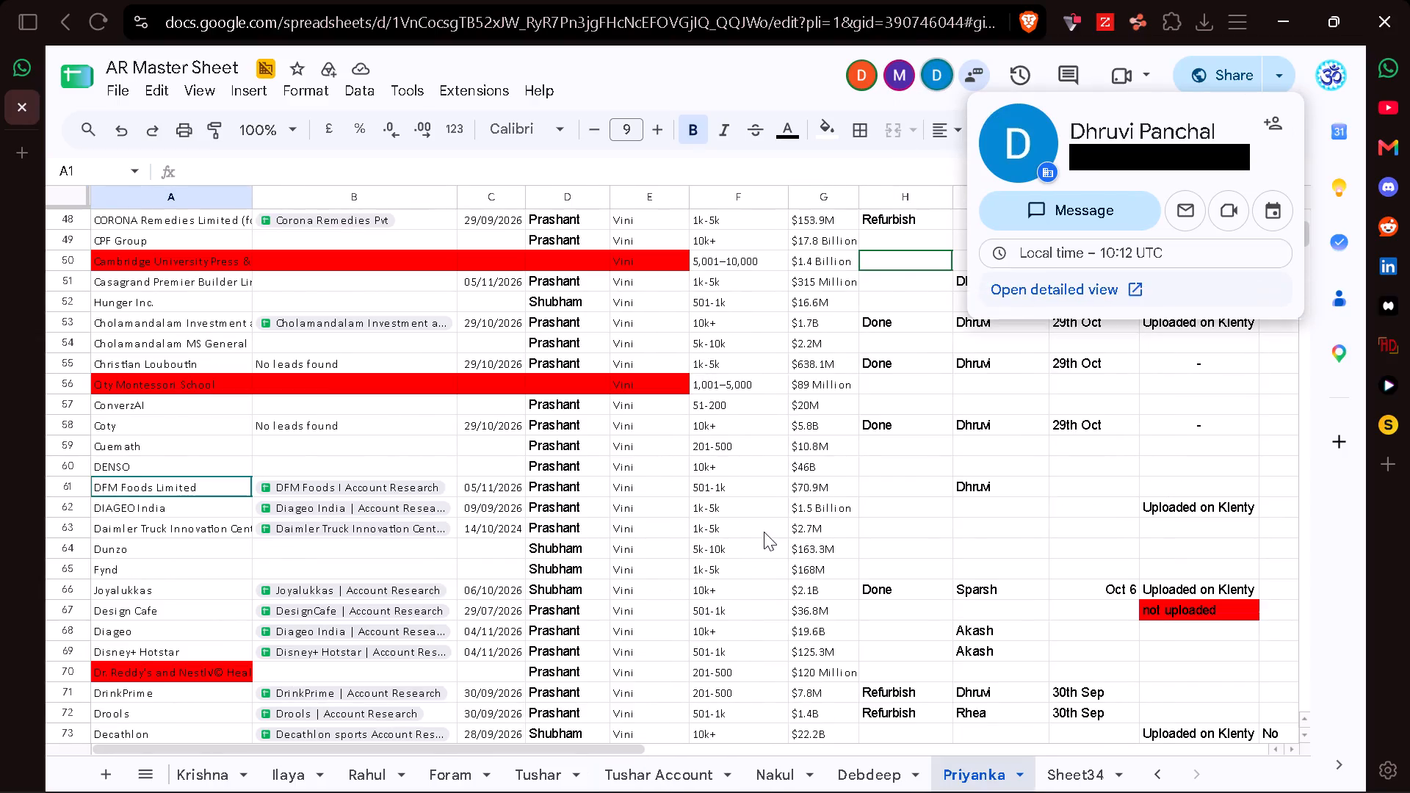
pyautogui.click(867, 761)
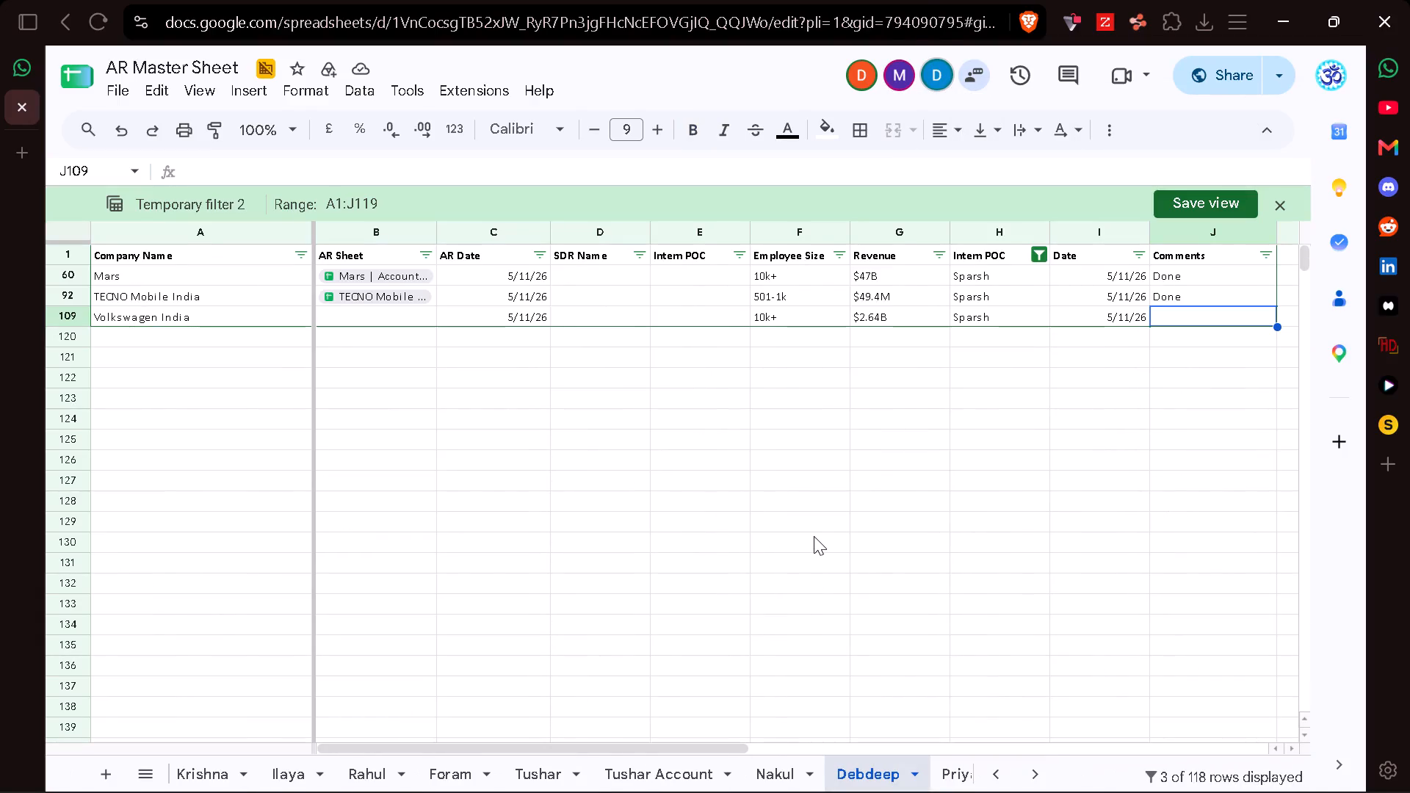
# Select the AR Sheet cell (B109) for Volkswagen India, open LinkedIn Recruiter from a new LinkedIn page and close the feed page.
pyautogui.click(361, 311)
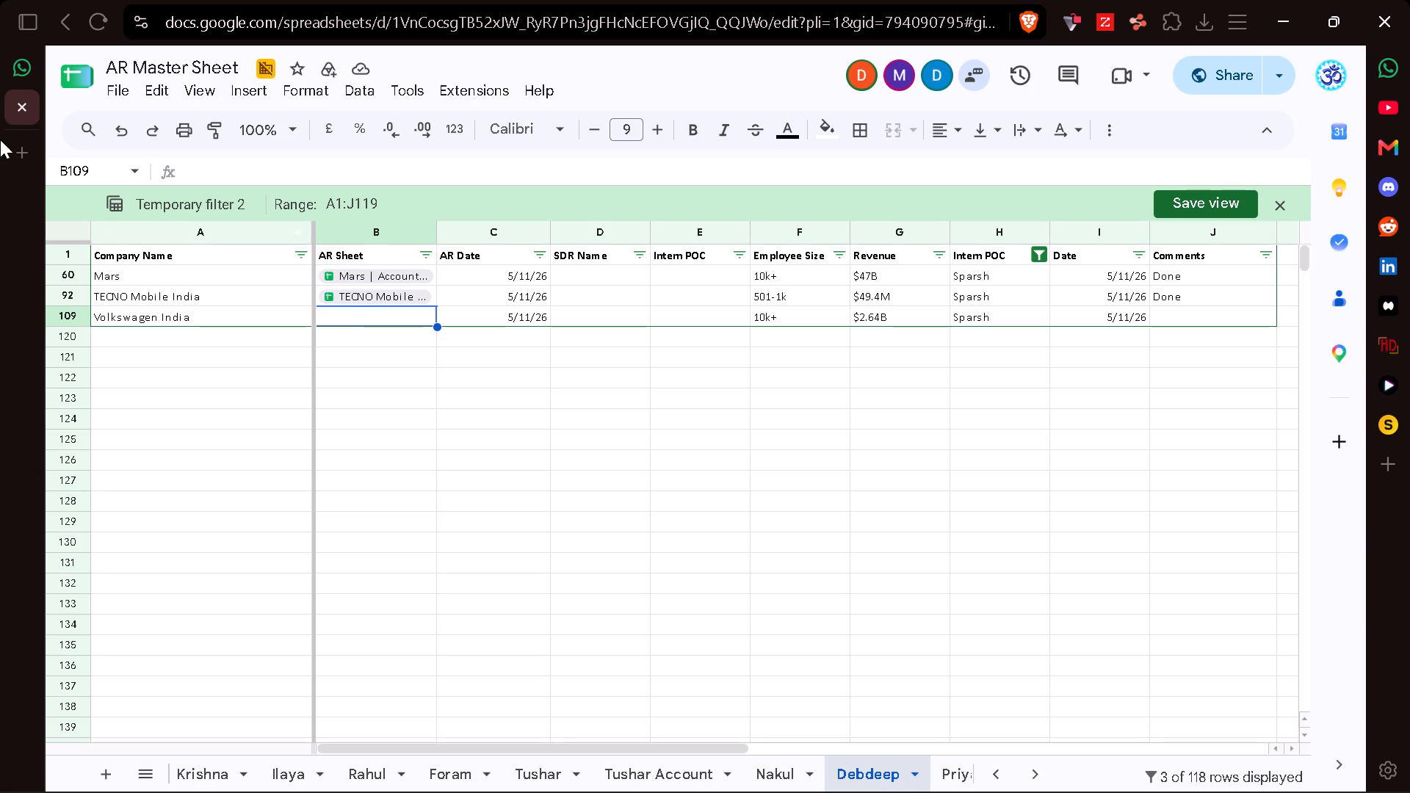
pyautogui.click(23, 145)
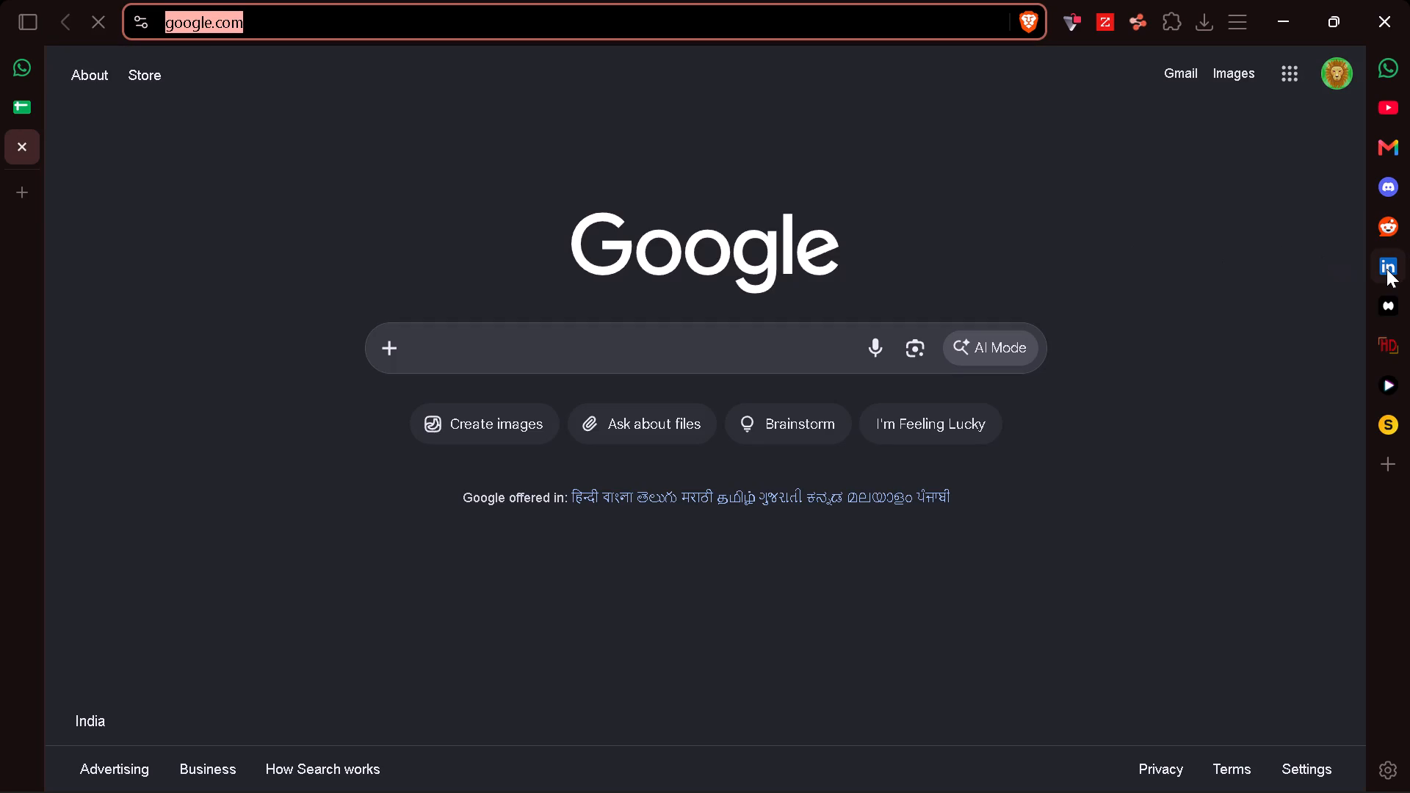
pyautogui.click(1386, 269)
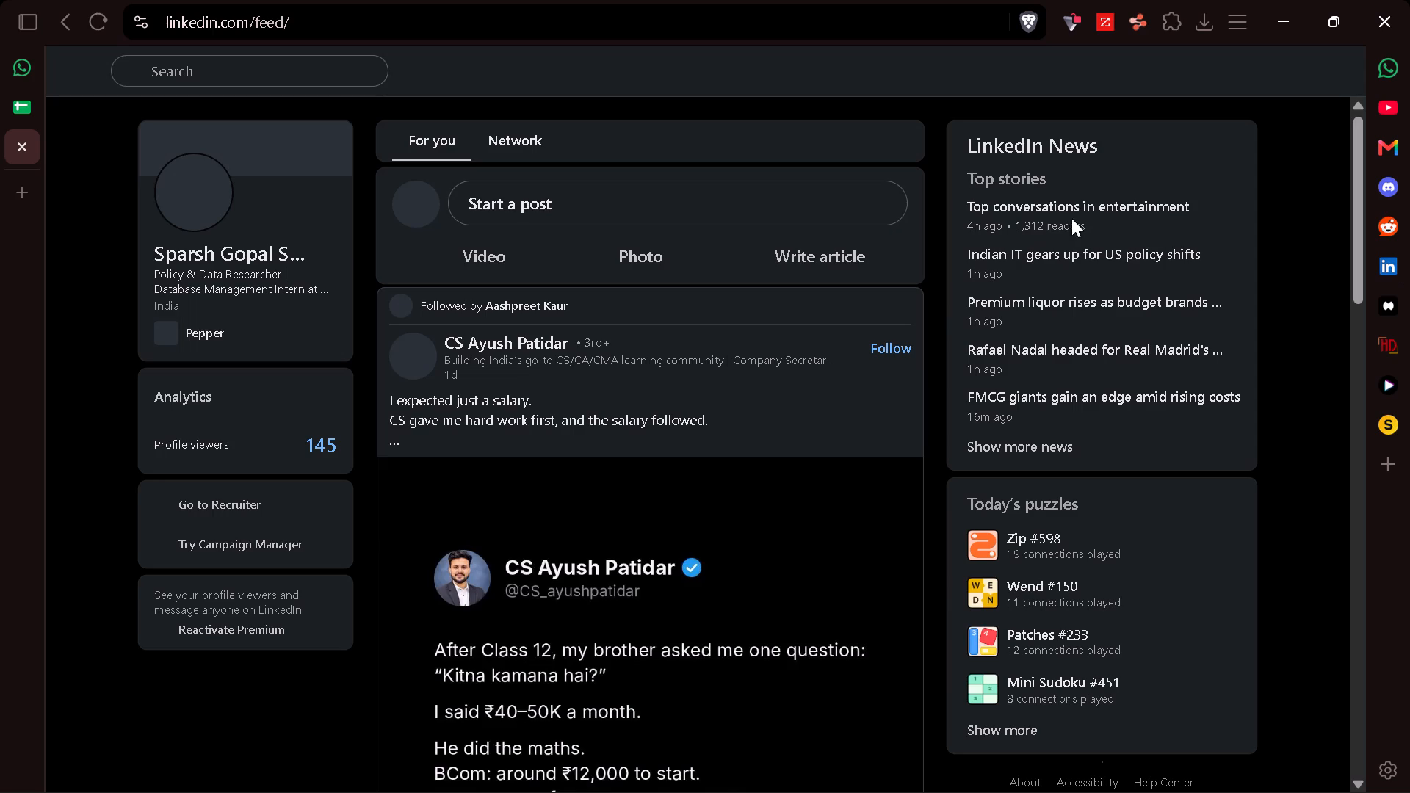
pyautogui.click(1304, 67)
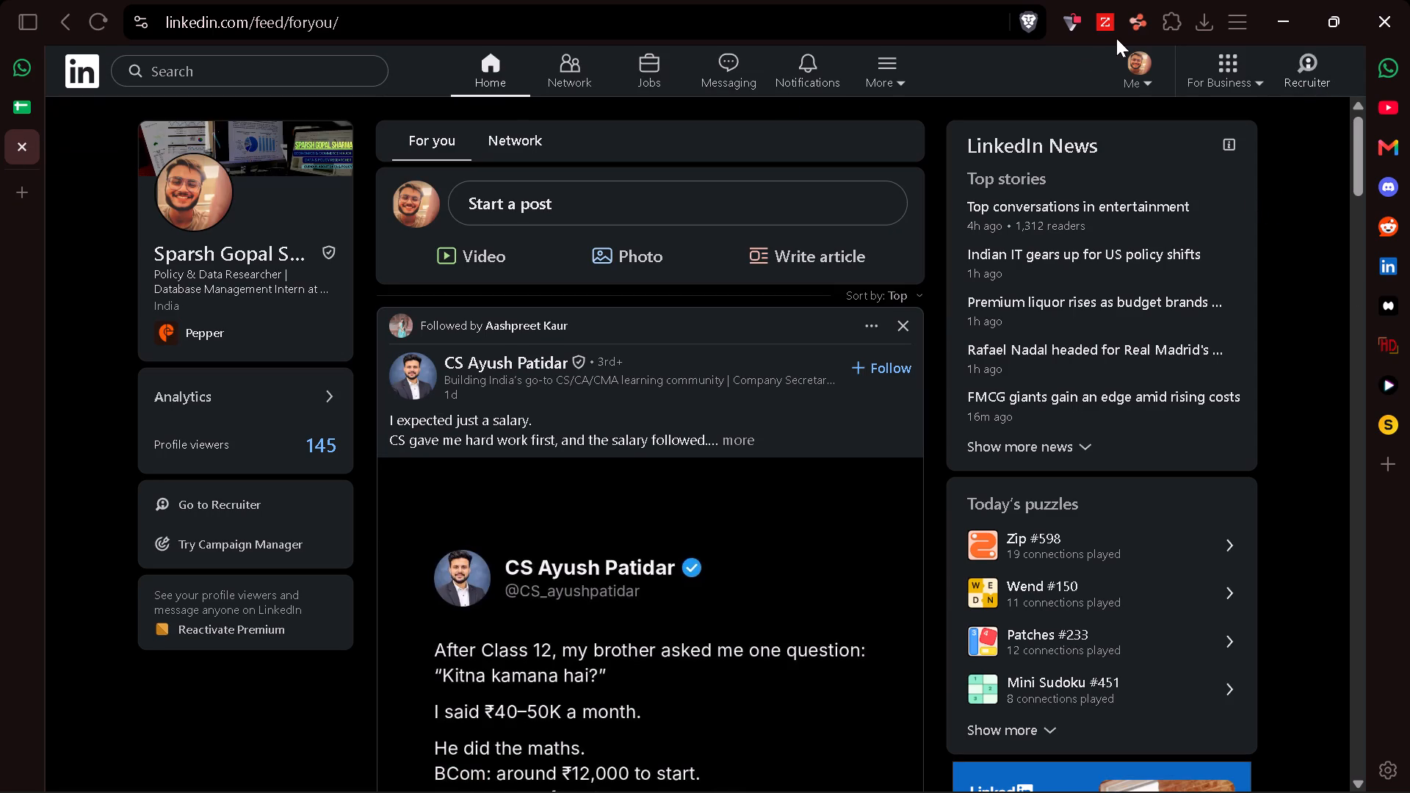
pyautogui.click(1306, 75)
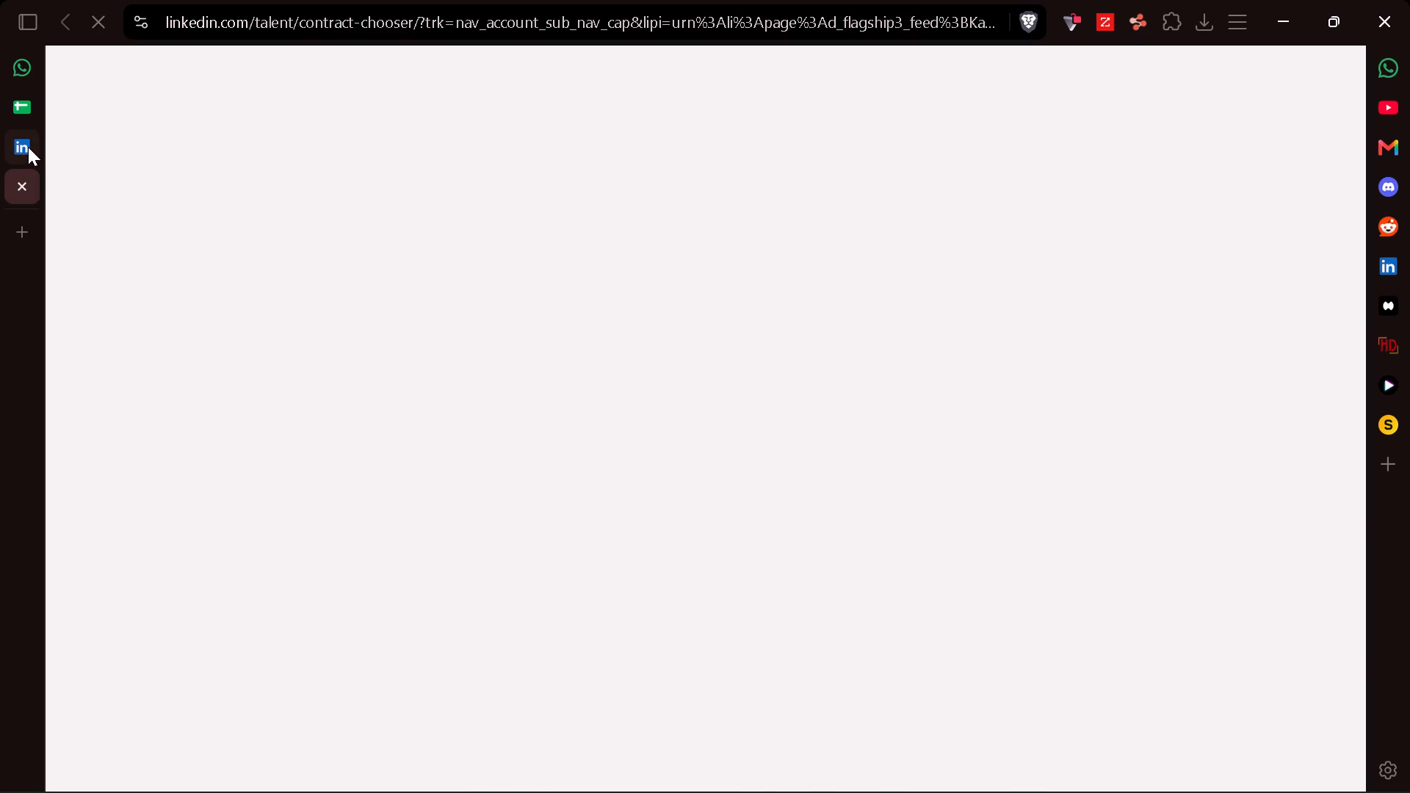
pyautogui.doubleClick(28, 147)
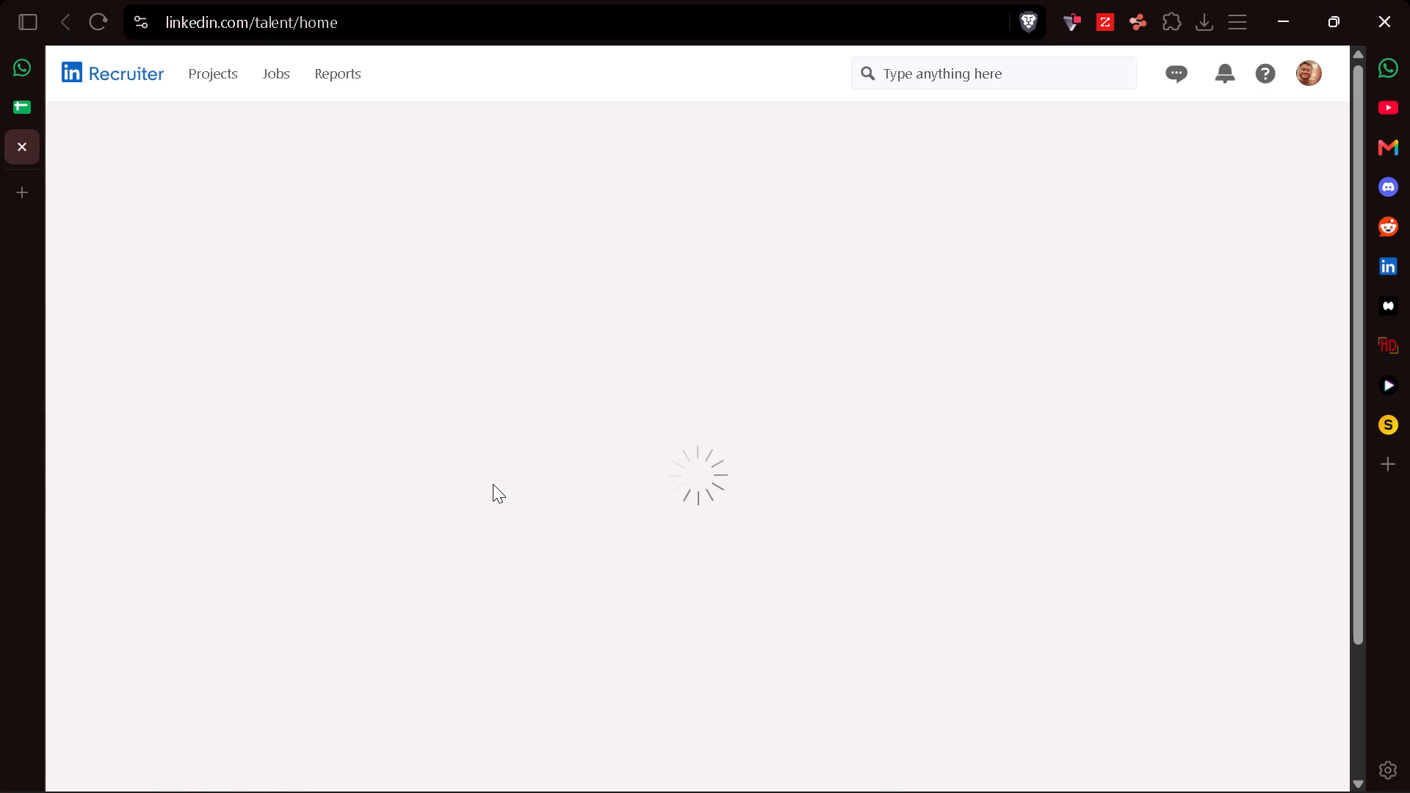
# Start a new LinkedIn Recruiter project named "AR for Volkswagen India", copying the company name from the AR Master Sheet (A109).
pyautogui.moveTo(998, 472); pyautogui.dragTo(1048, 432)
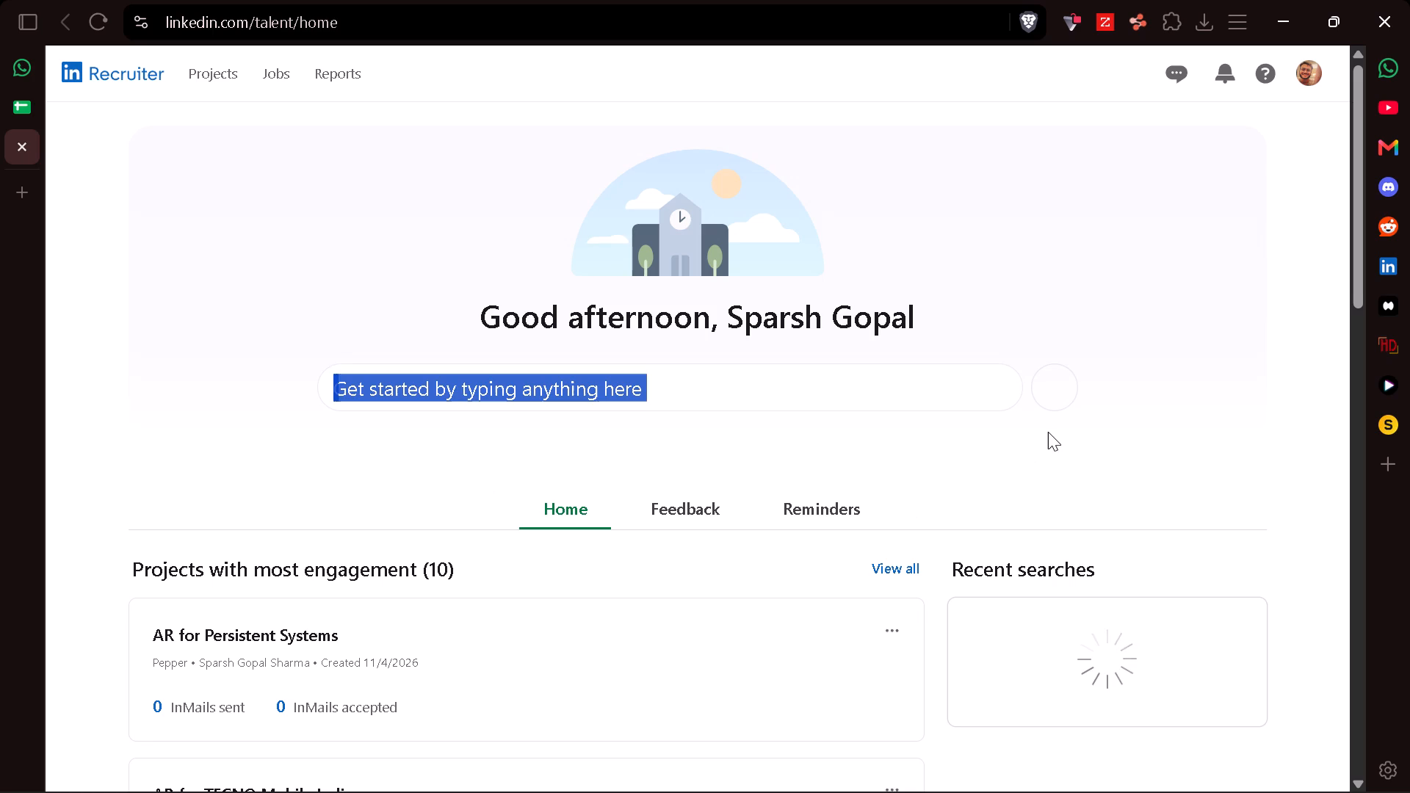
pyautogui.moveTo(1048, 432); pyautogui.dragTo(1051, 424)
pyautogui.click(933, 422)
pyautogui.click(1046, 407)
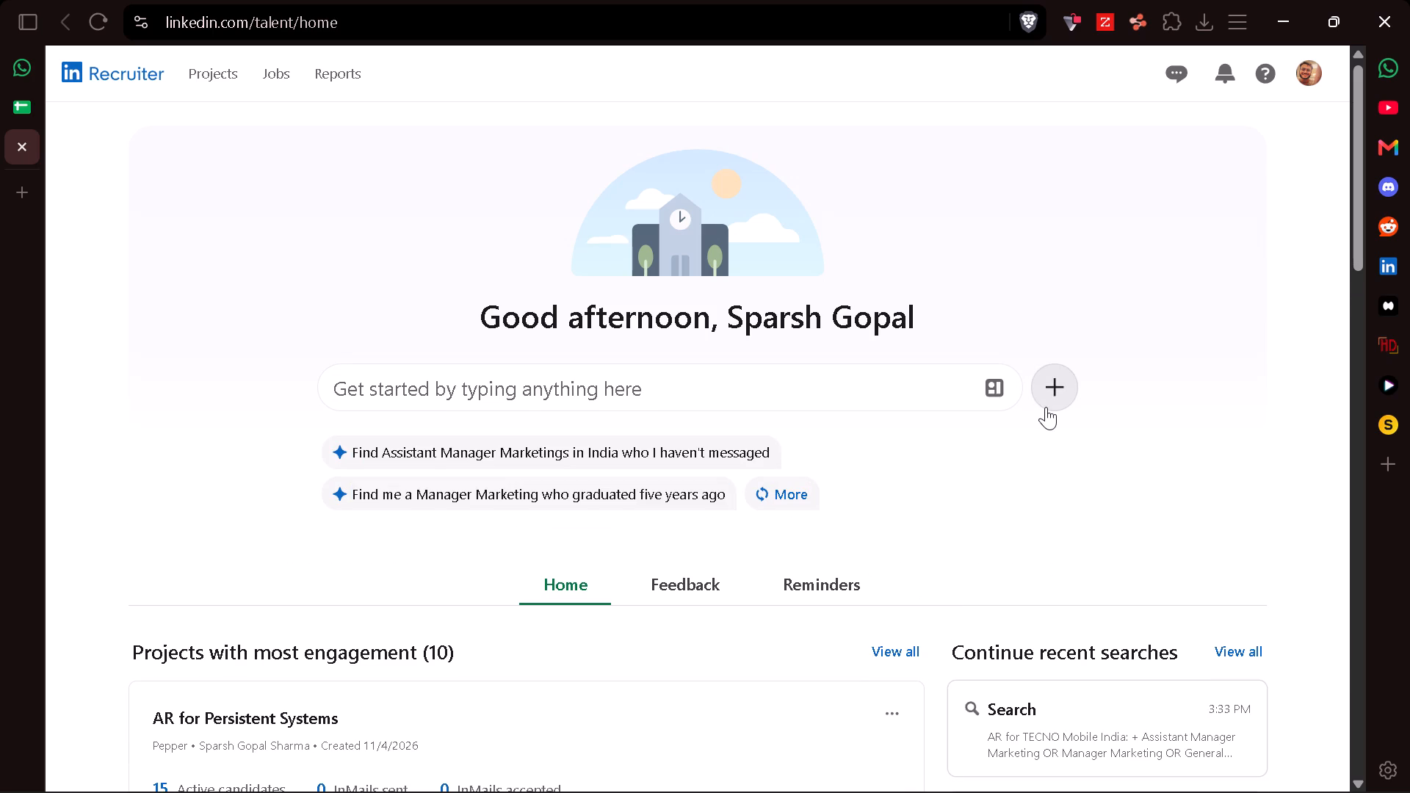
pyautogui.click(955, 473)
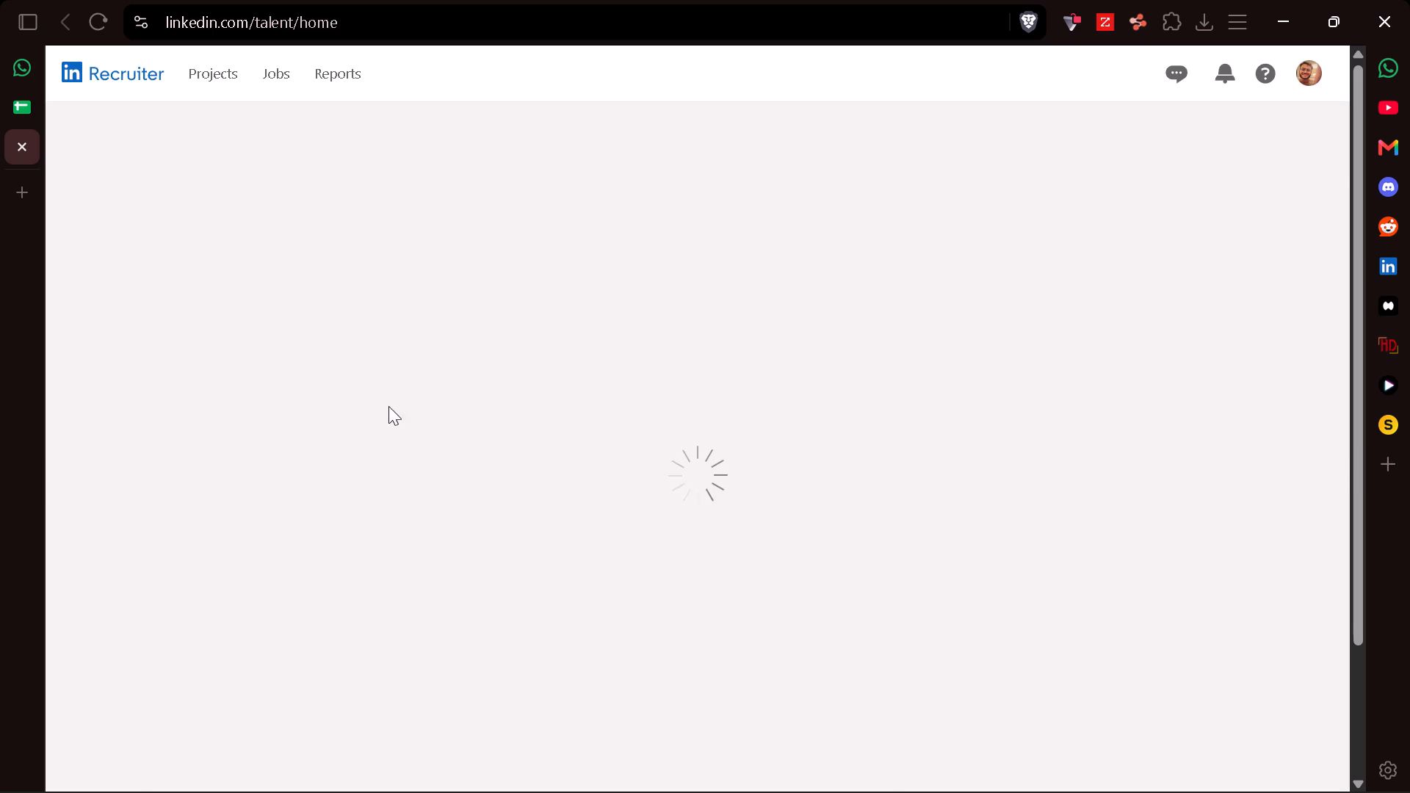
pyautogui.click(279, 344)
pyautogui.write('AR for')
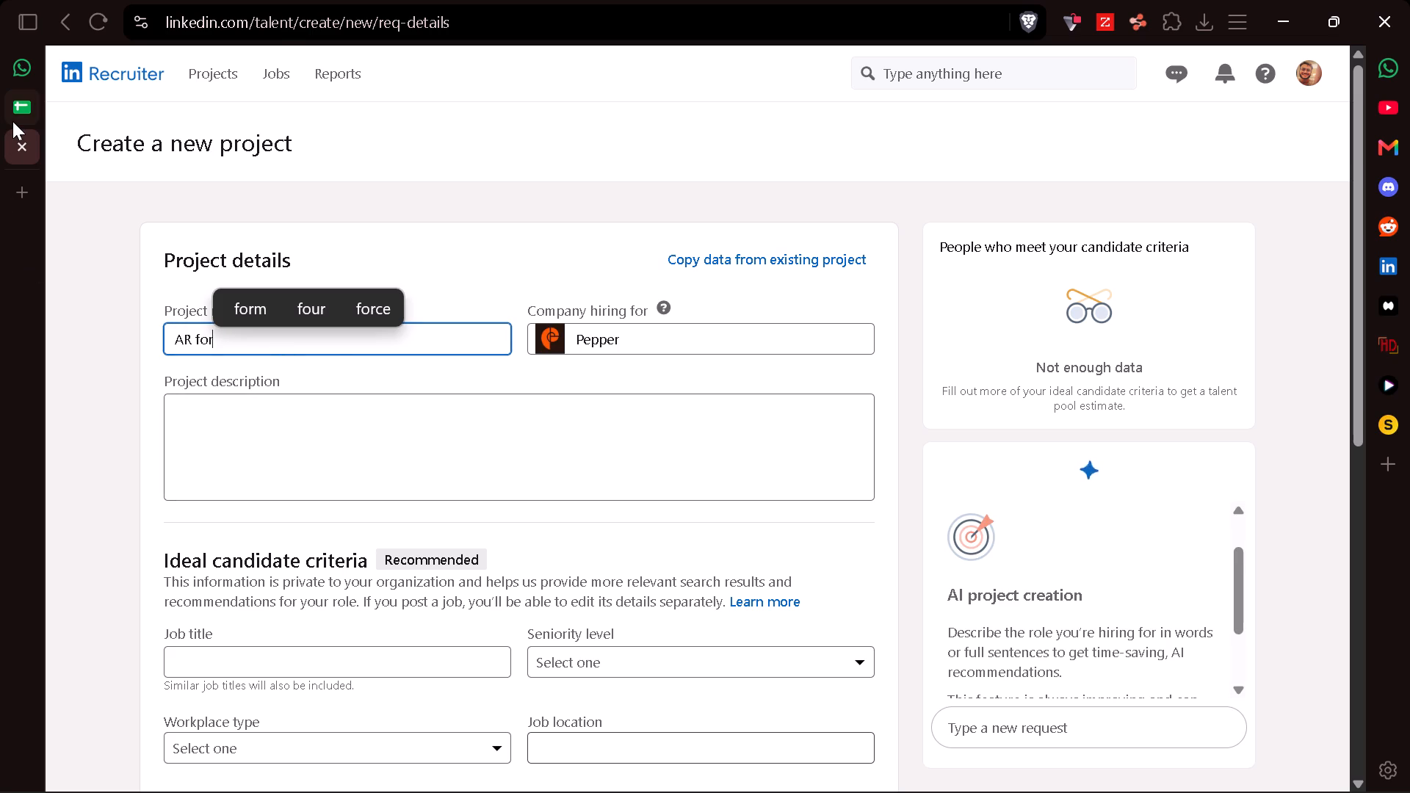
pyautogui.click(12, 121)
pyautogui.click(132, 321)
pyautogui.hotkey('ctrl', 'c')
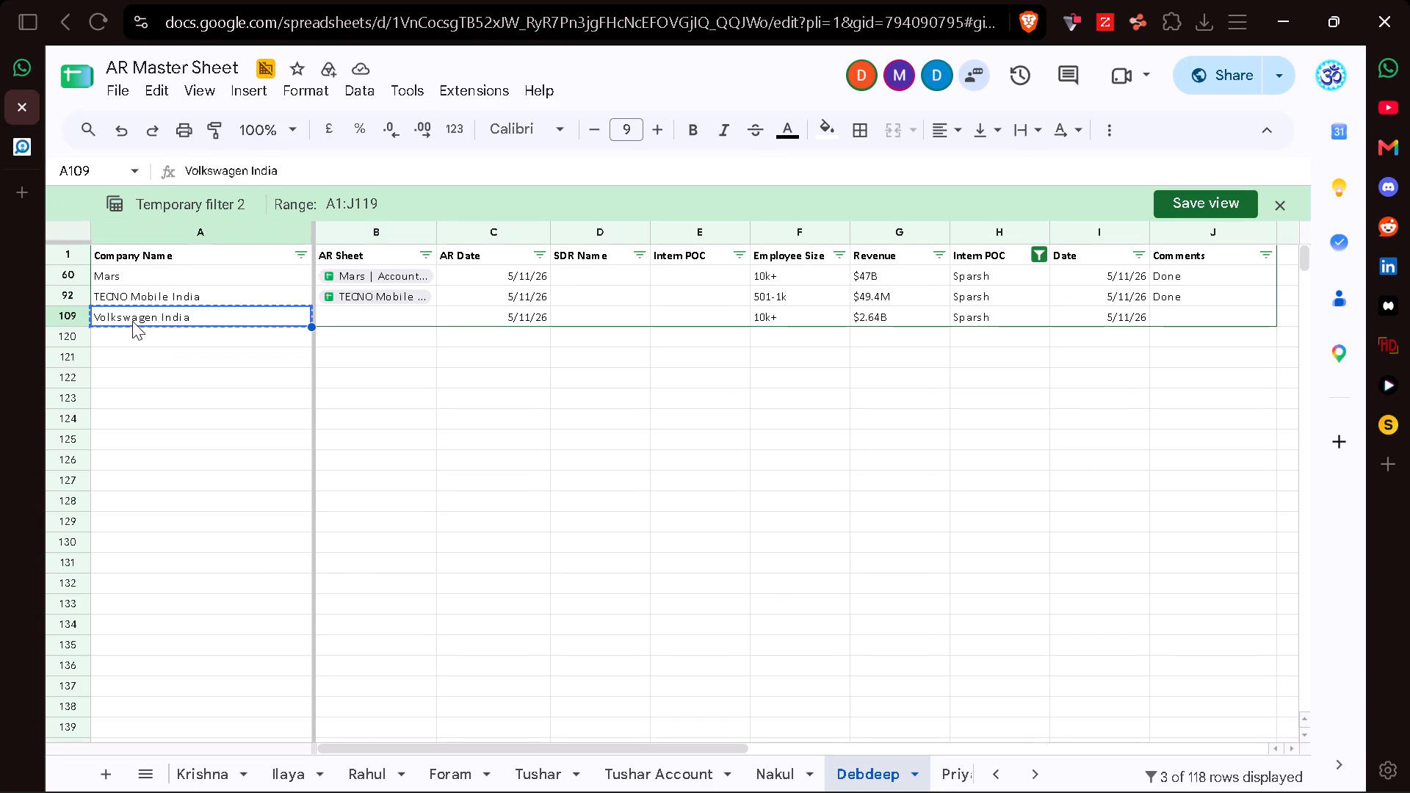
pyautogui.press('Right')
pyautogui.click(12, 152)
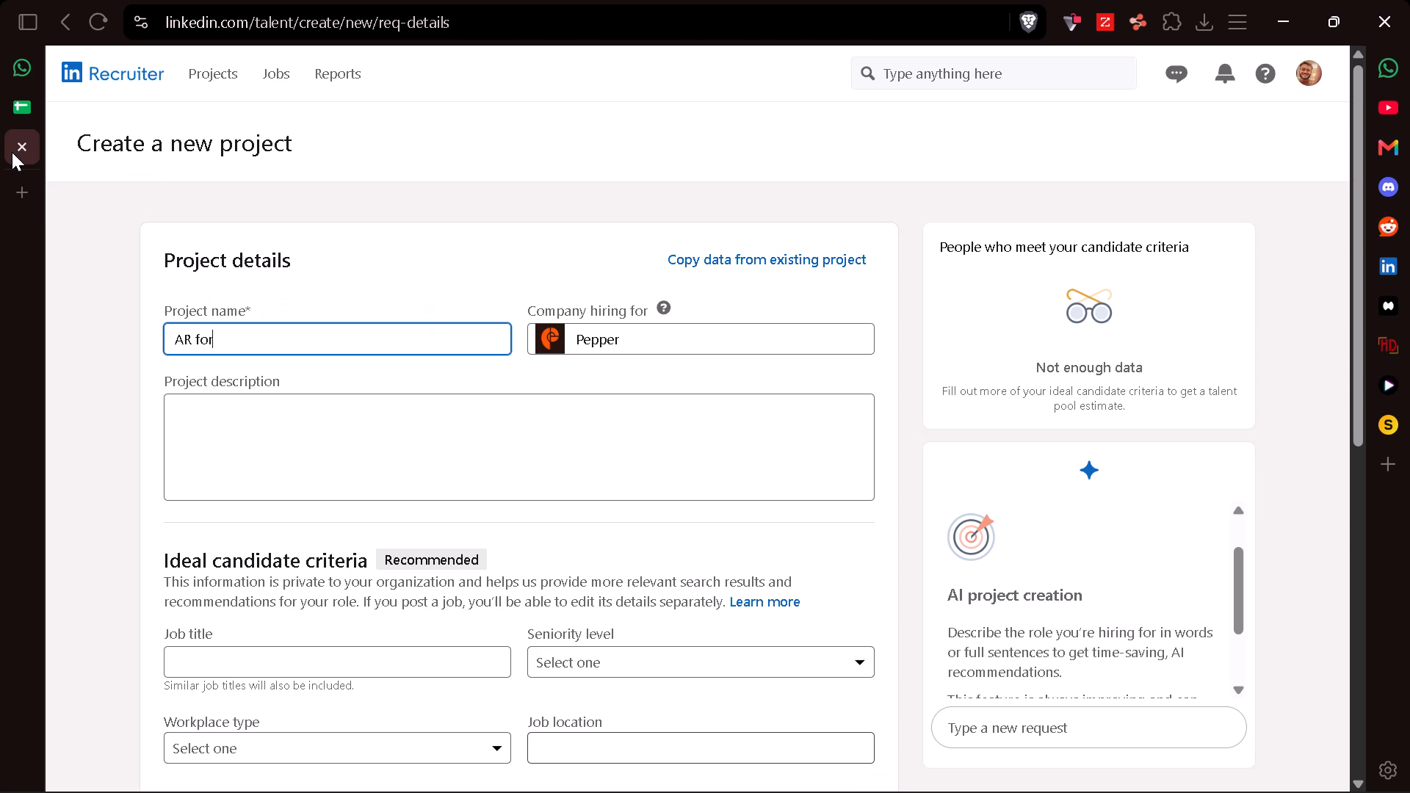
pyautogui.press('space')
pyautogui.hotkey('ctrl', 'v')
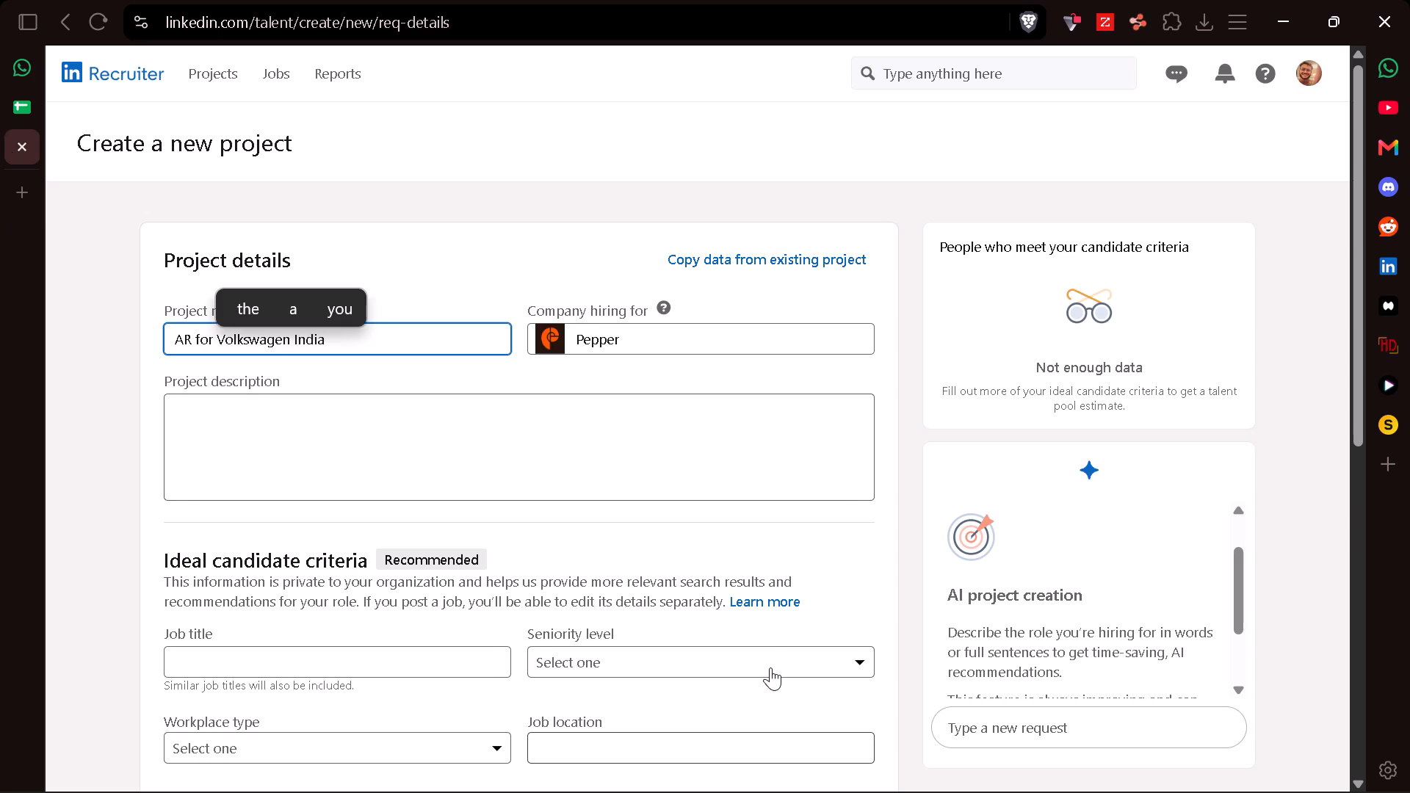
# Create the "AR for Volkswagen India" project and proceed to its Recruiter search.
pyautogui.scroll(-6, 770, 667)
pyautogui.click(798, 621)
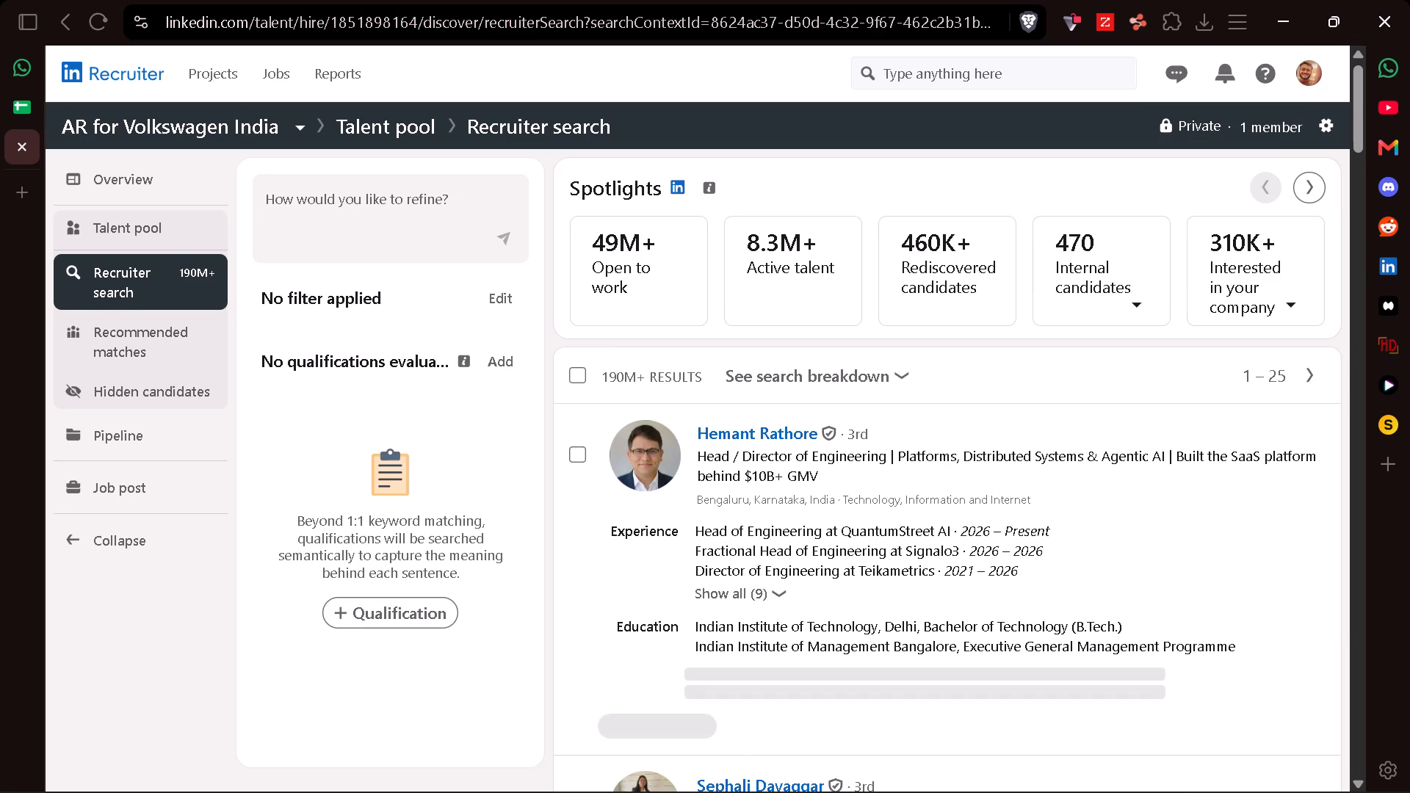
# Apply the saved custom filter "main" to the Volkswagen India project's candidate search.
pyautogui.click(506, 297)
pyautogui.click(506, 314)
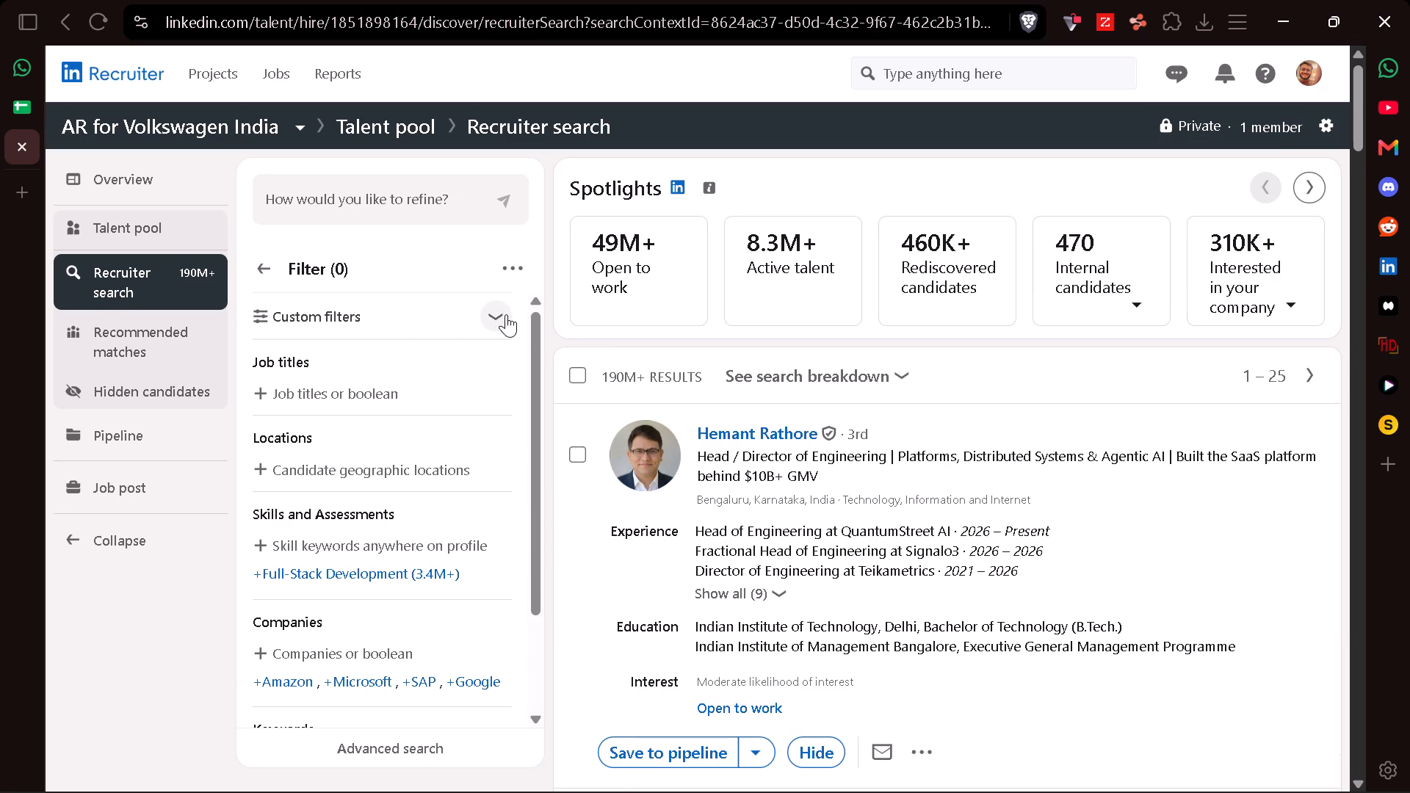
pyautogui.click(291, 358)
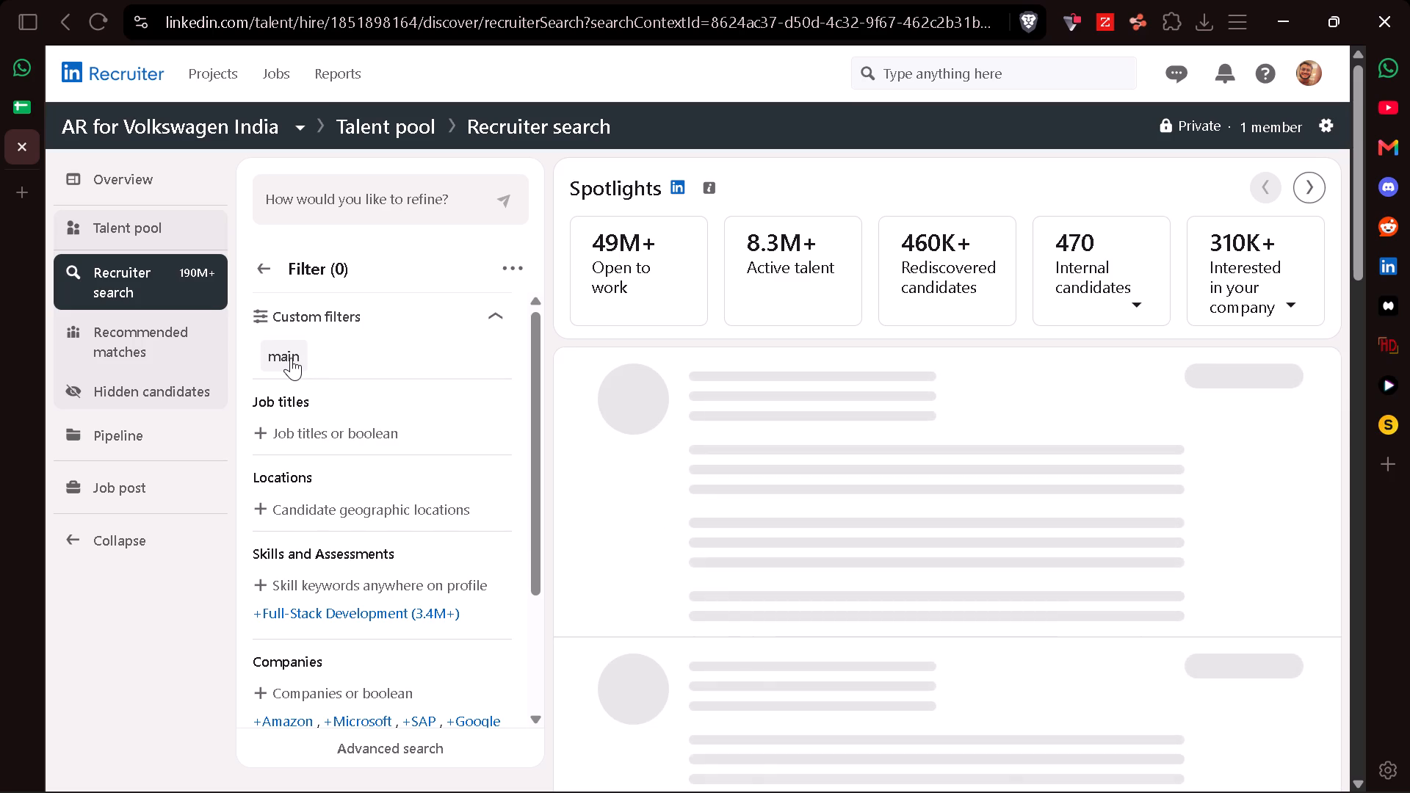
# Replace the Justdial company filter with Volkswagen India, restricted to current employees.
pyautogui.scroll(-2, 367, 551)
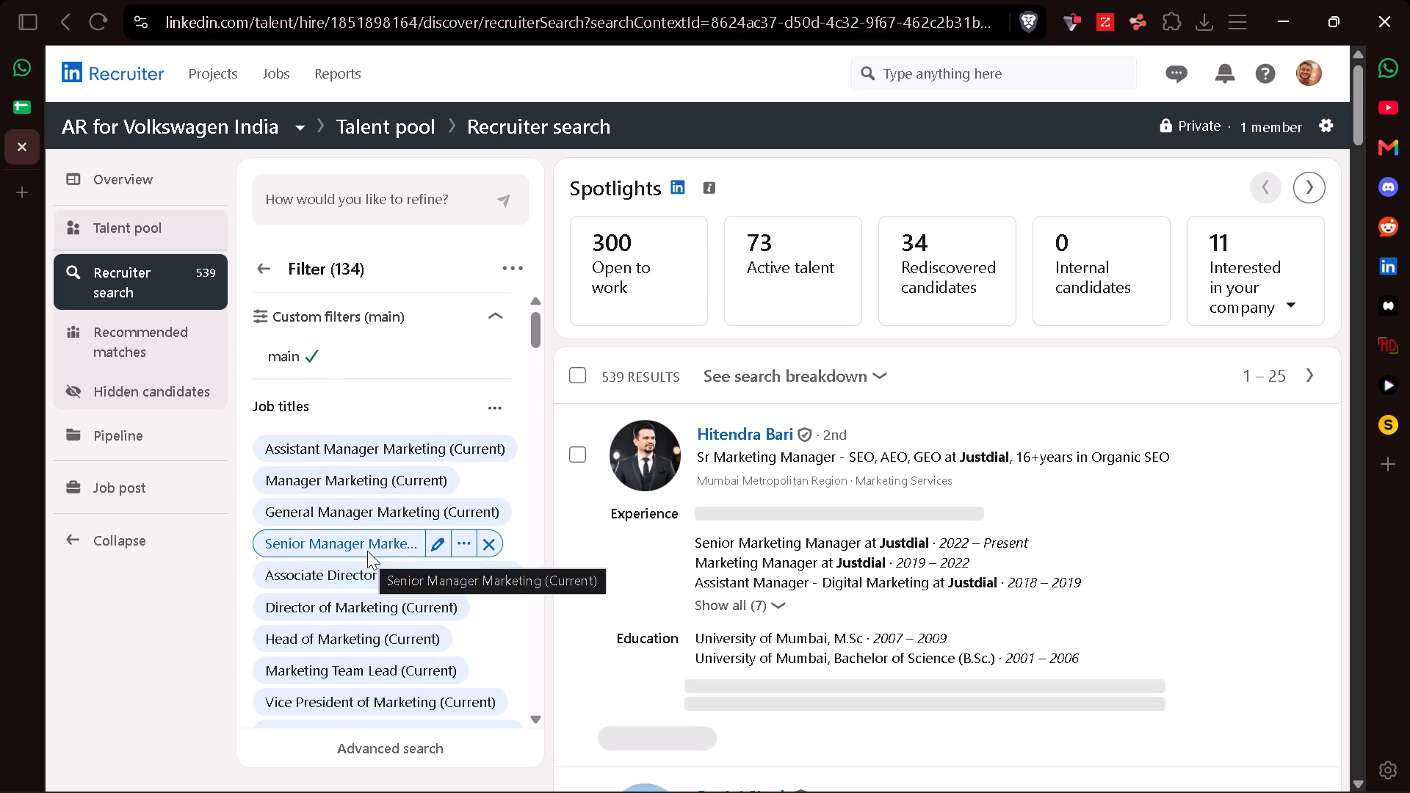
pyautogui.scroll(-13, 367, 551)
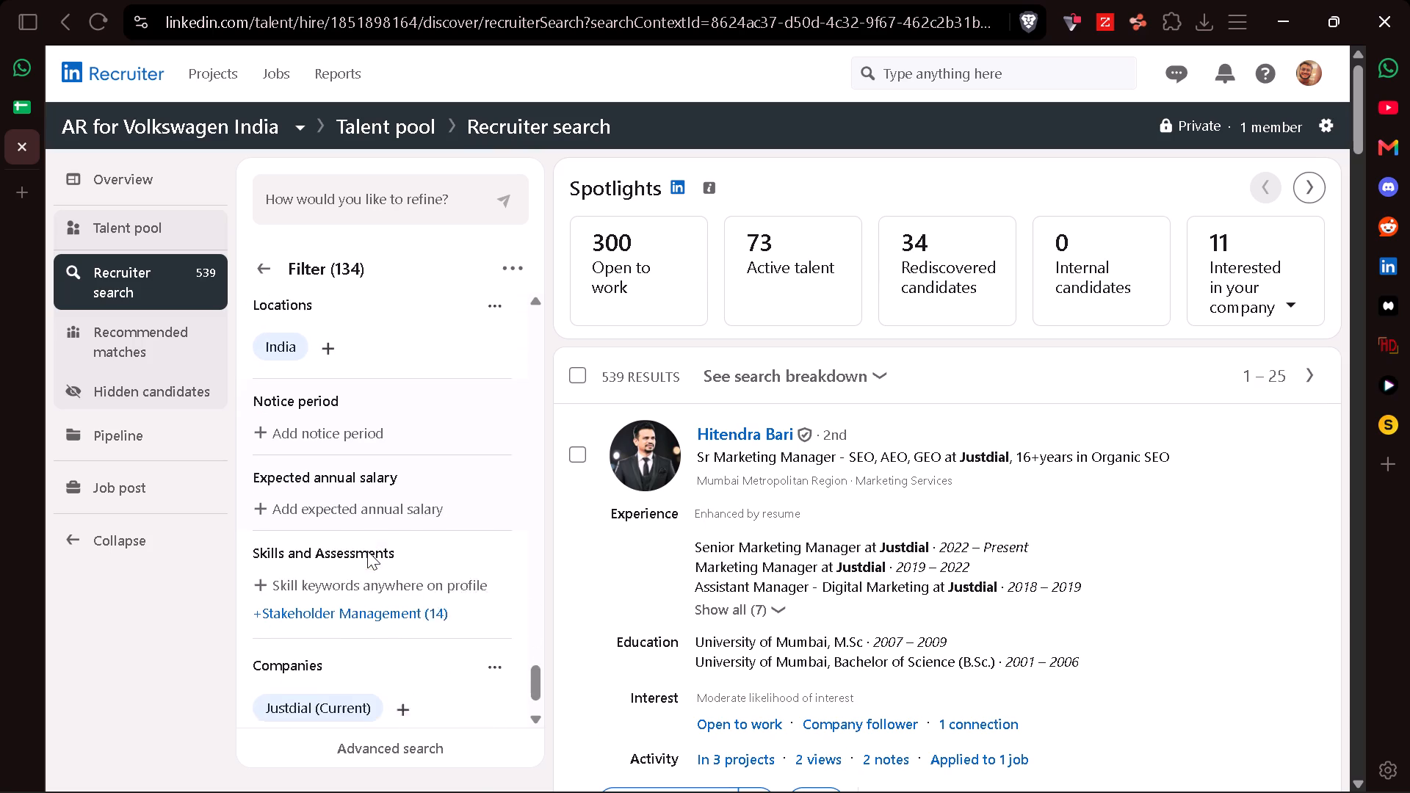
pyautogui.scroll(-1, 367, 551)
pyautogui.click(369, 622)
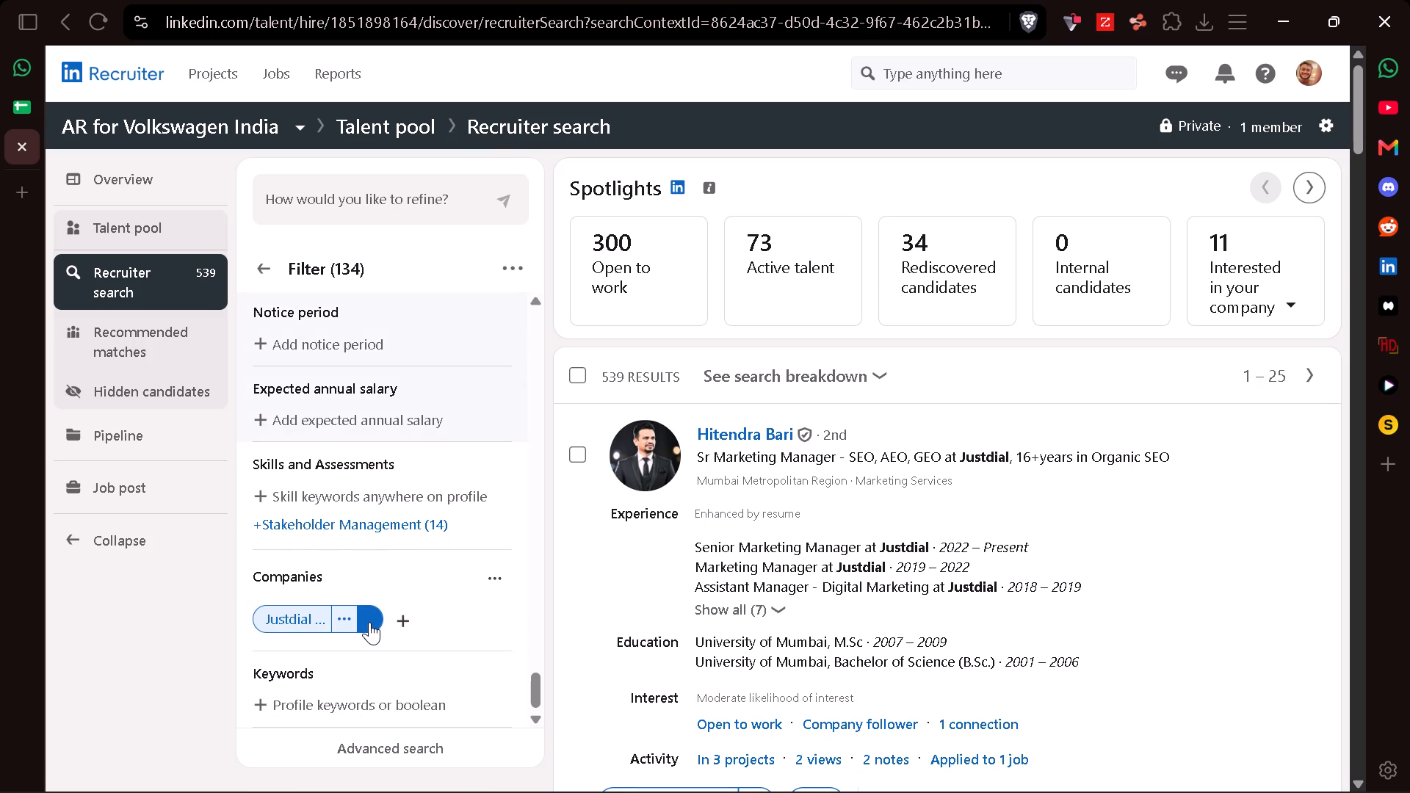
pyautogui.click(336, 627)
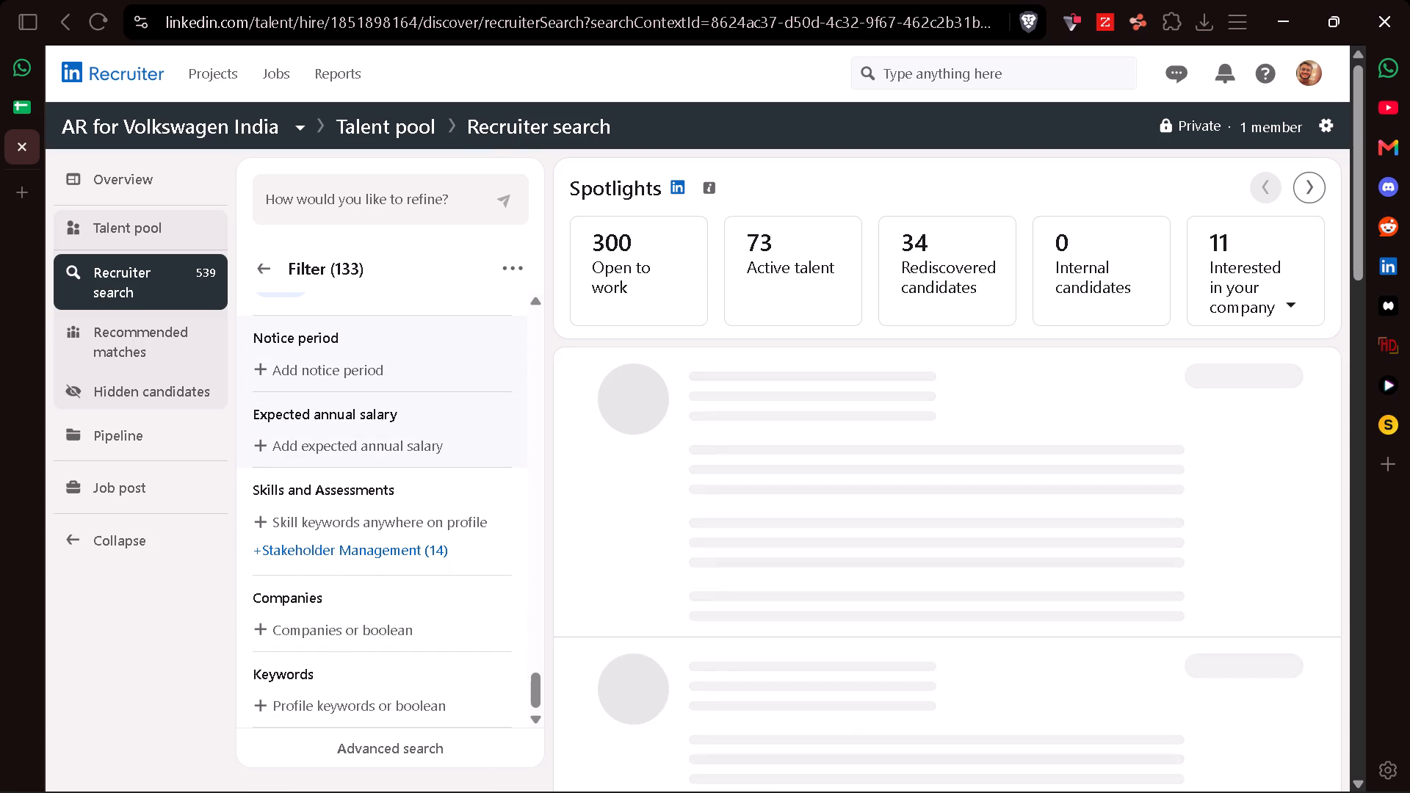
pyautogui.write('Vo')
pyautogui.write('lks')
pyautogui.scroll(-2, 351, 507)
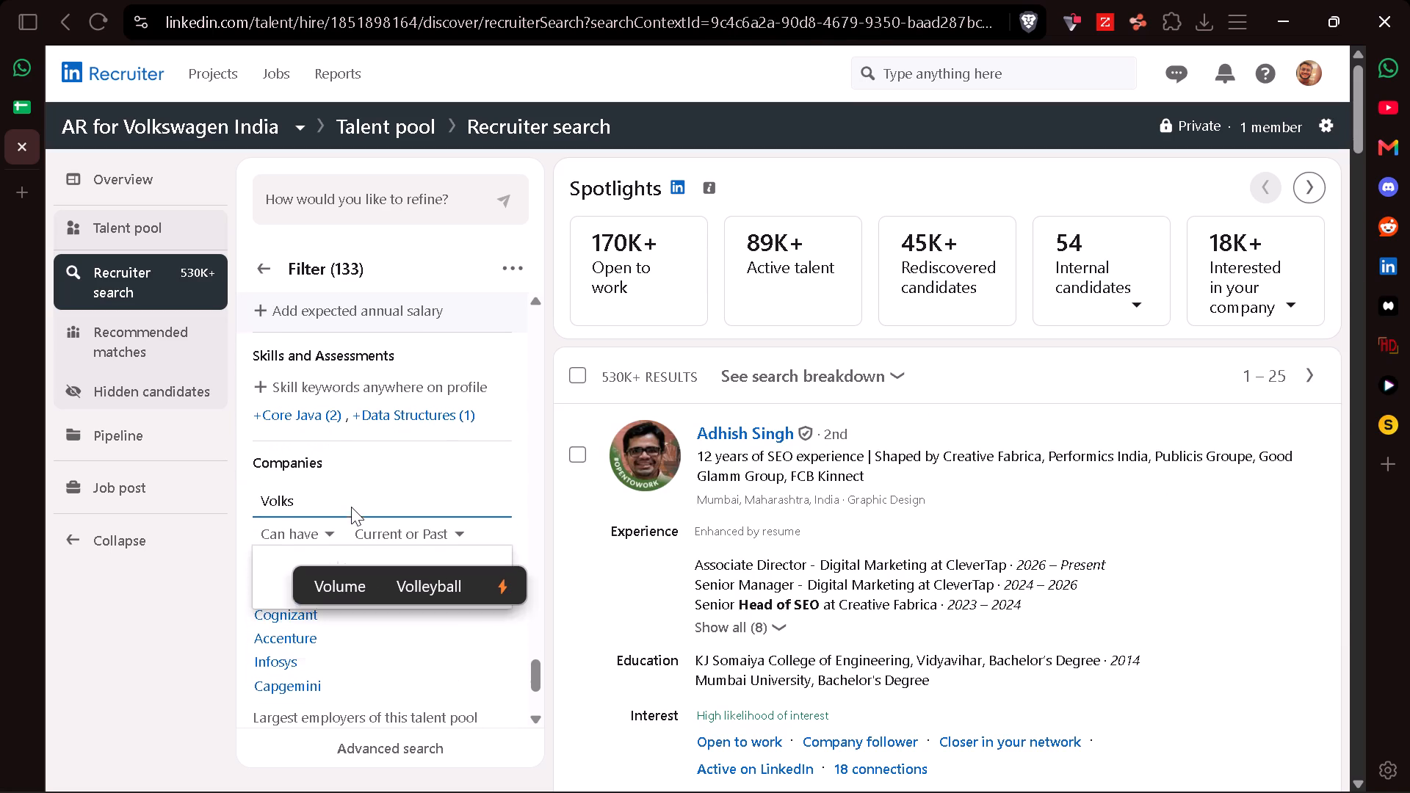
pyautogui.scroll(-1, 351, 507)
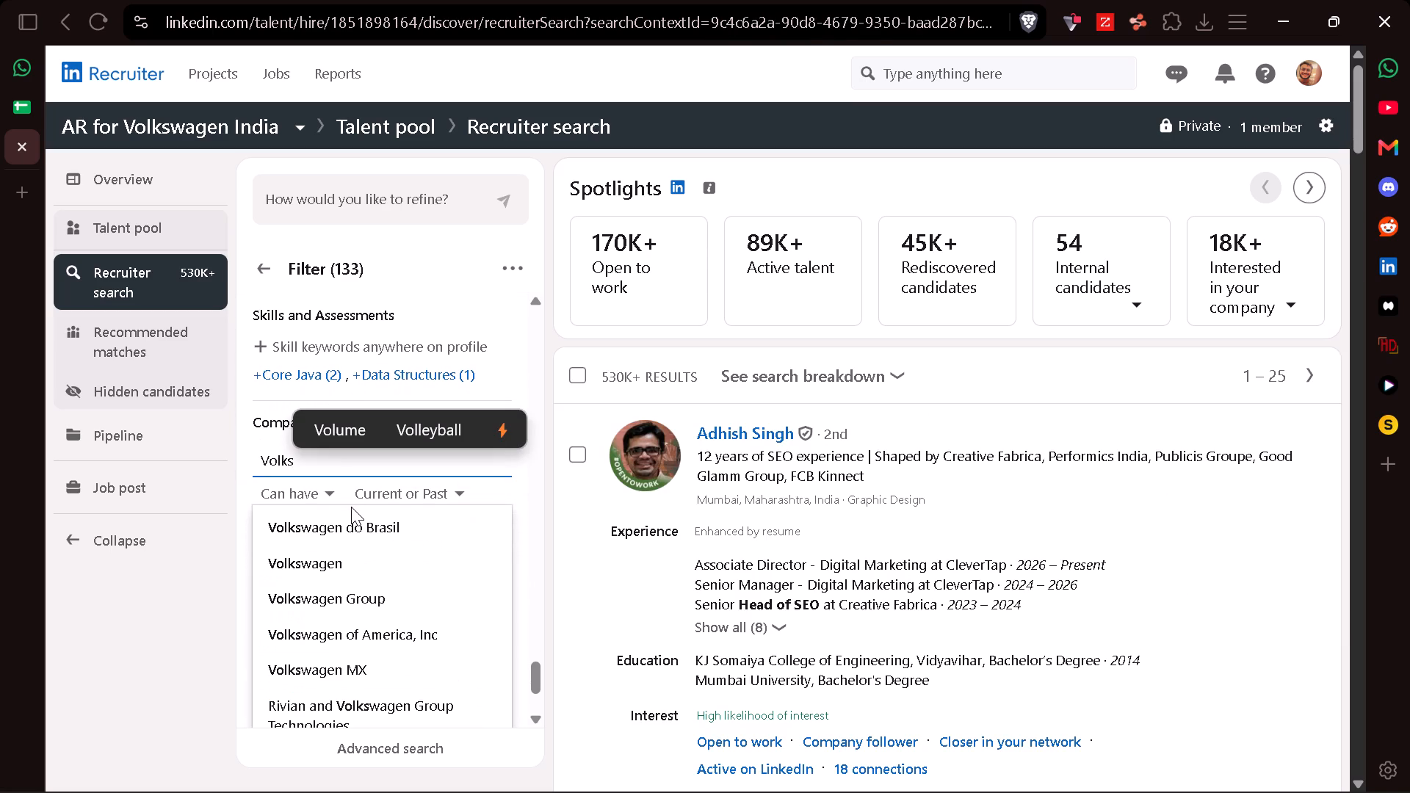
pyautogui.write('wa')
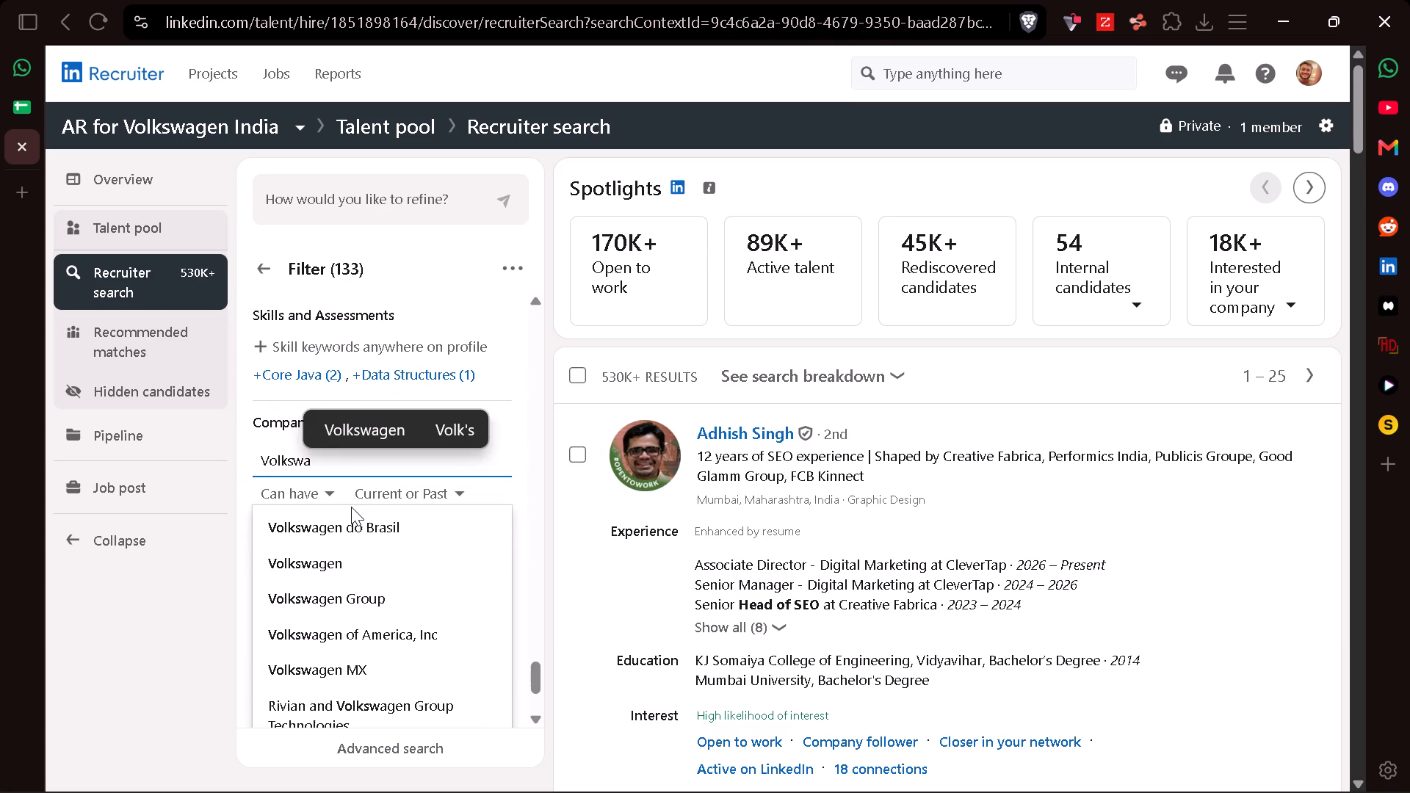
pyautogui.write('gen India')
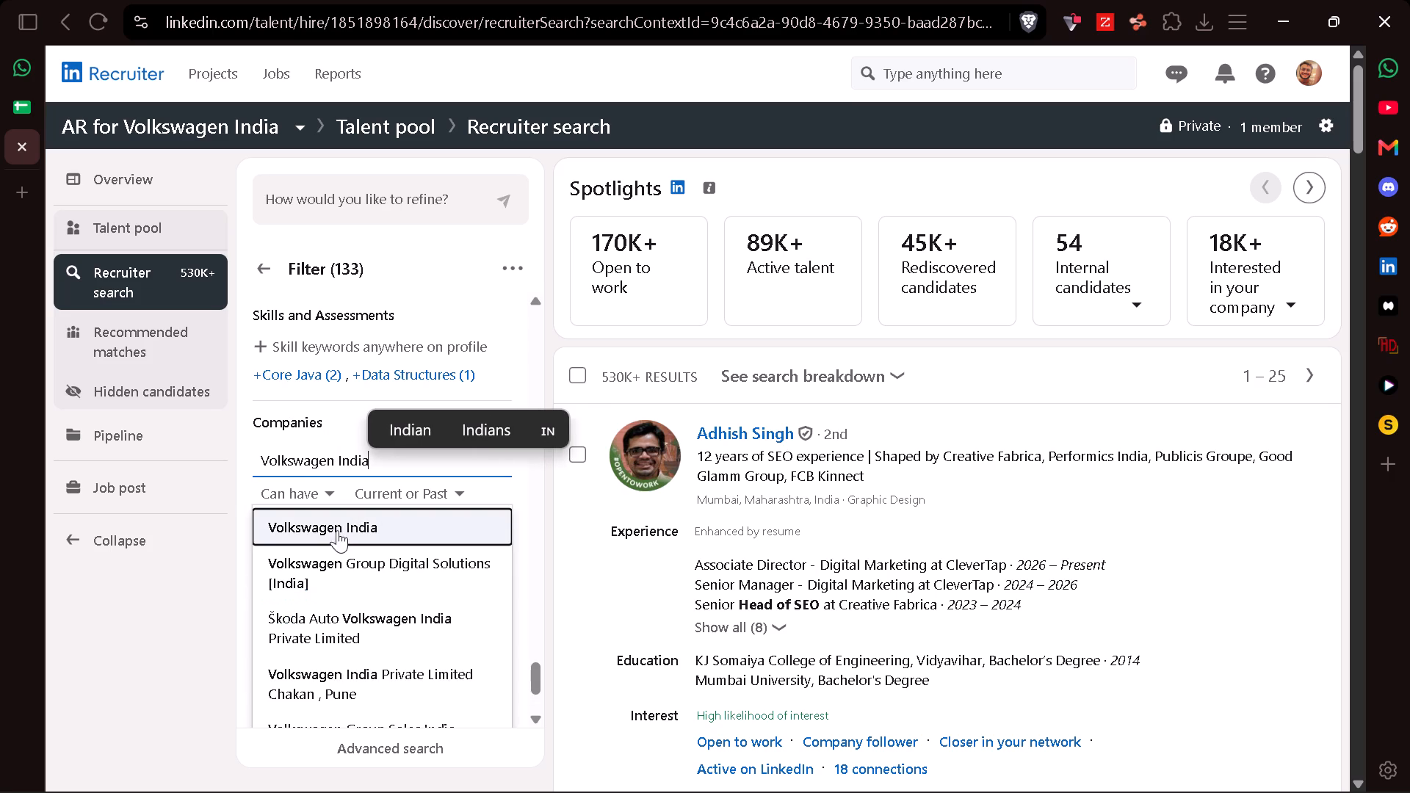
pyautogui.click(336, 532)
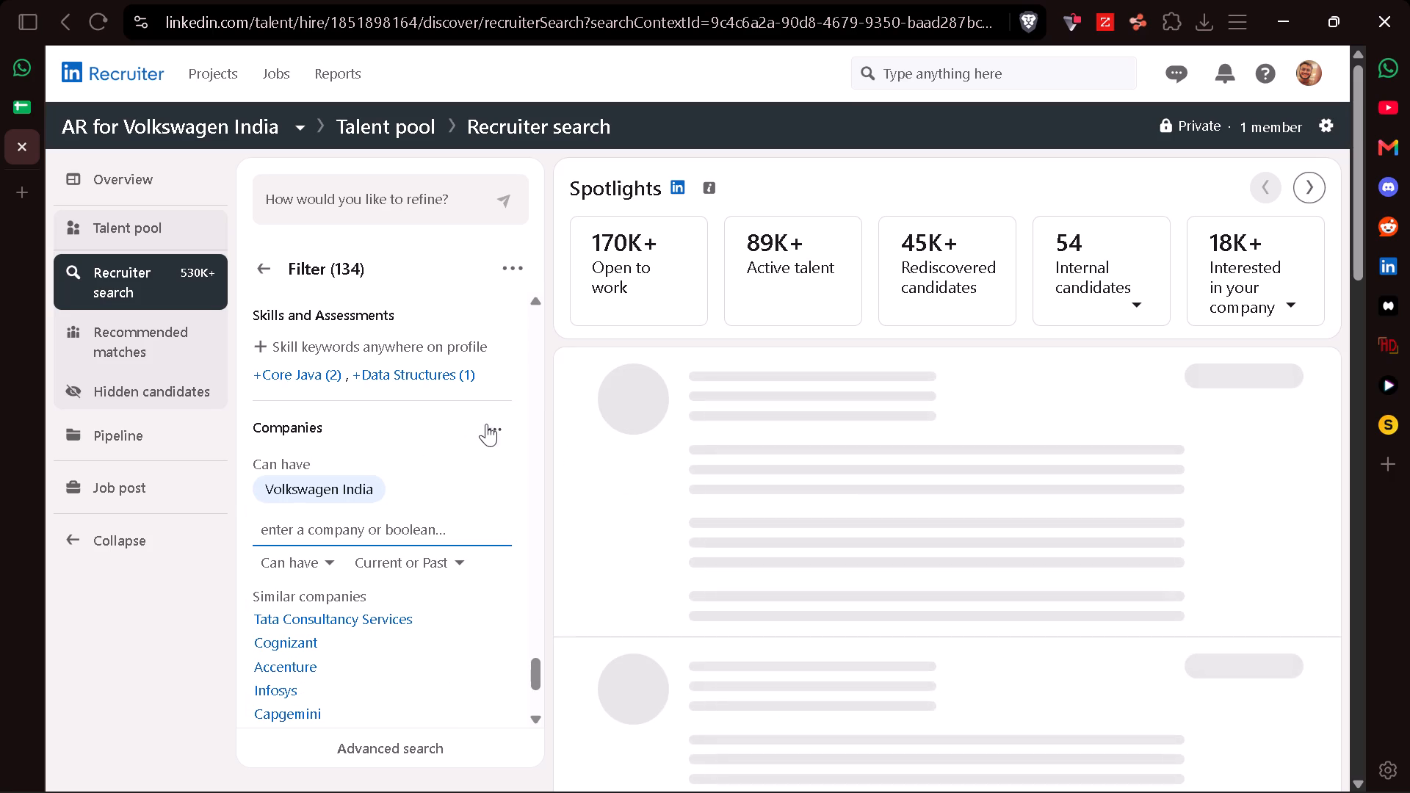
pyautogui.click(488, 422)
pyautogui.click(610, 515)
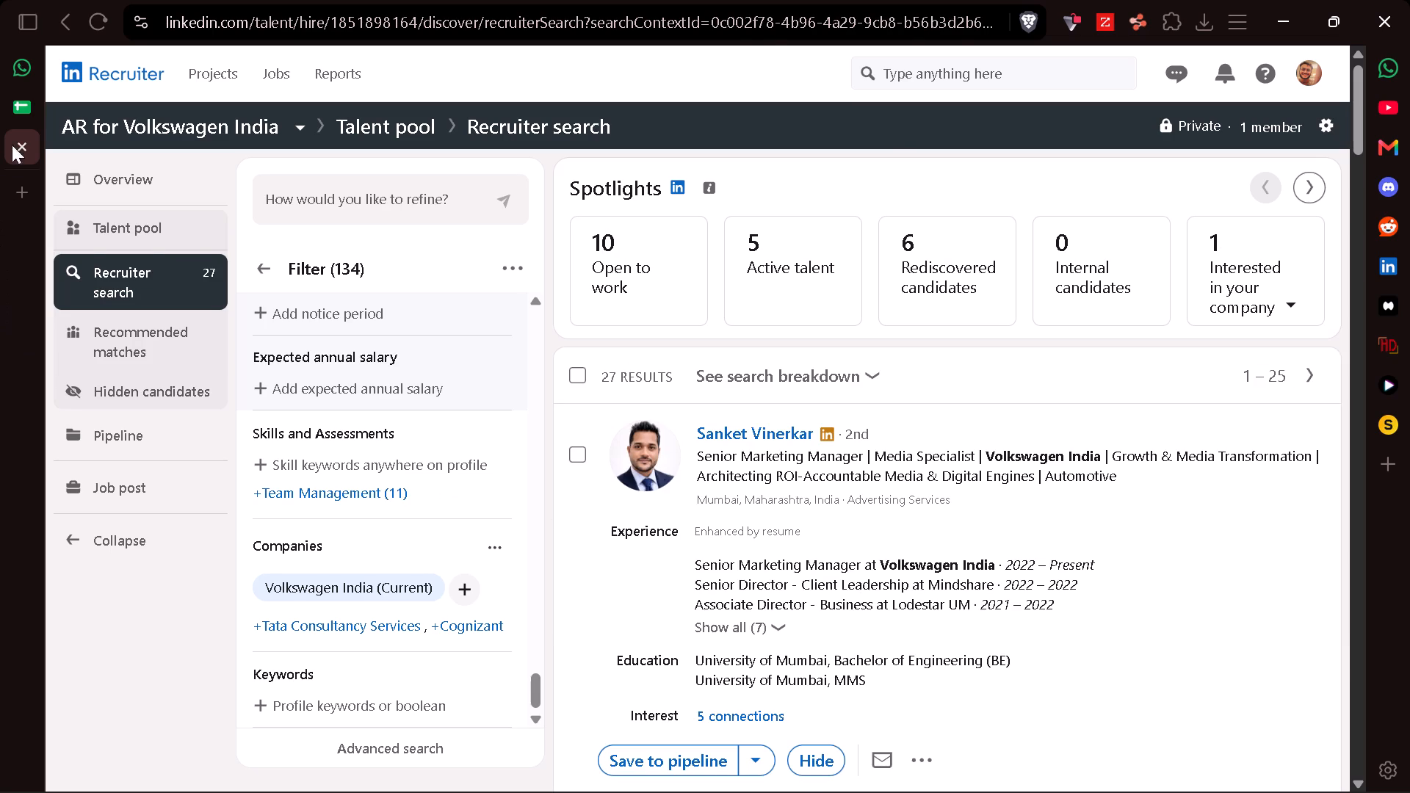
# Reopen the "TECNO Mobile India | Account Research" spreadsheet from the browsing history and close the blank Google page.
pyautogui.click(20, 115)
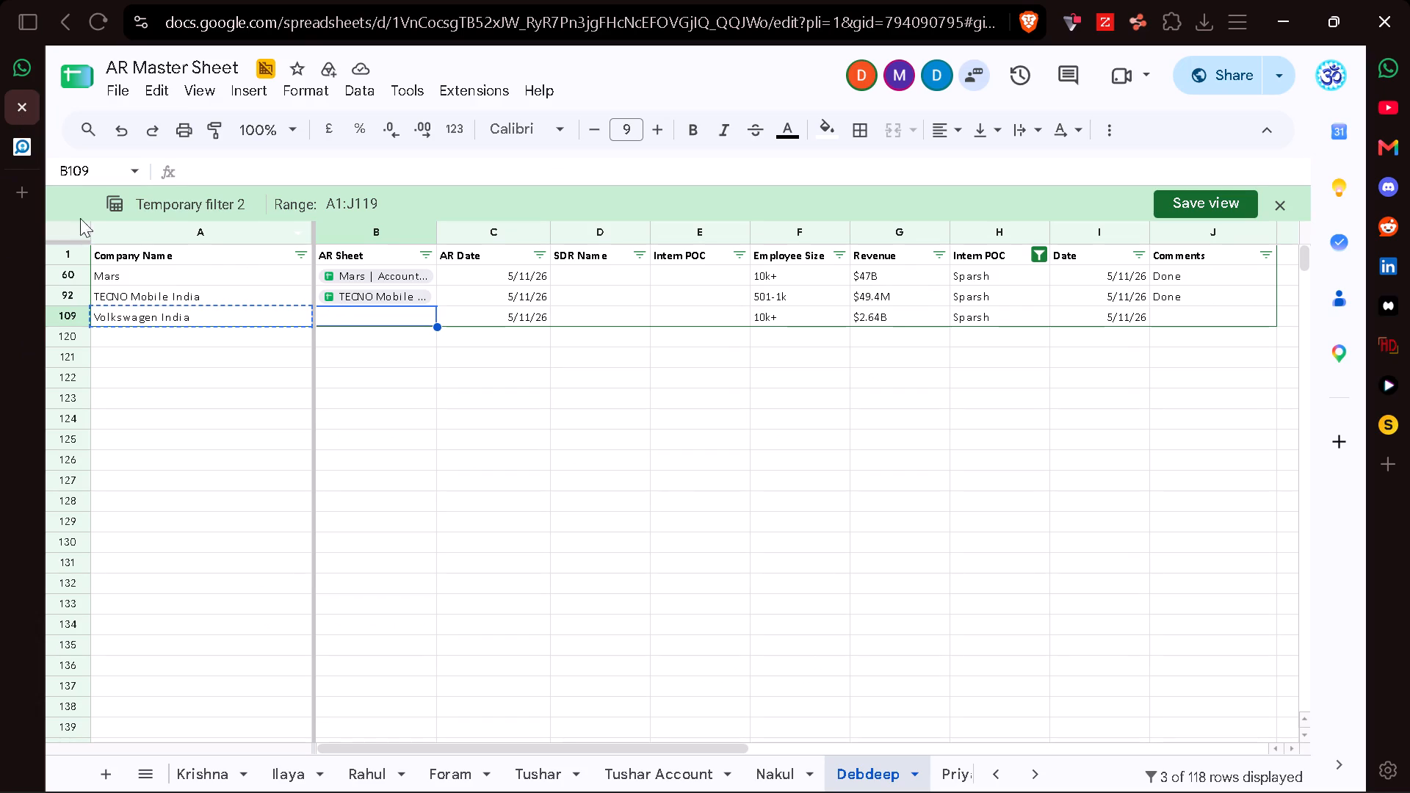
pyautogui.click(12, 181)
pyautogui.hotkey('ctrl', 'h')
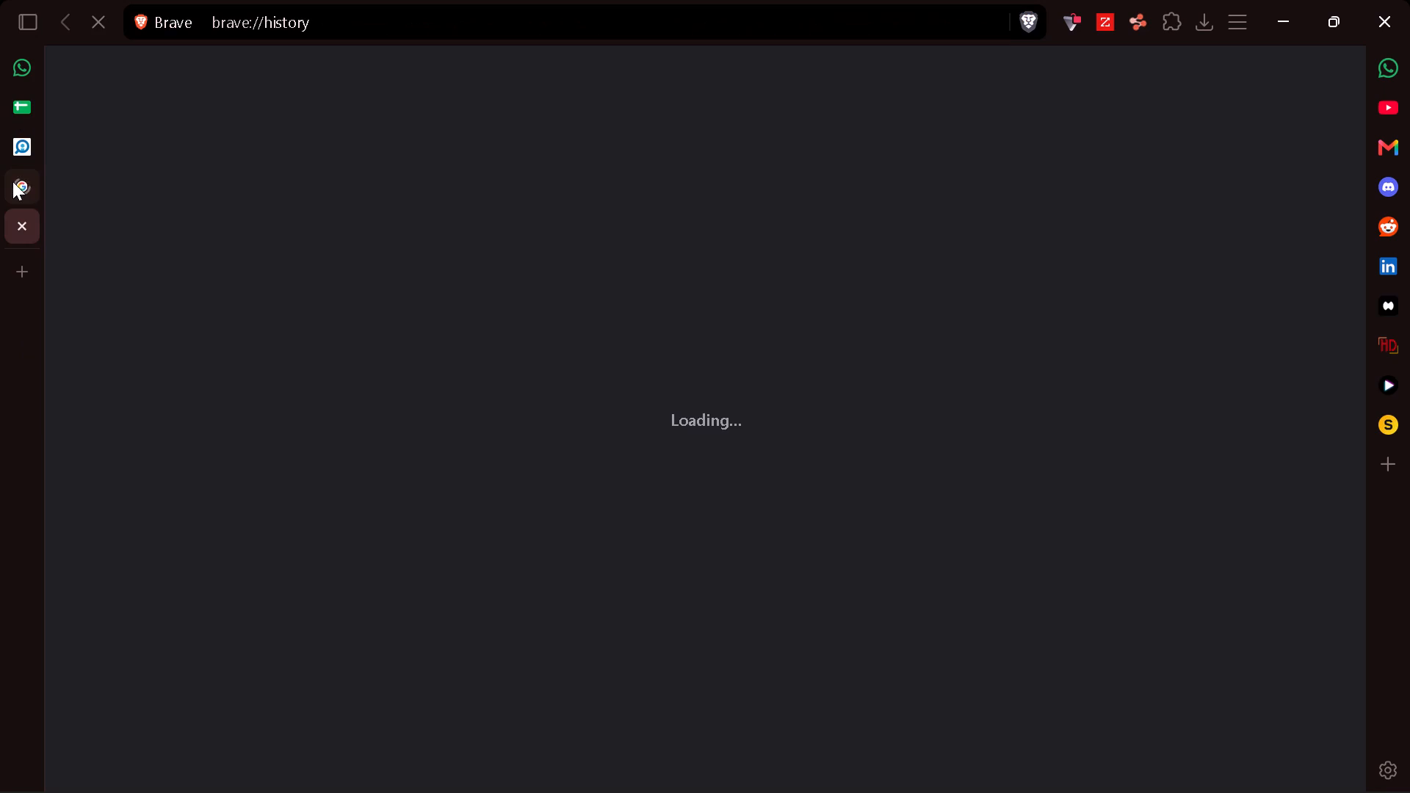
pyautogui.click(580, 386)
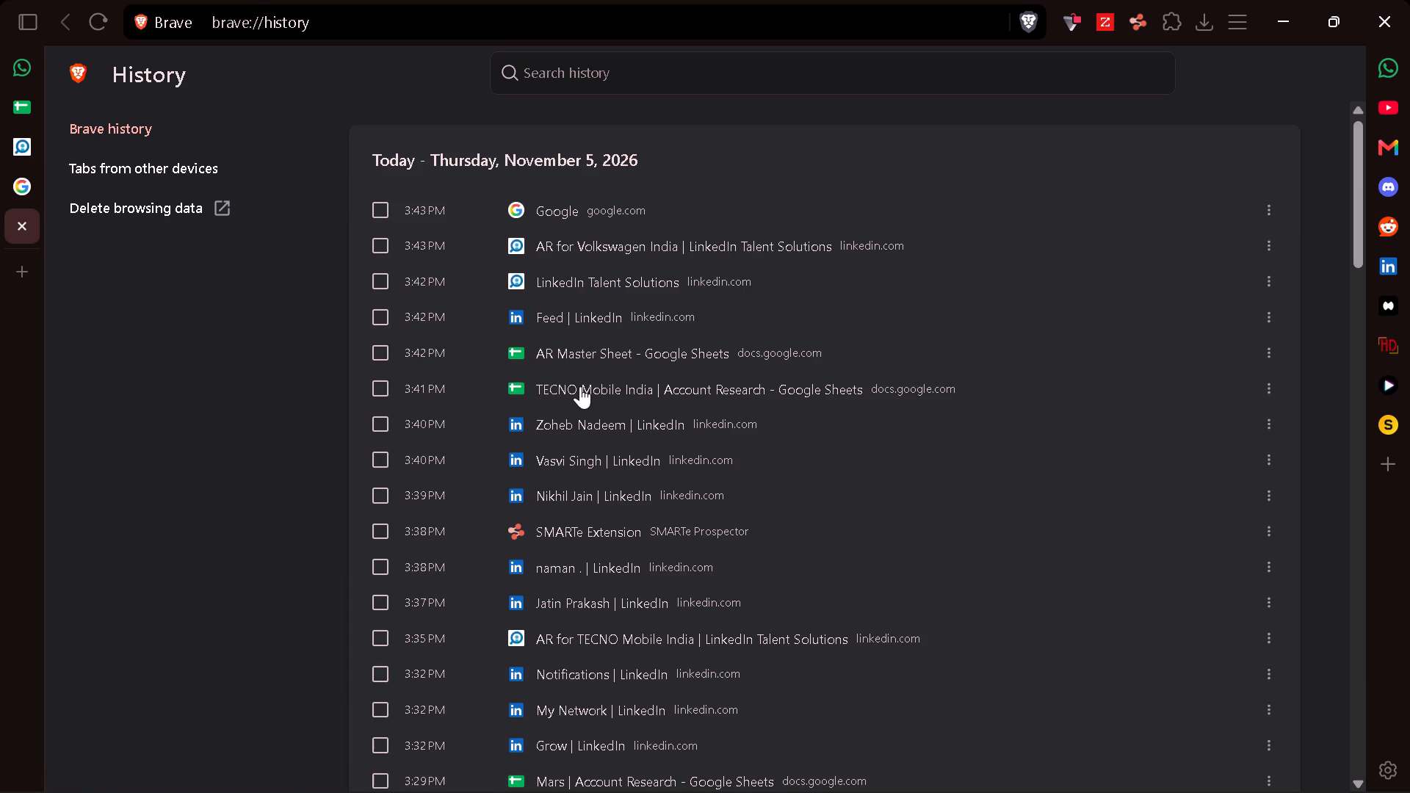
pyautogui.doubleClick(21, 187)
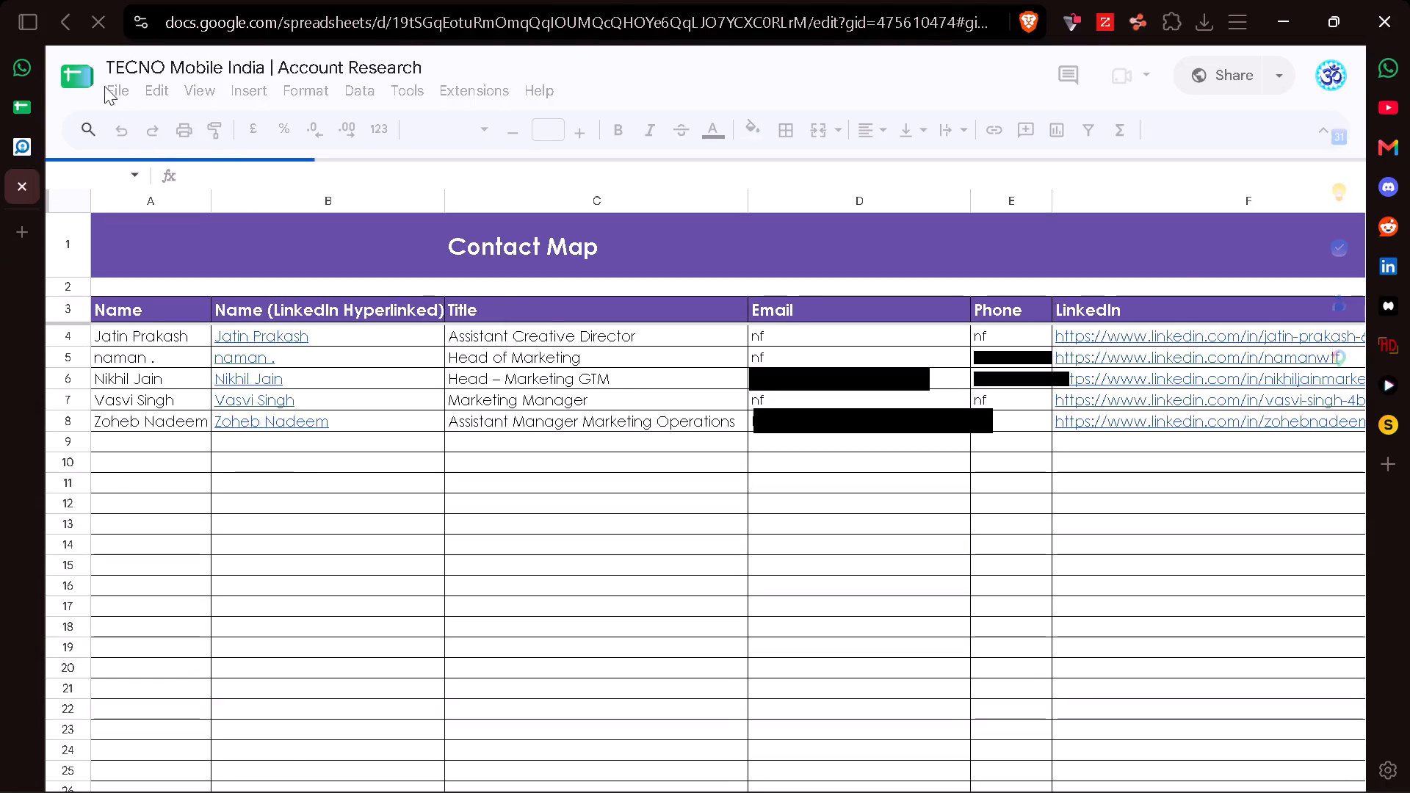
# Make a copy of the spreadsheet named "Volkswagen India | Account Research" in the India - Account Research Directory folder.
pyautogui.click(117, 88)
pyautogui.click(158, 224)
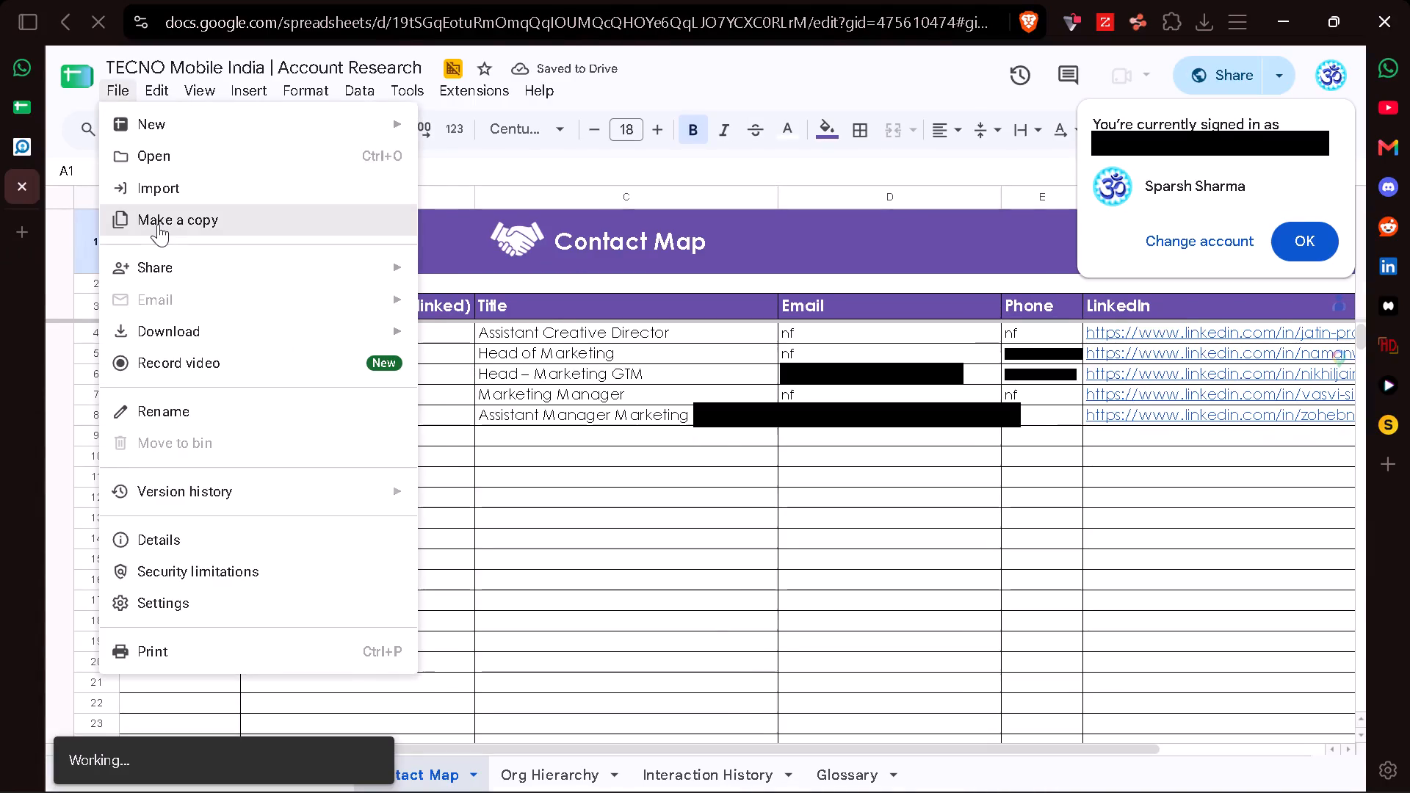
pyautogui.click(735, 276)
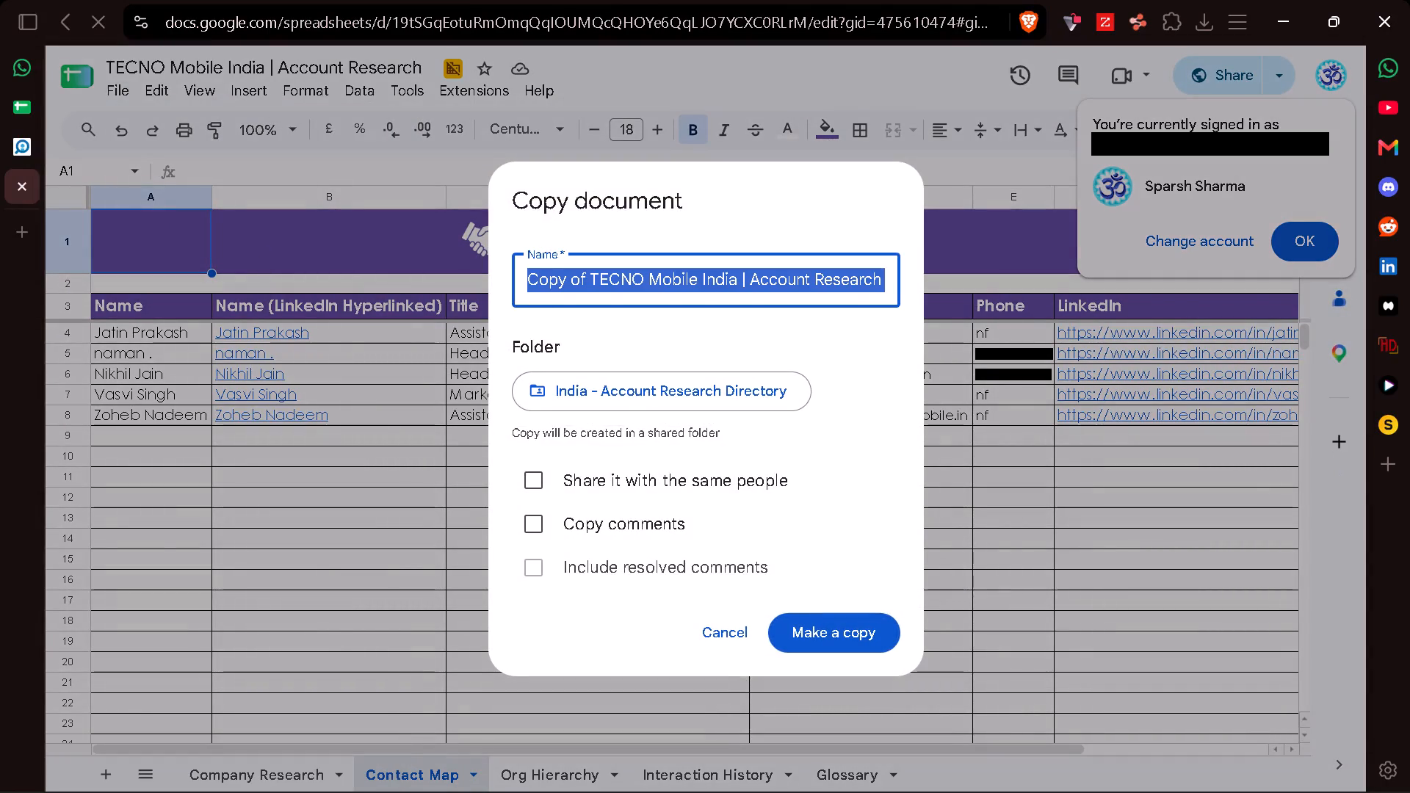
pyautogui.press('BackSpace')
pyautogui.press('BackSpace')
pyautogui.press('BackSpace')
pyautogui.press('BackSpace')
pyautogui.press('BackSpace')
pyautogui.press('BackSpace')
pyautogui.press('BackSpace')
pyautogui.press('BackSpace')
pyautogui.press('BackSpace')
pyautogui.press('BackSpace')
pyautogui.press('BackSpace')
pyautogui.press('BackSpace')
pyautogui.press('BackSpace')
pyautogui.press('BackSpace')
pyautogui.press('BackSpace')
pyautogui.press('BackSpace')
pyautogui.press('BackSpace')
pyautogui.press('BackSpace')
pyautogui.press('BackSpace')
pyautogui.press('BackSpace')
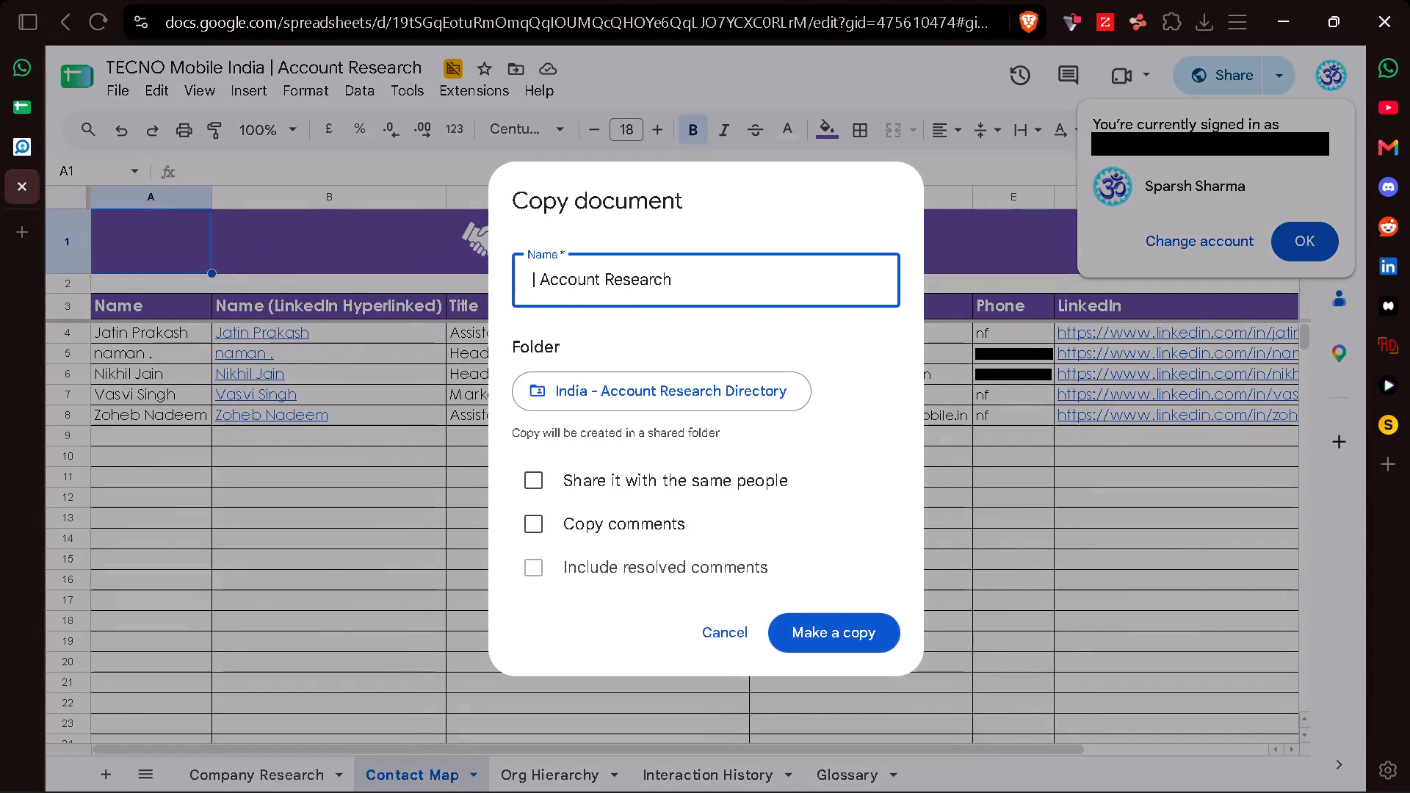
pyautogui.hotkey('ctrl', 'v')
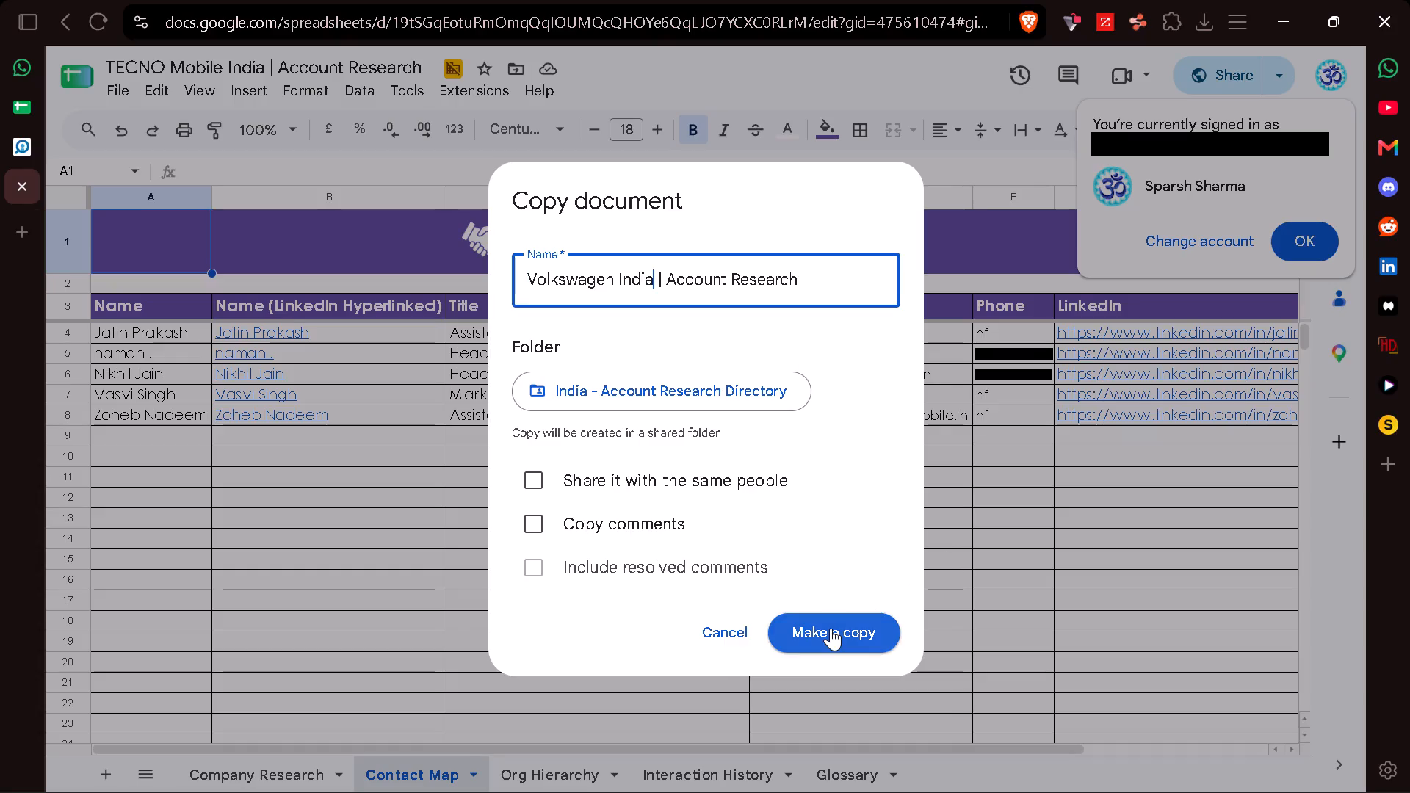
pyautogui.click(831, 628)
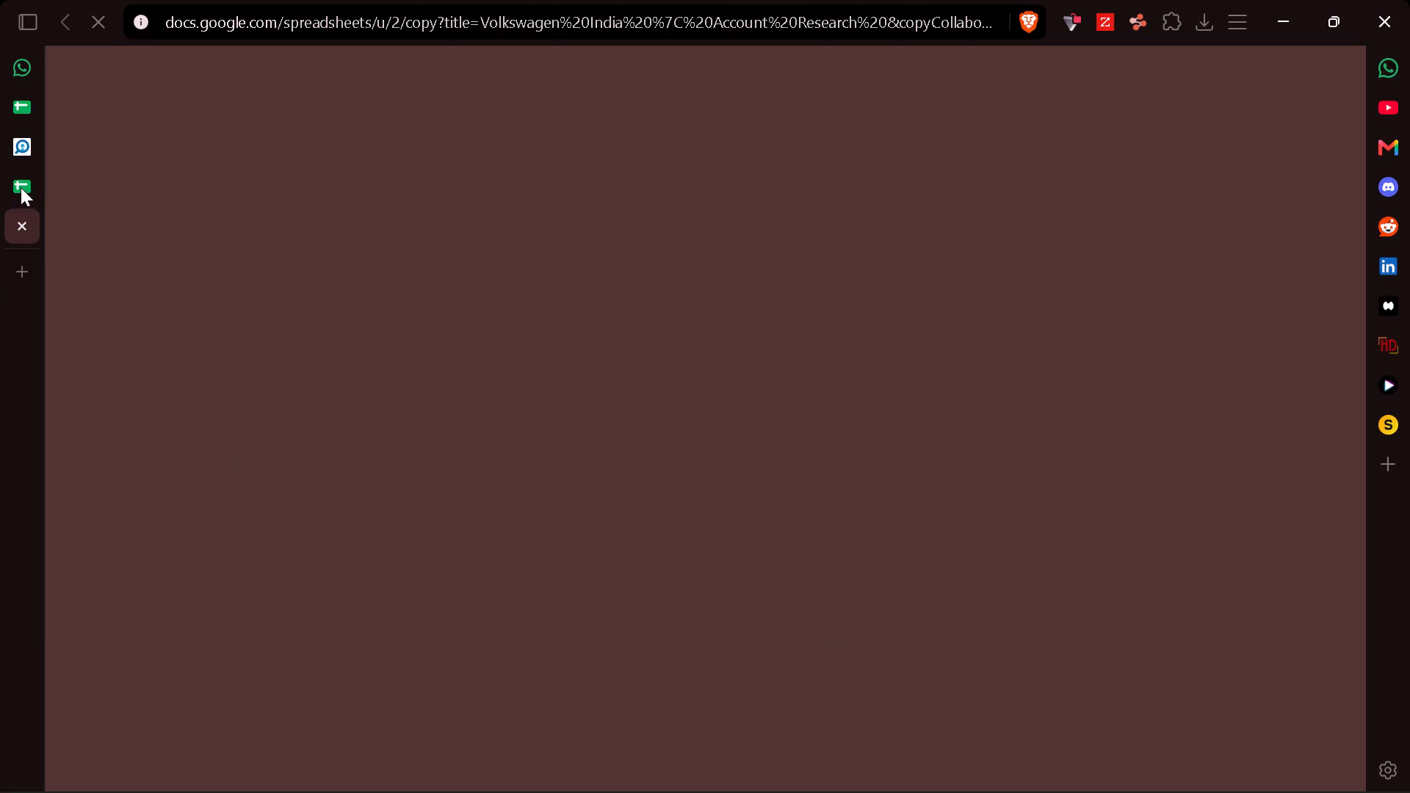
# Close the original TECNO Mobile India spreadsheet, move the Recruiter page after the new copy, and return to the copy.
pyautogui.doubleClick(21, 187)
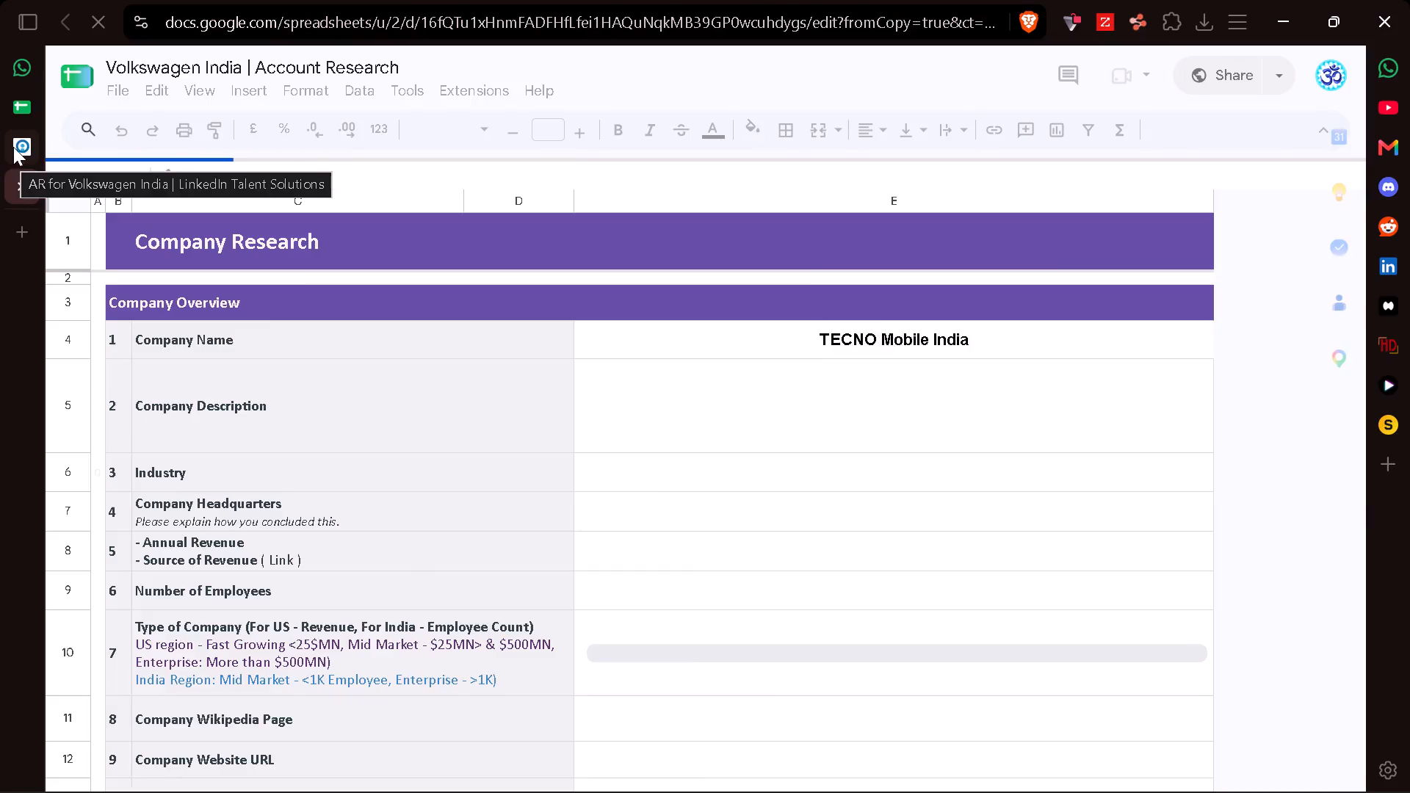
pyautogui.moveTo(15, 146); pyautogui.dragTo(10, 184)
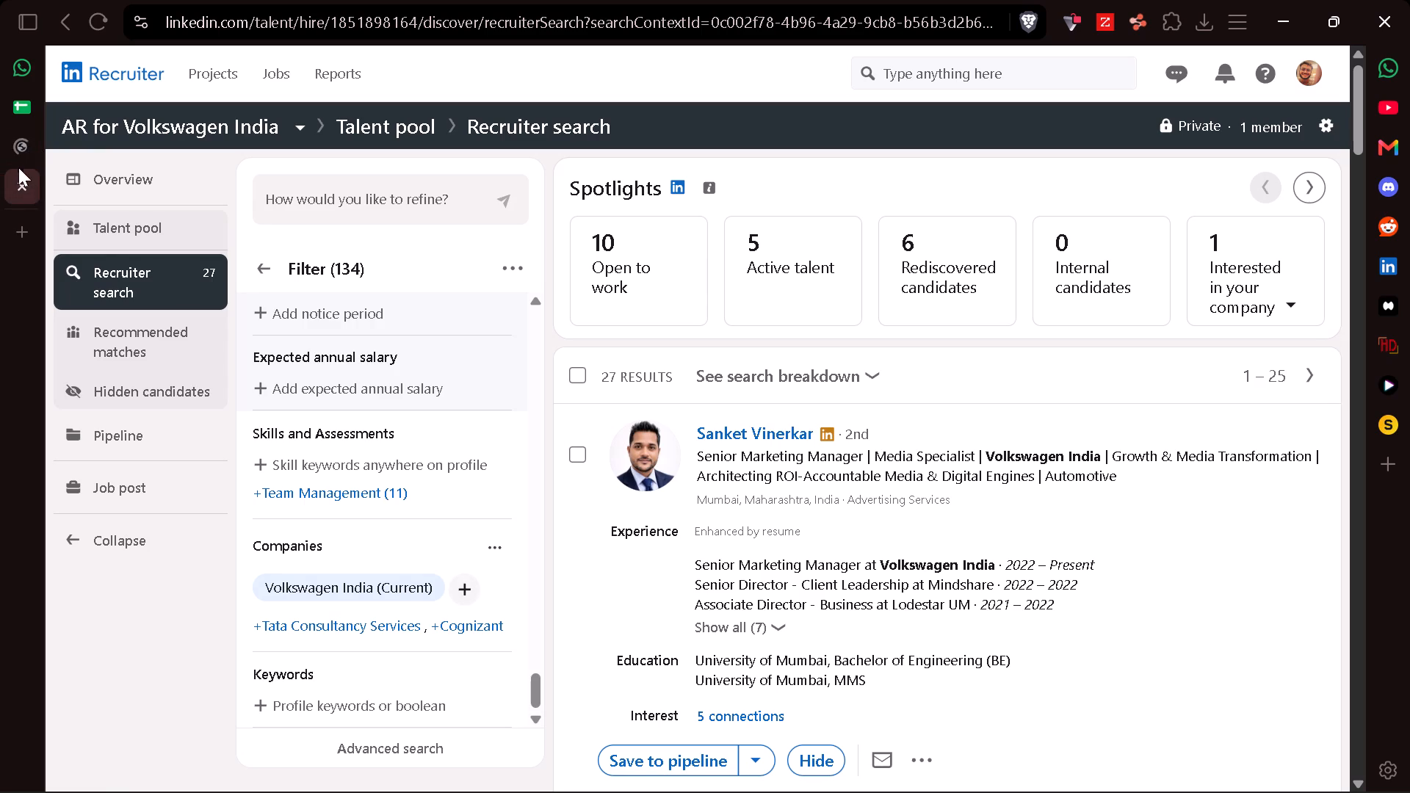
pyautogui.click(18, 152)
# Set the Company Name (E4) on the Company Research sheet to "Volkswagen India".
pyautogui.click(901, 345)
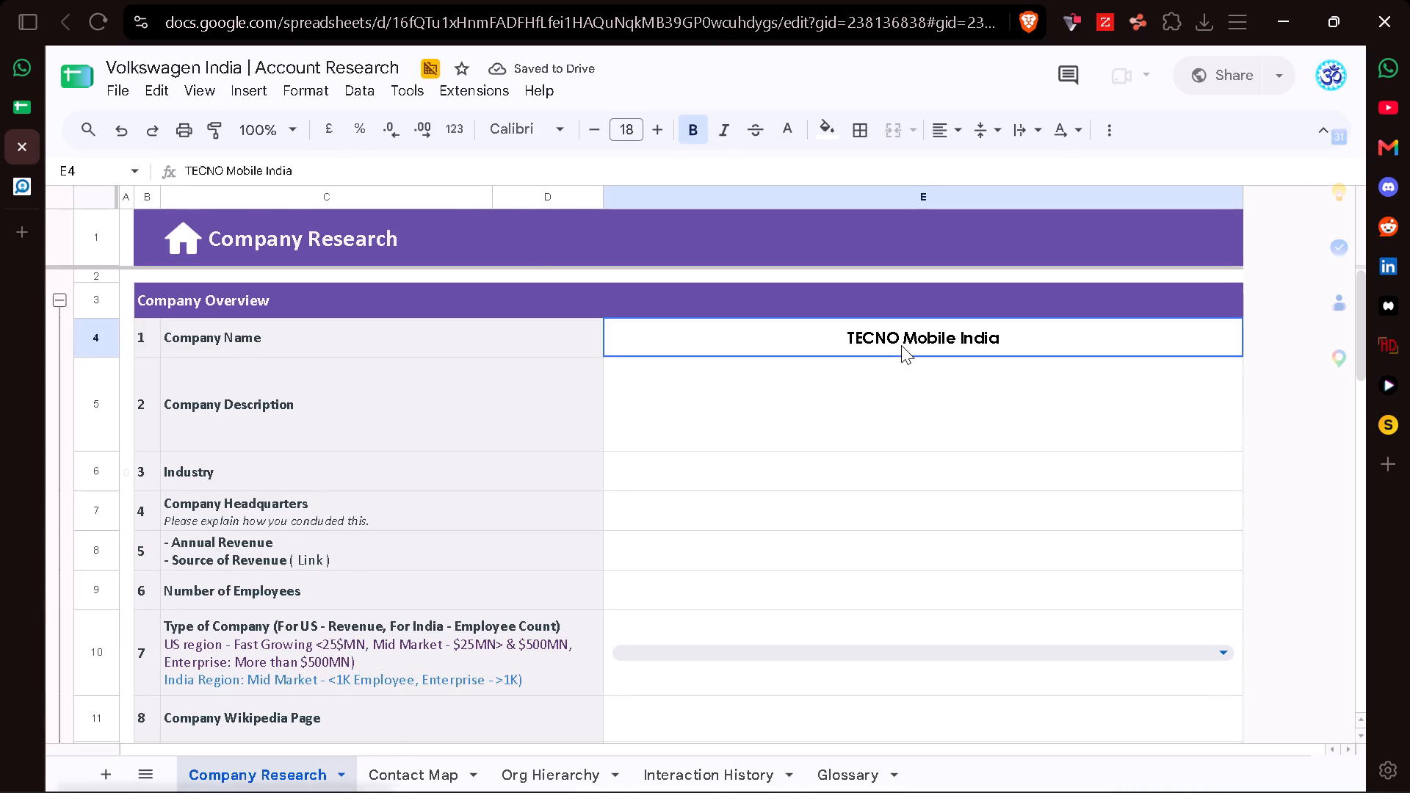
pyautogui.press('BackSpace')
pyautogui.write('Vol')
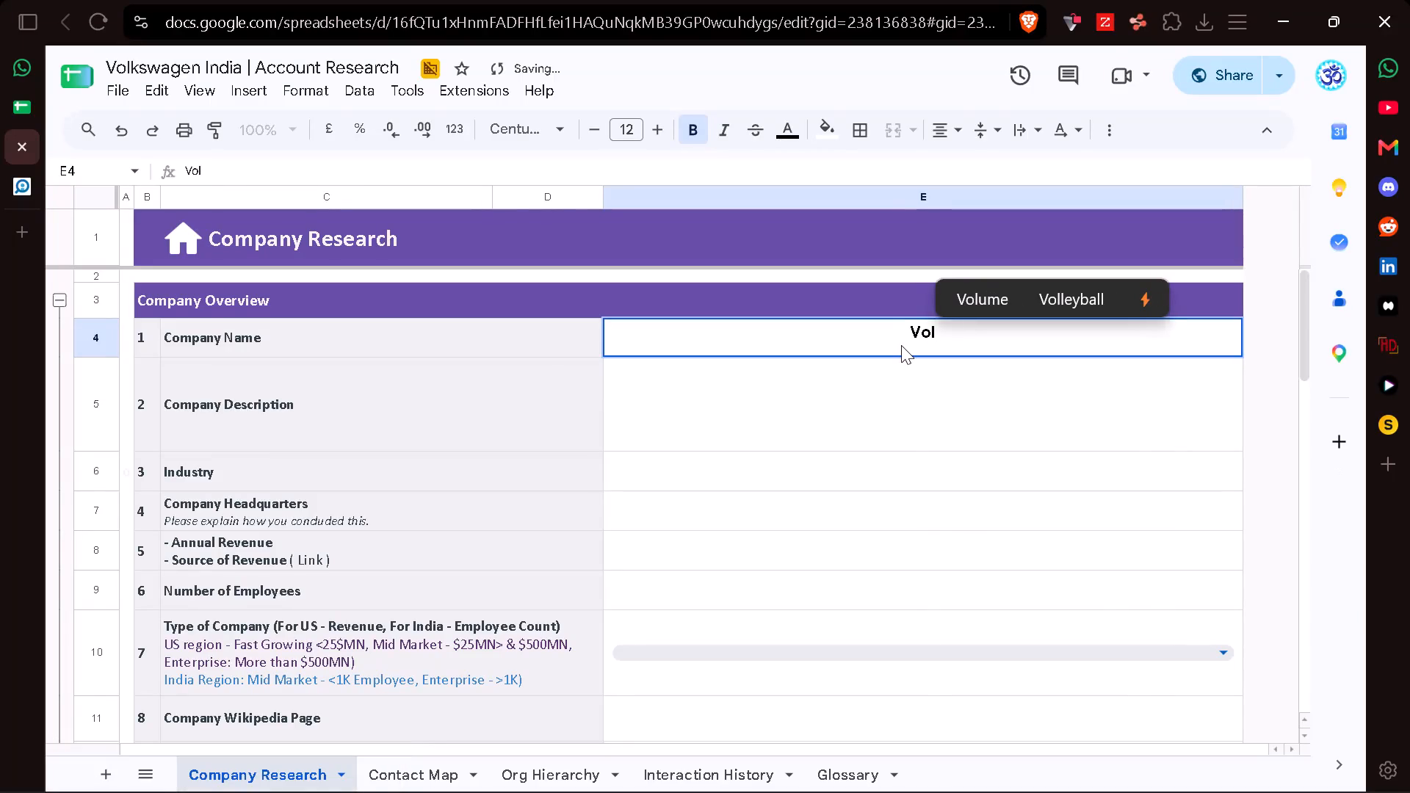
pyautogui.write('kswa')
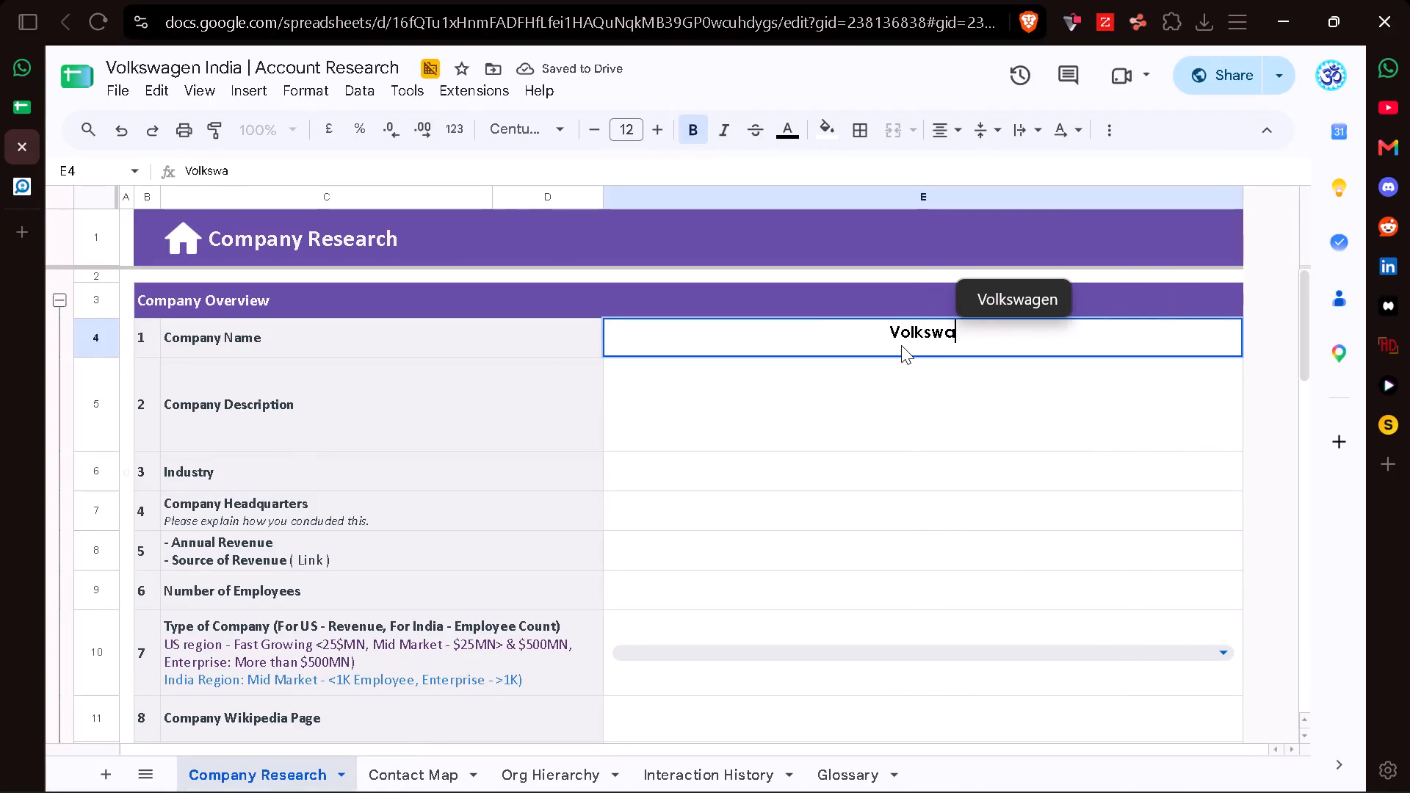
pyautogui.write('gen India')
pyautogui.press('Return')
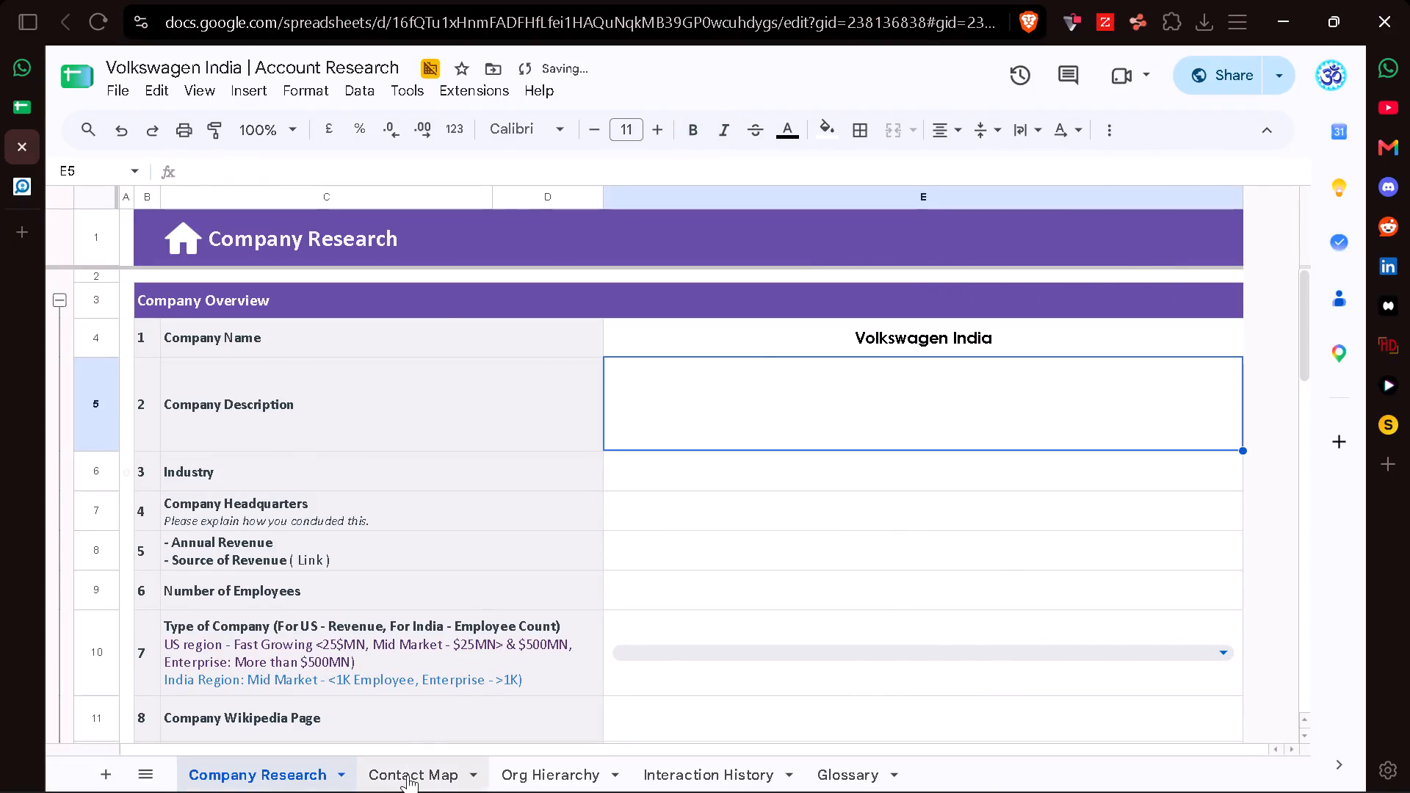
# Clear the copied TECNO contacts from A4:G8 on the Contact Map sheet and select A4.
pyautogui.click(408, 775)
pyautogui.click(167, 329)
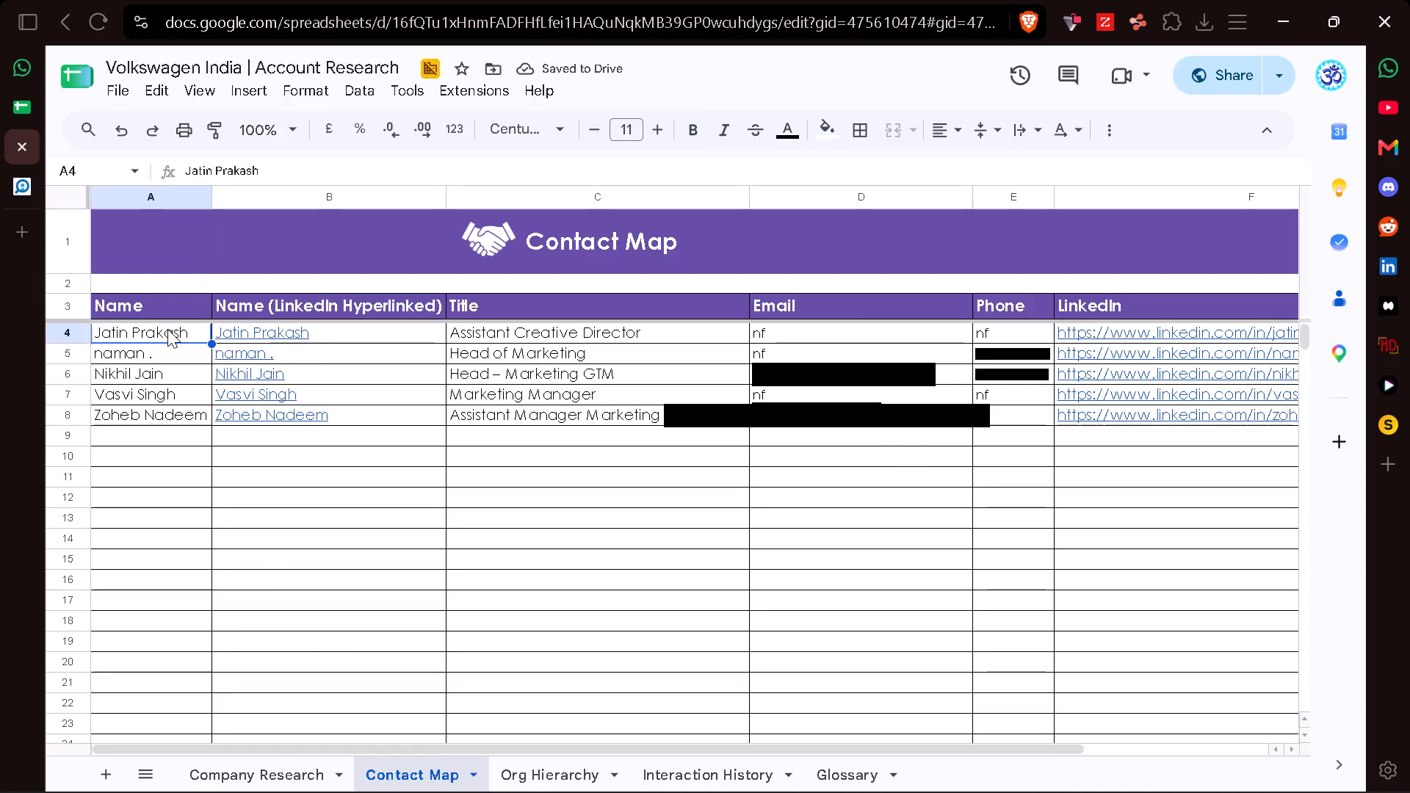
pyautogui.hotkey('ctrl', 'shift', 'Down')
pyautogui.hotkey('ctrl', 'shift', 'Right')
pyautogui.press('BackSpace')
pyautogui.hscroll(8, 167, 329)
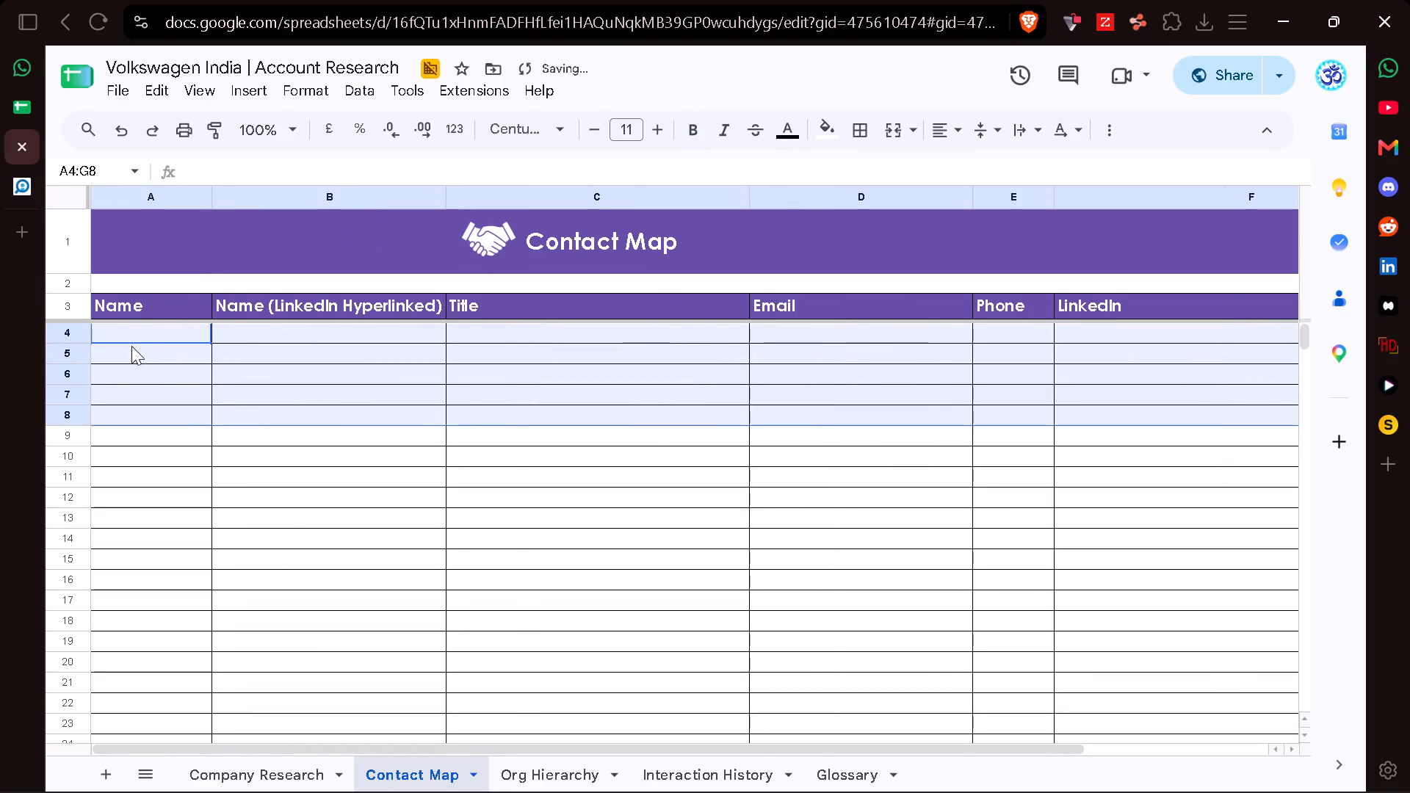
pyautogui.click(136, 335)
# Save the first two Recruiter search results, the Senior Marketing Manager and the Head of Marketing & PR, to the pipeline.
pyautogui.click(12, 184)
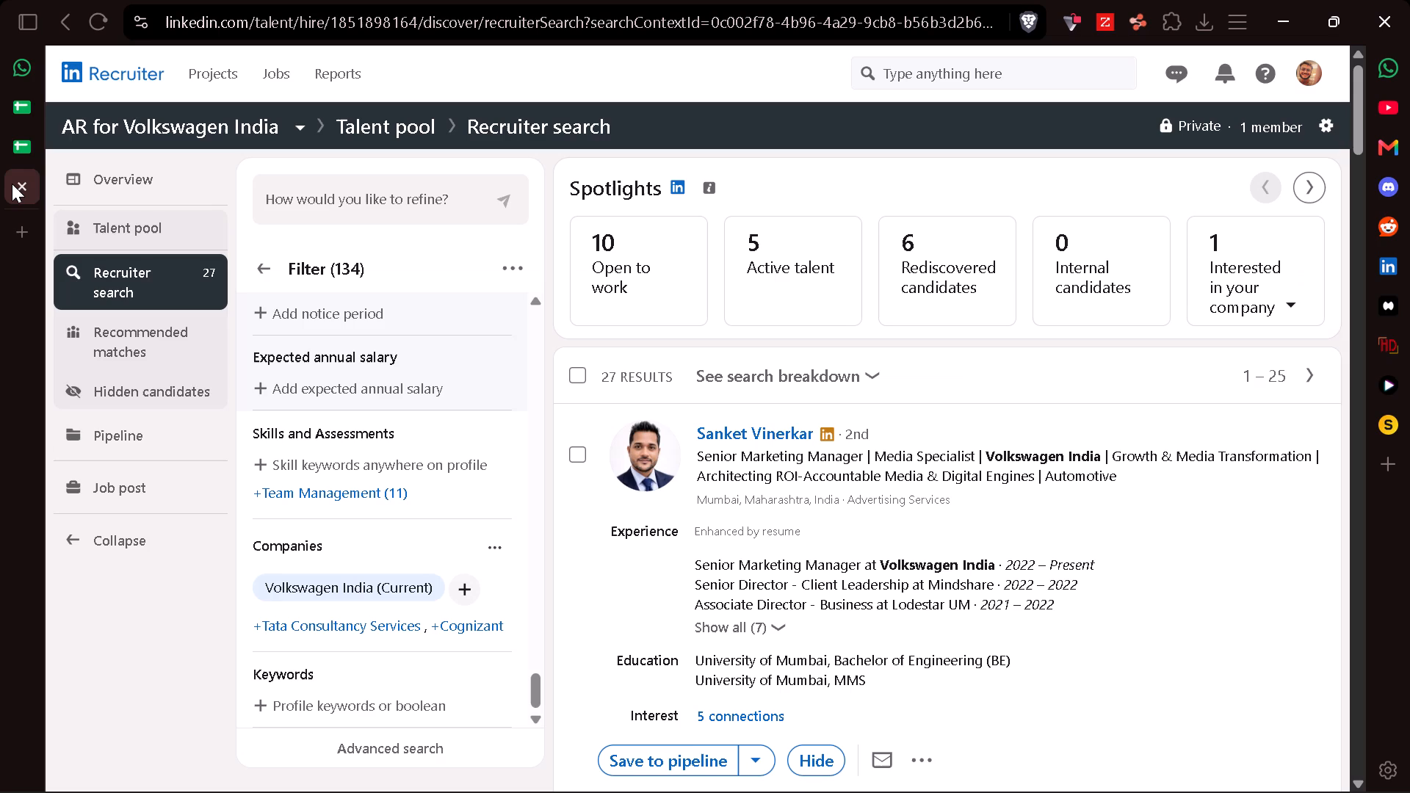
pyautogui.scroll(-2, 637, 526)
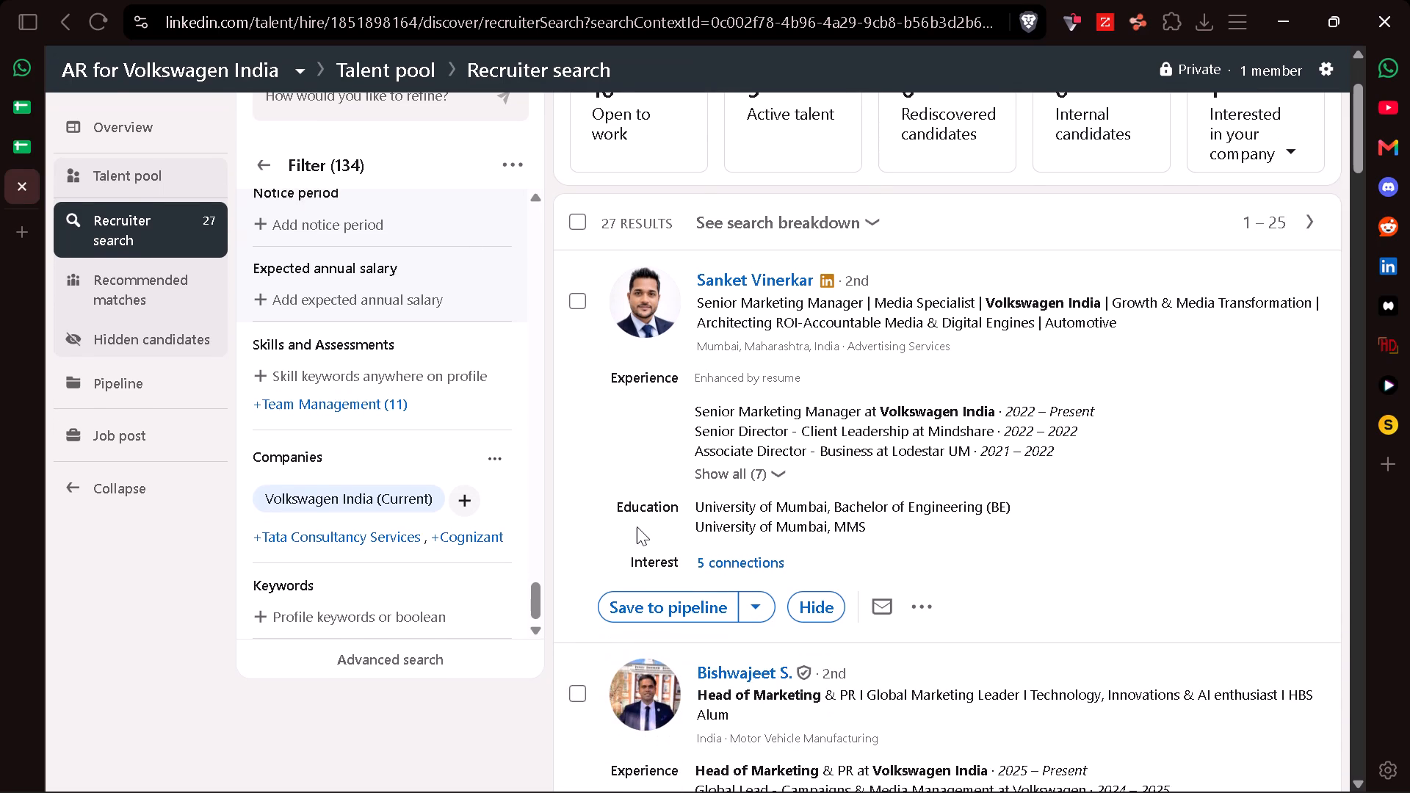
pyautogui.click(643, 602)
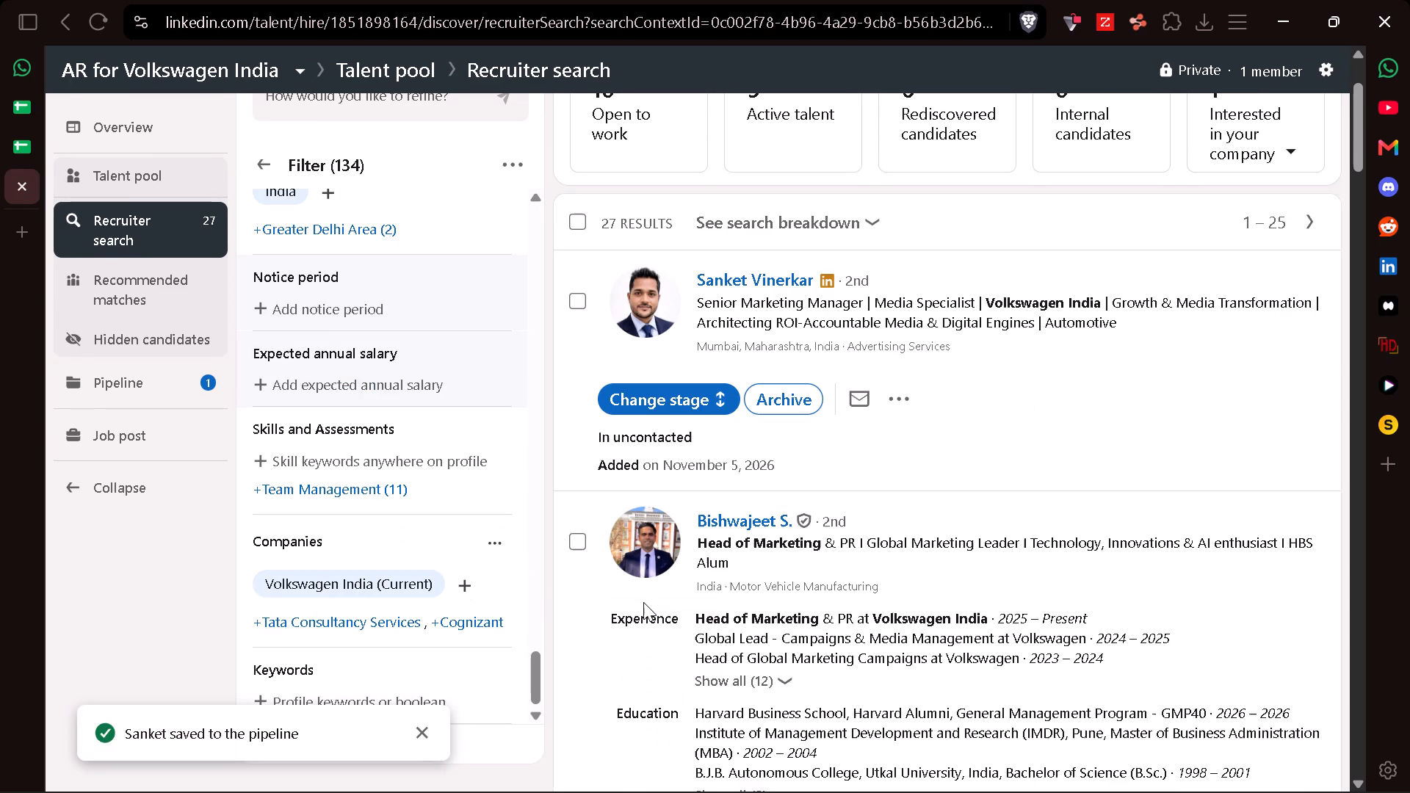
pyautogui.scroll(-3, 643, 602)
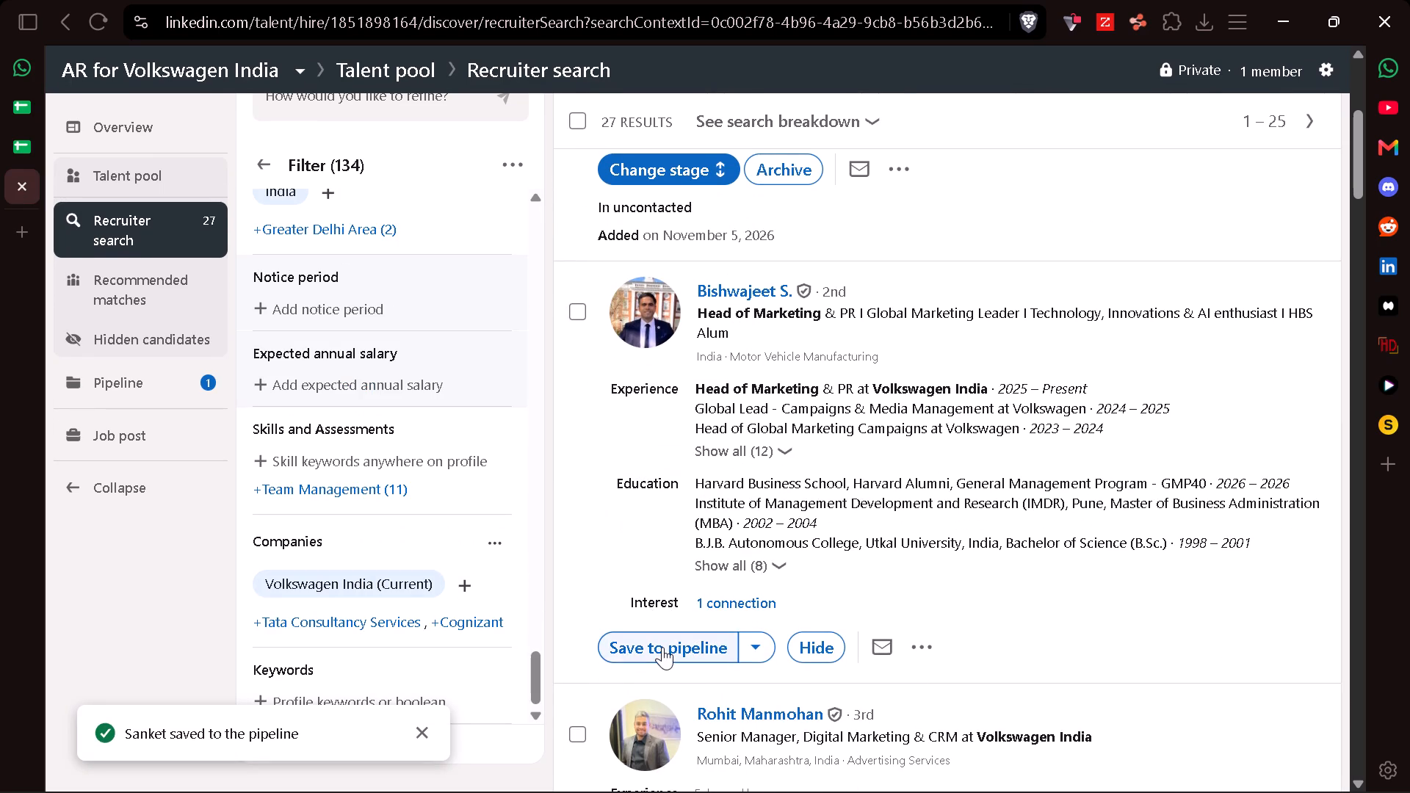
pyautogui.click(662, 648)
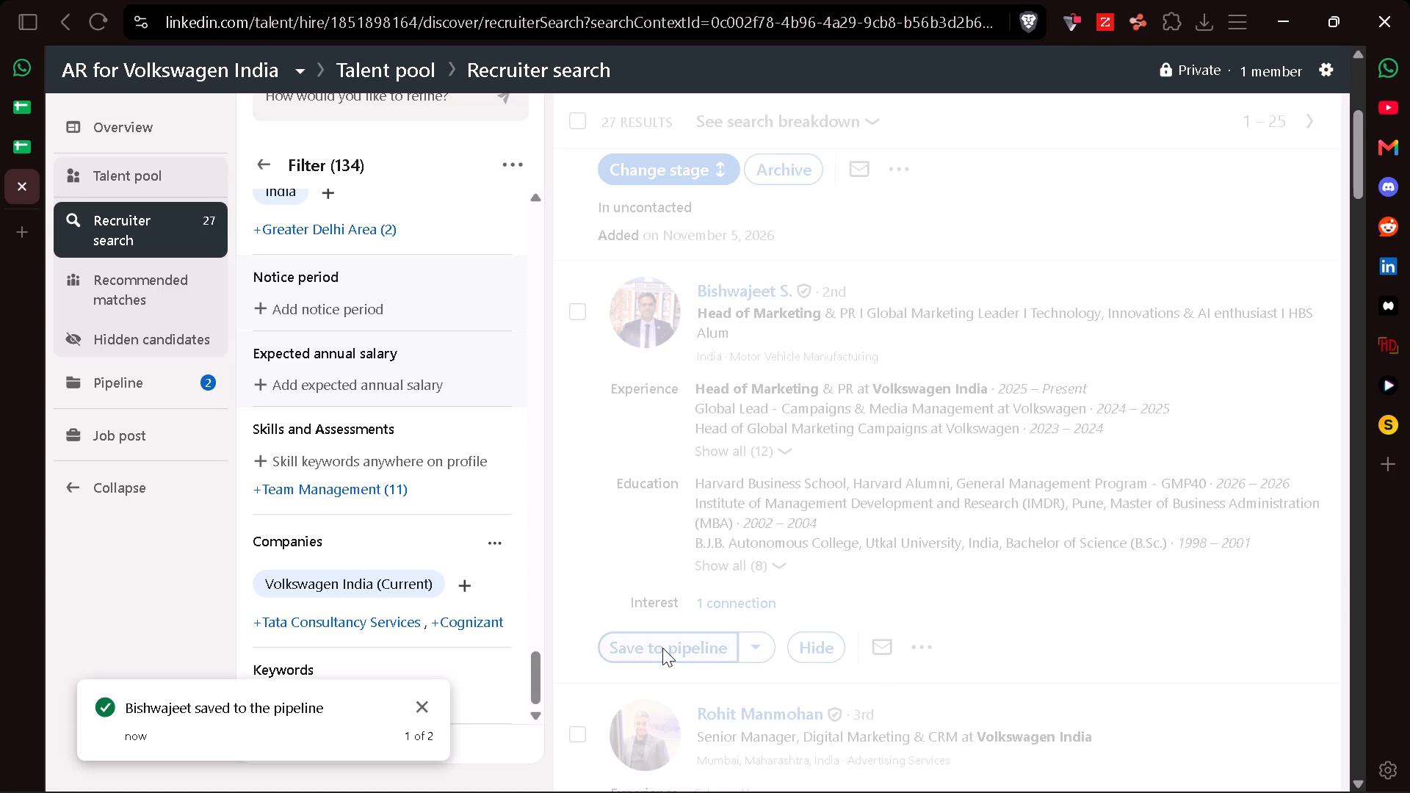
# Save the Senior Manager, Digital Marketing & CRM and the Marketing Communications Manager from the search results to the pipeline.
pyautogui.scroll(6, 662, 648)
pyautogui.scroll(-3, 662, 648)
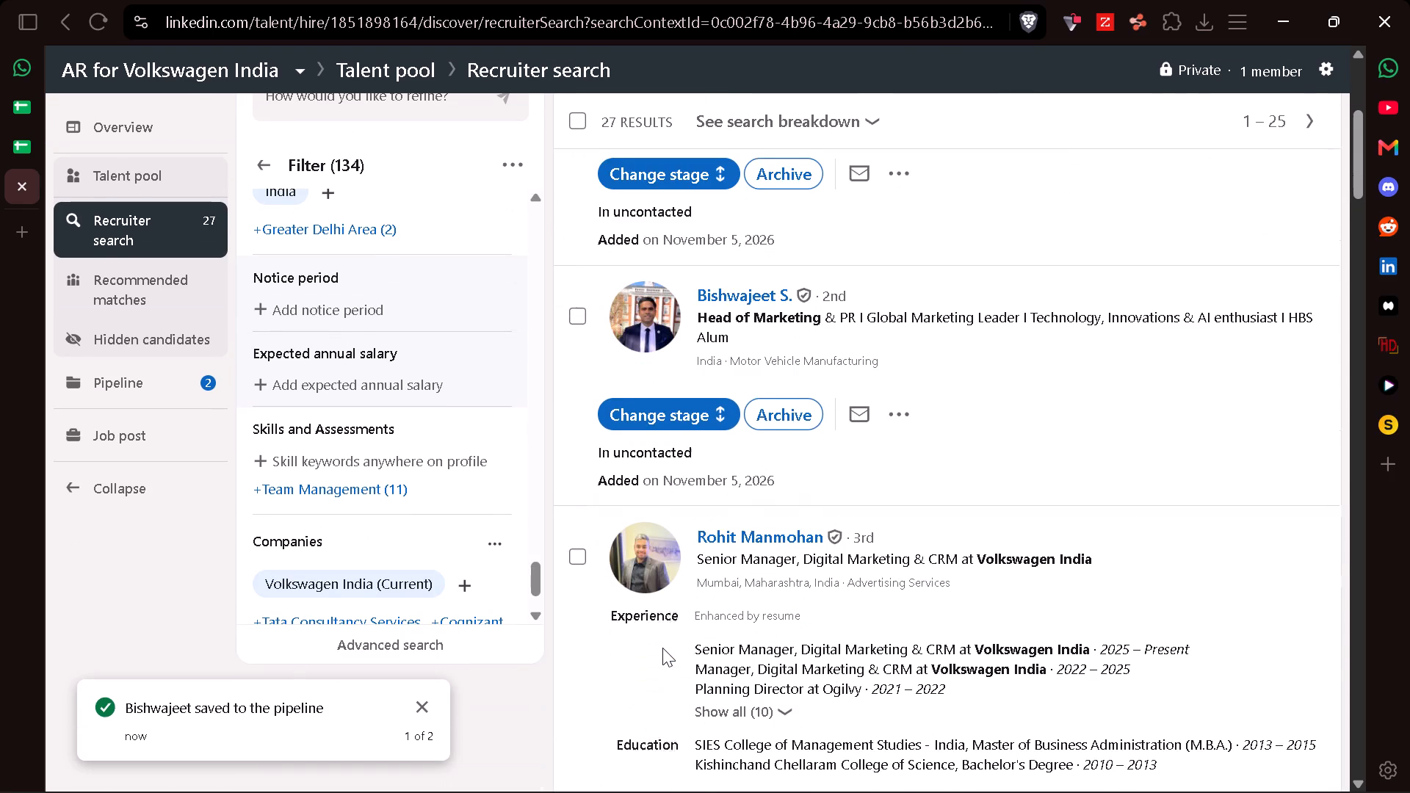
pyautogui.scroll(-3, 662, 648)
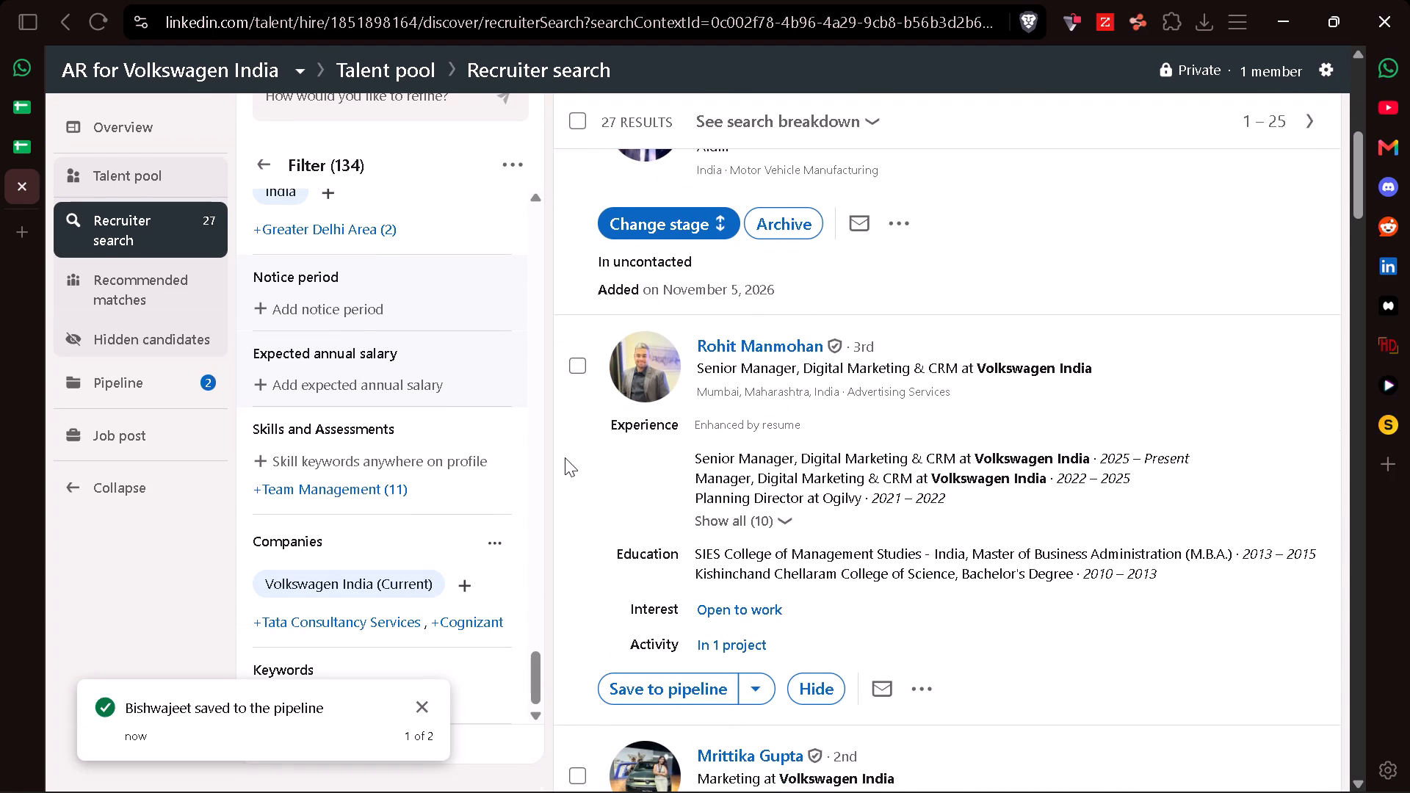
pyautogui.click(646, 687)
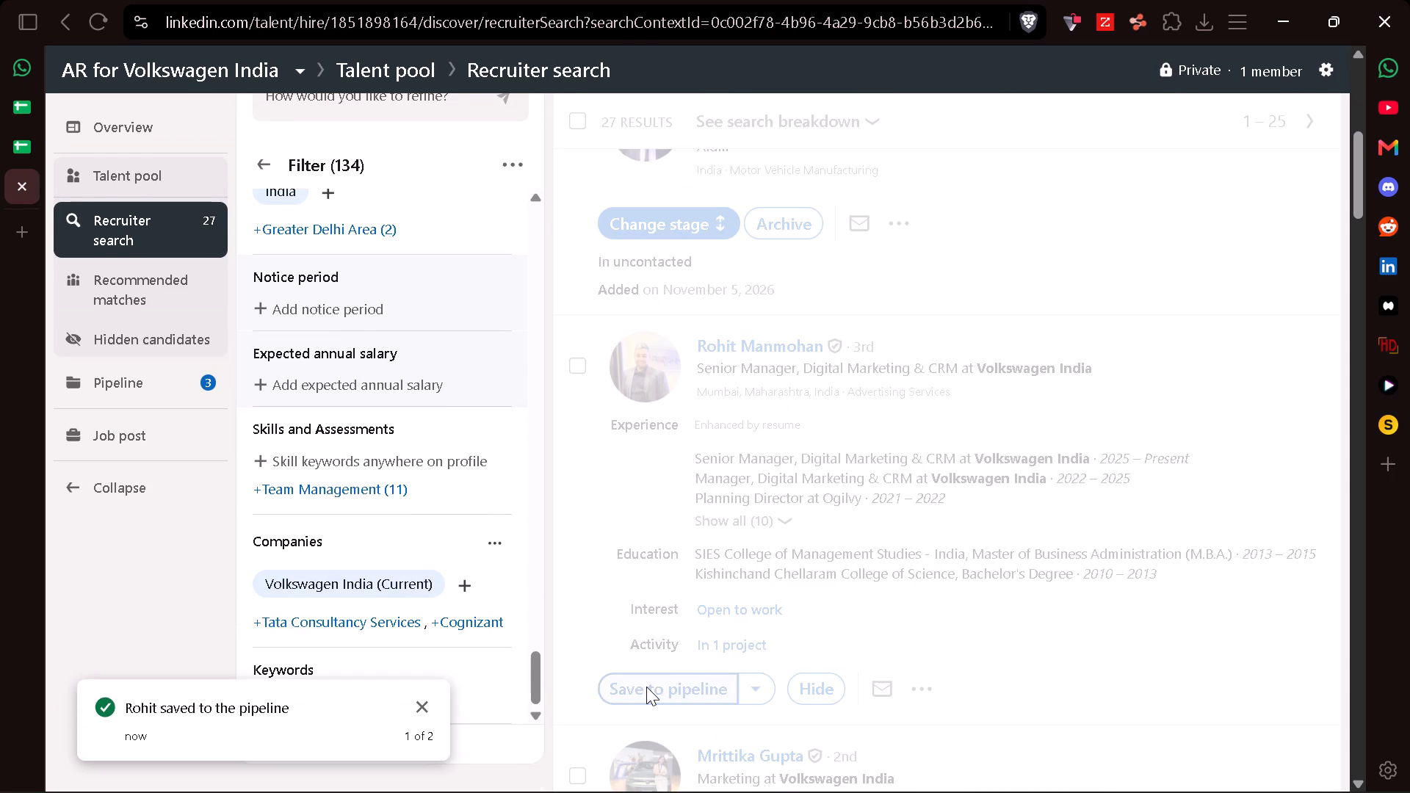
pyautogui.scroll(-3, 646, 687)
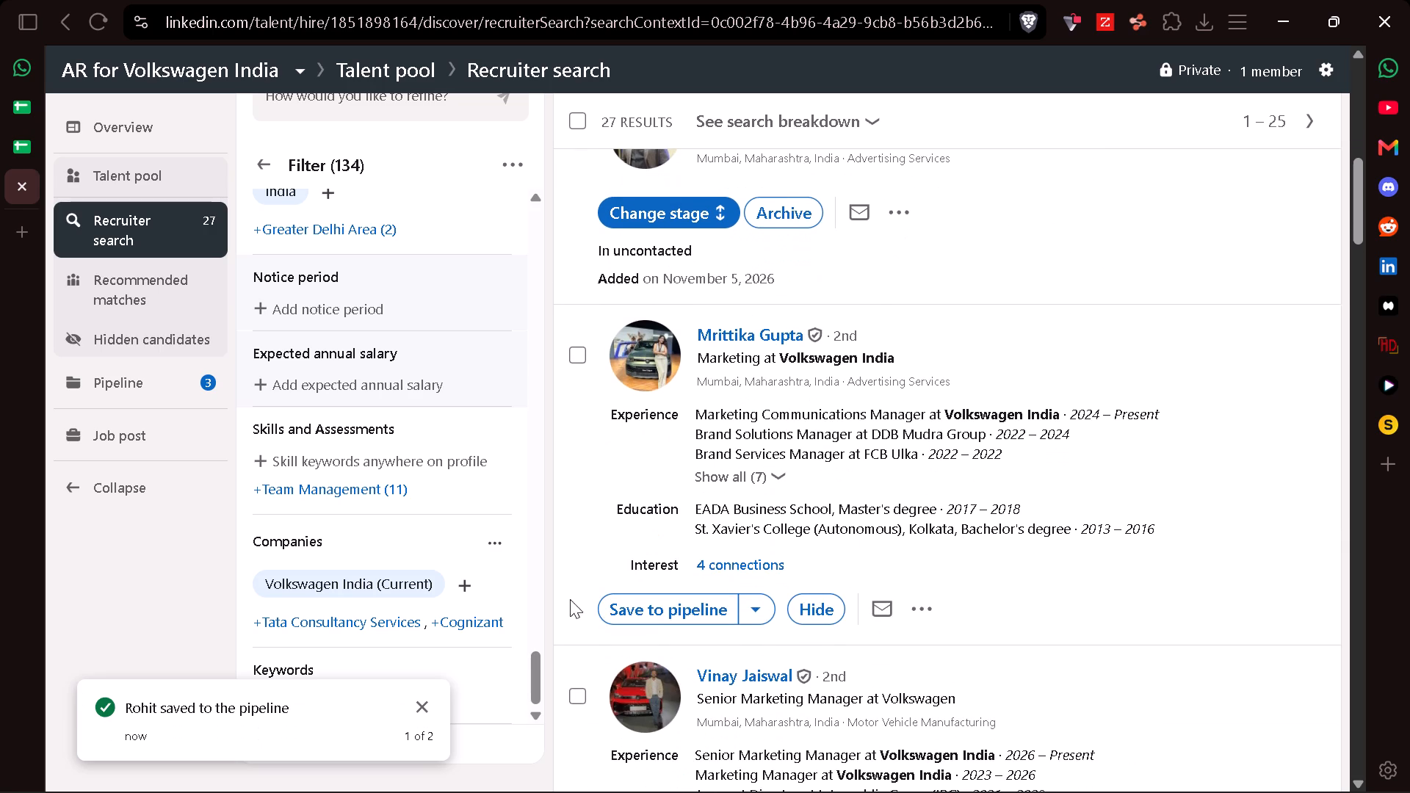
pyautogui.click(635, 608)
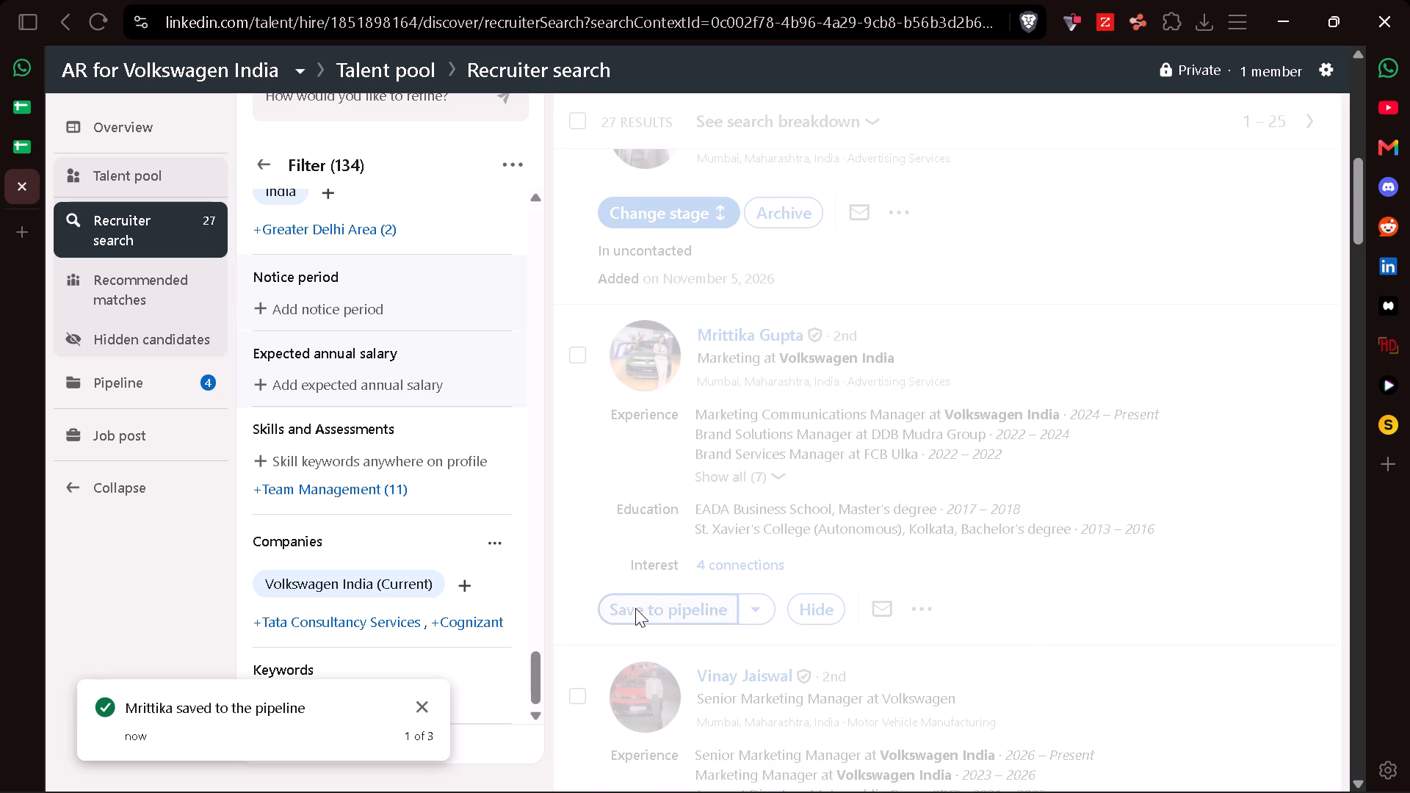
# Save the Mumbai Senior Marketing Manager and the Digital Marketing Manager formerly at Jio World Centre to the pipeline.
pyautogui.scroll(-1, 635, 608)
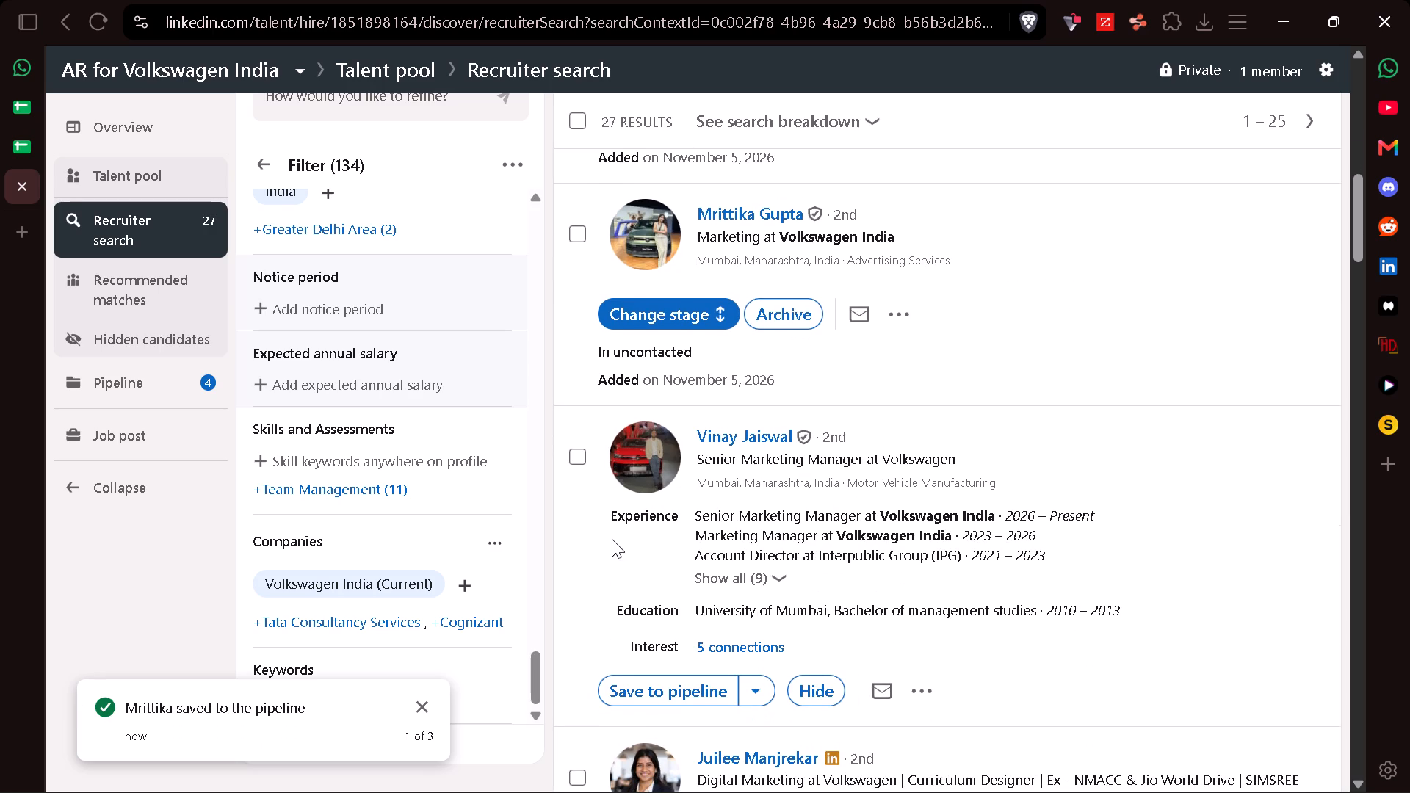
pyautogui.click(674, 692)
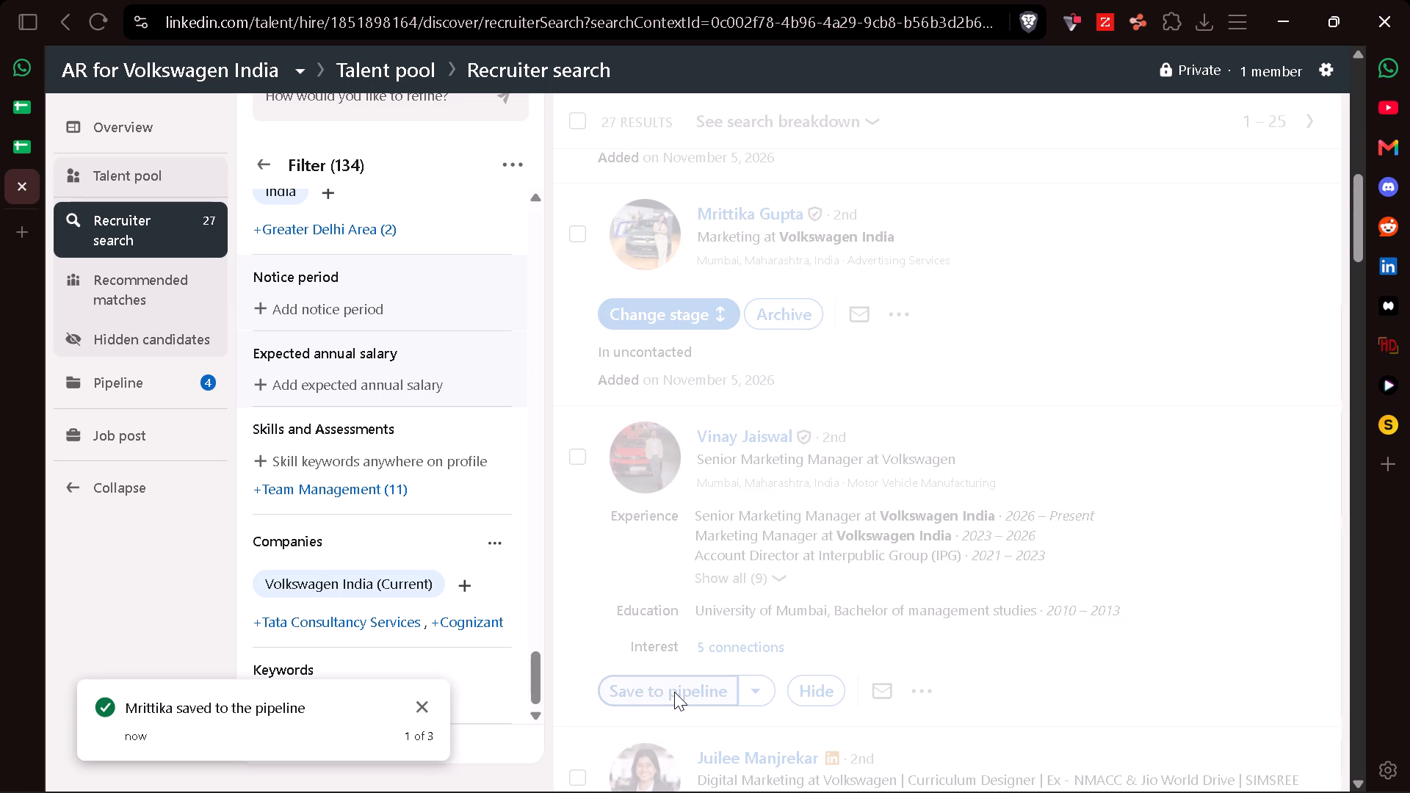
pyautogui.scroll(-3, 674, 692)
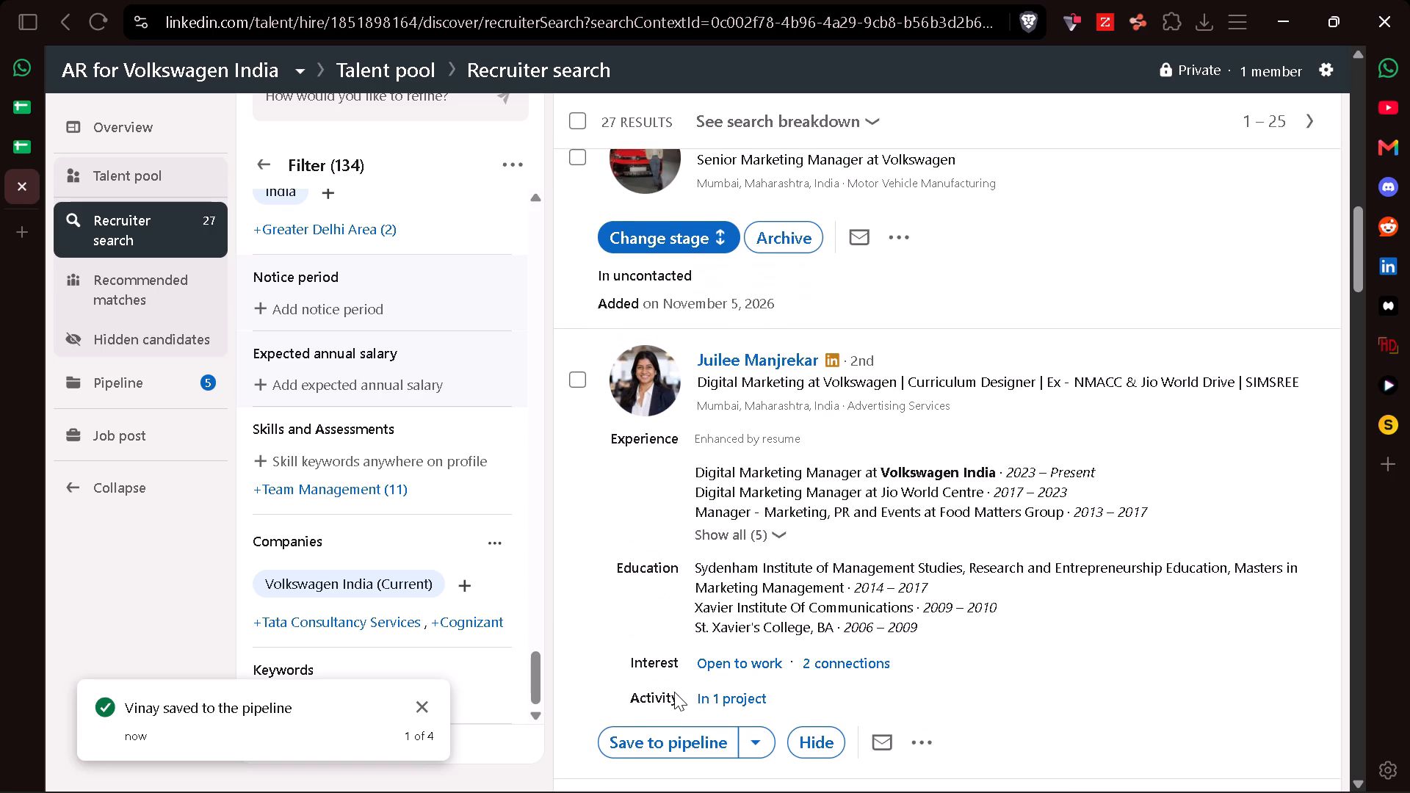
pyautogui.click(683, 747)
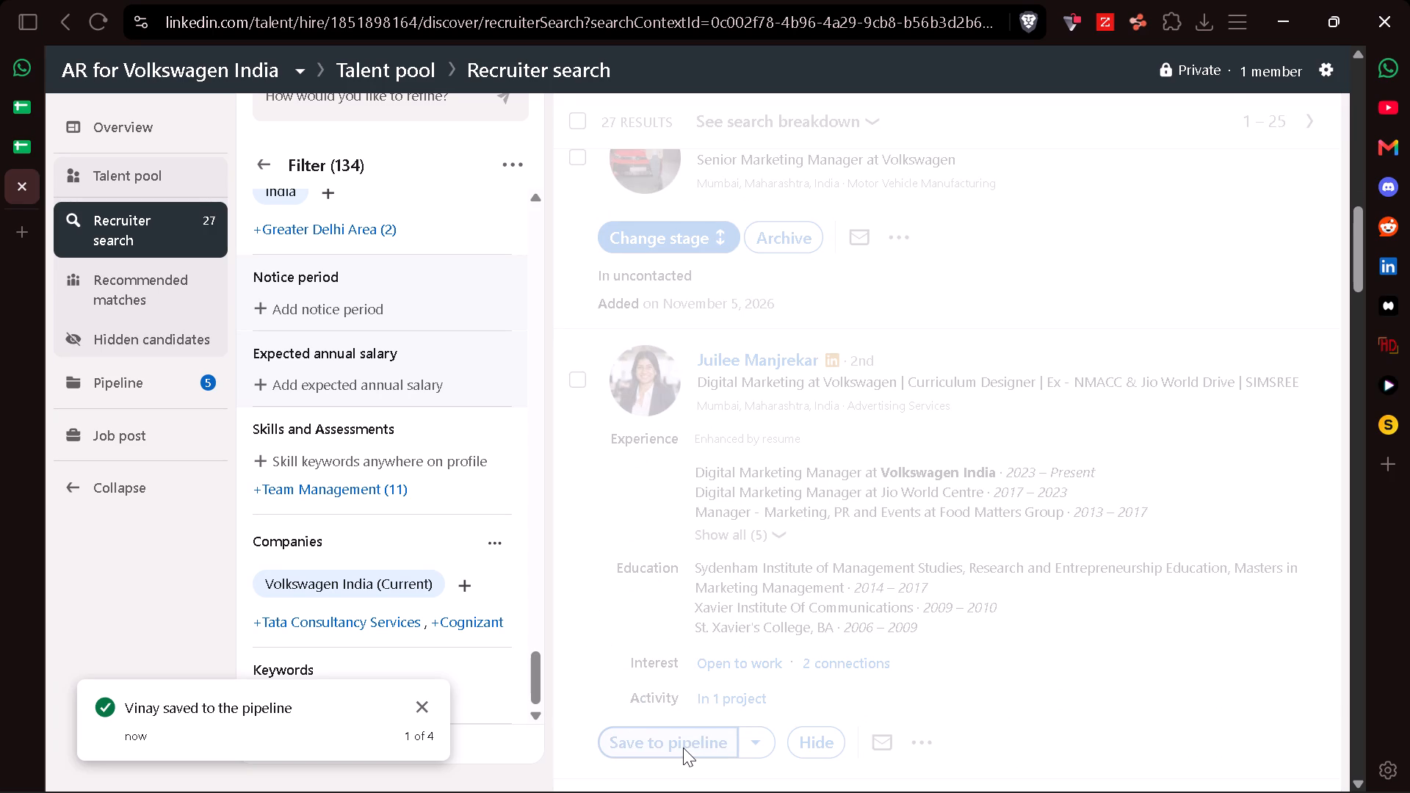
# Skip the Chief Manager and the Kalakaarian founder, and save the Deputy General Manager Marketing to the pipeline.
pyautogui.scroll(-2, 683, 747)
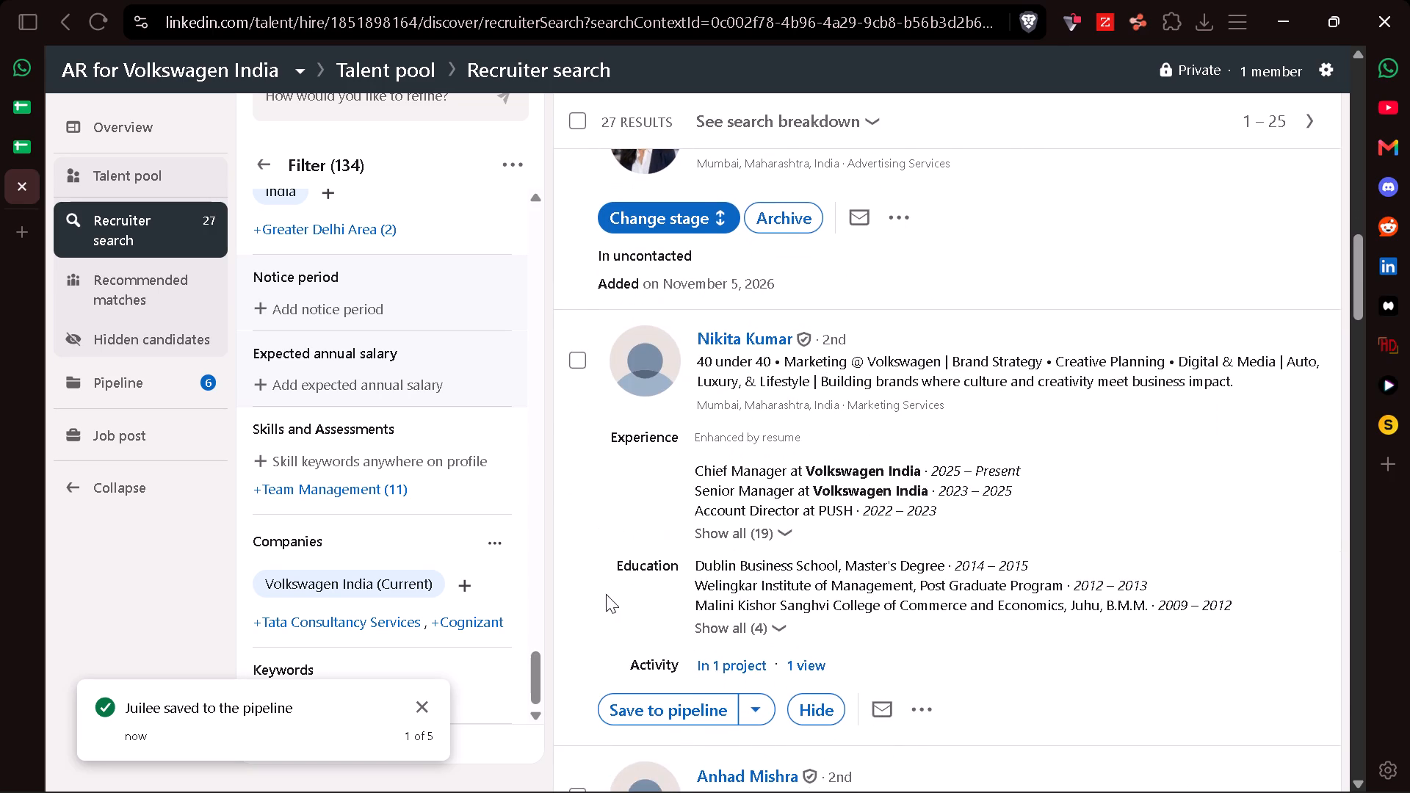
pyautogui.scroll(-3, 613, 473)
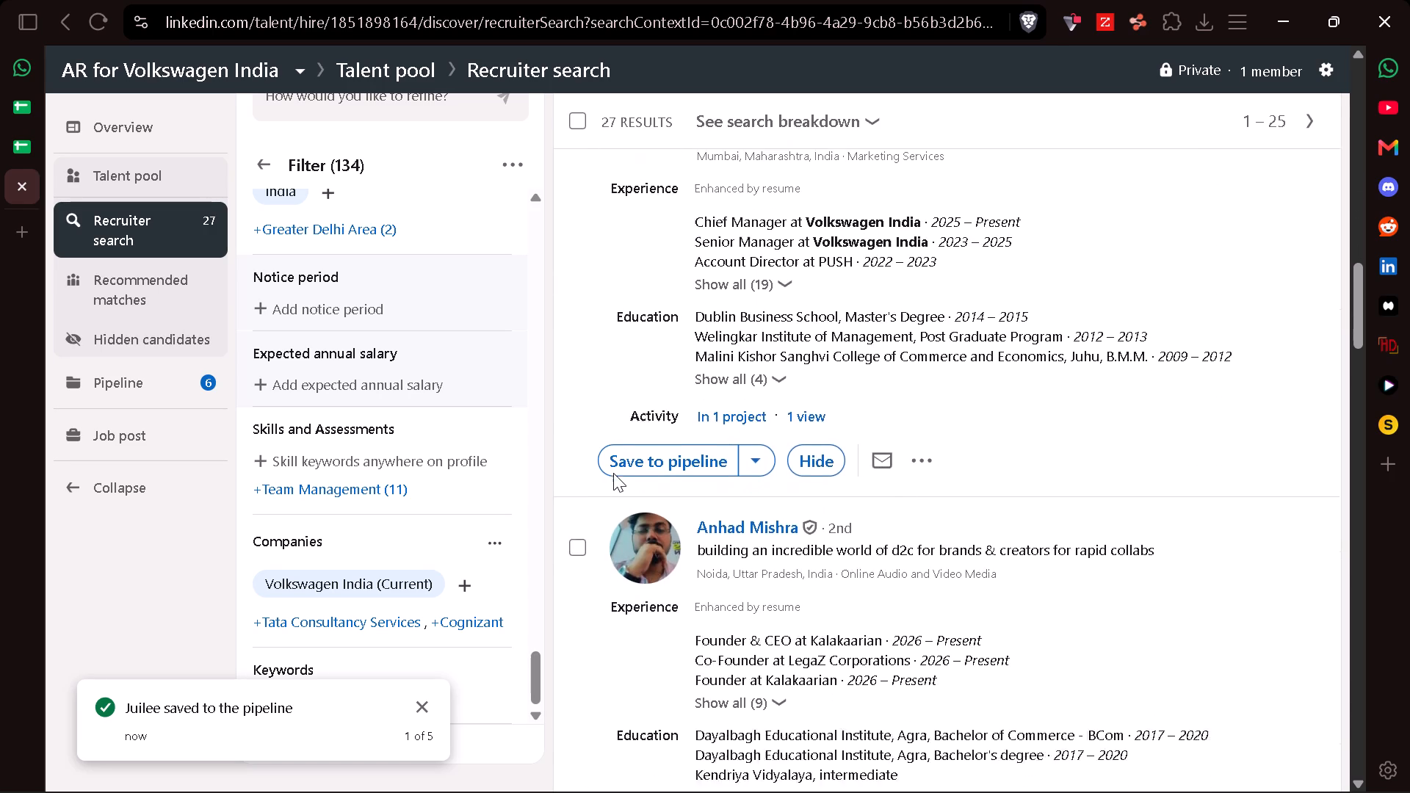
pyautogui.scroll(-1, 613, 473)
pyautogui.scroll(-3, 633, 540)
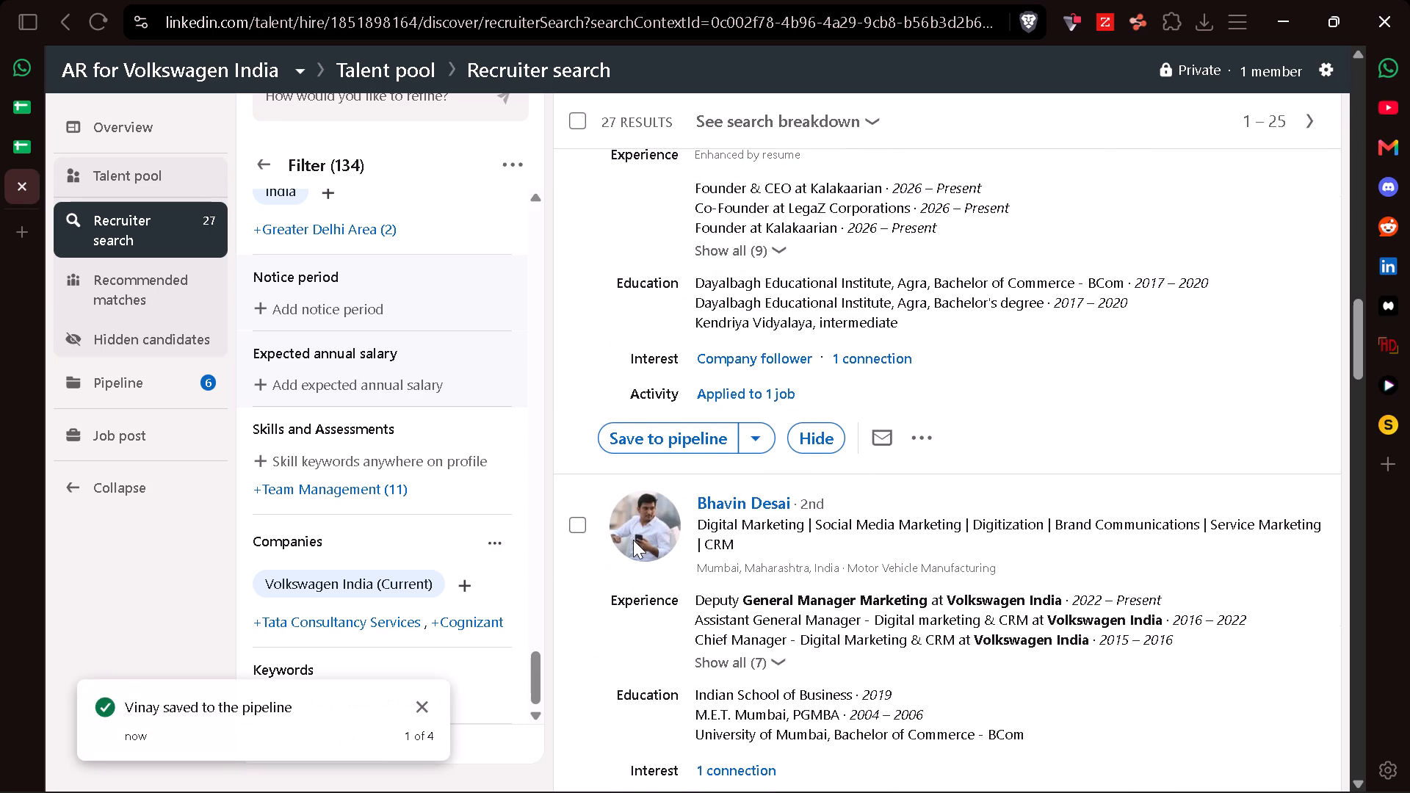
pyautogui.scroll(-1, 633, 540)
pyautogui.click(630, 711)
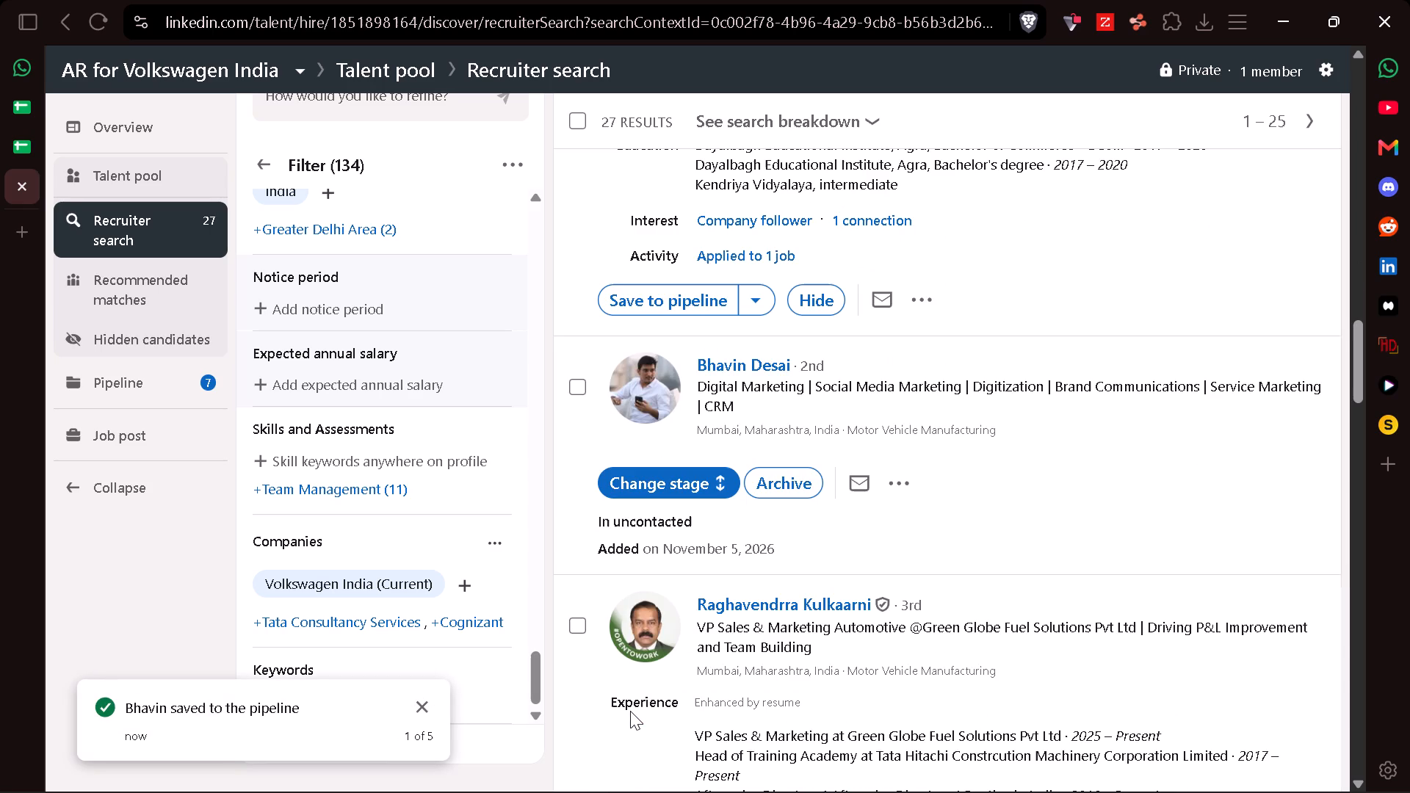
# Review the following sales and marketing candidates and check the profile of the marketing manager based in Thanjavur.
pyautogui.scroll(-6, 630, 711)
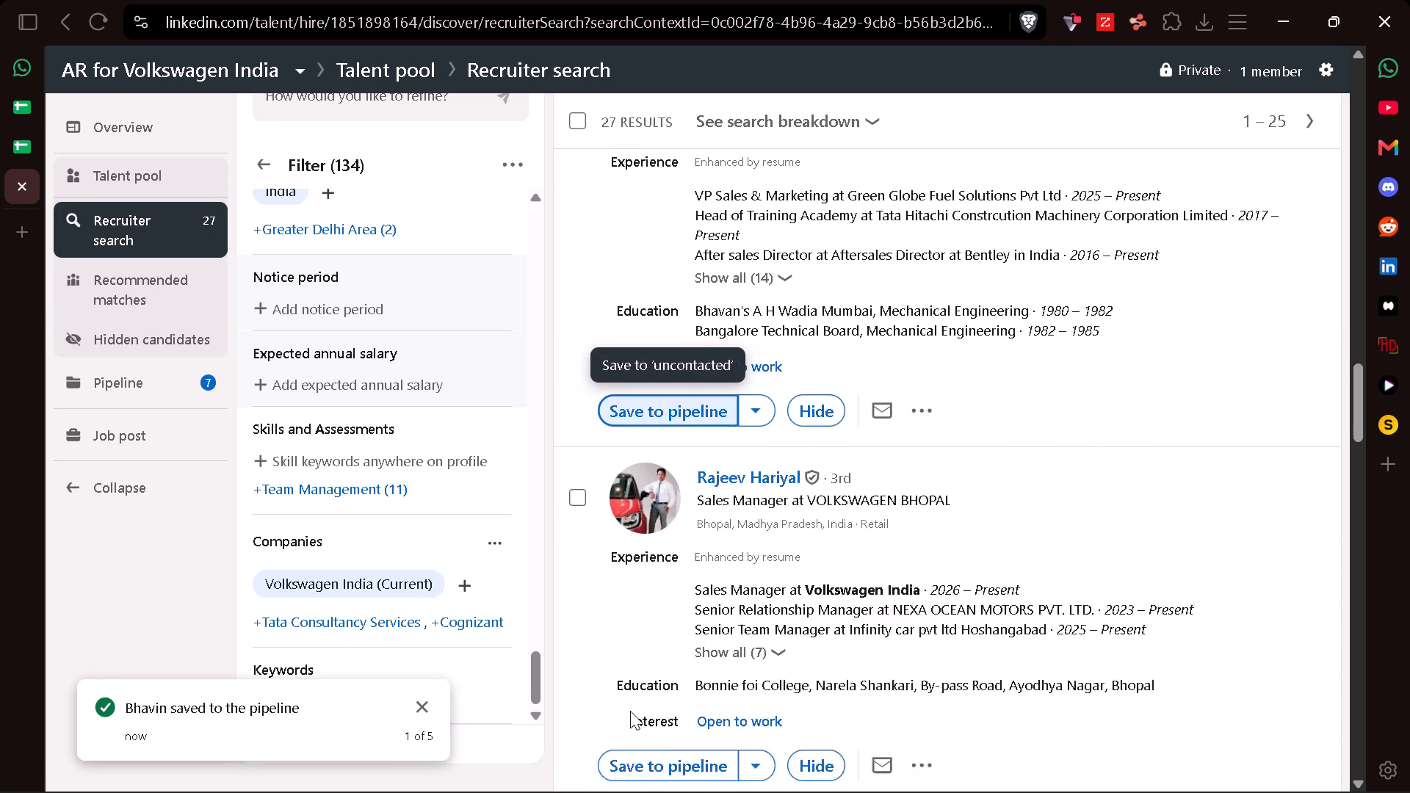
pyautogui.scroll(-6, 630, 711)
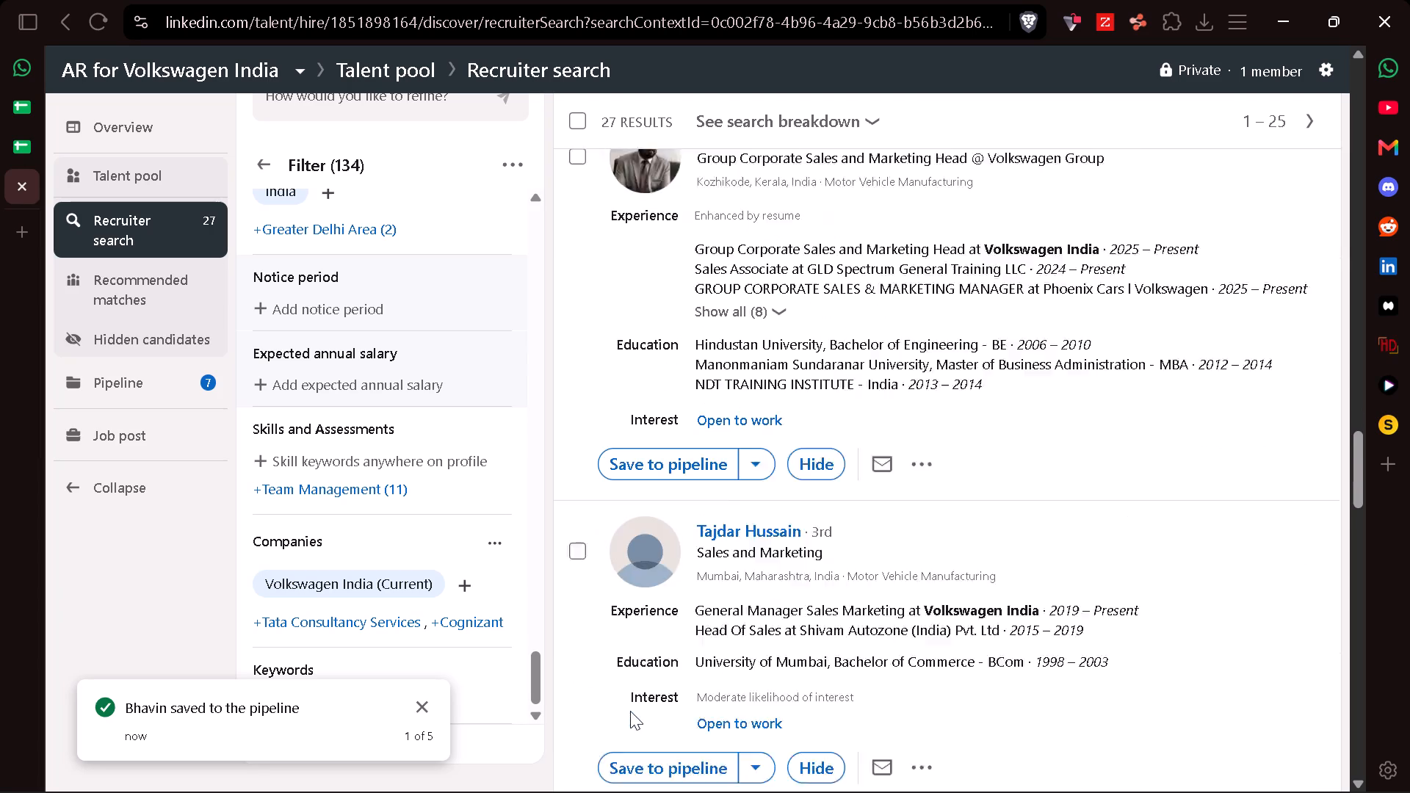
pyautogui.scroll(-3, 630, 711)
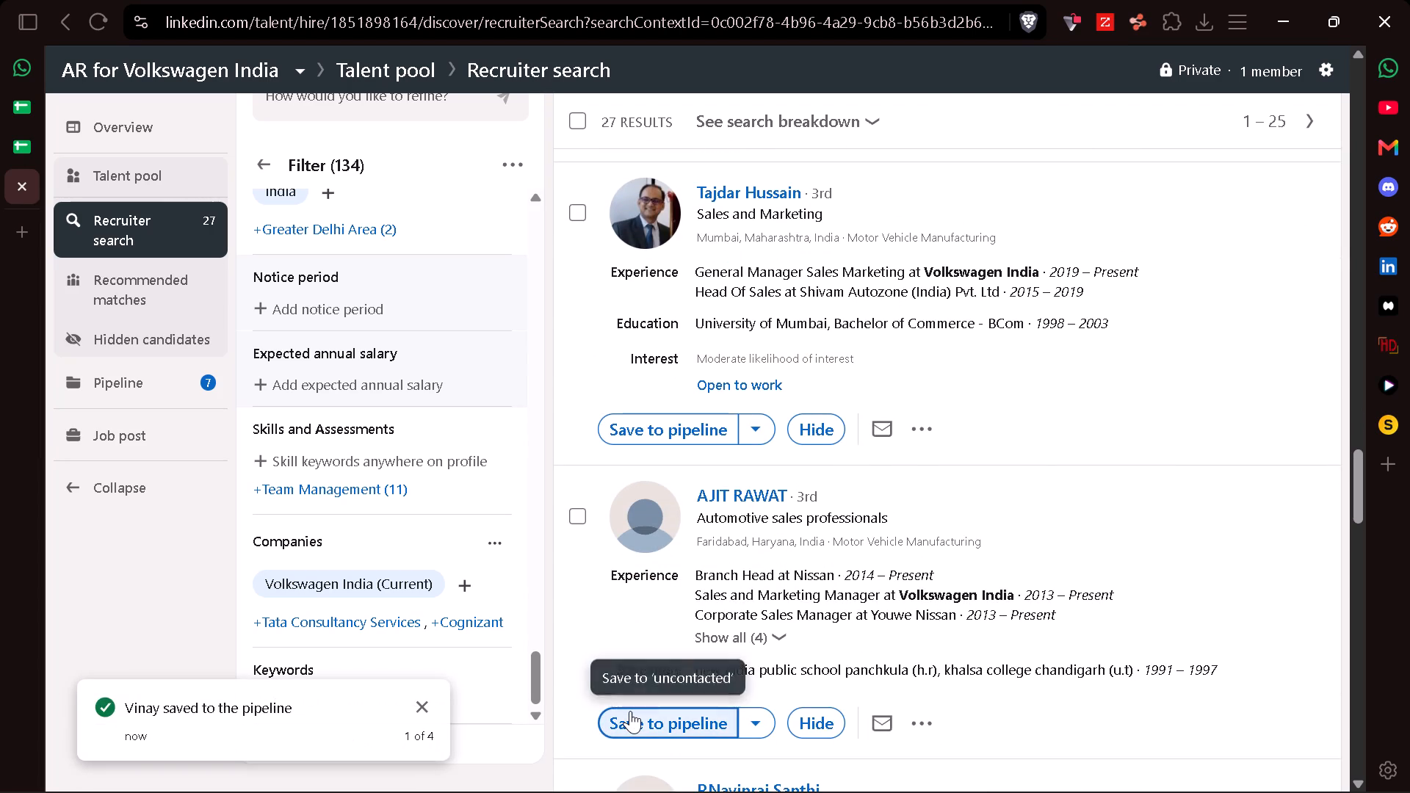
pyautogui.scroll(-3, 630, 711)
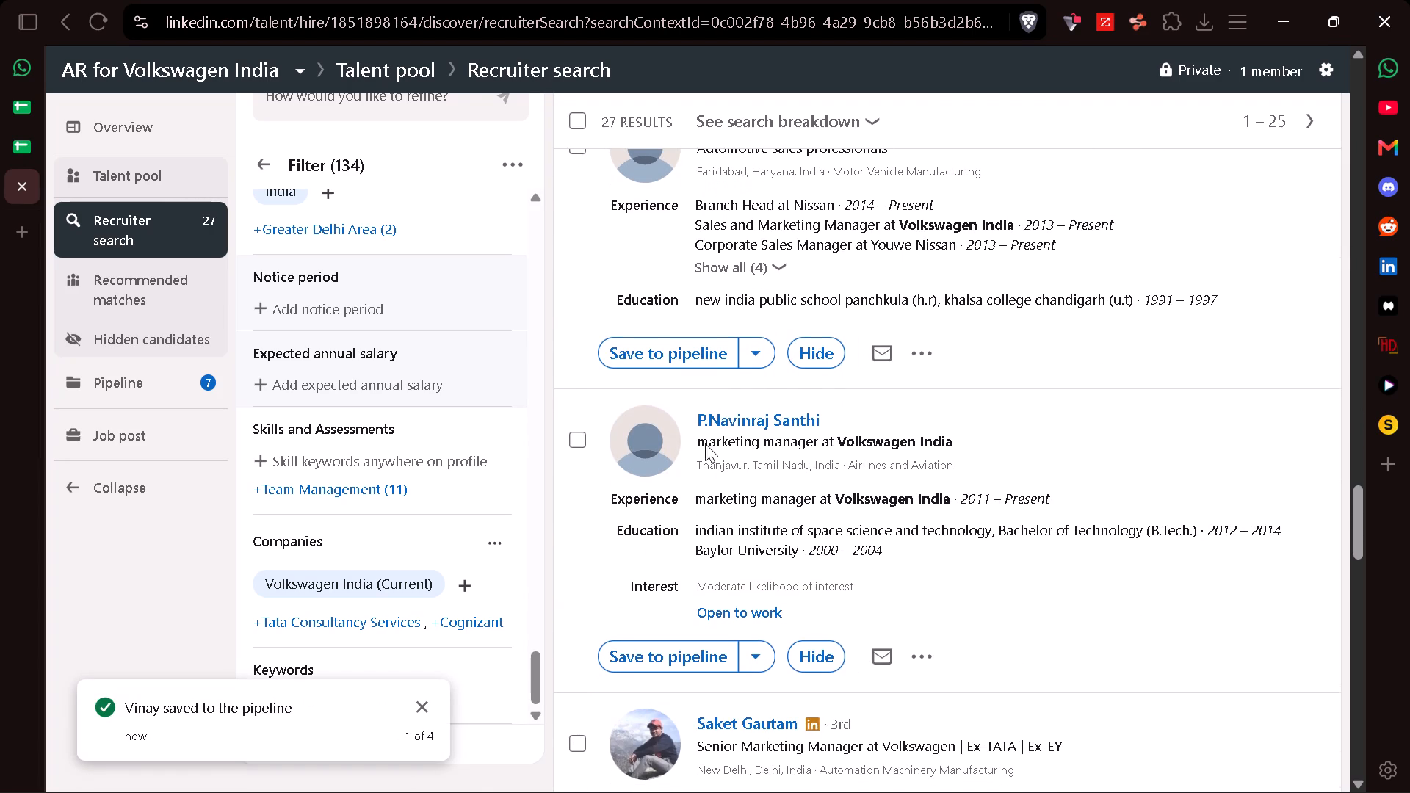
pyautogui.click(730, 413)
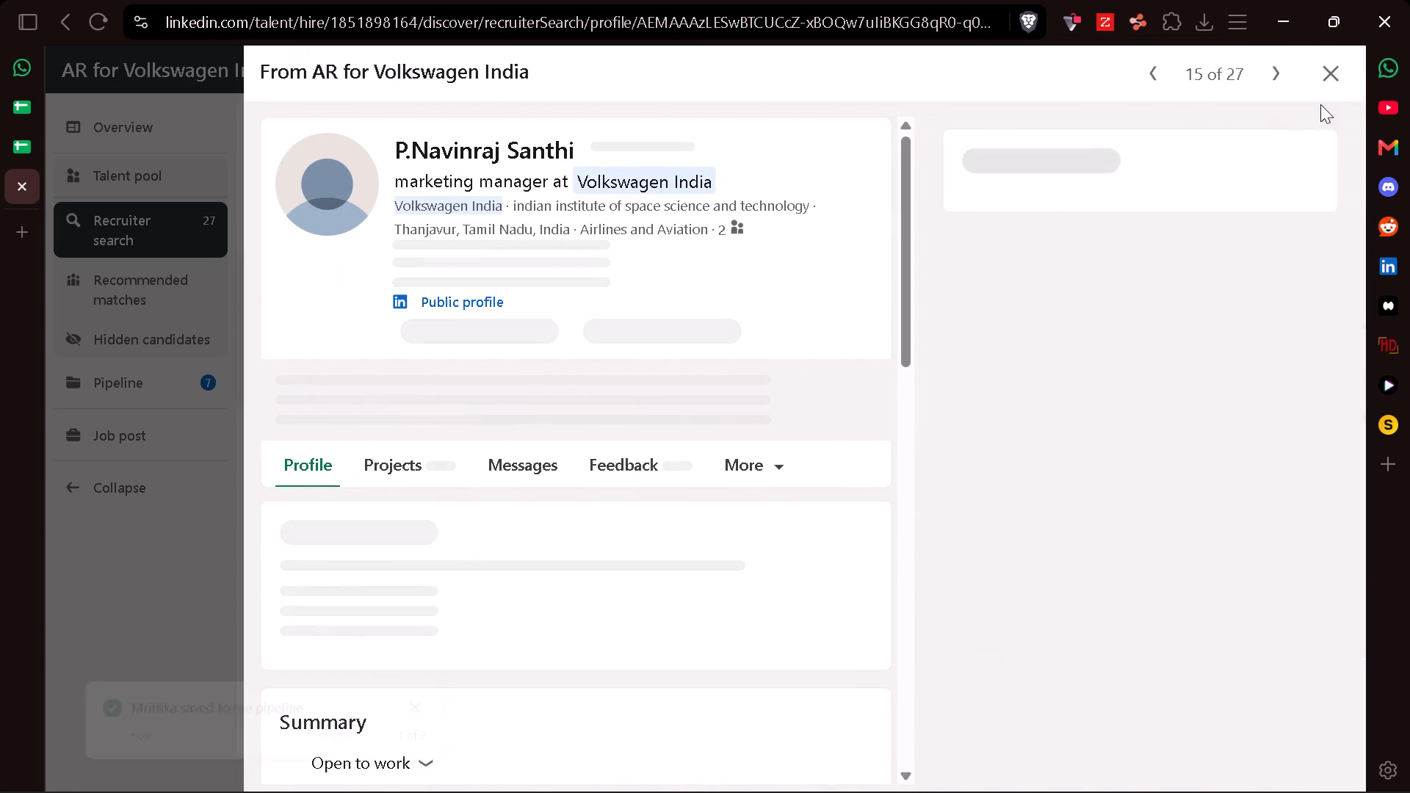
pyautogui.click(1324, 90)
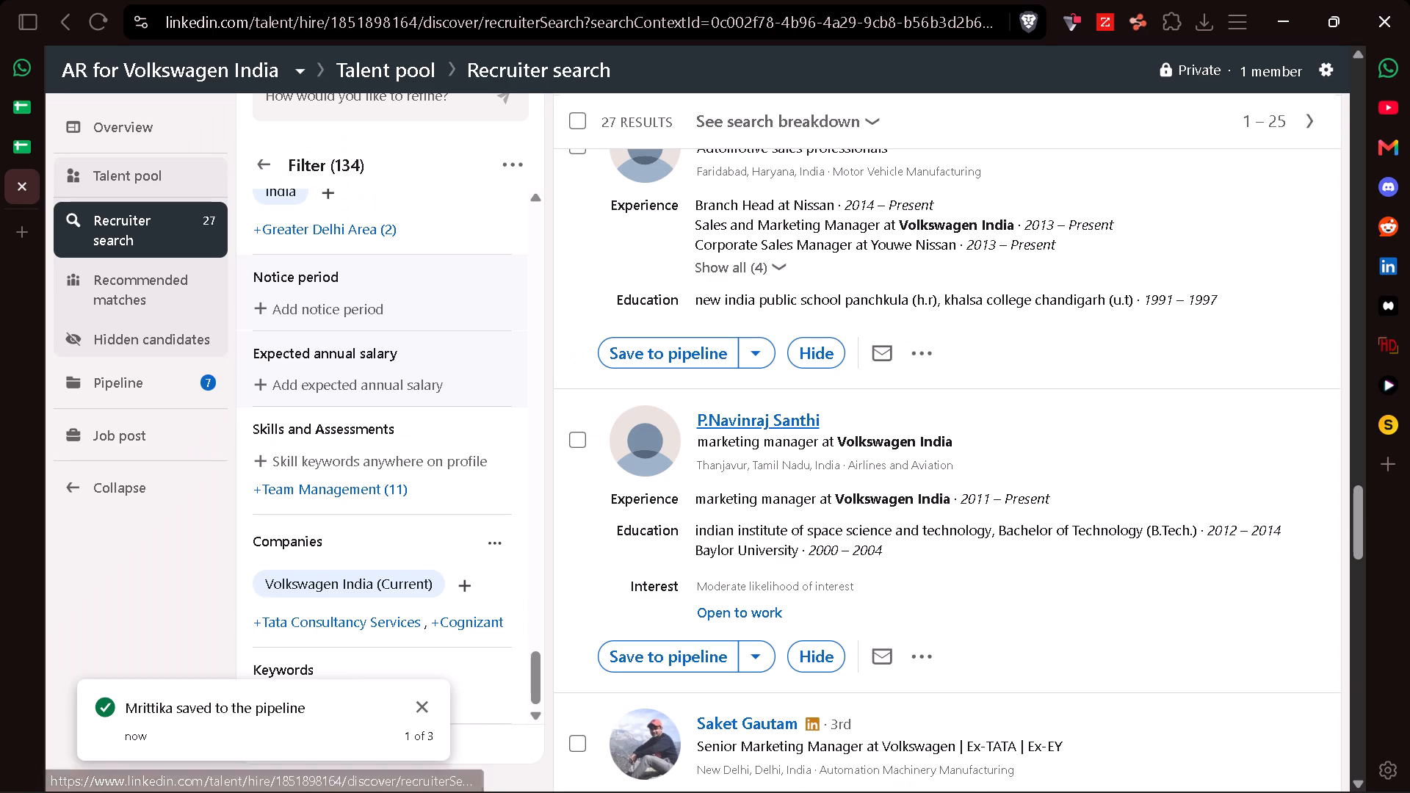
# Check the profiles of the Senior Marketing Manager in New Delhi and the Marketing Manager in Mumbai.
pyautogui.scroll(-2, 673, 582)
pyautogui.scroll(-1, 557, 626)
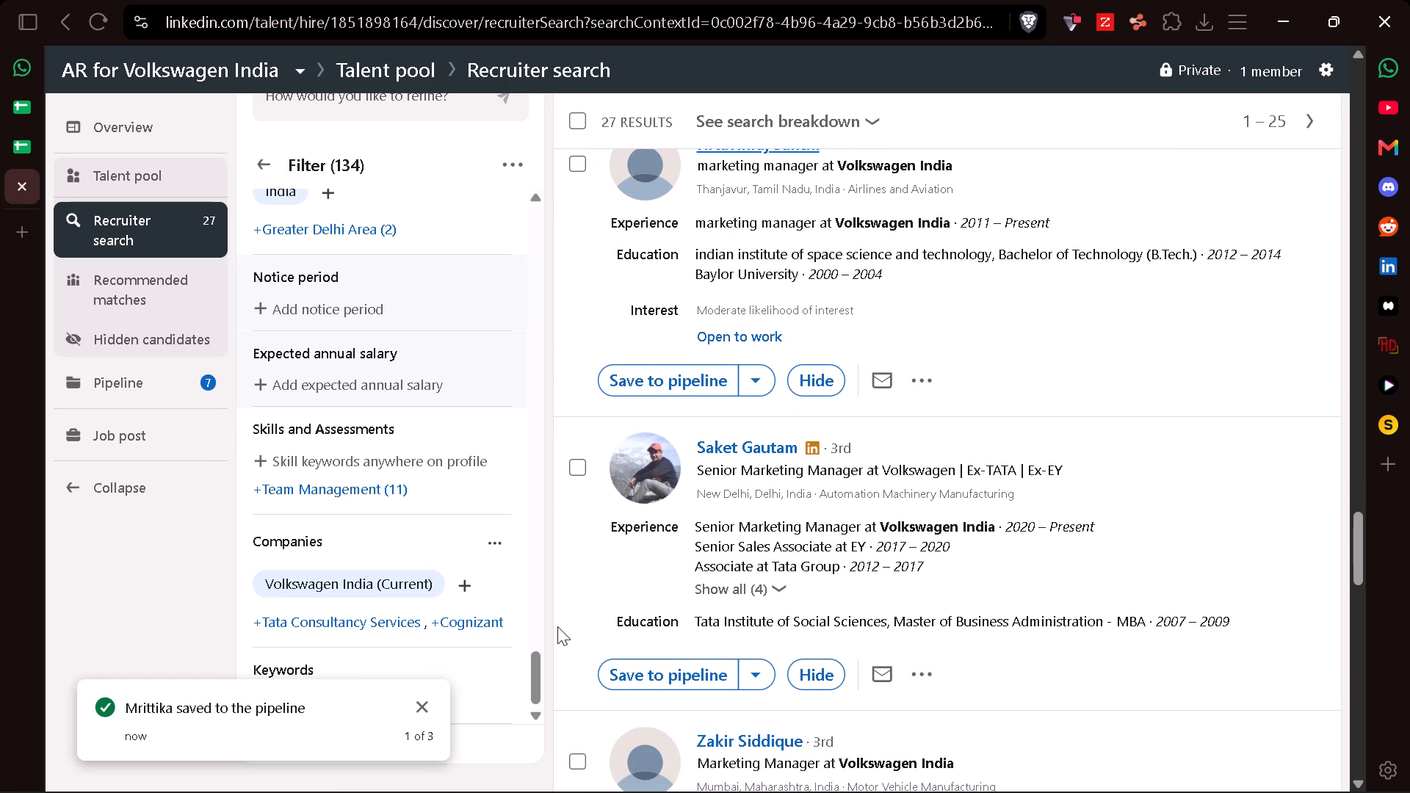
pyautogui.click(746, 443)
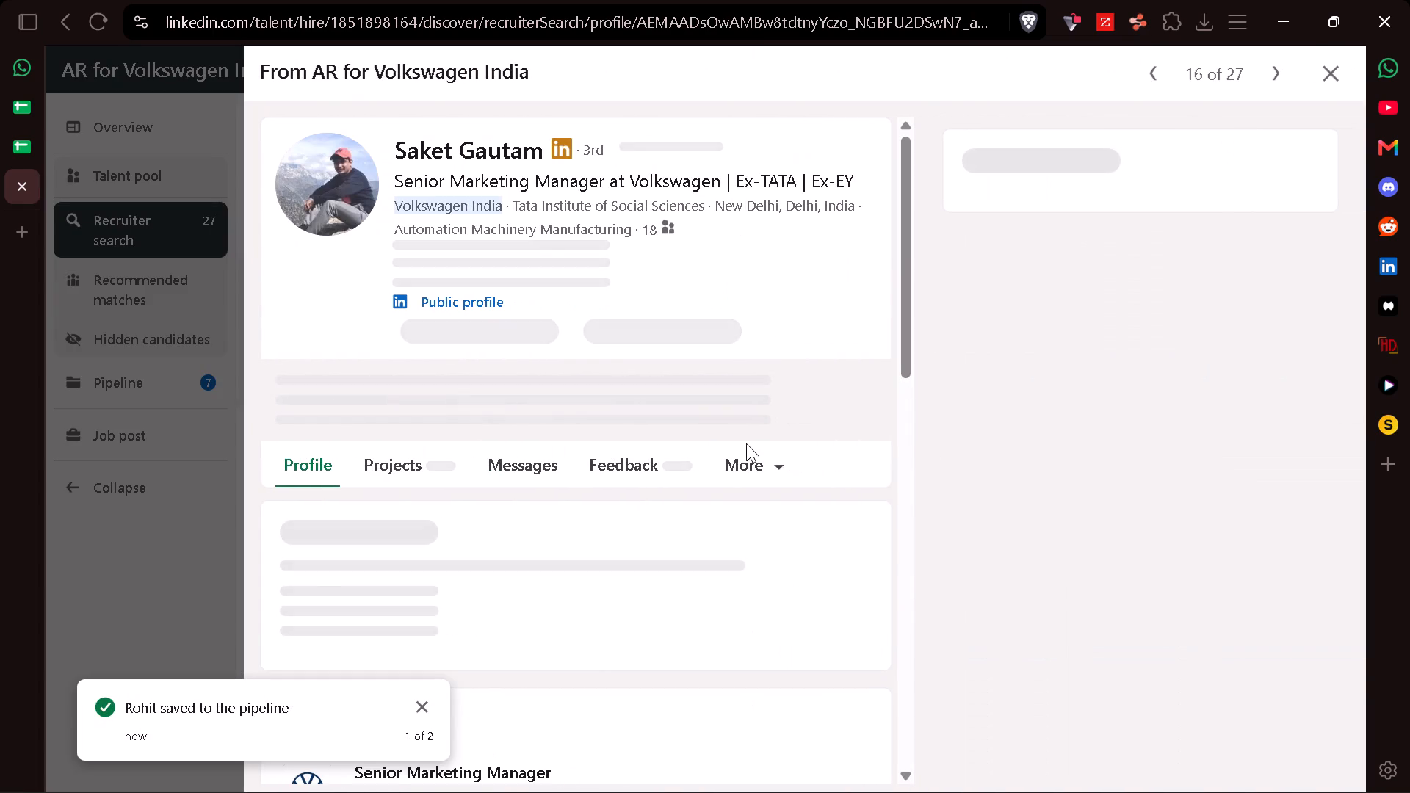
pyautogui.click(1332, 78)
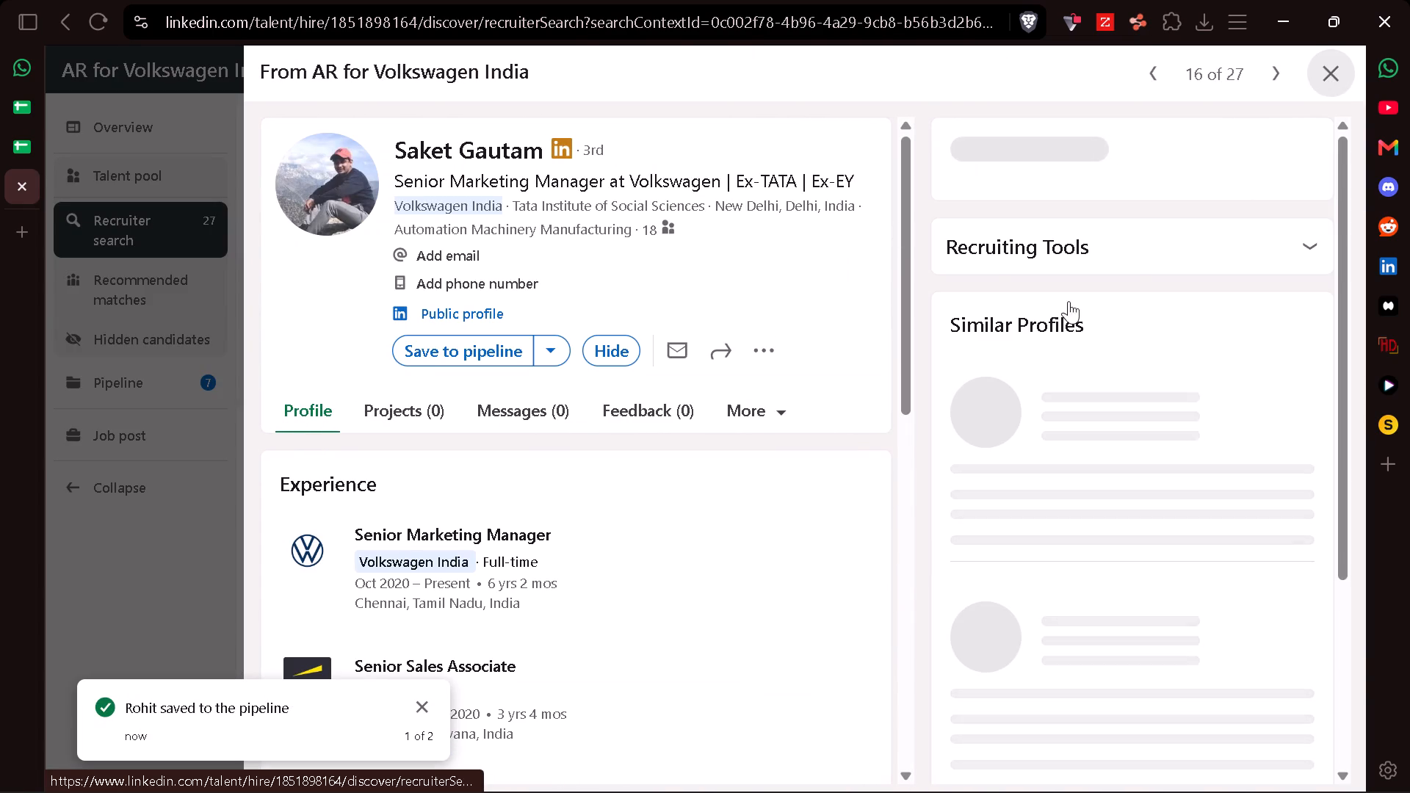
pyautogui.scroll(-2, 684, 619)
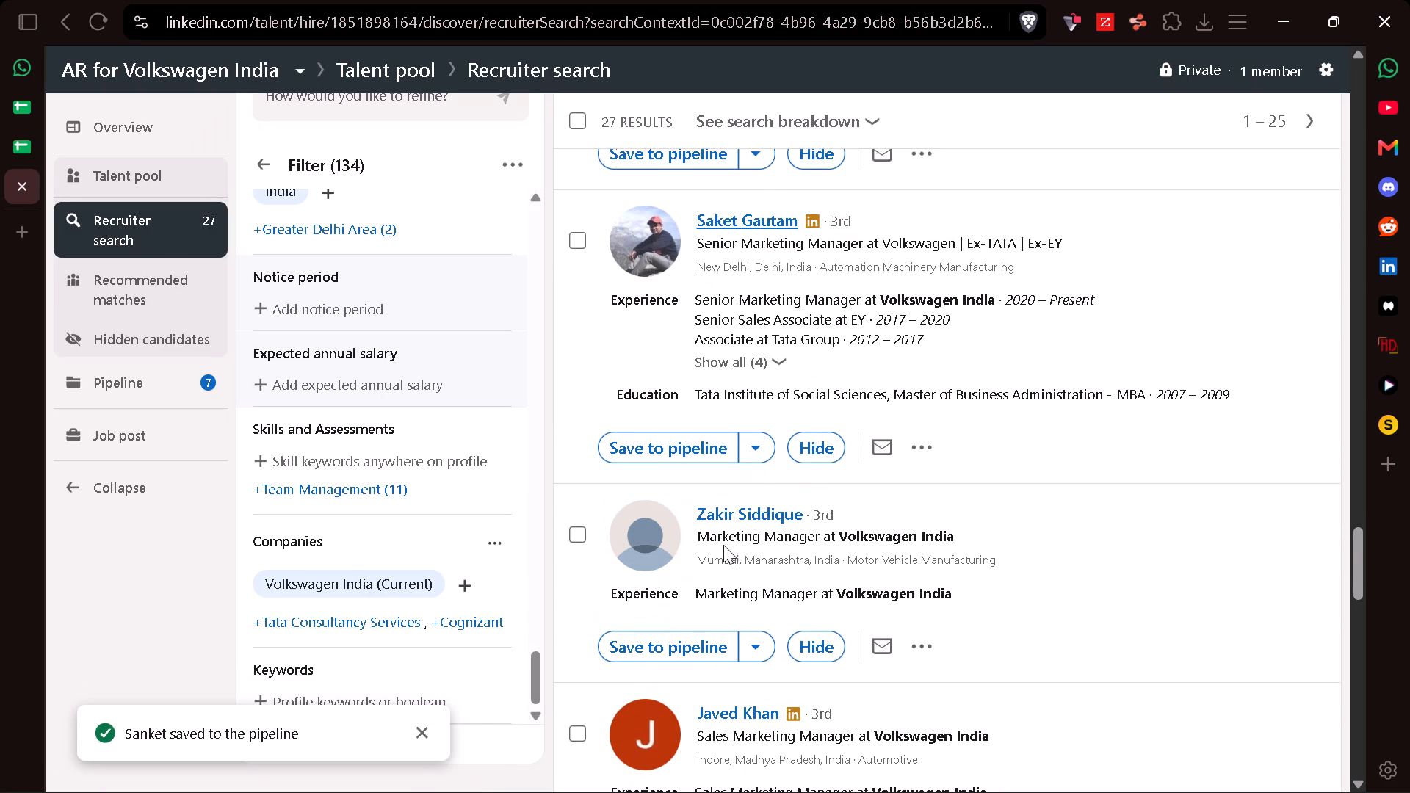
pyautogui.click(740, 513)
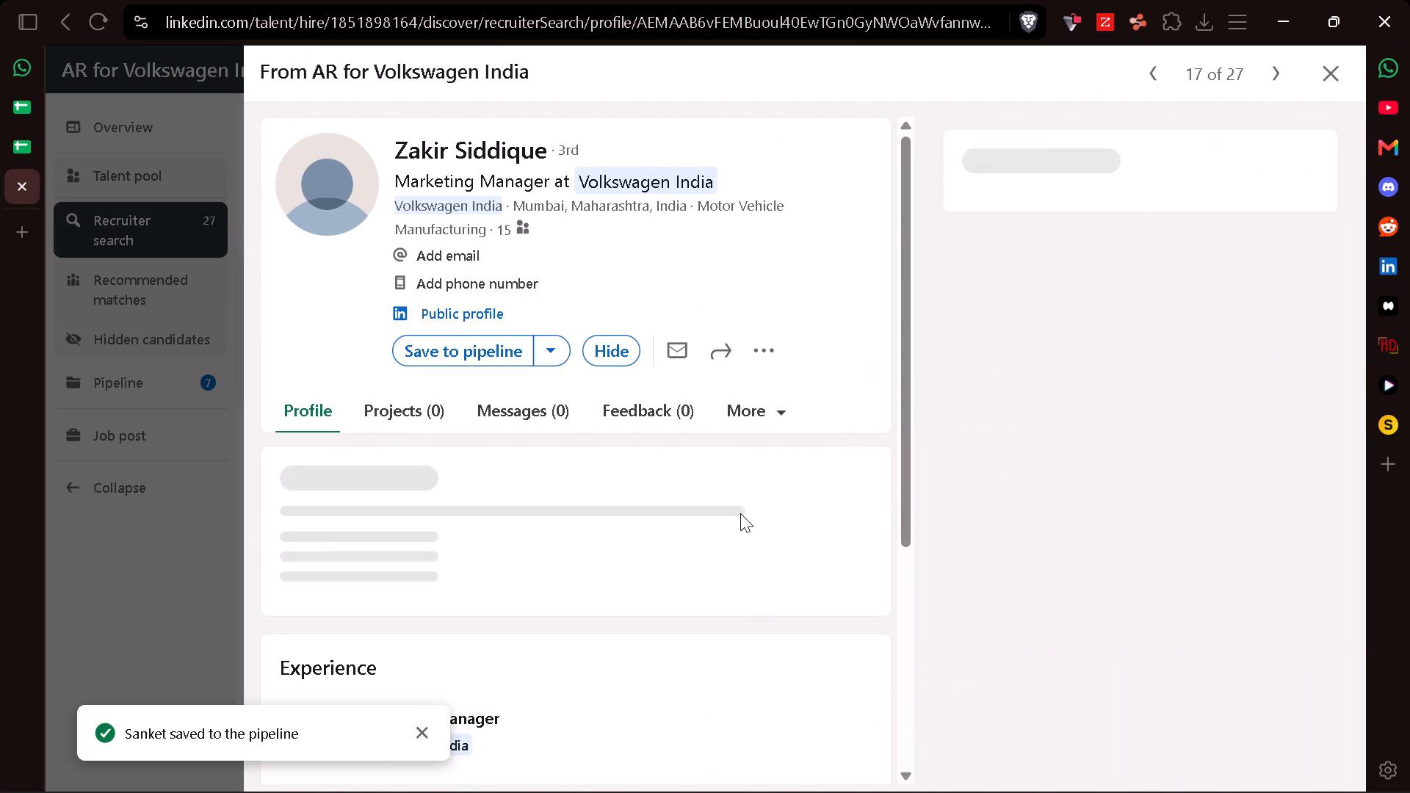
pyautogui.click(1342, 75)
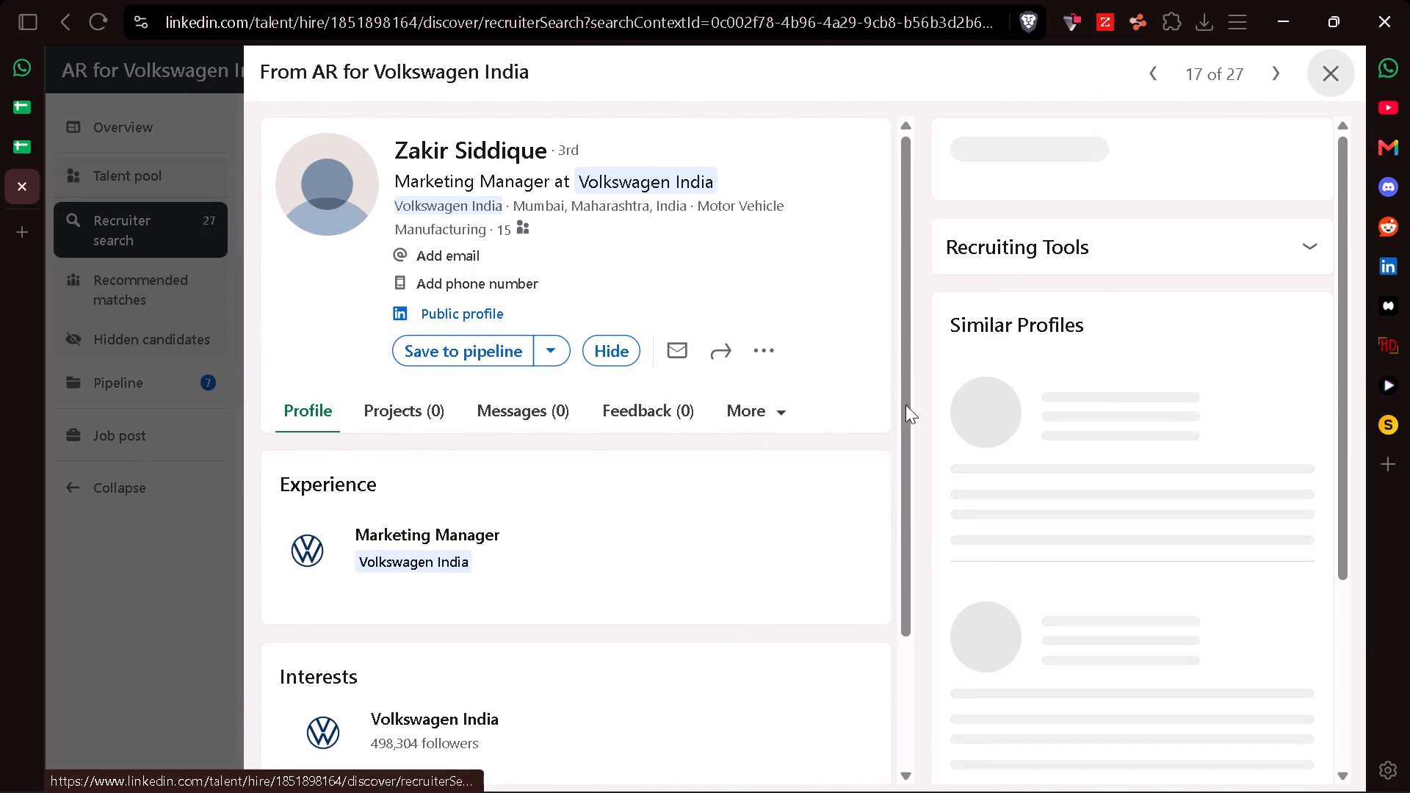
# Review further candidates on the first results page and check the profile of the Marketing Manager based in Kollam.
pyautogui.scroll(-4, 583, 634)
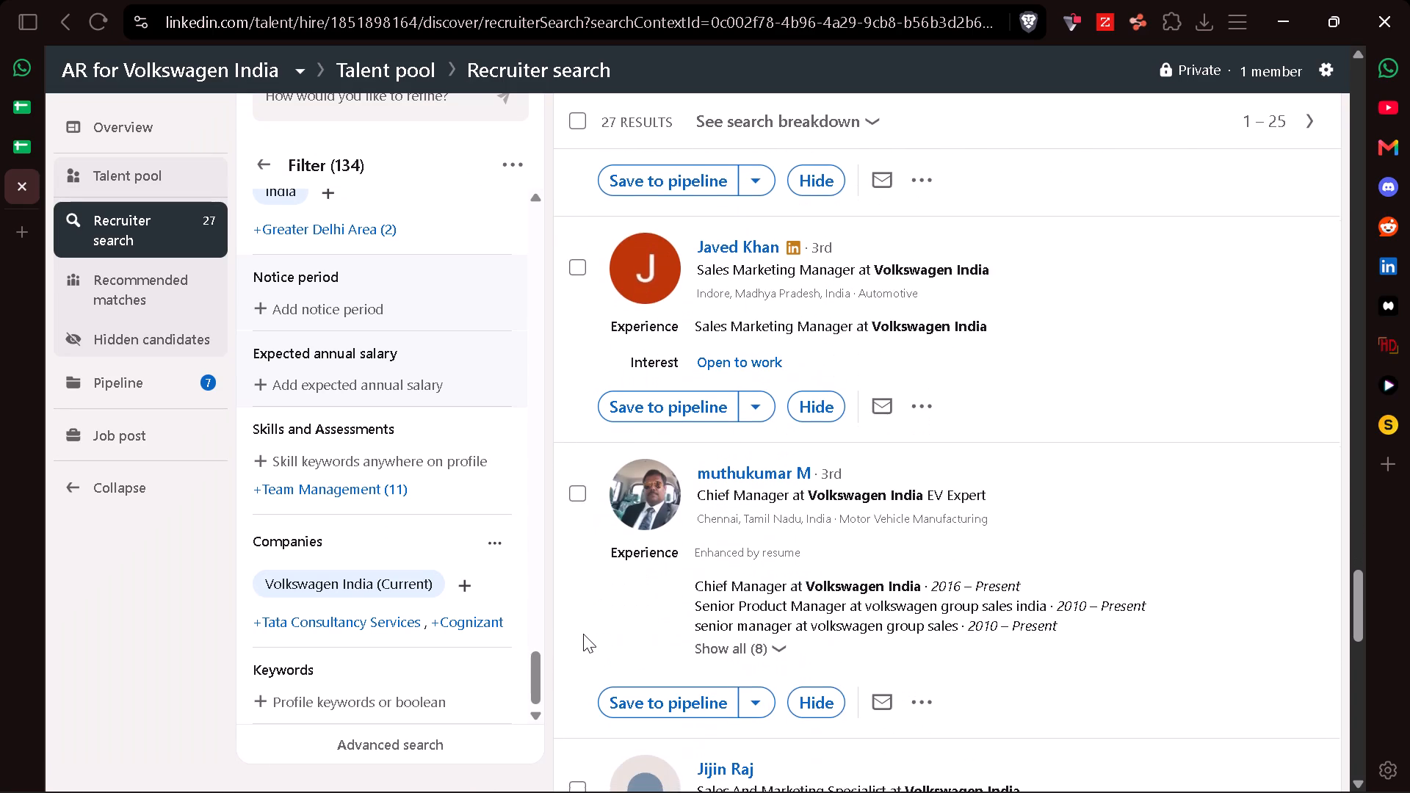
pyautogui.scroll(-3, 583, 634)
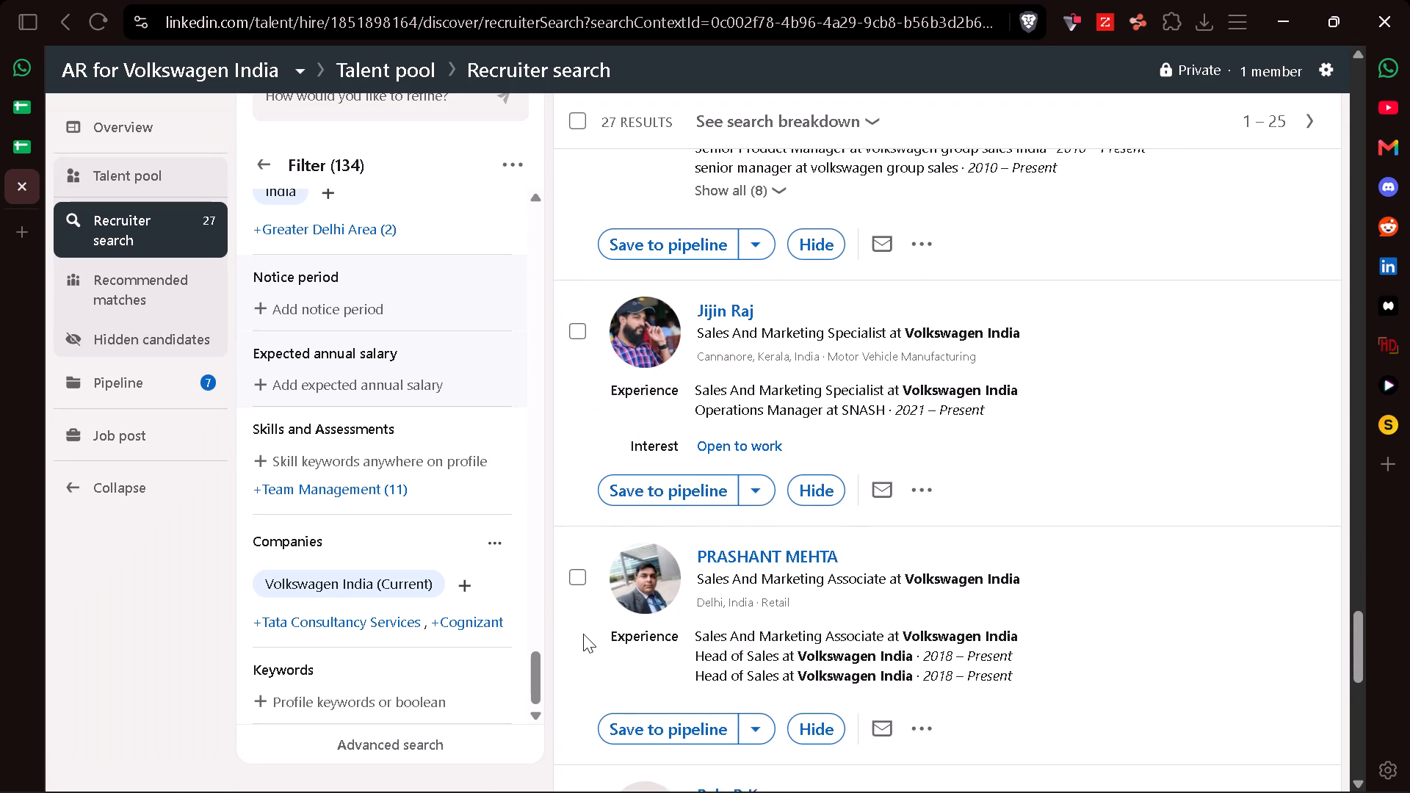
pyautogui.scroll(-4, 583, 634)
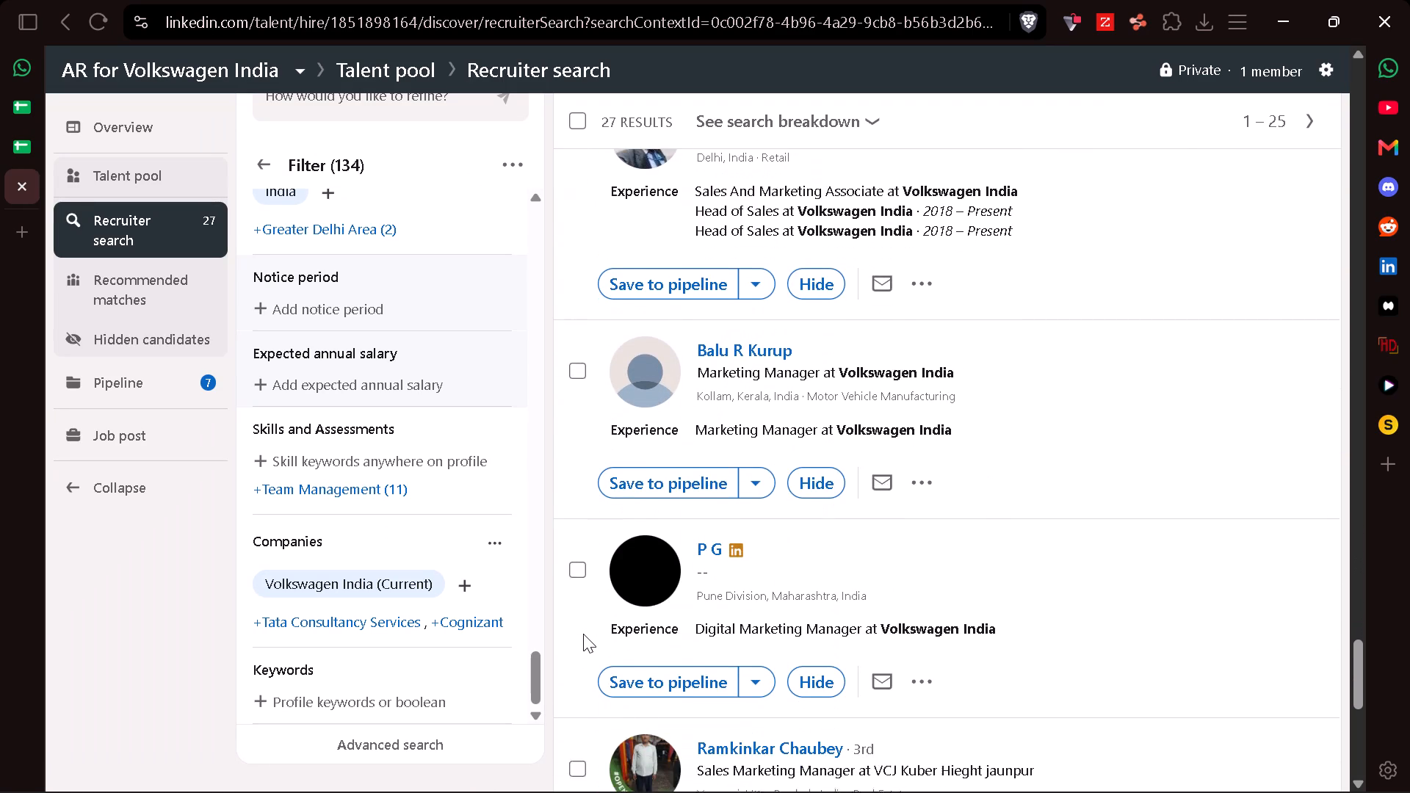
pyautogui.scroll(-1, 583, 634)
pyautogui.click(742, 327)
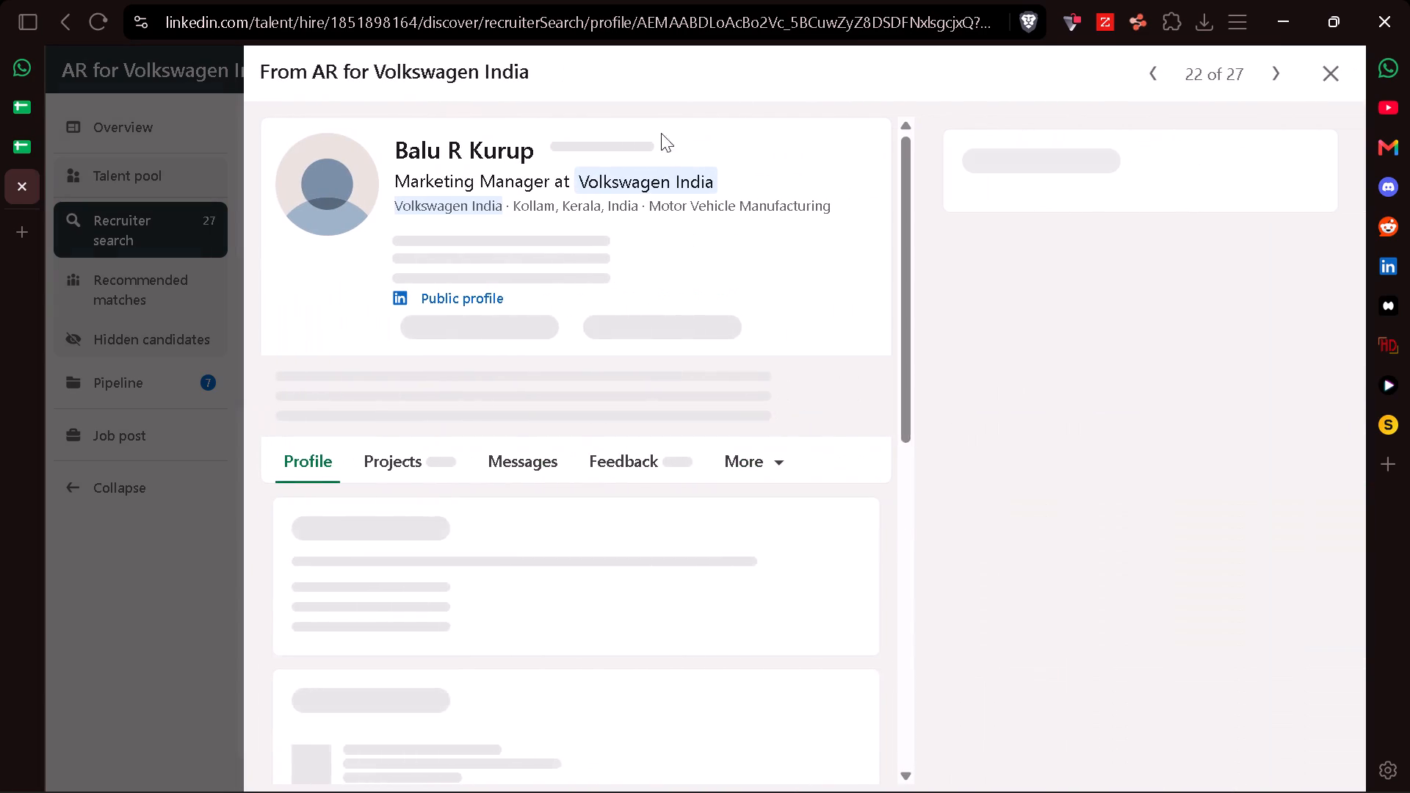
pyautogui.click(1325, 74)
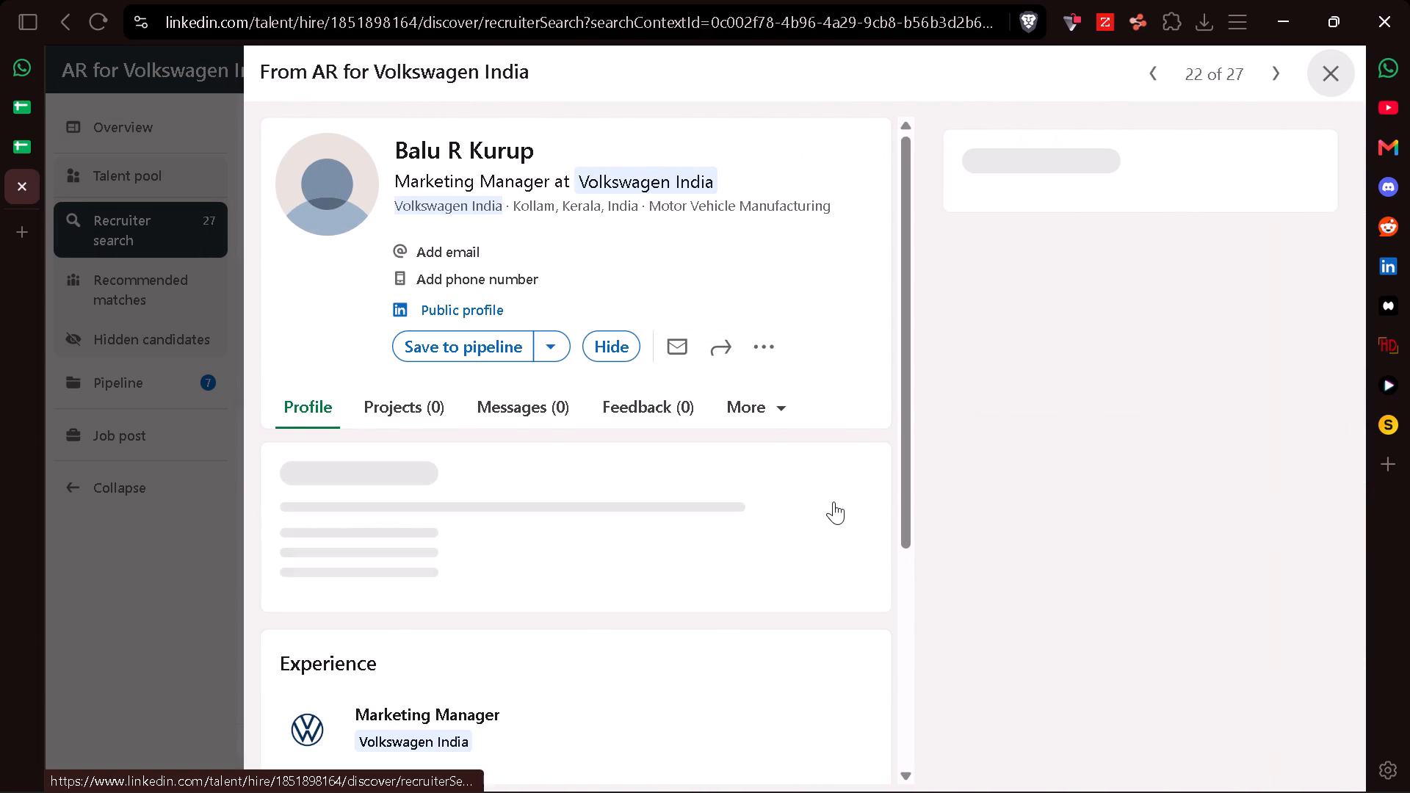
# Review the rest of the first results page, open page 2, and dismiss the search suggestions to view its candidates.
pyautogui.scroll(-3, 610, 608)
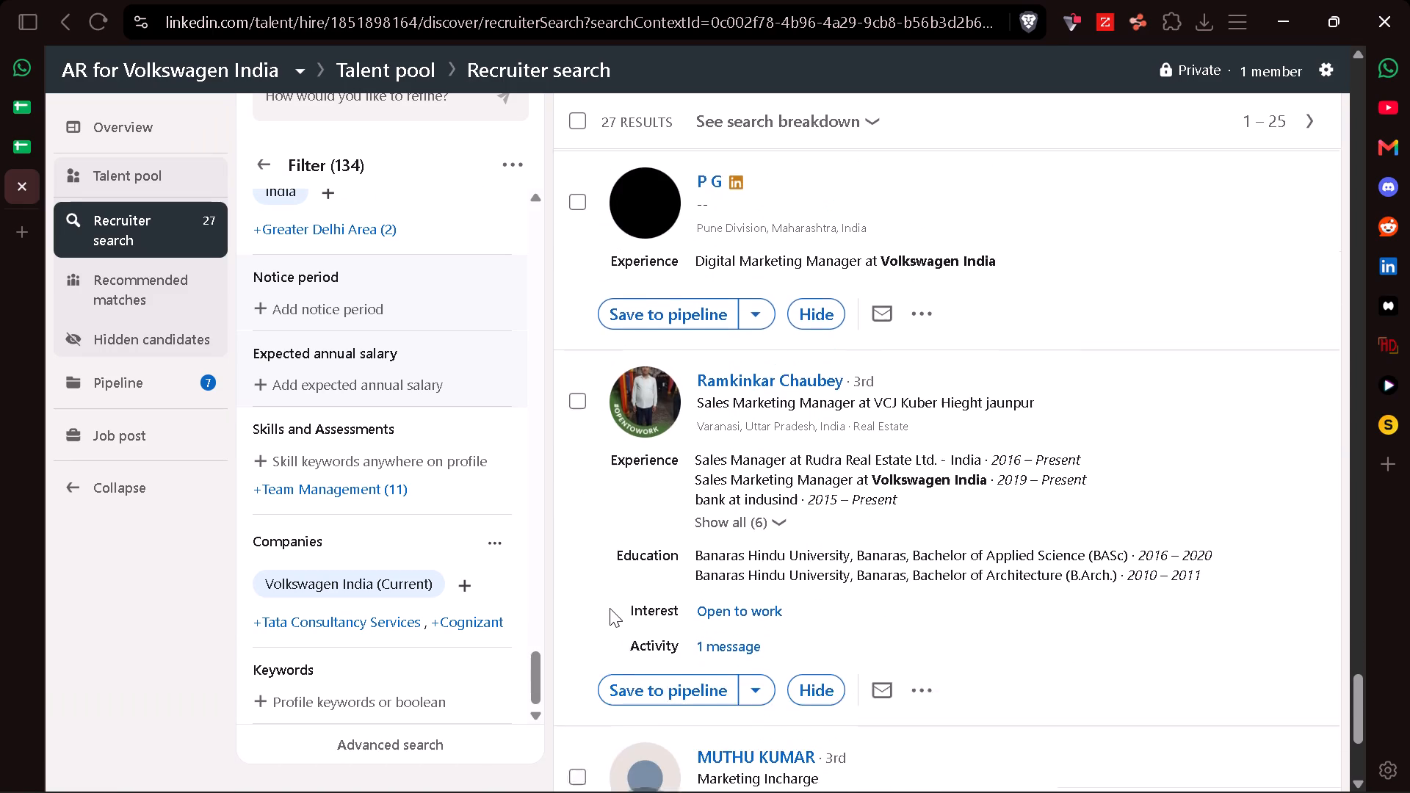
pyautogui.scroll(-3, 610, 608)
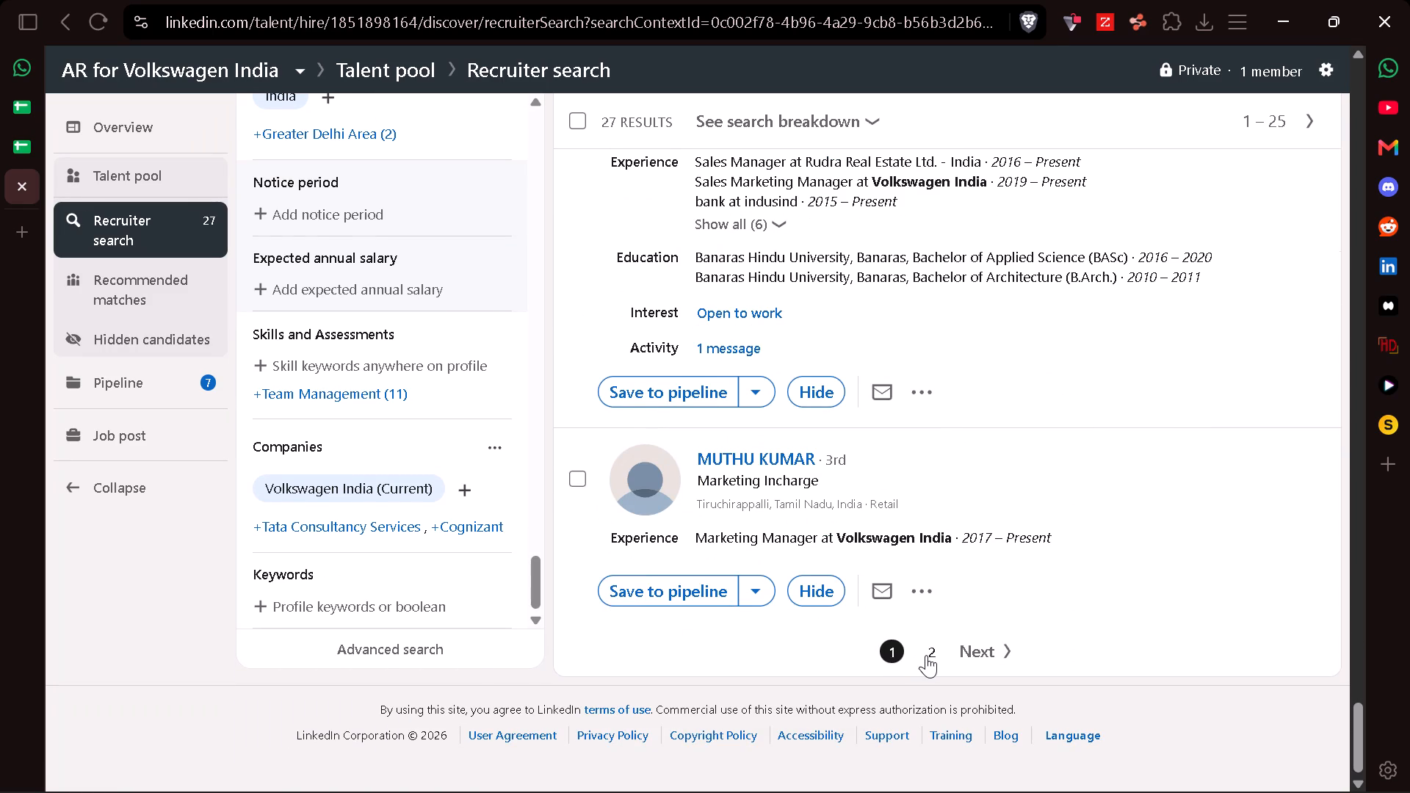
pyautogui.click(926, 655)
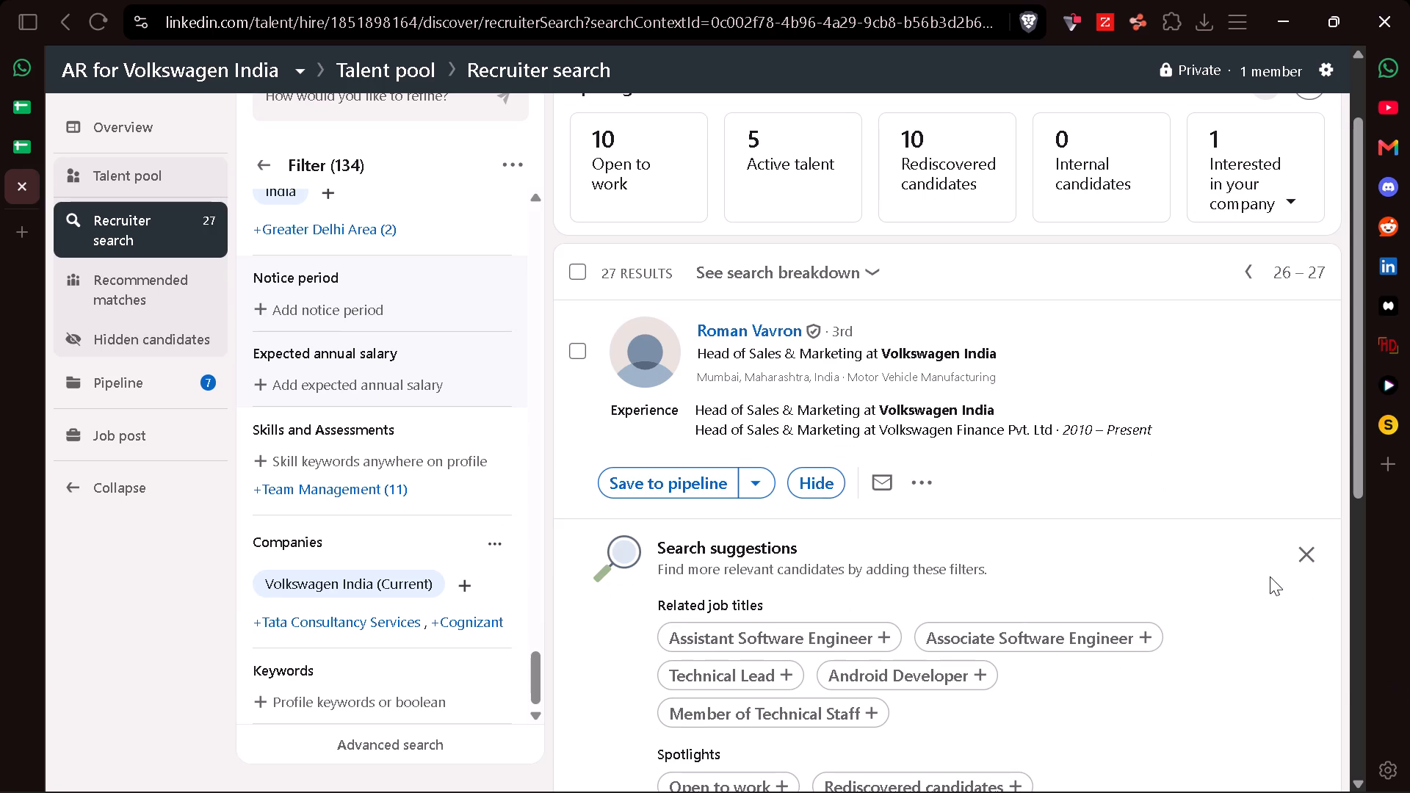
pyautogui.click(1295, 554)
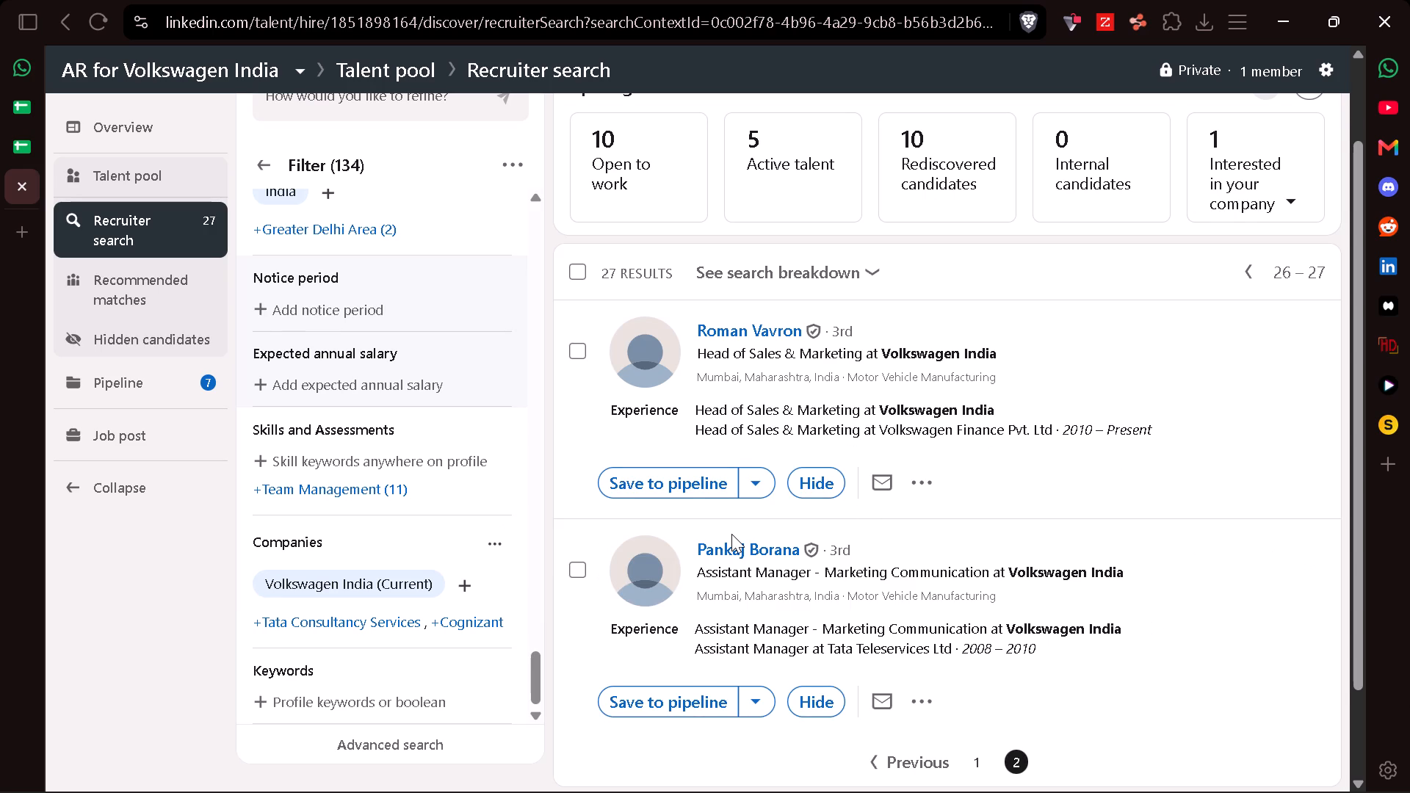
pyautogui.scroll(-1, 731, 534)
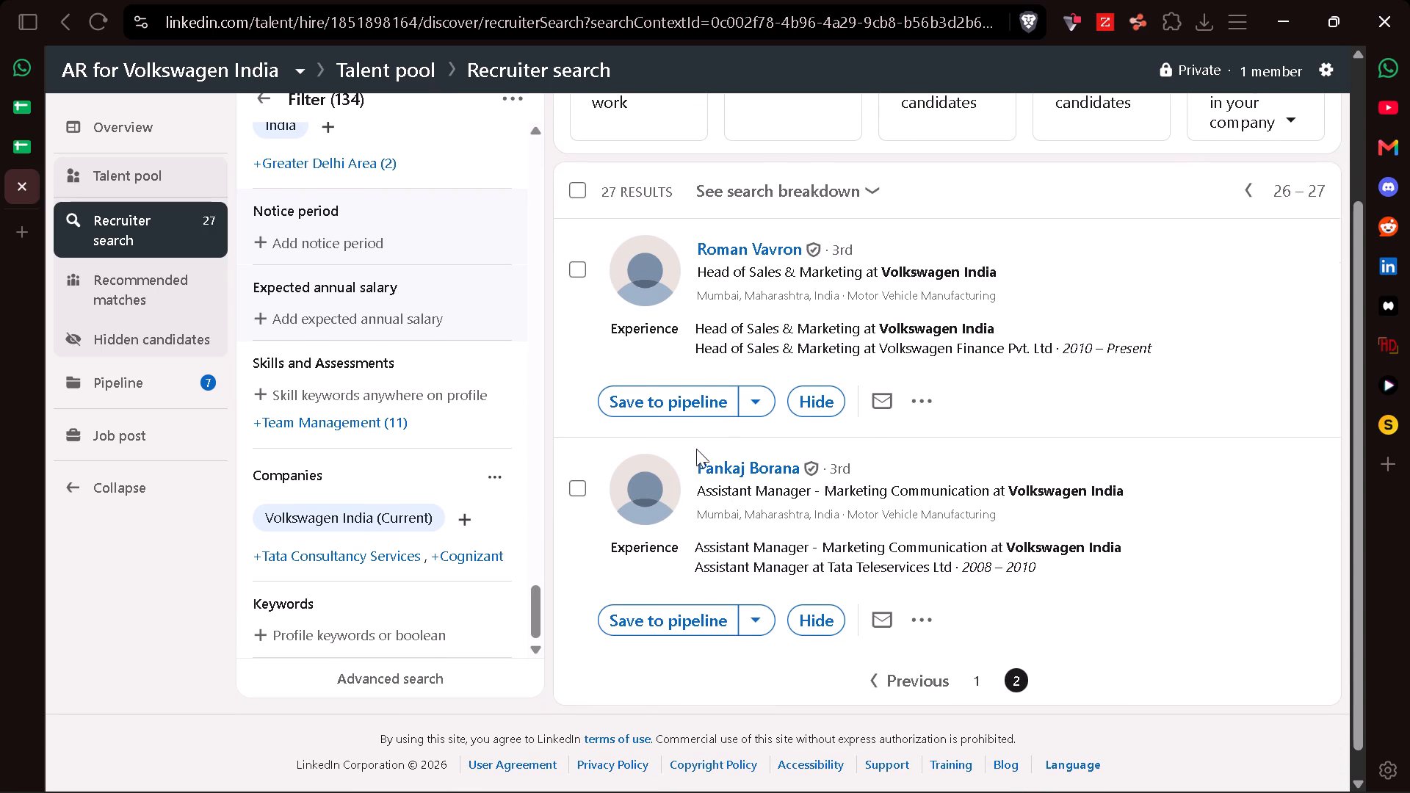
# Check the profile of the Assistant Manager - Marketing Communication in Mumbai.
pyautogui.click(740, 471)
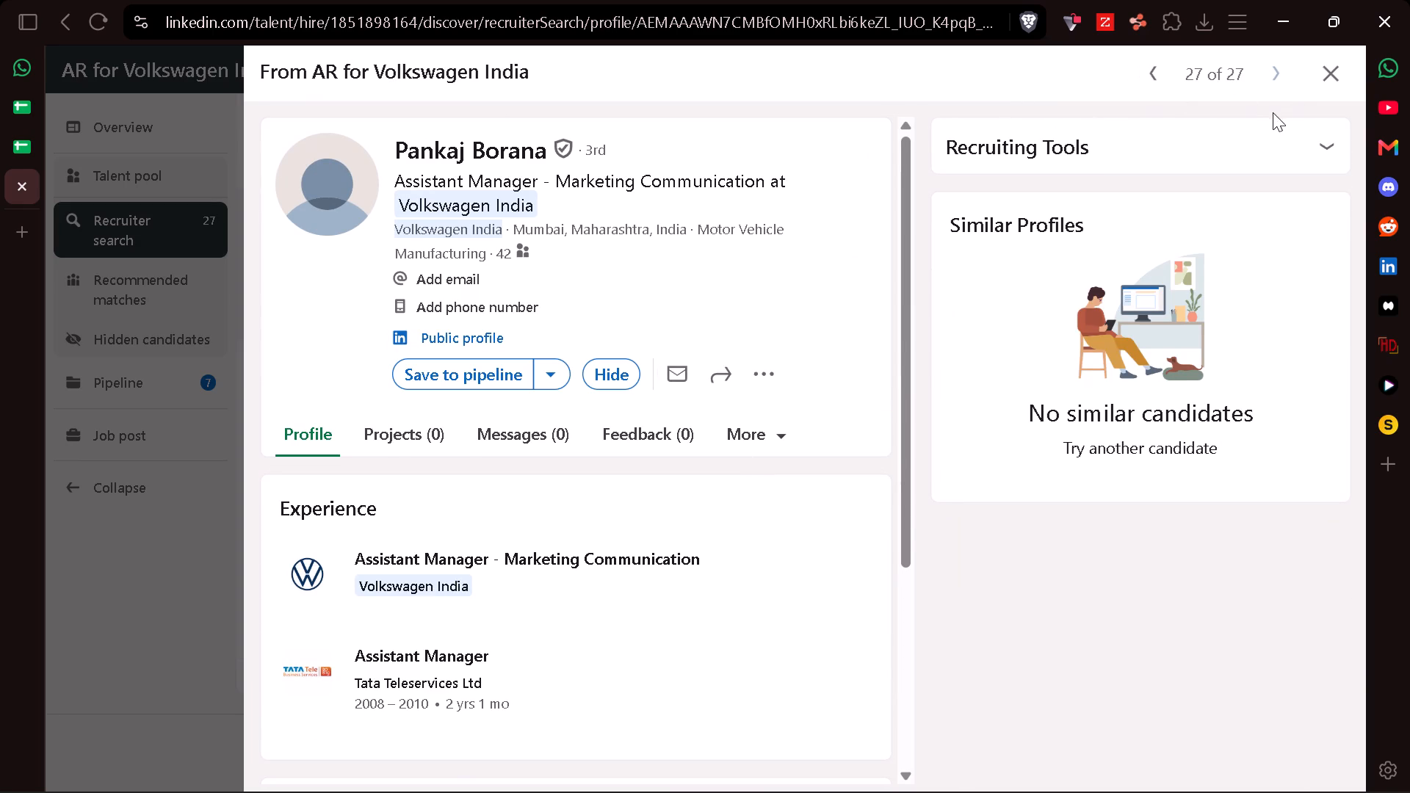
pyautogui.click(1322, 79)
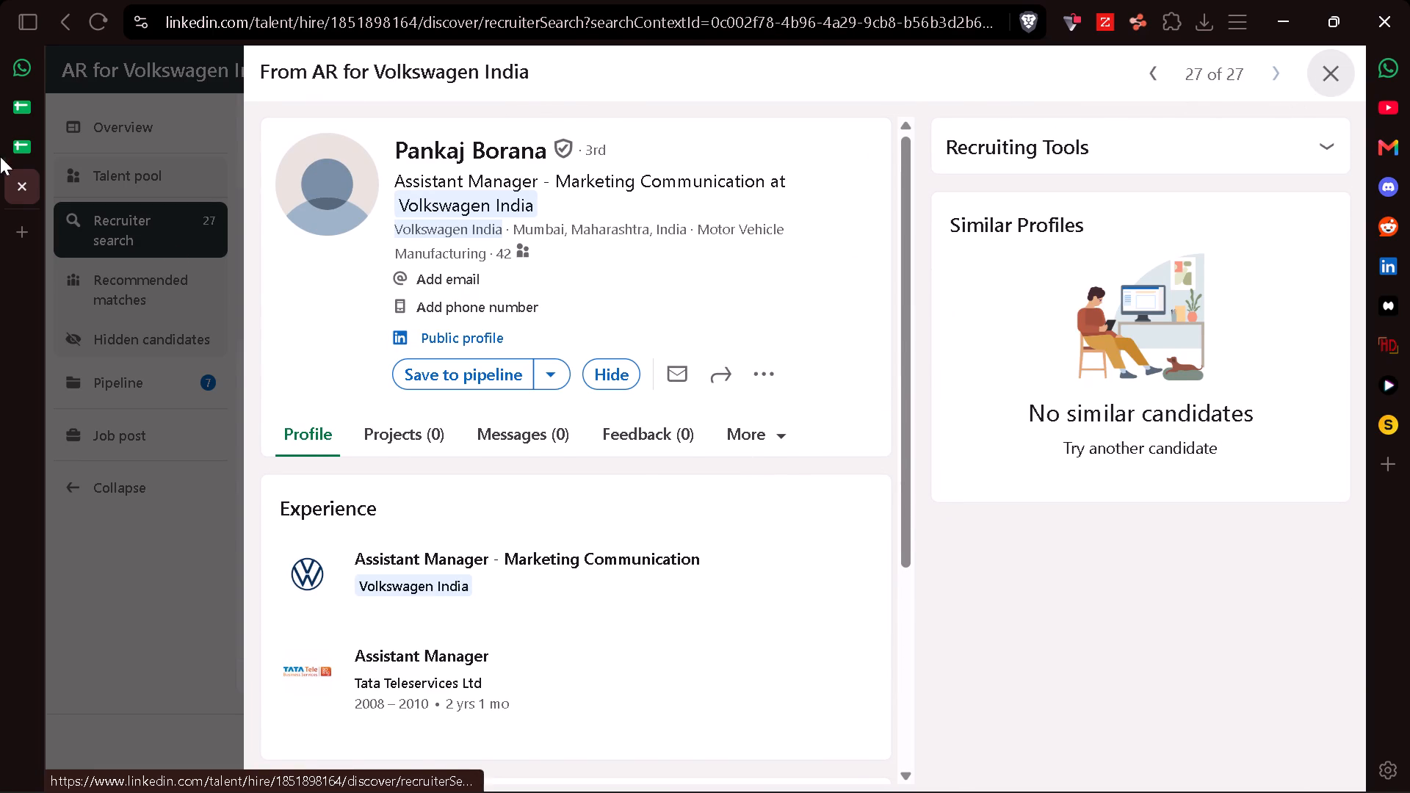
# Select all candidates in the project's Pipeline and export them to a spreadsheet file.
pyautogui.click(128, 383)
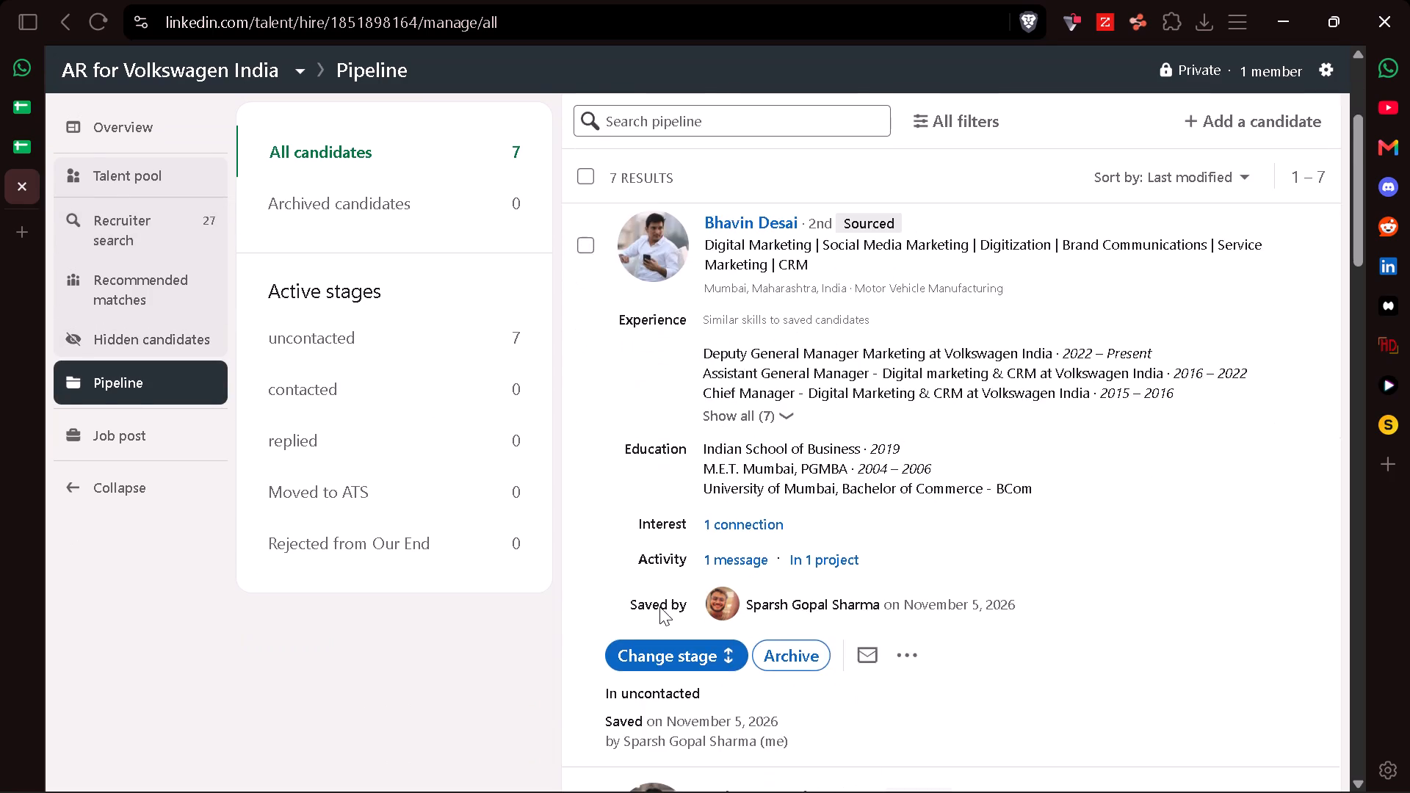
pyautogui.click(584, 421)
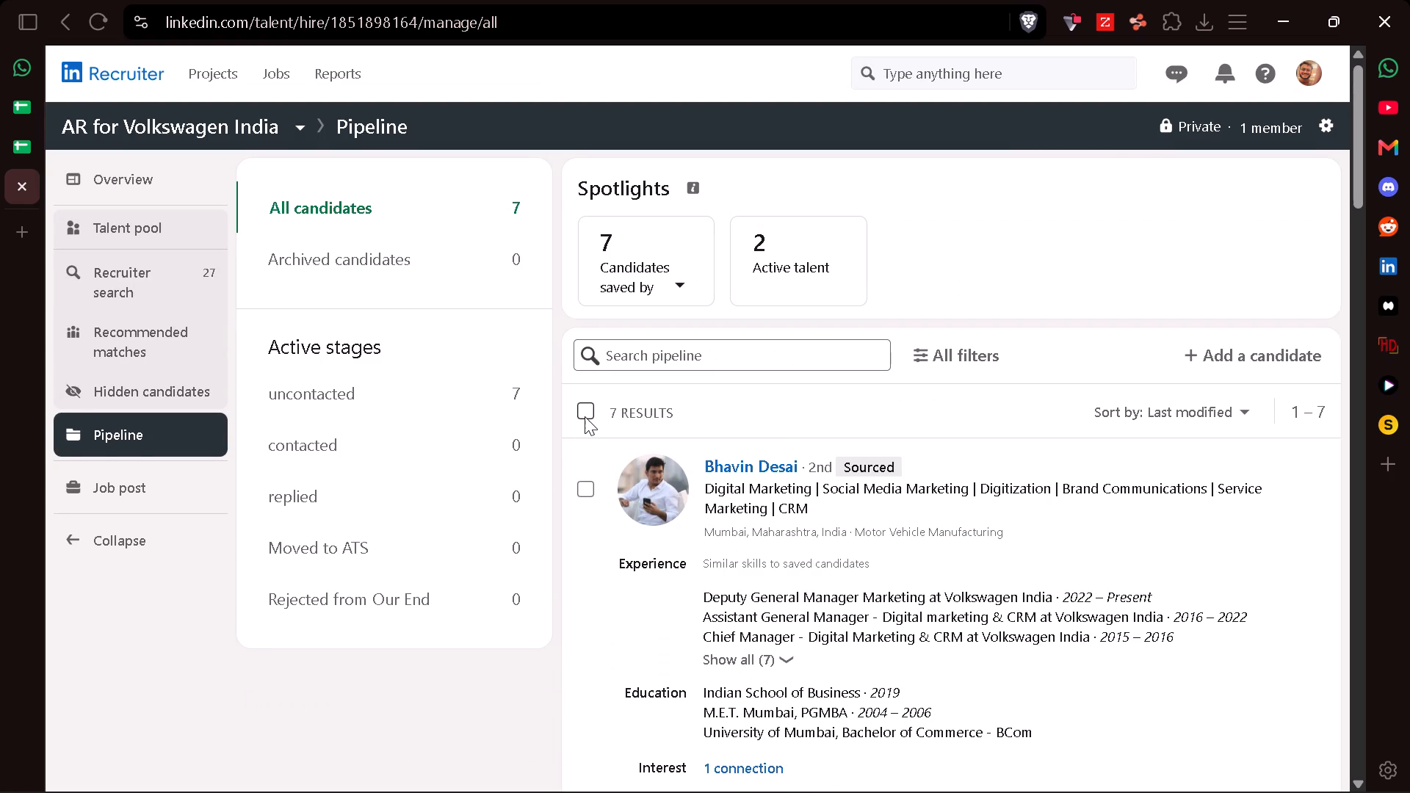
pyautogui.click(585, 415)
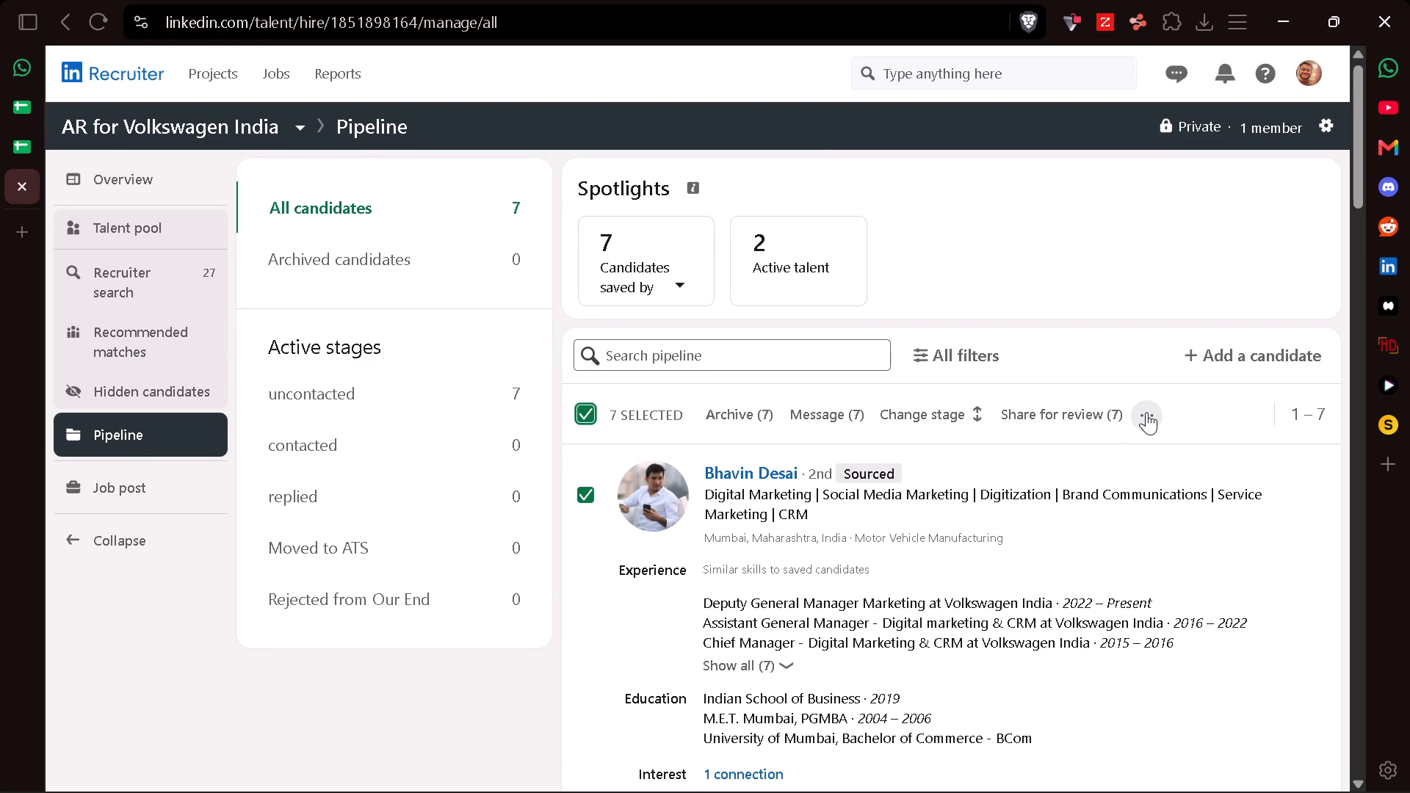
pyautogui.click(1146, 412)
pyautogui.click(1129, 557)
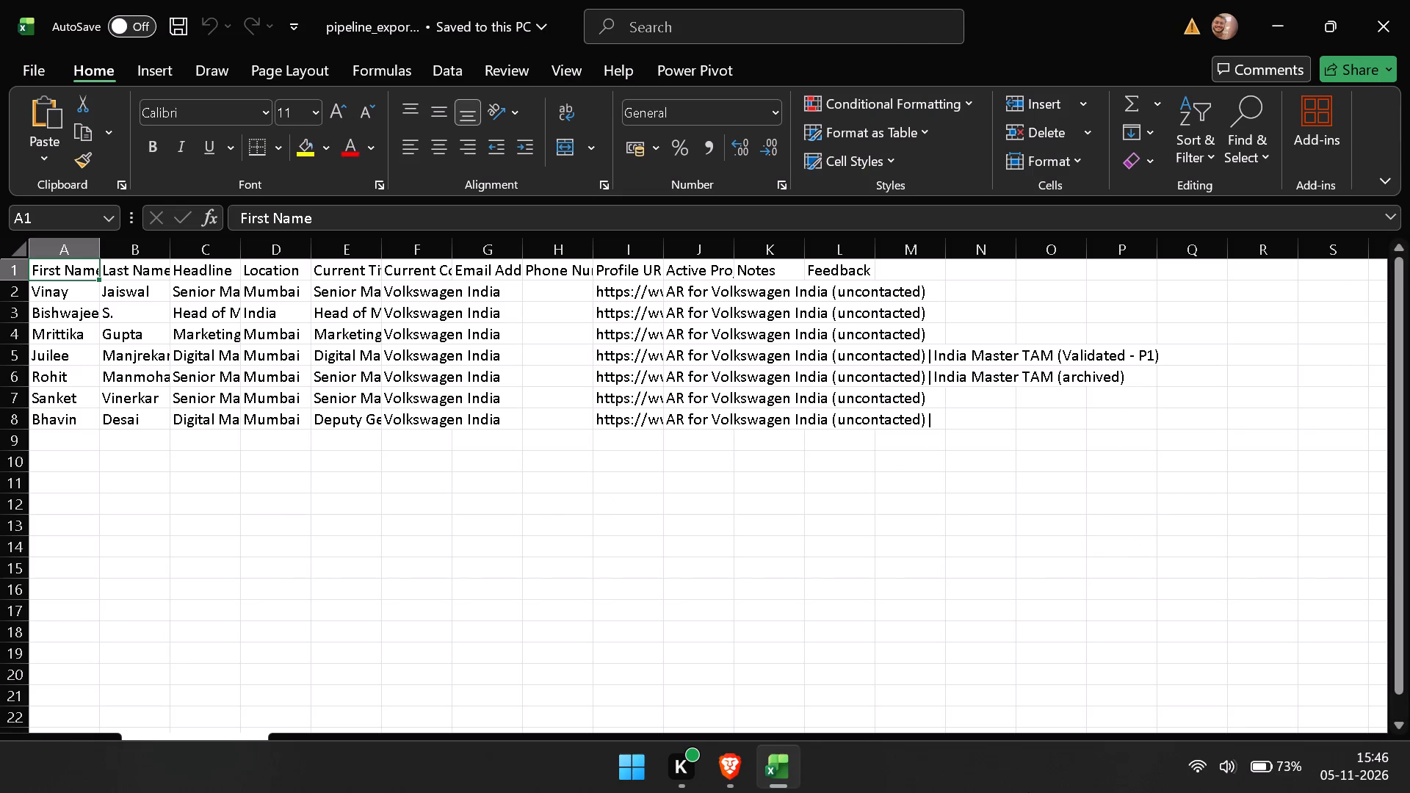
# Switch back to Brave and close the LinkedIn Recruiter tab, leaving the Contact Map sheet open.
pyautogui.click(733, 772)
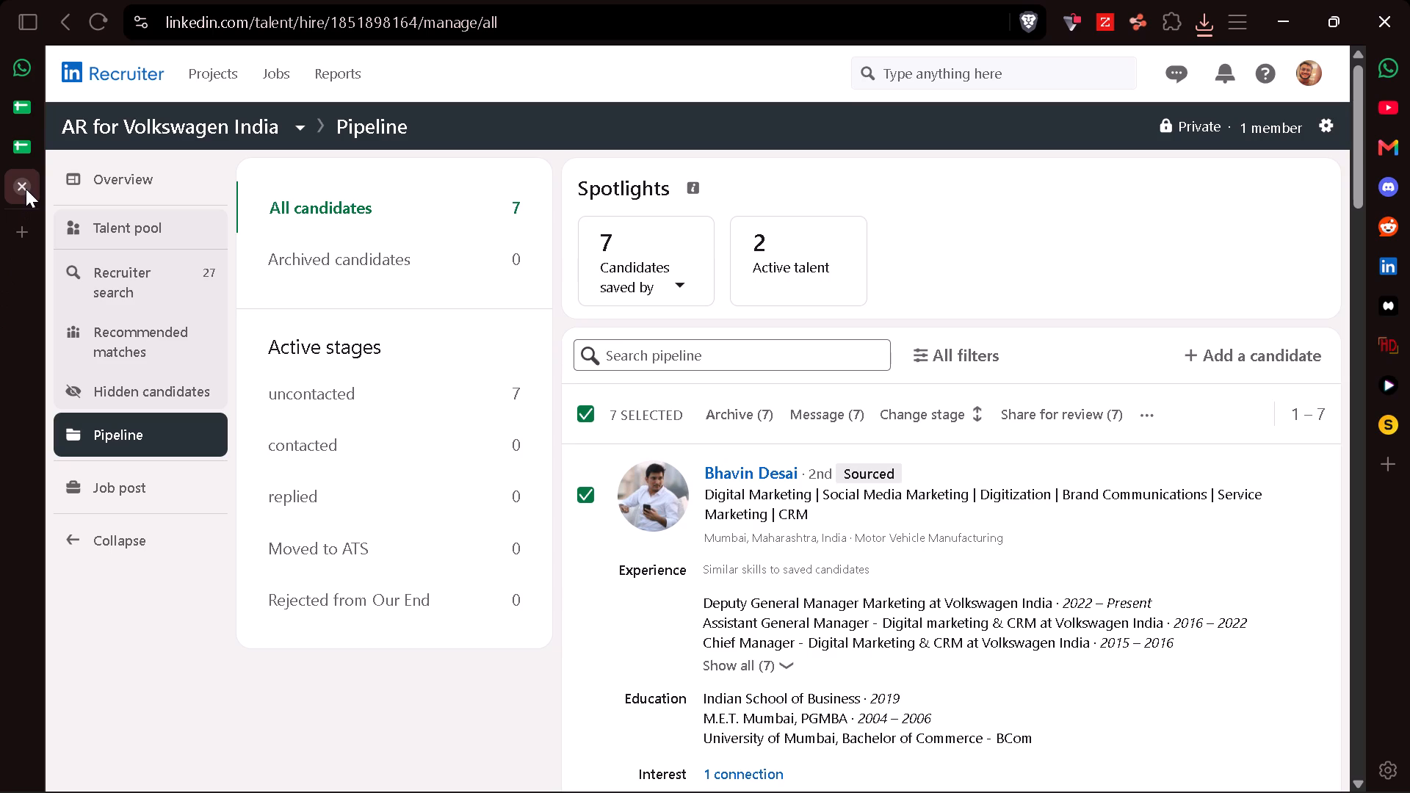
pyautogui.click(26, 189)
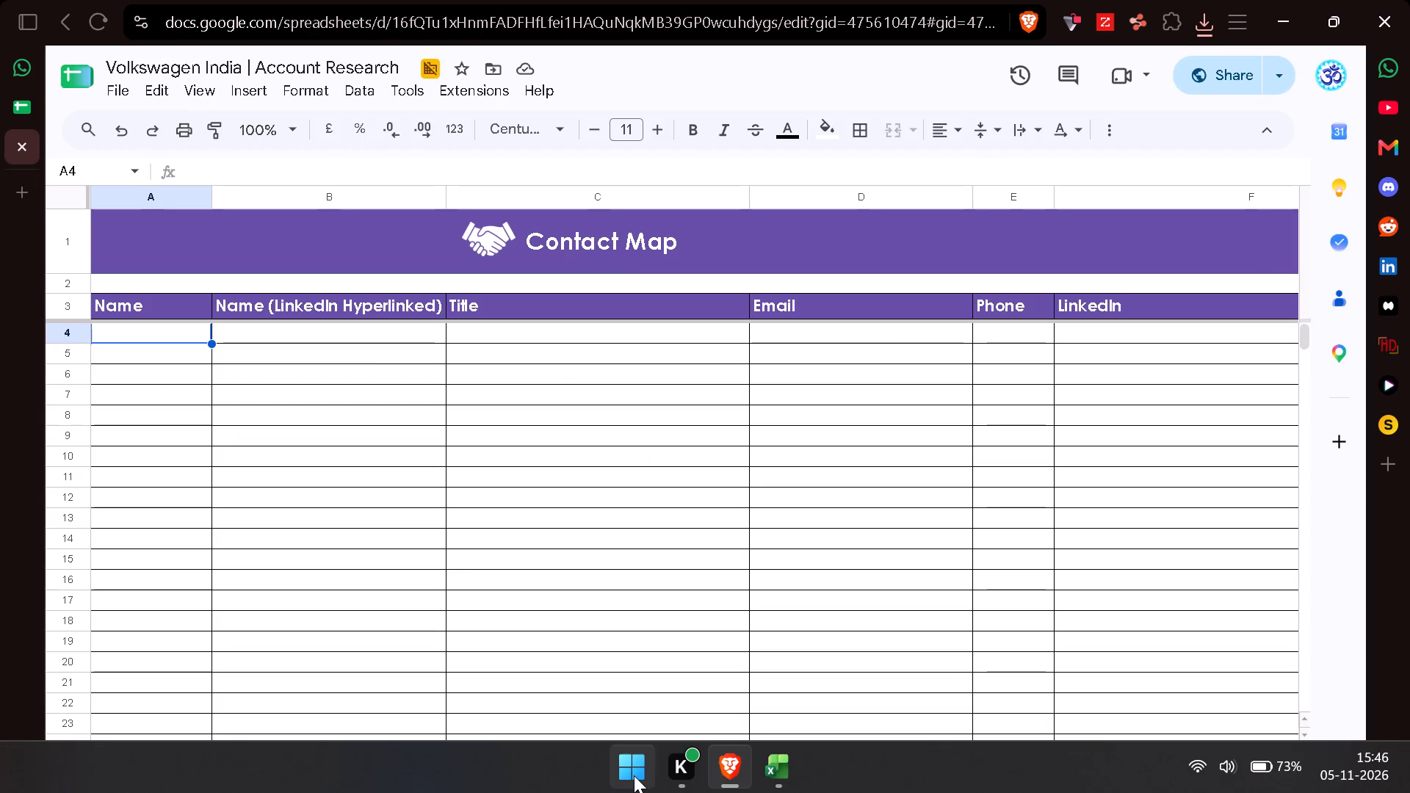
# Switch to the pipeline export in Excel and insert a blank column before the Headline column.
pyautogui.click(770, 761)
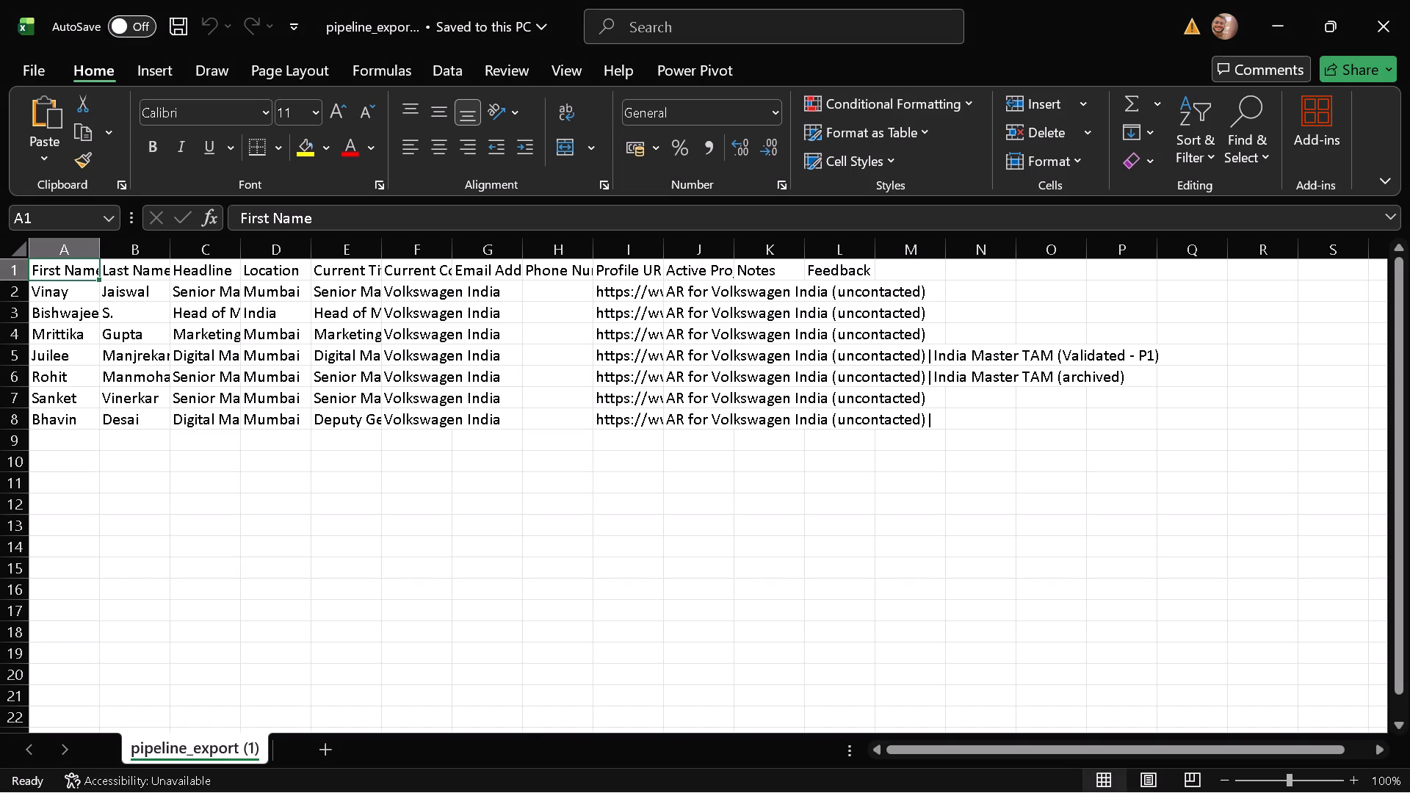
pyautogui.click(214, 258)
pyautogui.rightClick(214, 258)
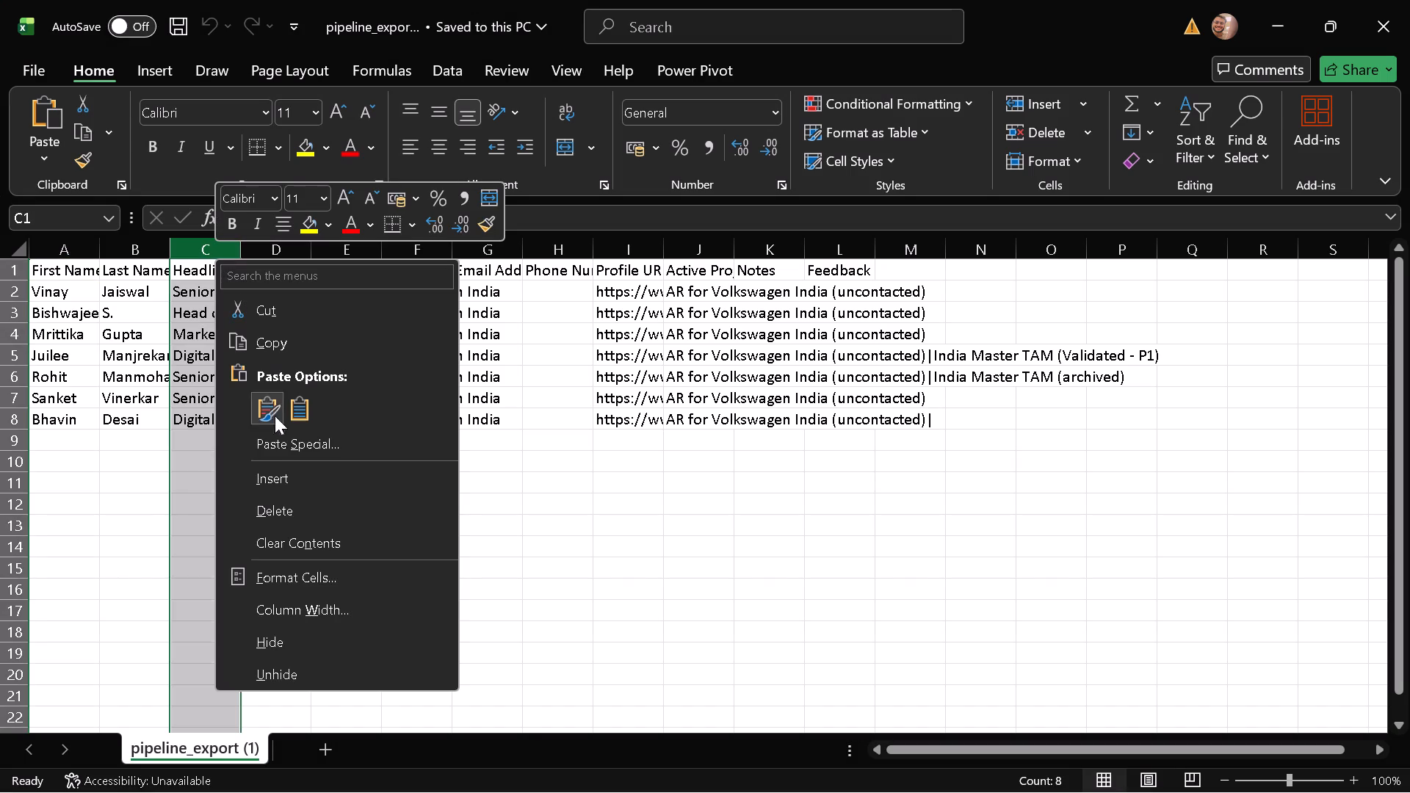
pyautogui.click(287, 485)
# Combine first and last names in C2 with =CONCATENATE(A2," ",B2) and fill the formula down to C8.
pyautogui.click(198, 300)
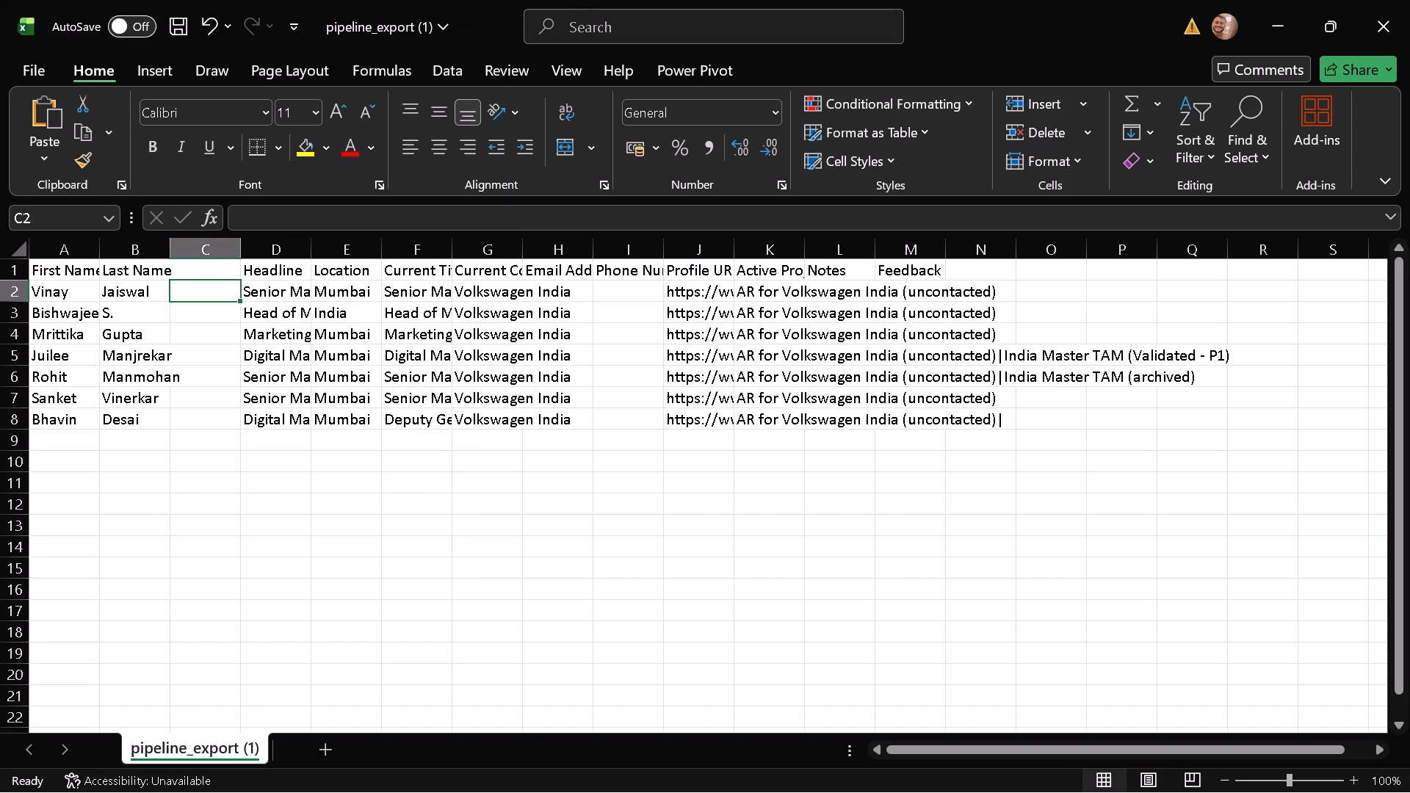
pyautogui.write('=conc')
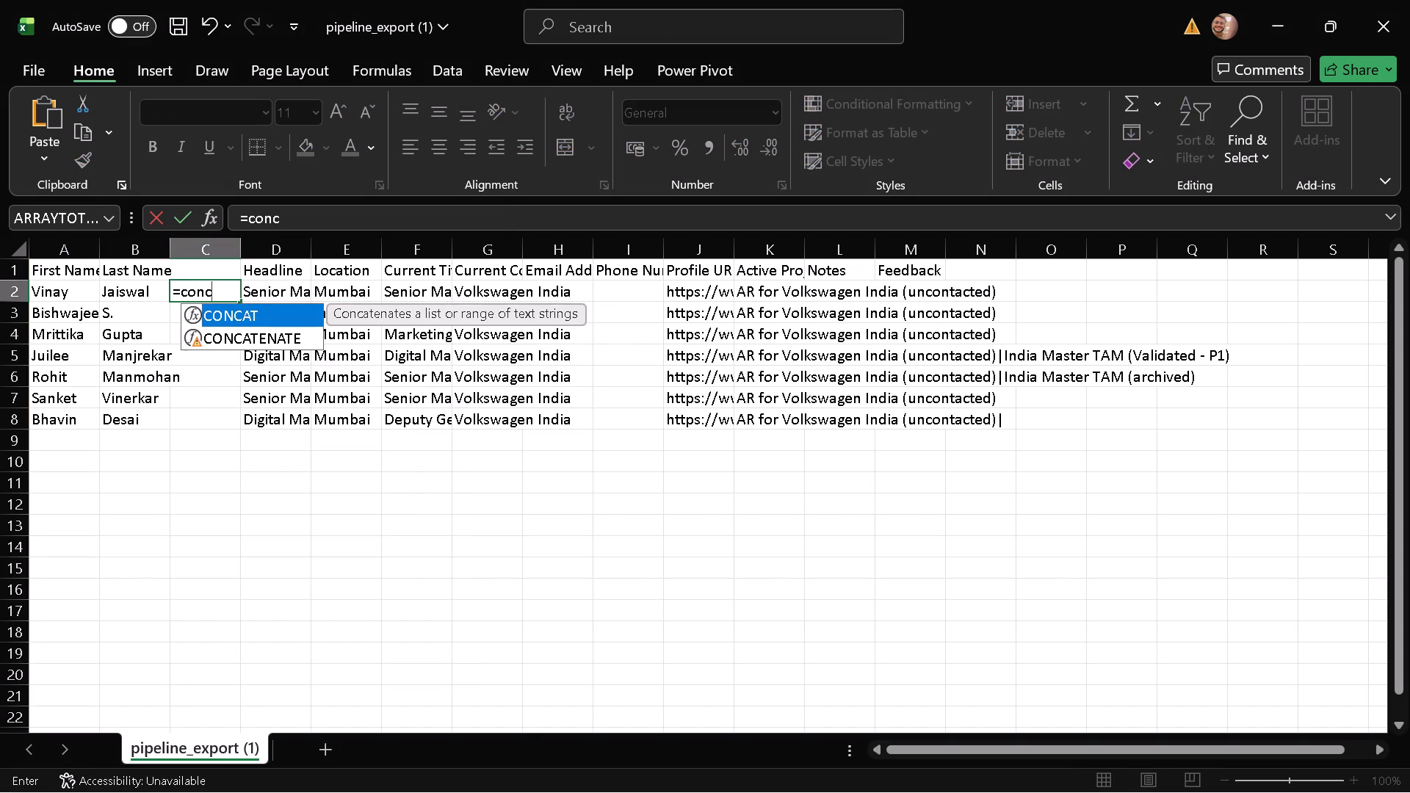
pyautogui.doubleClick(242, 339)
pyautogui.click(77, 295)
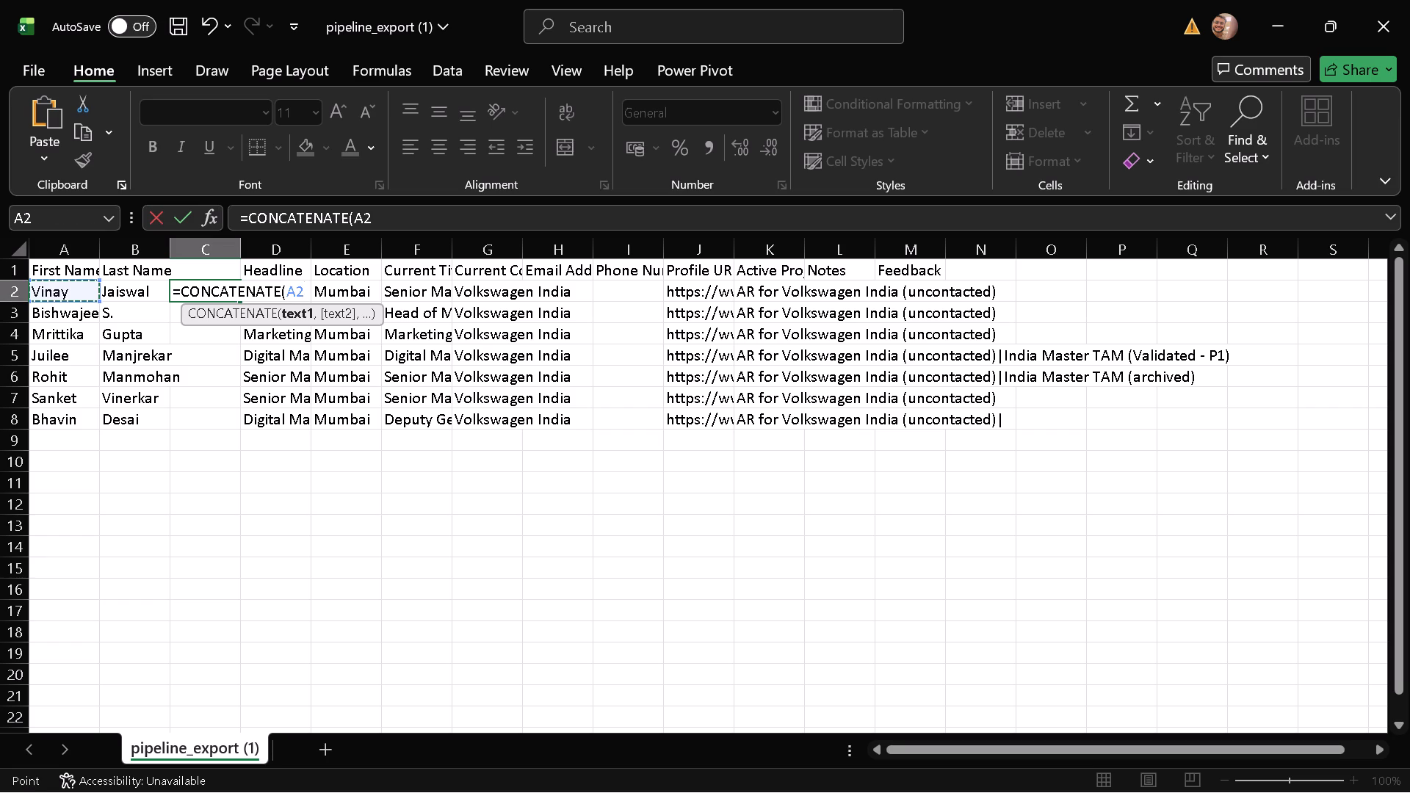
pyautogui.write('," ",')
pyautogui.click(126, 294)
pyautogui.press('Return')
pyautogui.press('Up')
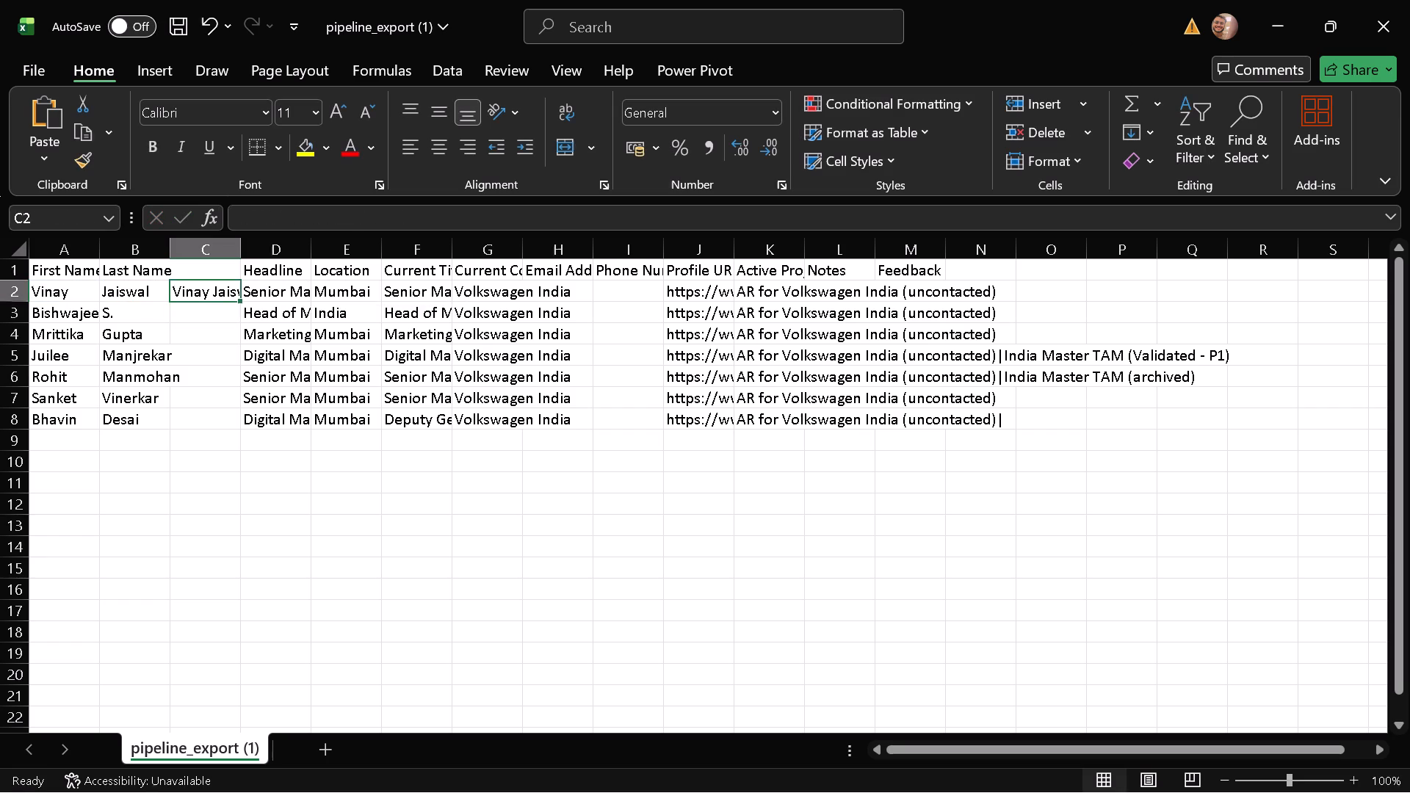
pyautogui.moveTo(238, 299); pyautogui.dragTo(242, 435)
# Copy the combined names C2:C8 into the Contact Map's Name column in Brave, starting at A4.
pyautogui.hotkey('ctrl', 'c')
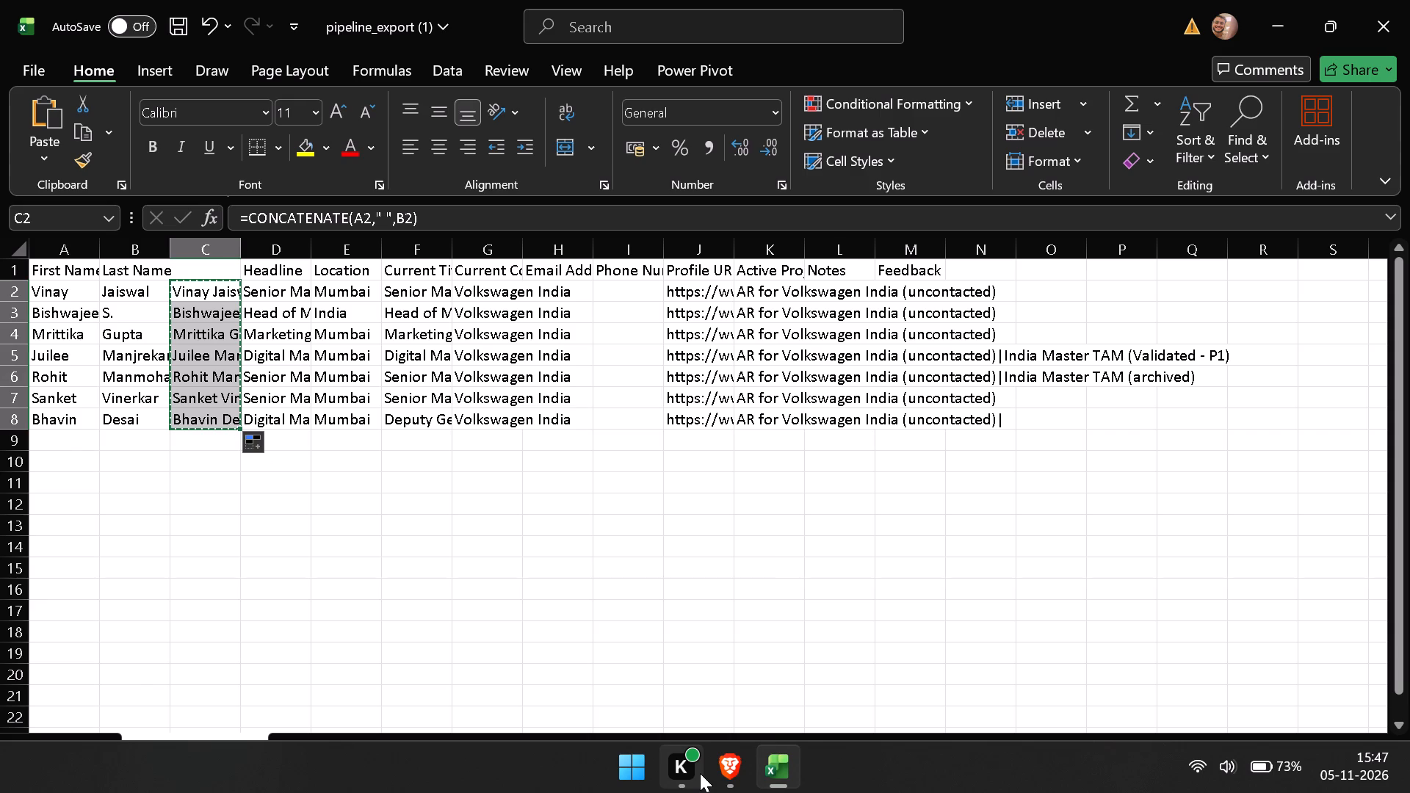
pyautogui.click(717, 773)
pyautogui.hotkey('ctrl', 'v')
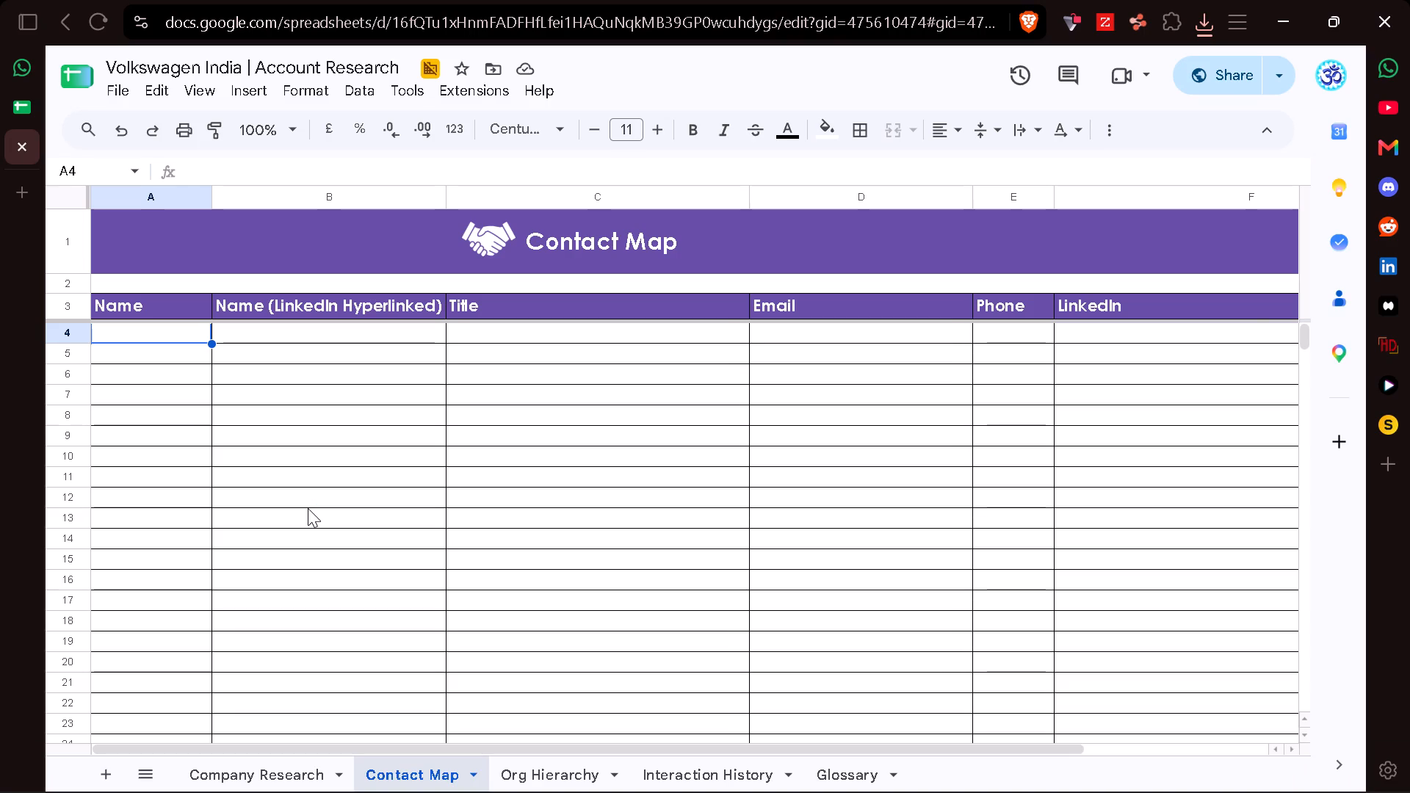
# Copy the current titles F2:F8 from the Excel export into the Contact Map's Title column, starting at C4.
pyautogui.press('Right')
pyautogui.press('Right')
pyautogui.click(790, 765)
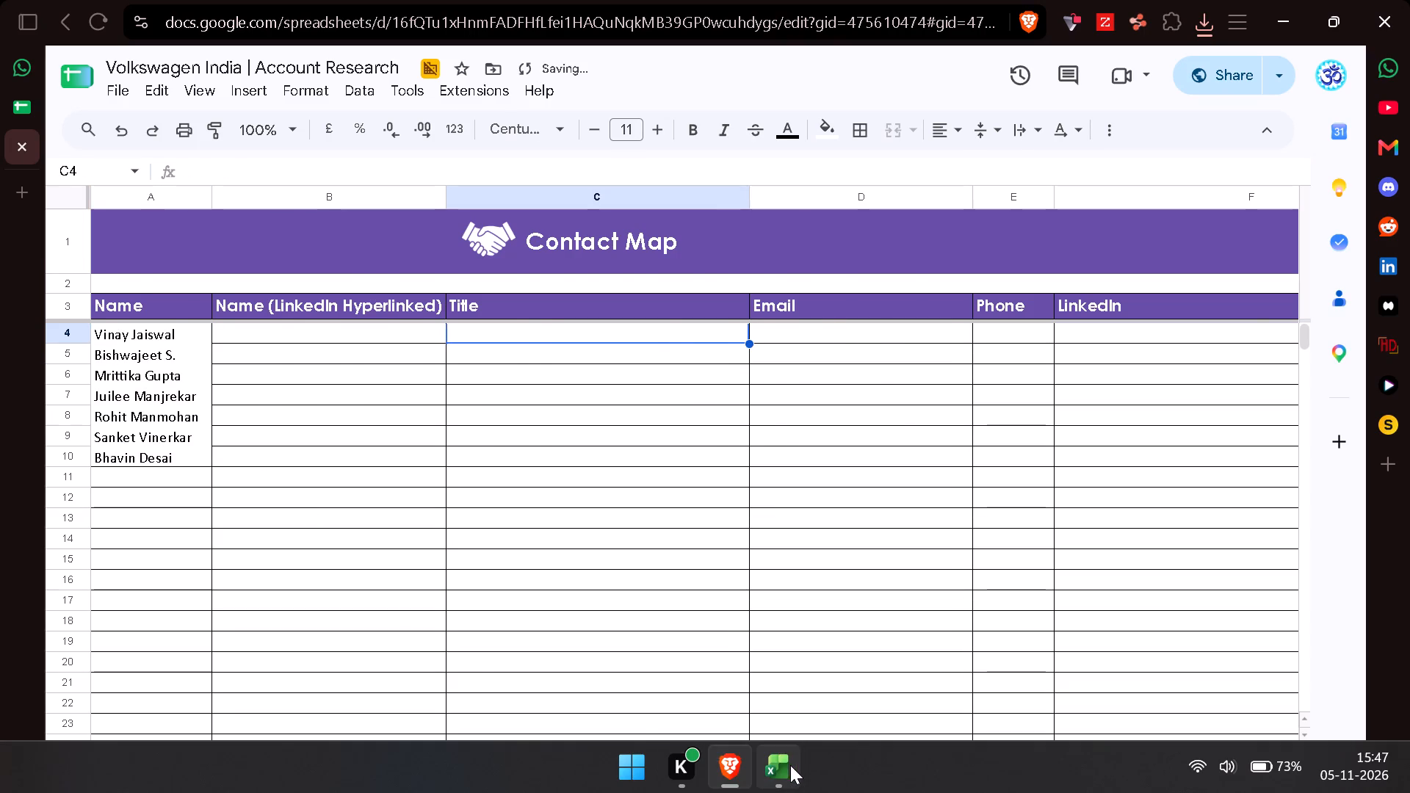
pyautogui.click(407, 290)
pyautogui.hotkey('ctrl', 'shift', 'Down')
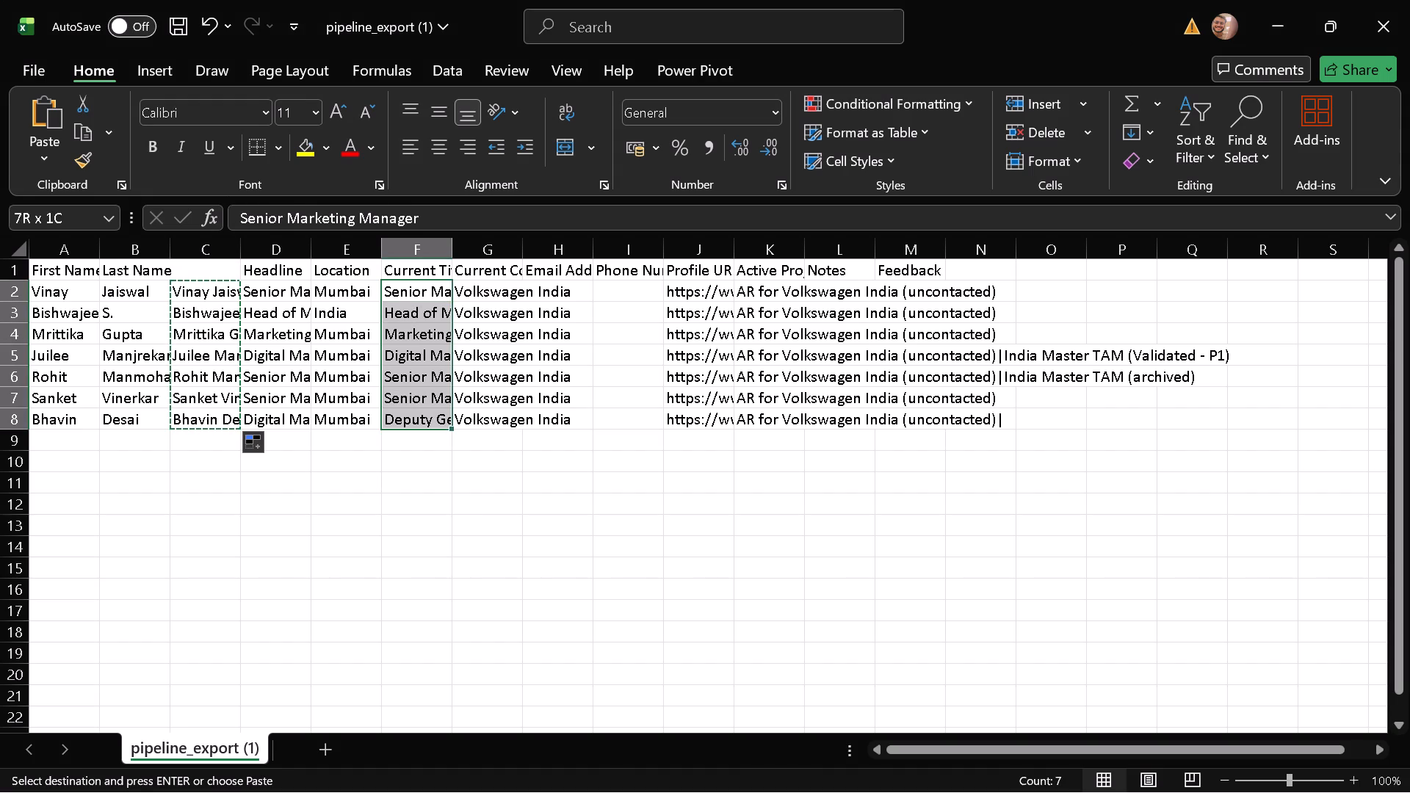
pyautogui.hotkey('ctrl', 'c')
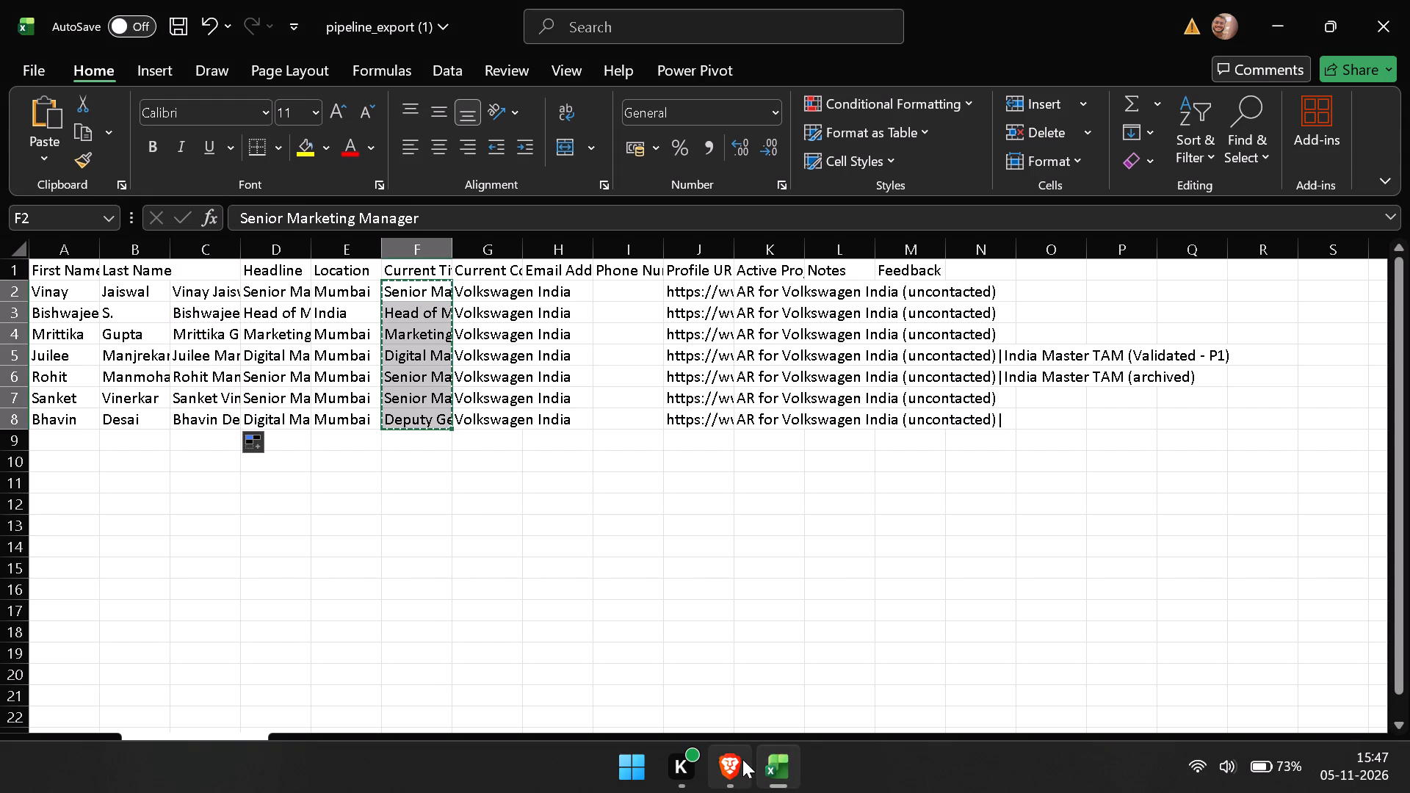
pyautogui.click(742, 759)
pyautogui.hotkey('ctrl', 'v')
# Copy the profile URLs J2:J8 from the Excel export into the Contact Map's LinkedIn column, starting at F4.
pyautogui.press('Right')
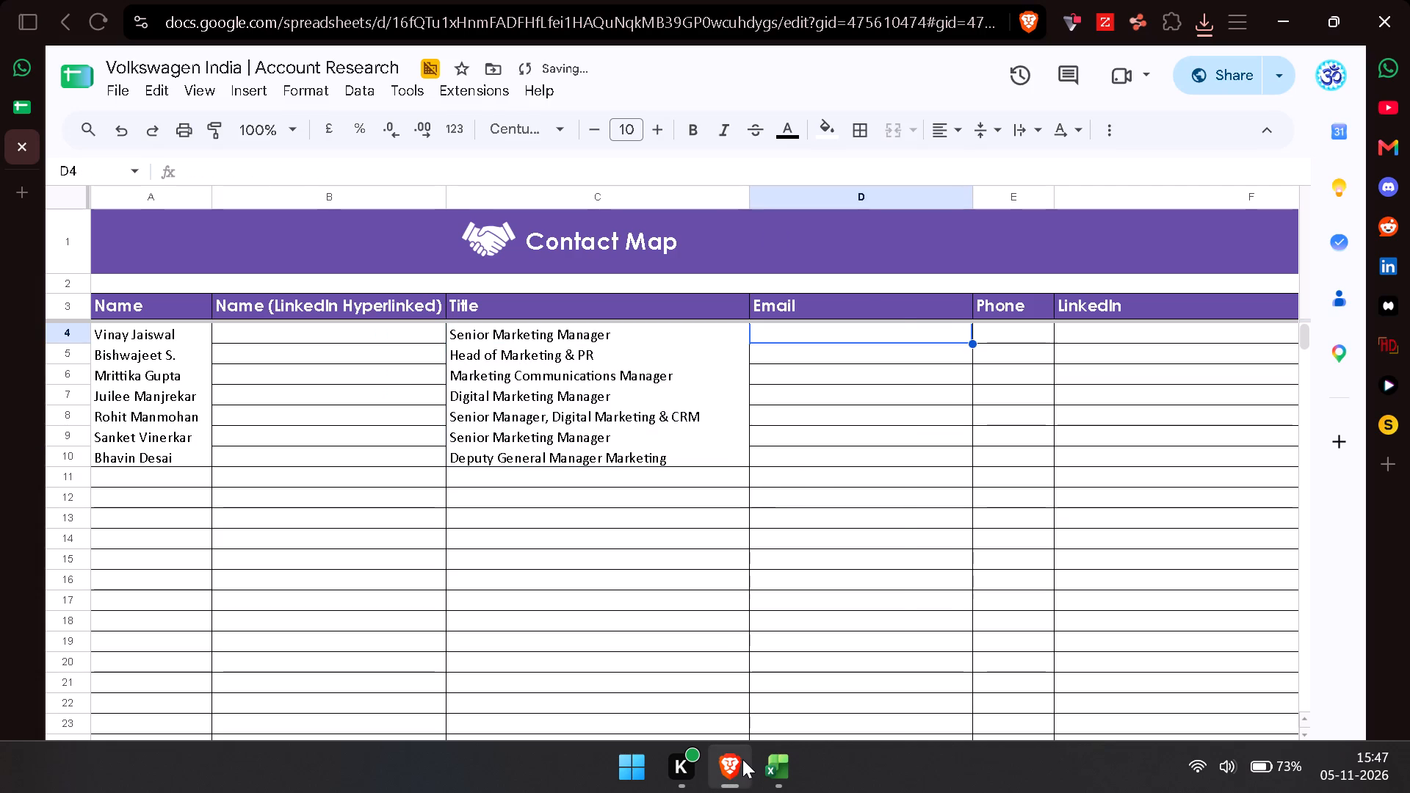
pyautogui.press('Right')
pyautogui.press('Right')
pyautogui.click(756, 788)
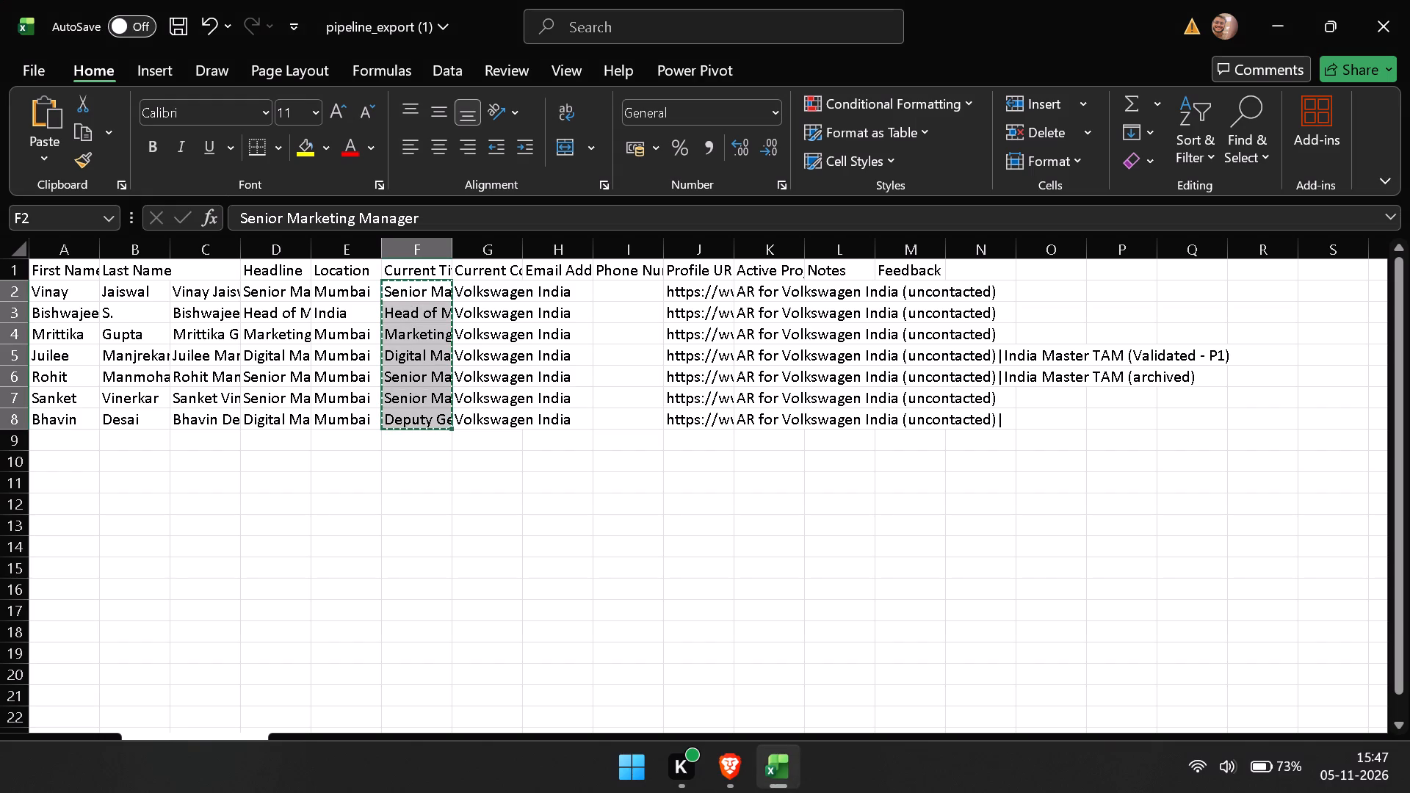
pyautogui.click(706, 301)
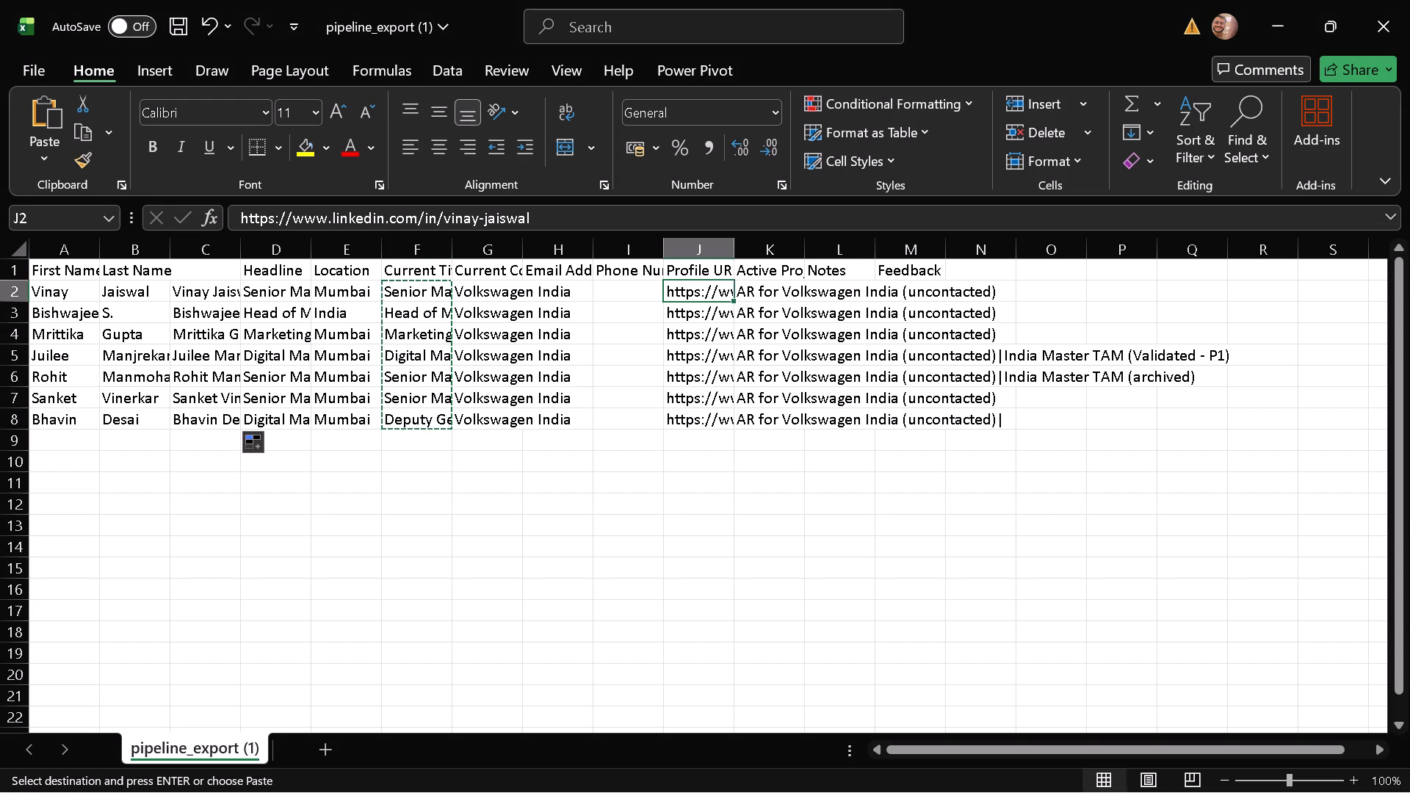
pyautogui.hotkey('ctrl', 'shift', 'Down')
pyautogui.hotkey('ctrl', 'c')
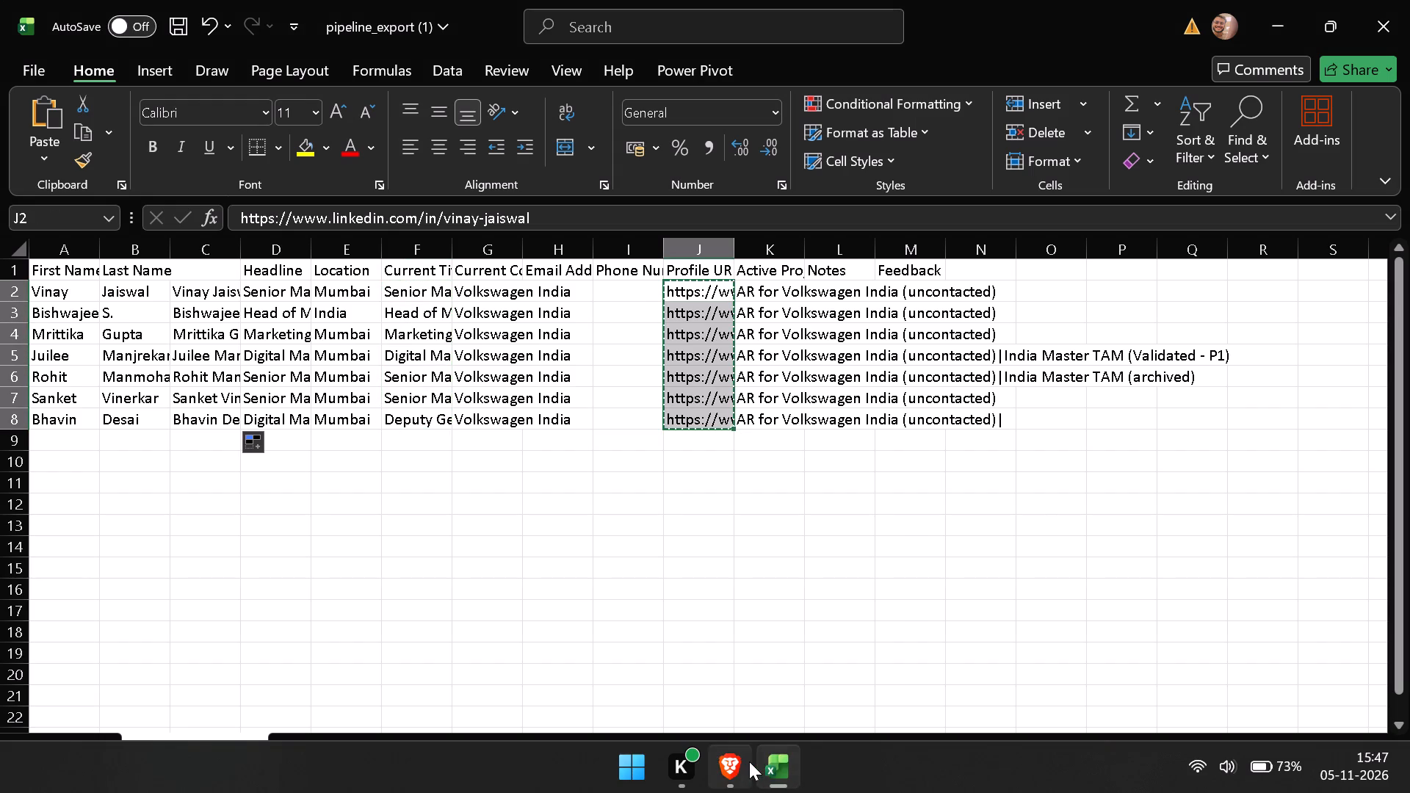
pyautogui.click(749, 761)
pyautogui.hscroll(-4, 864, 526)
pyautogui.hotkey('ctrl', 'v')
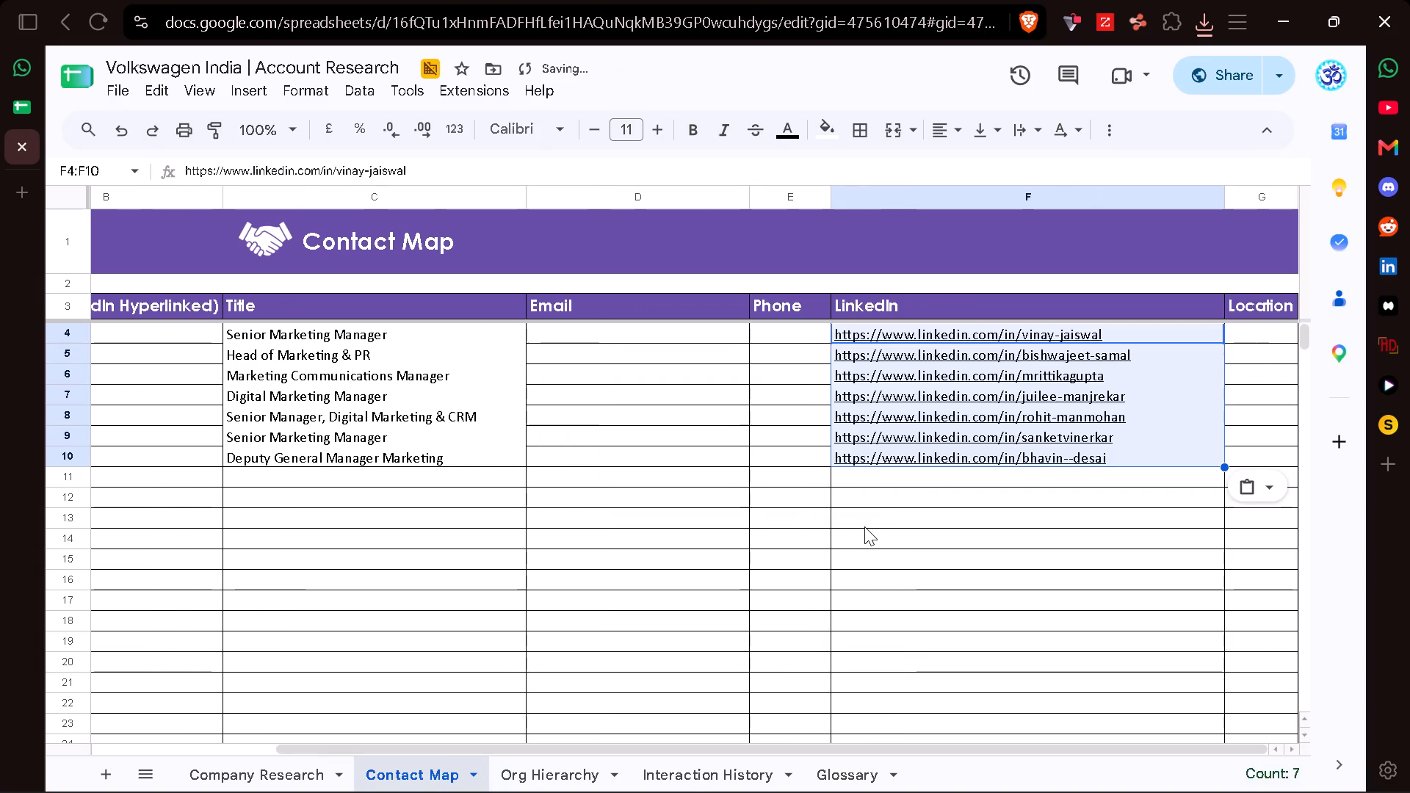
# Copy the locations E2:E8 from the Excel export into the Contact Map's Location column, starting at G4.
pyautogui.click(800, 756)
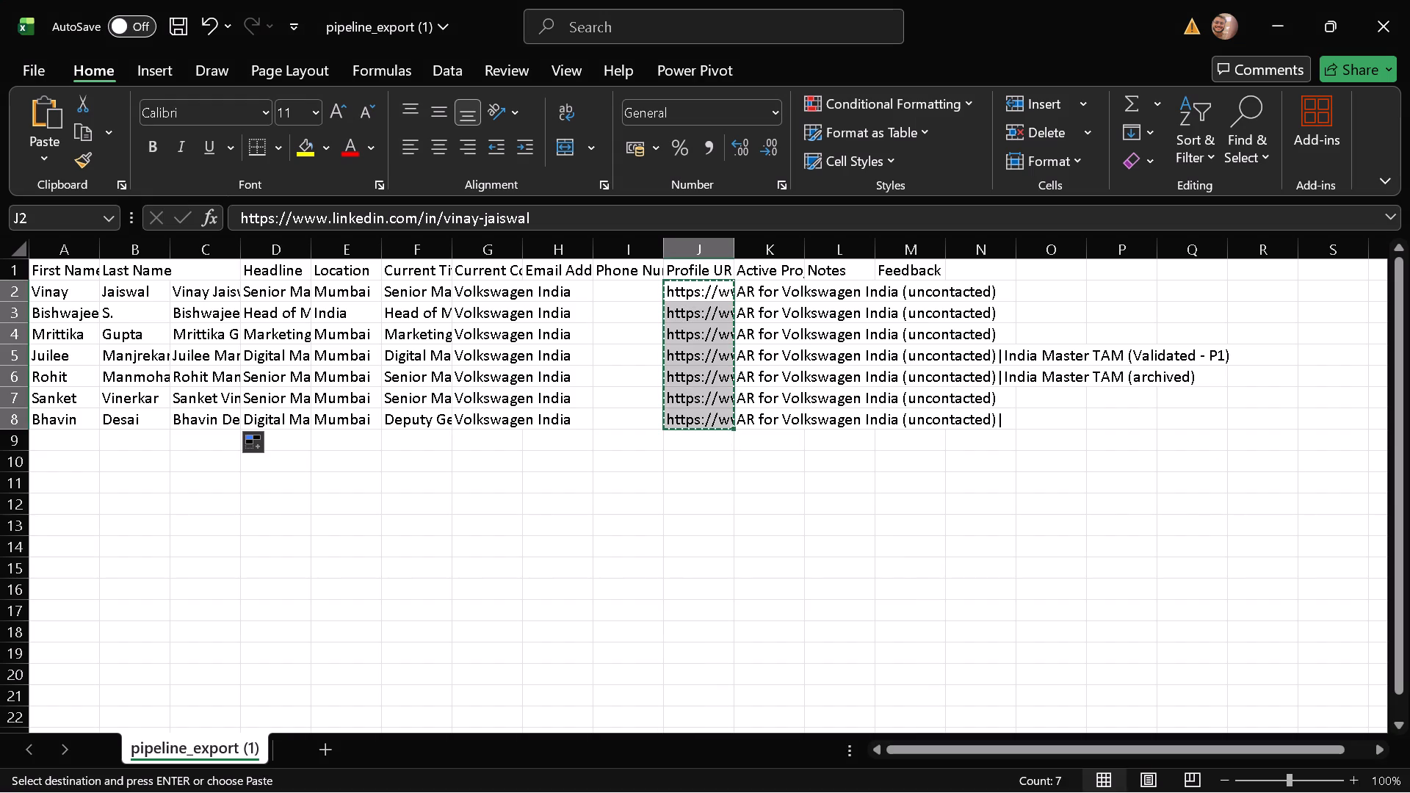
pyautogui.click(484, 302)
pyautogui.click(348, 298)
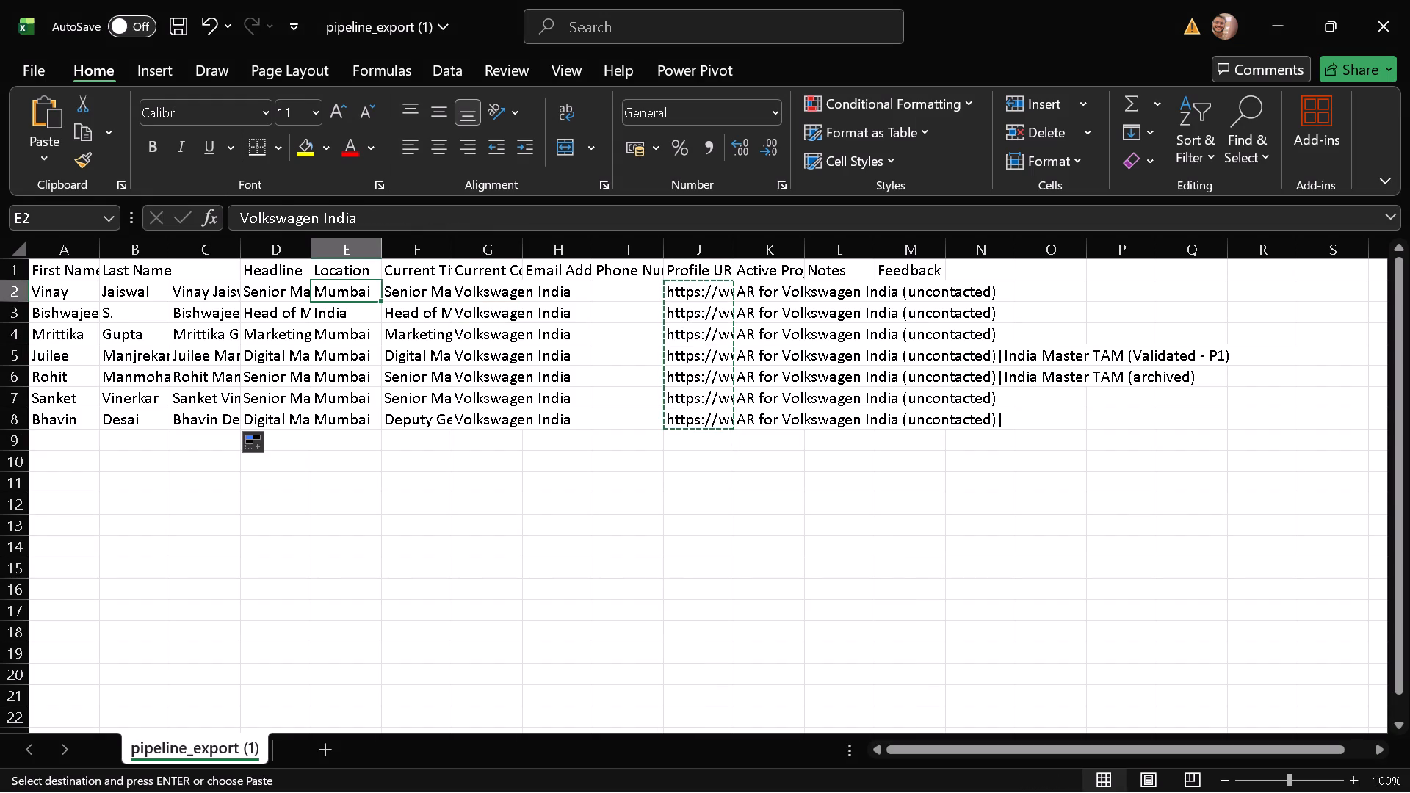
pyautogui.hotkey('ctrl', 'shift', 'Down')
pyautogui.hotkey('ctrl', 'c')
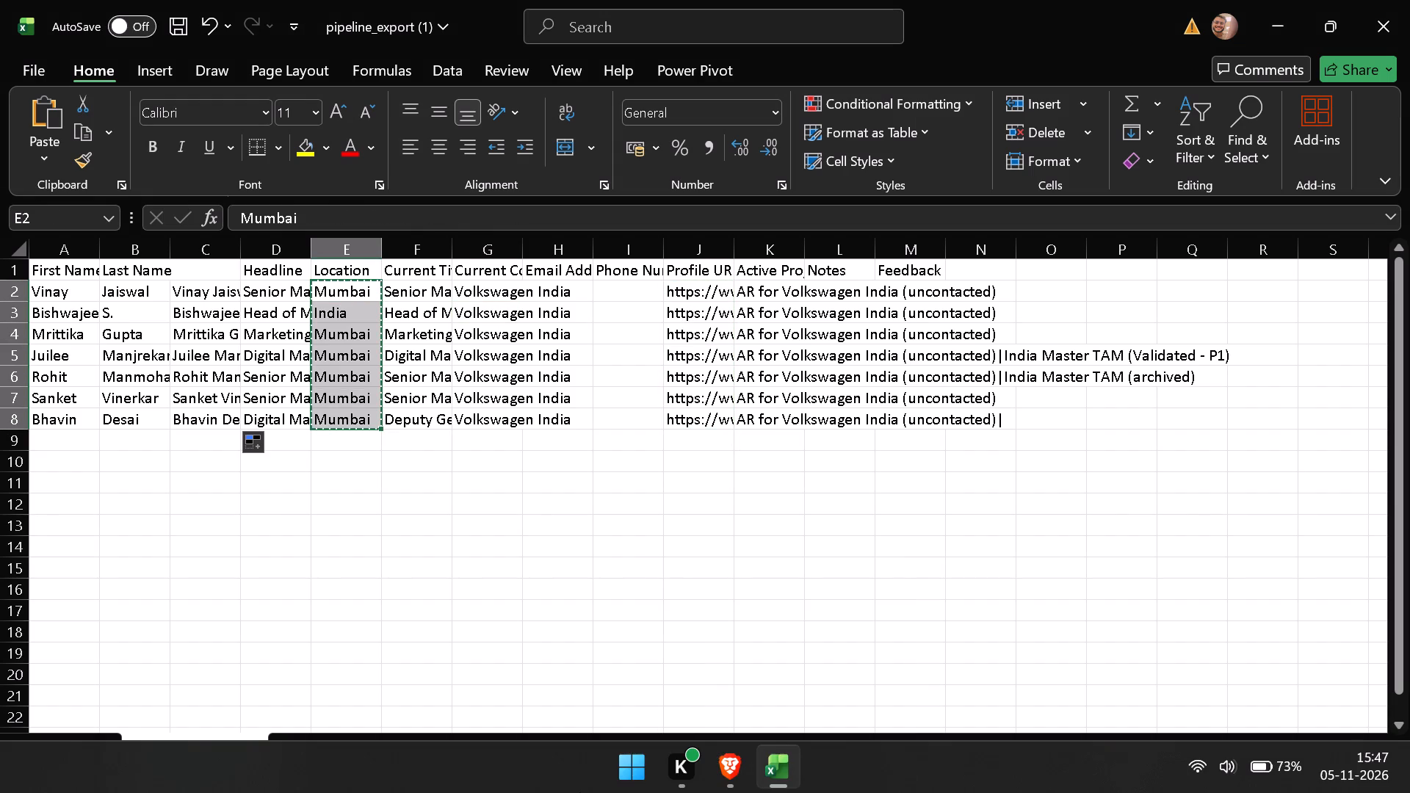
pyautogui.click(731, 781)
pyautogui.press('Right')
pyautogui.hotkey('ctrl', 'v')
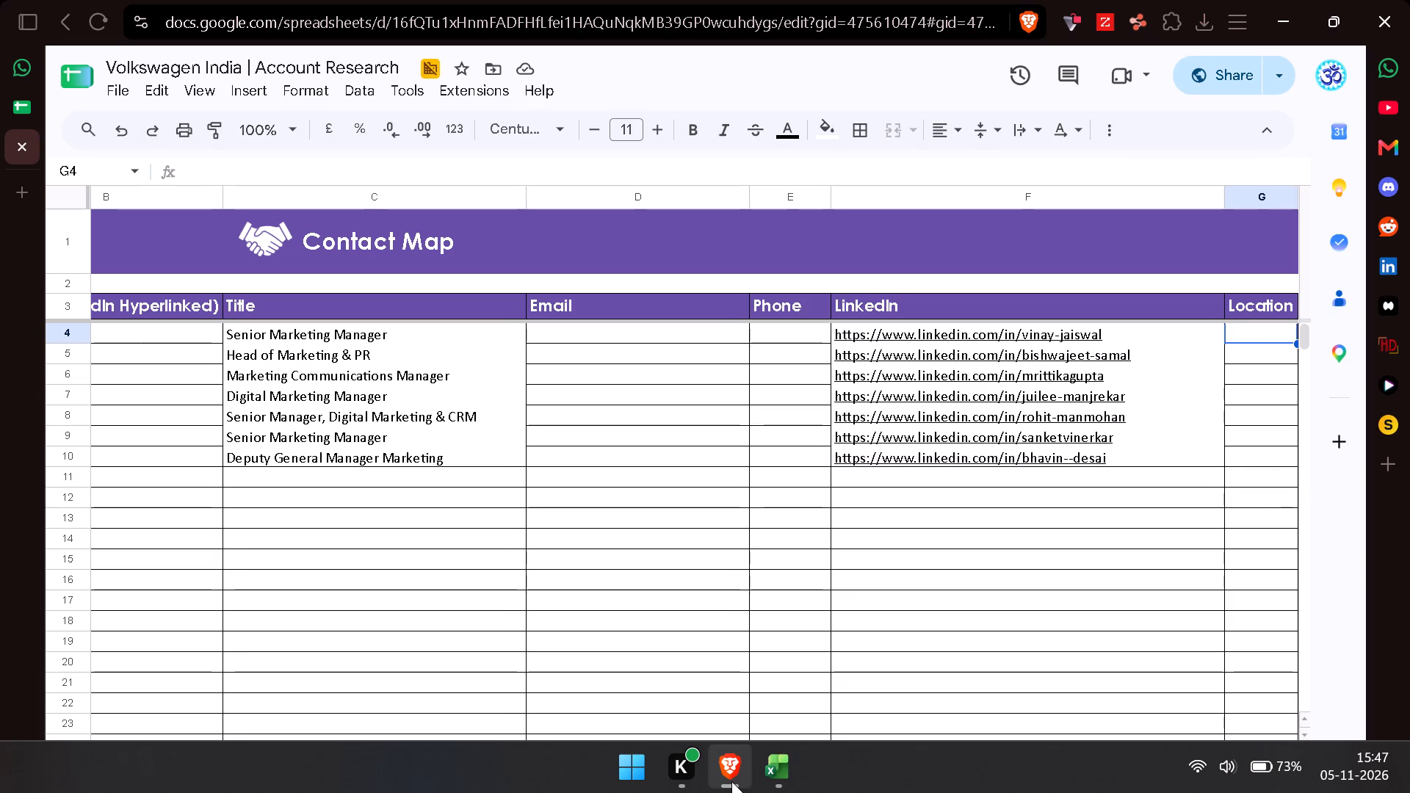
# Enter =HYPERLINK(F4,A4) in B4 of the Name (LinkedIn Hyperlinked) column and fill it down to B10.
pyautogui.hscroll(5, 296, 626)
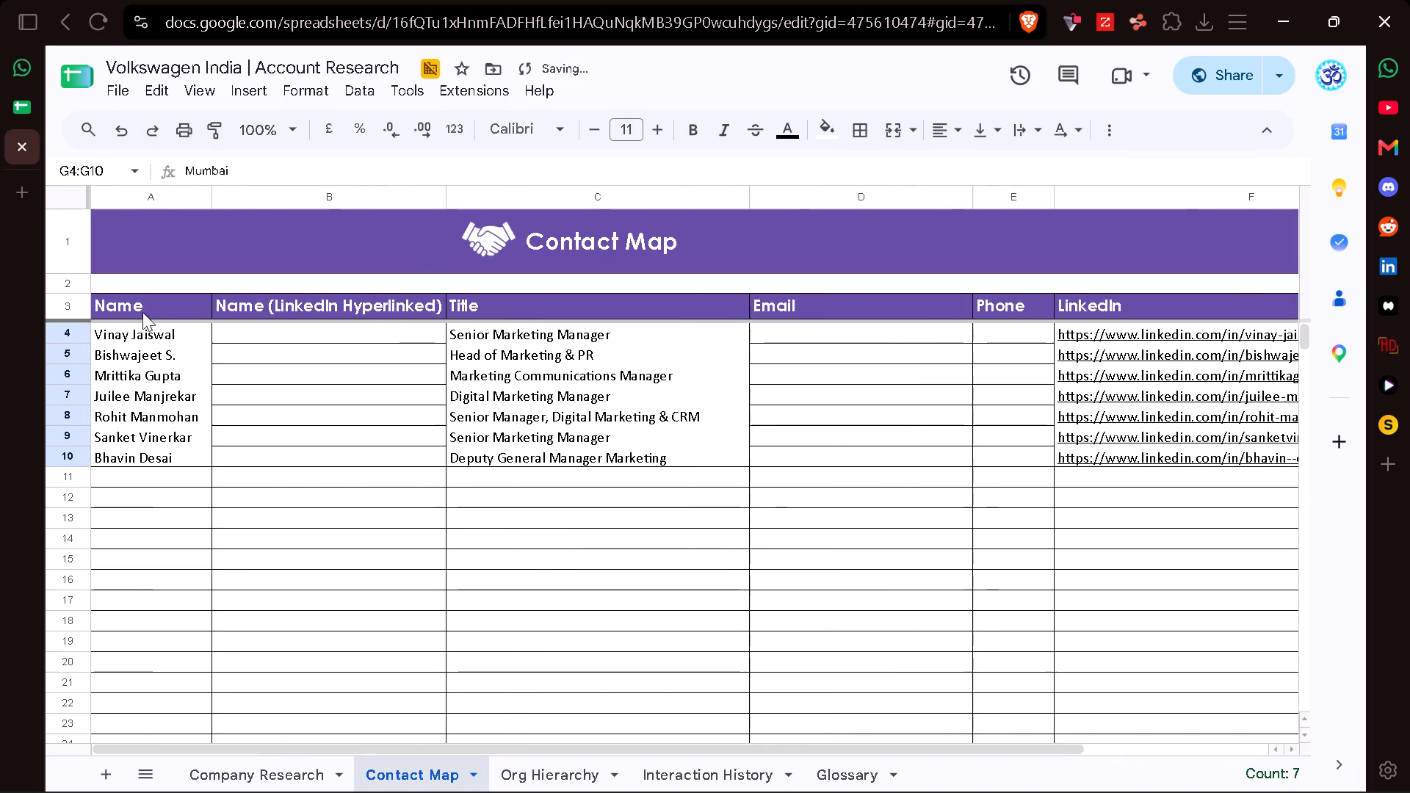
pyautogui.click(239, 336)
pyautogui.write('=hyp')
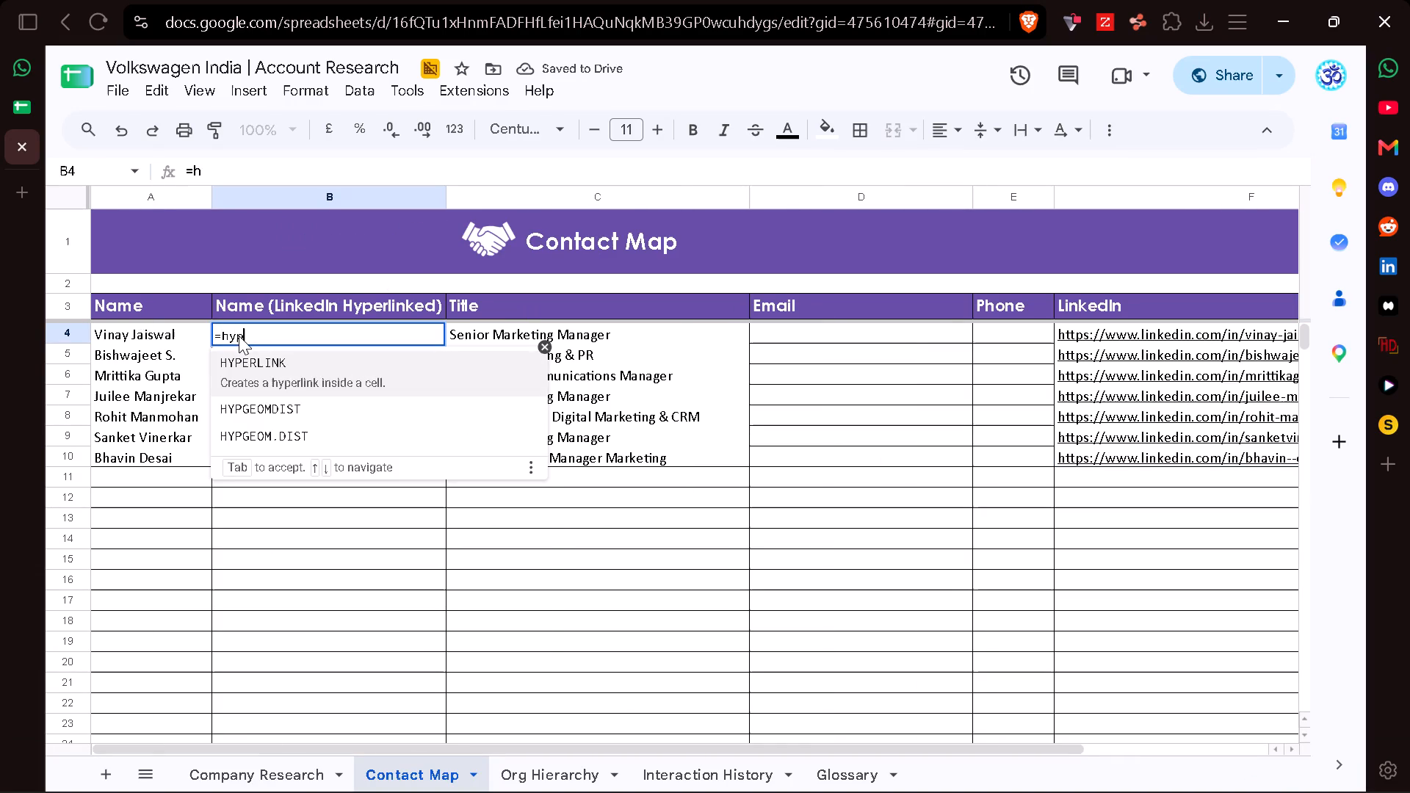
pyautogui.click(278, 372)
pyautogui.hscroll(-6, 682, 373)
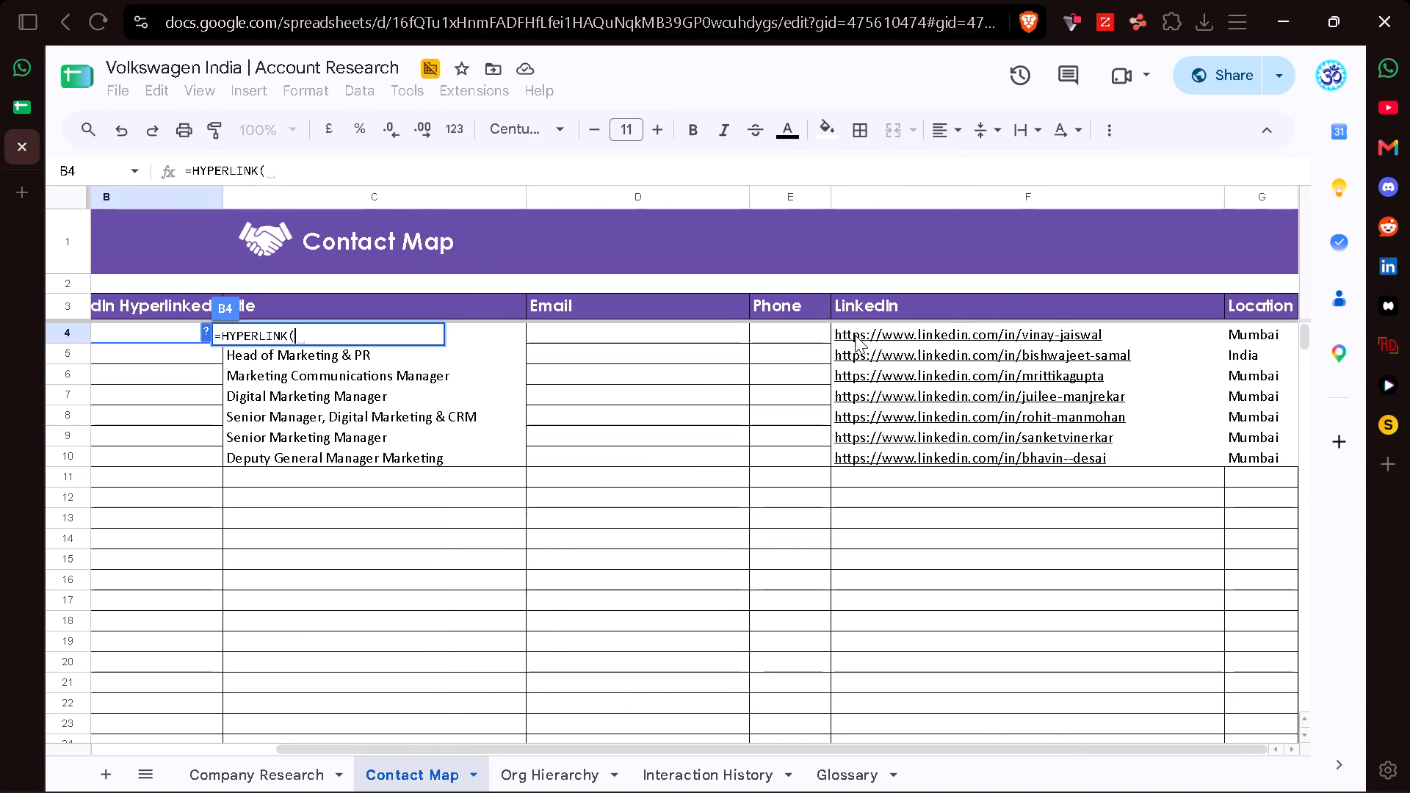
pyautogui.click(855, 335)
pyautogui.hscroll(7, 498, 488)
pyautogui.press(',')
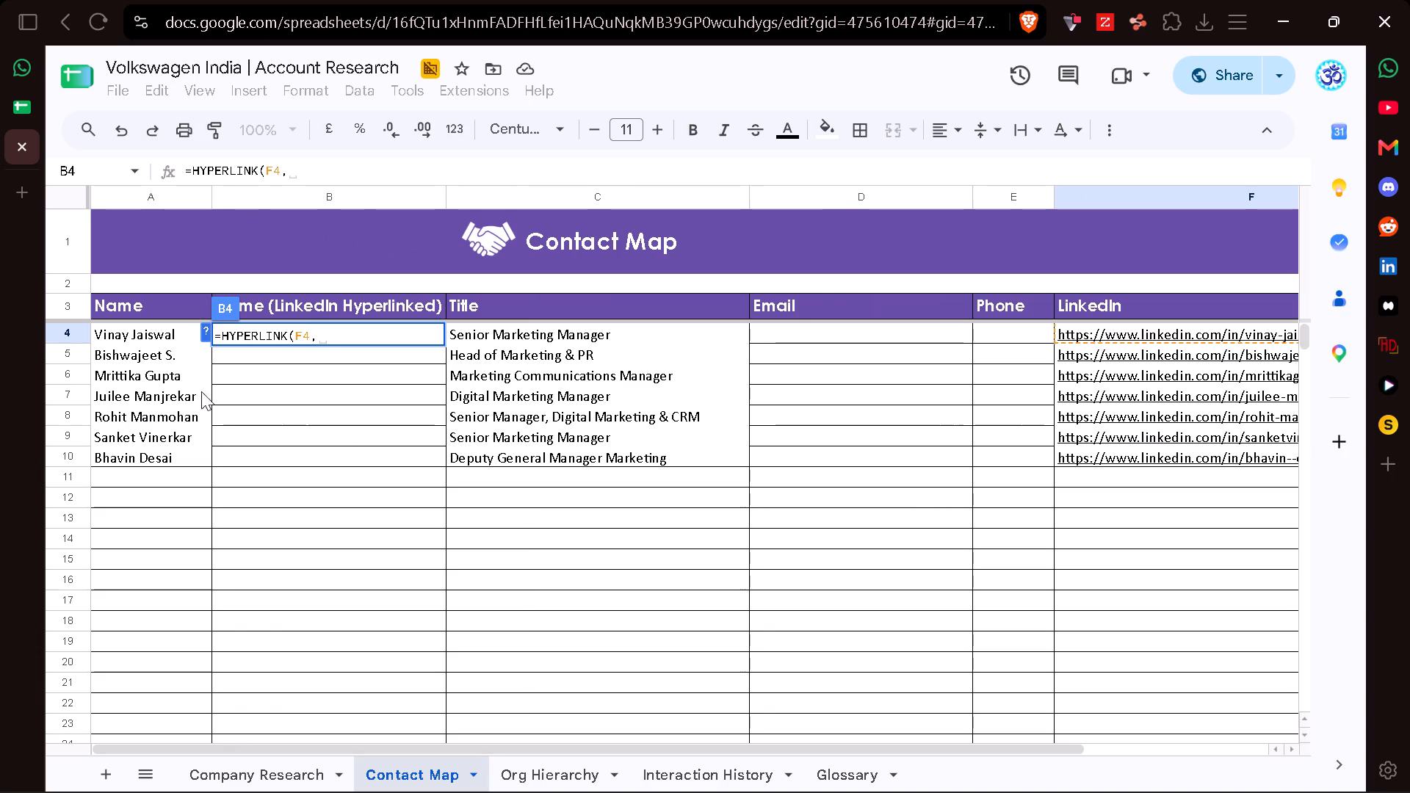
pyautogui.click(142, 337)
pyautogui.press('Return')
pyautogui.press('Up')
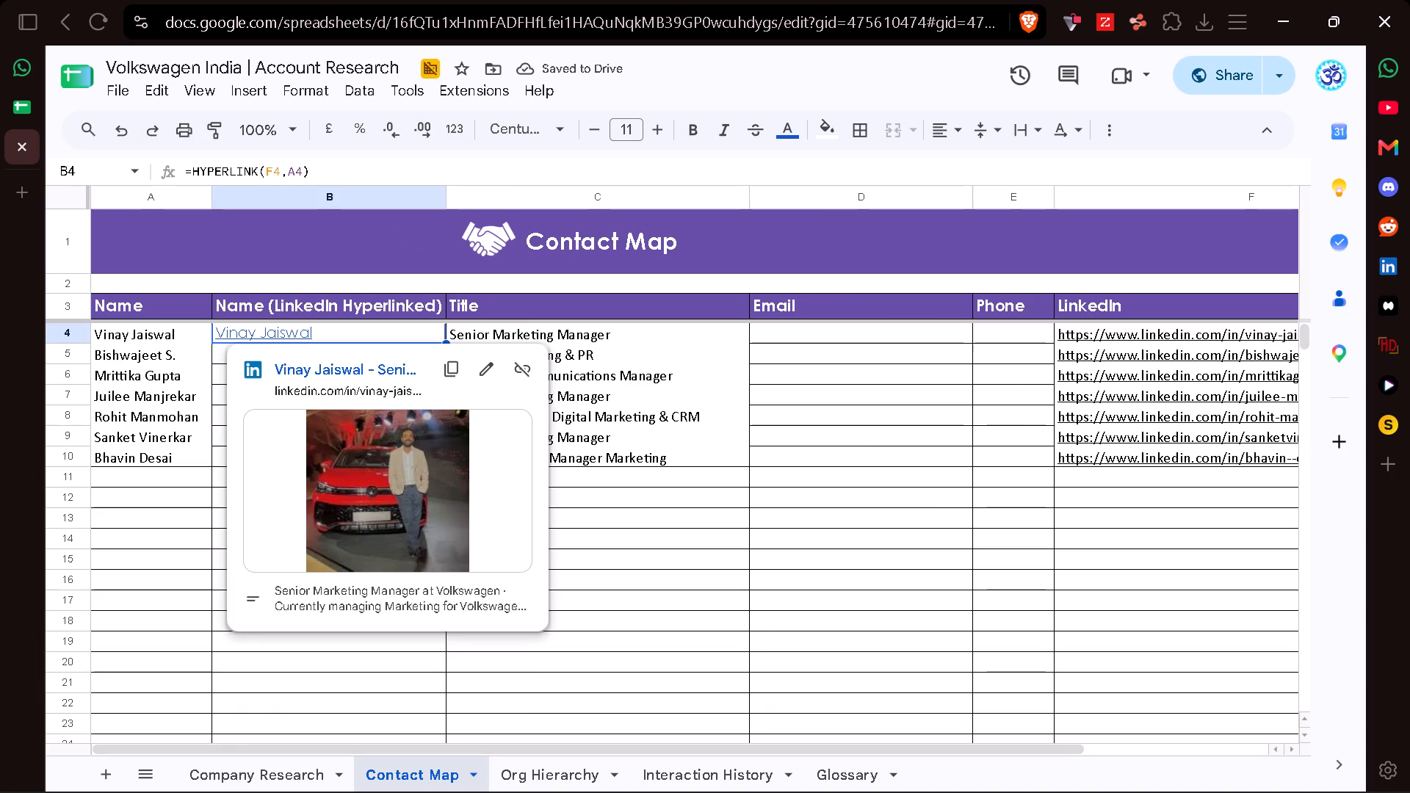
pyautogui.moveTo(446, 340); pyautogui.dragTo(221, 462)
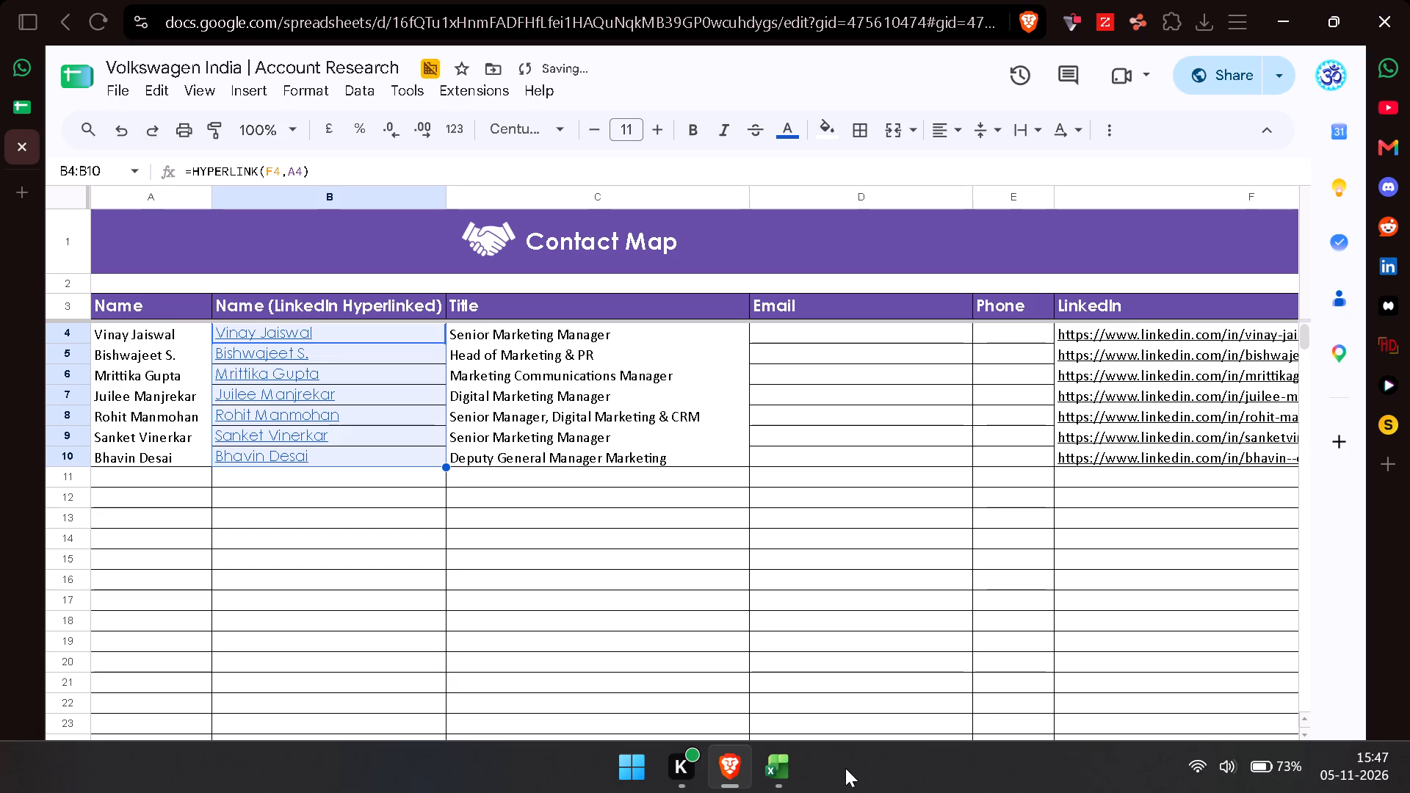
# Switch to Excel and close the pipeline_export (1) workbook.
pyautogui.click(778, 772)
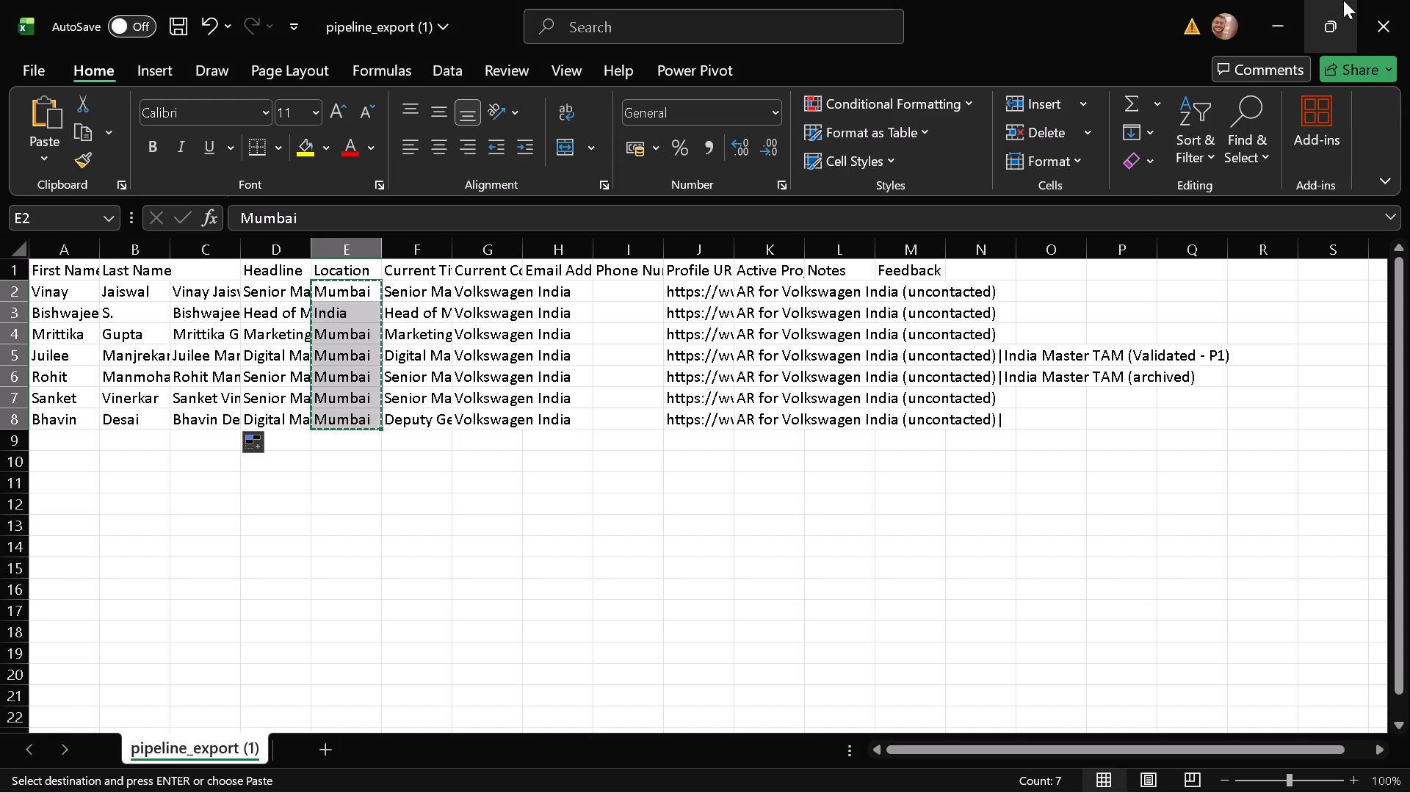
pyautogui.click(1374, 7)
pyautogui.click(734, 432)
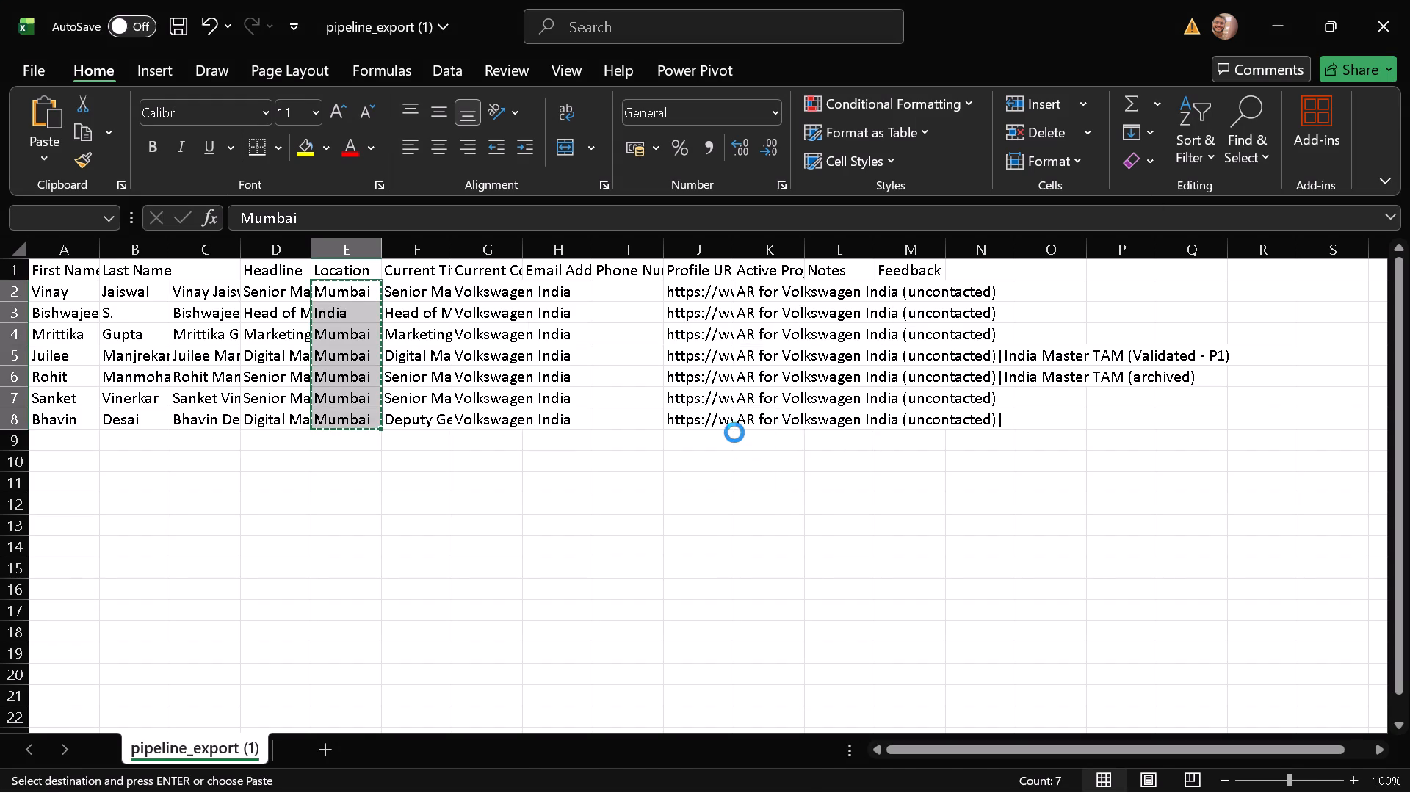
# Open the Downloads folder in File Explorer and delete the pipeline_export (1) and pipeline_export files.
pyautogui.click(1221, 21)
pyautogui.click(1215, 21)
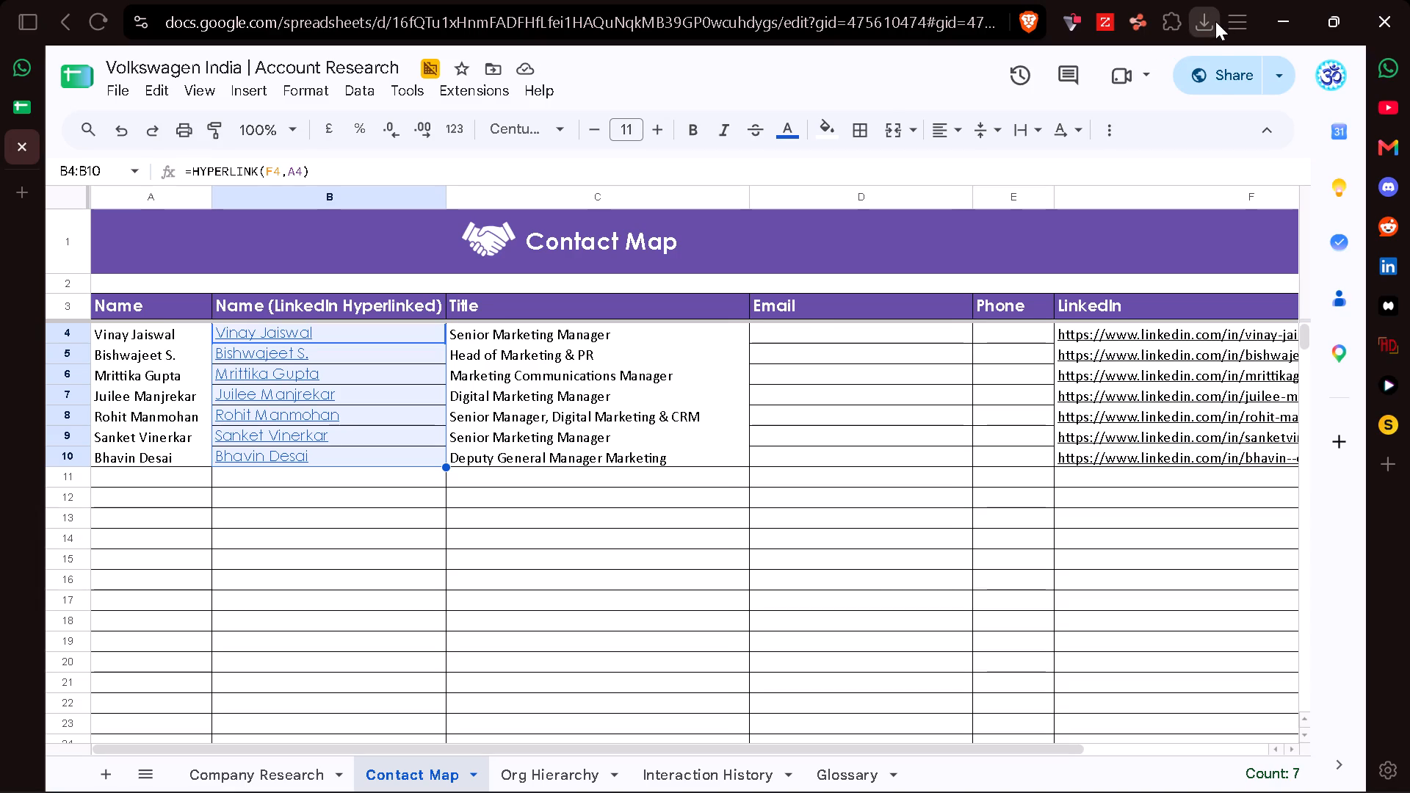
pyautogui.click(1090, 109)
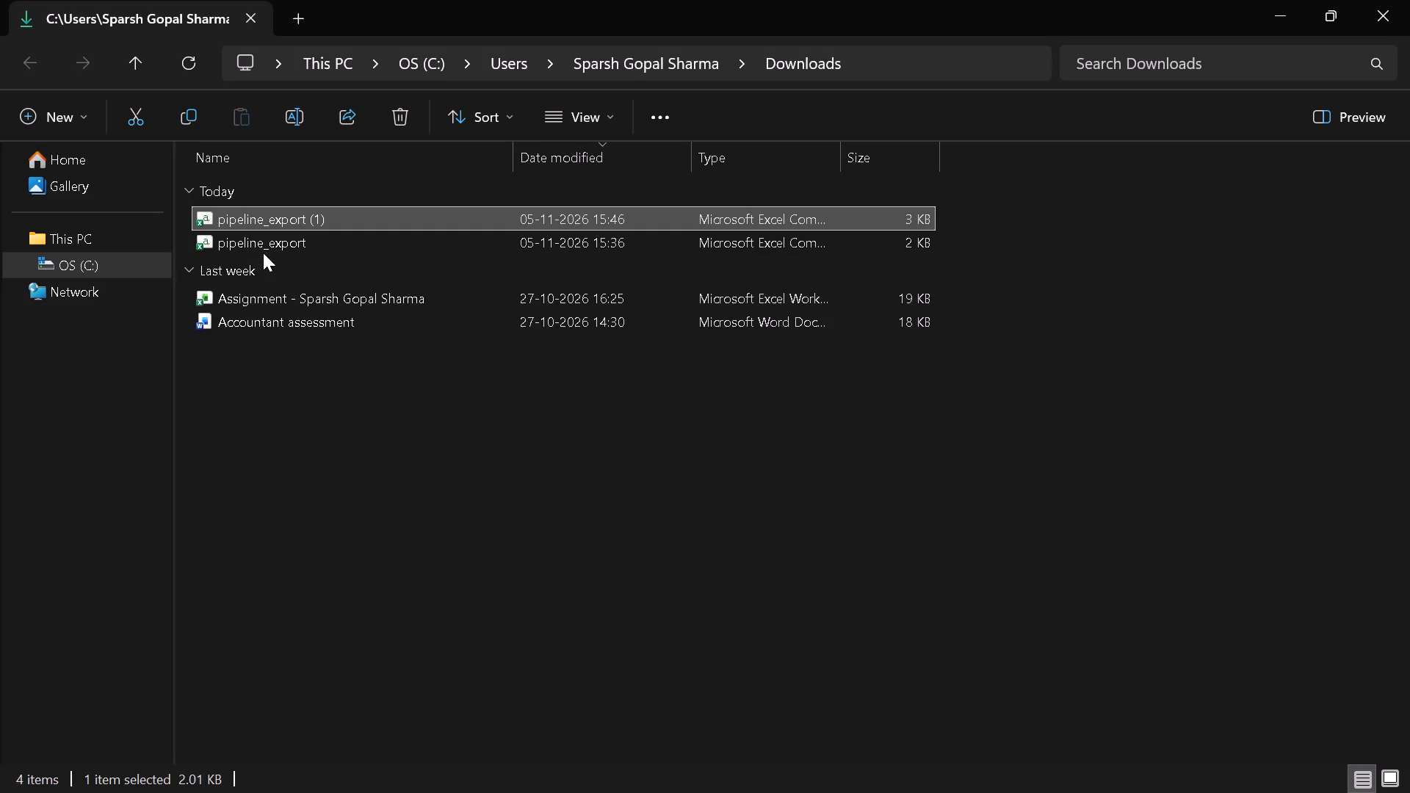
pyautogui.press('Delete')
pyautogui.click(270, 222)
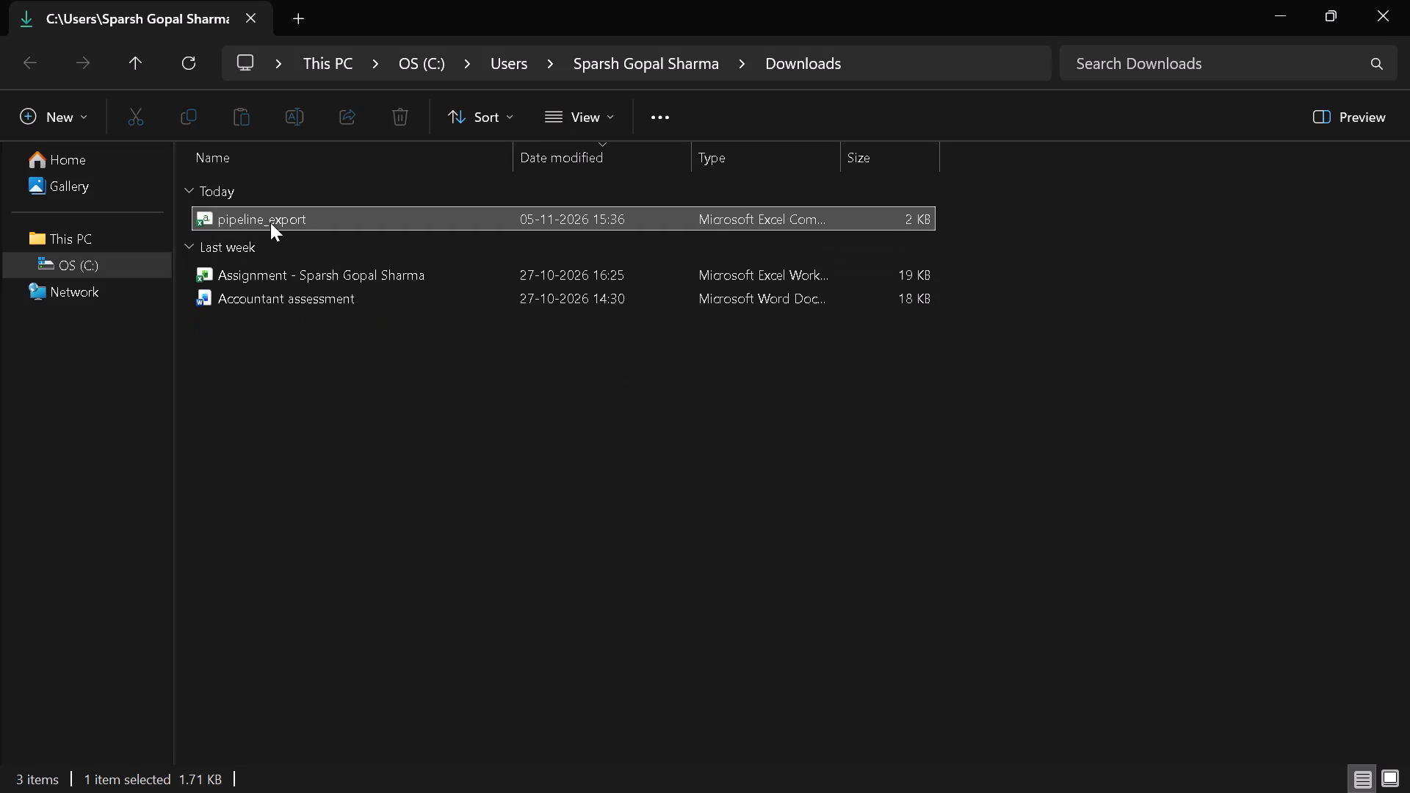
pyautogui.press('Delete')
# Empty the recycle bin and close the File Explorer window.
pyautogui.click(276, 64)
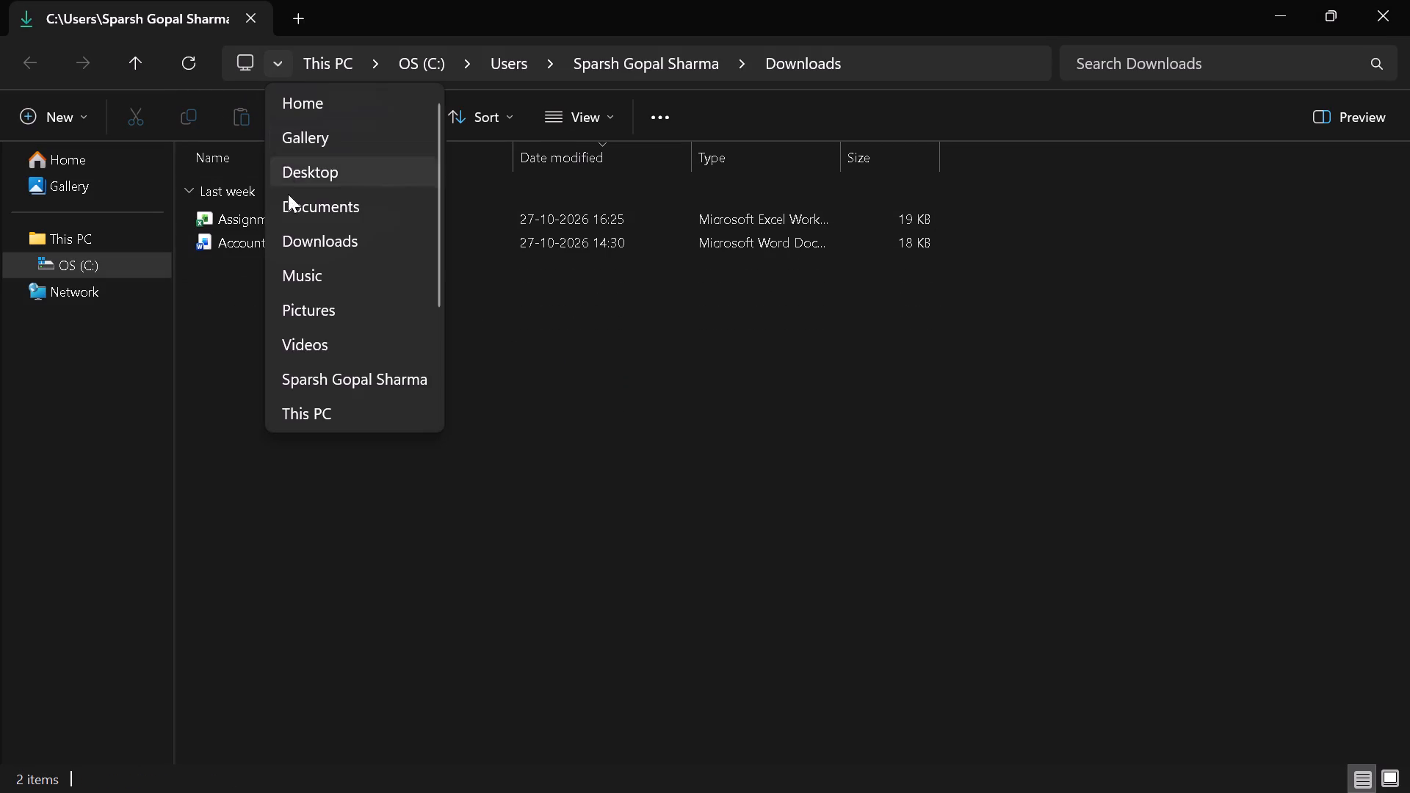
pyautogui.scroll(-2, 288, 249)
pyautogui.click(296, 388)
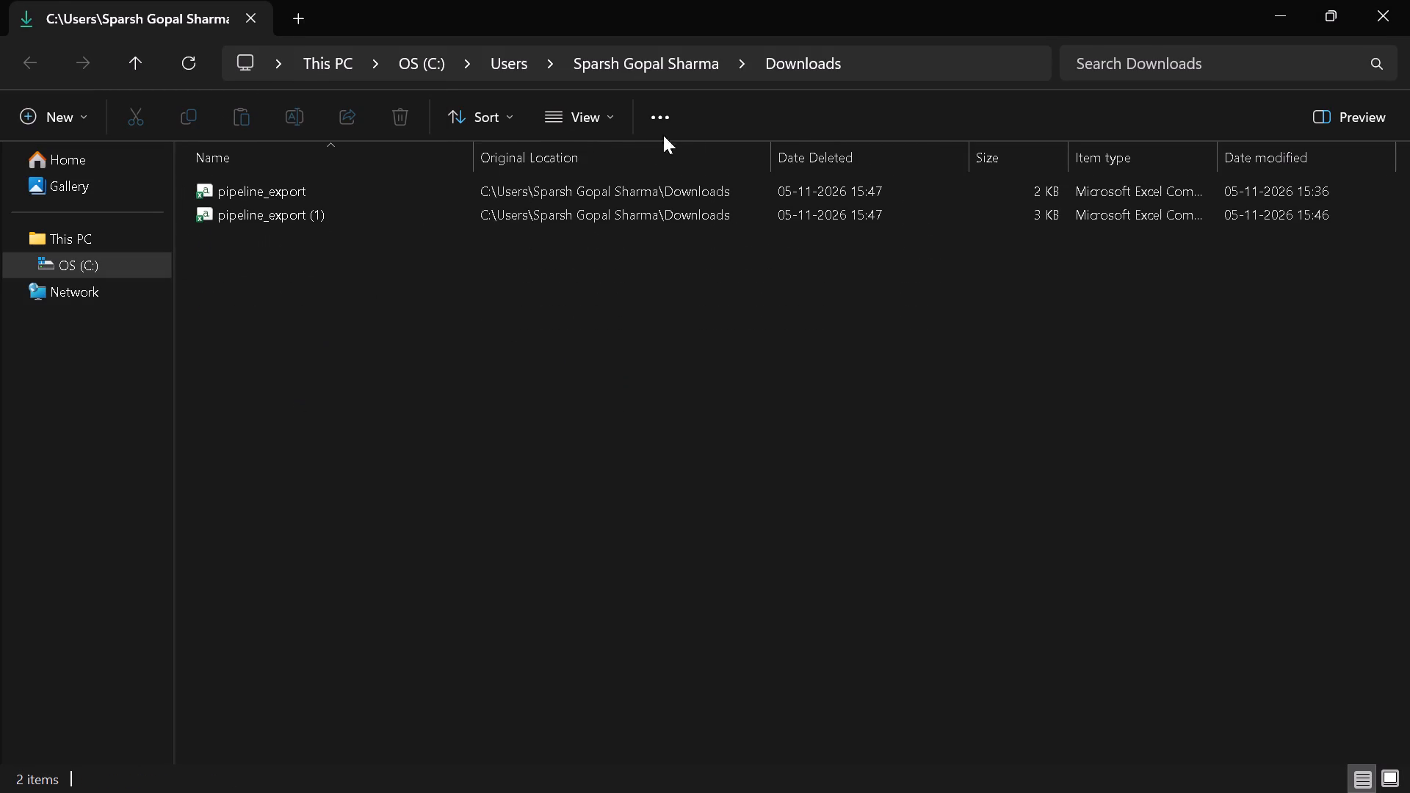
pyautogui.click(717, 115)
pyautogui.click(800, 432)
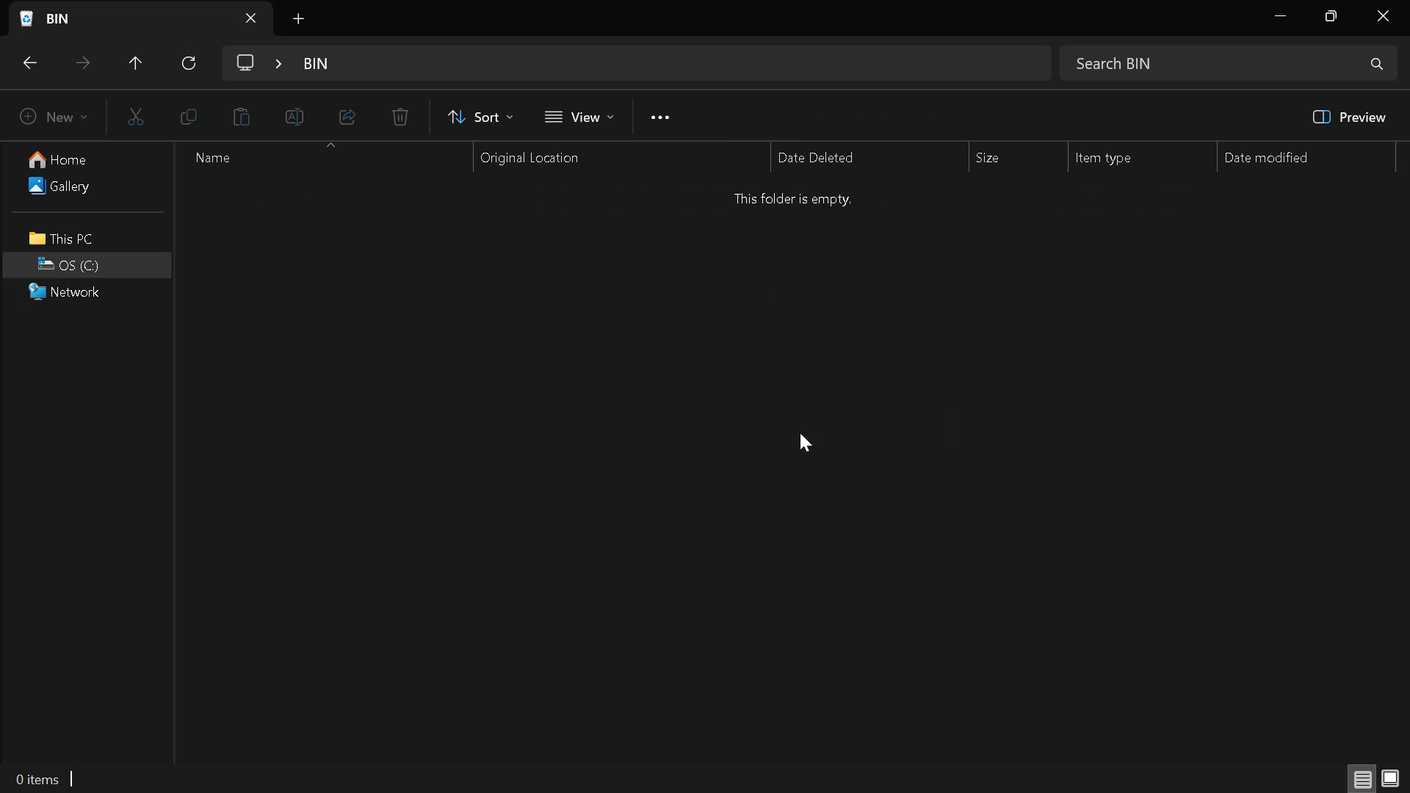
pyautogui.click(1409, 0)
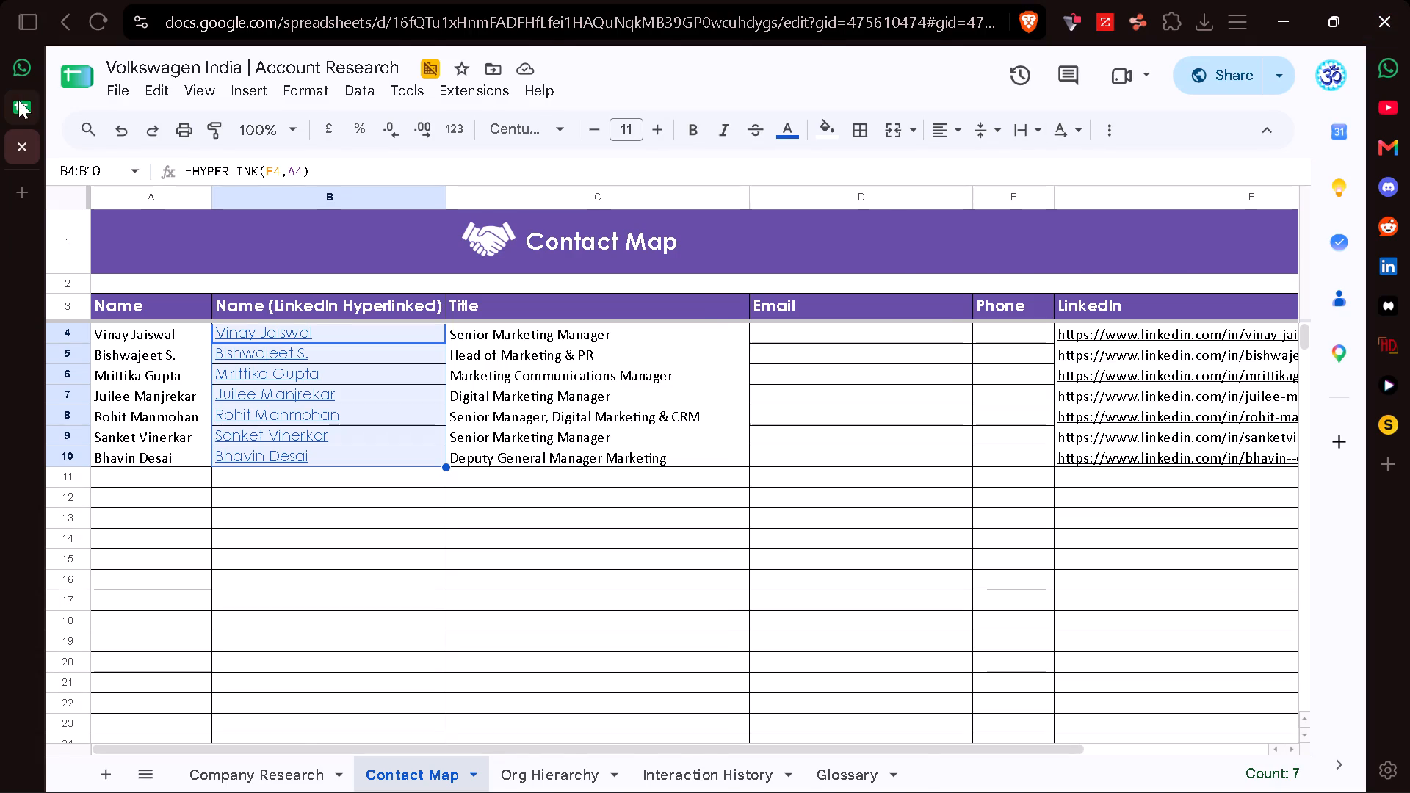
# Review the Contact Map in the TECNO Mobile India account research sheet linked from the AR Master Sheet, and return to the Volkswagen India sheet.
pyautogui.click(18, 100)
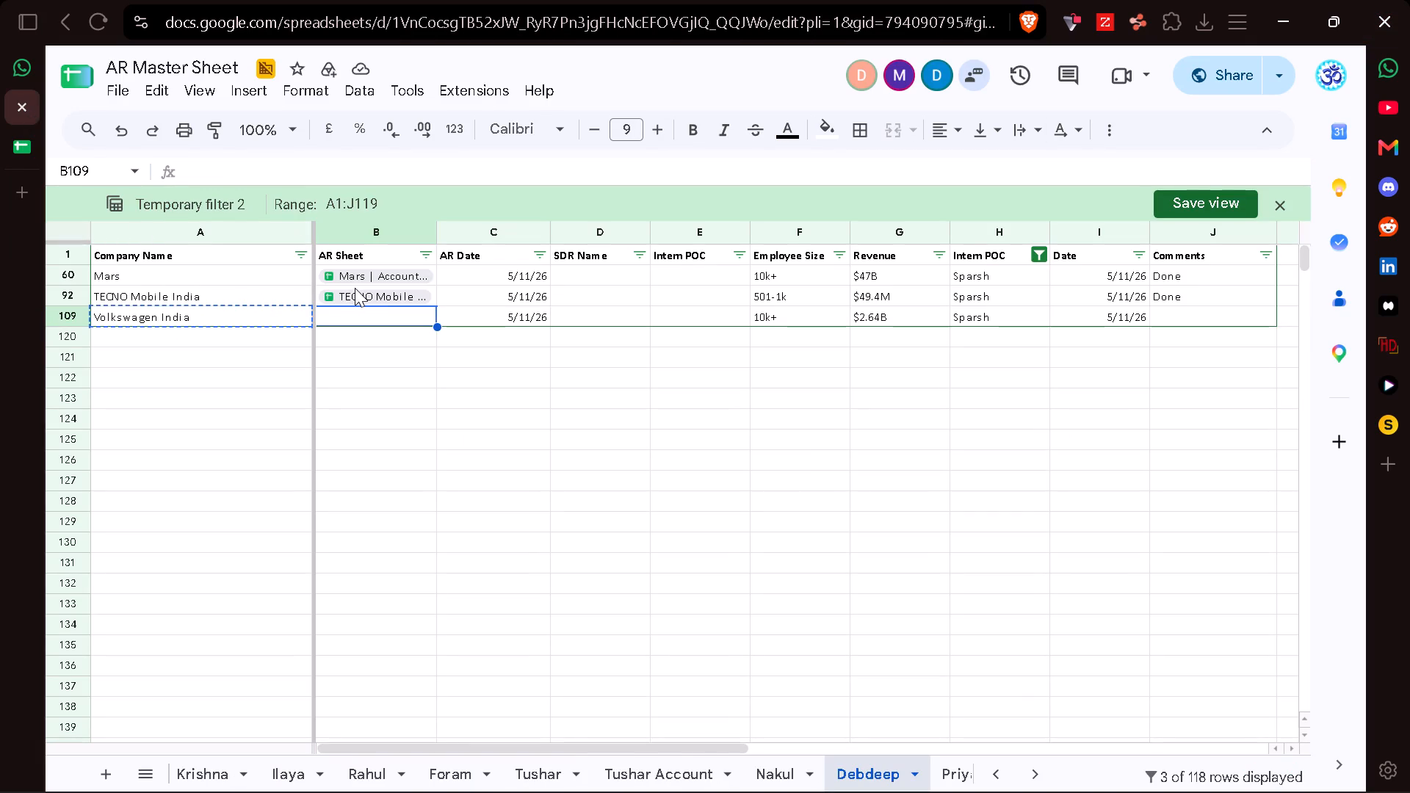
pyautogui.click(417, 328)
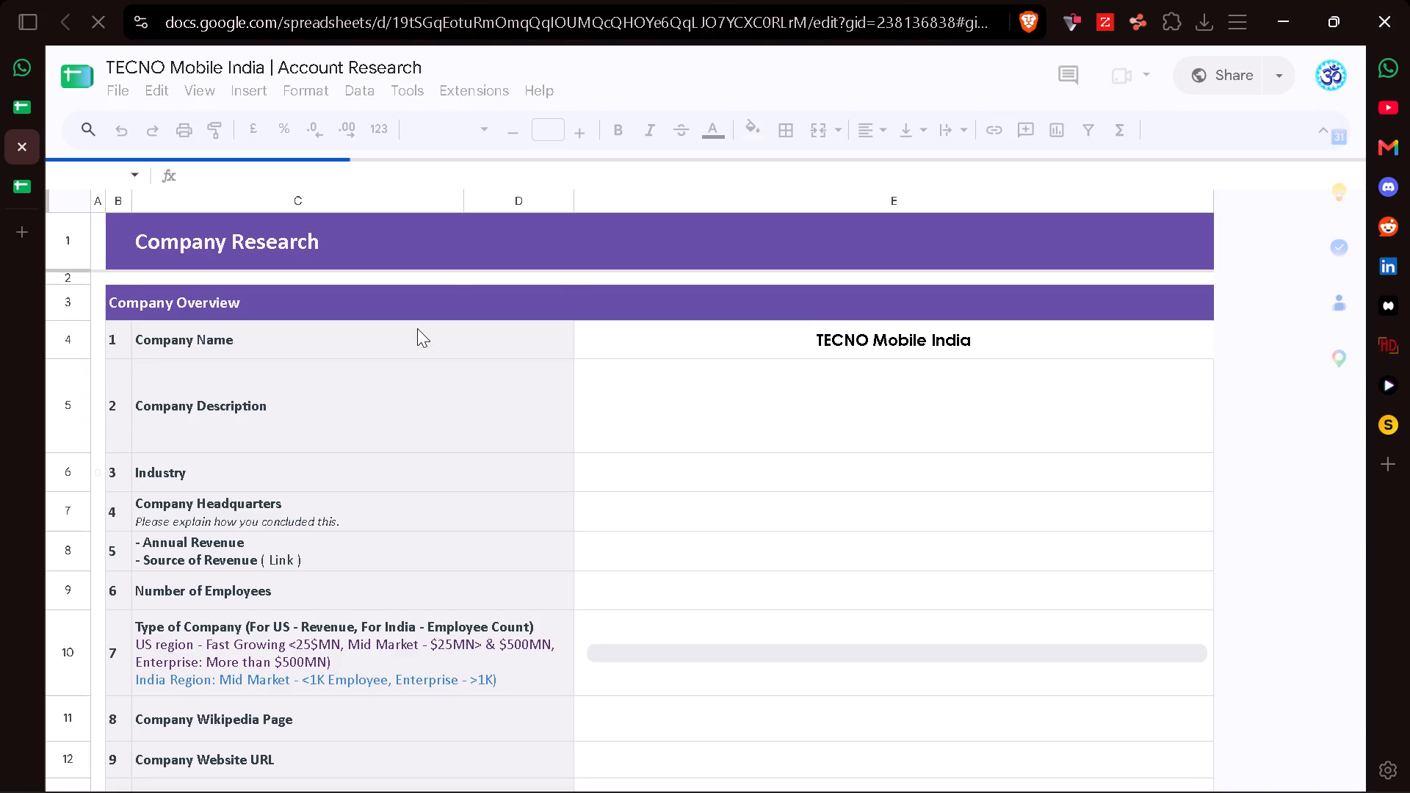
pyautogui.click(398, 772)
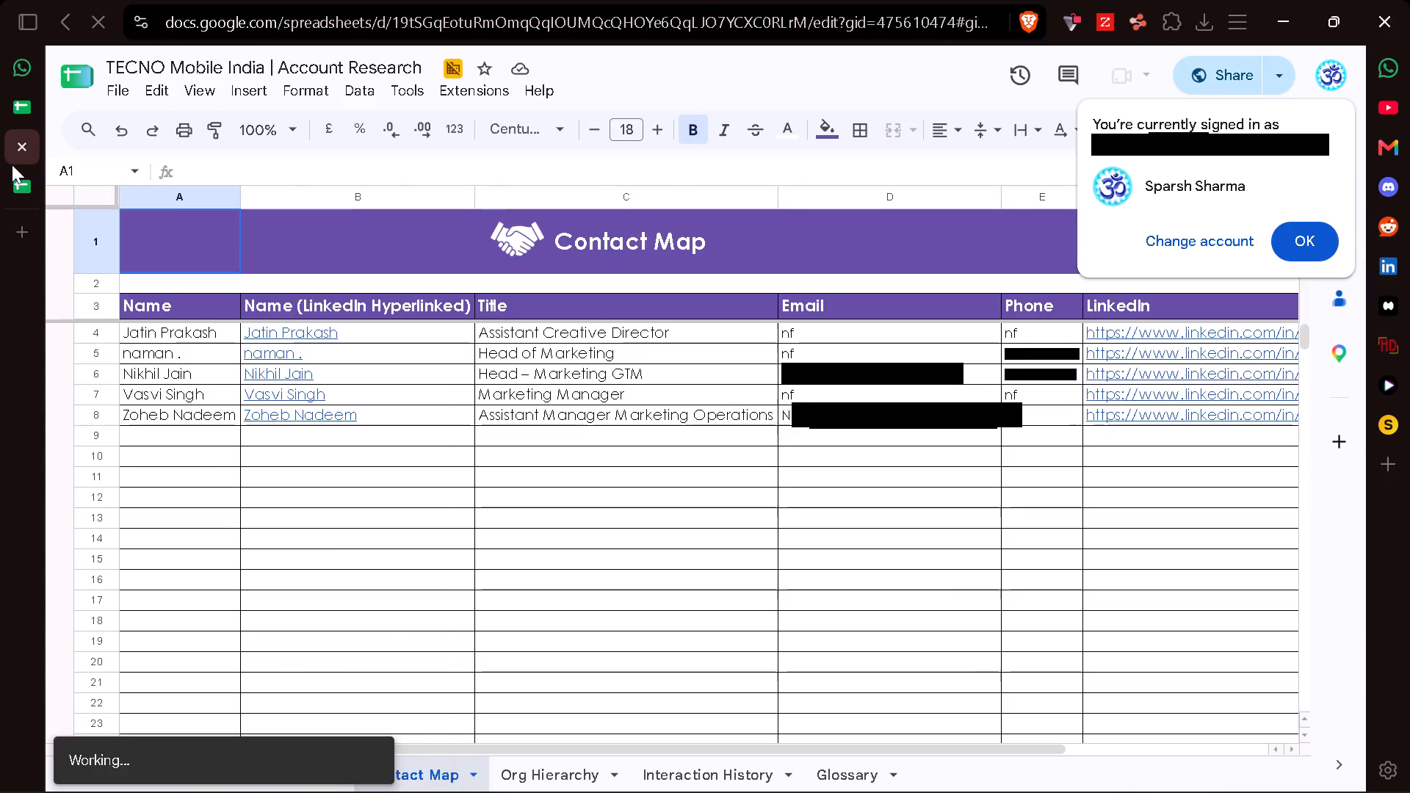
pyautogui.click(23, 151)
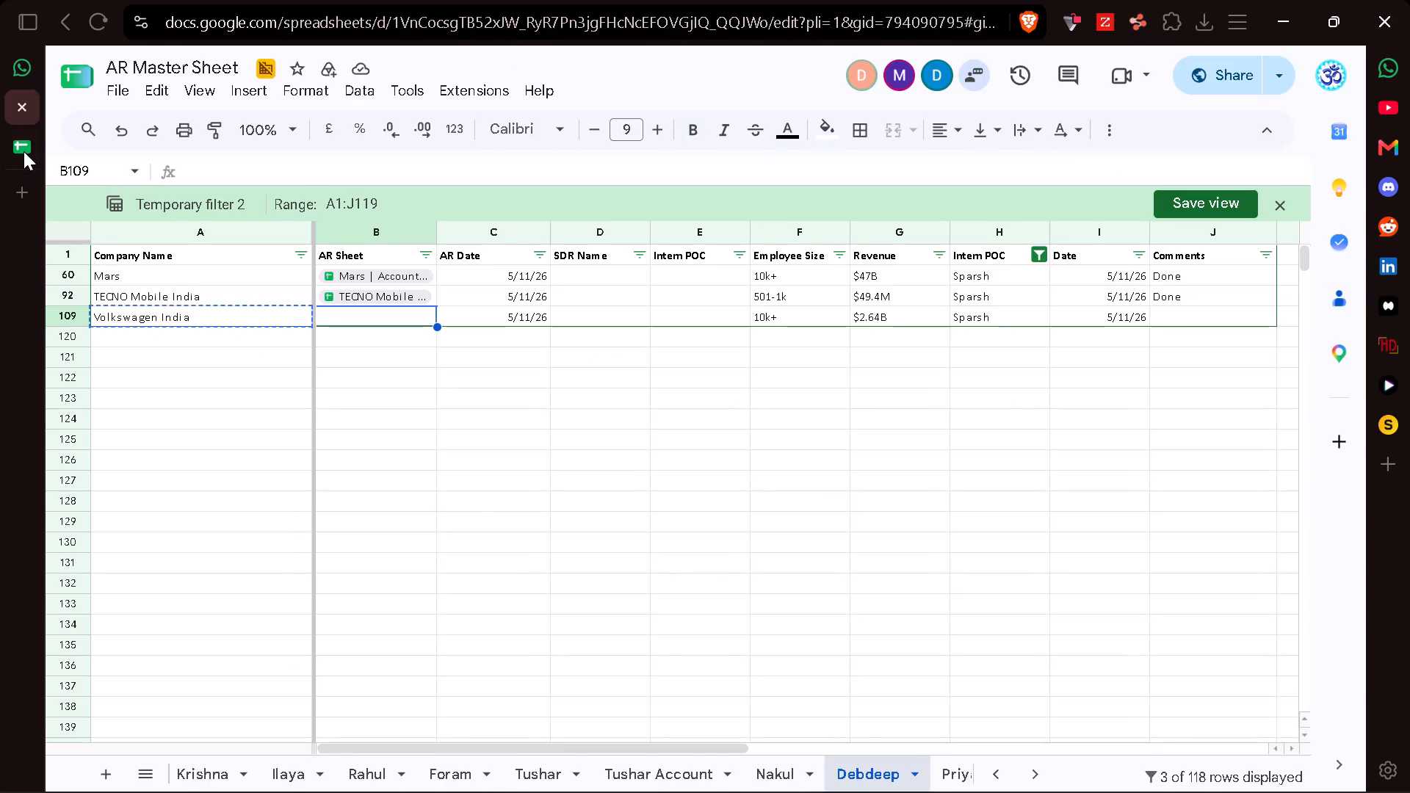
pyautogui.click(20, 145)
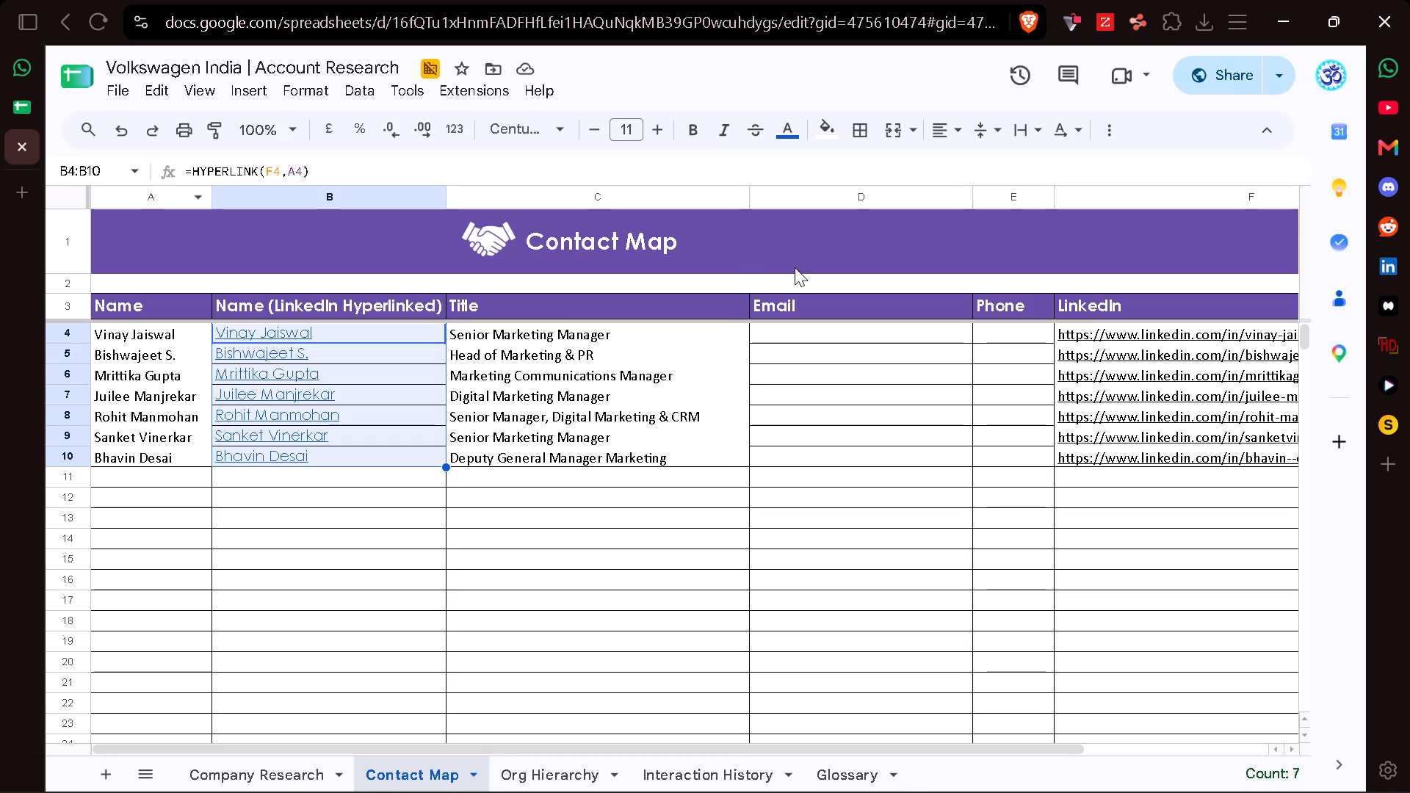
# Set the Contact Map entries A4:G10 in Century Gothic and apply all borders to them.
pyautogui.click(141, 333)
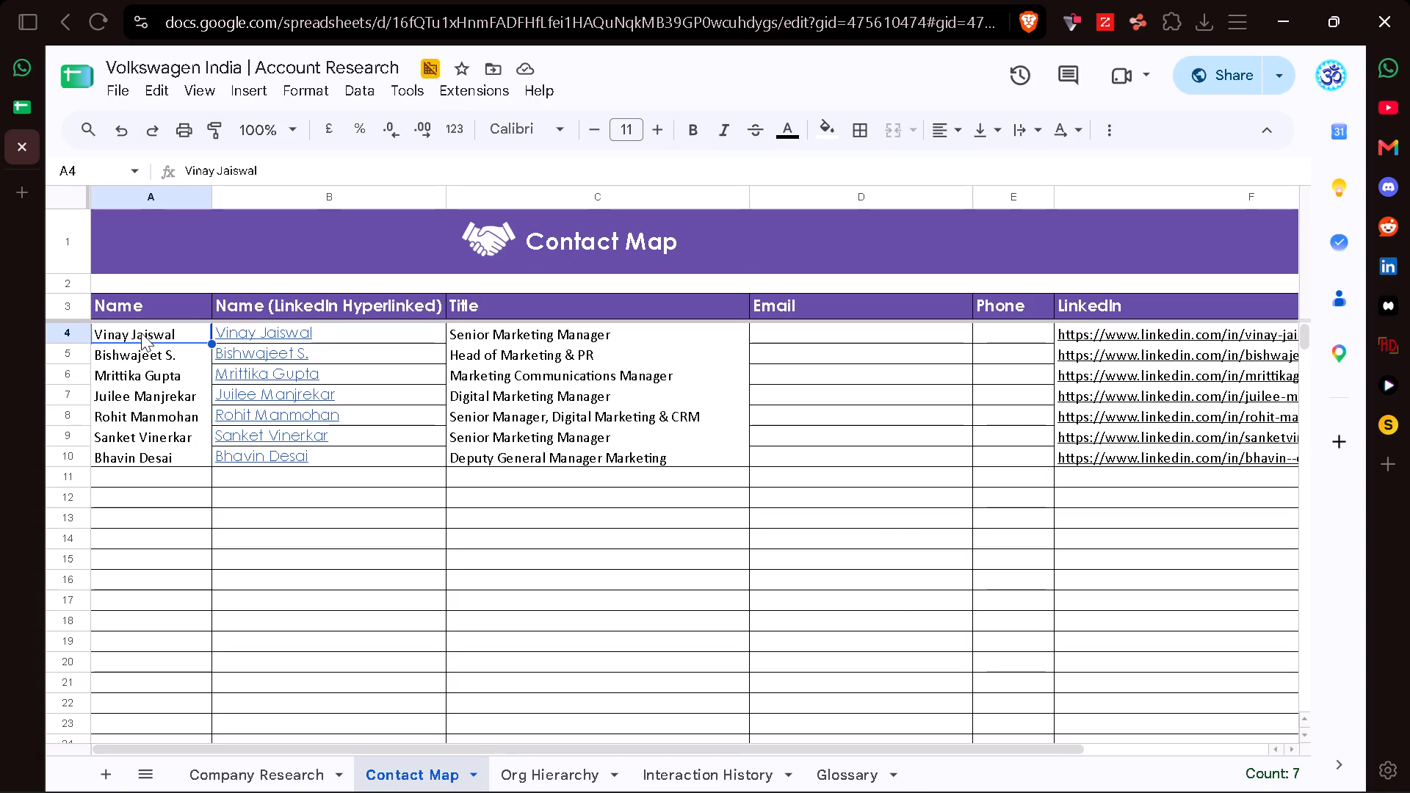
pyautogui.hotkey('ctrl', 'shift', 'Down')
pyautogui.hotkey('ctrl', 'shift', 'Right')
pyautogui.hotkey('ctrl', 'shift', 'Right')
pyautogui.hotkey('ctrl', 'shift', 'Right')
pyautogui.hotkey('ctrl', 'shift', 'Right')
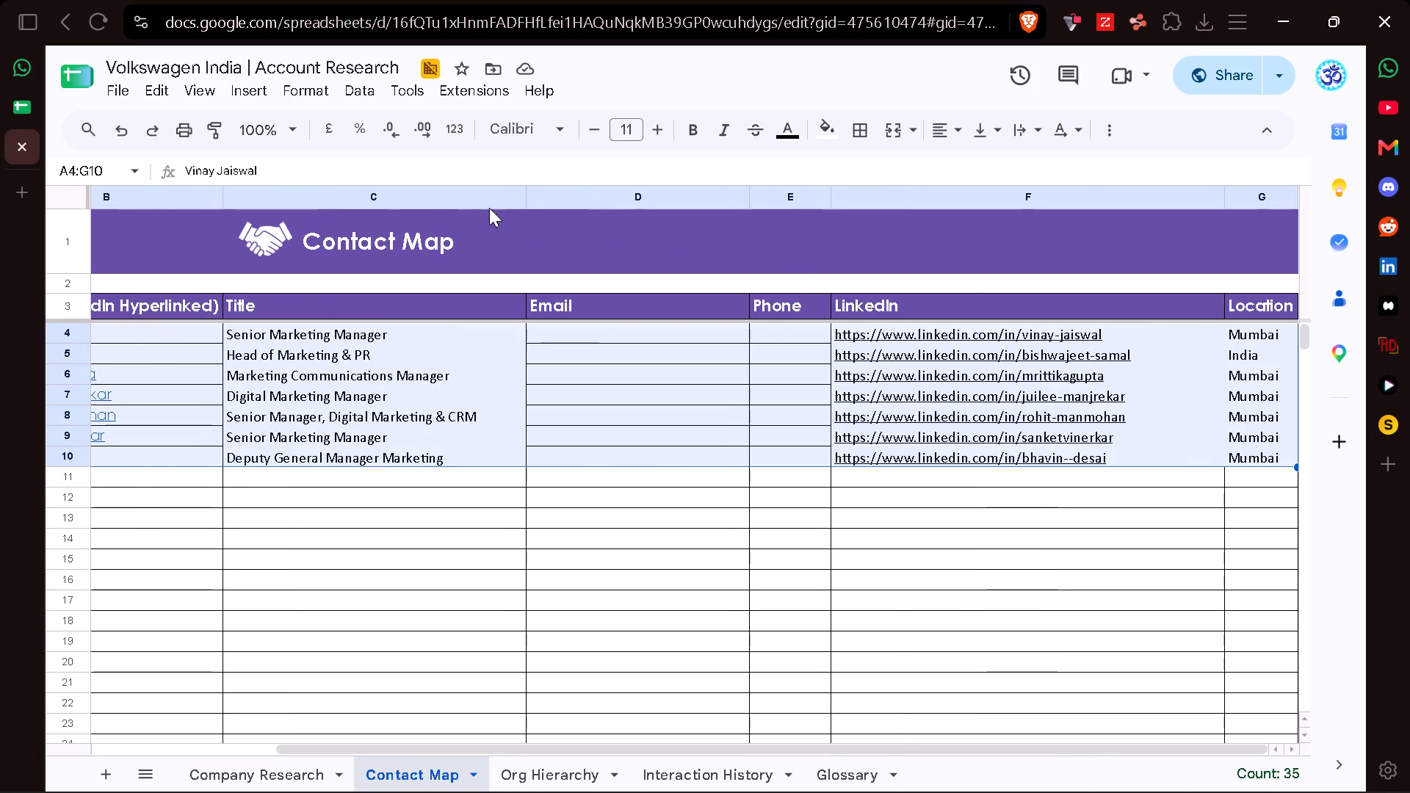
pyautogui.click(549, 135)
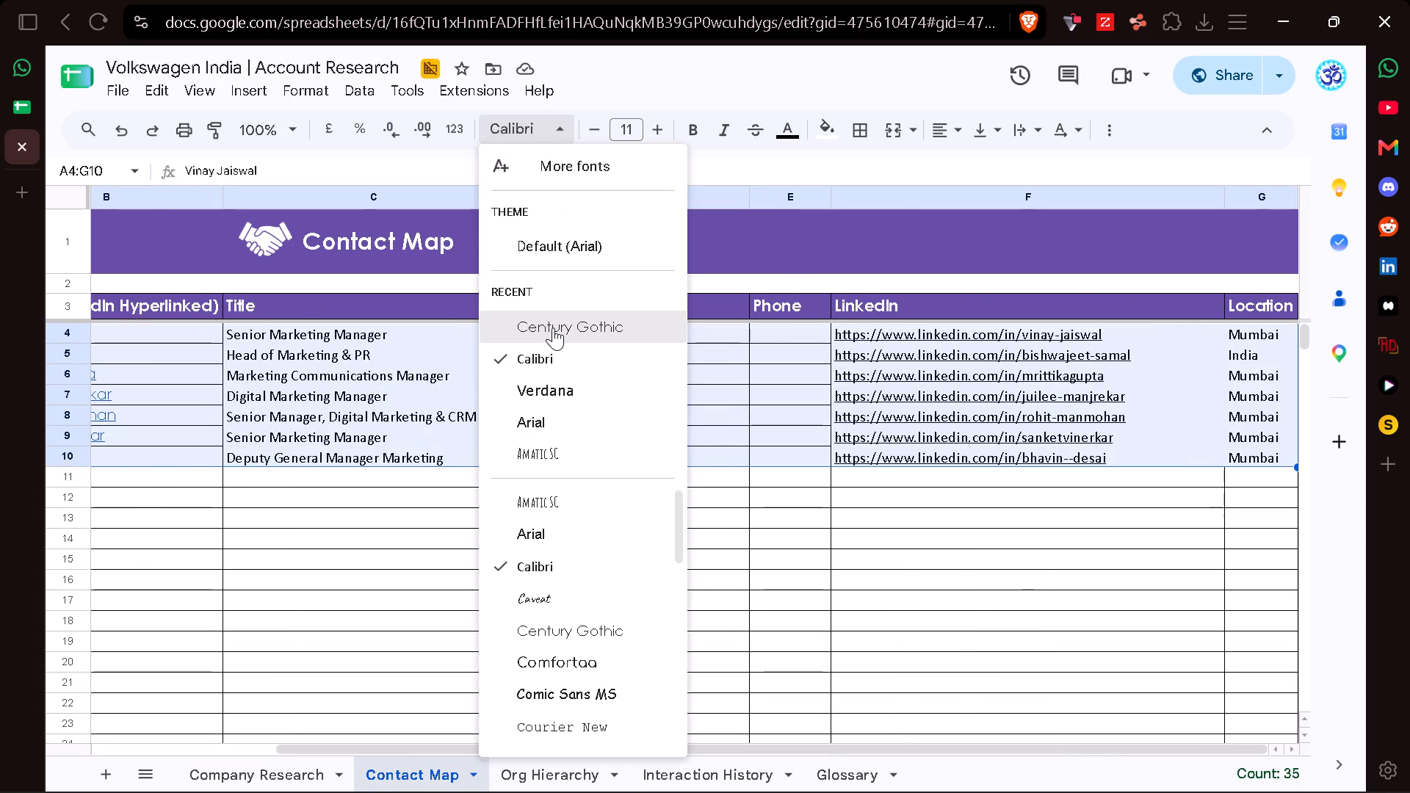
pyautogui.click(553, 327)
pyautogui.click(867, 123)
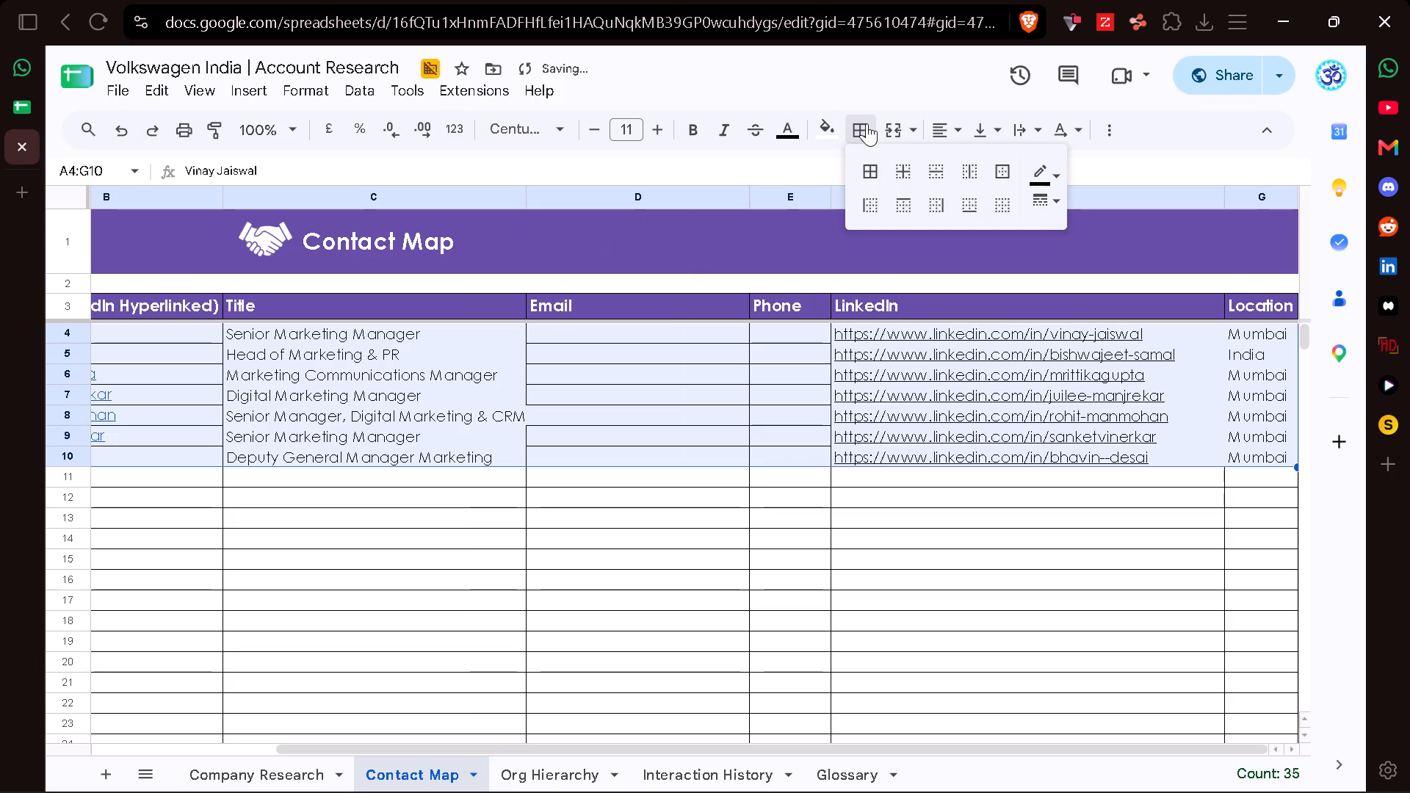
pyautogui.click(876, 164)
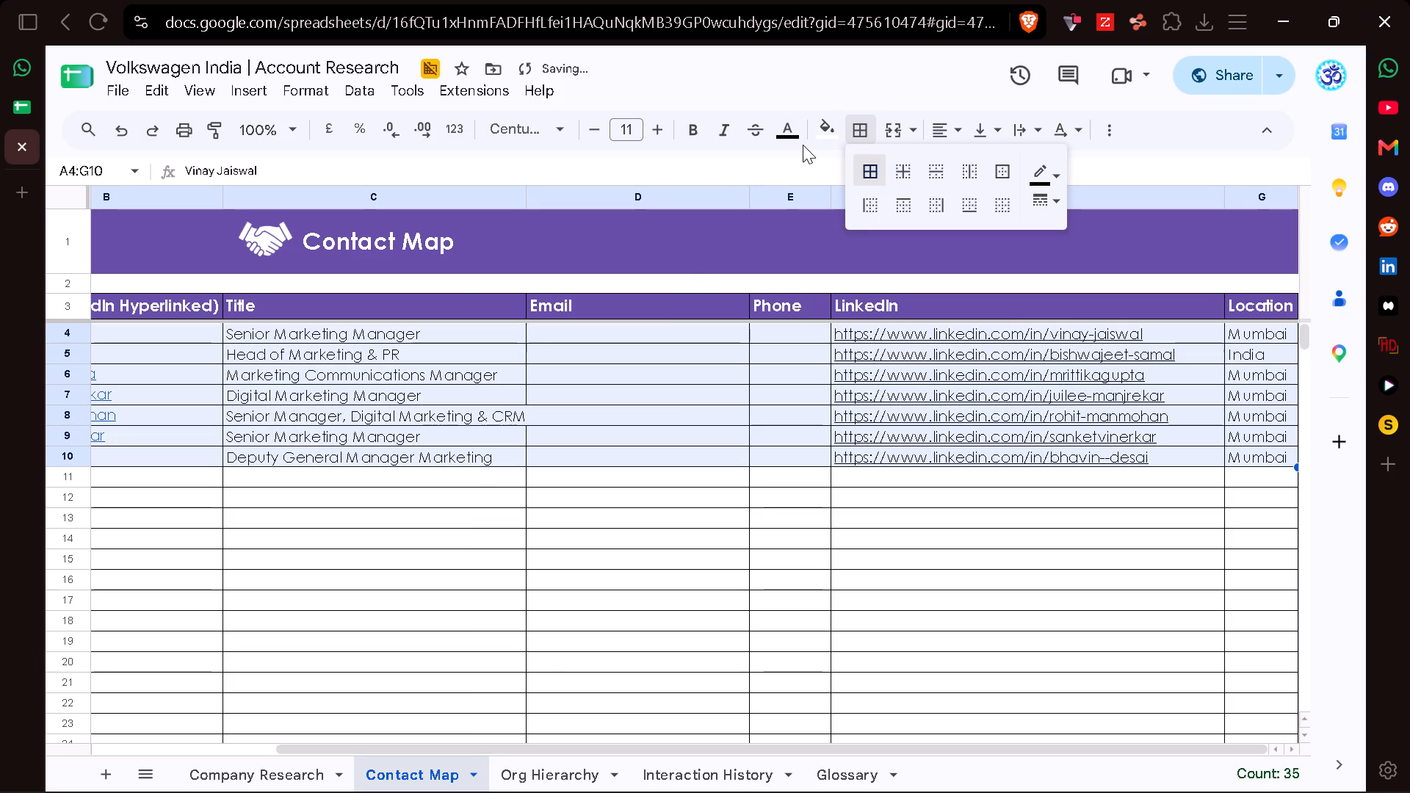
# Reset the text colour of A4:G10 and align the cells vertically to the middle.
pyautogui.click(785, 126)
pyautogui.click(809, 161)
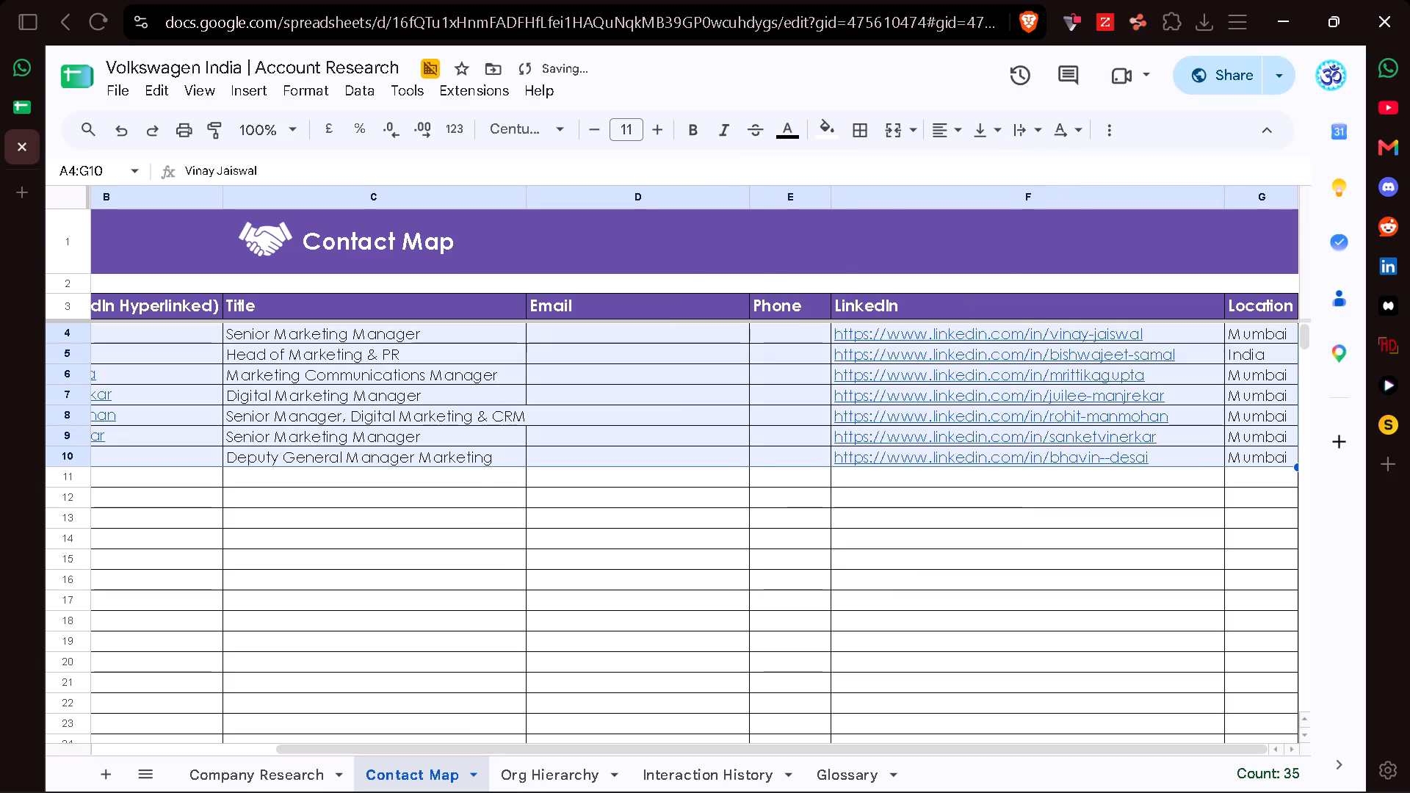
pyautogui.click(989, 127)
pyautogui.click(1016, 153)
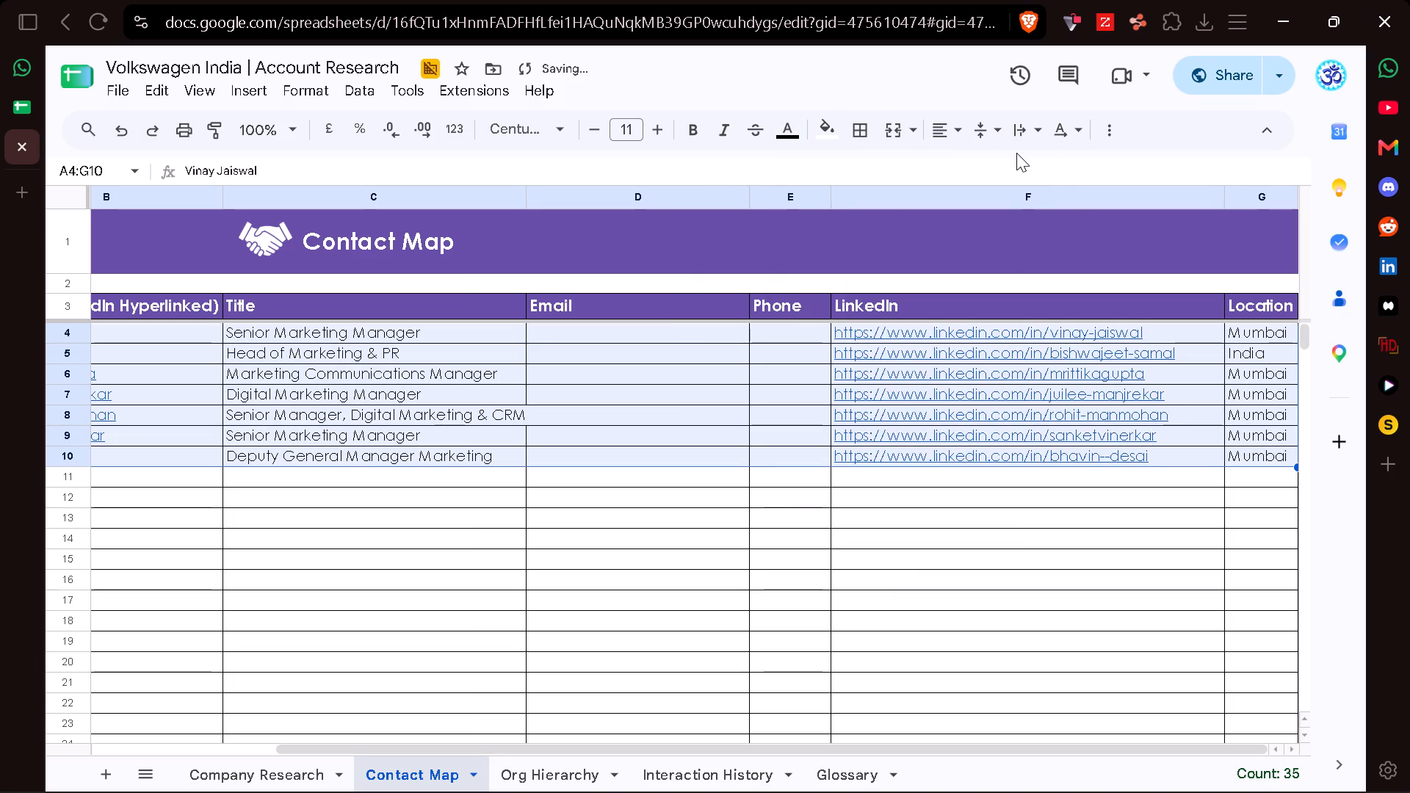
# Sort the range A4:G10 by column A from A to Z, without a header row.
pyautogui.hscroll(1, 668, 434)
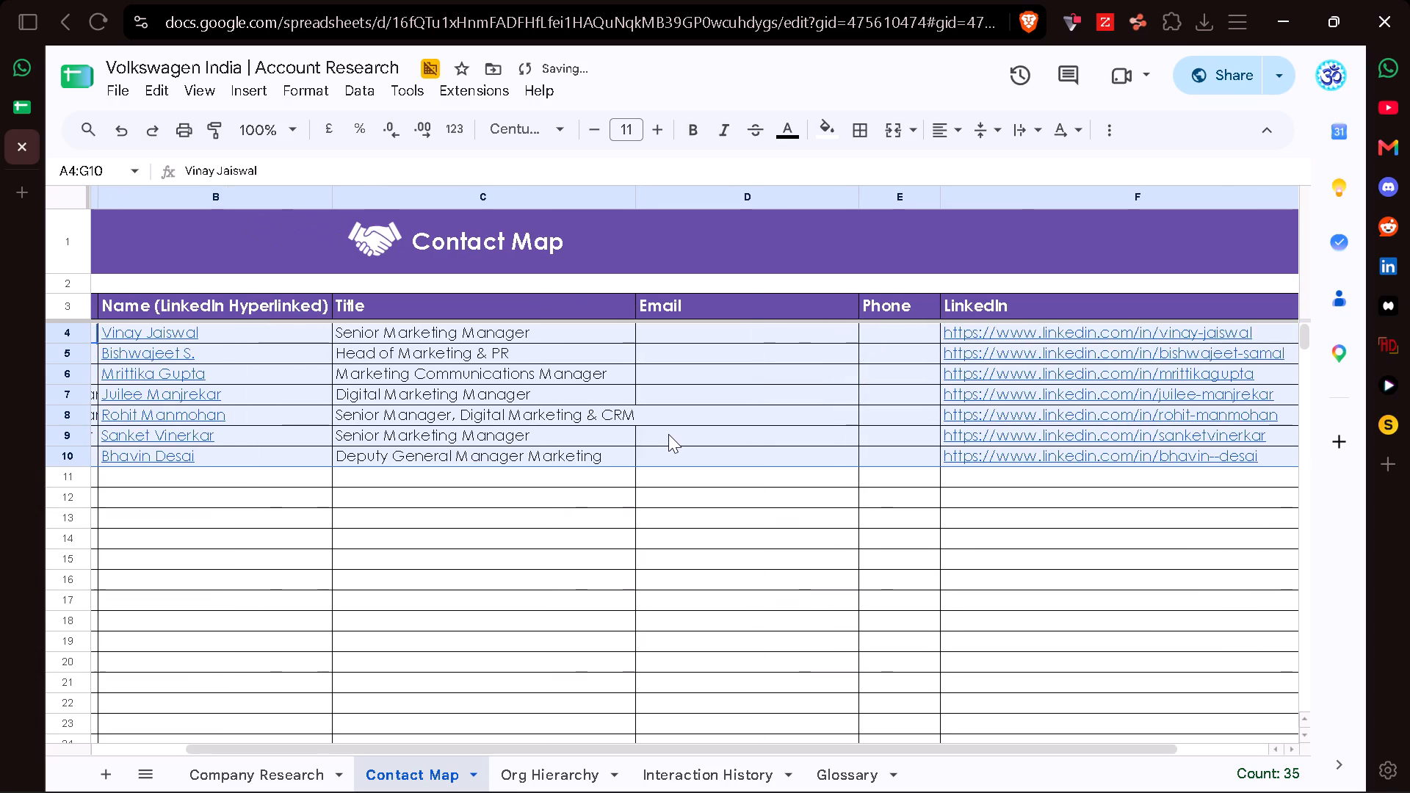
pyautogui.hscroll(3, 668, 434)
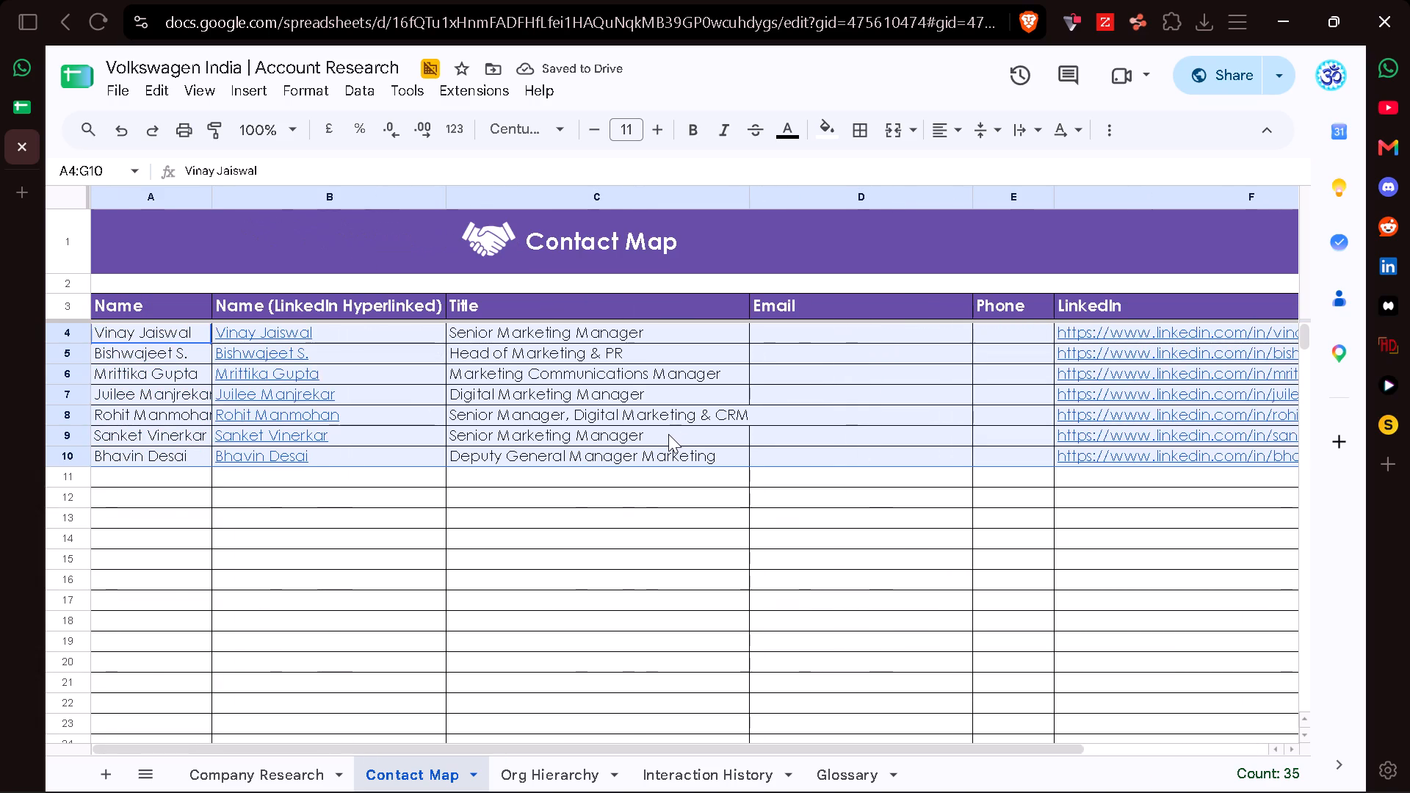
pyautogui.rightClick(153, 385)
pyautogui.scroll(-3, 254, 594)
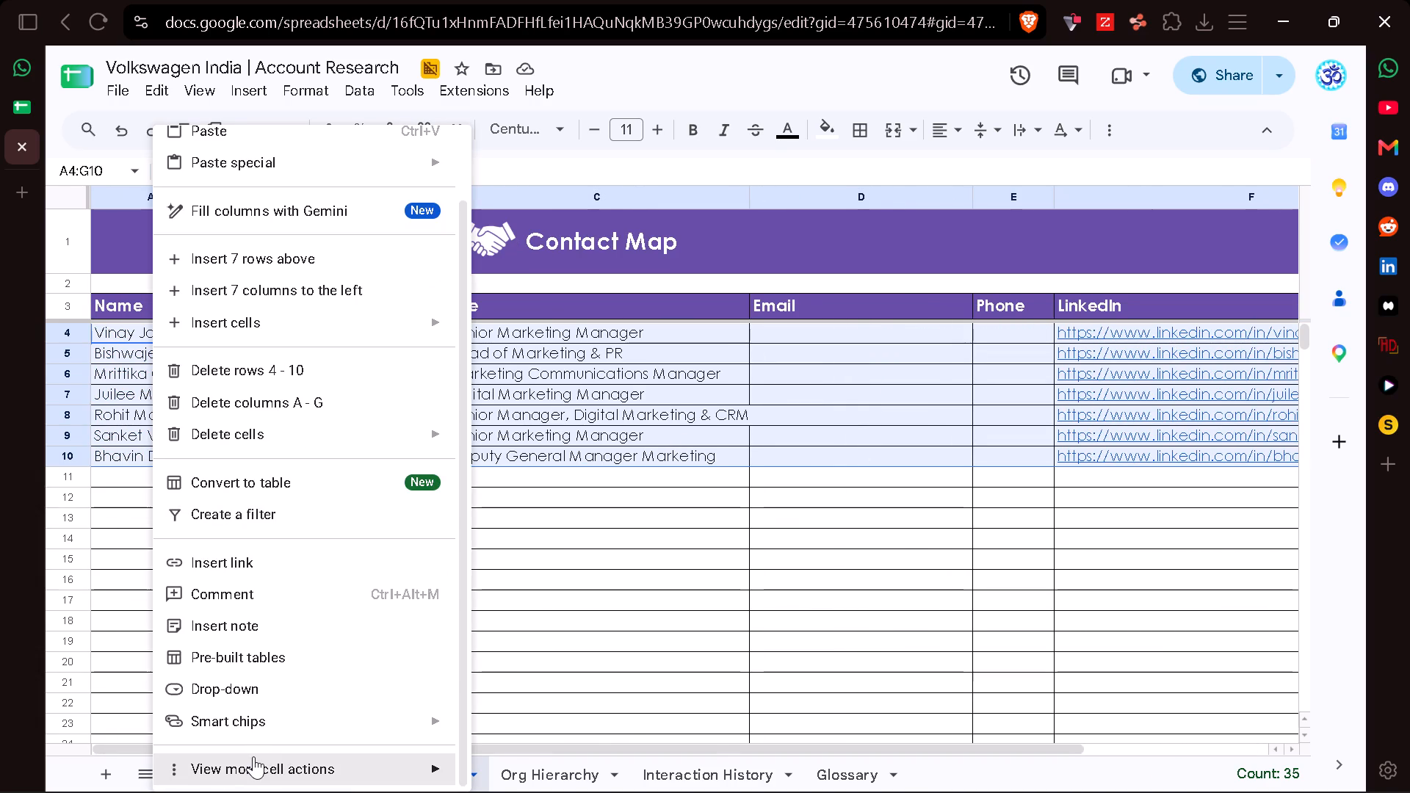
pyautogui.click(507, 671)
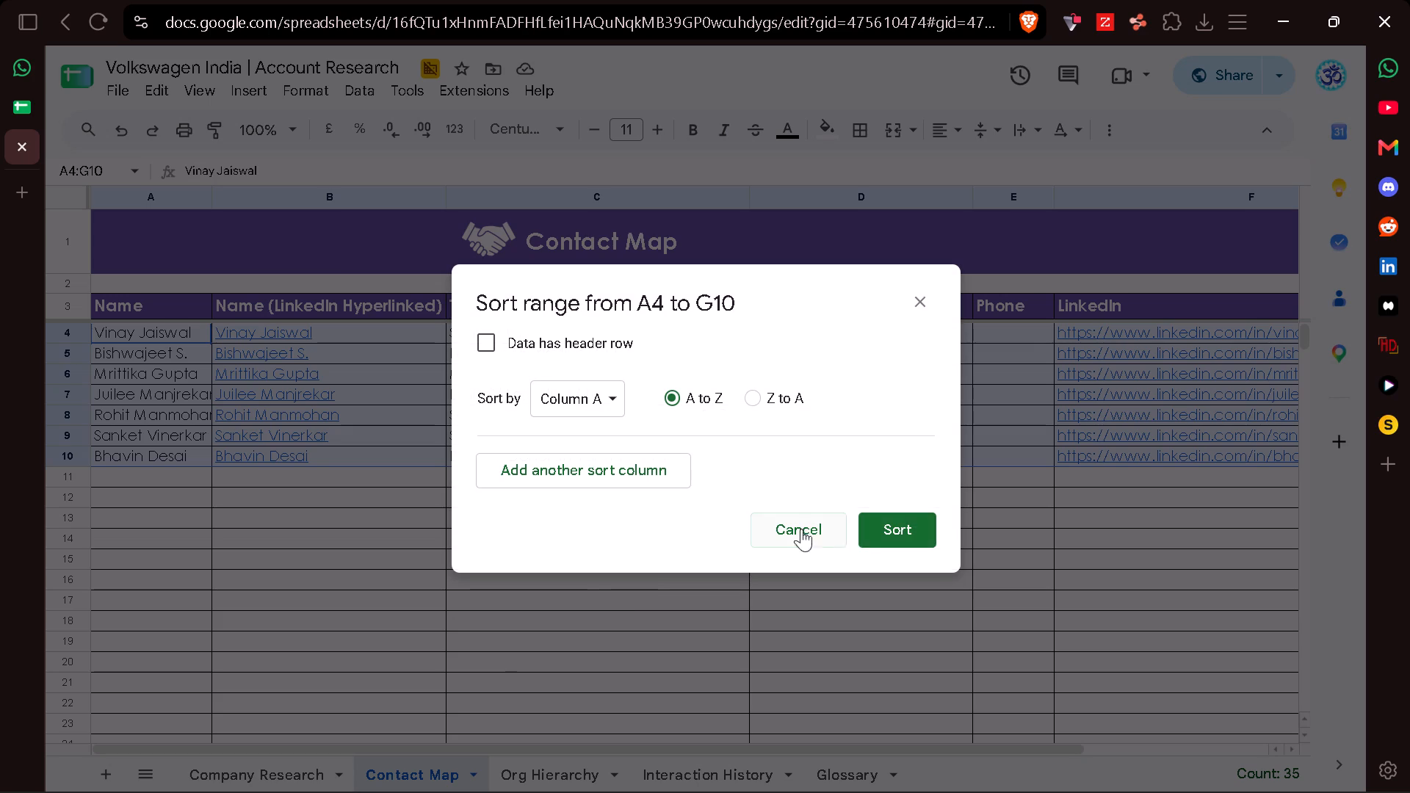
pyautogui.click(879, 531)
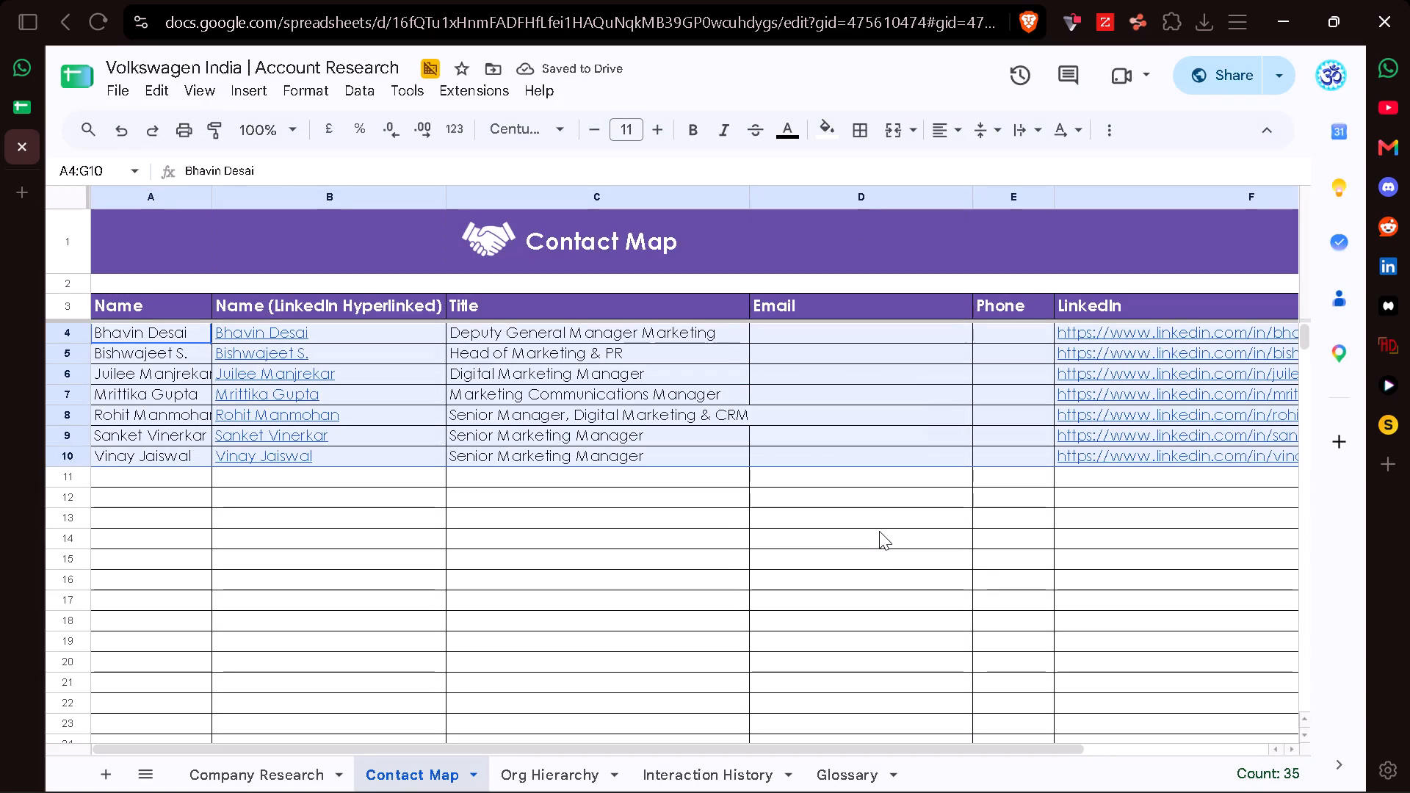
# Reapply all borders to A4:G10 and fit the Title column's width to its contents.
pyautogui.click(861, 128)
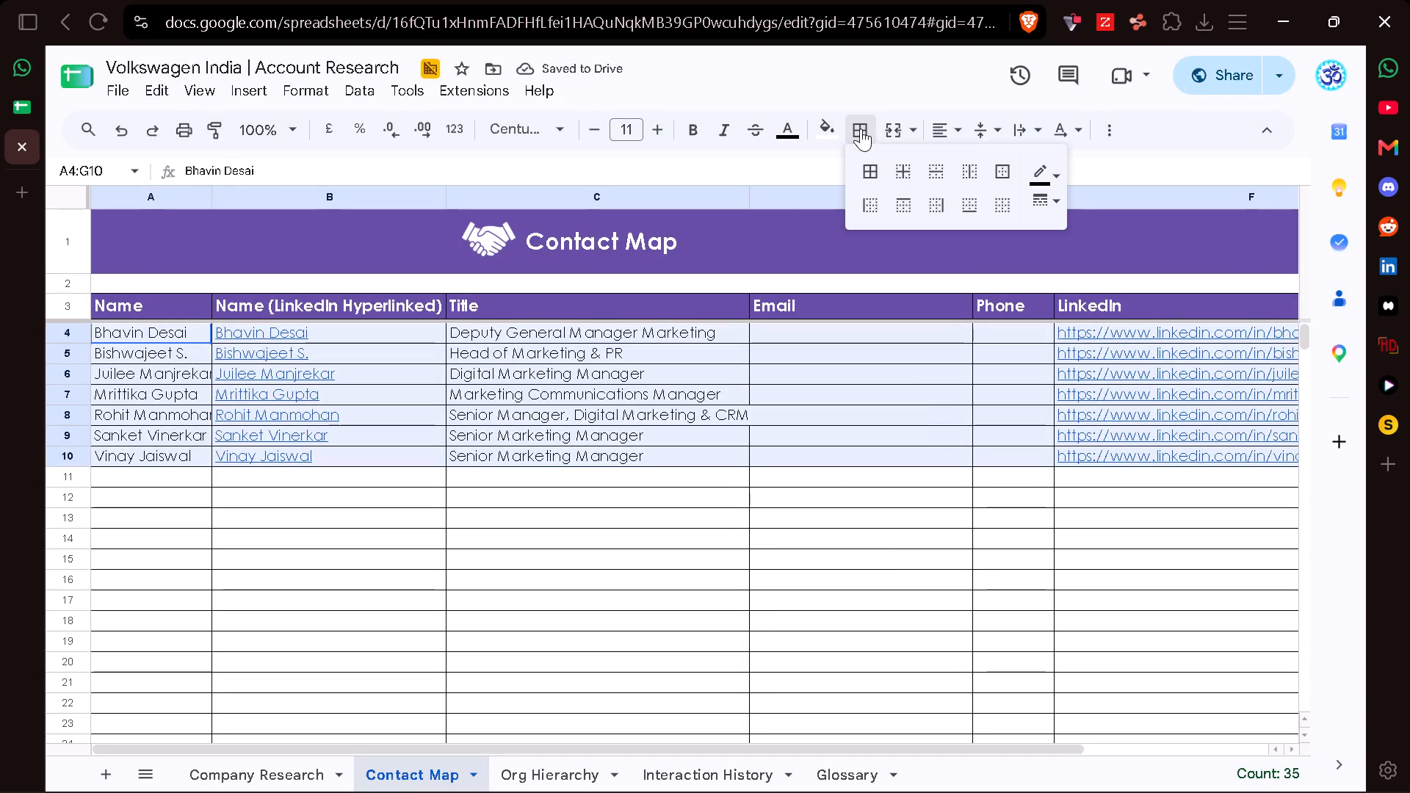
pyautogui.click(867, 162)
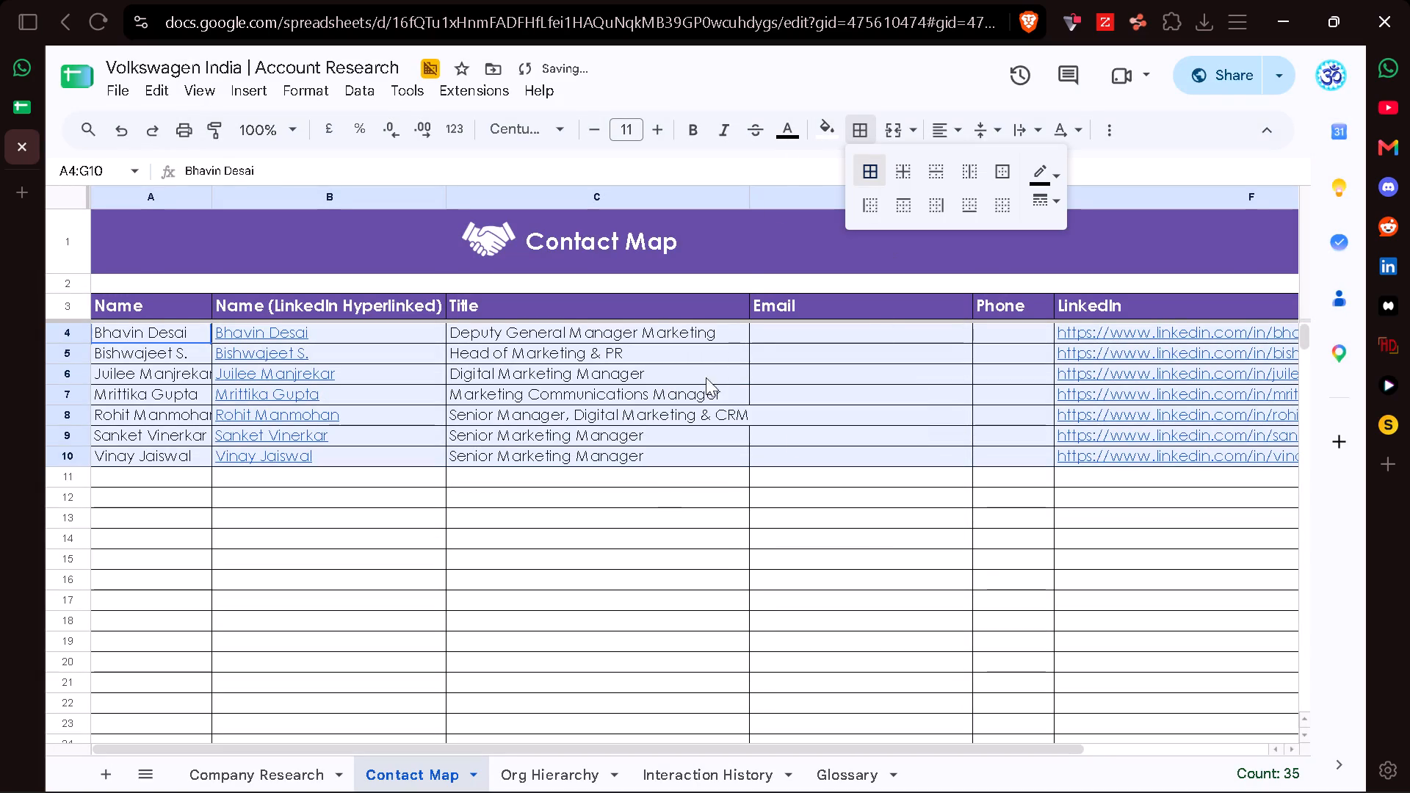
pyautogui.doubleClick(747, 197)
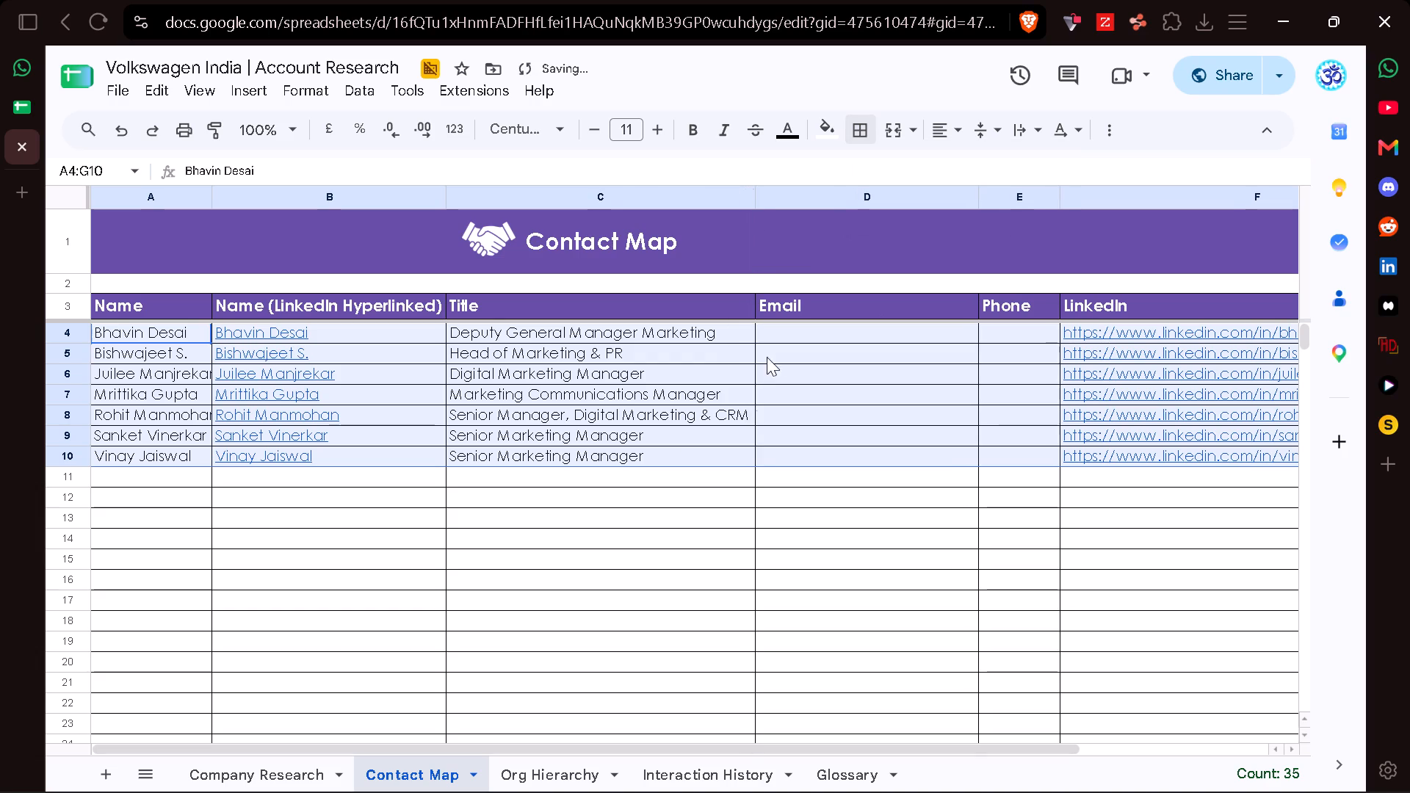
pyautogui.click(648, 562)
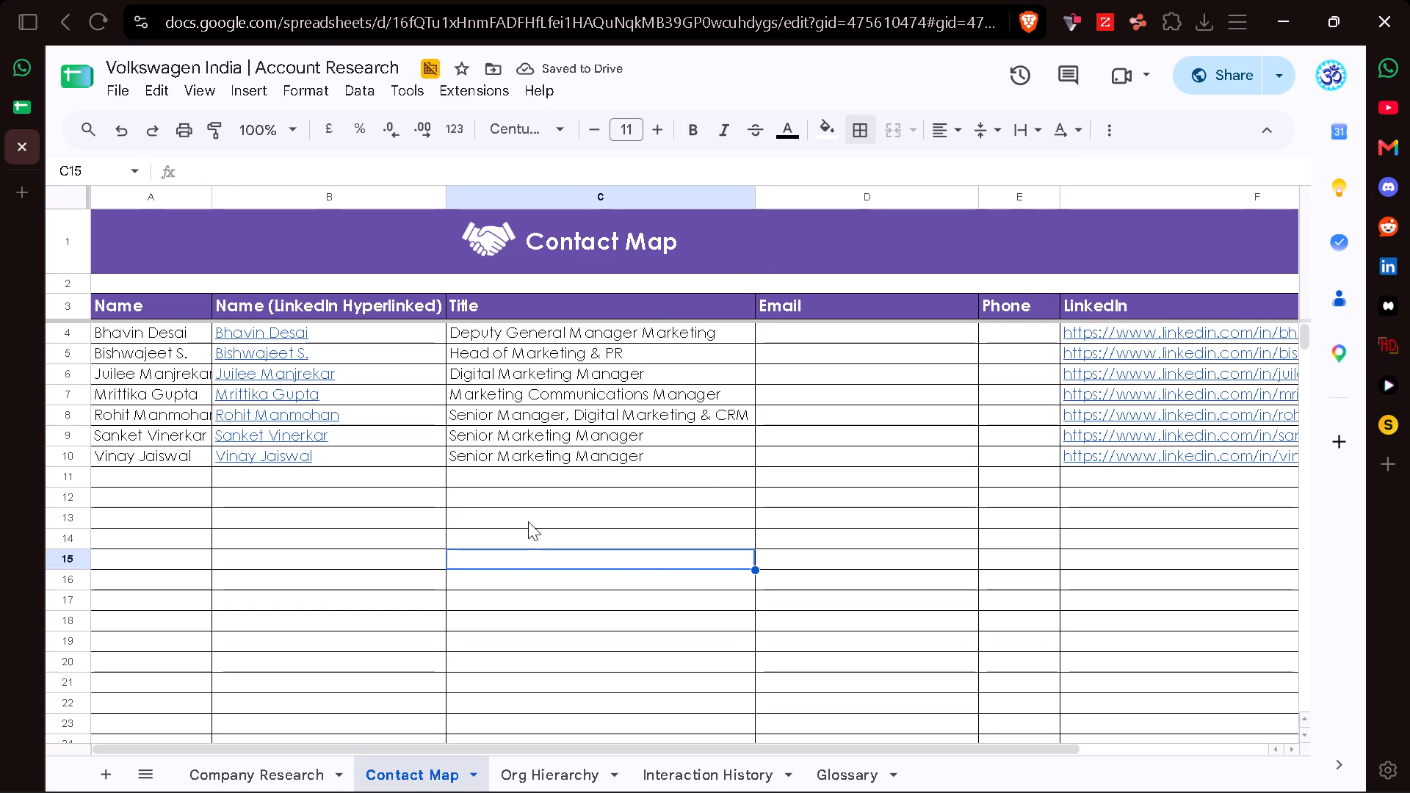
# Open the LinkedIn profile linked in F4 of the Contact Map.
pyautogui.hscroll(-3, 528, 521)
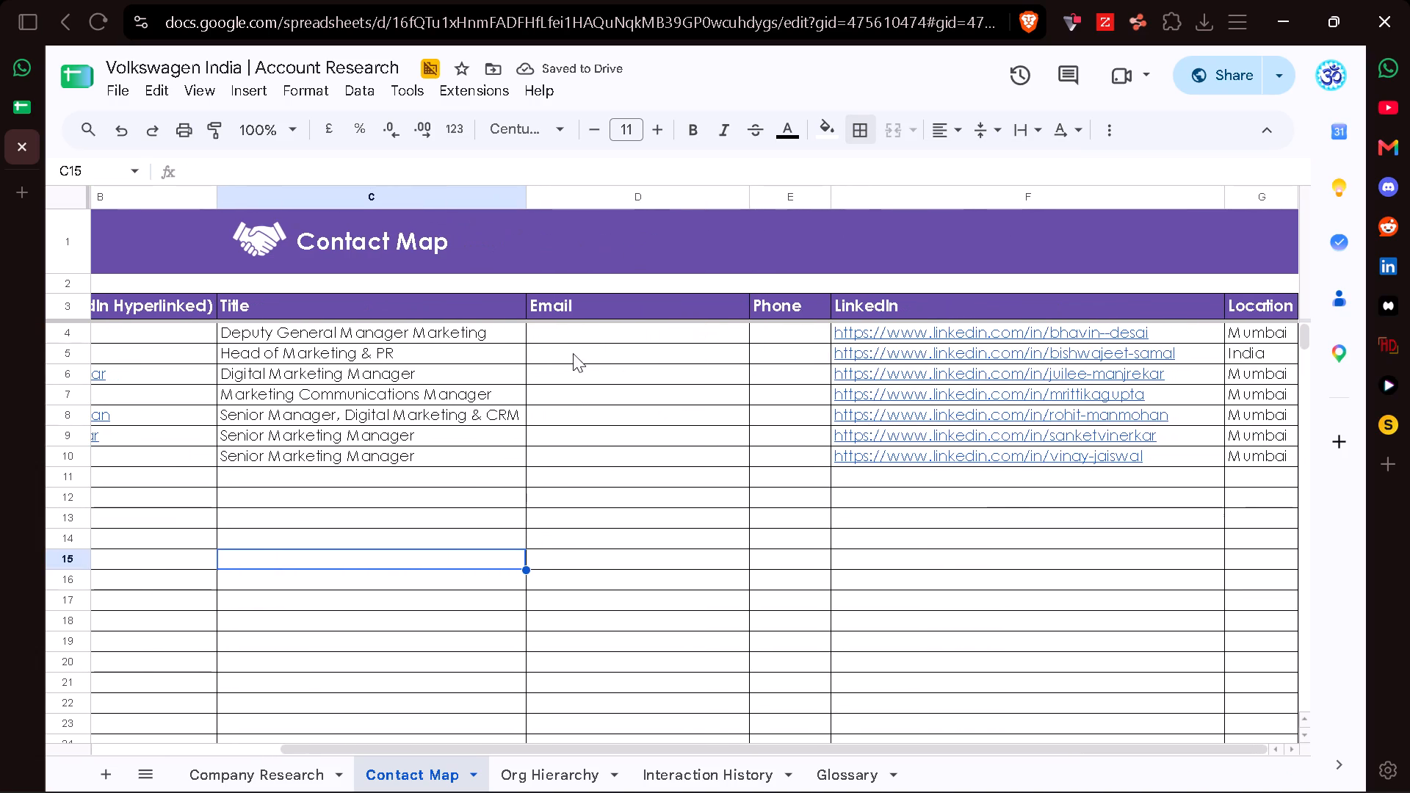
pyautogui.click(582, 338)
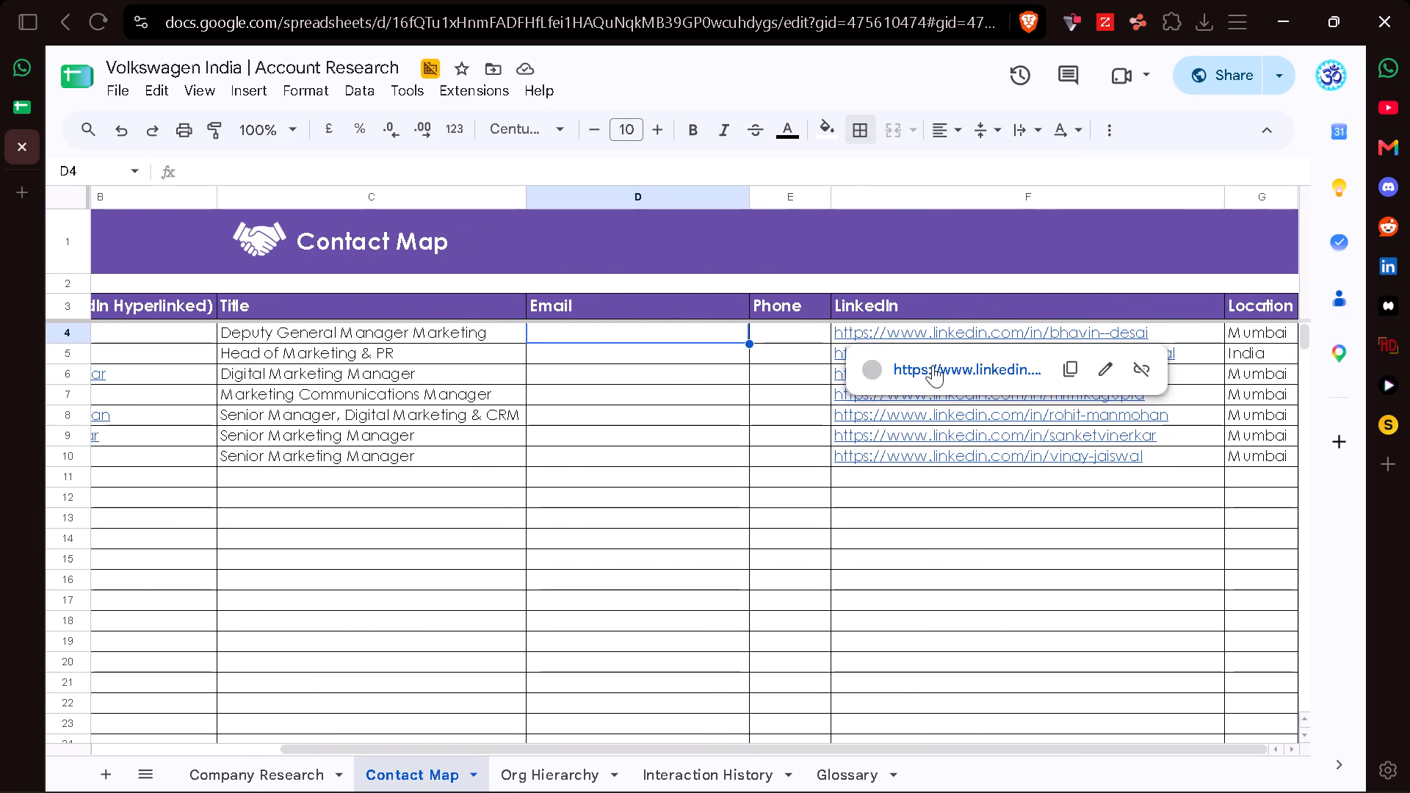
pyautogui.click(938, 371)
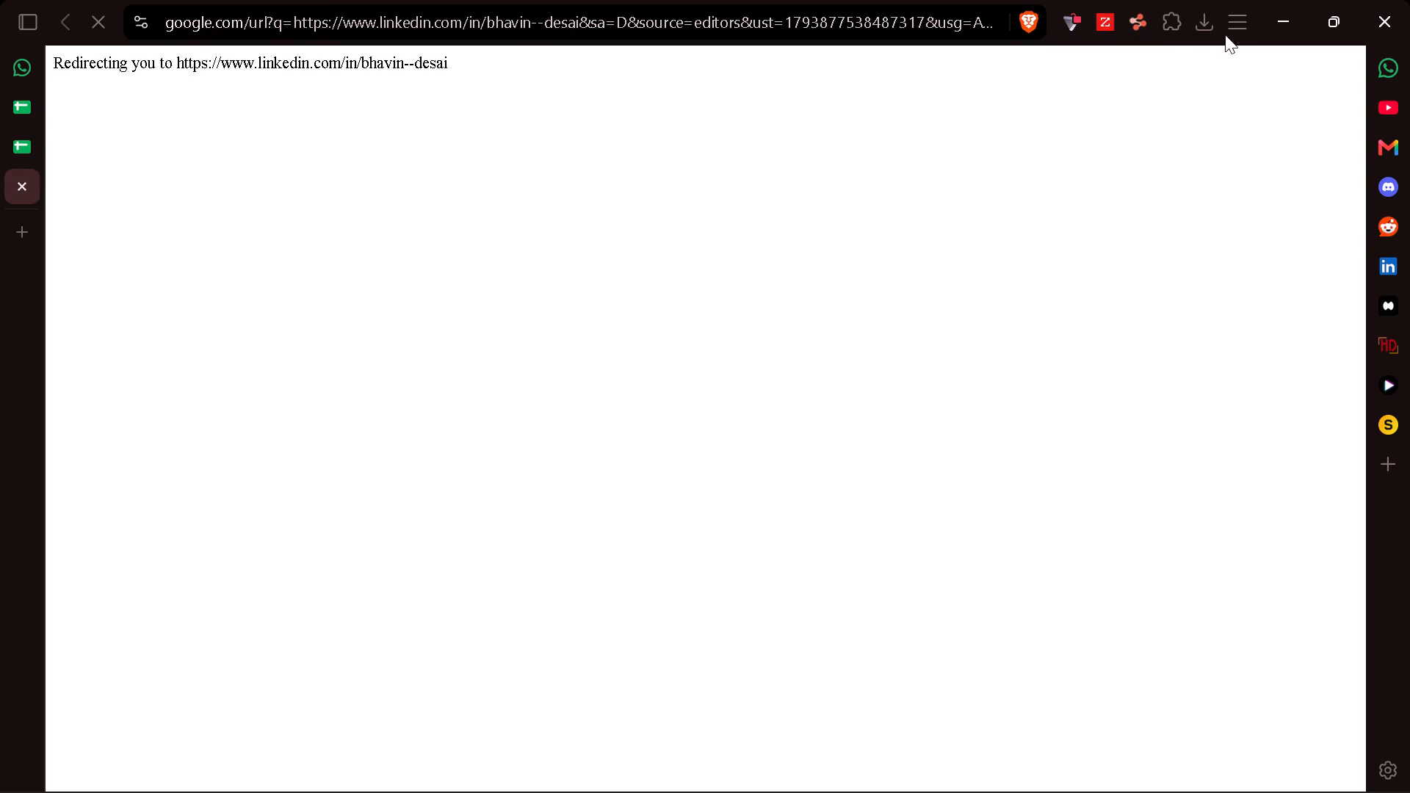
# Remove pipeline_export (1).csv and pipeline_export.csv from the download history and close the downloads page.
pyautogui.click(1207, 31)
pyautogui.click(955, 238)
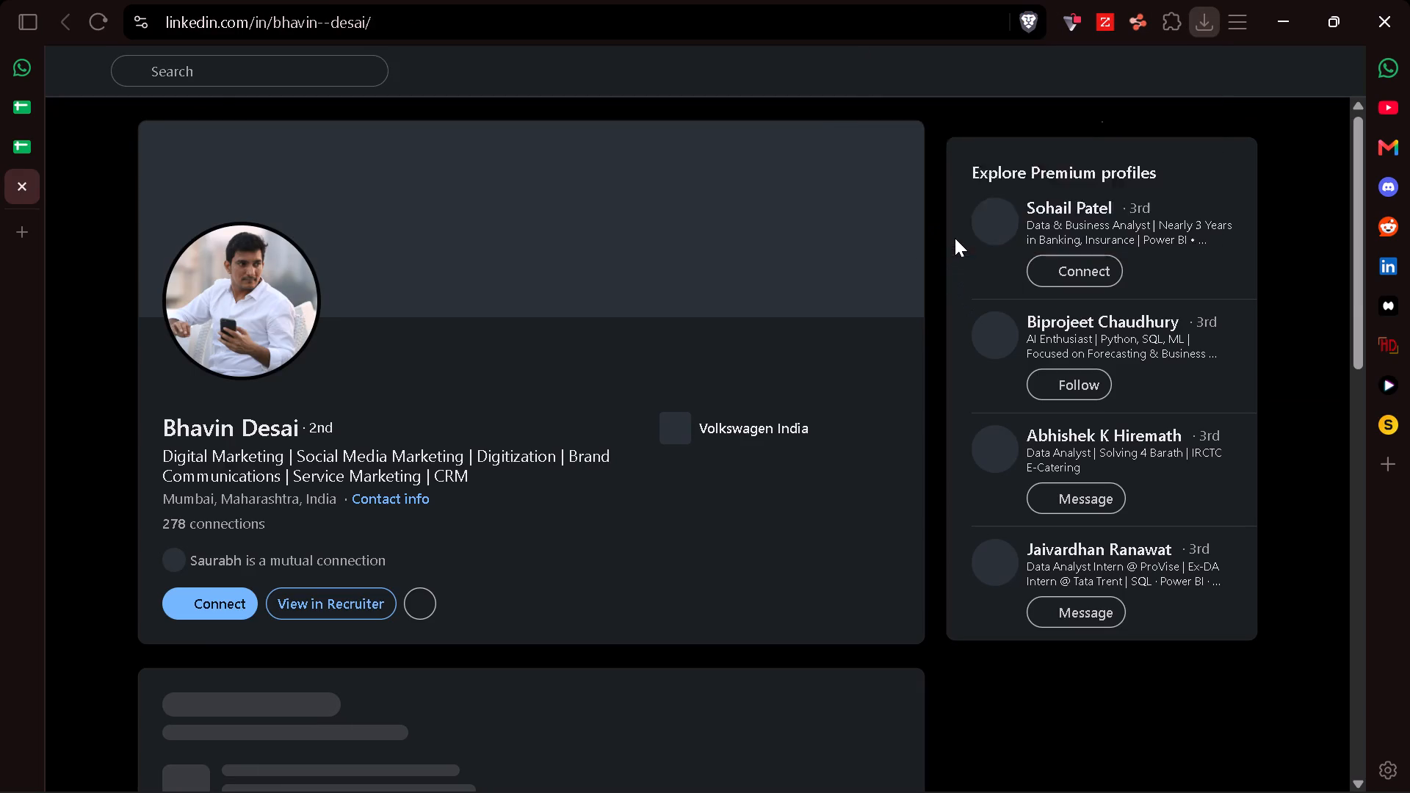
pyautogui.moveTo(1010, 177); pyautogui.dragTo(1019, 190)
pyautogui.doubleClick(1019, 190)
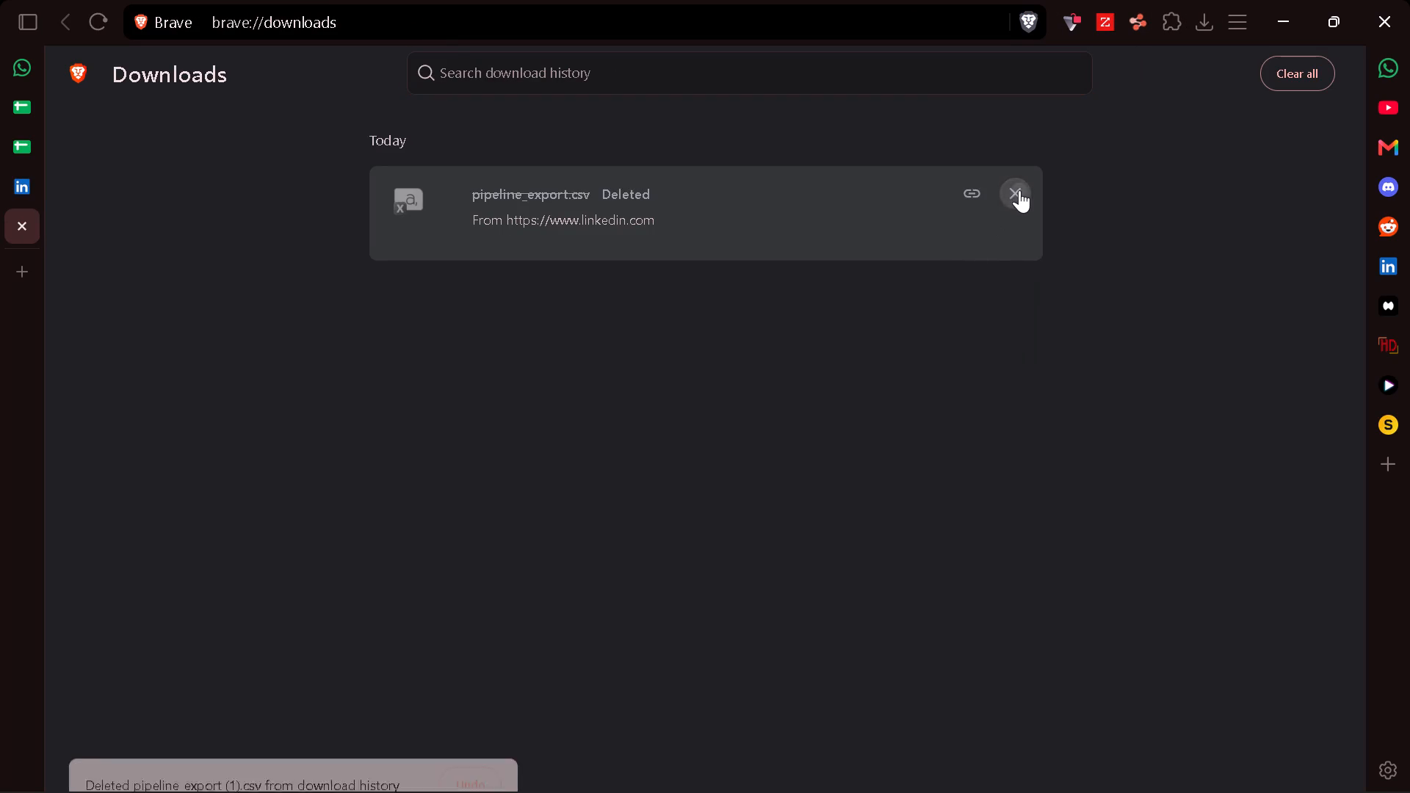
pyautogui.click(29, 218)
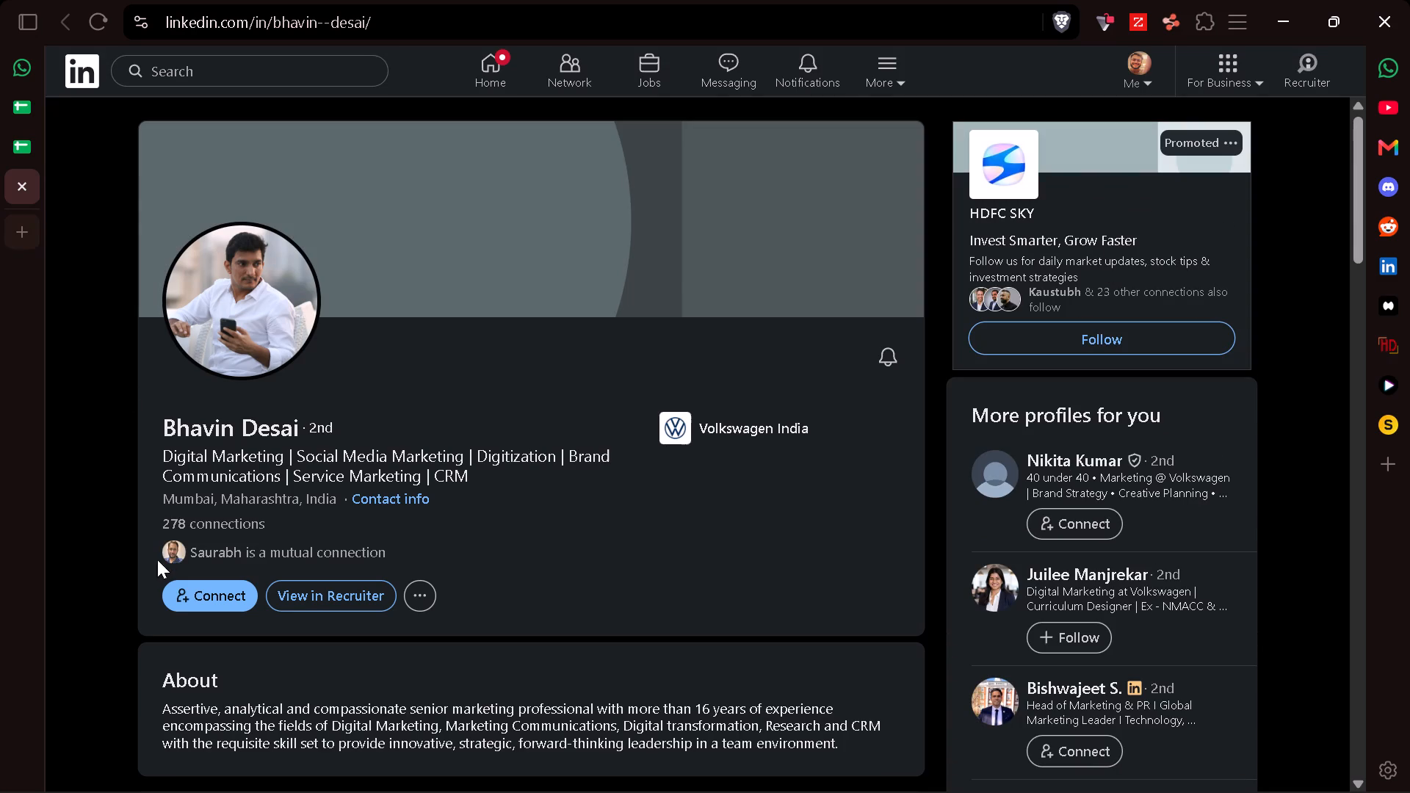
# Send a LinkedIn connection request to the Deputy General Manager Marketing and look up the profile in ZoomInfo.
pyautogui.click(209, 595)
pyautogui.click(1135, 23)
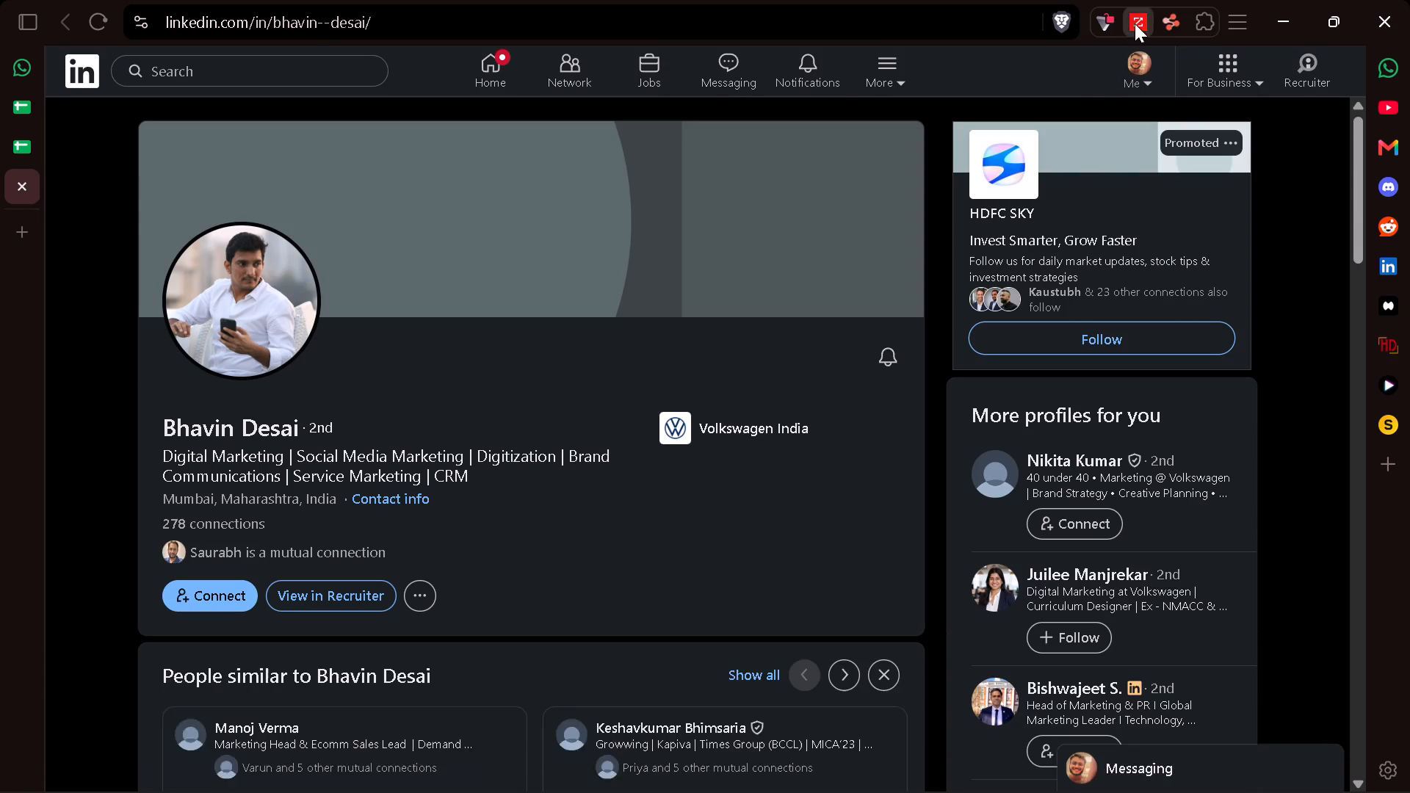
pyautogui.click(604, 284)
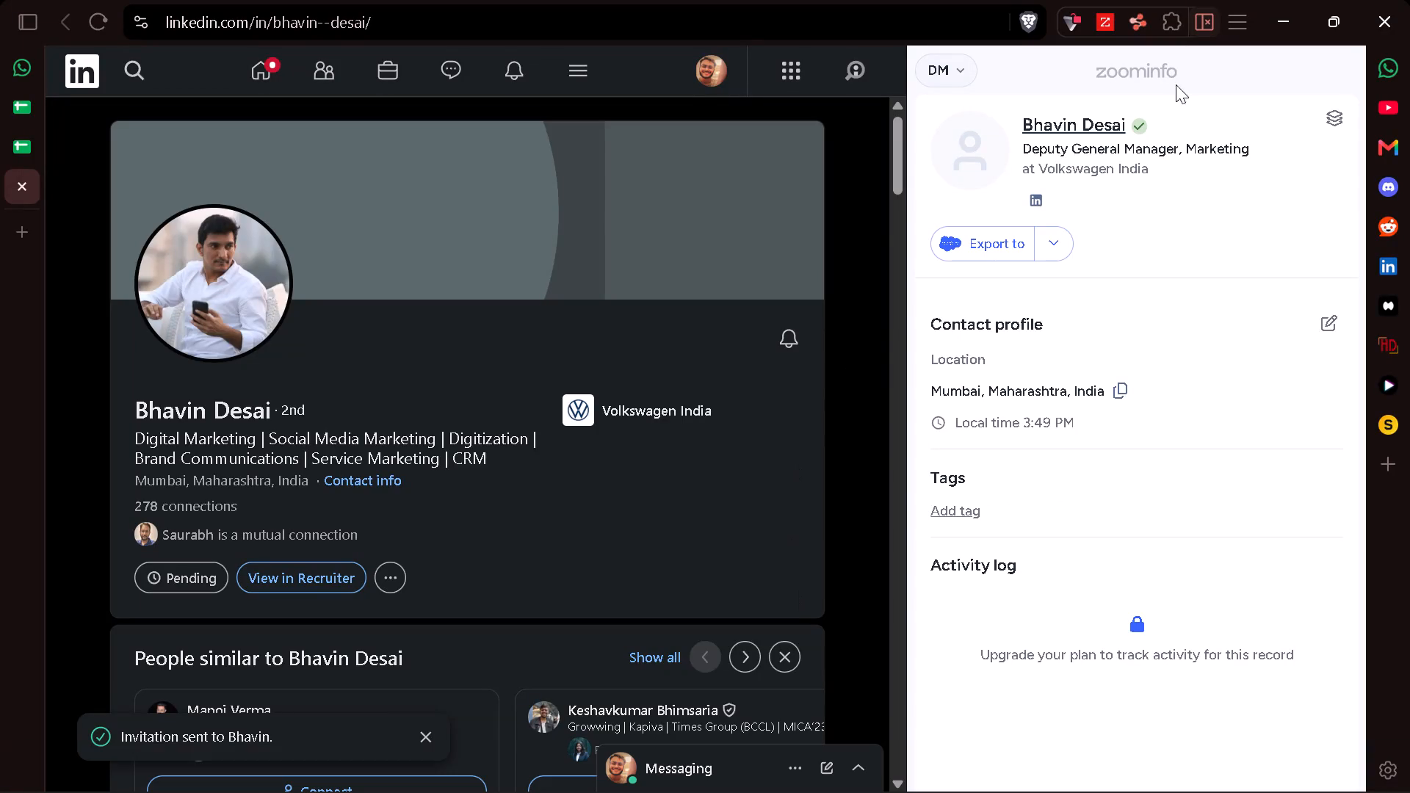
# Close ZoomInfo and reveal the Deputy General Manager Marketing's contact details in the SMARTe extension.
pyautogui.click(1207, 23)
pyautogui.click(1179, 23)
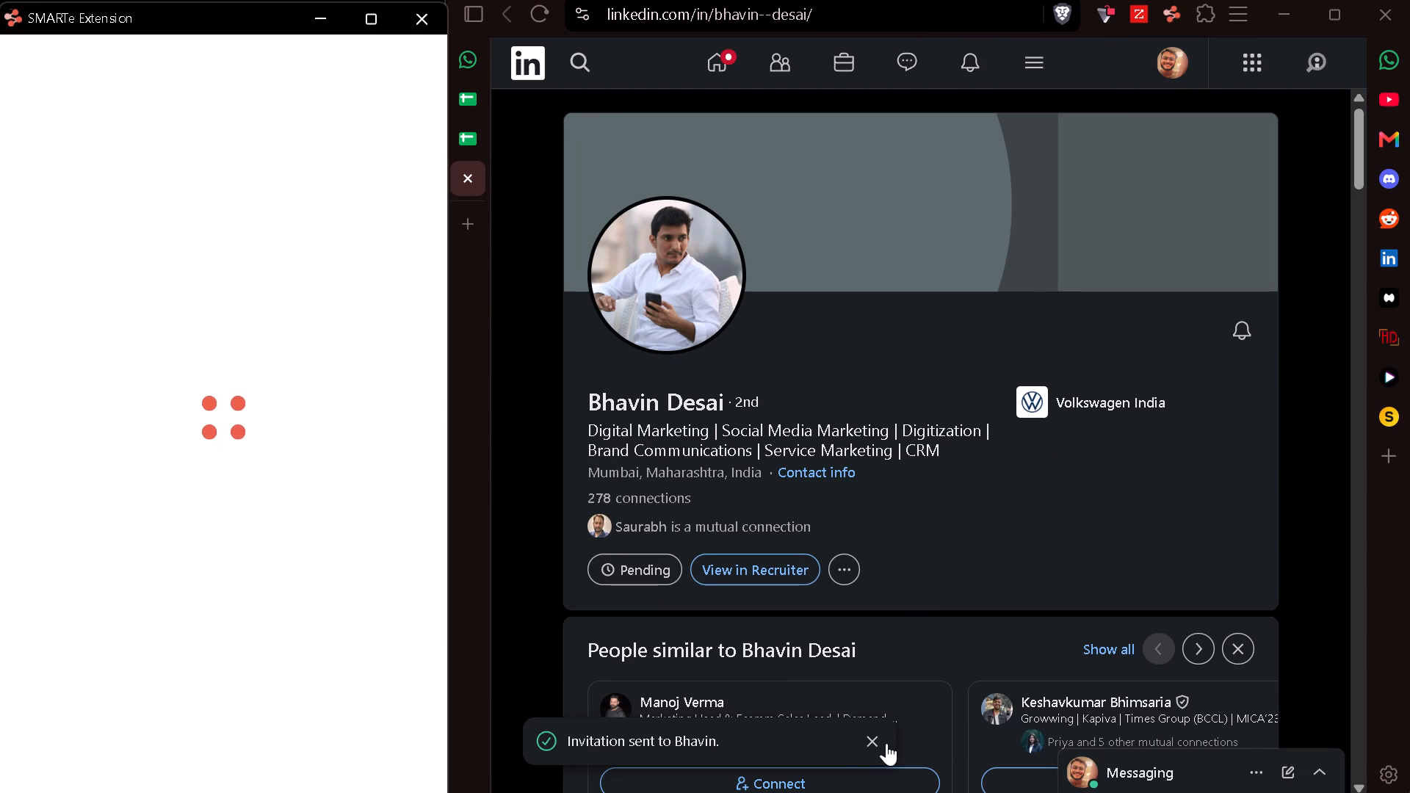
pyautogui.click(866, 744)
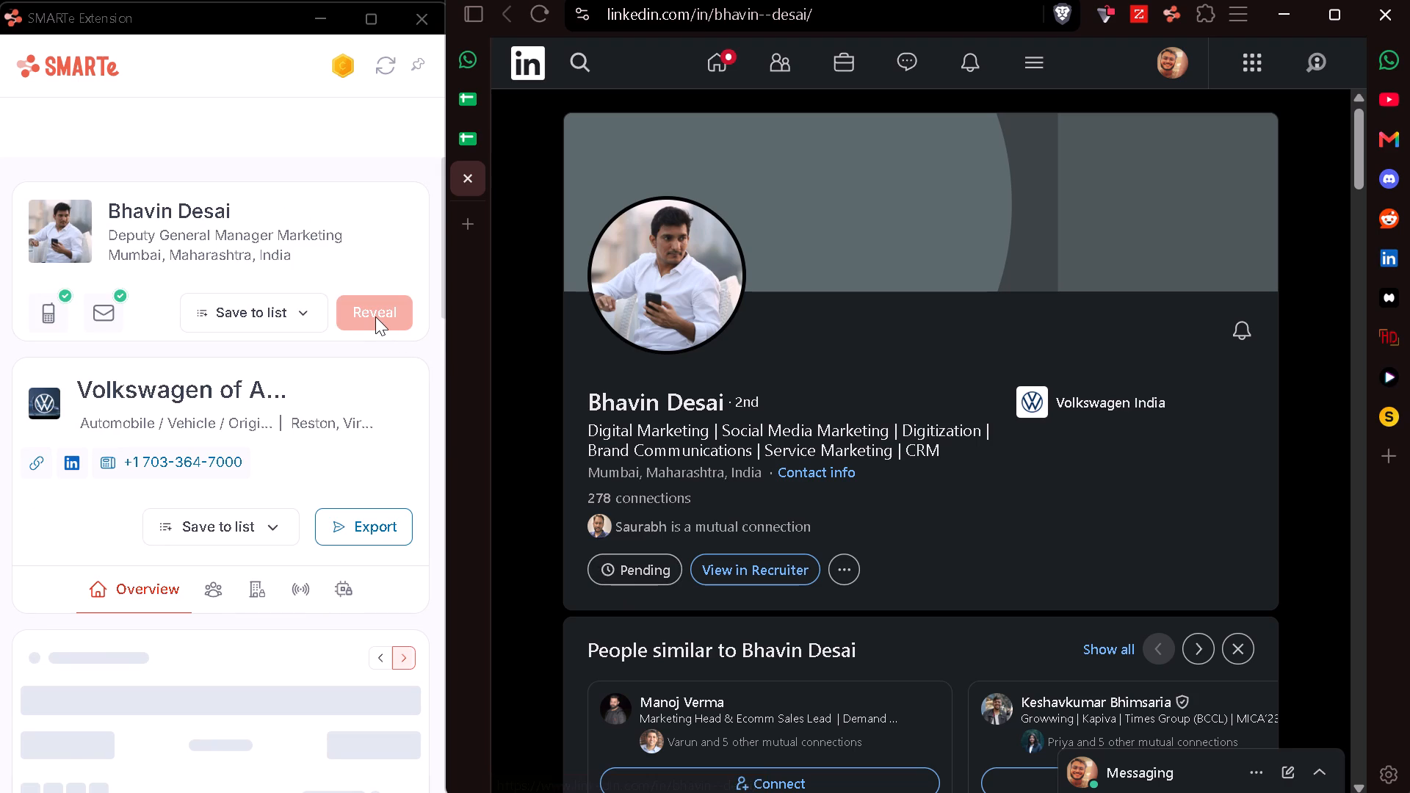
pyautogui.click(375, 316)
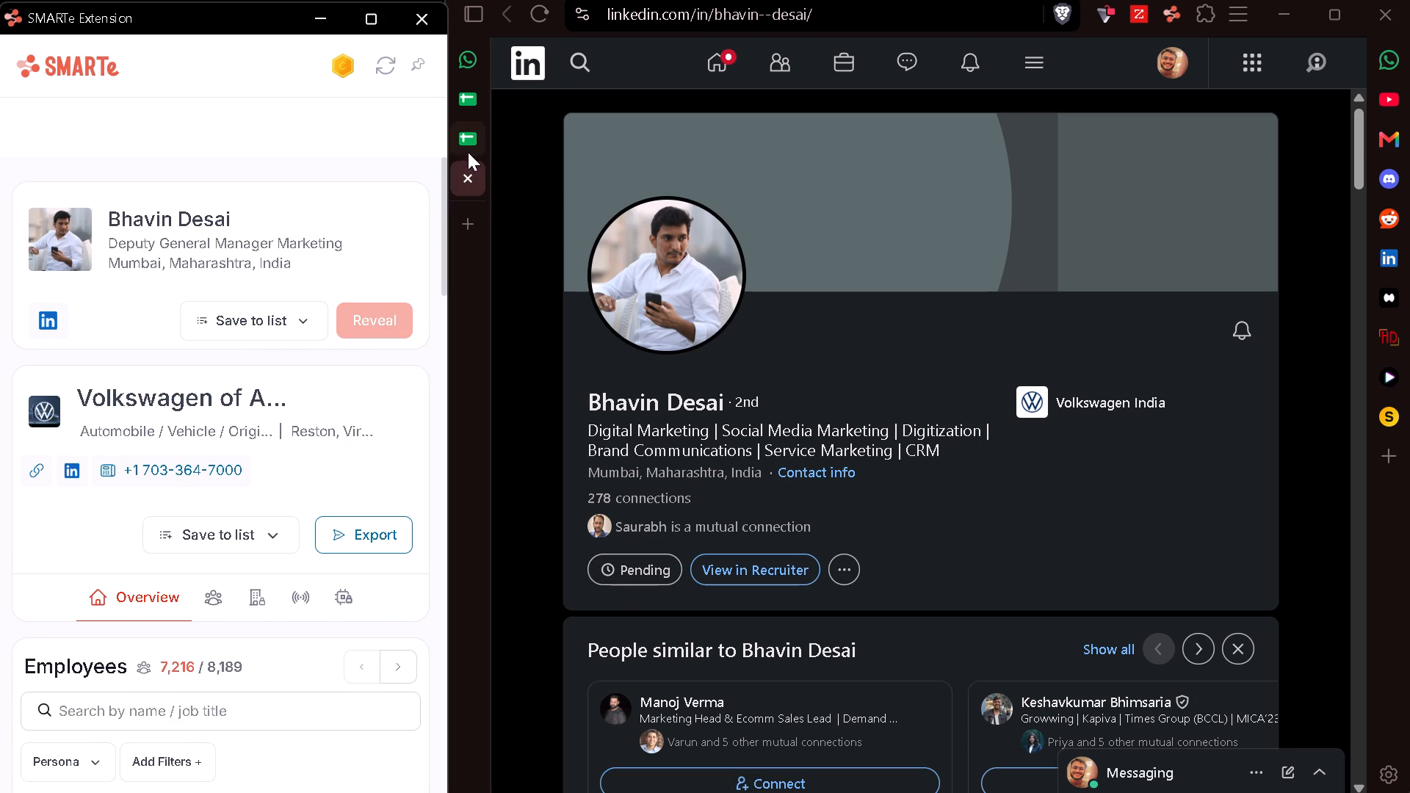
# Copy the revealed email address from SMARTe into D4 of the Contact Map.
pyautogui.click(469, 148)
pyautogui.hscroll(-2, 872, 395)
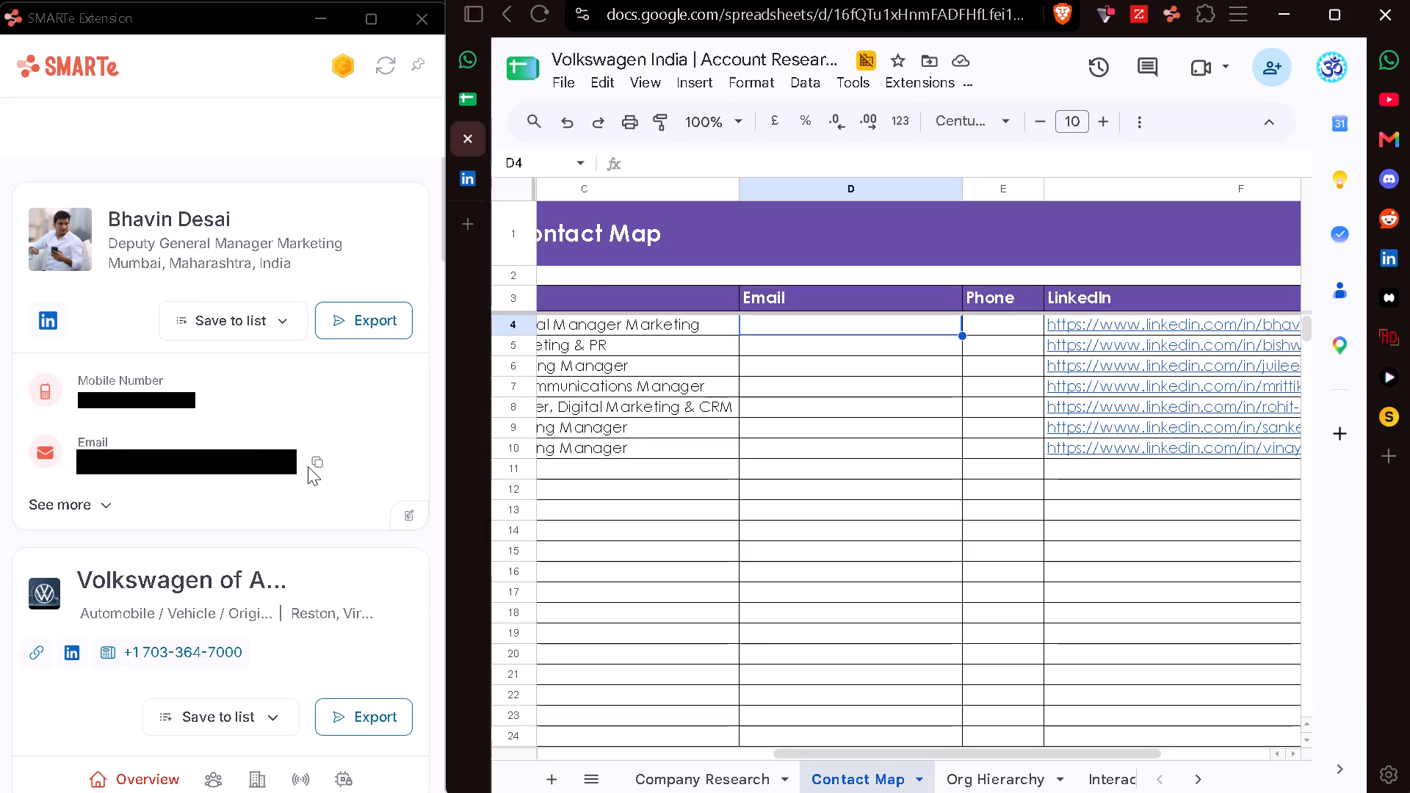
pyautogui.click(314, 464)
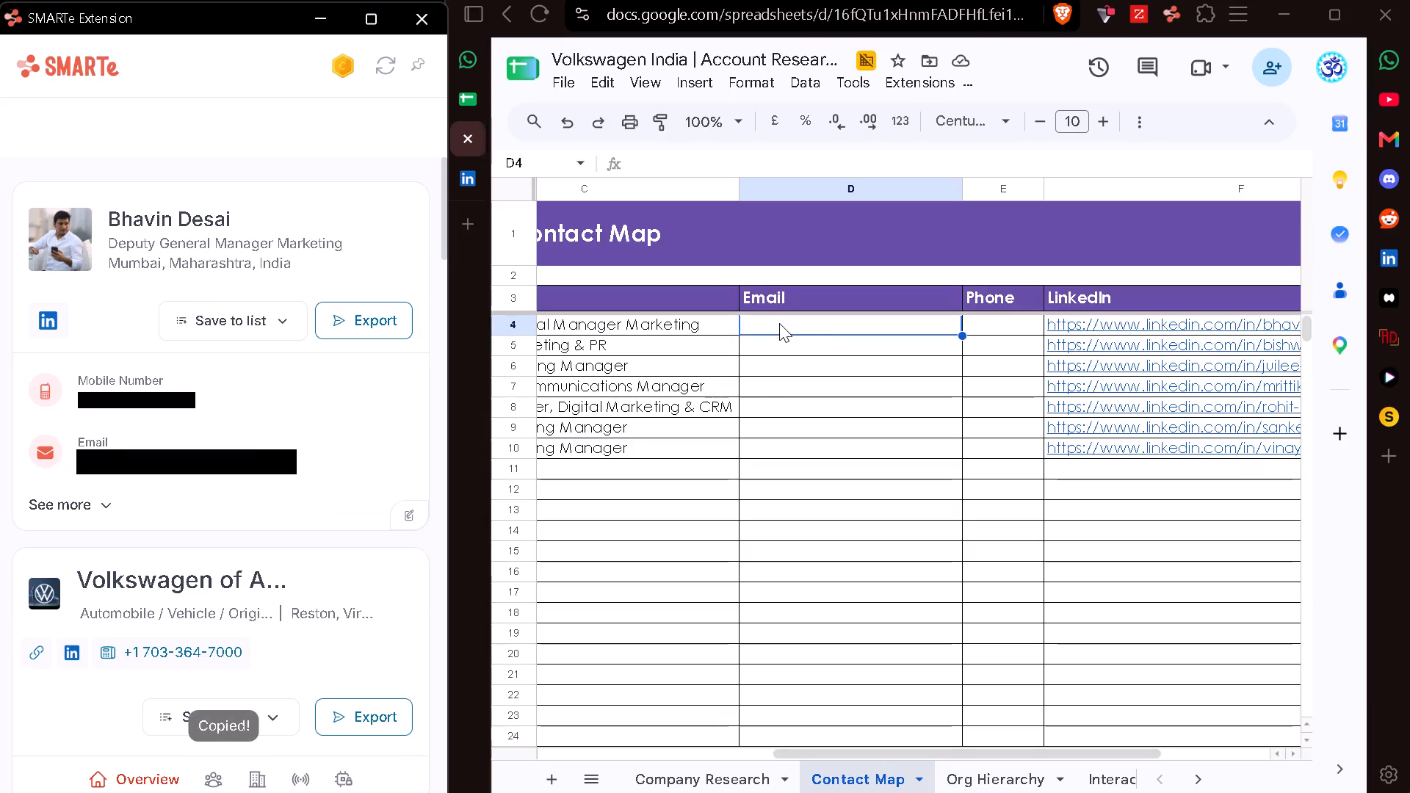
pyautogui.click(779, 323)
pyautogui.hotkey('ctrl', 'v')
pyautogui.press('Right')
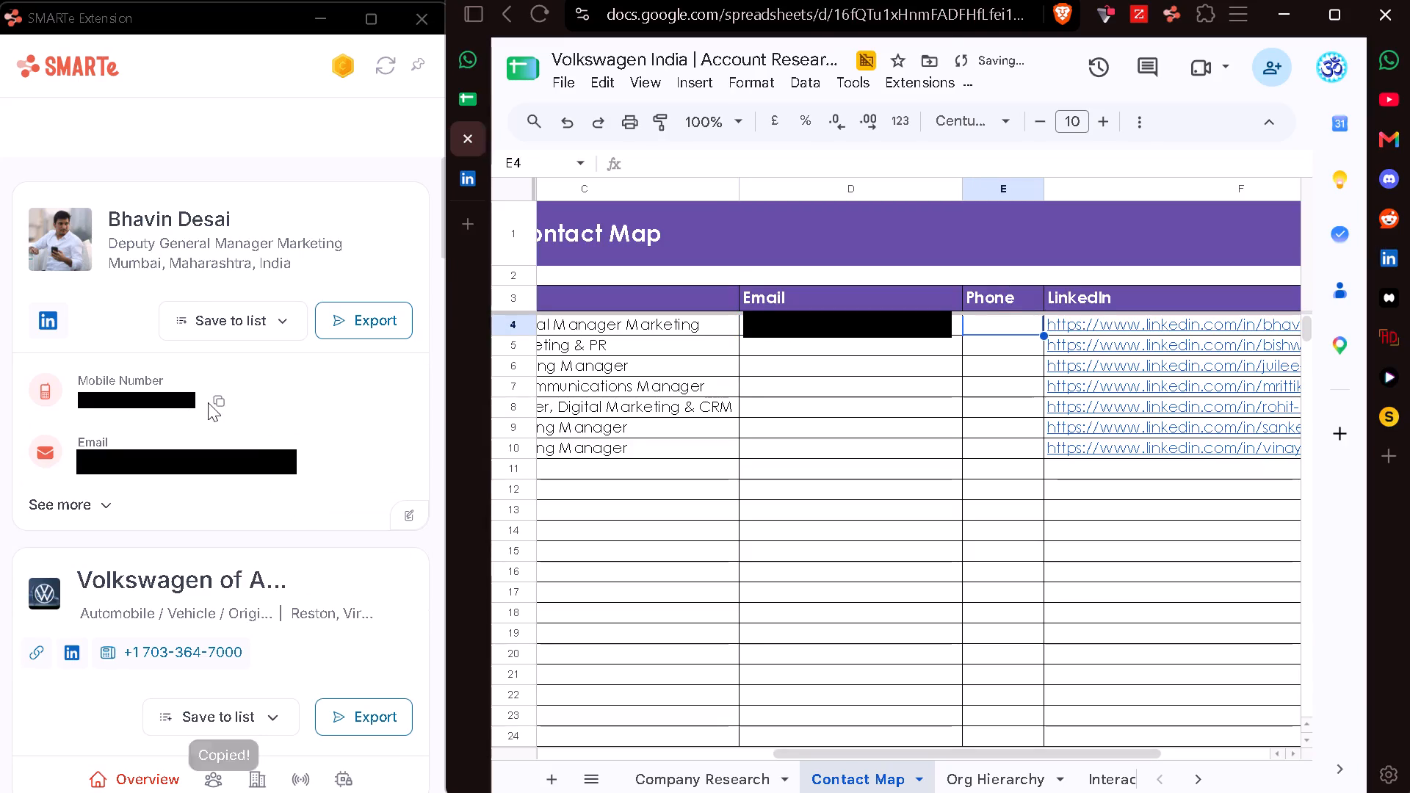
# Copy the revealed mobile number into E4, close the LinkedIn profile, and edit the entry into a plain number without the leading equals sign.
pyautogui.click(216, 400)
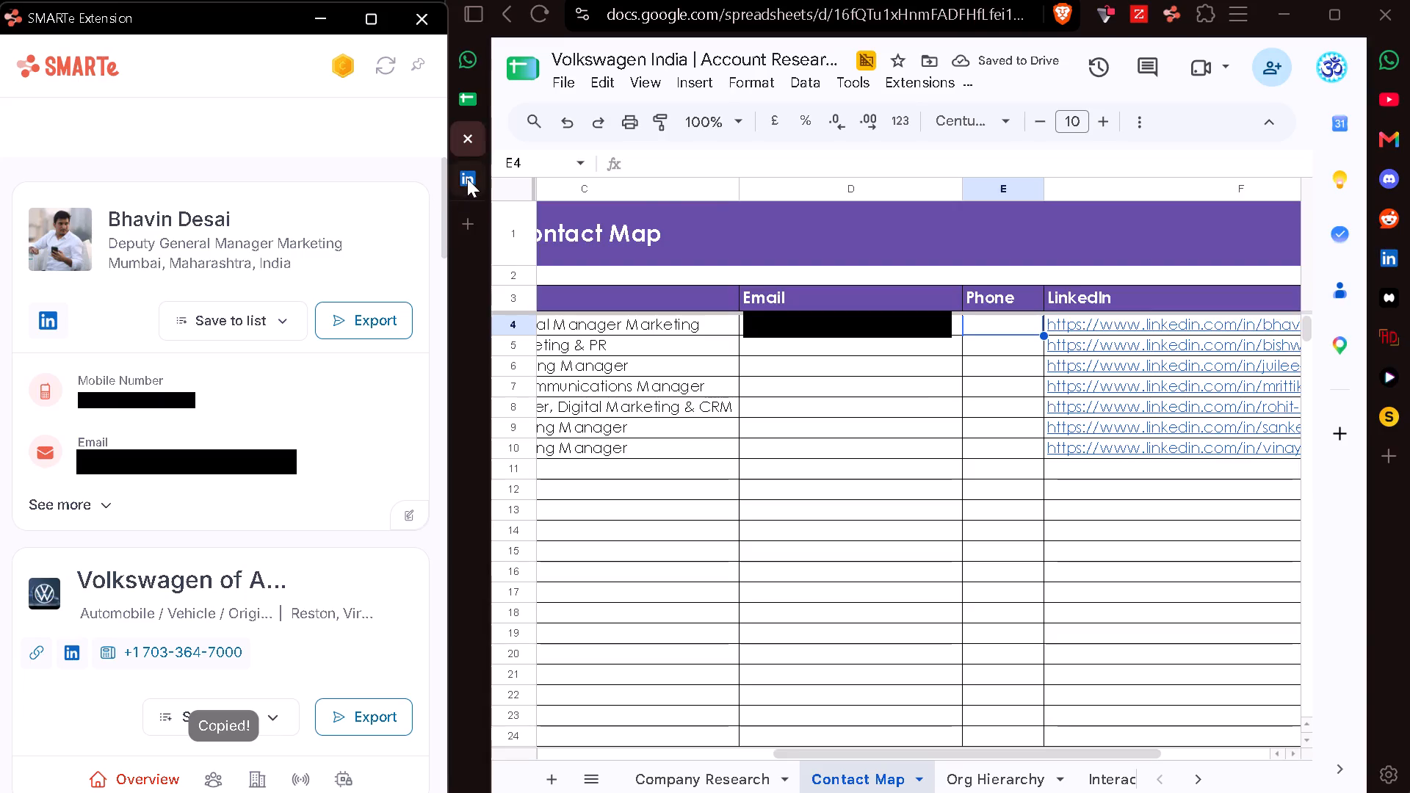
pyautogui.doubleClick(467, 178)
pyautogui.hotkey('ctrl', 'v')
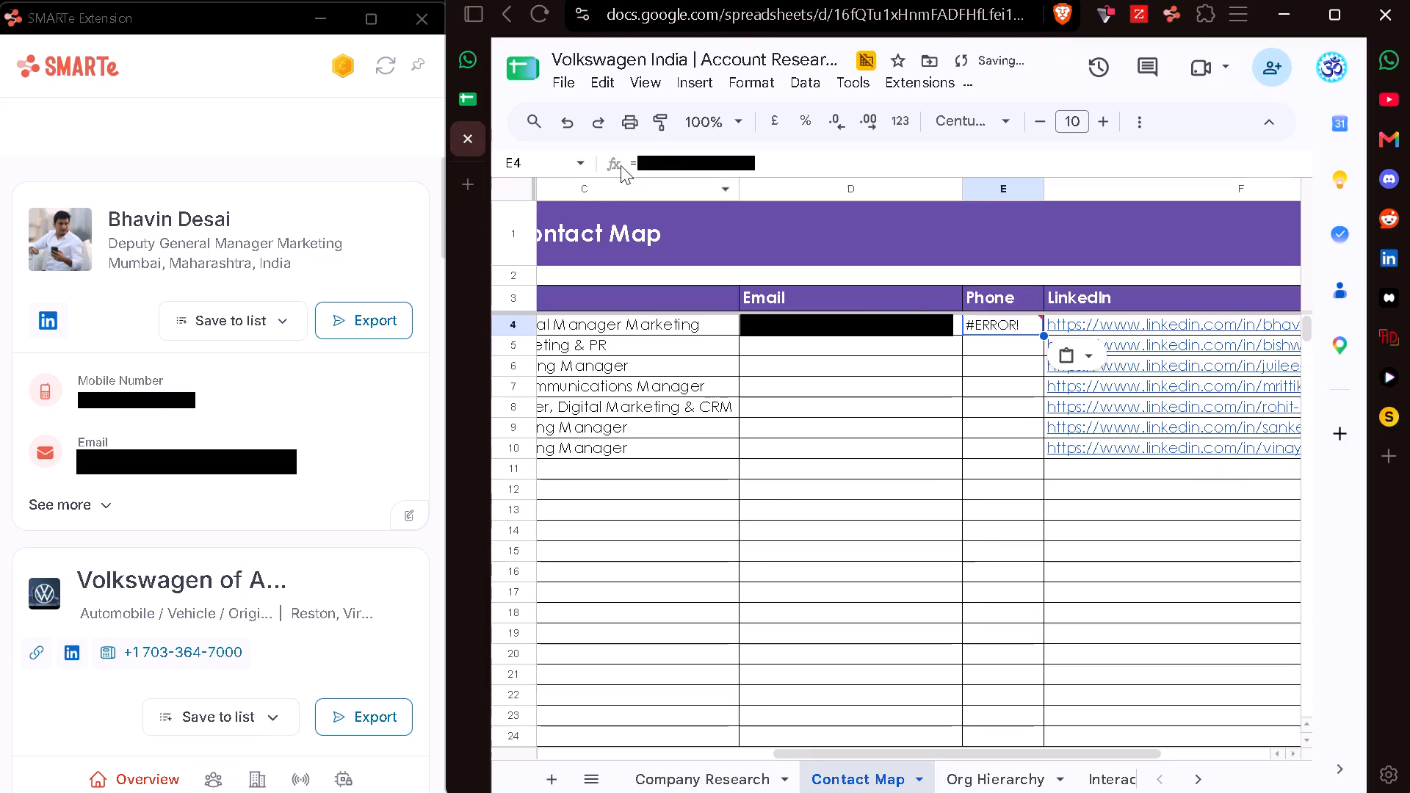
pyautogui.click(724, 163)
pyautogui.press('BackSpace')
pyautogui.press('Left')
pyautogui.press('space')
pyautogui.press('Left')
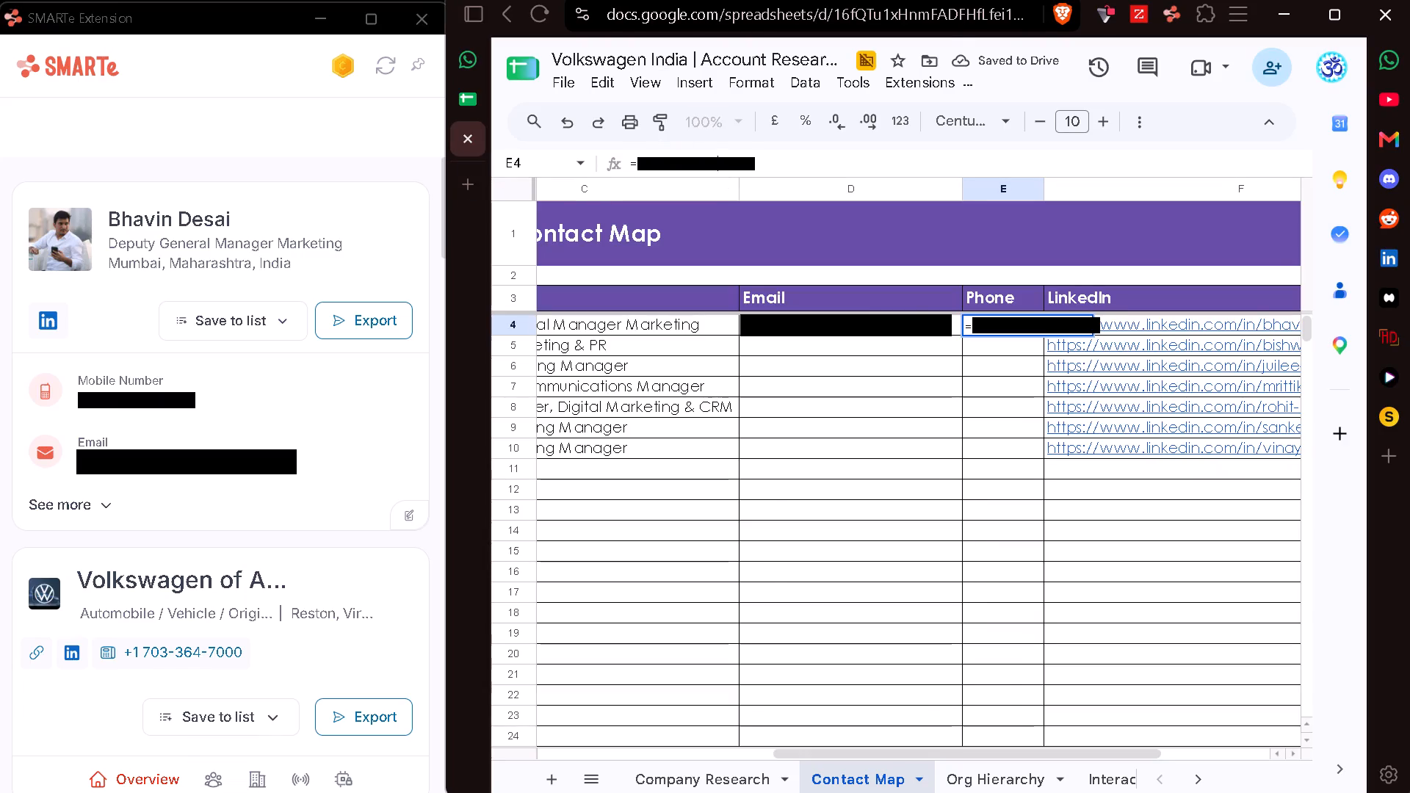
pyautogui.press('Left')
pyautogui.press('Left')
pyautogui.press('BackSpace')
pyautogui.press('BackSpace')
pyautogui.press('Left')
pyautogui.press('Left')
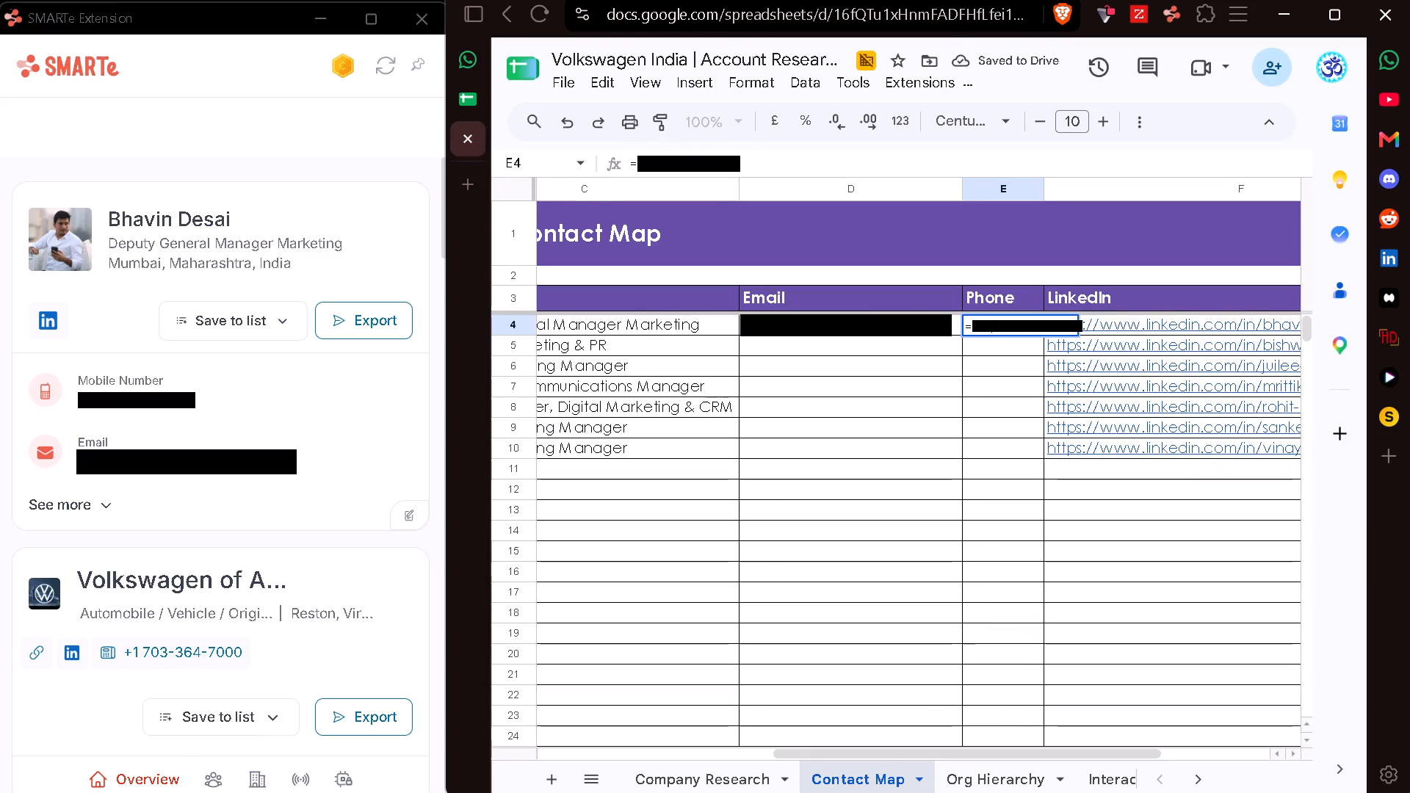
pyautogui.press('Left')
pyautogui.press('BackSpace')
pyautogui.press('BackSpace')
pyautogui.press('BackSpace')
pyautogui.press('BackSpace')
pyautogui.press('BackSpace')
pyautogui.press('BackSpace')
pyautogui.press('BackSpace')
pyautogui.press('BackSpace')
pyautogui.press('BackSpace')
pyautogui.press('BackSpace')
pyautogui.press('BackSpace')
pyautogui.press('BackSpace')
pyautogui.press('BackSpace')
pyautogui.press('BackSpace')
pyautogui.press('BackSpace')
pyautogui.click(802, 357)
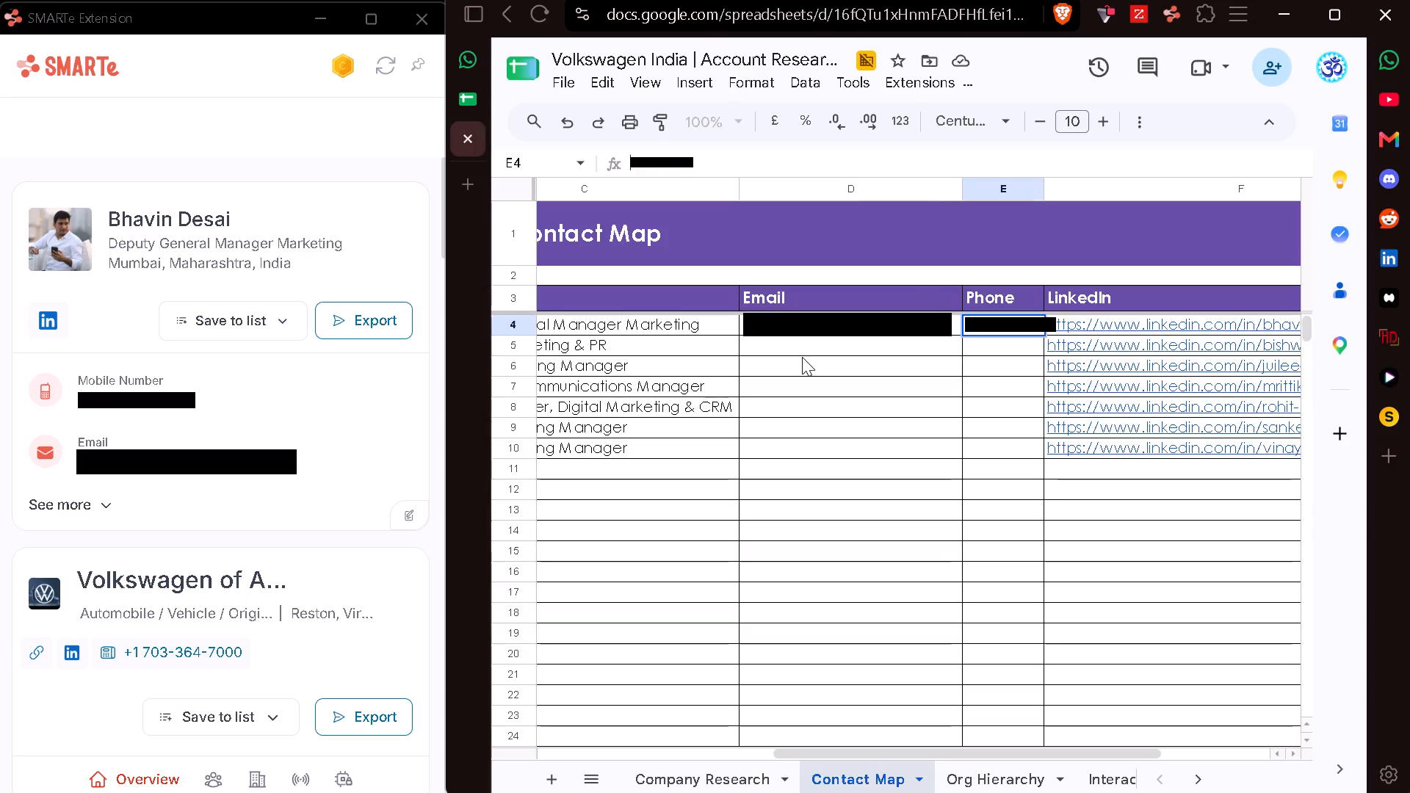
# Open the LinkedIn profile linked in F5 and look it up in ZoomInfo.
pyautogui.click(1179, 378)
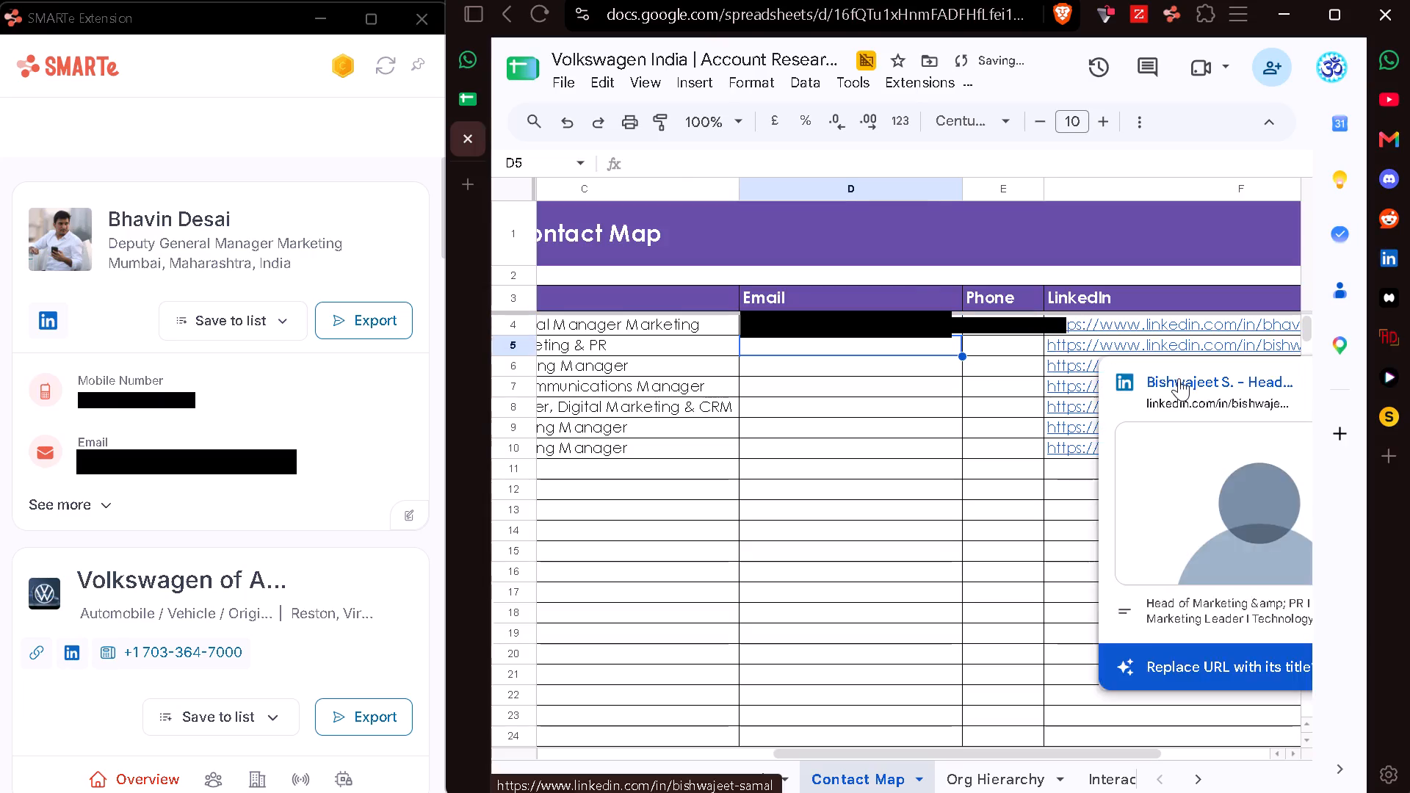
pyautogui.click(1143, 17)
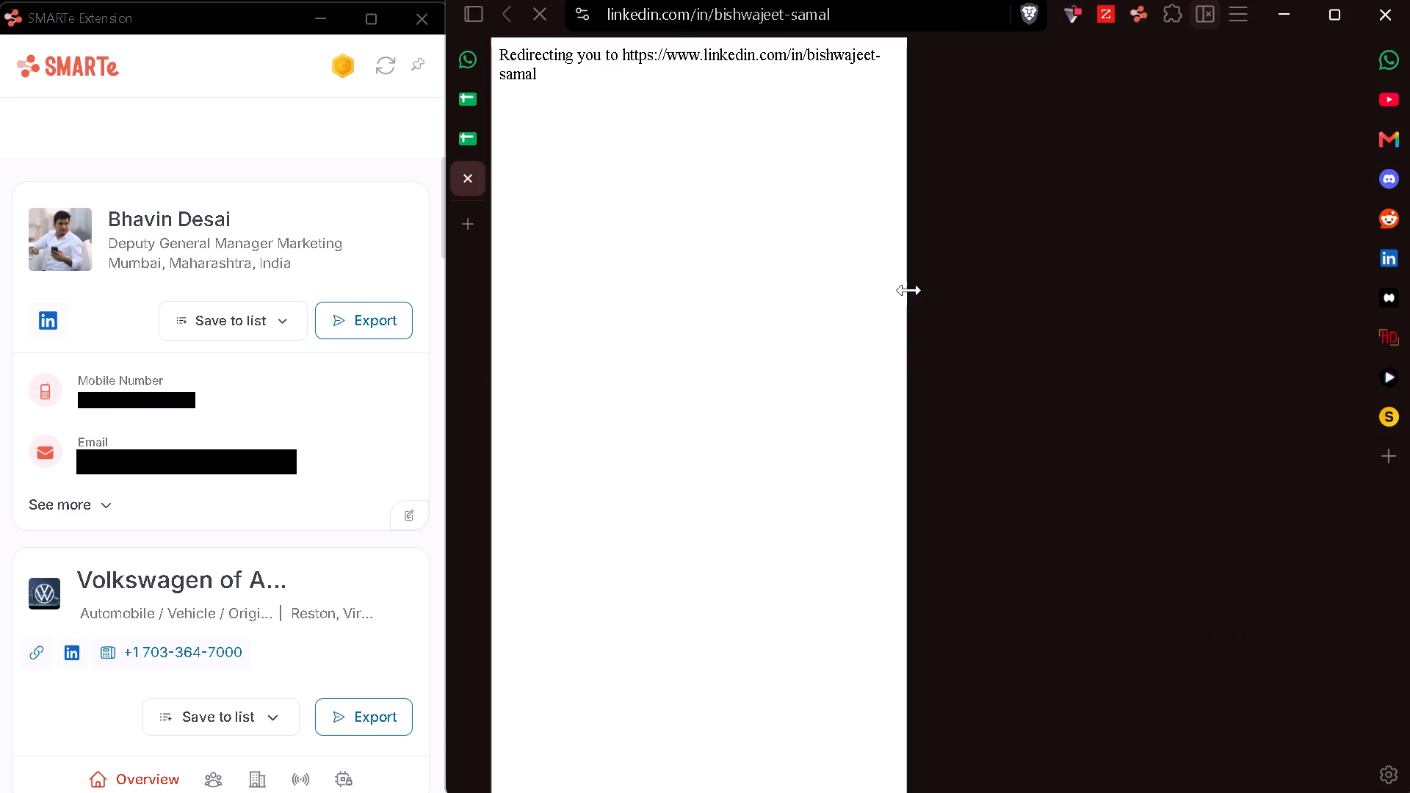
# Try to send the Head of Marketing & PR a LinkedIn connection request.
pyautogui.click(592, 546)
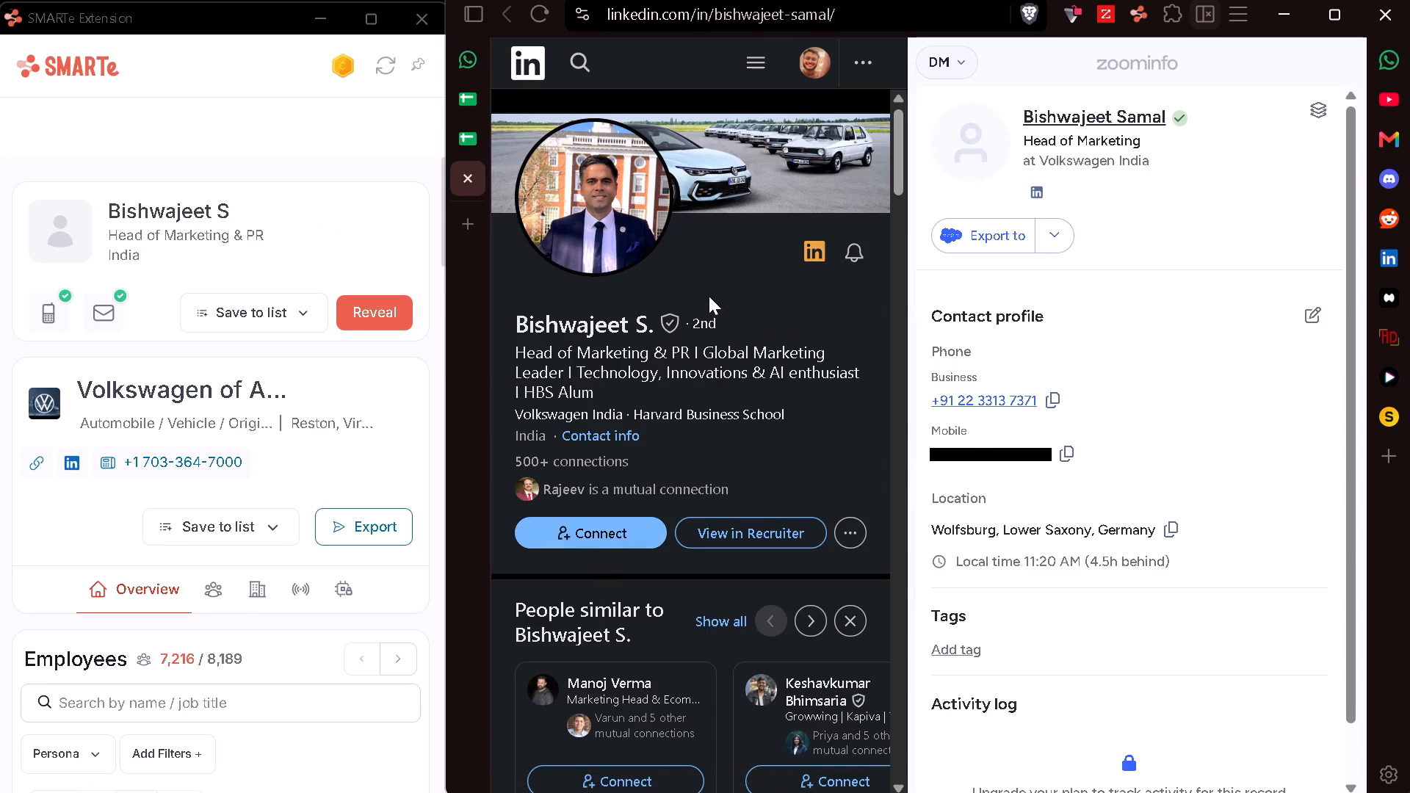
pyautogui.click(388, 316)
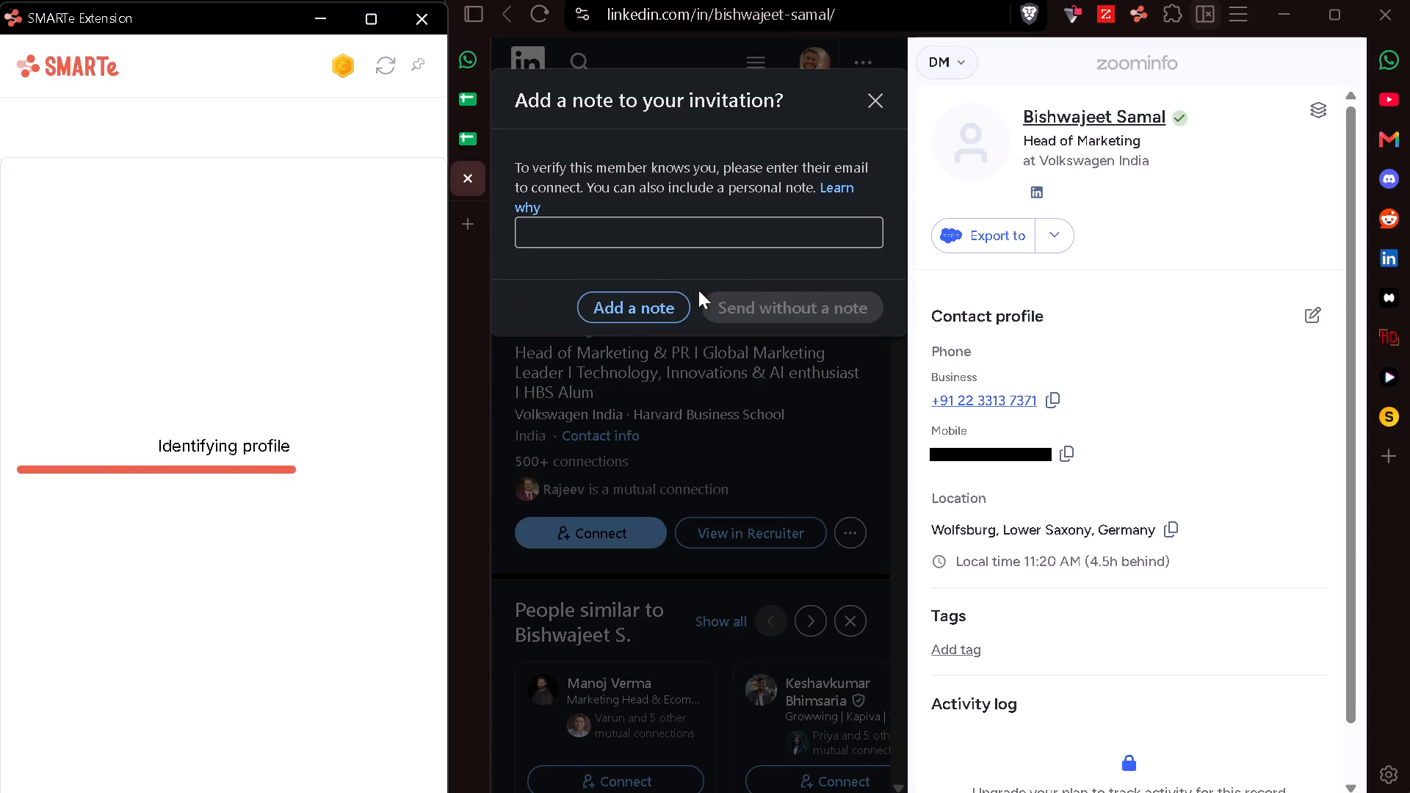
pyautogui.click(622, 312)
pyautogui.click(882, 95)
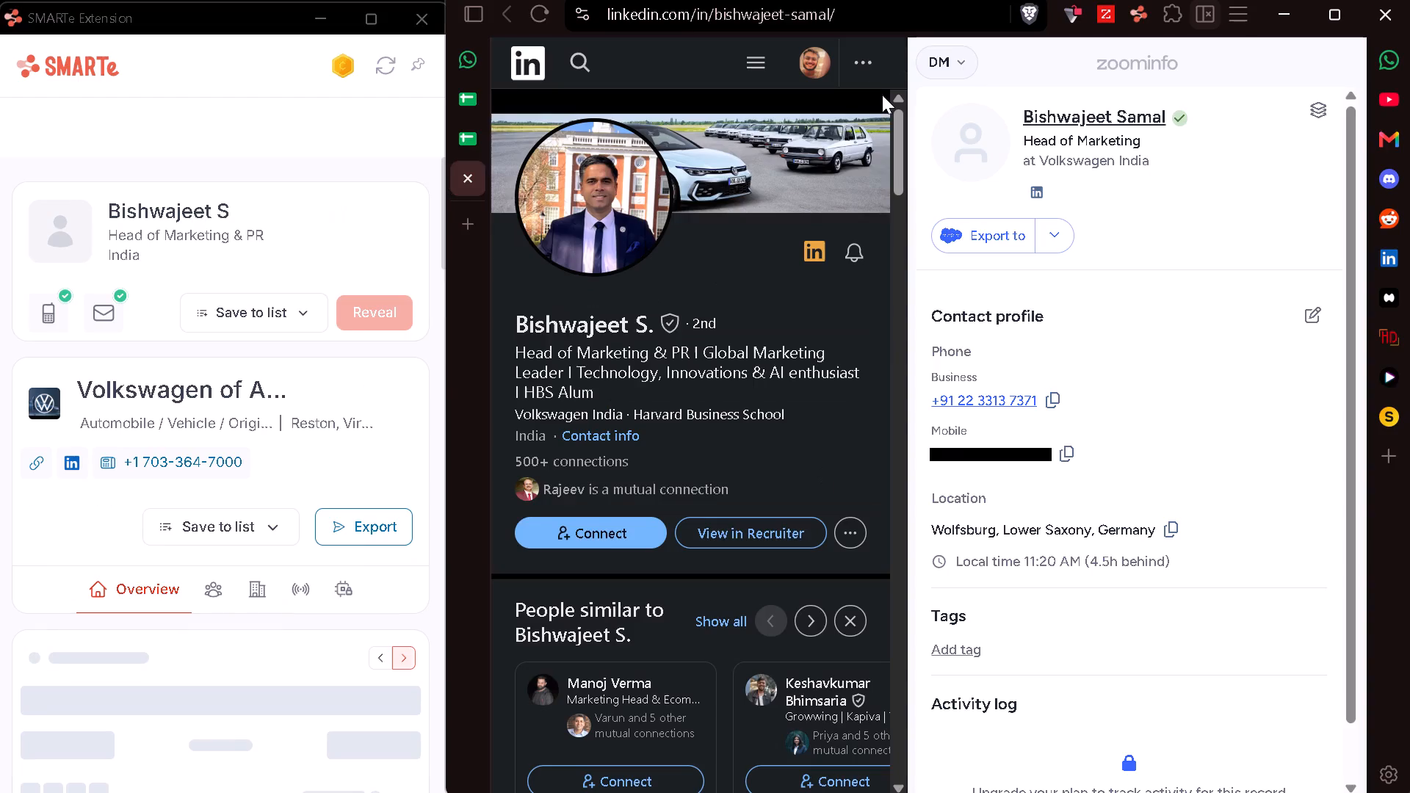
# Reveal the Head of Marketing & PR's contact details in SMARTe and return to the Contact Map.
pyautogui.click(383, 309)
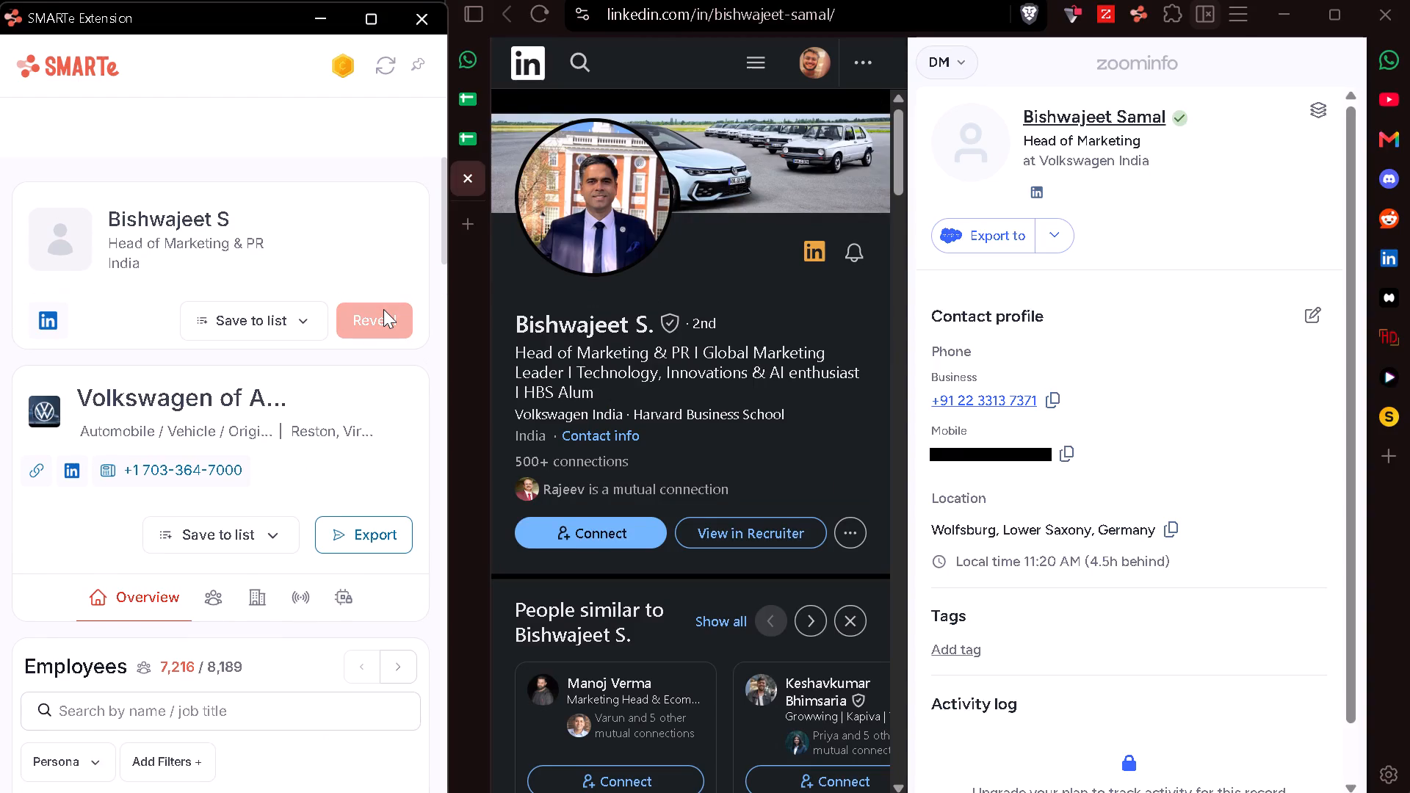
pyautogui.click(473, 148)
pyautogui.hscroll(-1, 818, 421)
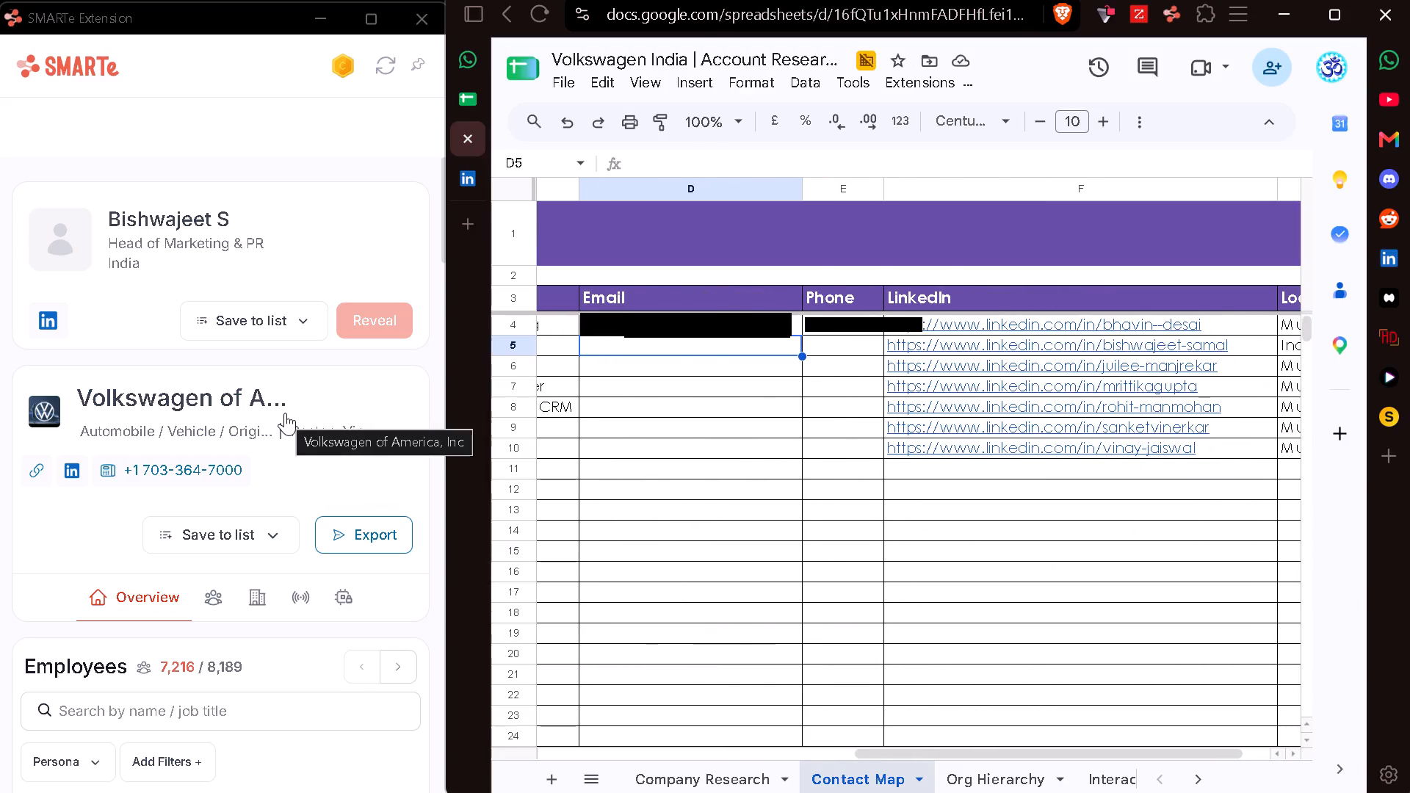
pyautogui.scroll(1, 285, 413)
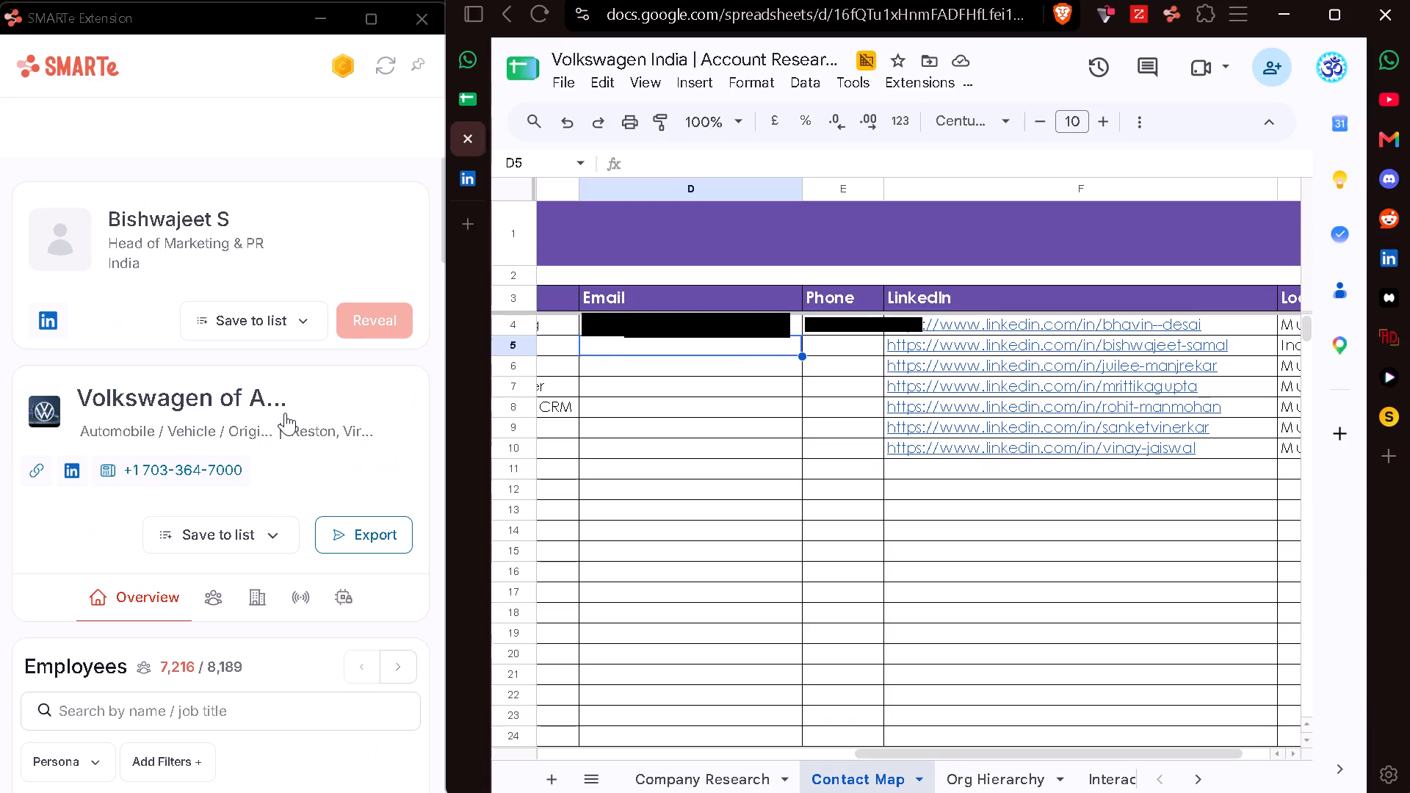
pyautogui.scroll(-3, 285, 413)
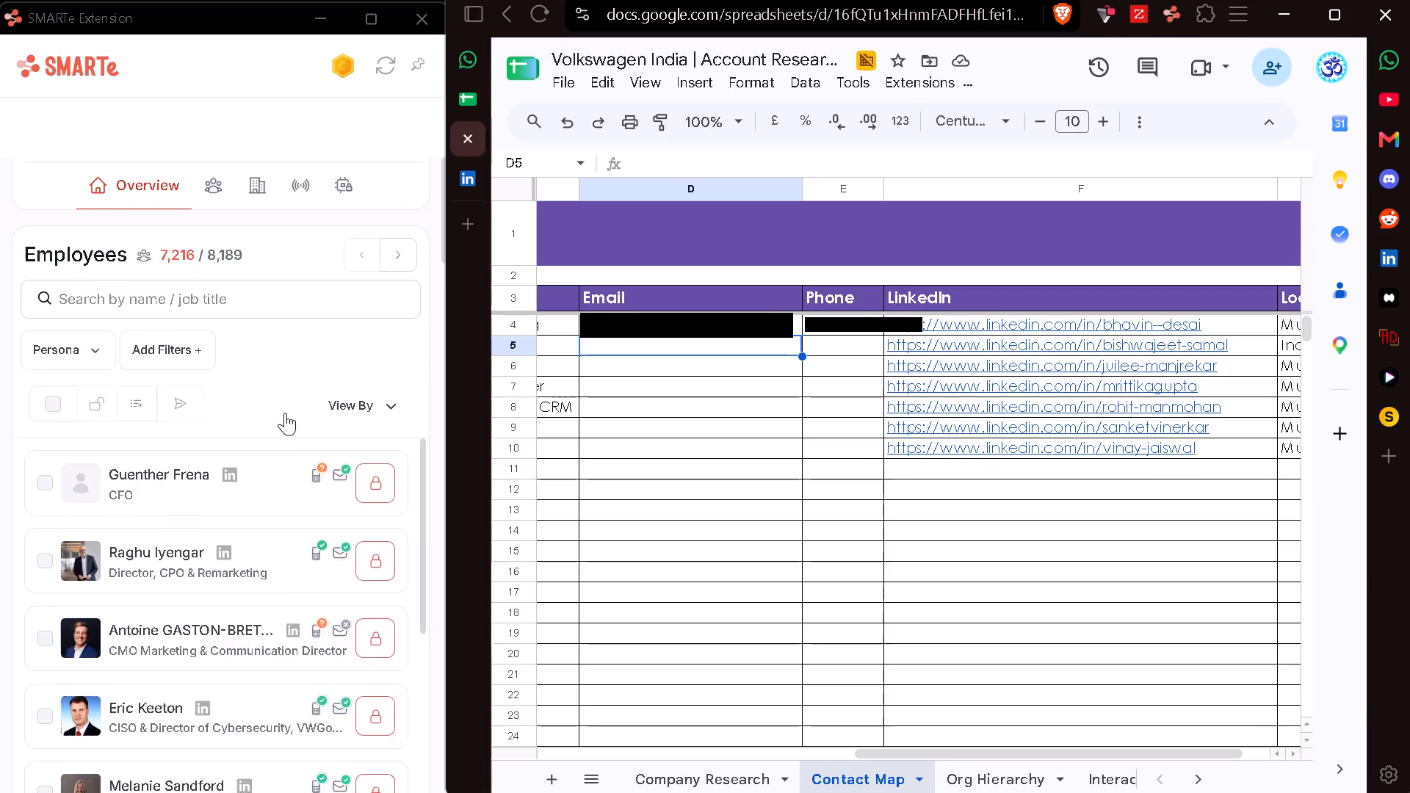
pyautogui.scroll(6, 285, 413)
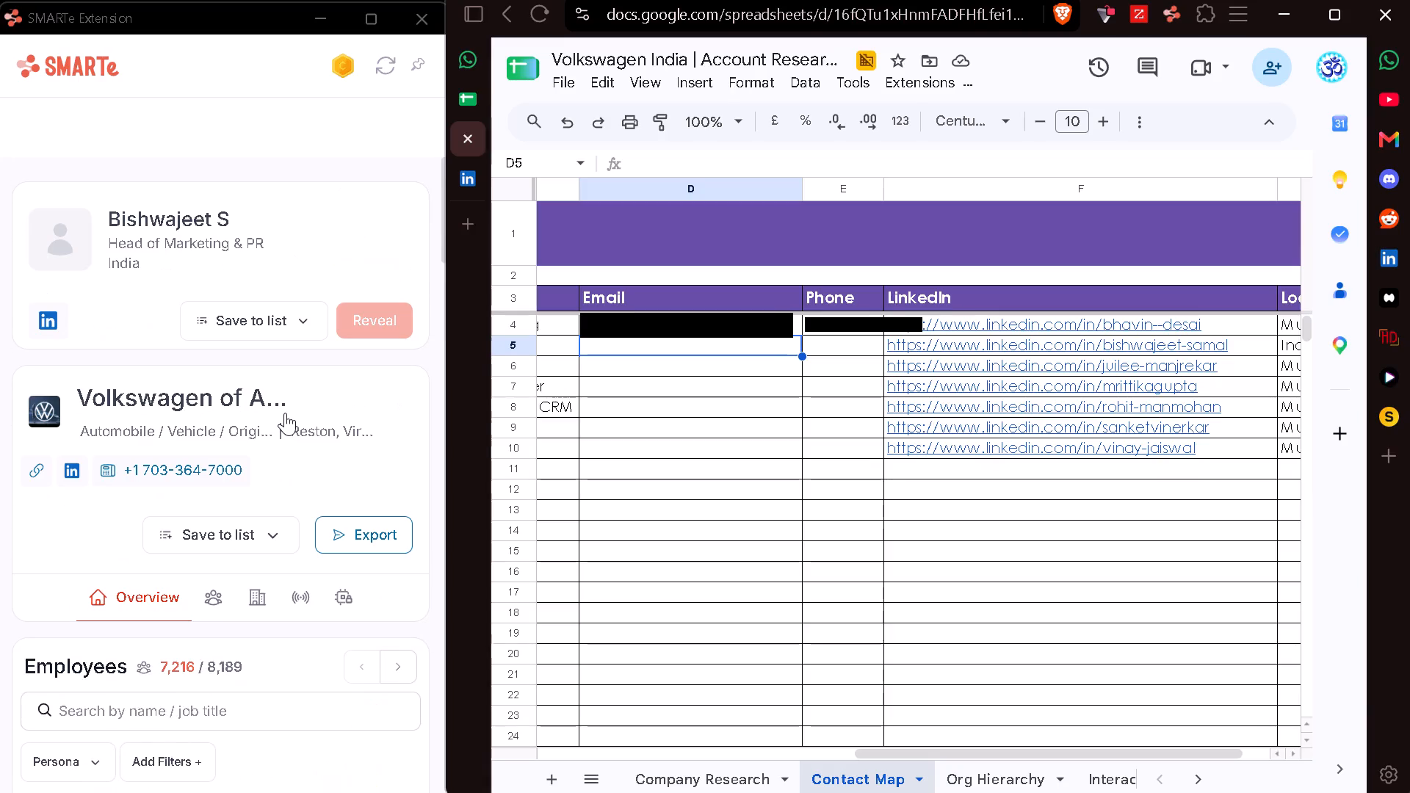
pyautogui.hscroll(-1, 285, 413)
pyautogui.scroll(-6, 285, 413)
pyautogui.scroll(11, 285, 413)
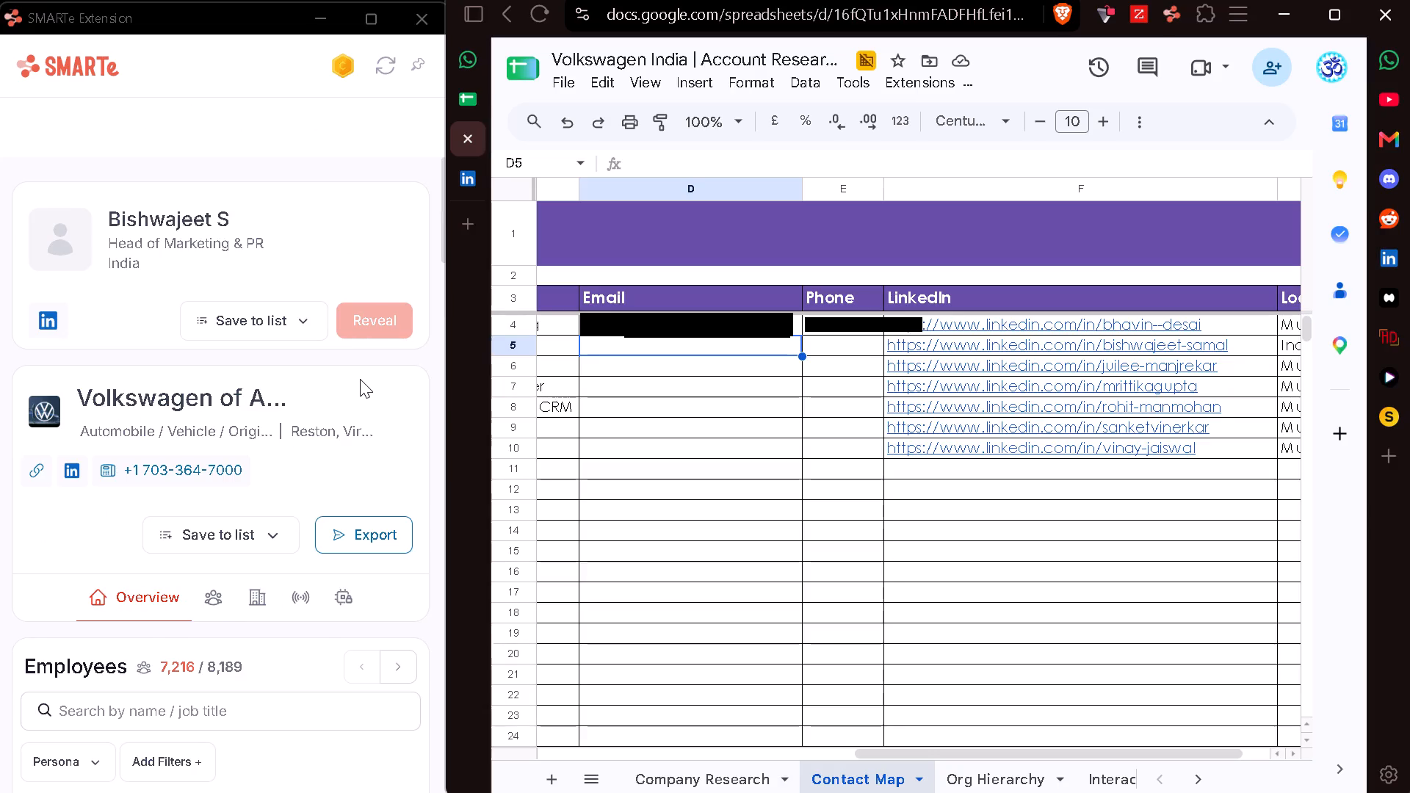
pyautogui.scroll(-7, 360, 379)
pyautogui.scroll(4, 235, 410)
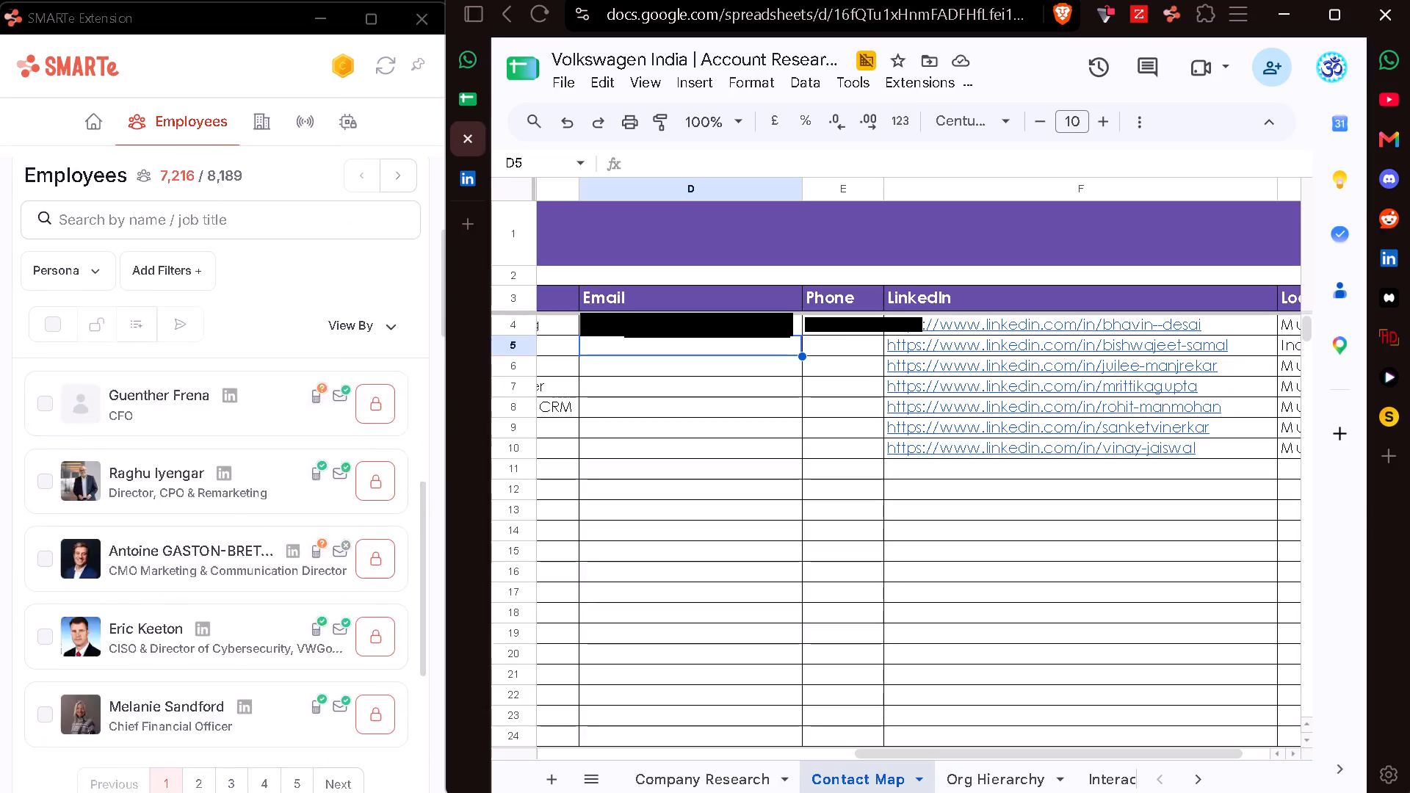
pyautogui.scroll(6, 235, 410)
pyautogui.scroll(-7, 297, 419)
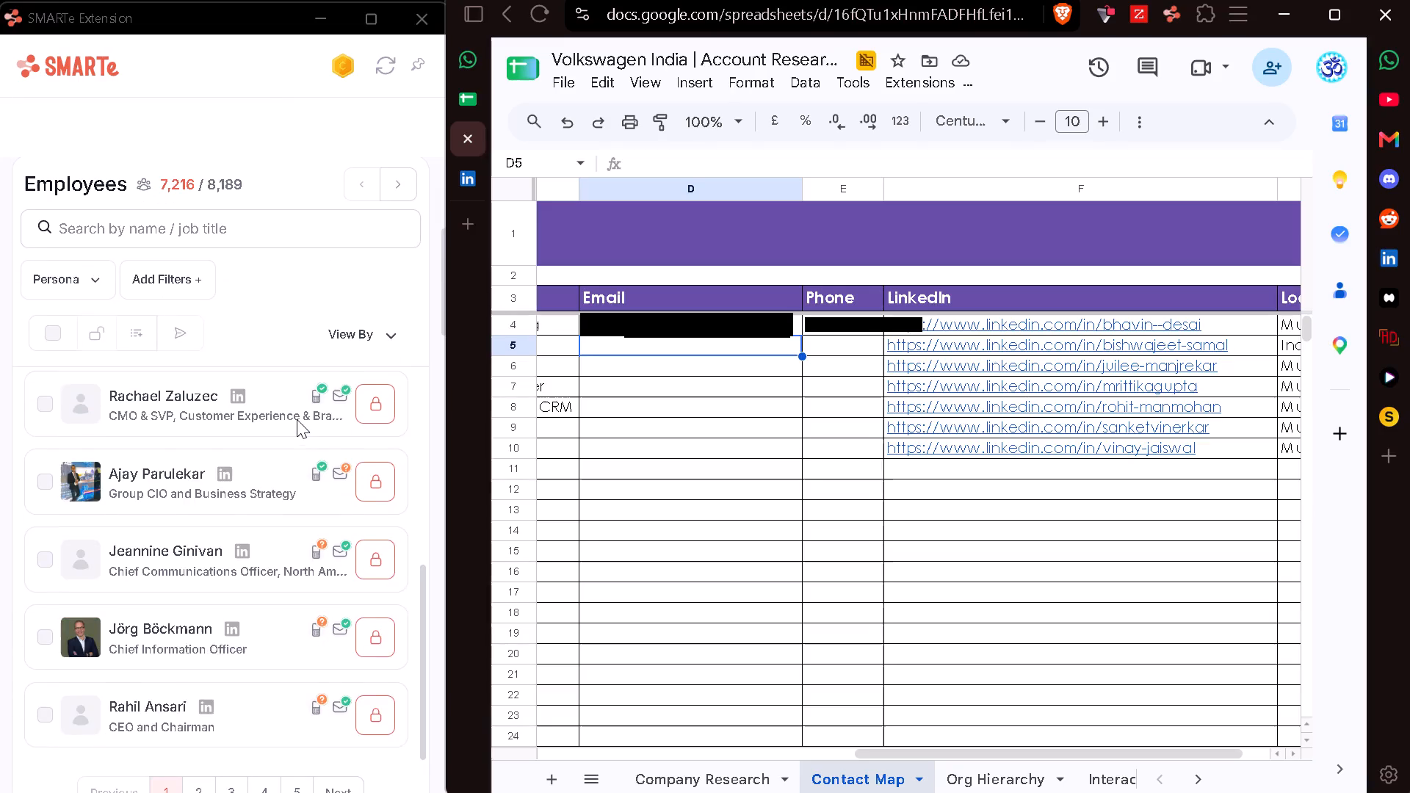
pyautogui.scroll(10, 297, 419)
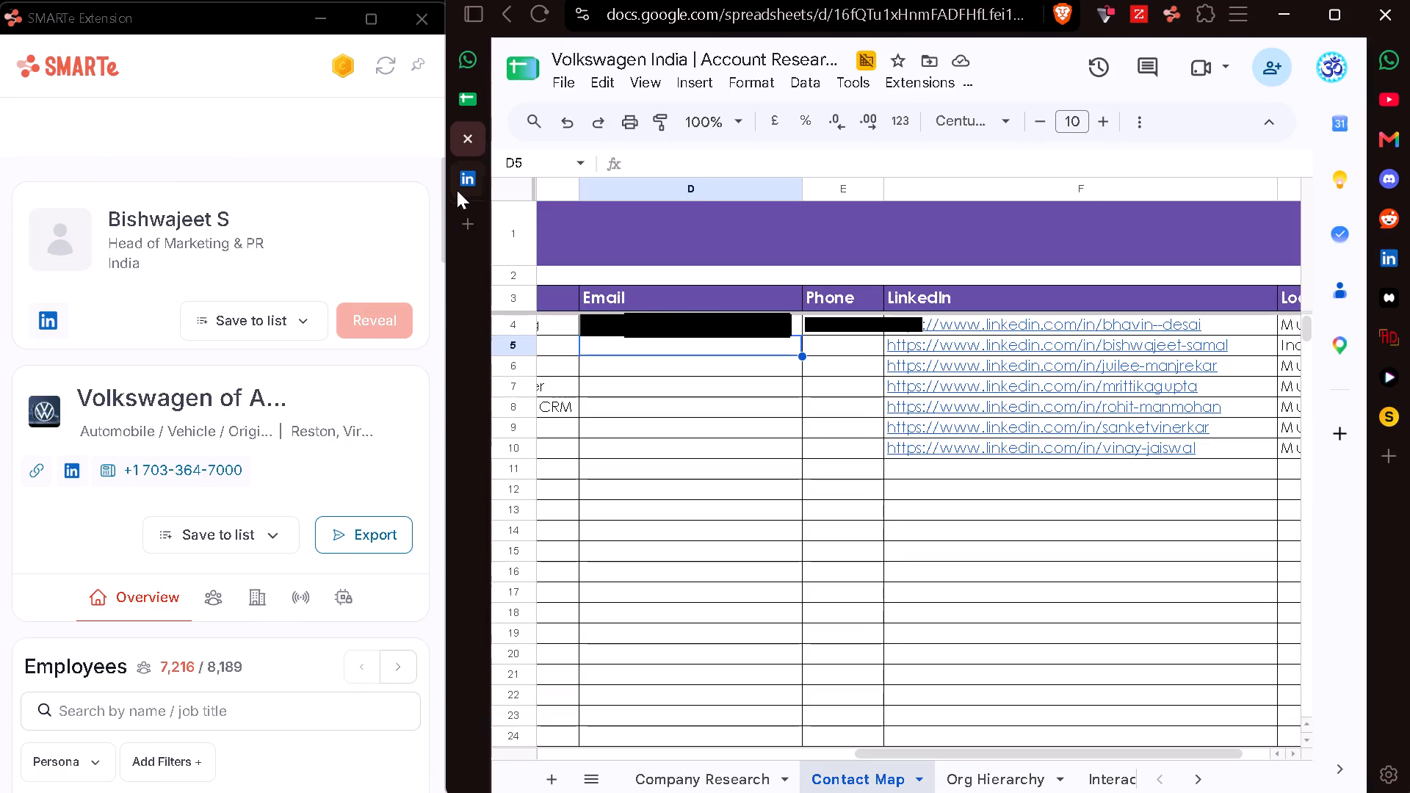
# Close the LinkedIn profile, copy the revealed mobile number from SMARTe into E5, and edit it into a plain number without the leading equals sign.
pyautogui.click(472, 173)
pyautogui.click(472, 173)
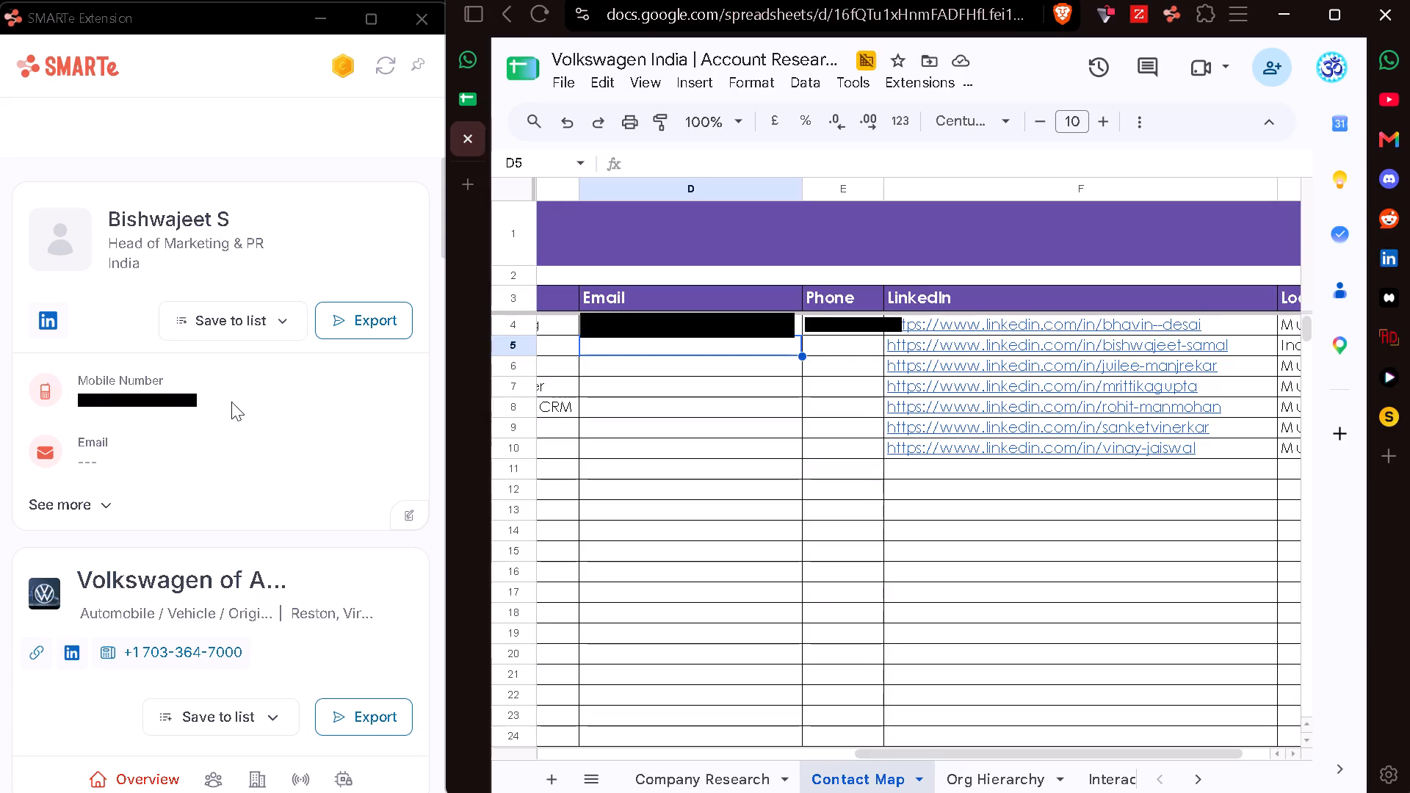
pyautogui.click(222, 402)
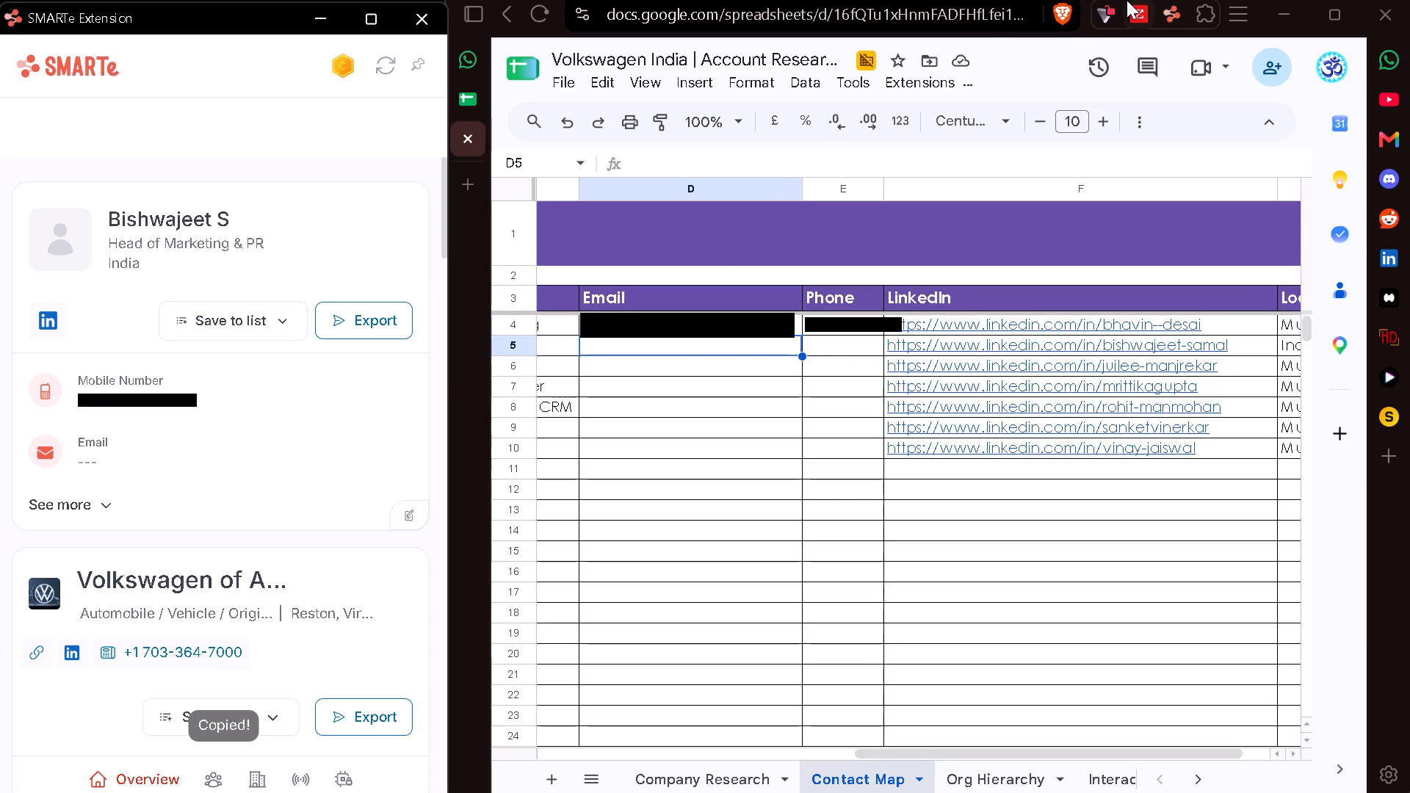
pyautogui.press('Right')
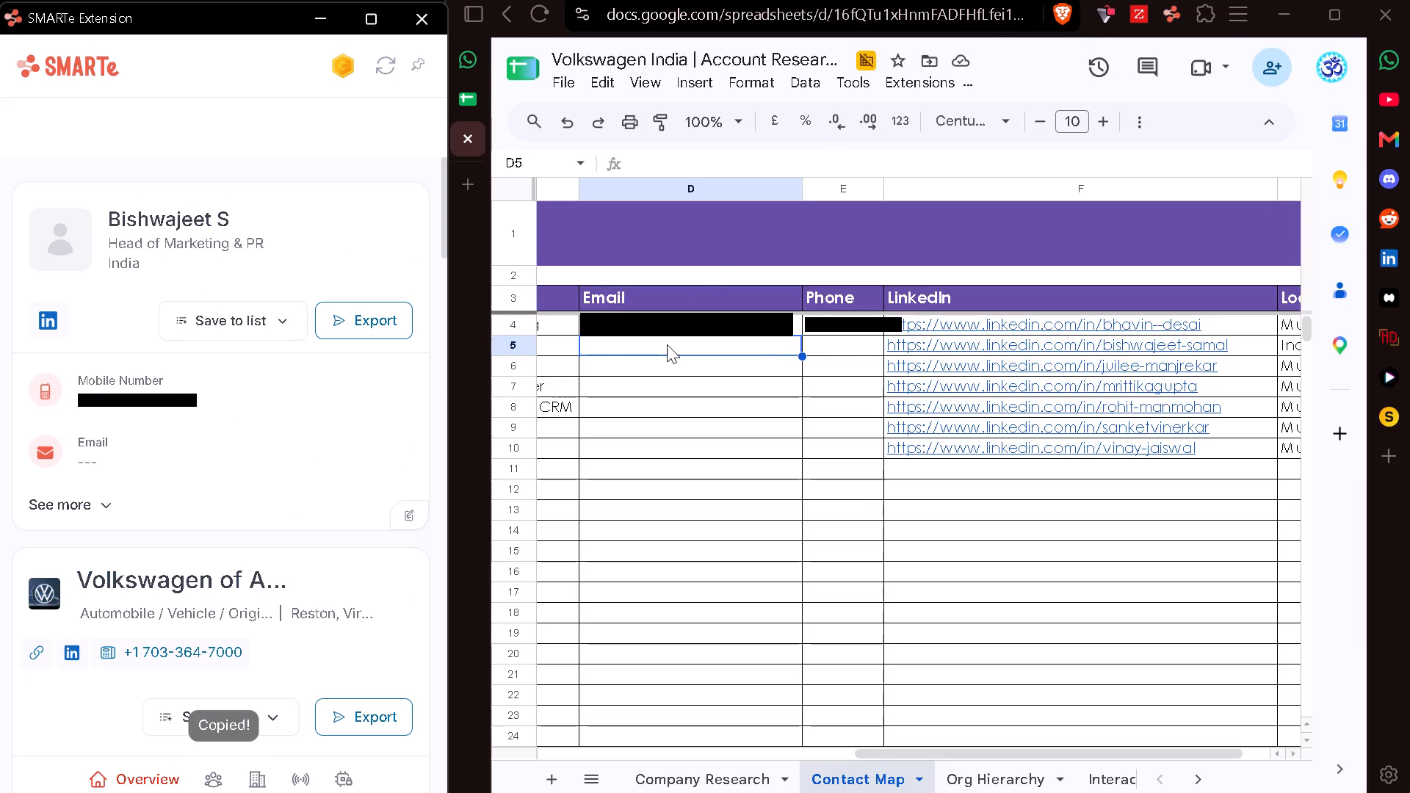
pyautogui.press('Right')
pyautogui.click(819, 347)
pyautogui.hotkey('ctrl', 'v')
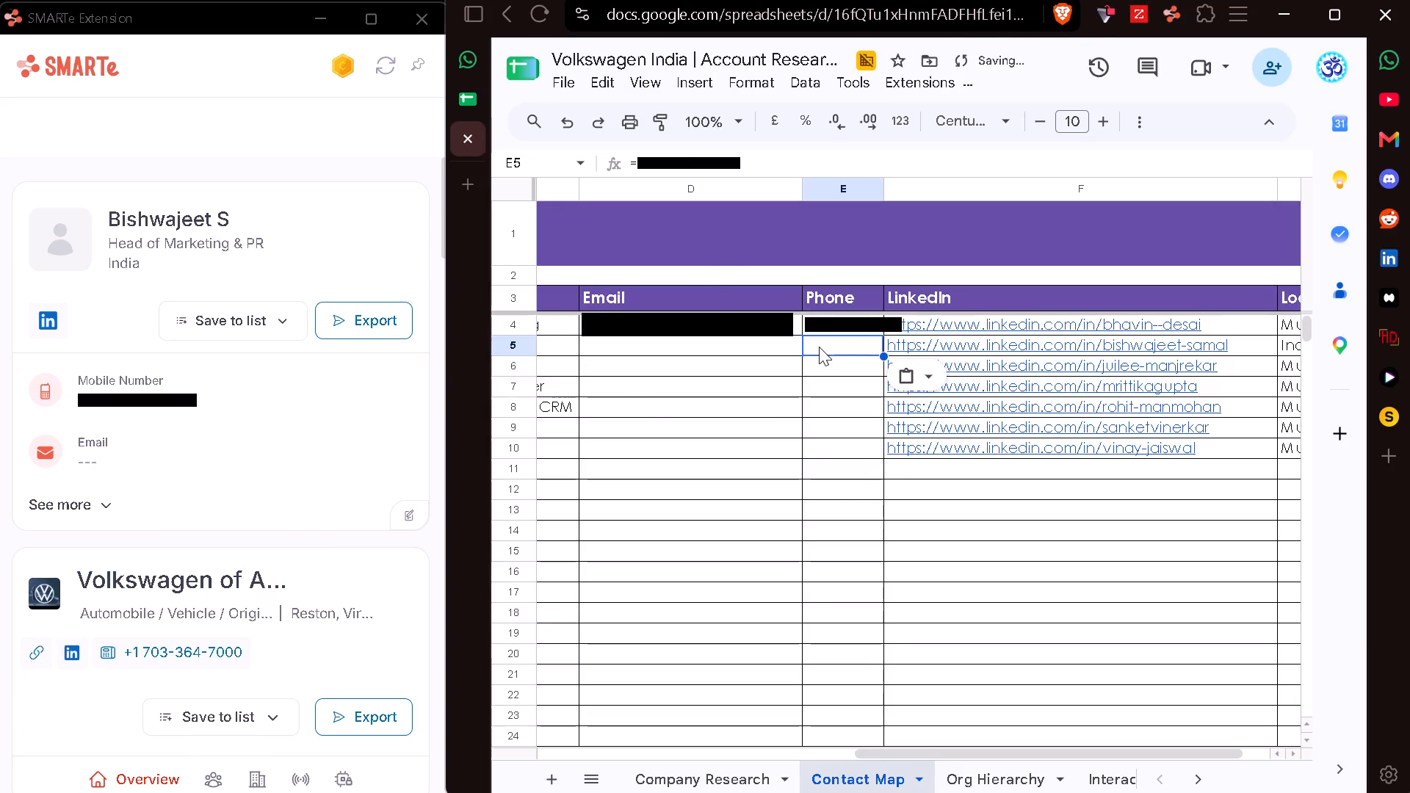
pyautogui.click(660, 158)
pyautogui.press('BackSpace')
pyautogui.press('BackSpace')
pyautogui.press('BackSpace')
pyautogui.press('BackSpace')
pyautogui.press('BackSpace')
pyautogui.press('BackSpace')
pyautogui.press('BackSpace')
pyautogui.press('BackSpace')
pyautogui.press('BackSpace')
pyautogui.press('BackSpace')
pyautogui.press('BackSpace')
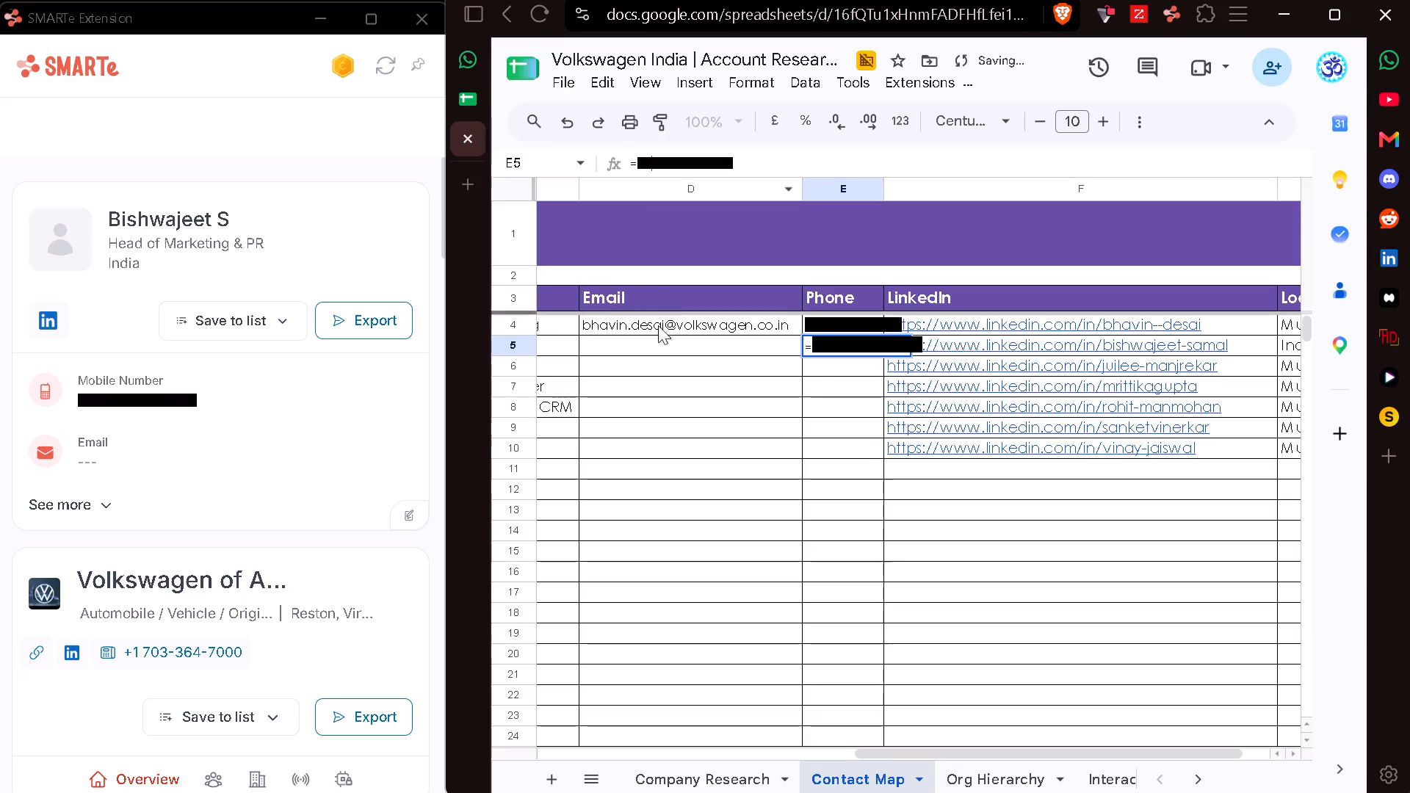
# Recheck the LinkedIn profile linked in F5 in ZoomInfo for an email, close it, and enter nf in D5.
pyautogui.click(627, 346)
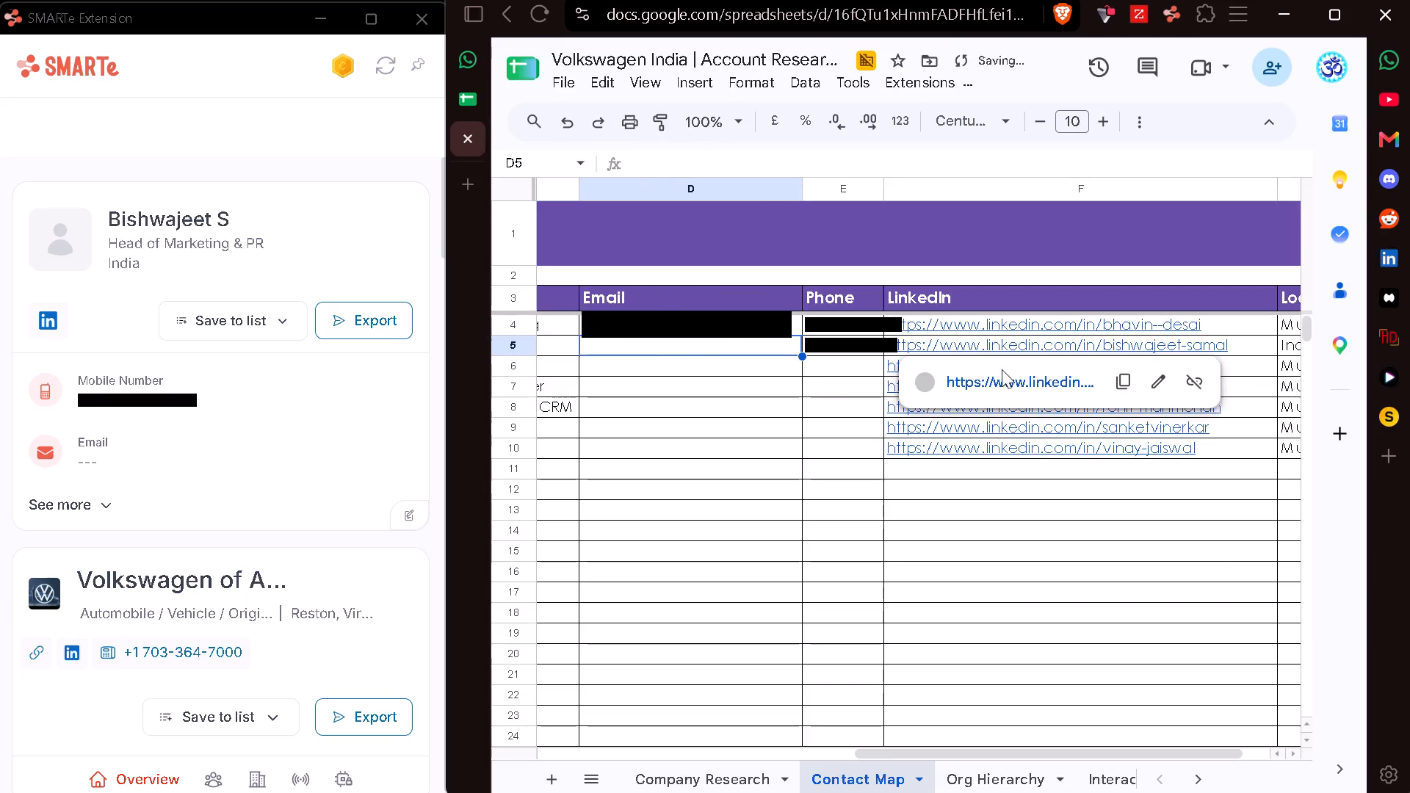
pyautogui.click(1010, 374)
pyautogui.click(1147, 6)
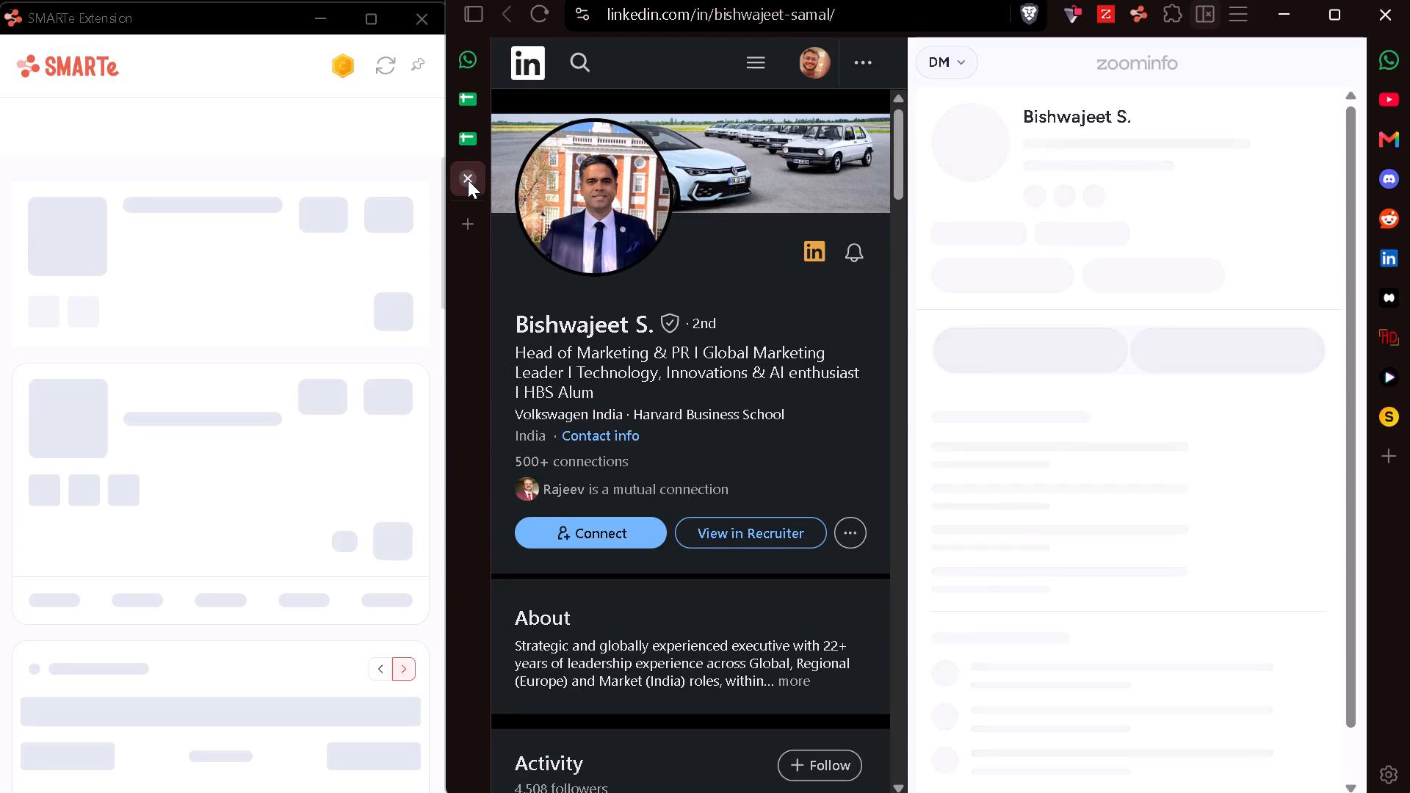
pyautogui.click(468, 180)
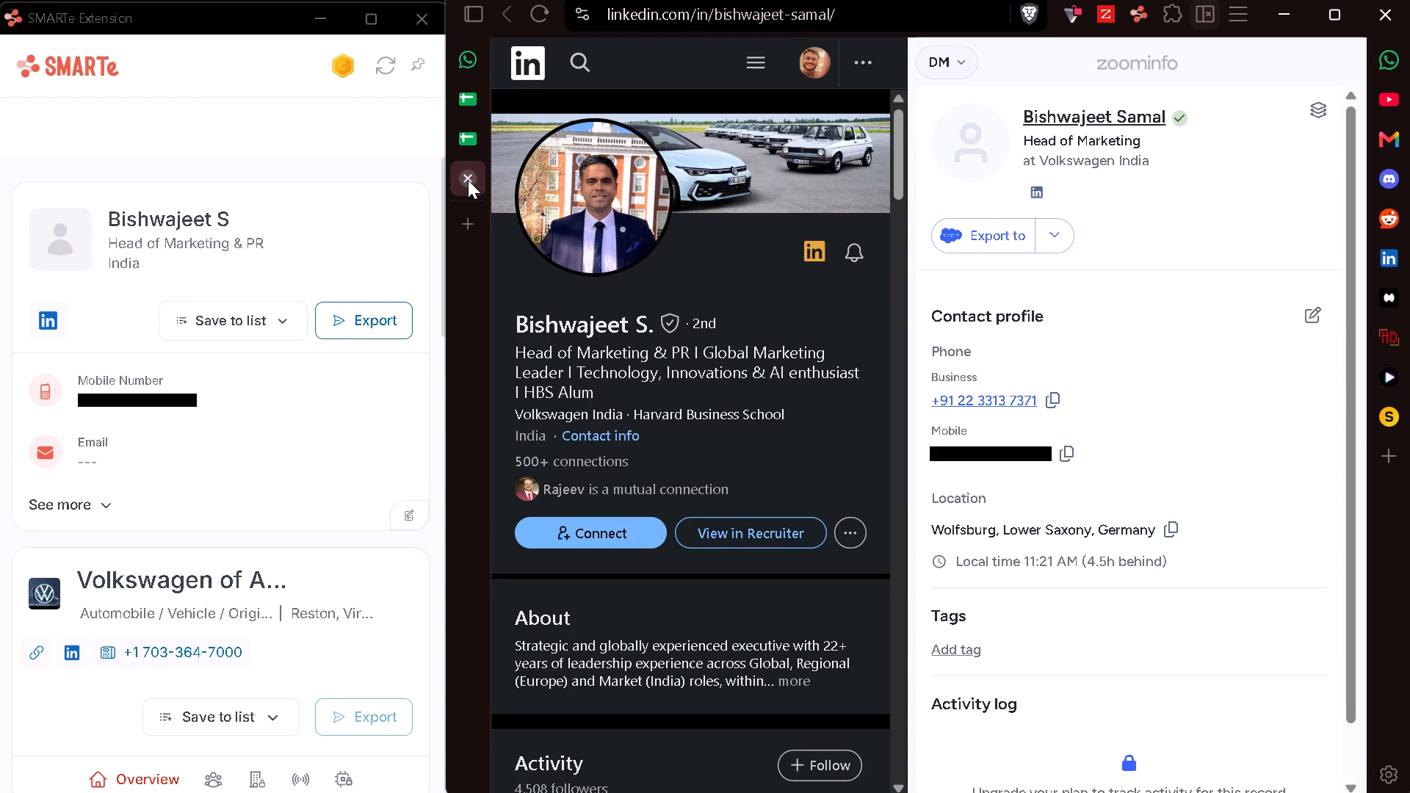
pyautogui.press('Down')
pyautogui.press('Up')
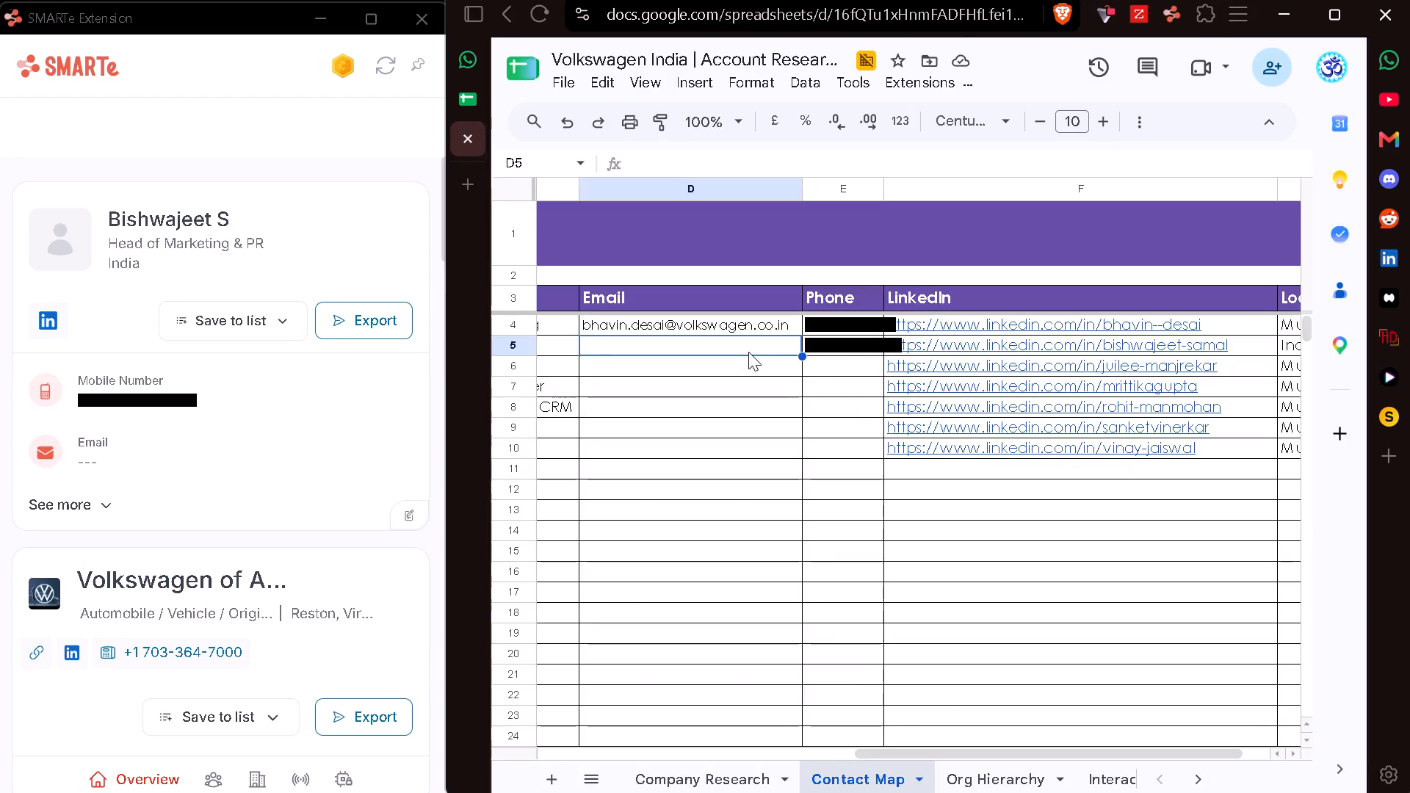
pyautogui.write('nf')
pyautogui.press('Down')
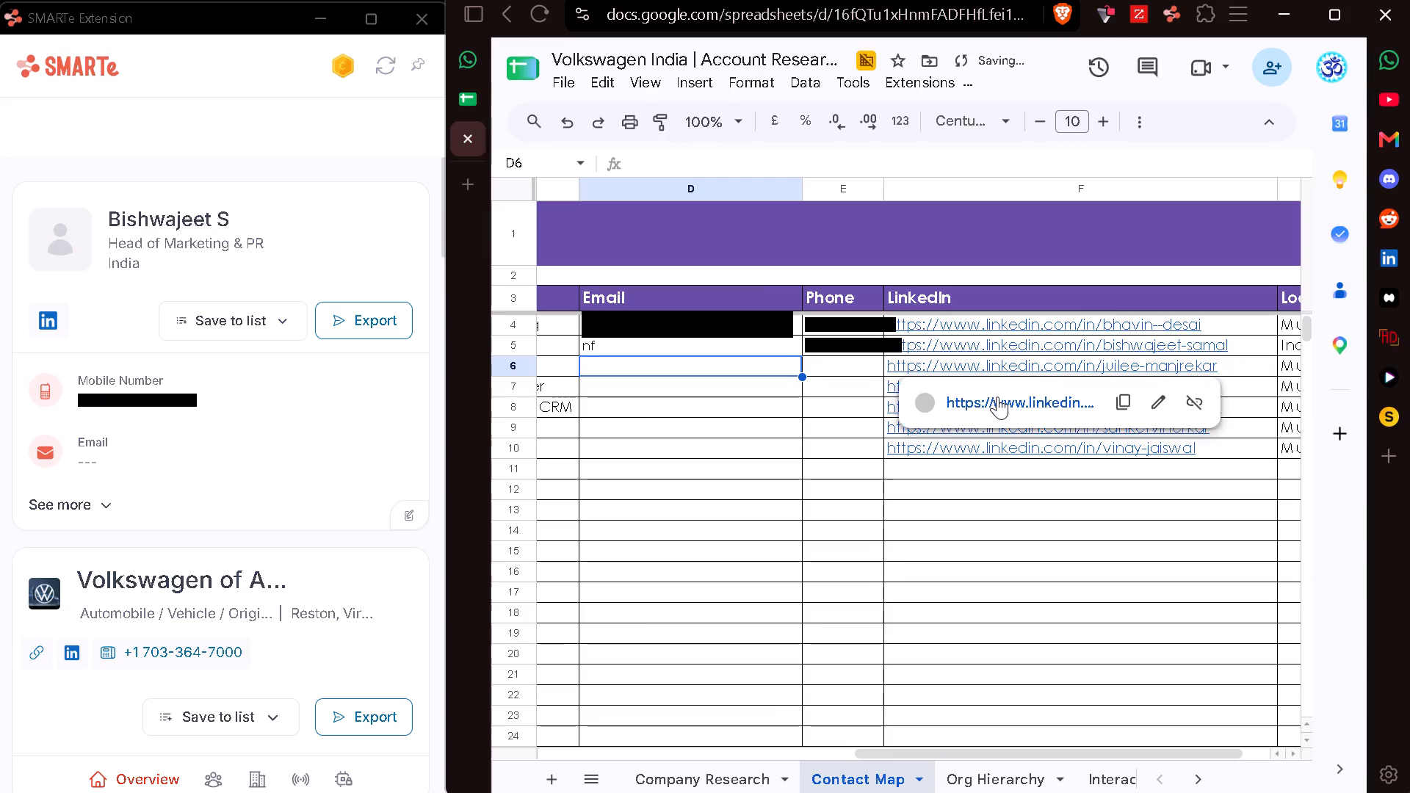
# Open the LinkedIn profile linked in F6, copy the contact's mobile number from ZoomInfo, and reveal the contact's details in SMARTe.
pyautogui.click(997, 396)
pyautogui.click(1134, 10)
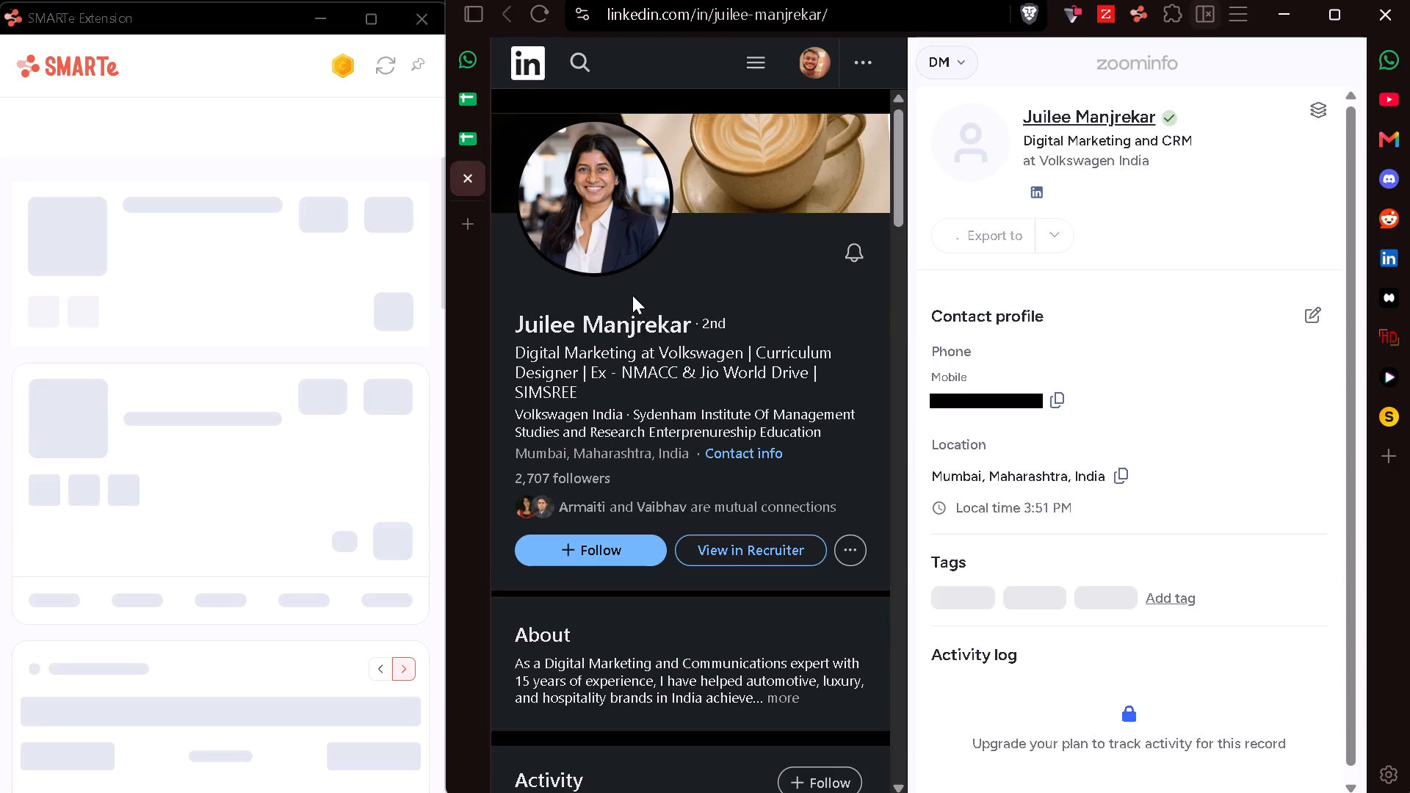
pyautogui.click(1058, 399)
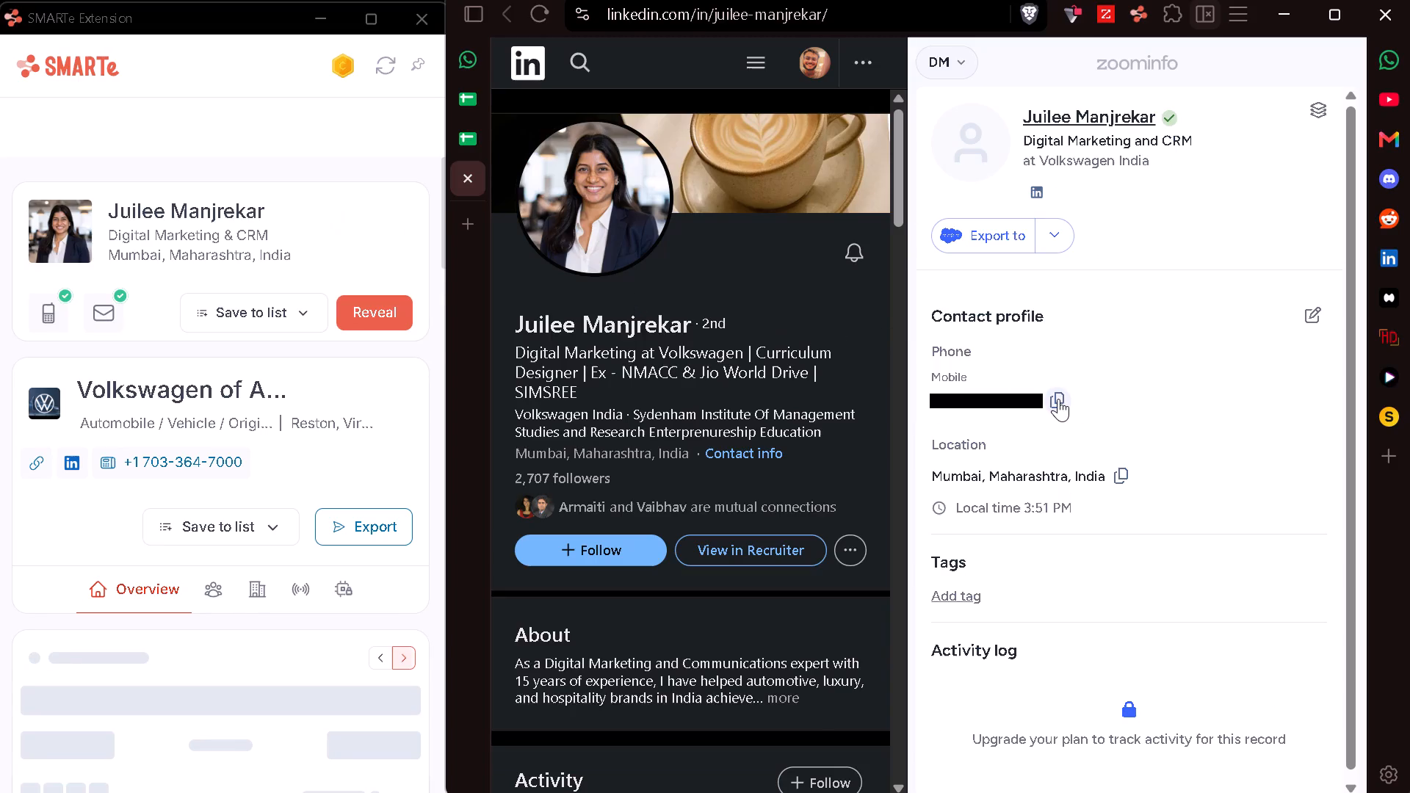
pyautogui.click(403, 316)
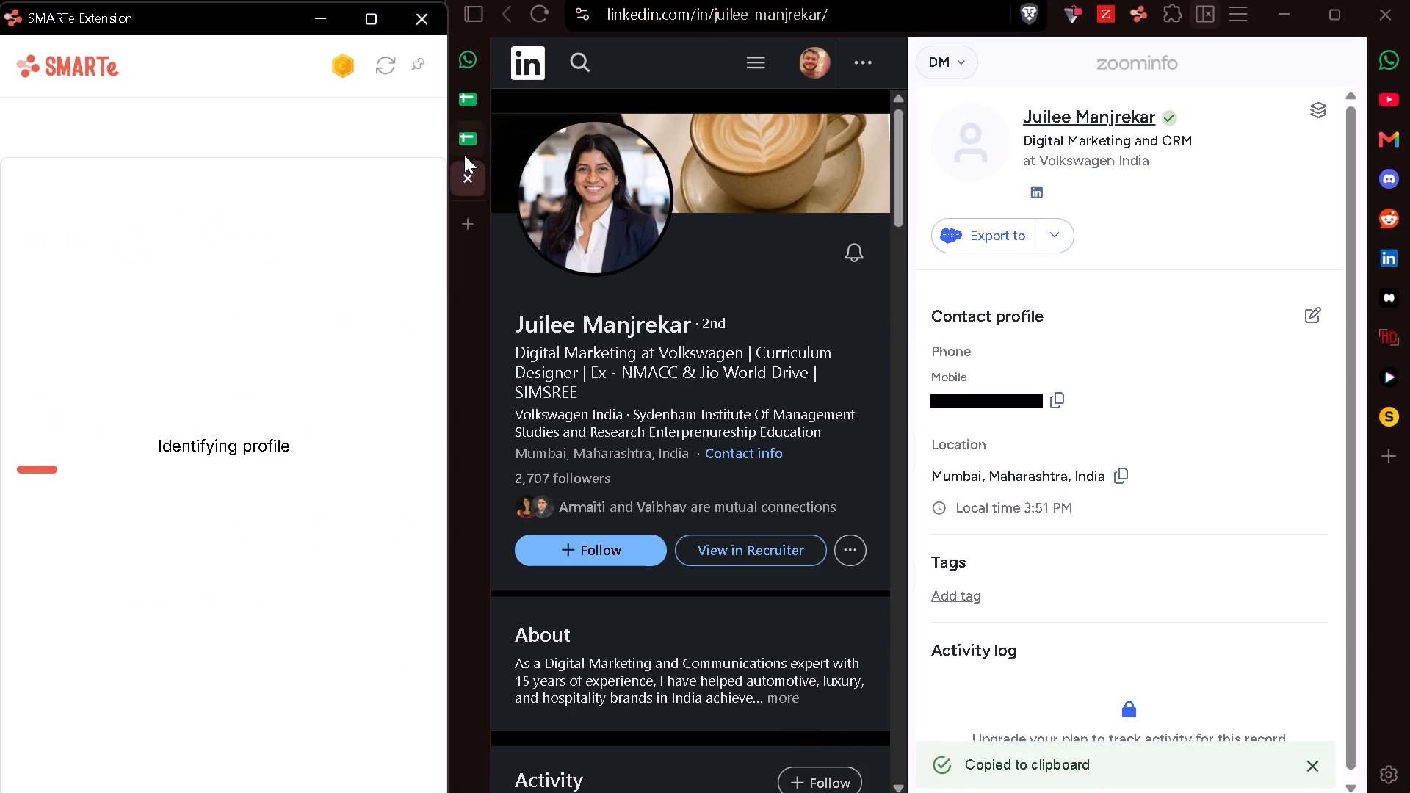
# Paste the copied mobile number into E6 of the Contact Map and edit it into a plain number without the leading equals sign.
pyautogui.click(465, 145)
pyautogui.press('Right')
pyautogui.hotkey('ctrl', 'v')
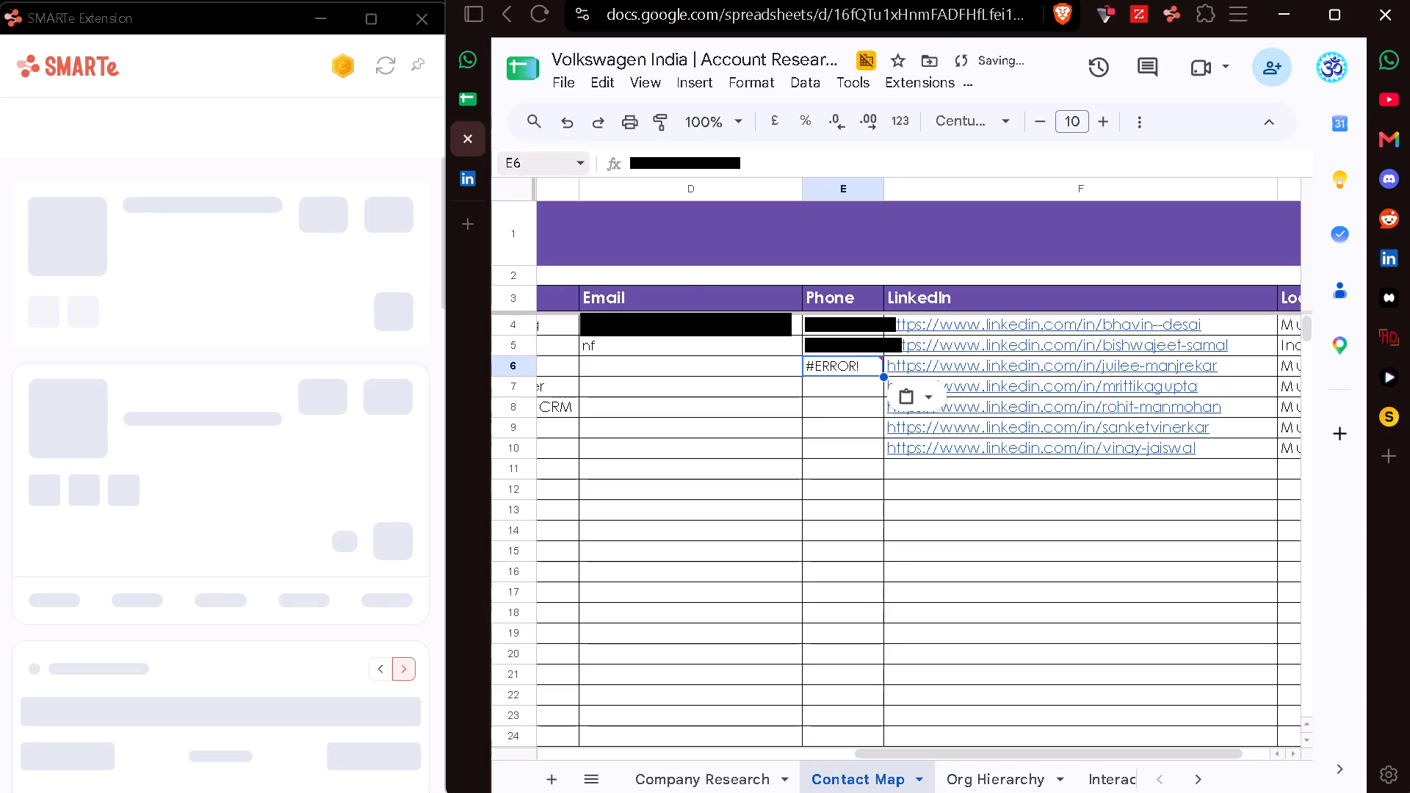
pyautogui.click(663, 155)
pyautogui.press('Left')
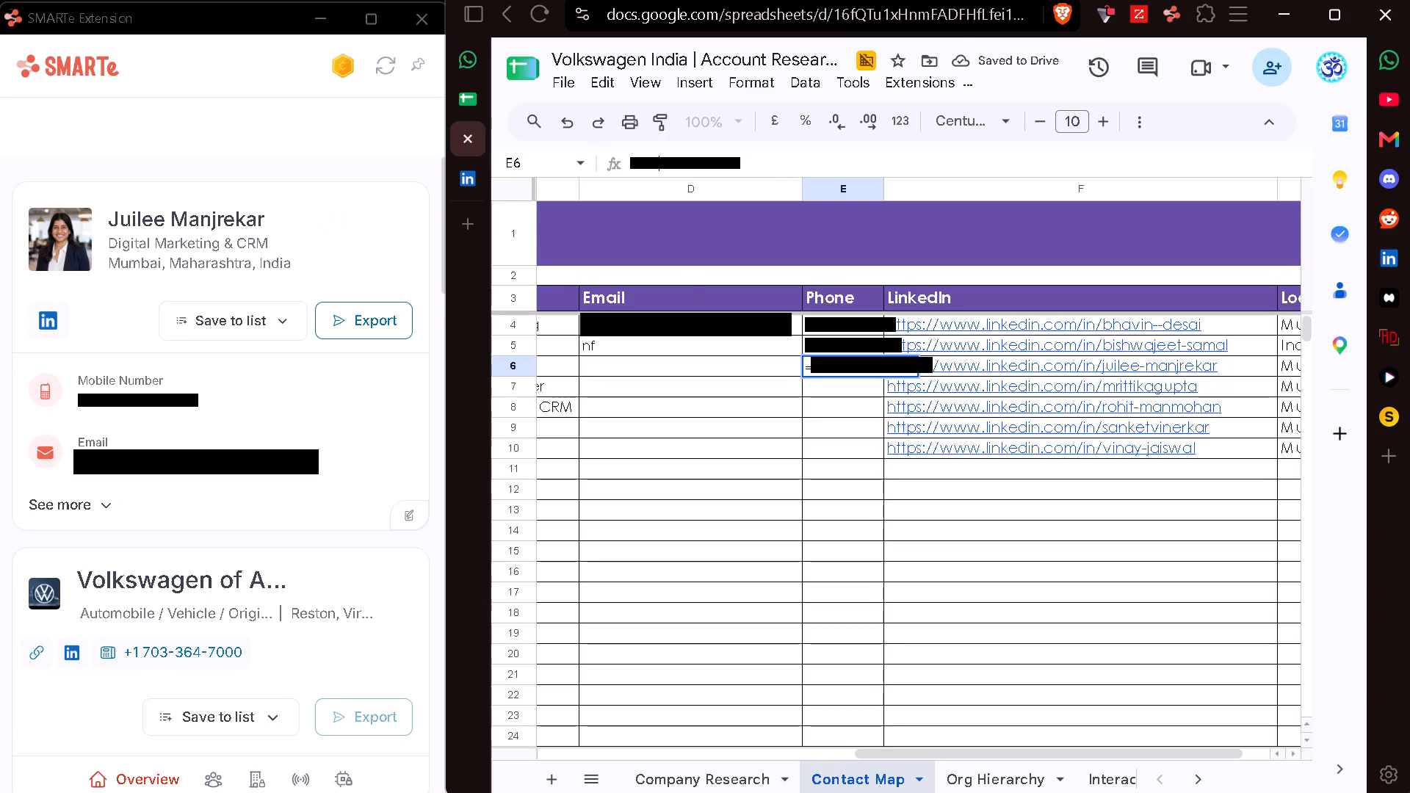
pyautogui.press('BackSpace')
pyautogui.press('BackSpace')
pyautogui.press('BackSpace')
pyautogui.press('BackSpace')
pyautogui.press('BackSpace')
pyautogui.press('BackSpace')
pyautogui.press('BackSpace')
pyautogui.press('BackSpace')
pyautogui.press('BackSpace')
pyautogui.press('BackSpace')
pyautogui.press('BackSpace')
# Copy the revealed email of the Digital Marketing & CRM contact from SMARTe into D6.
pyautogui.click(628, 367)
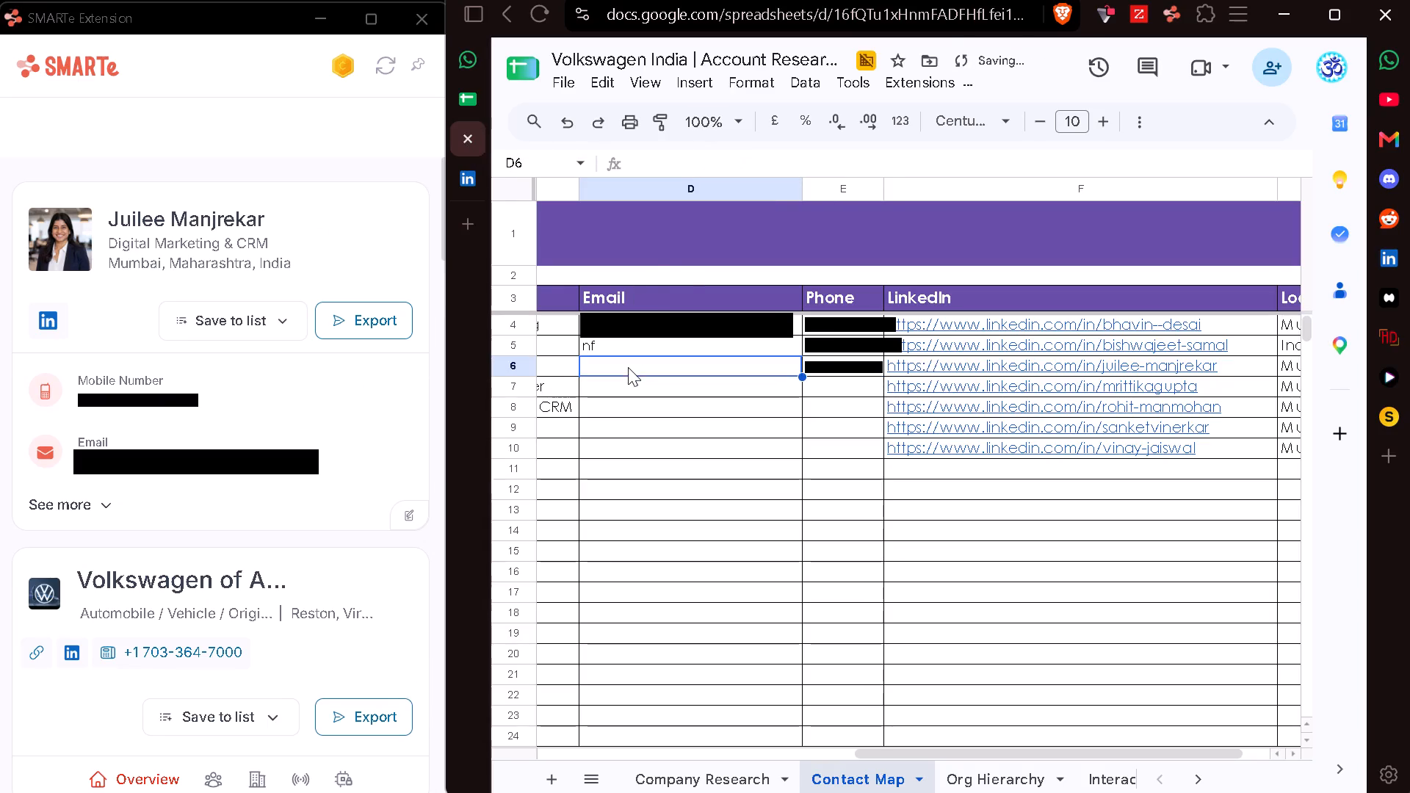
pyautogui.click(335, 459)
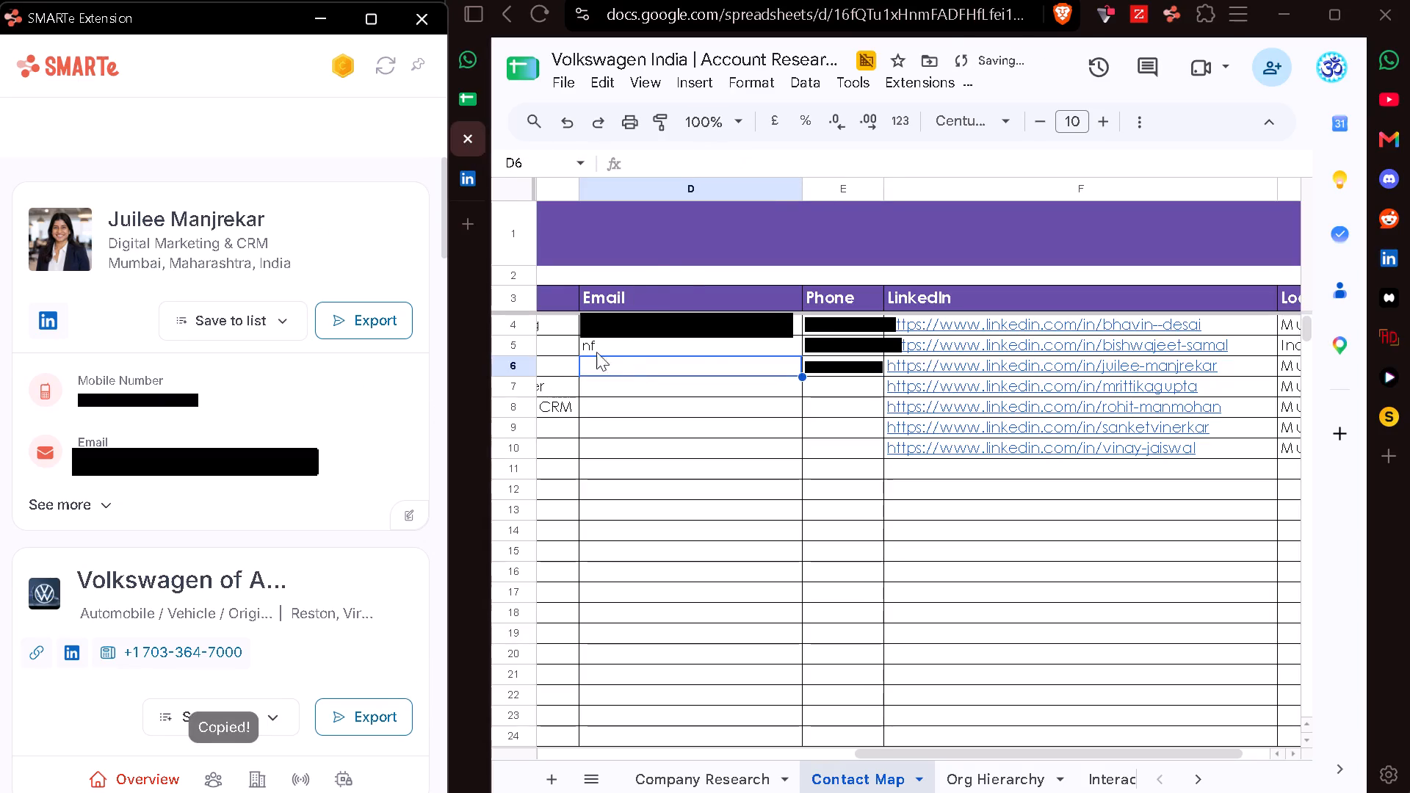
pyautogui.click(623, 361)
pyautogui.hotkey('ctrl', 'v')
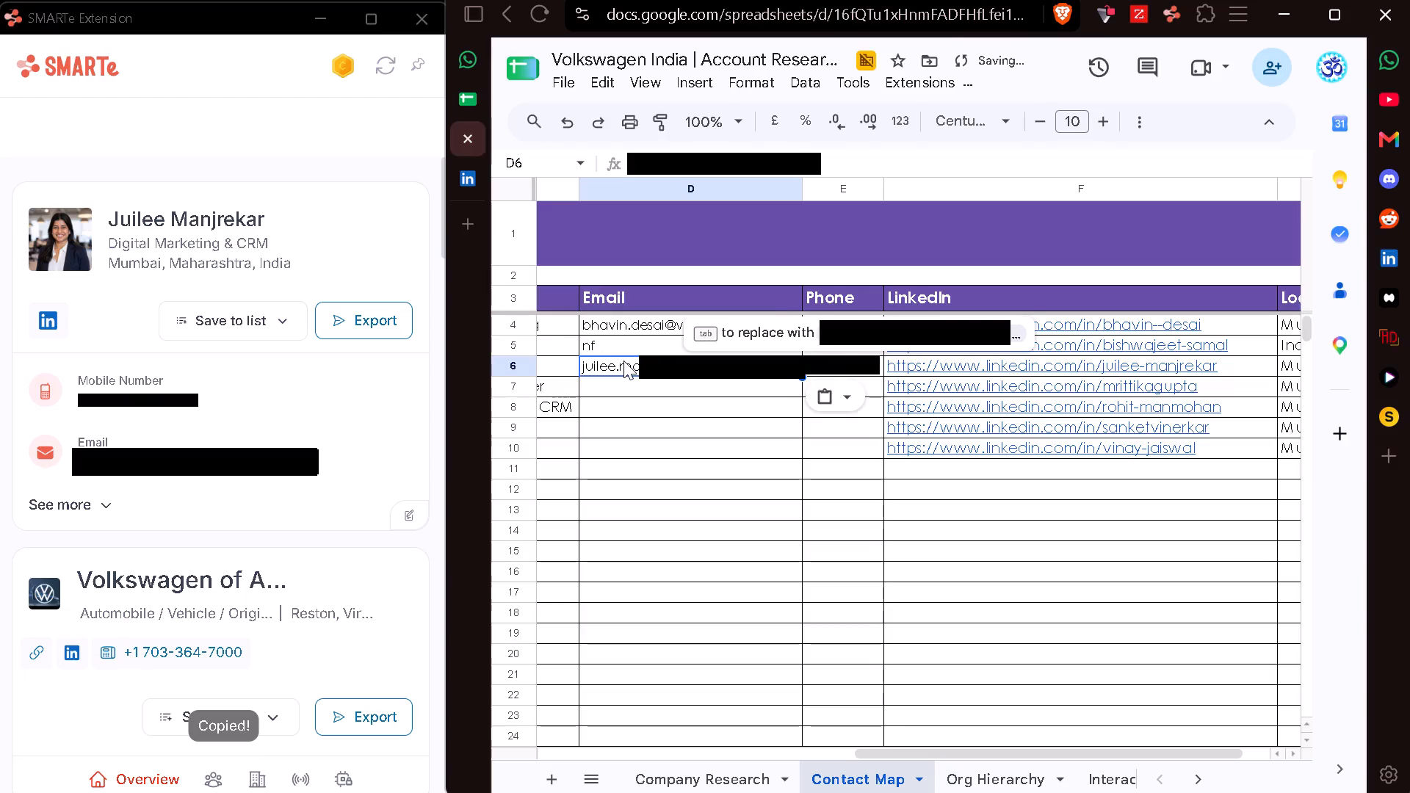
# Open the LinkedIn profile linked in F7, copy the contact's mobile number from ZoomInfo, and reveal the contact's details in SMARTe.
pyautogui.press('Down')
pyautogui.click(972, 421)
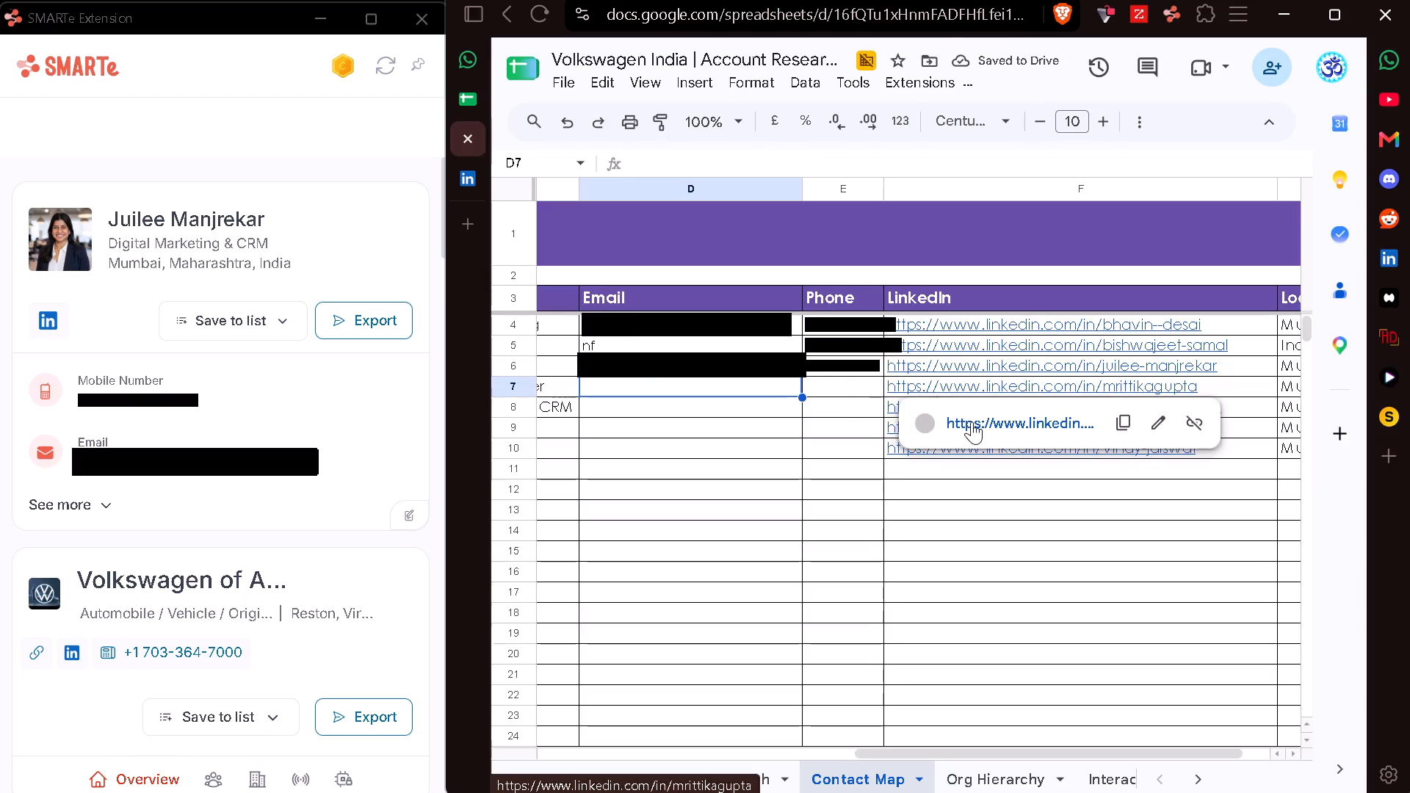
pyautogui.click(1146, 10)
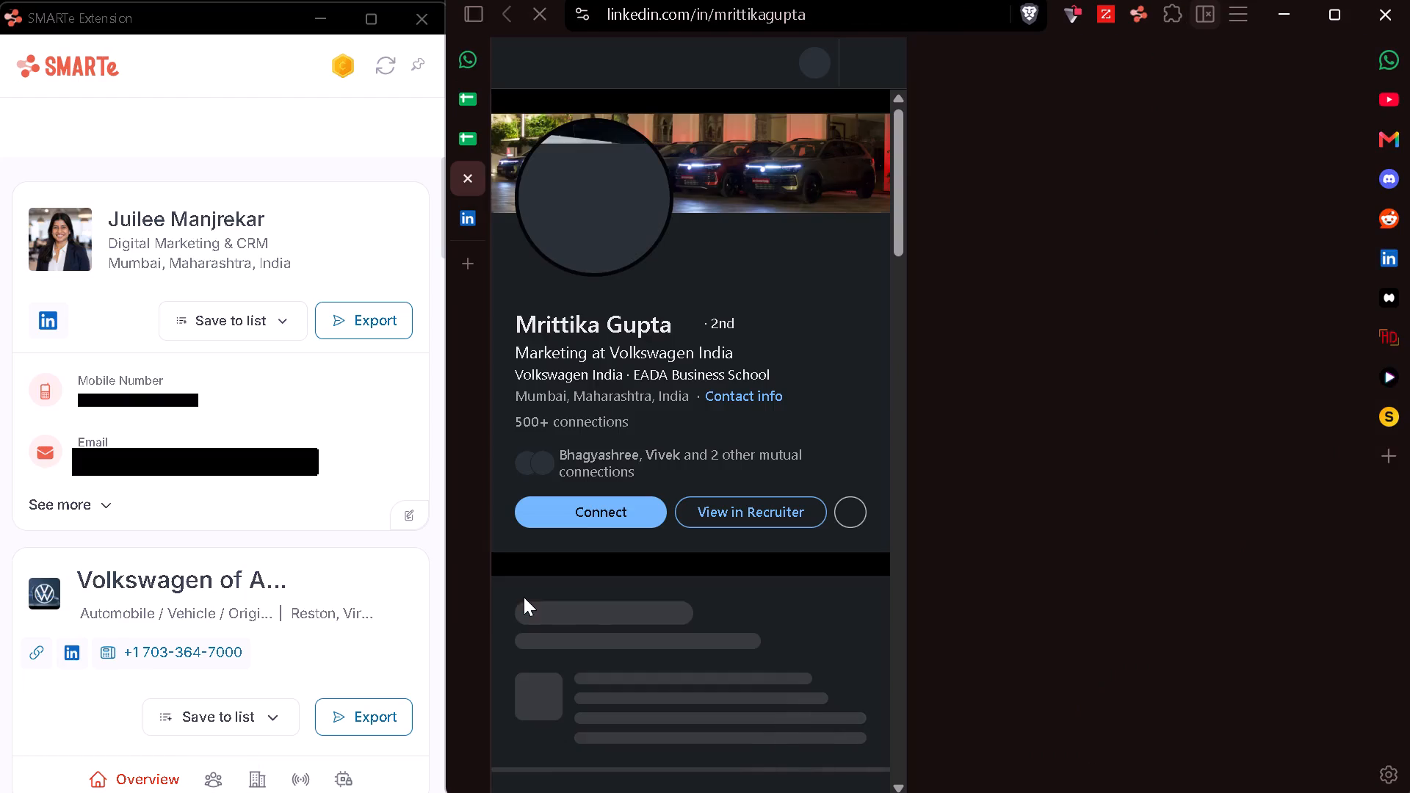
pyautogui.click(619, 518)
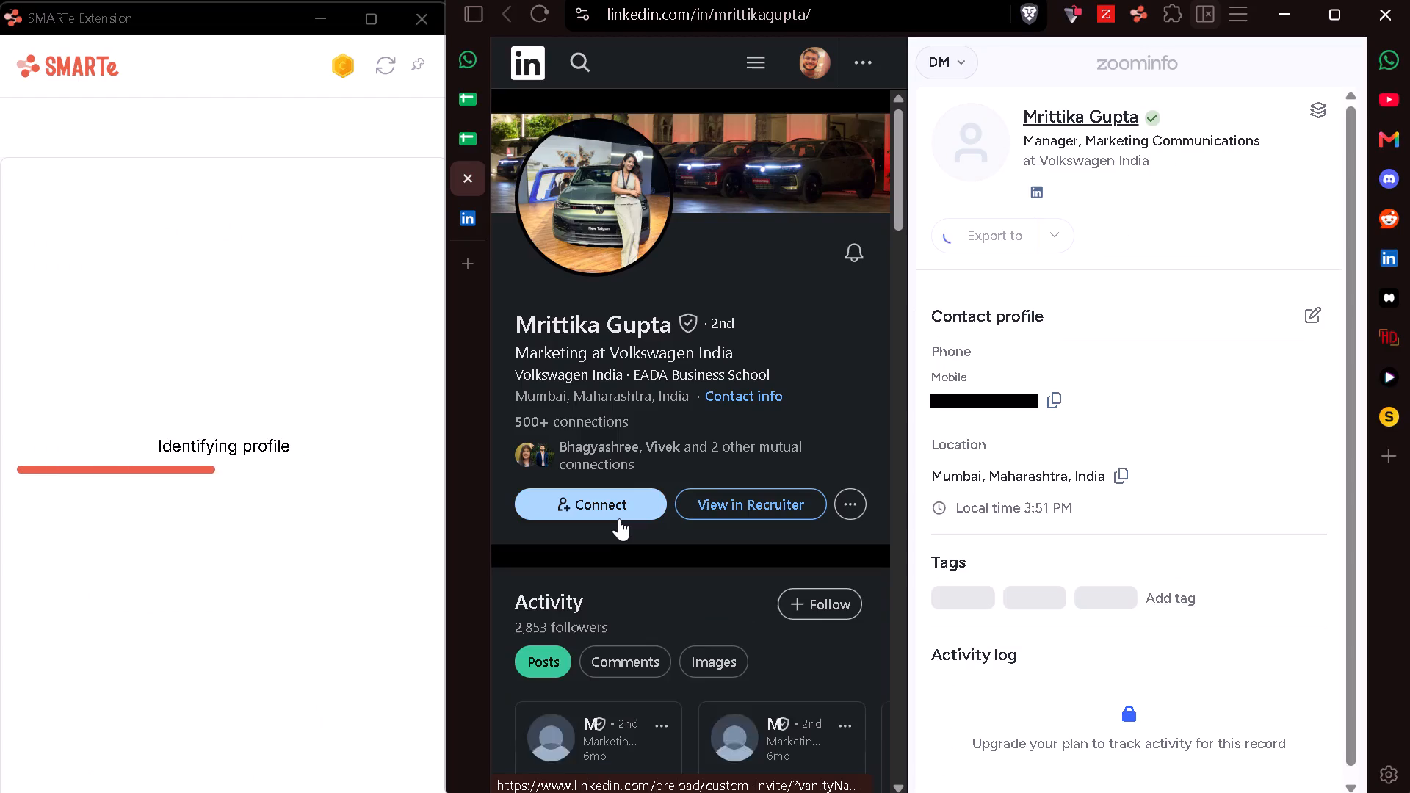
pyautogui.click(1057, 396)
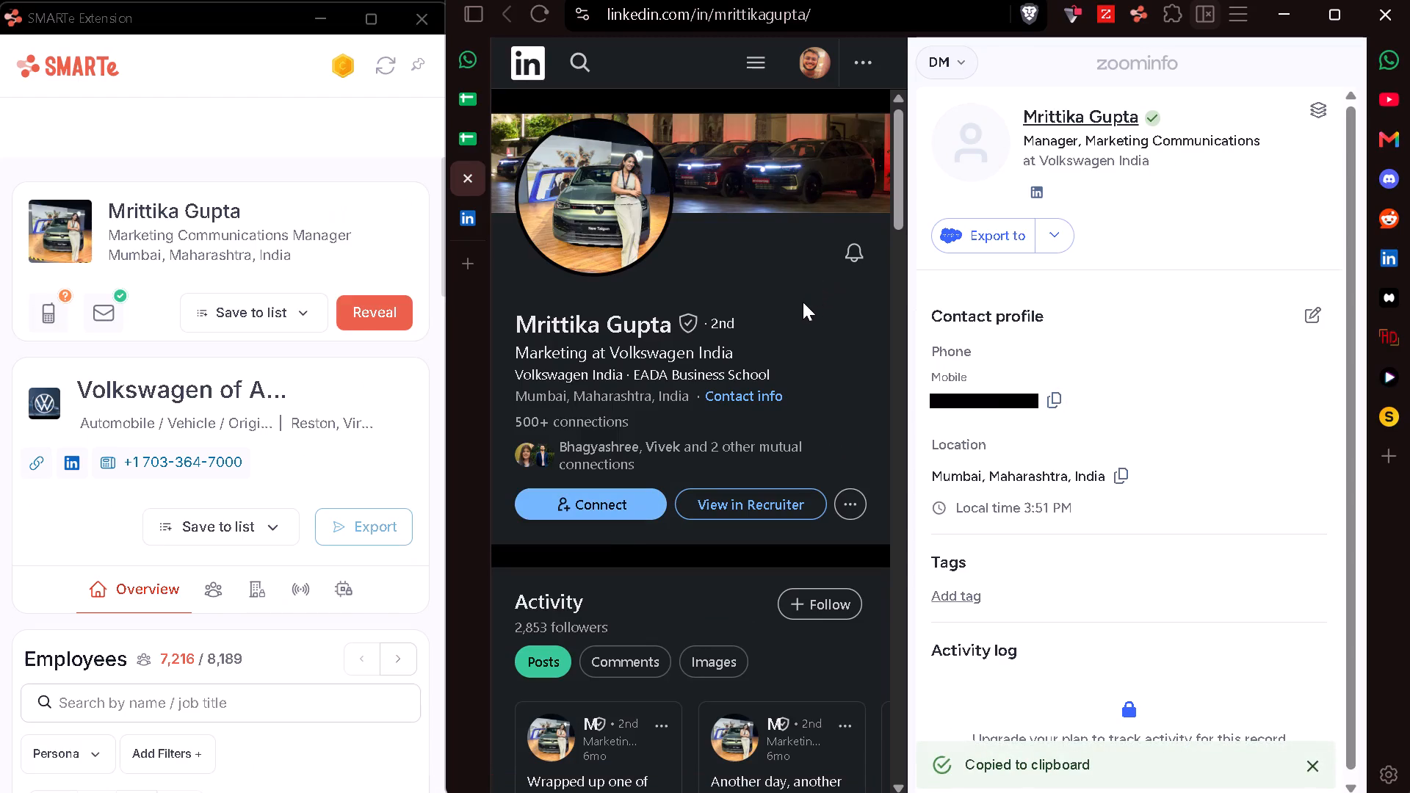
pyautogui.click(355, 307)
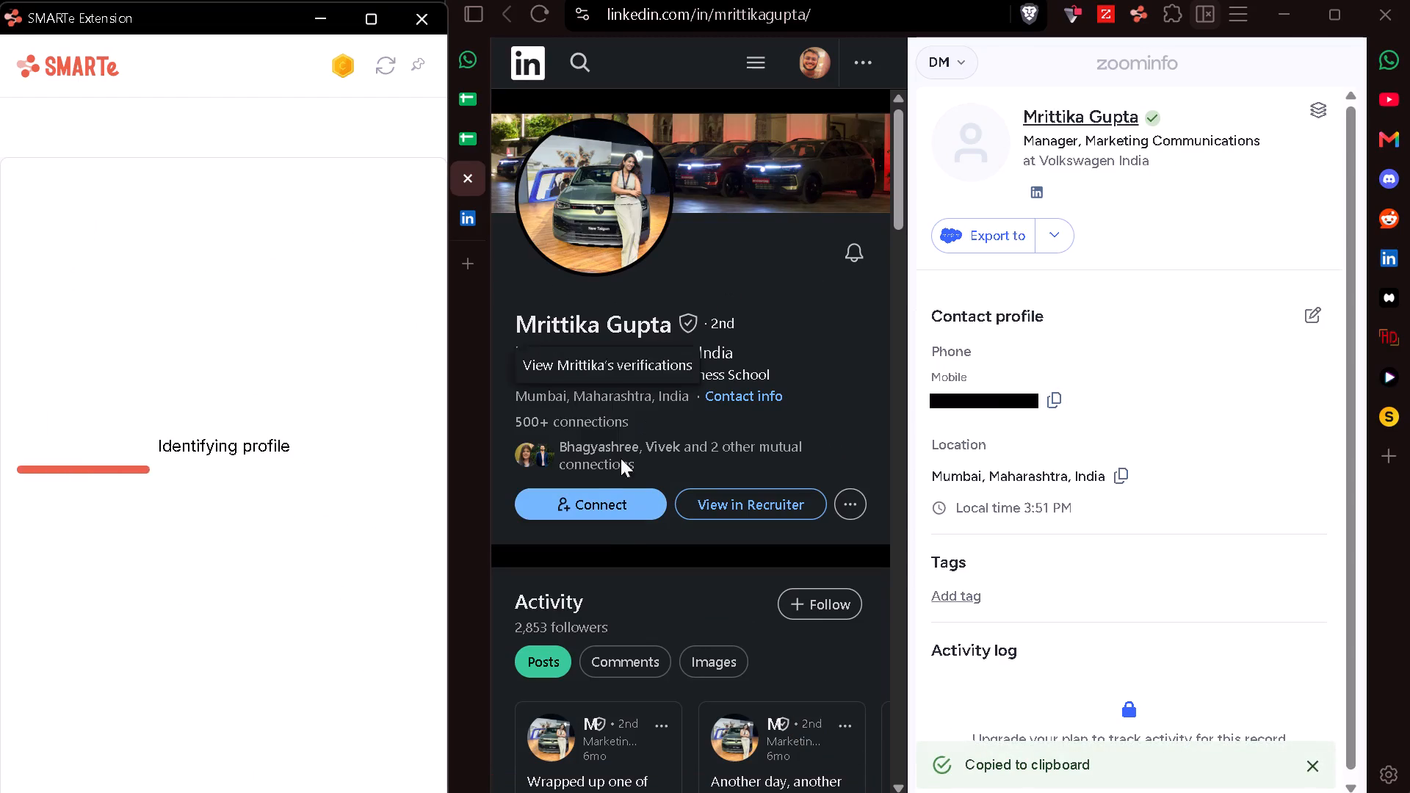
# Send the Marketing Communications Manager a LinkedIn connection request without a note.
pyautogui.click(575, 501)
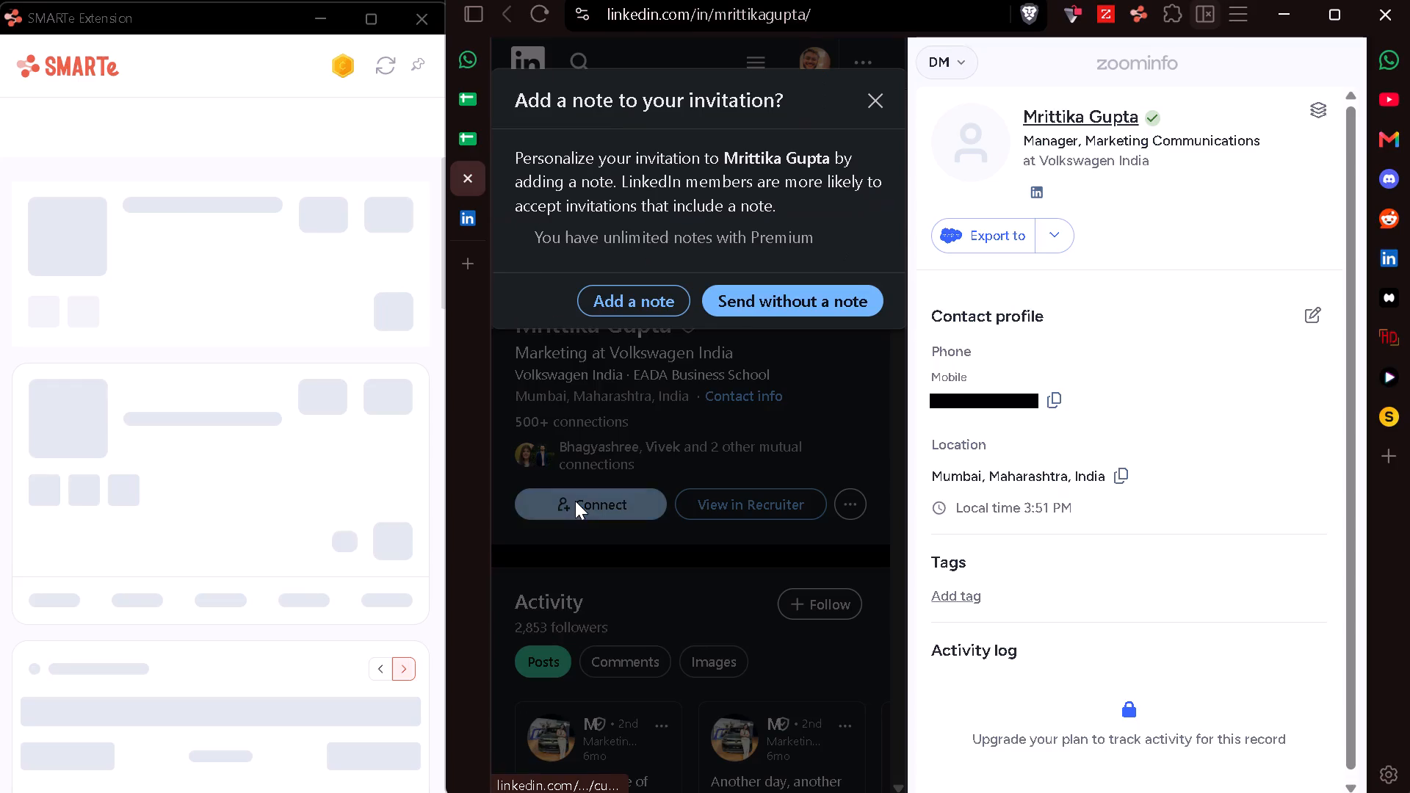
pyautogui.click(742, 297)
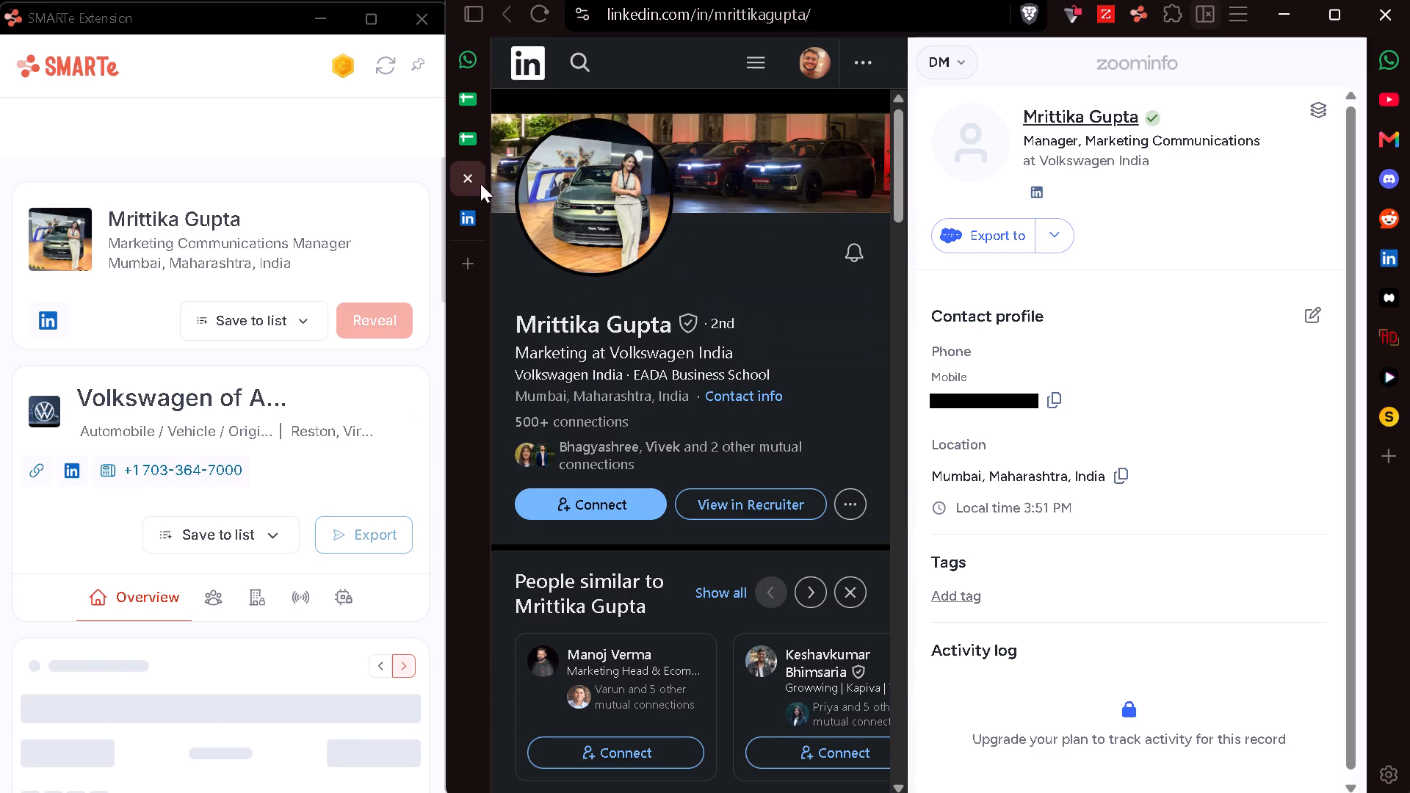
# Paste the copied mobile number into E7 of the Contact Map and edit it into a plain number without the leading equals sign.
pyautogui.click(467, 137)
pyautogui.press('Right')
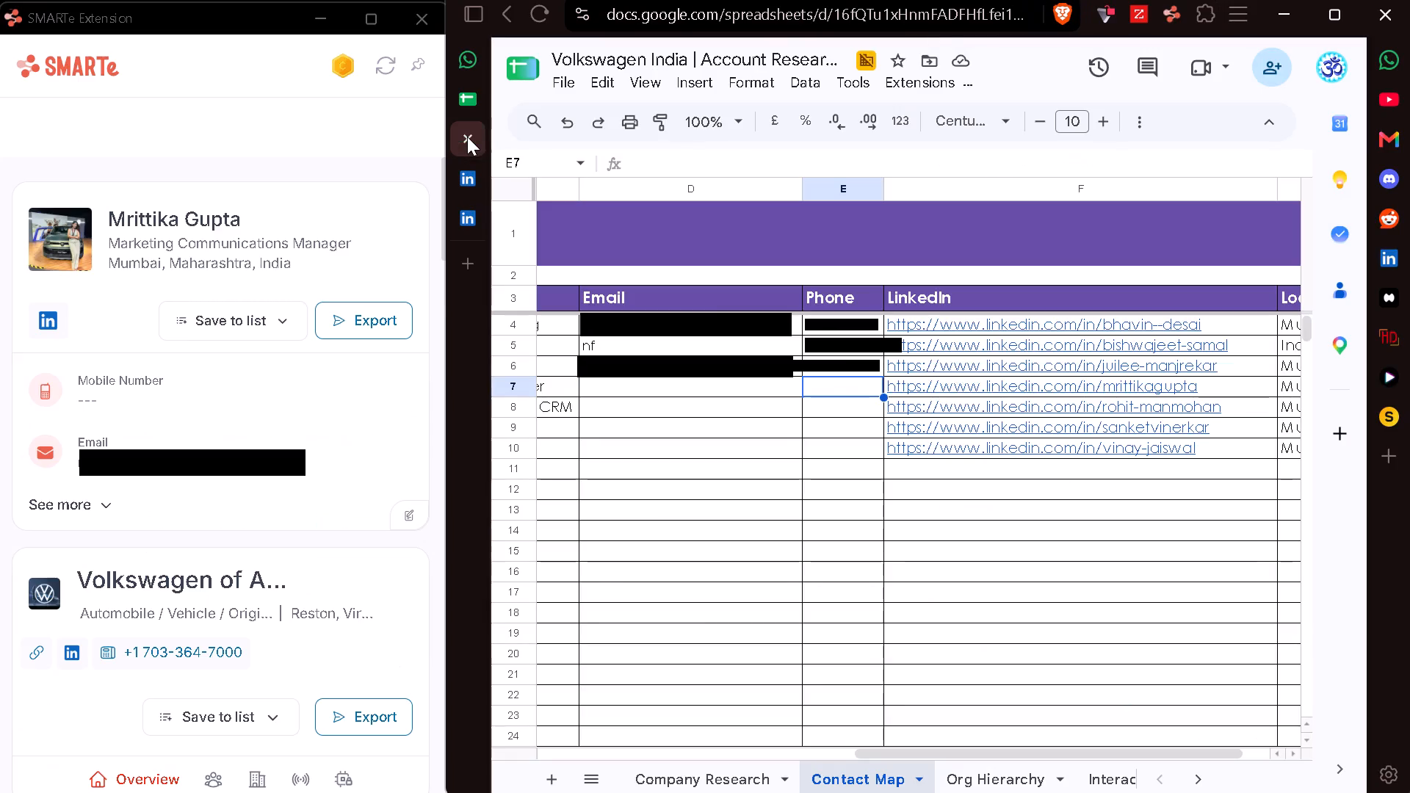
pyautogui.hotkey('ctrl', 'v')
pyautogui.click(656, 154)
pyautogui.press('BackSpace')
pyautogui.press('BackSpace')
pyautogui.press('BackSpace')
pyautogui.press('BackSpace')
pyautogui.press('BackSpace')
pyautogui.press('BackSpace')
pyautogui.press('BackSpace')
pyautogui.press('BackSpace')
pyautogui.press('BackSpace')
pyautogui.press('BackSpace')
pyautogui.press('BackSpace')
pyautogui.press('BackSpace')
pyautogui.press('BackSpace')
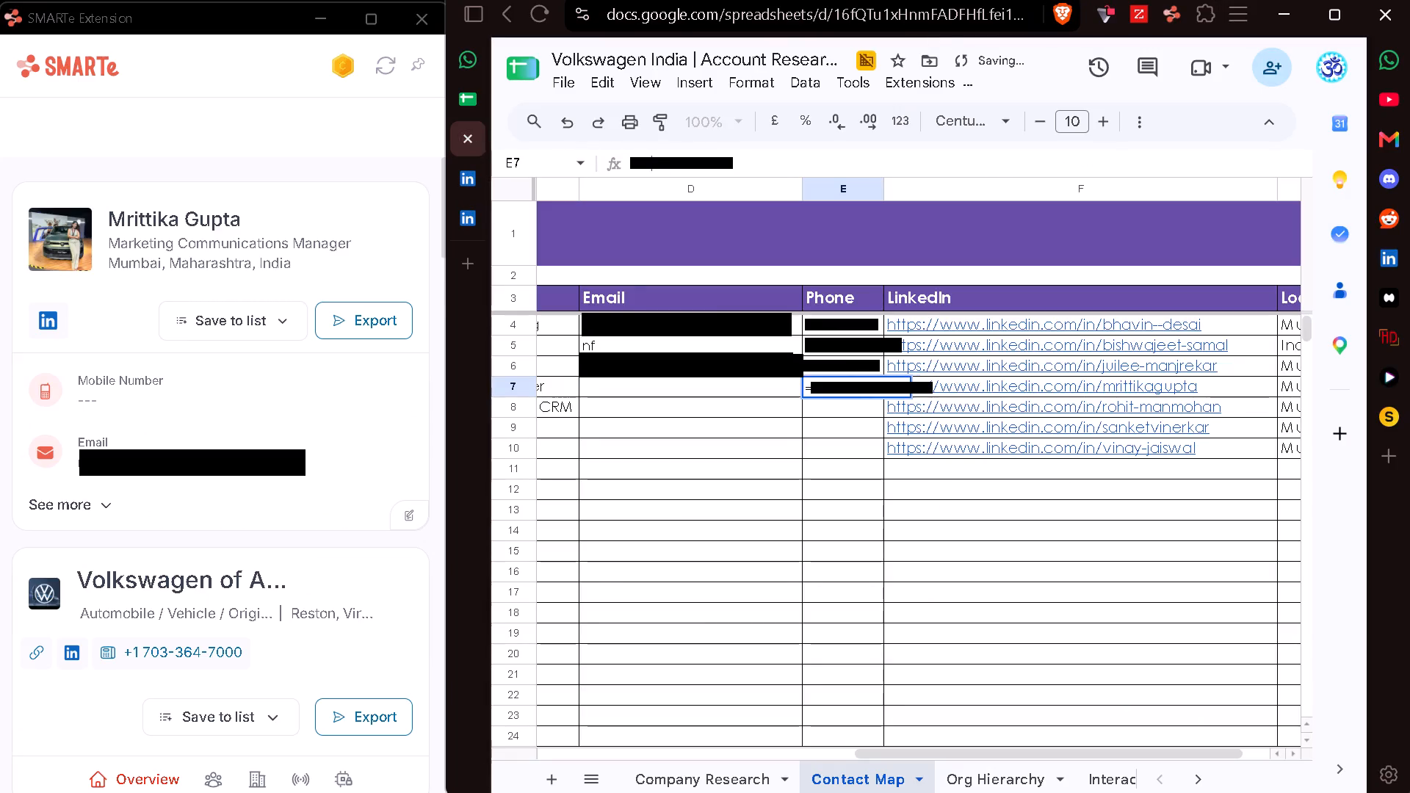
# Copy the Marketing Communications Manager's revealed email from SMARTe into D7 and close the open LinkedIn profiles.
pyautogui.click(324, 462)
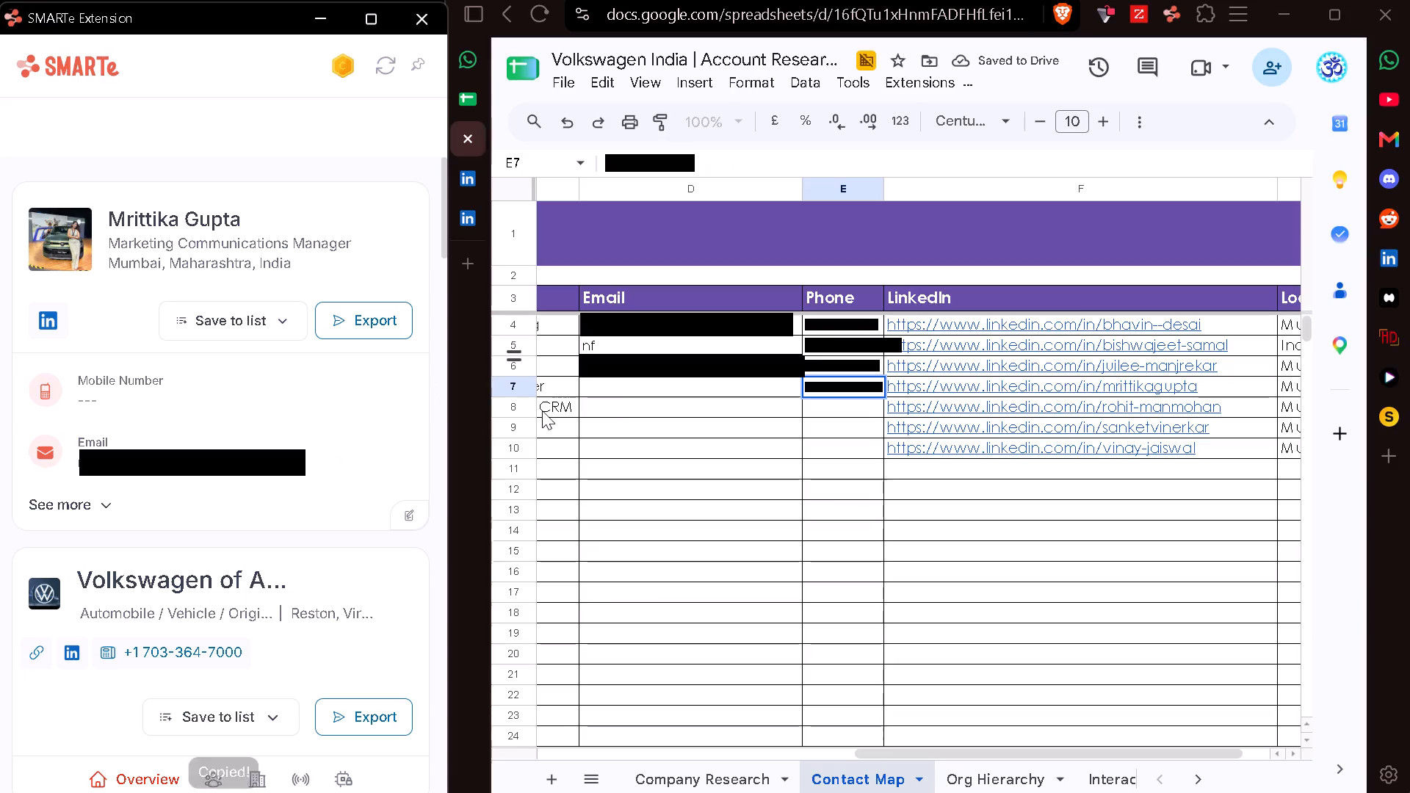
pyautogui.click(625, 395)
pyautogui.hotkey('ctrl', 'v')
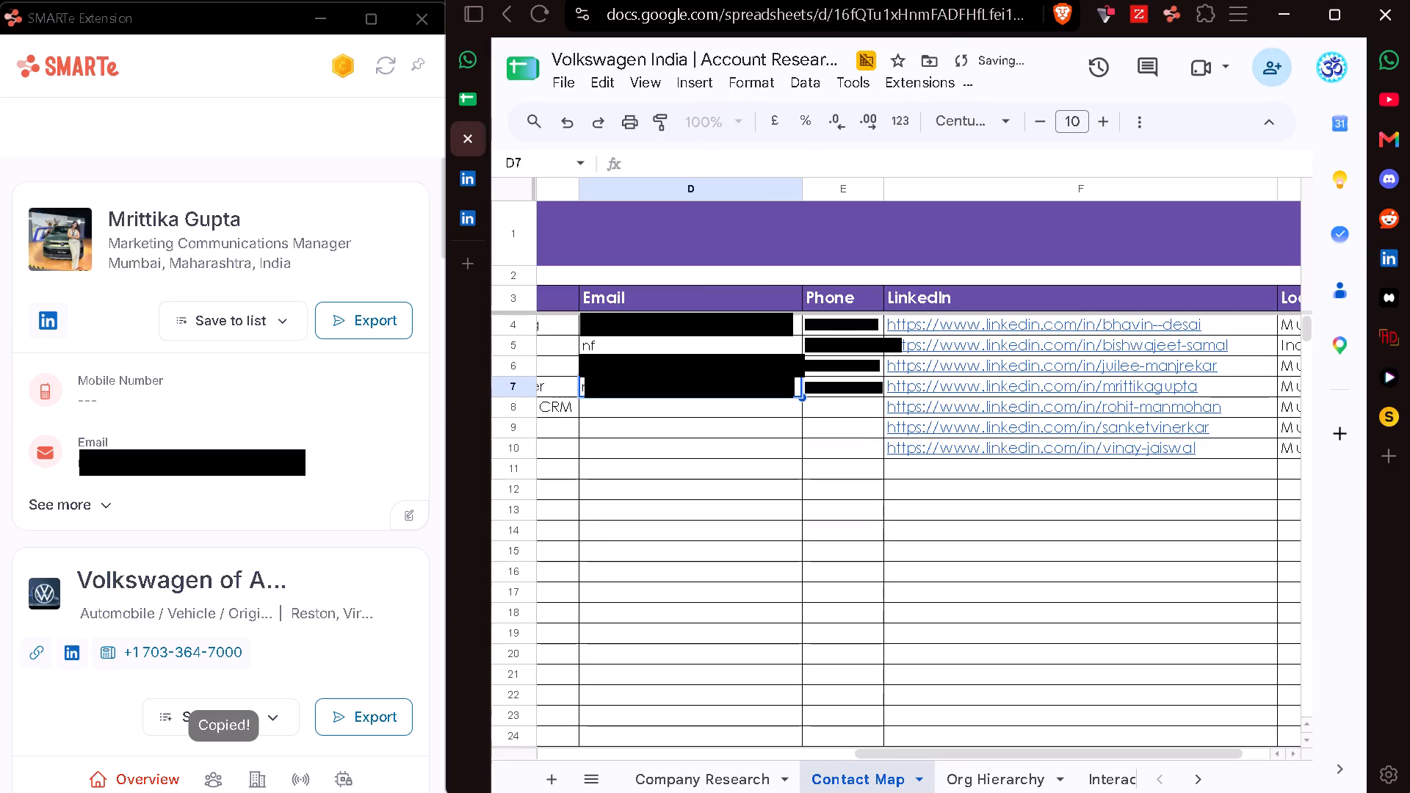
pyautogui.click(628, 416)
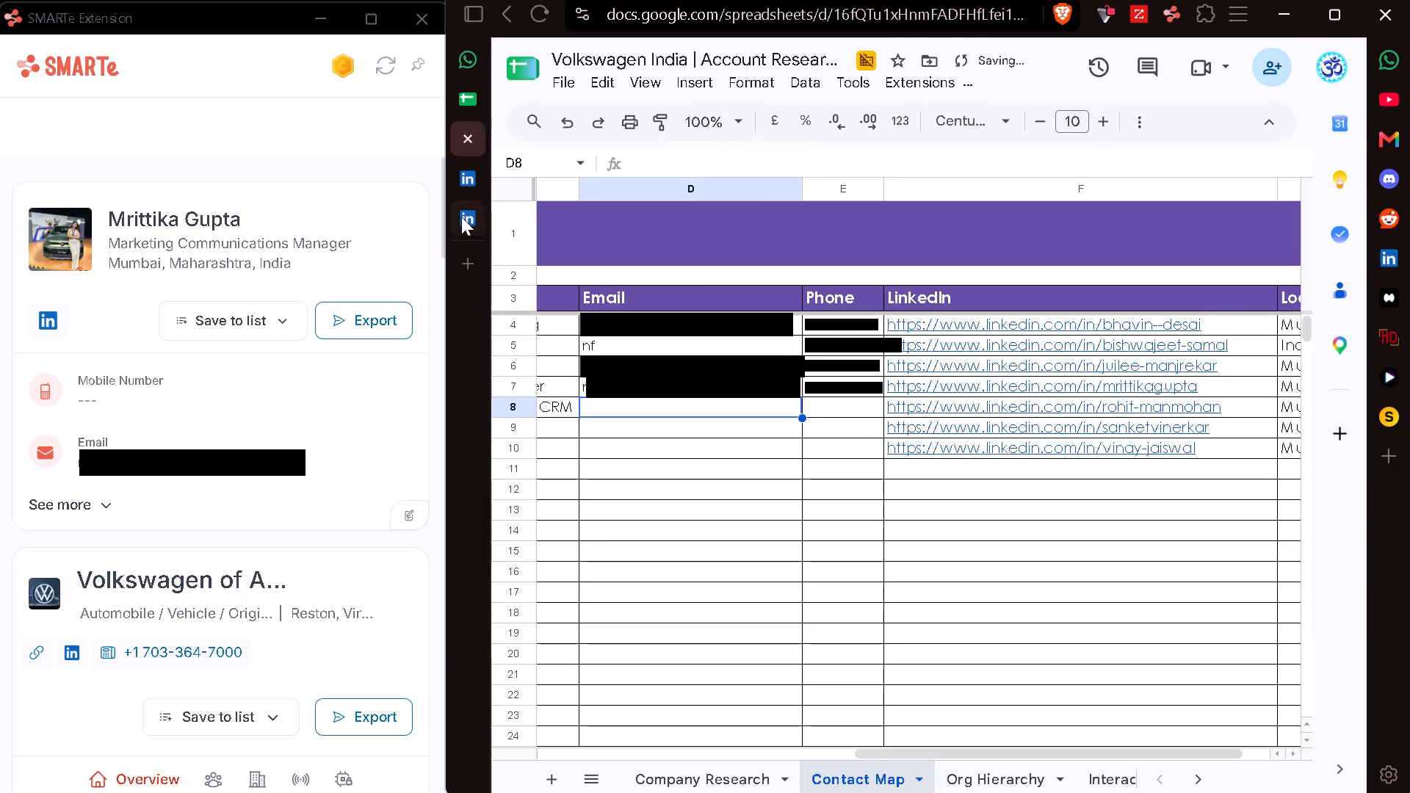
pyautogui.doubleClick(461, 217)
pyautogui.click(466, 182)
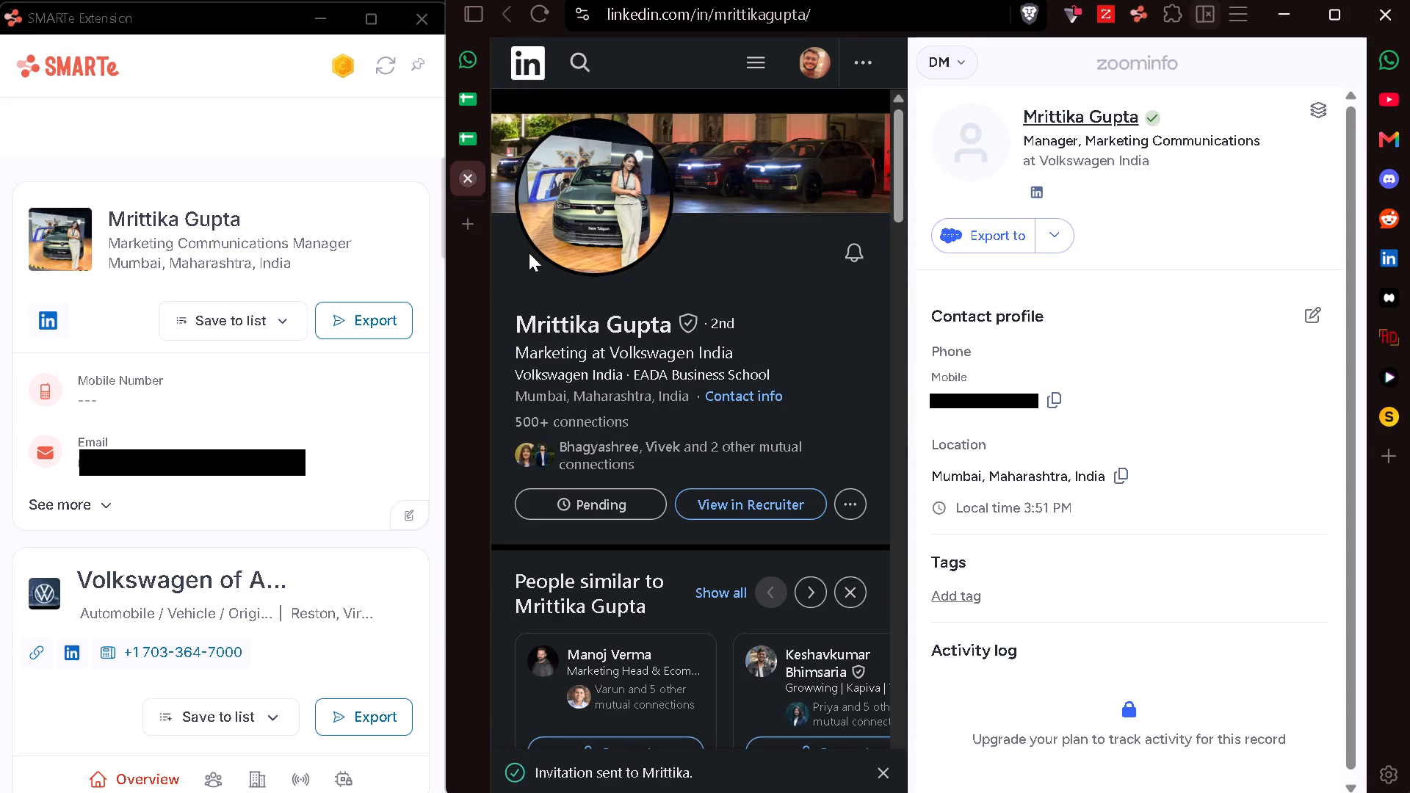
# Open the LinkedIn profile linked in F8, copy the mobile number from ZoomInfo, reveal the contact in SMARTe, and return to the Contact Map.
pyautogui.click(1017, 441)
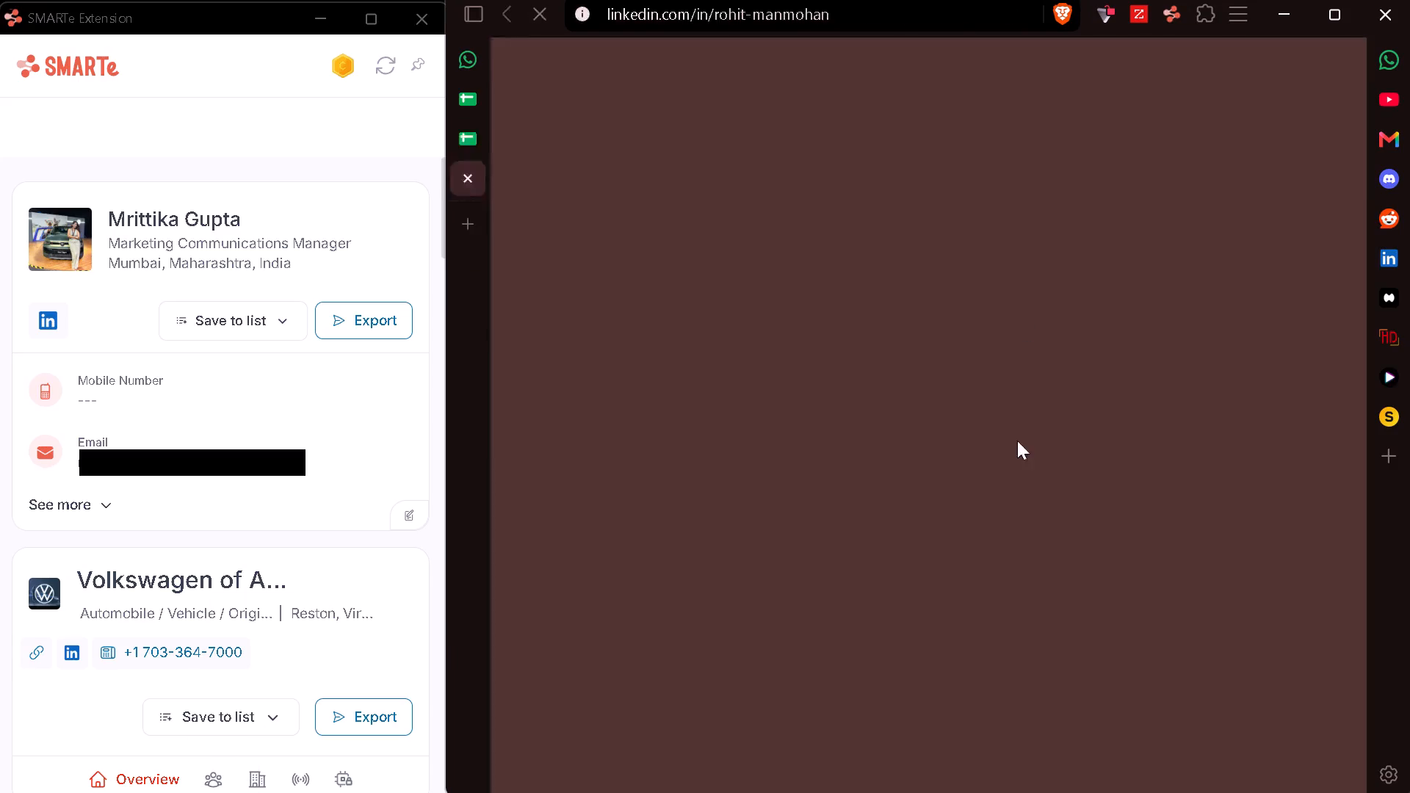
pyautogui.click(1127, 21)
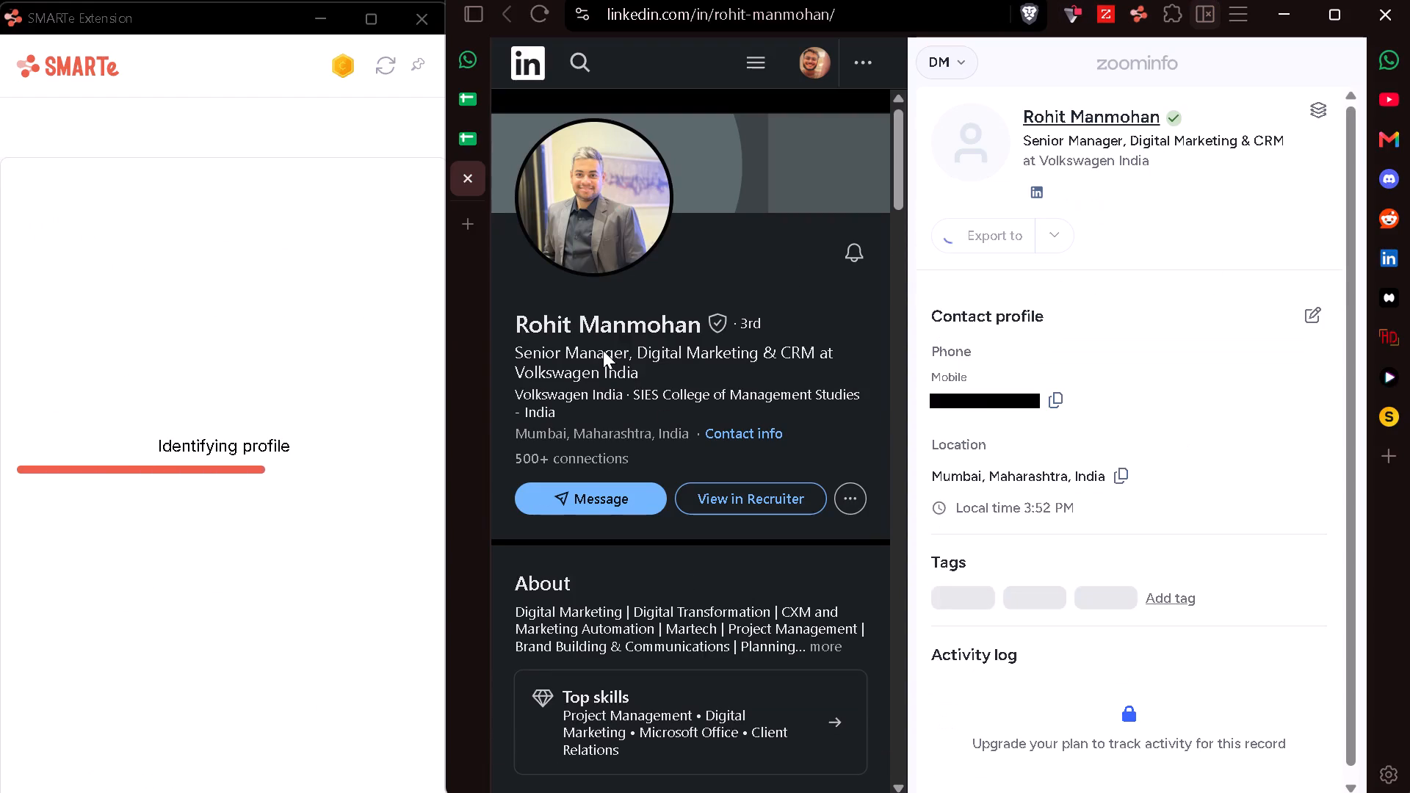
pyautogui.click(1062, 398)
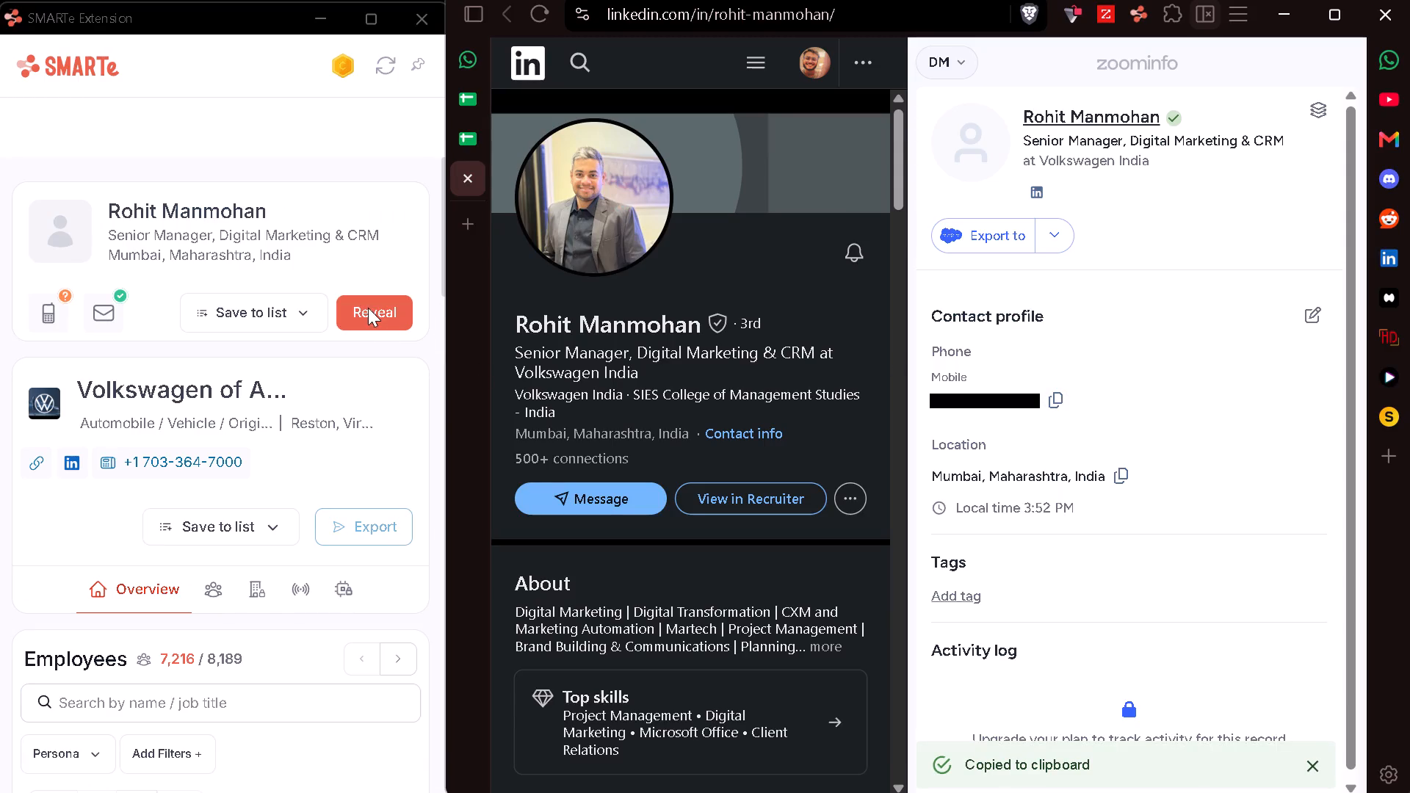
pyautogui.click(368, 308)
pyautogui.click(467, 126)
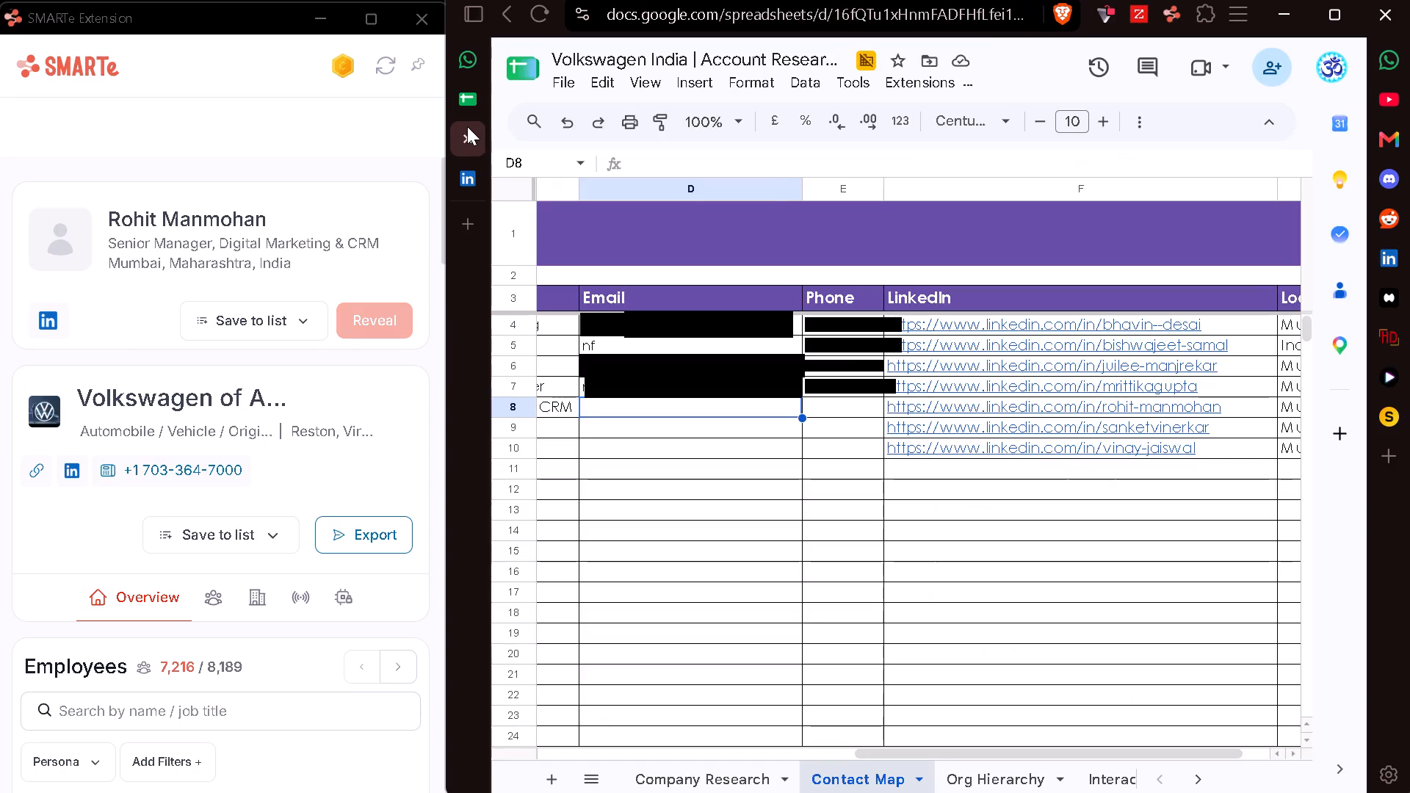
# Paste the copied mobile number into E8 of the Contact Map and strip its leading characters to leave a plain number.
pyautogui.press('Right')
pyautogui.hotkey('ctrl', 'v')
pyautogui.click(657, 165)
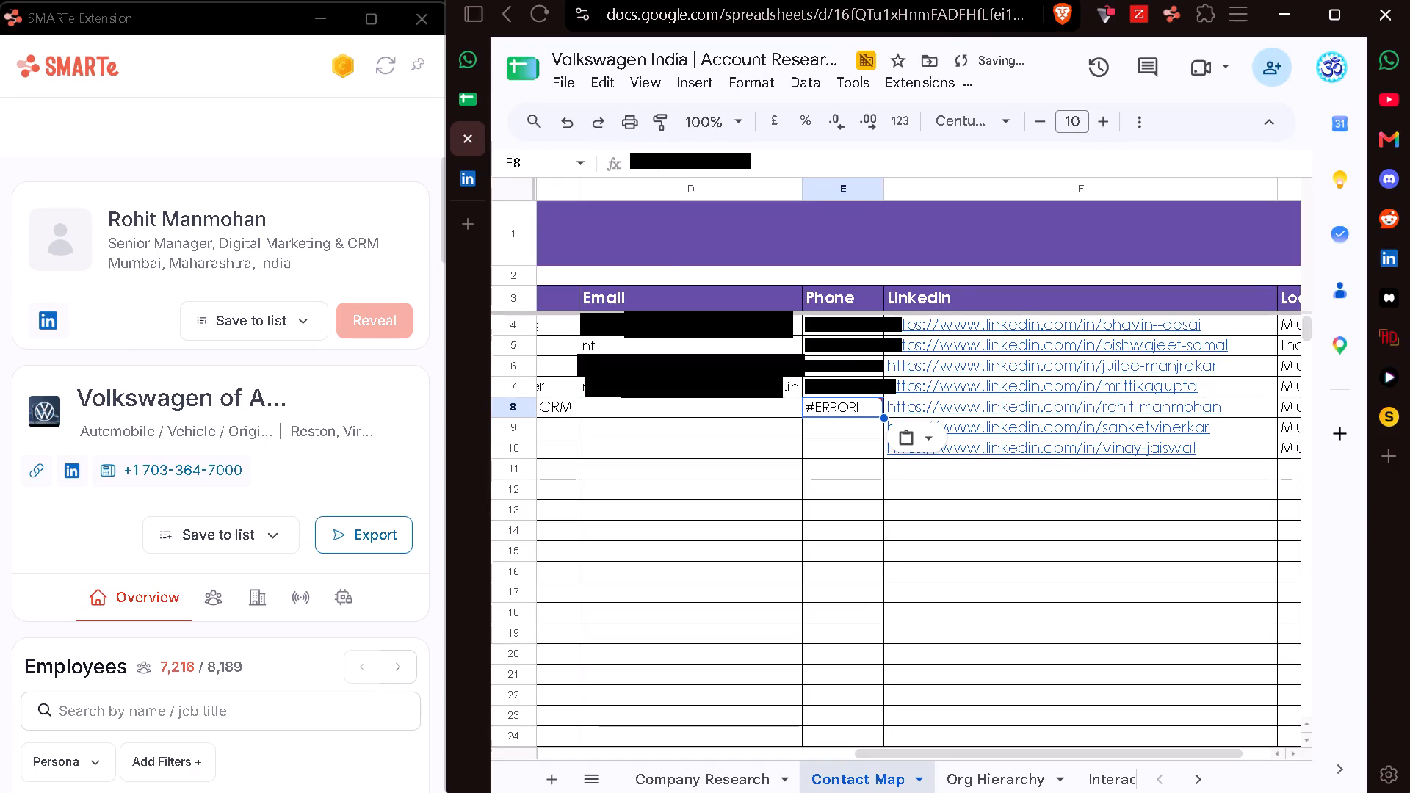
pyautogui.press('BackSpace')
pyautogui.press('BackSpace')
pyautogui.press('BackSpace')
pyautogui.press('BackSpace')
pyautogui.press('BackSpace')
pyautogui.press('BackSpace')
pyautogui.press('BackSpace')
pyautogui.press('BackSpace')
pyautogui.press('BackSpace')
pyautogui.press('BackSpace')
pyautogui.click(642, 399)
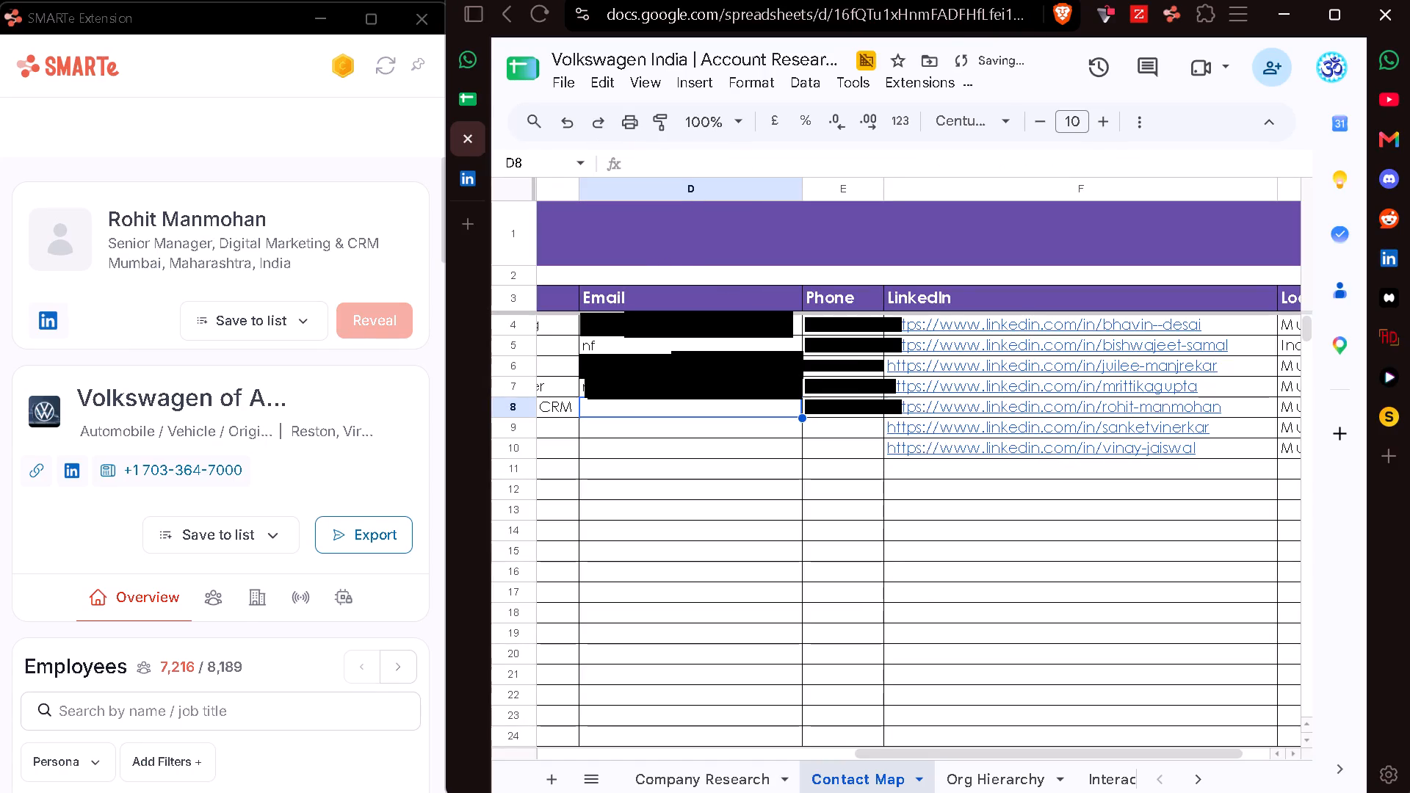
# Examine the Volkswagen employee list and firmographics in SMARTe, returning to the contact's details at the top.
pyautogui.scroll(2, 274, 430)
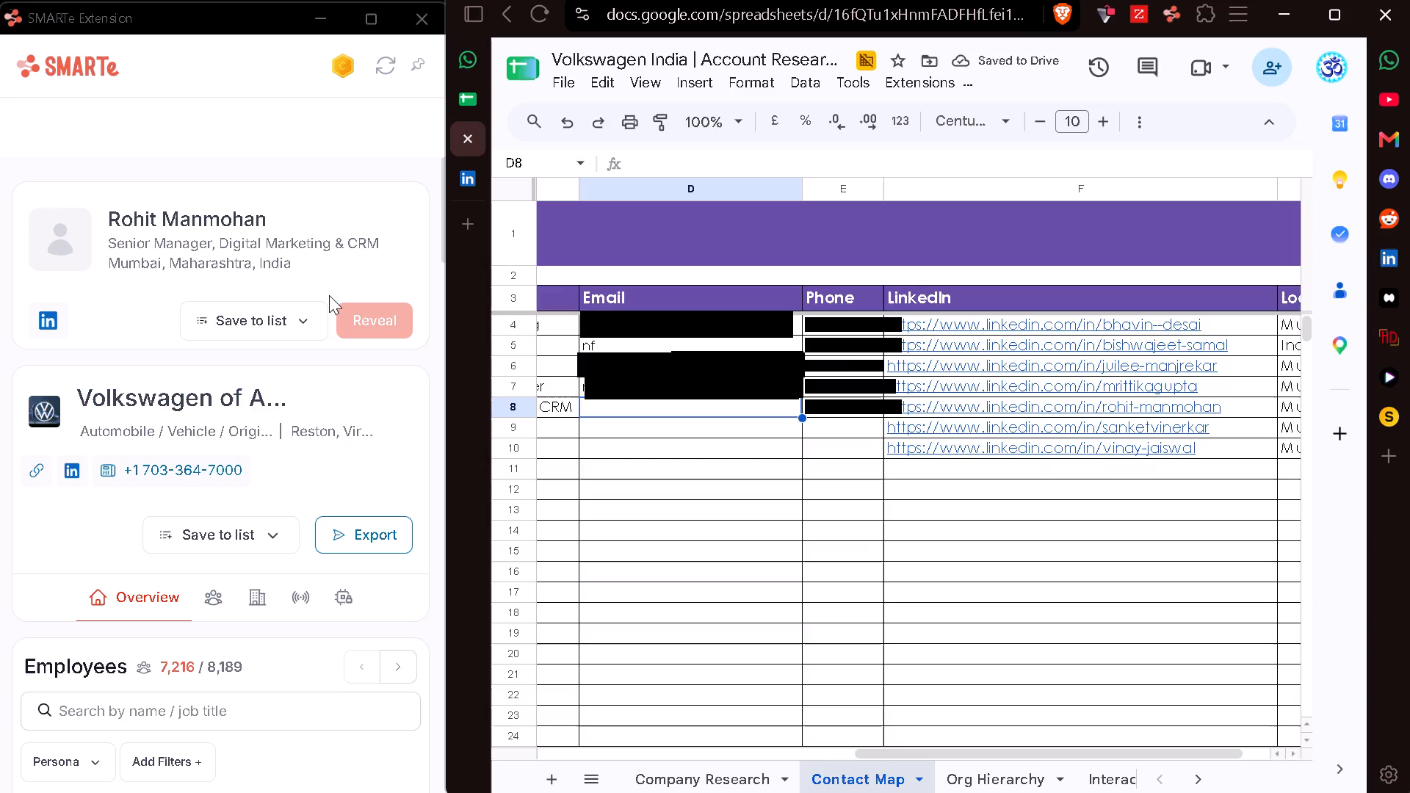
pyautogui.scroll(-1, 211, 525)
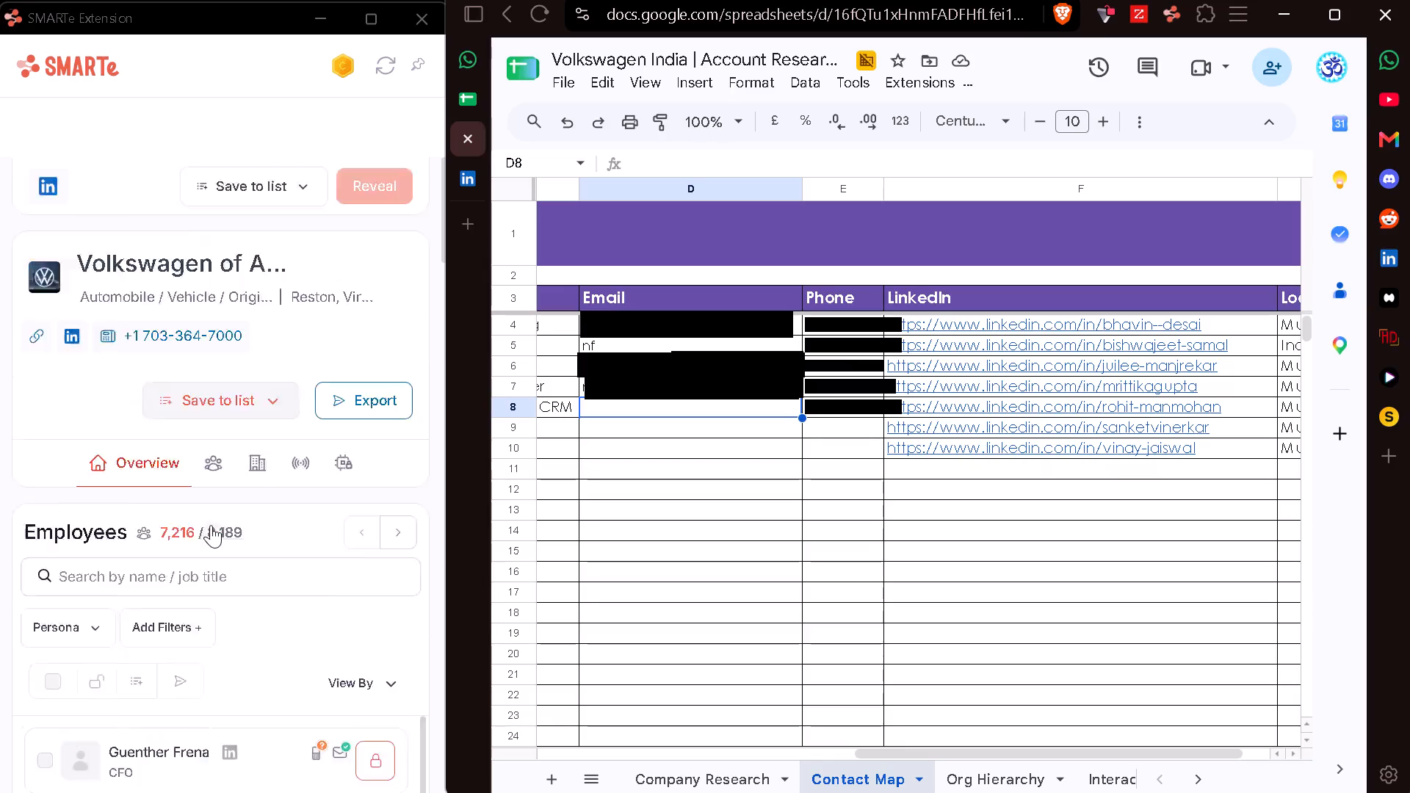
pyautogui.scroll(-2, 211, 525)
pyautogui.scroll(1, 211, 525)
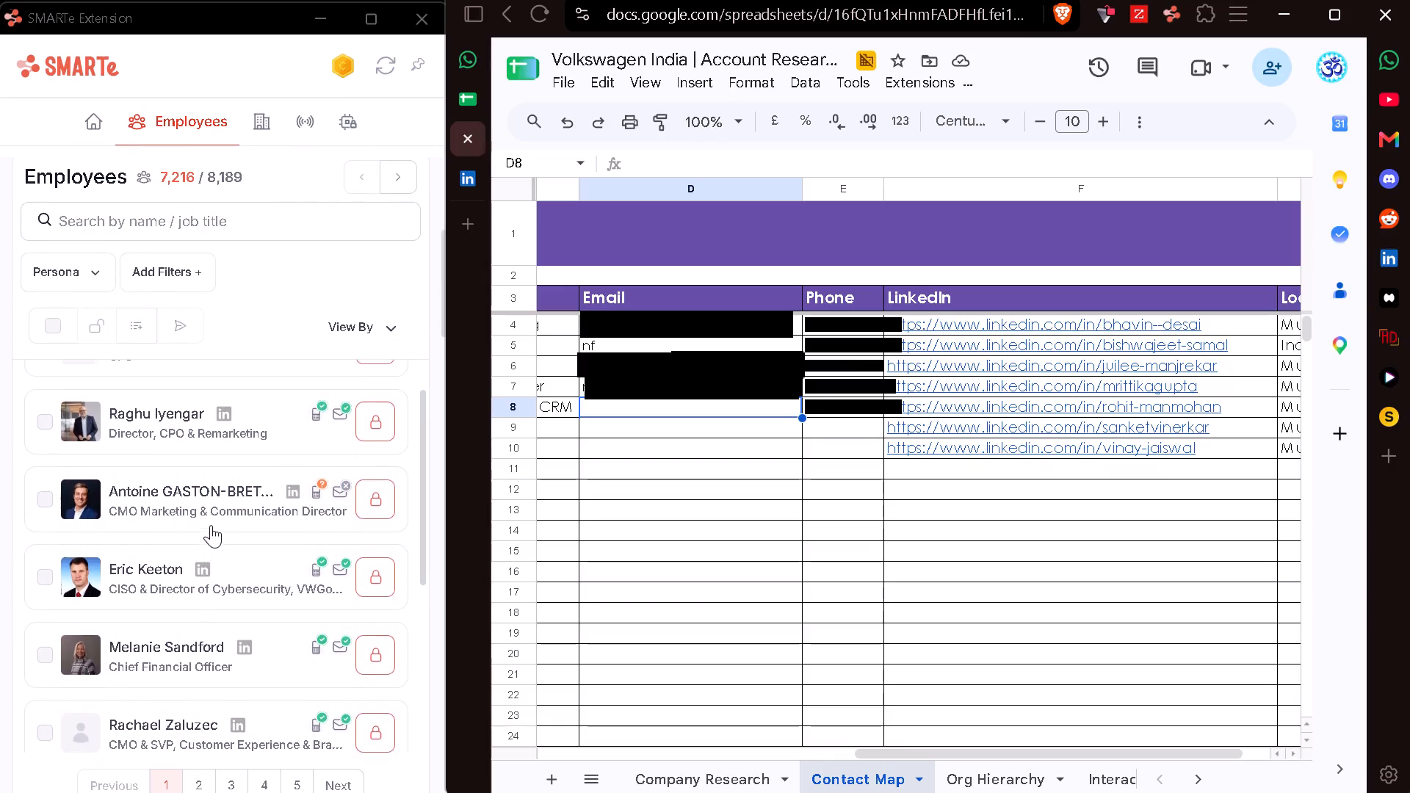
pyautogui.scroll(6, 211, 525)
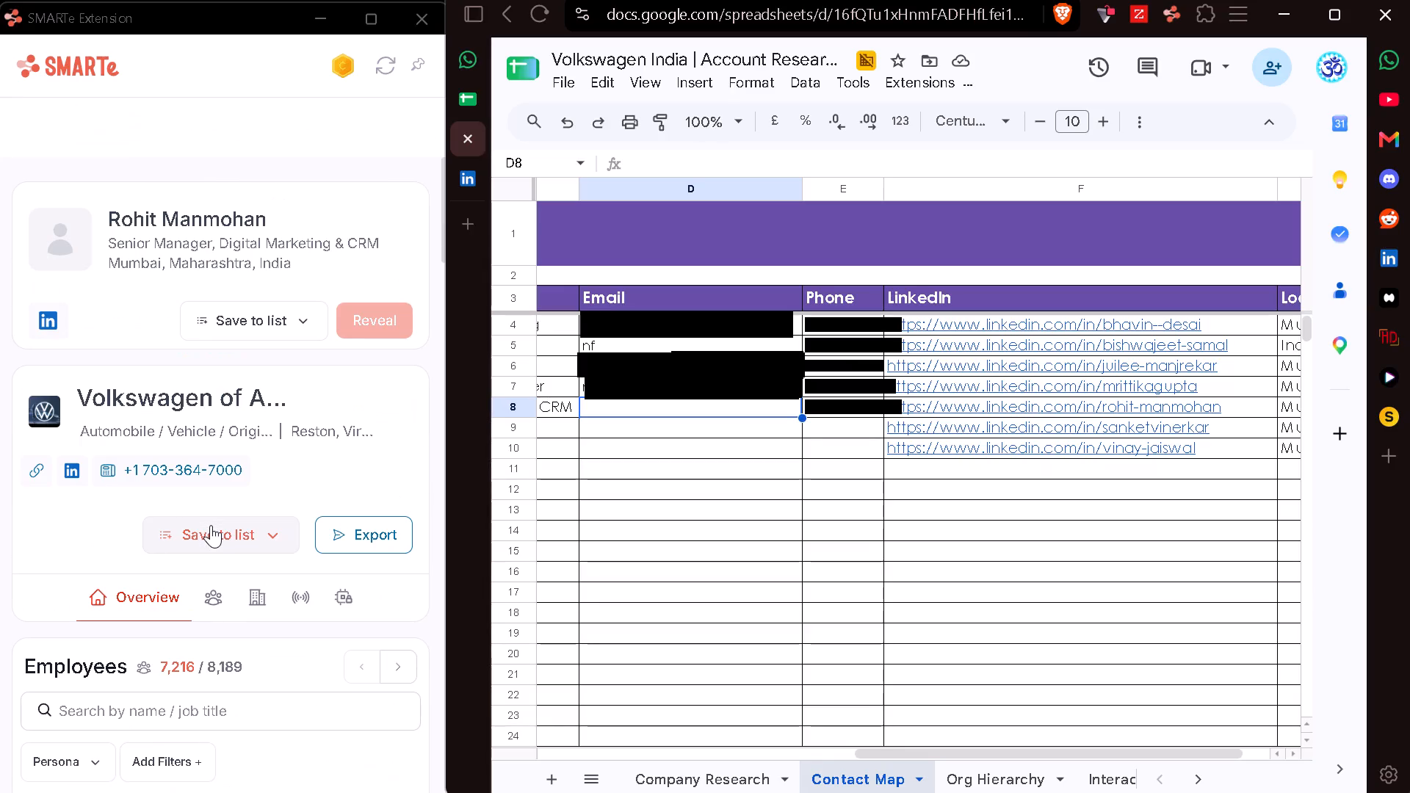
pyautogui.scroll(-6, 211, 525)
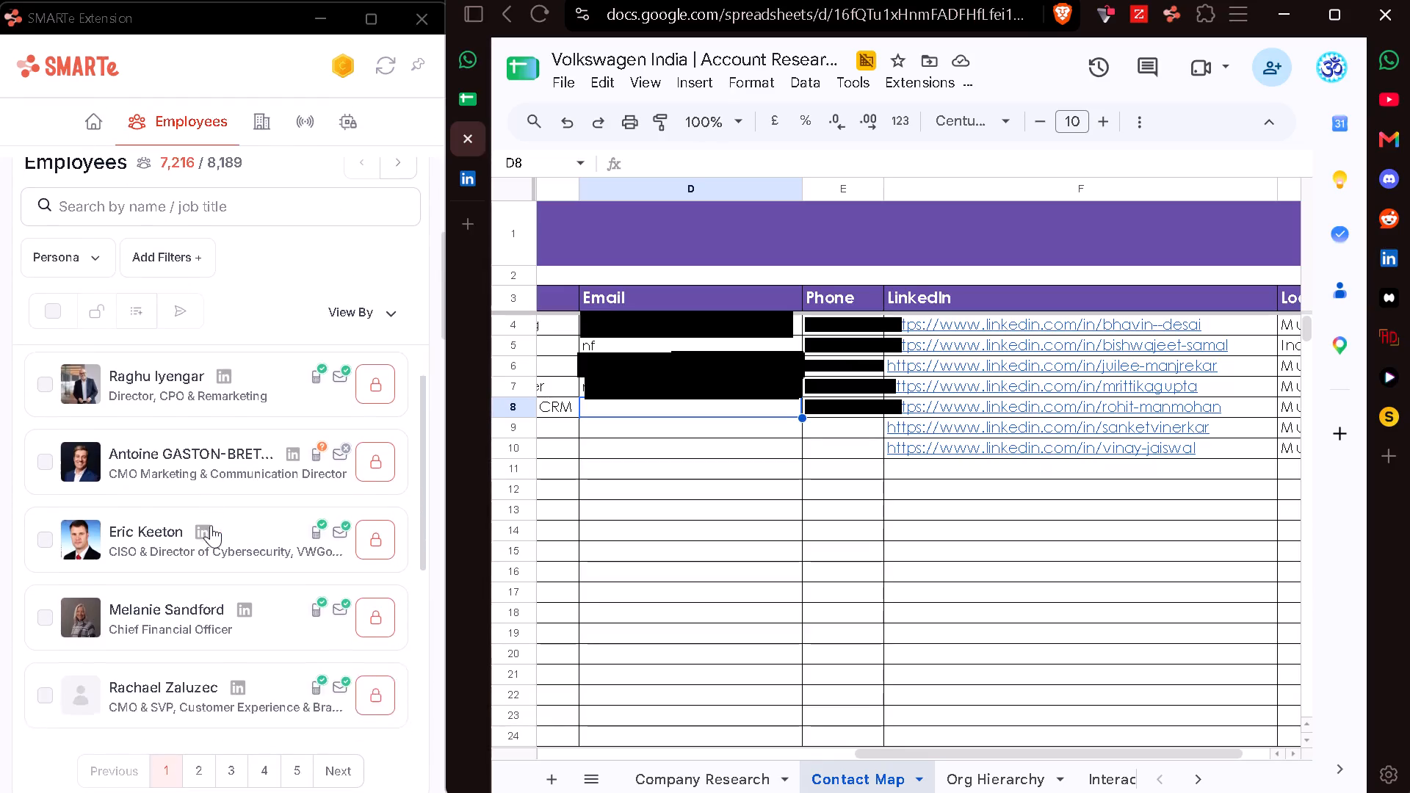
pyautogui.scroll(-1, 211, 525)
pyautogui.scroll(8, 211, 525)
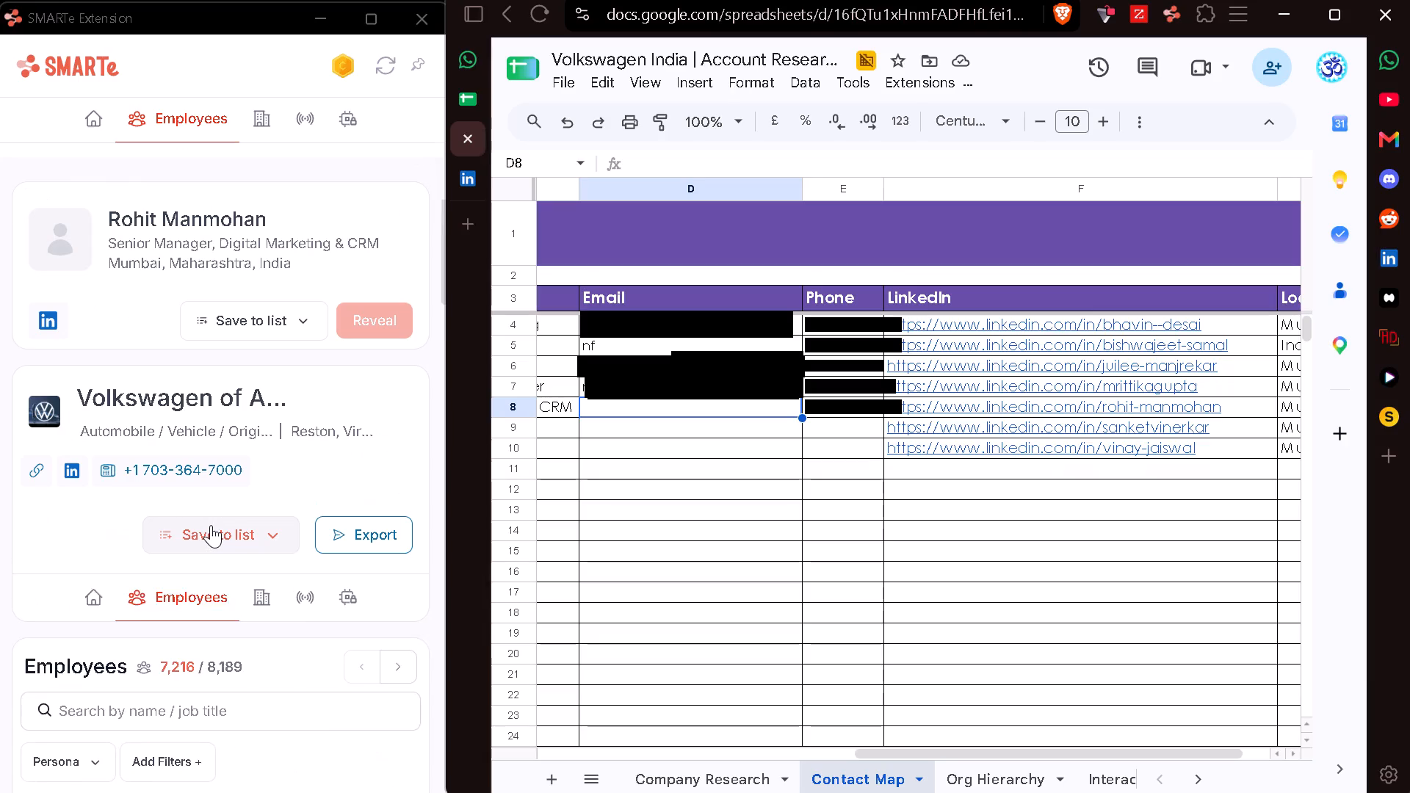
pyautogui.scroll(-6, 0, 612)
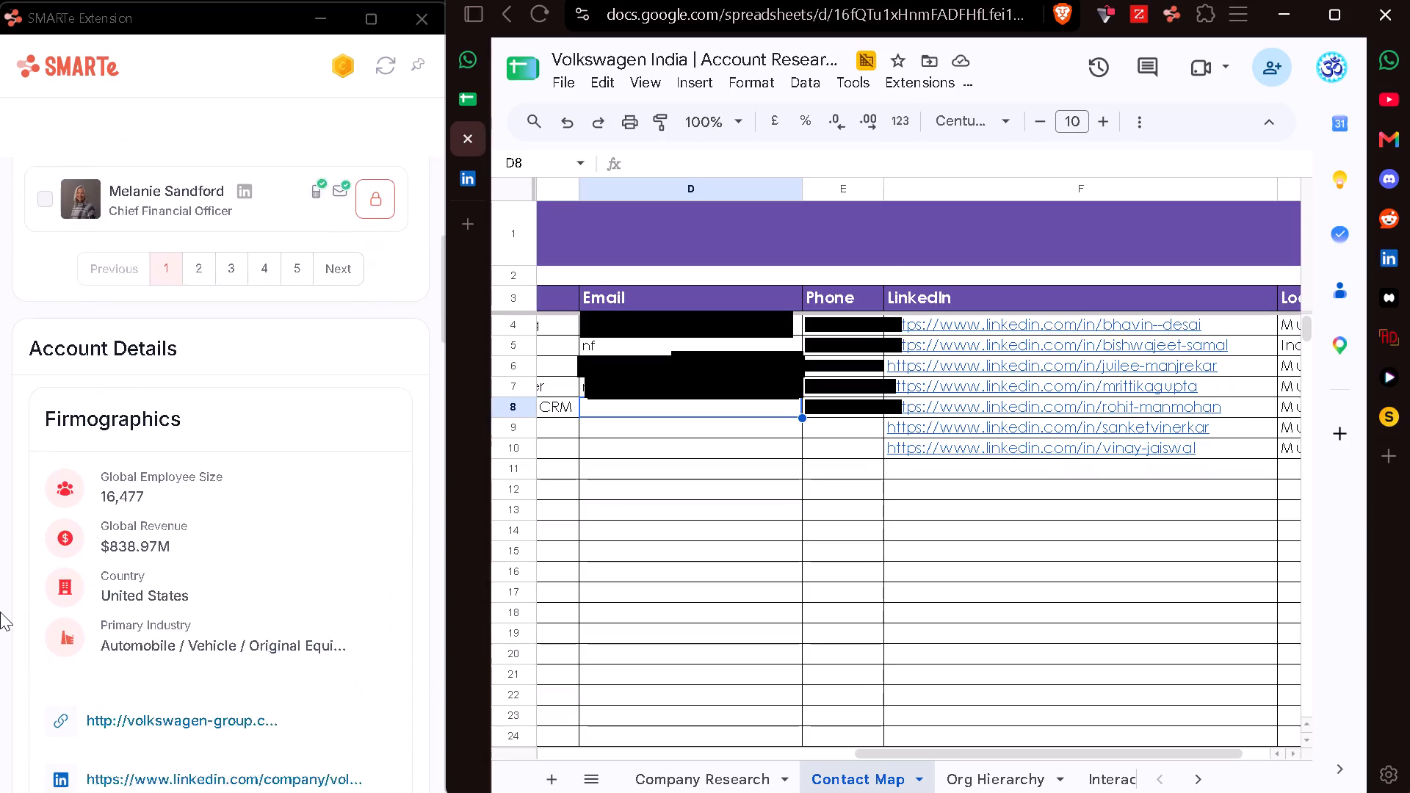
pyautogui.scroll(-1, 0, 612)
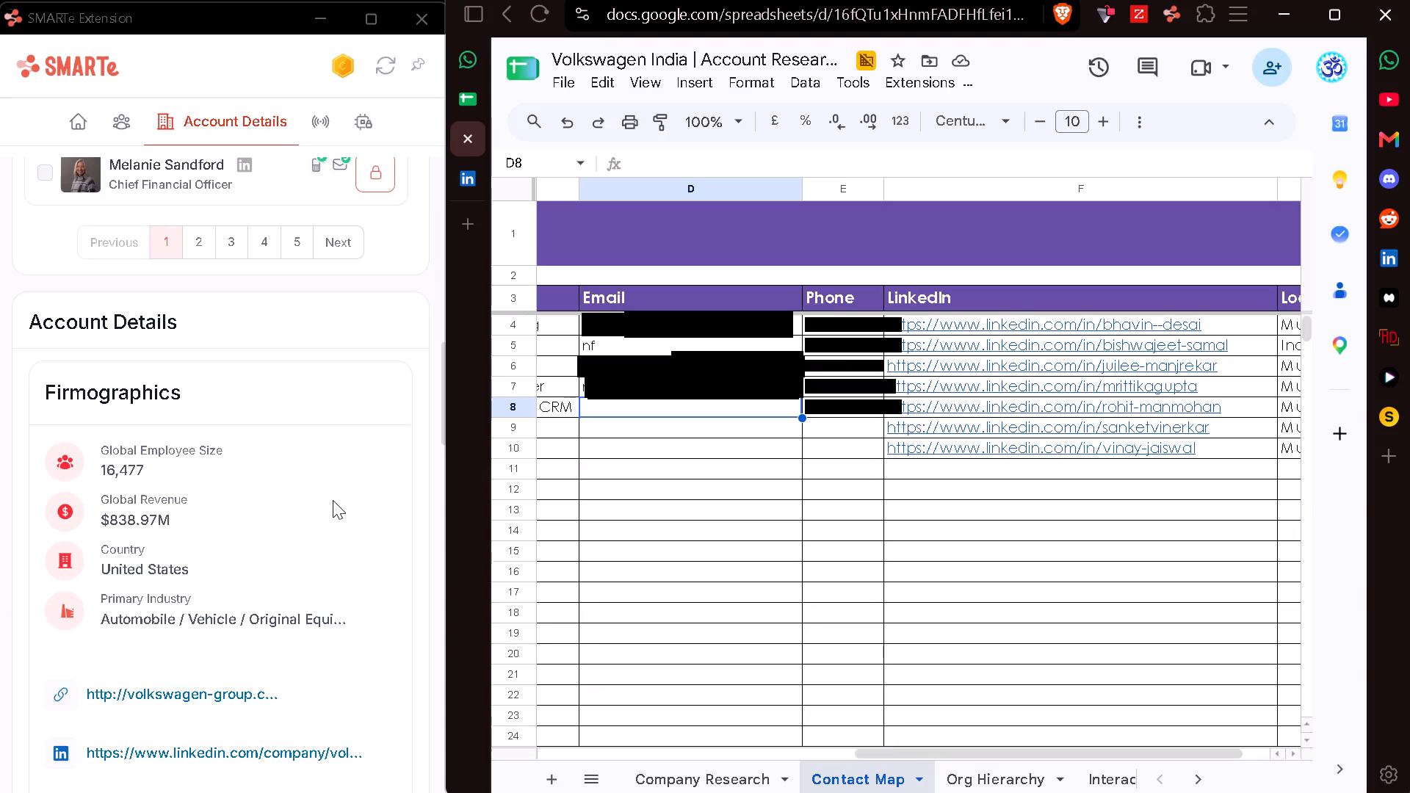
pyautogui.scroll(11, 333, 500)
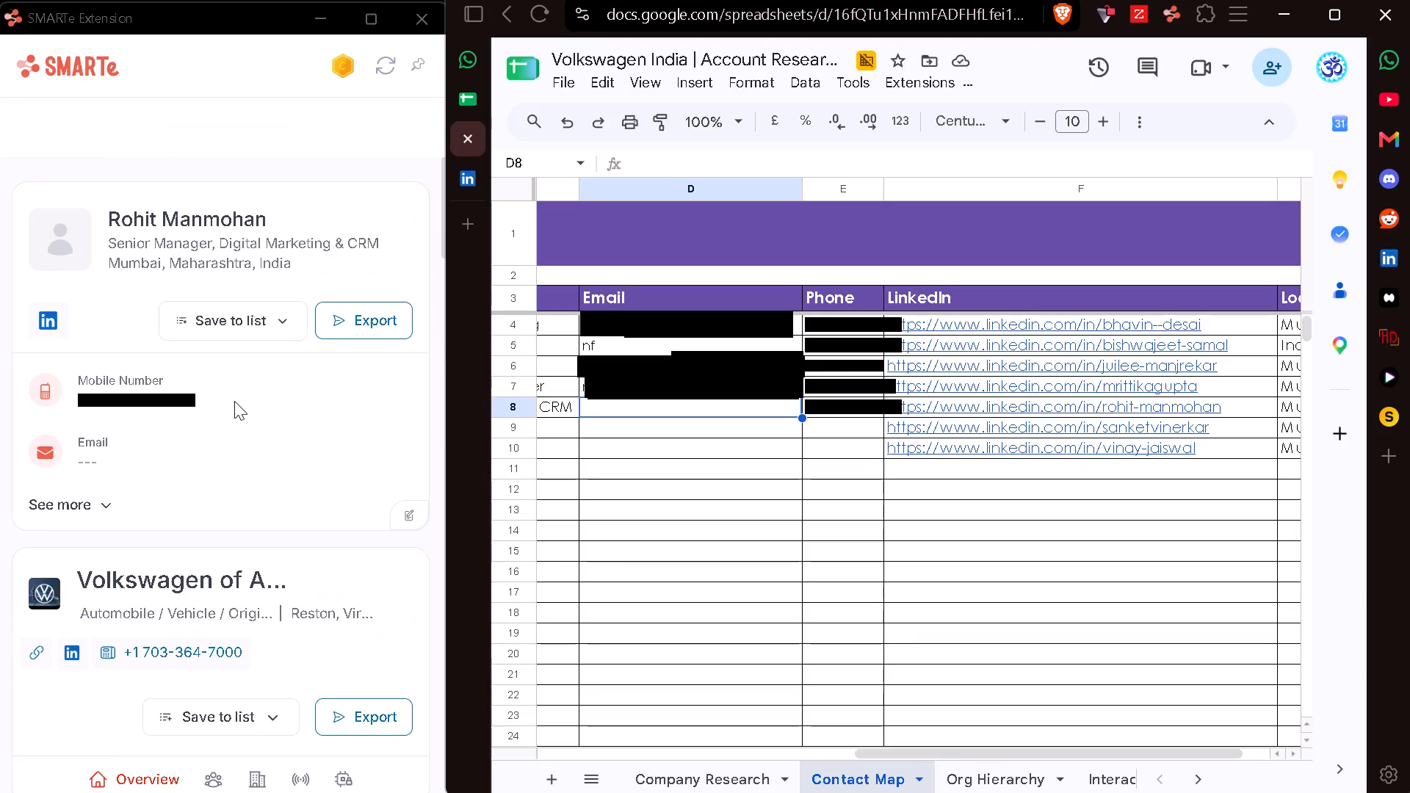
# Enter nf in D8 as the email of the Senior Manager, Digital Marketing & CRM.
pyautogui.click(222, 394)
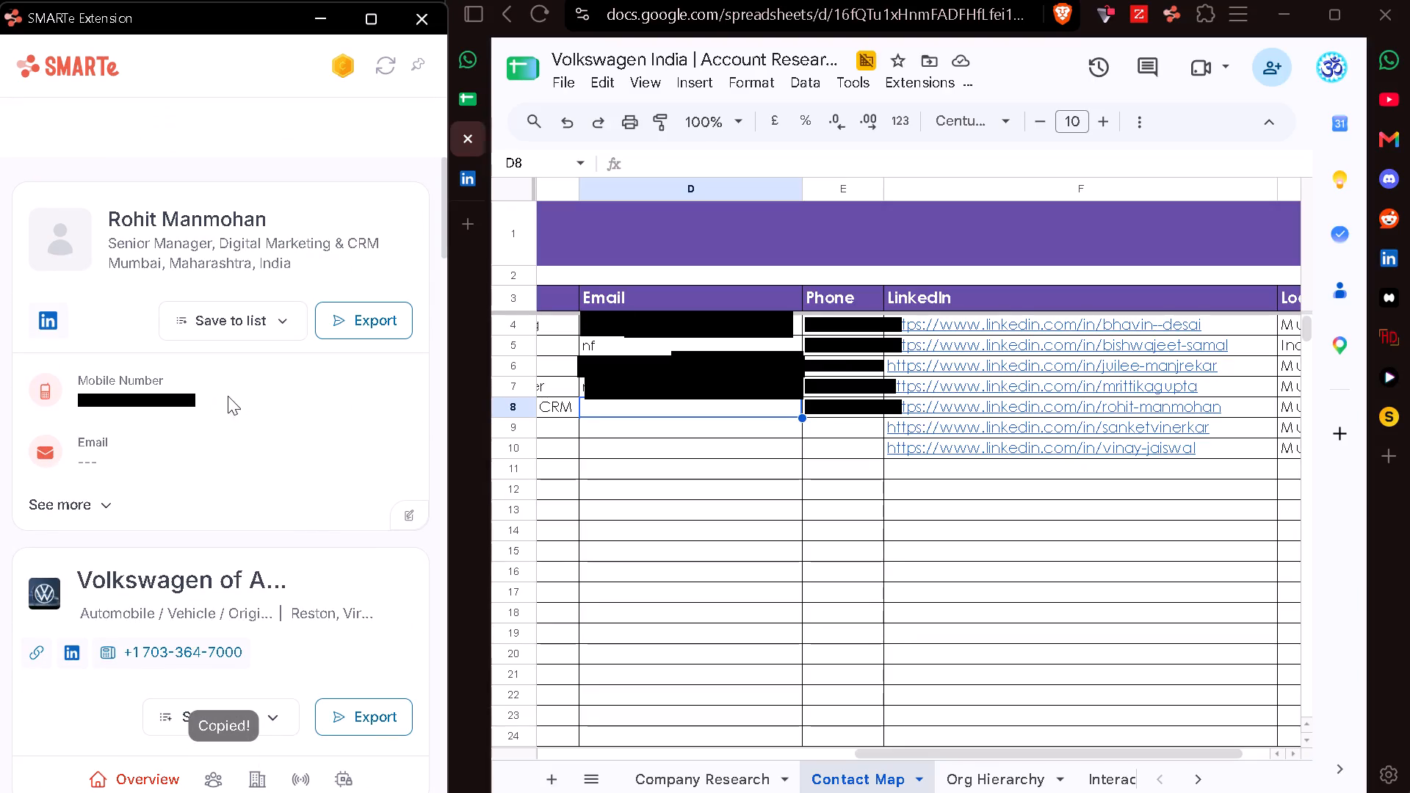
pyautogui.click(685, 406)
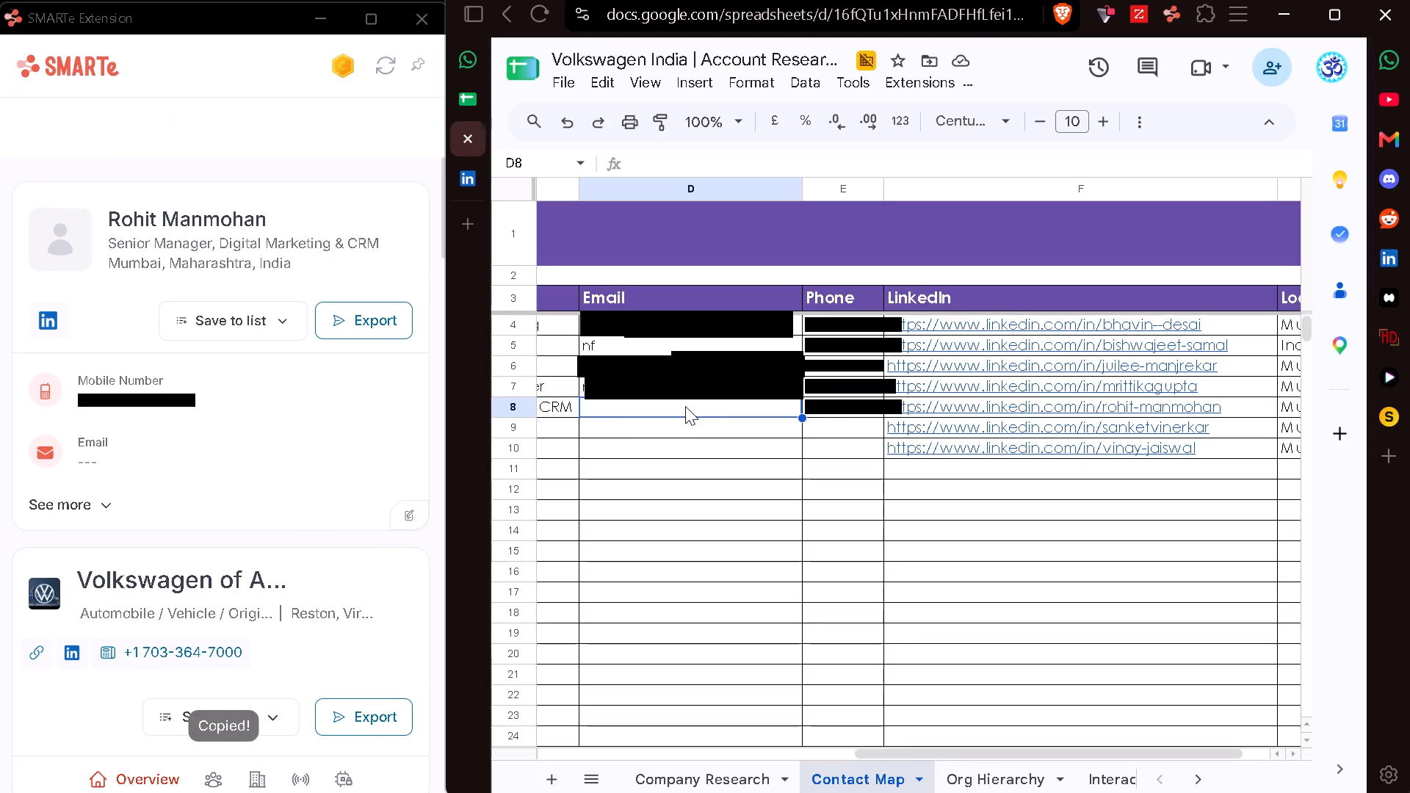
pyautogui.write('nf')
pyautogui.press('Down')
# Consult the firmographics in SMARTe and set Volkswagen India's revenue in G109 of the AR Master Sheet to $838.87M.
pyautogui.scroll(-2, 109, 598)
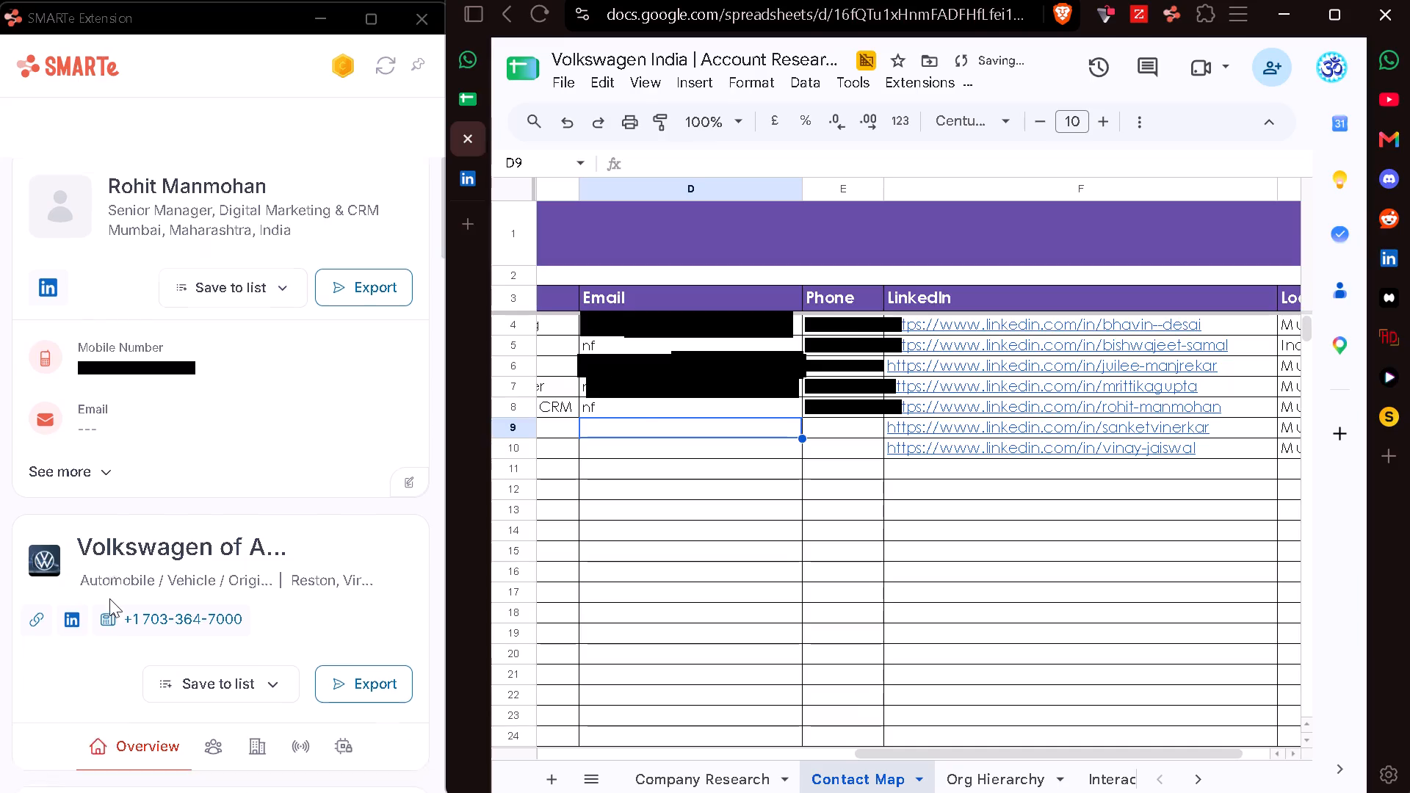
pyautogui.scroll(-11, 109, 598)
pyautogui.scroll(-4, 134, 699)
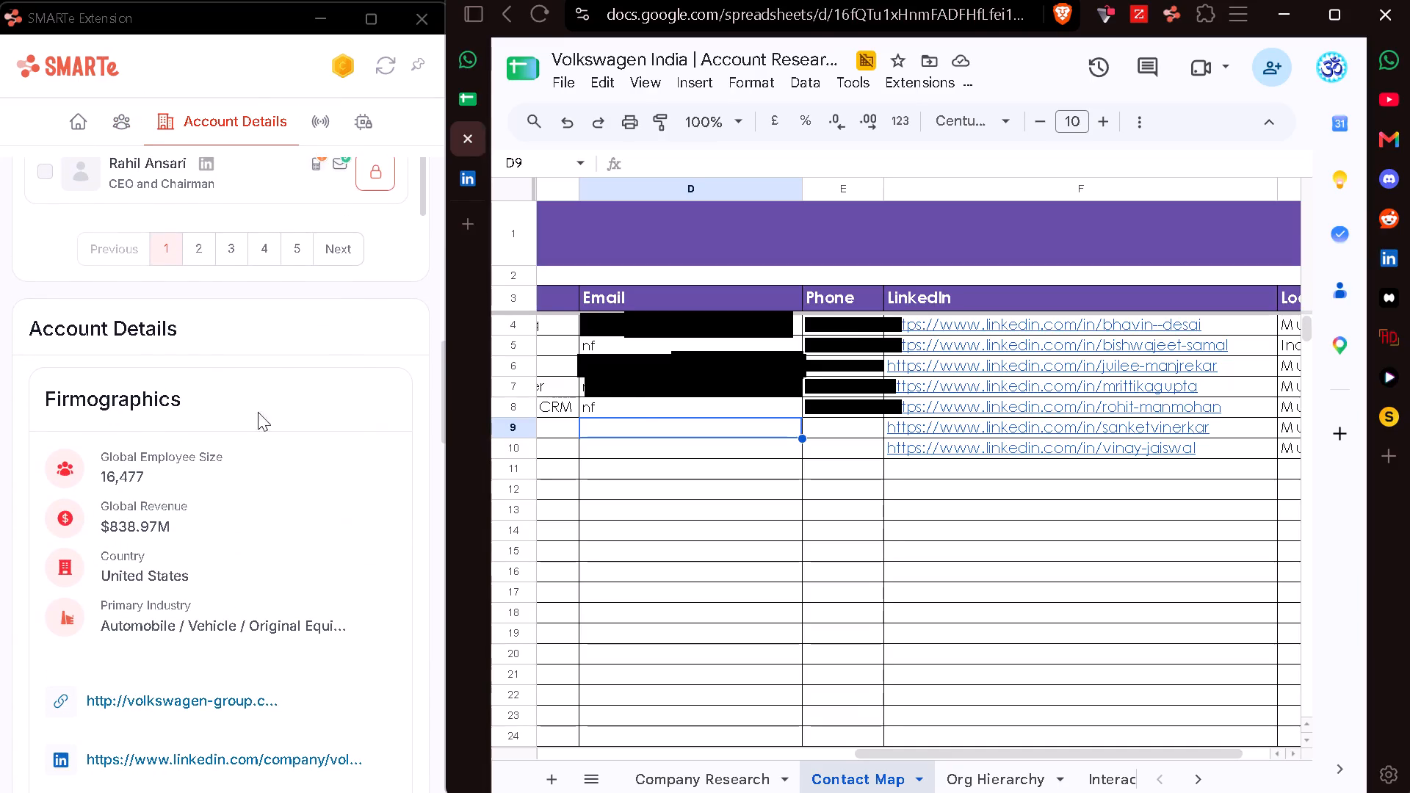
pyautogui.click(474, 109)
pyautogui.hscroll(-2, 1063, 344)
pyautogui.click(1016, 315)
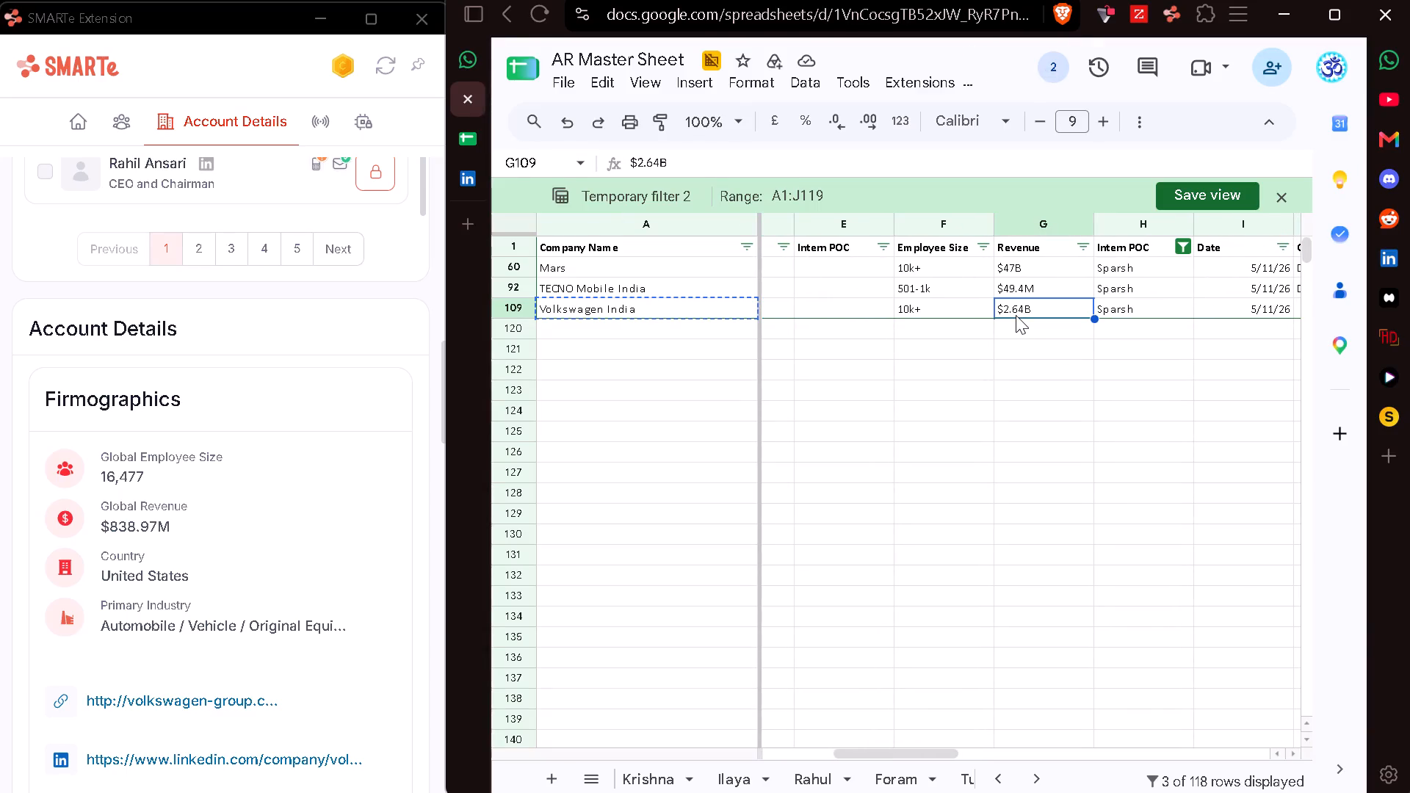
pyautogui.press('BackSpace')
pyautogui.hotkey('shift', '$')
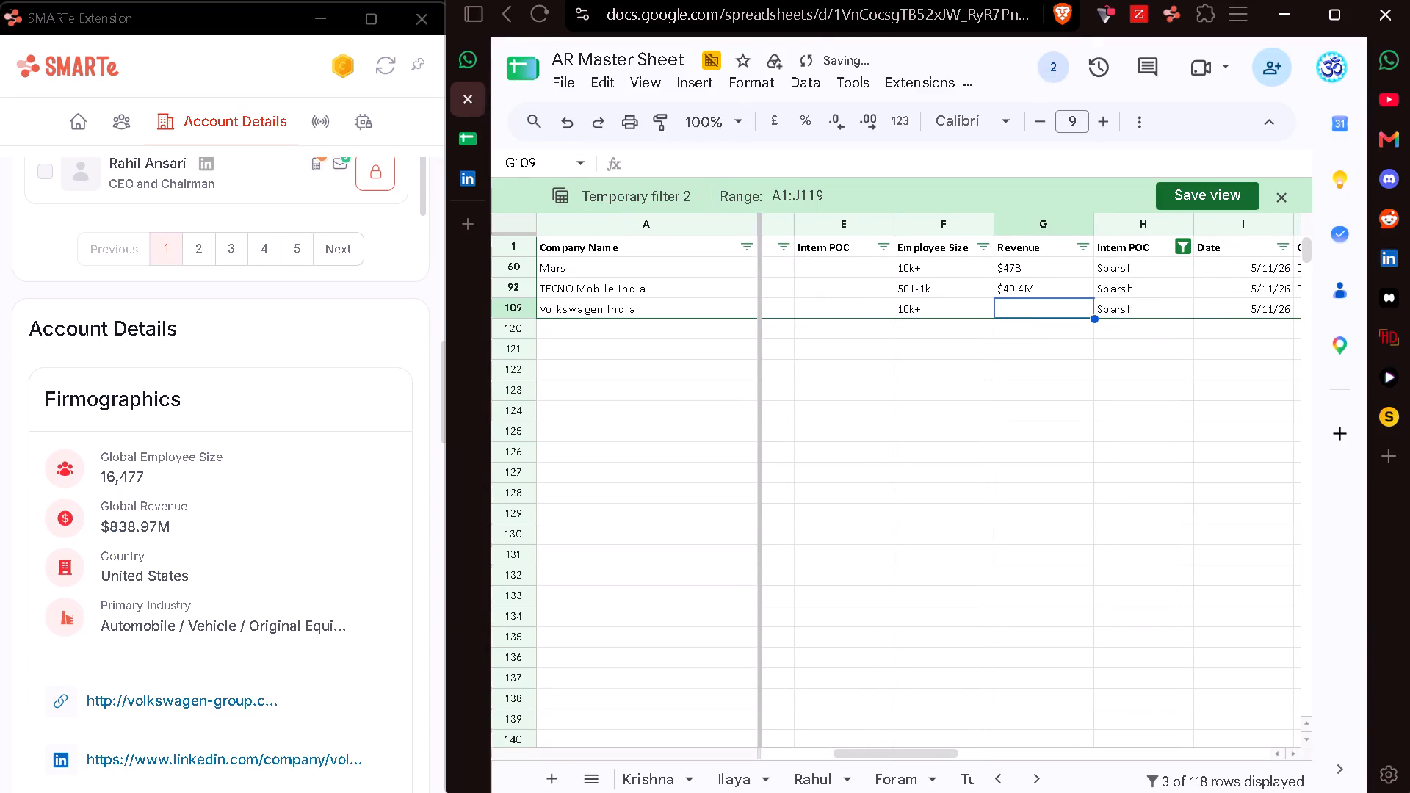
pyautogui.write('83')
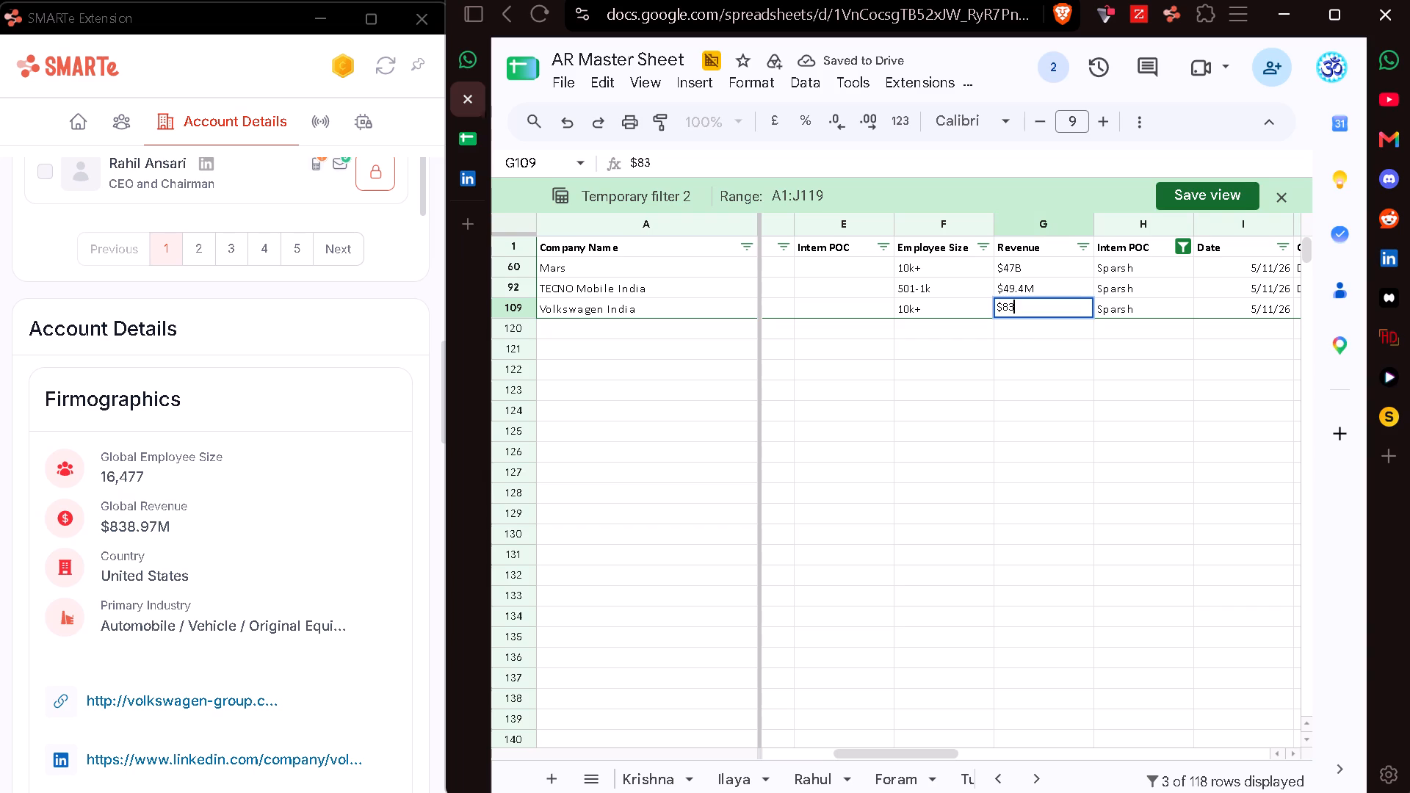
pyautogui.write('8.87')
pyautogui.hotkey('shift', '>')
pyautogui.press('BackSpace')
pyautogui.hotkey('shift', 'm')
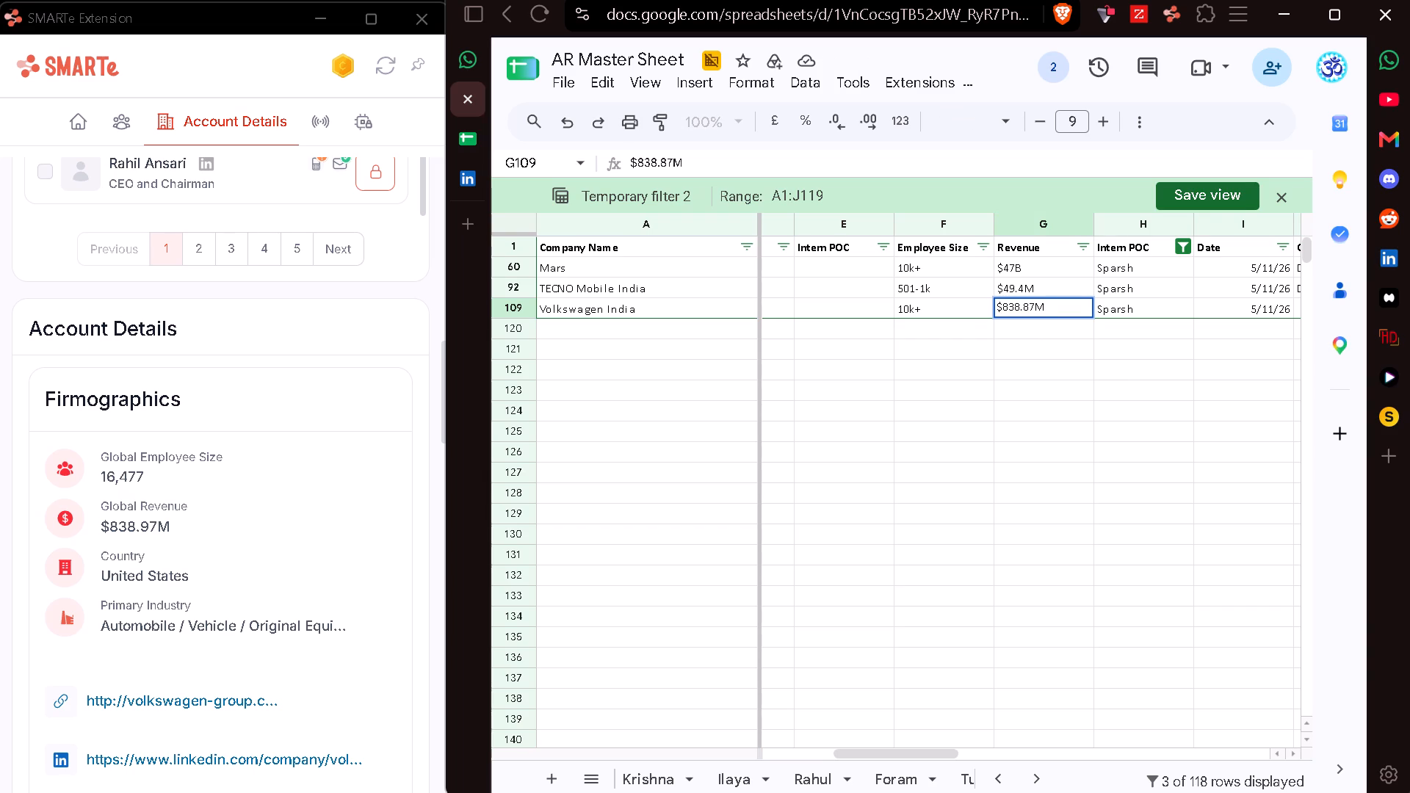
pyautogui.click(822, 303)
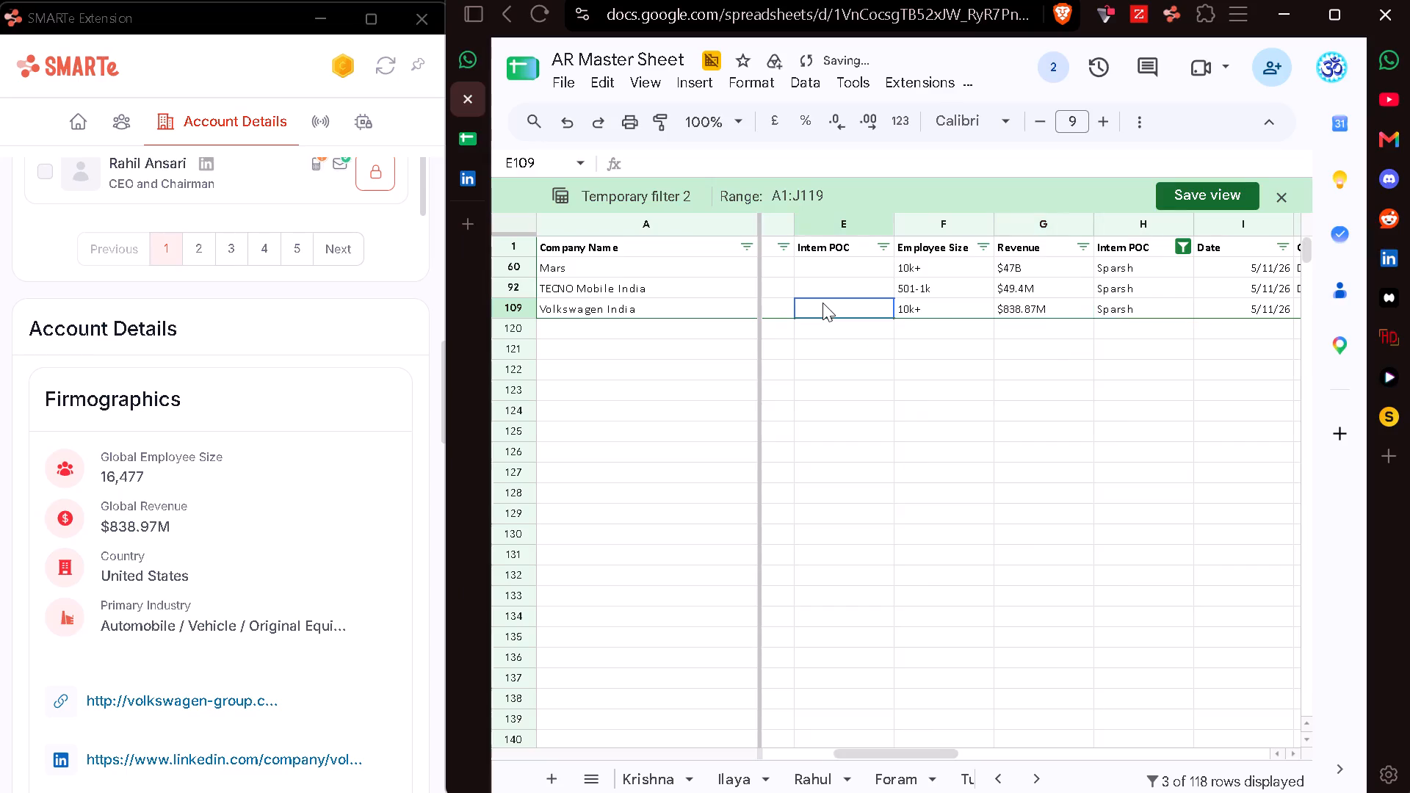
pyautogui.hscroll(4, 822, 303)
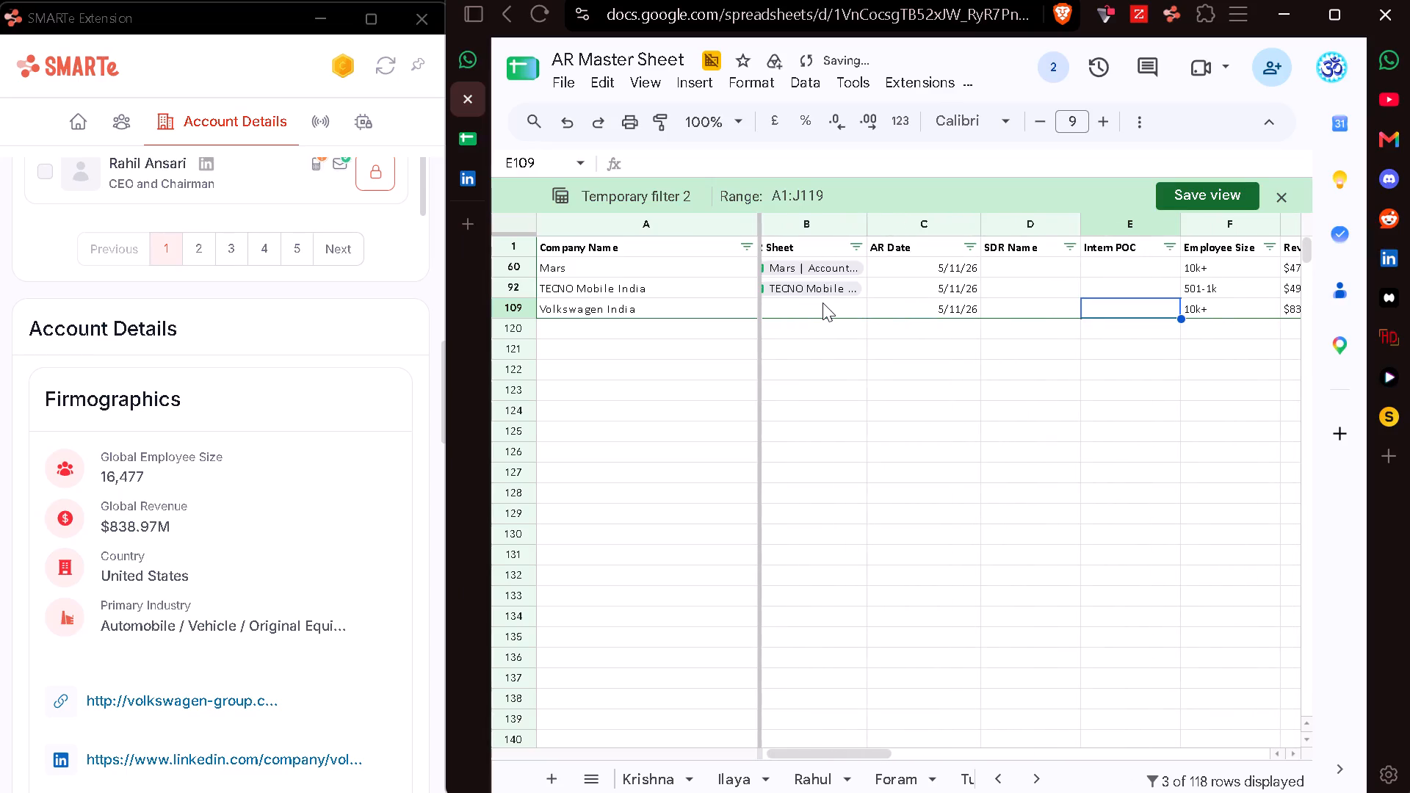
pyautogui.click(804, 308)
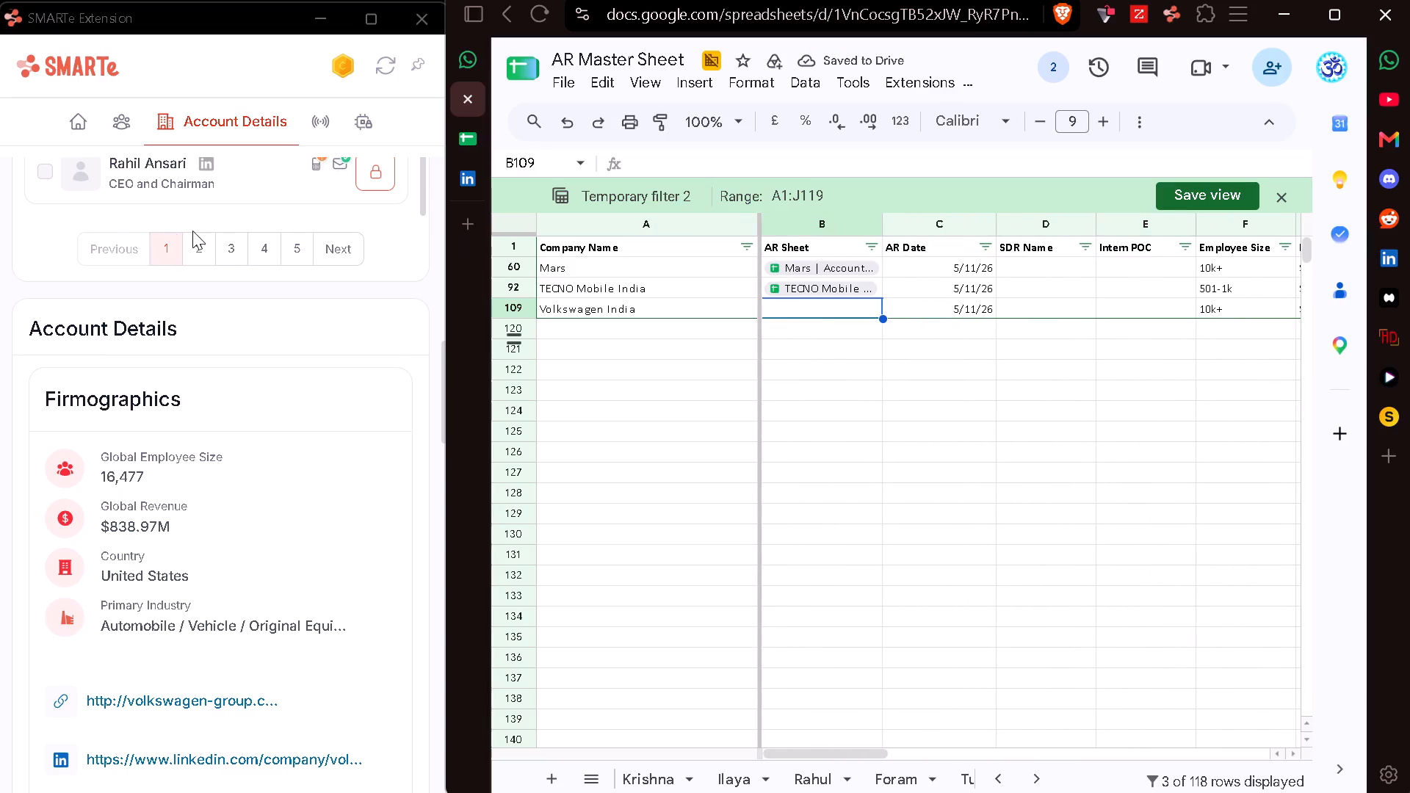
# Close the open LinkedIn profile and return to the Contact Map.
pyautogui.scroll(10, 192, 231)
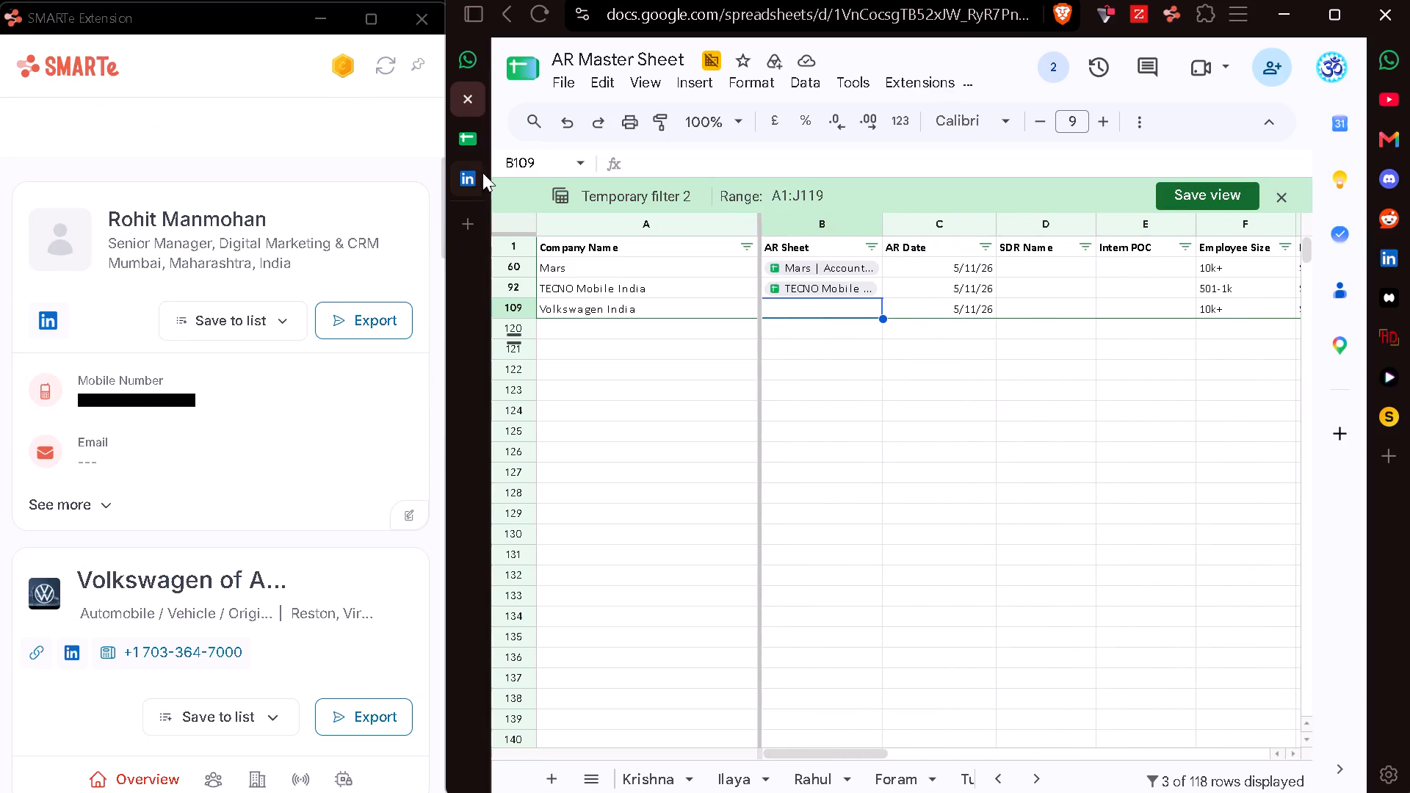
pyautogui.click(467, 172)
pyautogui.click(467, 172)
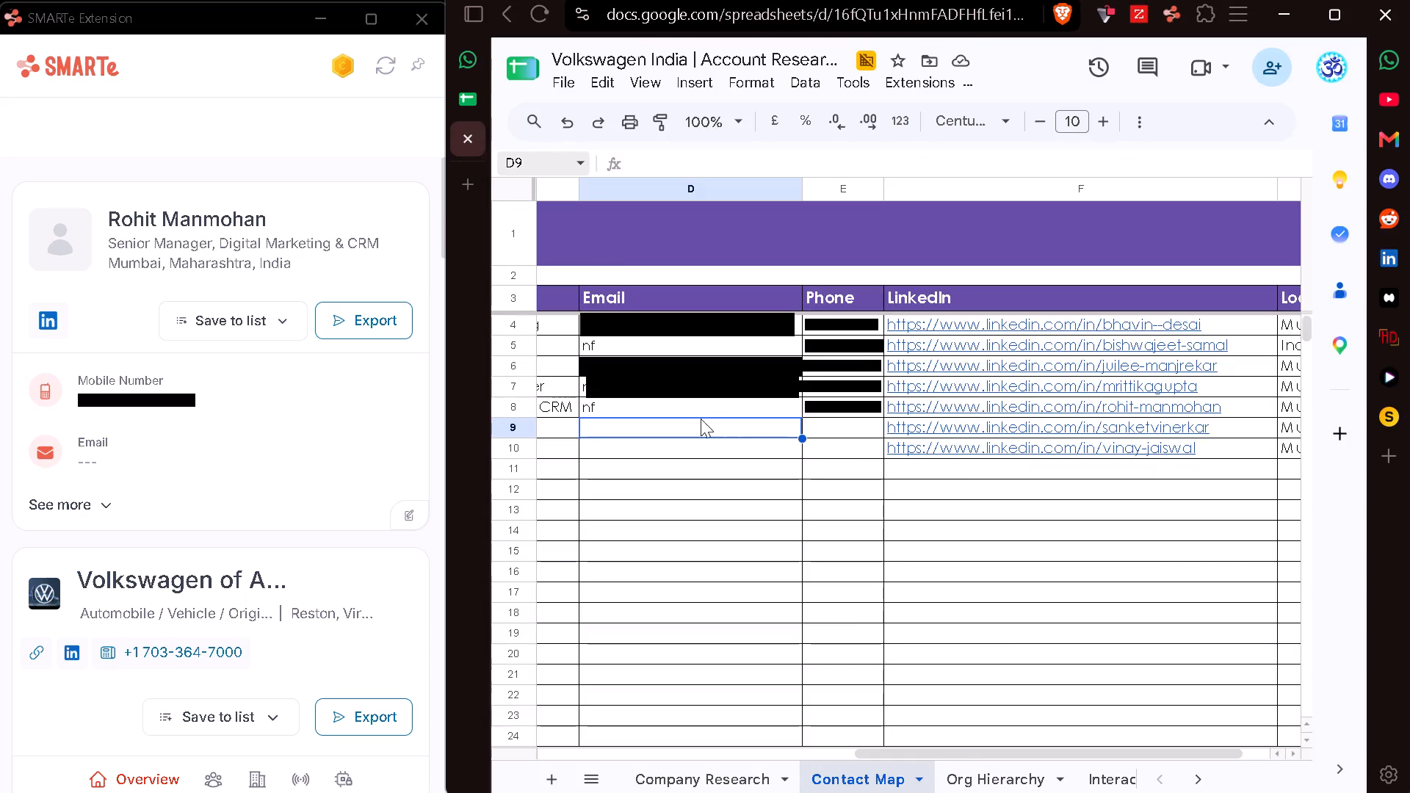
# Open the LinkedIn profile linked in F9 of the Contact Map and look the contact up in ZoomInfo.
pyautogui.click(698, 415)
pyautogui.click(1014, 466)
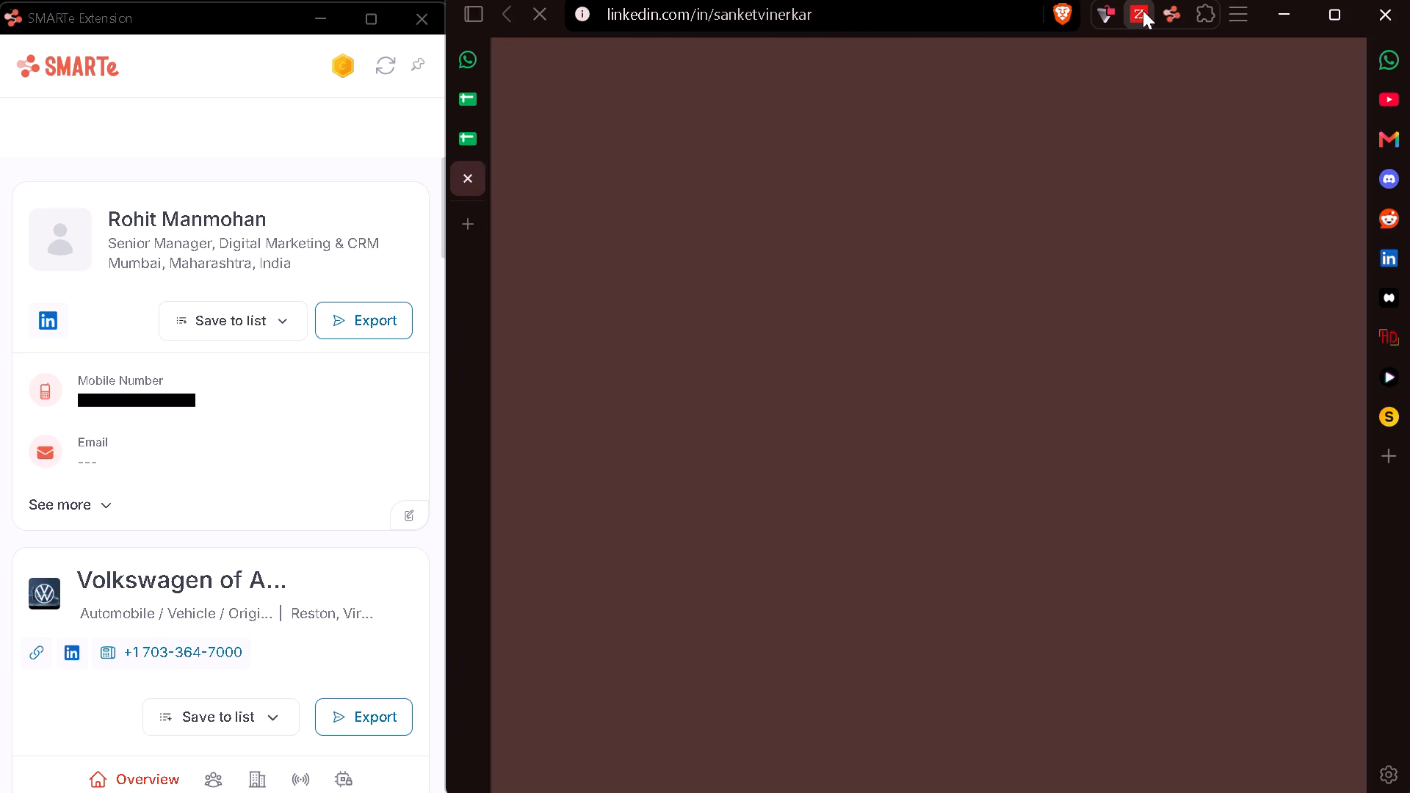
pyautogui.click(1143, 10)
pyautogui.scroll(10, 210, 325)
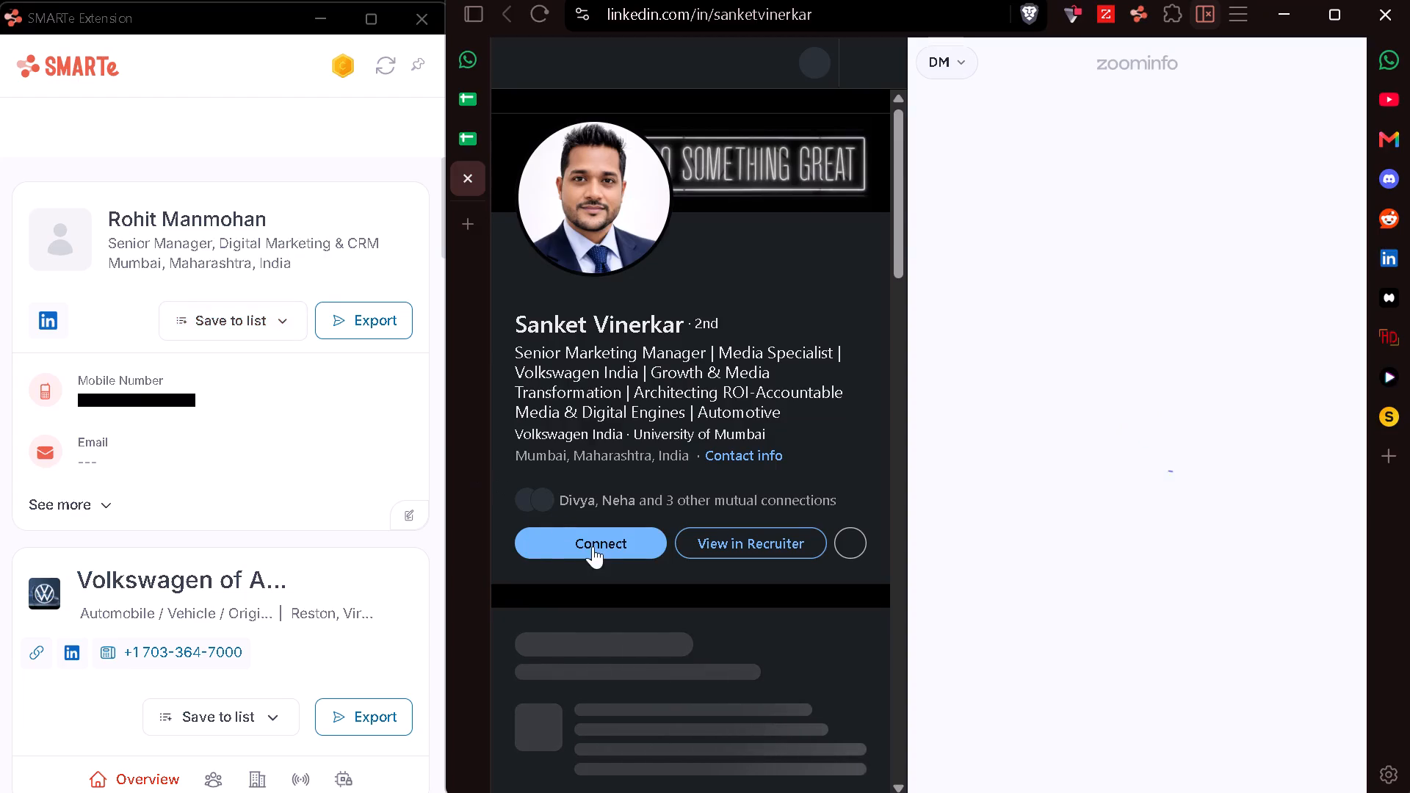
# Reveal the Senior Marketing Manager in SMARTe, send a LinkedIn connection request without a note, and close ZoomInfo.
pyautogui.click(593, 546)
pyautogui.press('BackSpace')
pyautogui.click(585, 540)
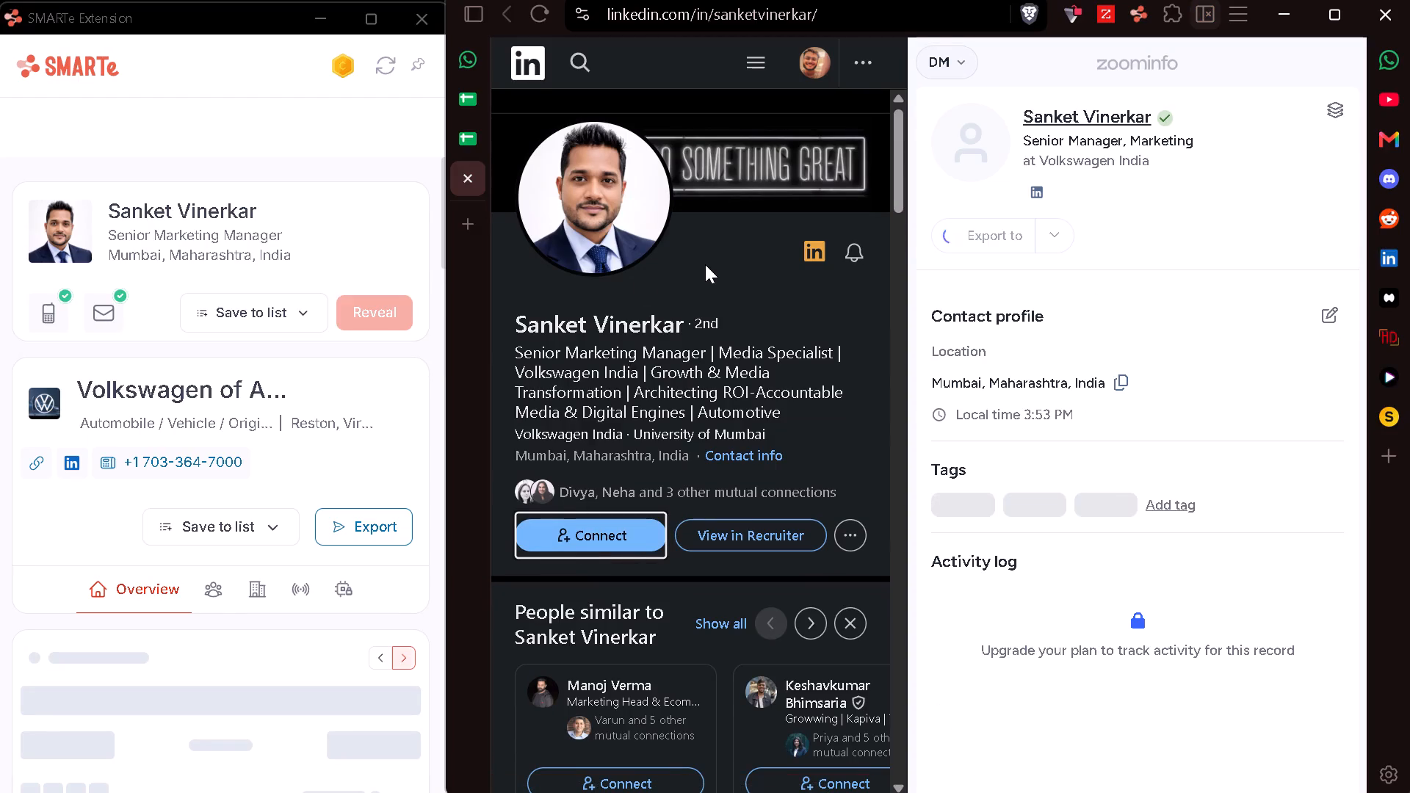
pyautogui.click(361, 296)
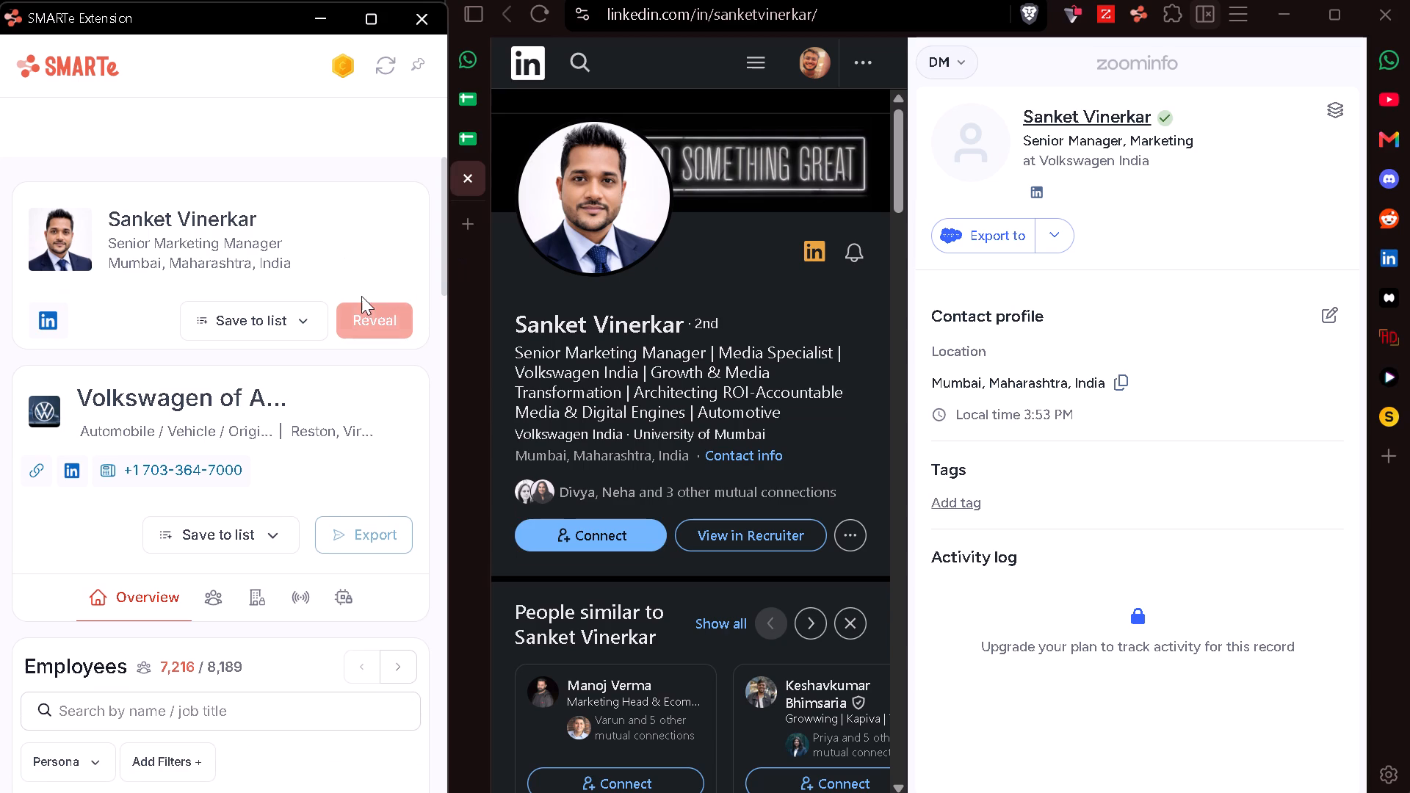
pyautogui.click(800, 303)
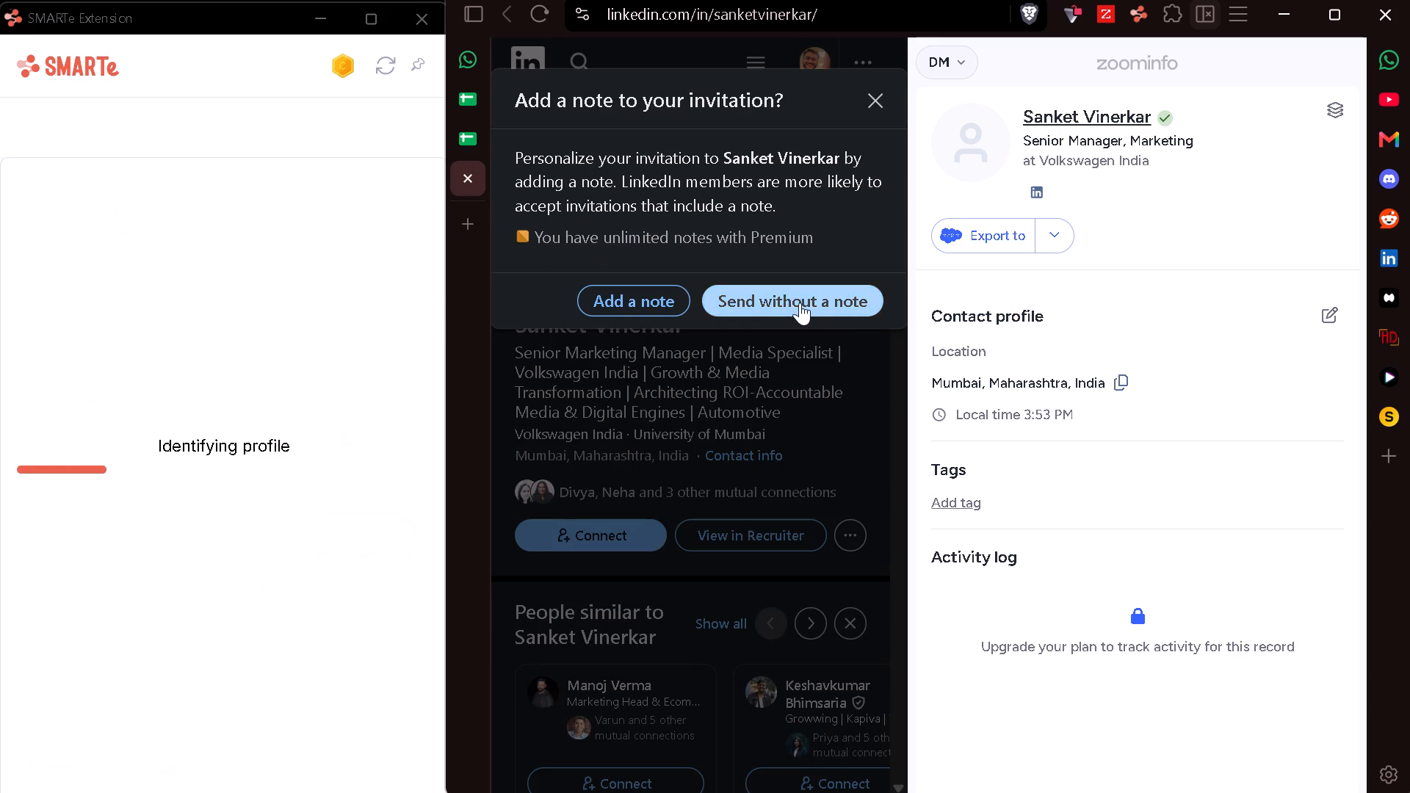
pyautogui.click(1209, 0)
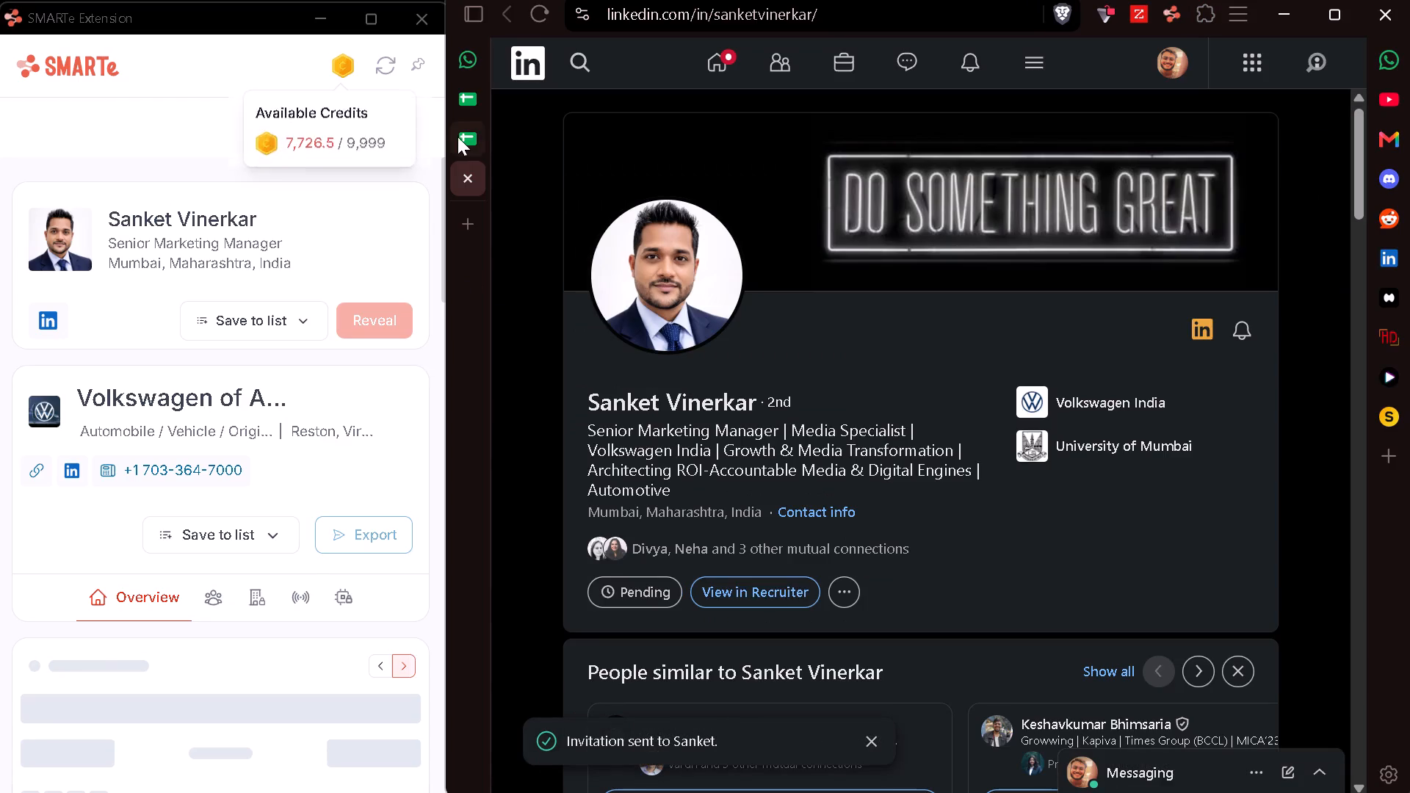
pyautogui.click(460, 137)
pyautogui.scroll(-2, 231, 531)
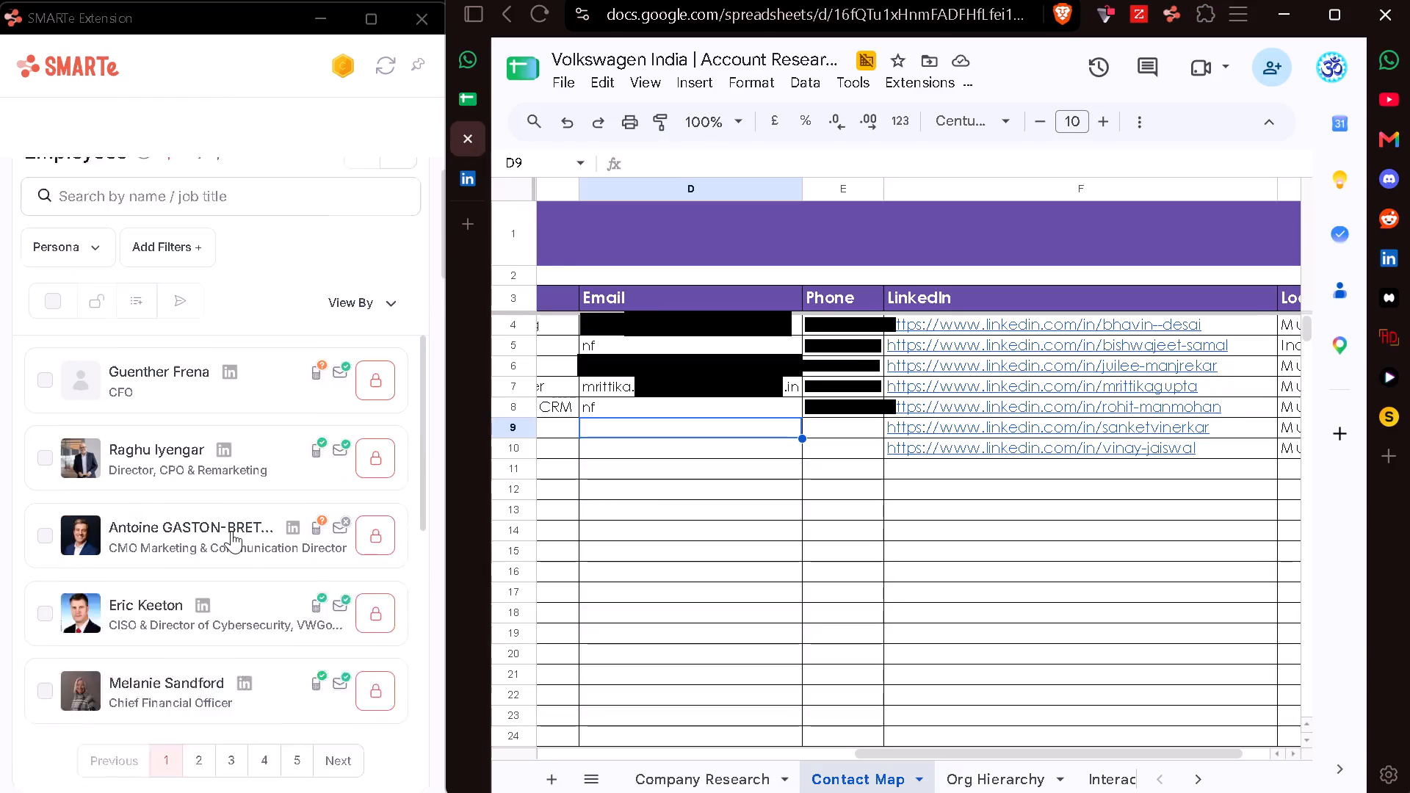
pyautogui.scroll(-10, 231, 531)
pyautogui.scroll(9, 231, 531)
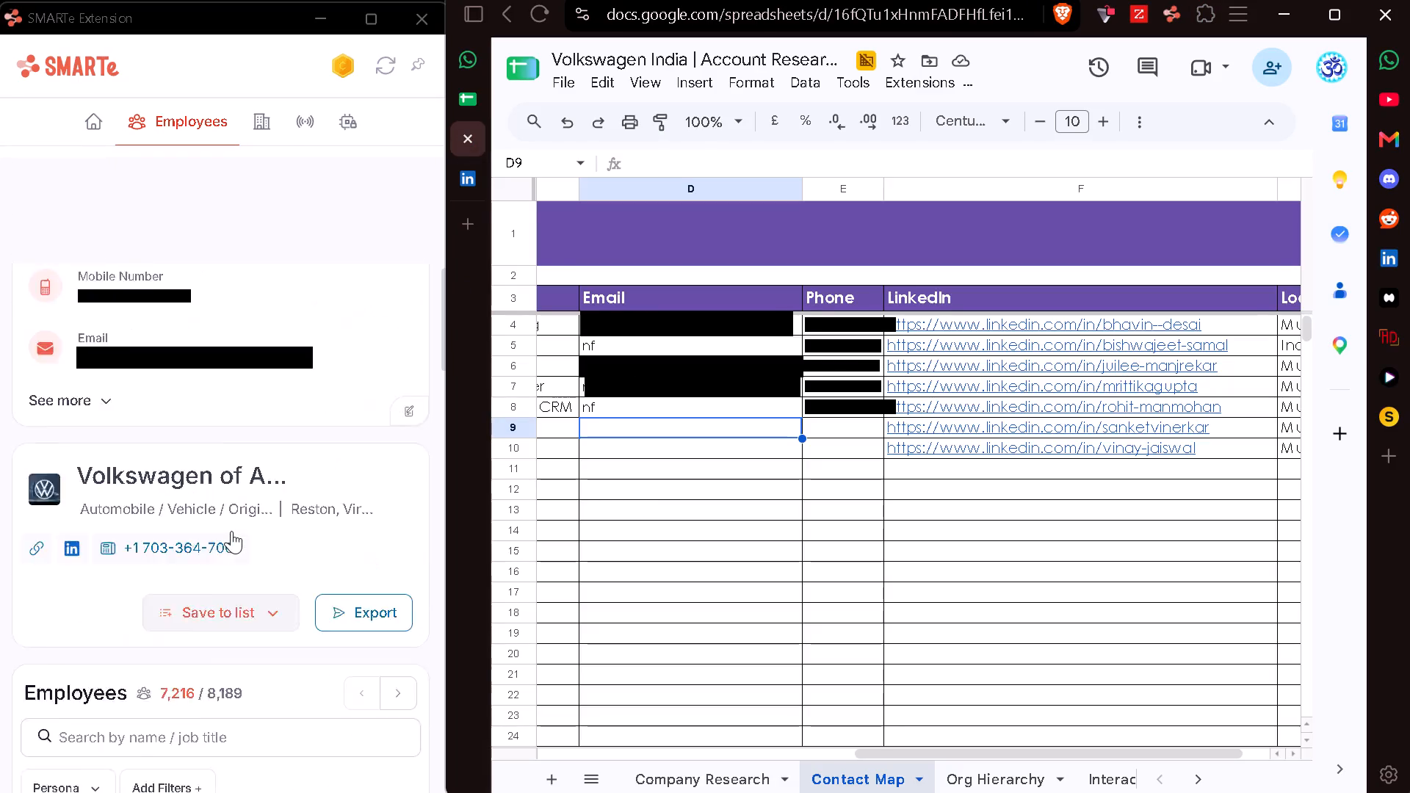
pyautogui.scroll(1, 231, 531)
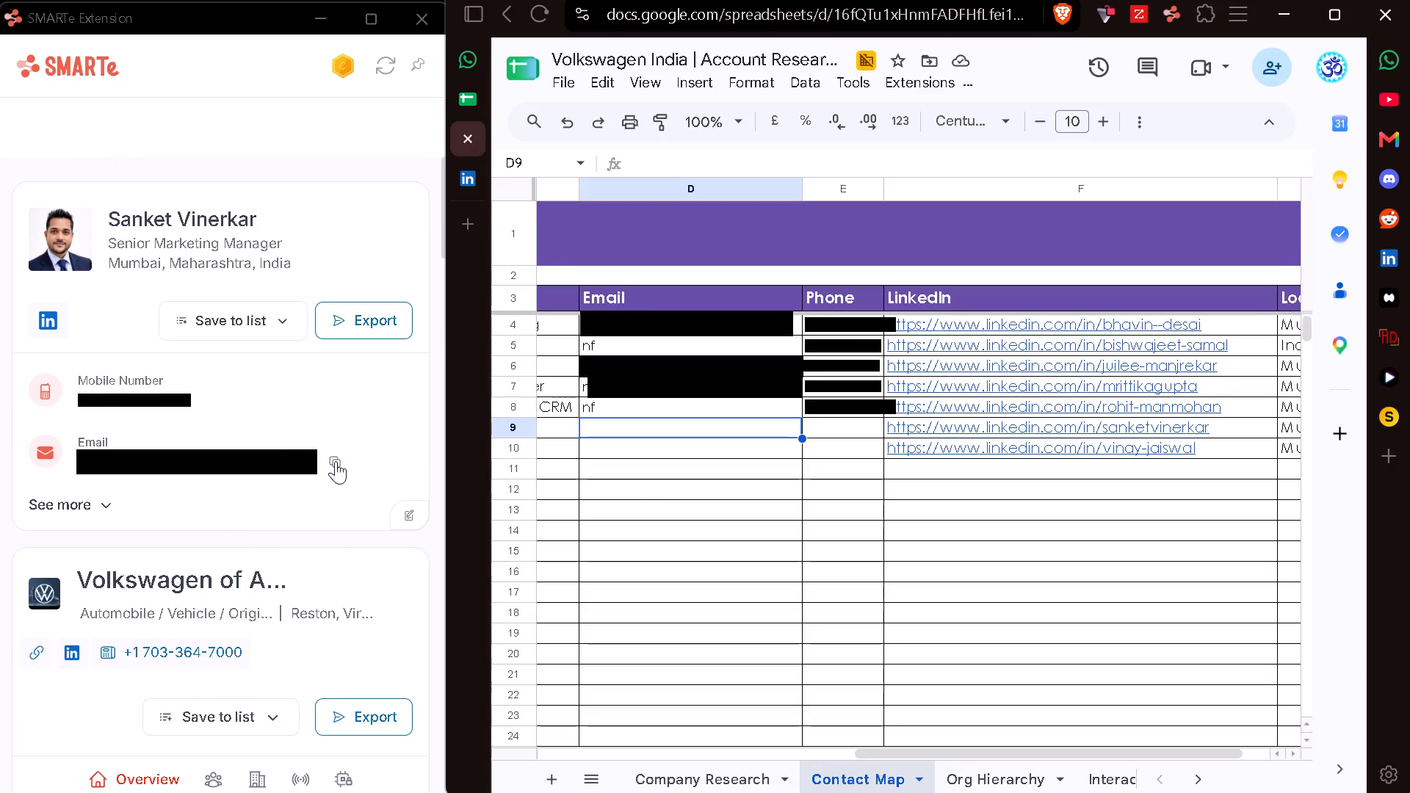
pyautogui.click(336, 461)
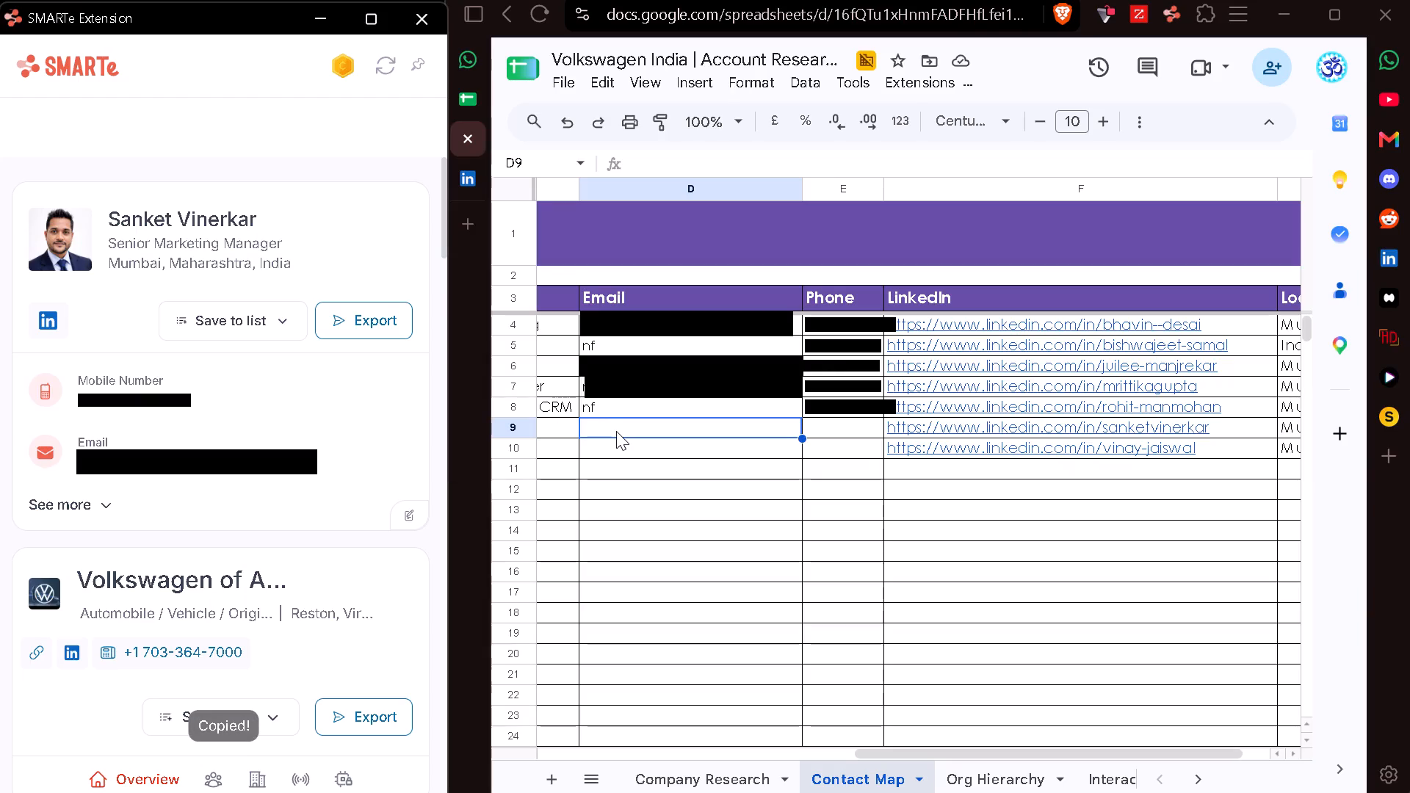
pyautogui.hotkey('ctrl', 'v')
pyautogui.click(616, 431)
pyautogui.hotkey('ctrl', 'v')
pyautogui.press('Right')
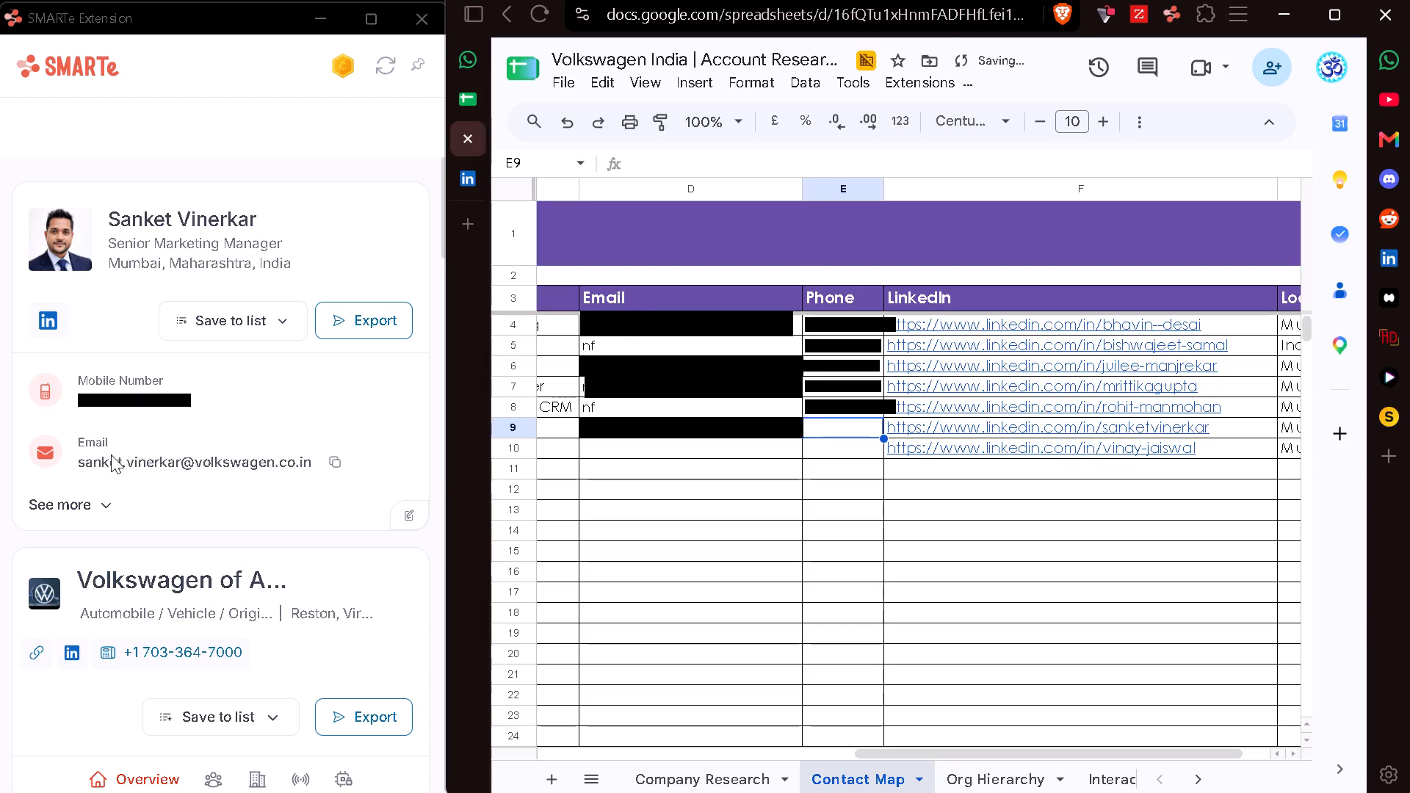
# Copy the same contact's mobile number from SMARTe into E9, trimming its start so it is a plain value, not a formula.
pyautogui.click(214, 394)
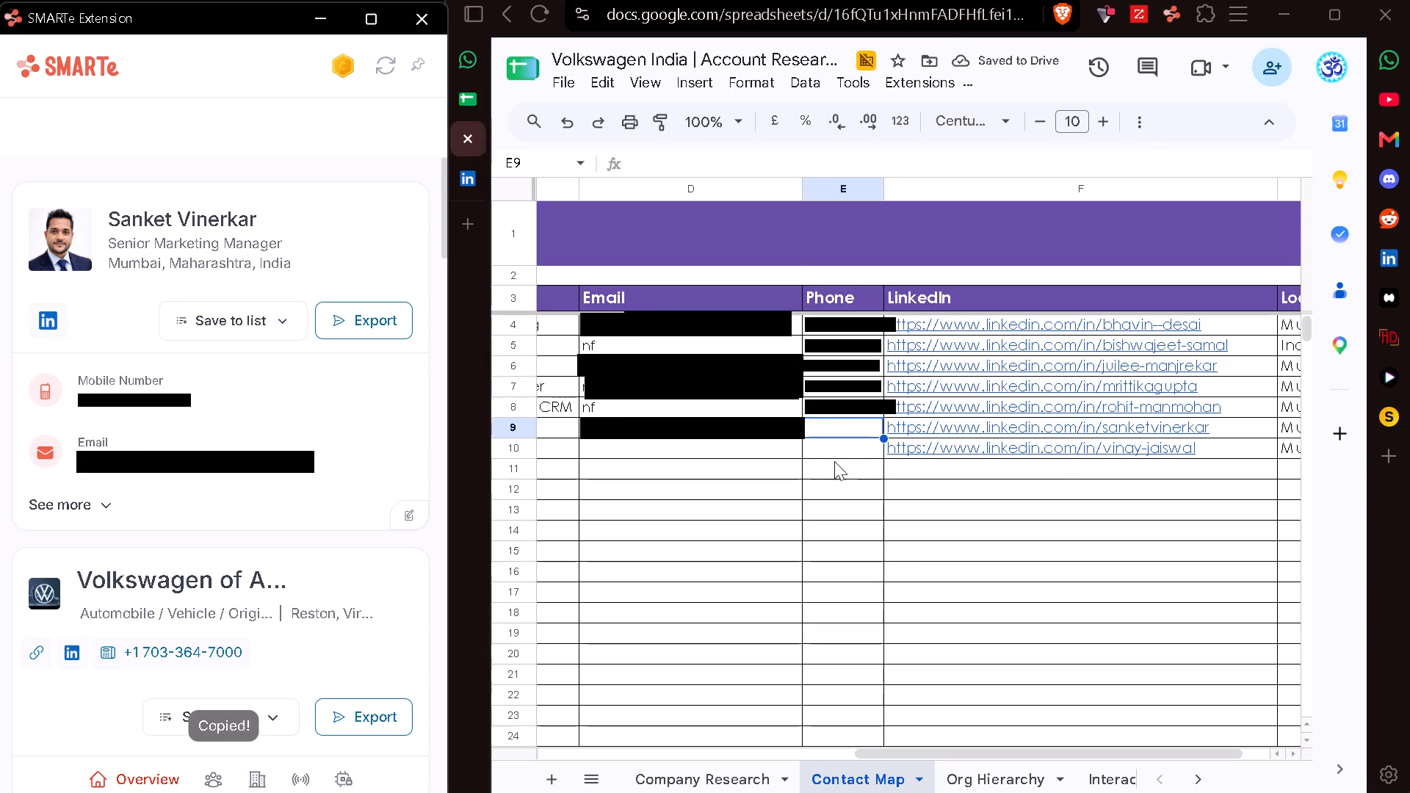
pyautogui.click(841, 436)
pyautogui.hotkey('ctrl', 'v')
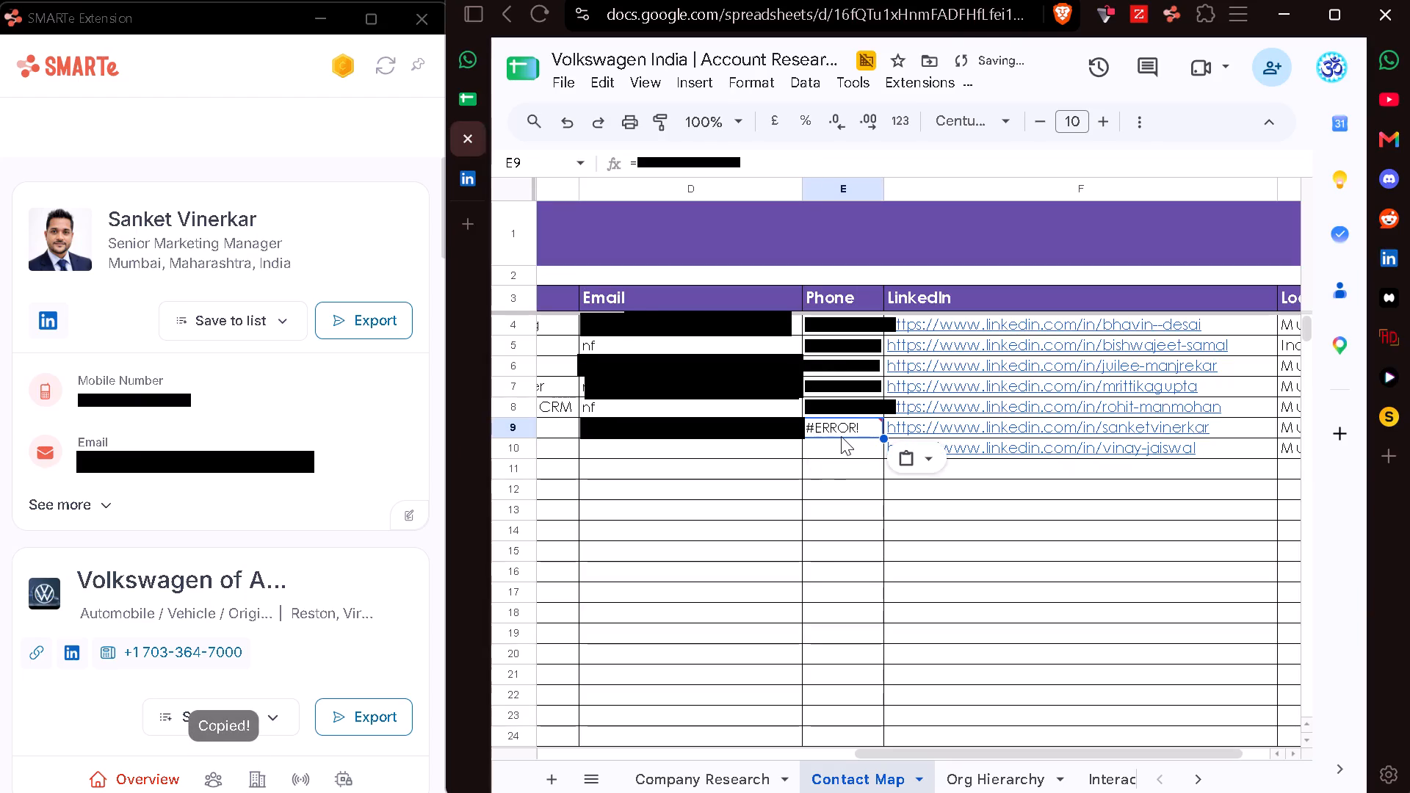
pyautogui.click(659, 162)
pyautogui.press('BackSpace')
pyautogui.press('BackSpace')
pyautogui.press('BackSpace')
pyautogui.press('BackSpace')
pyautogui.press('BackSpace')
pyautogui.press('BackSpace')
pyautogui.press('BackSpace')
pyautogui.press('BackSpace')
pyautogui.press('BackSpace')
pyautogui.press('BackSpace')
pyautogui.press('BackSpace')
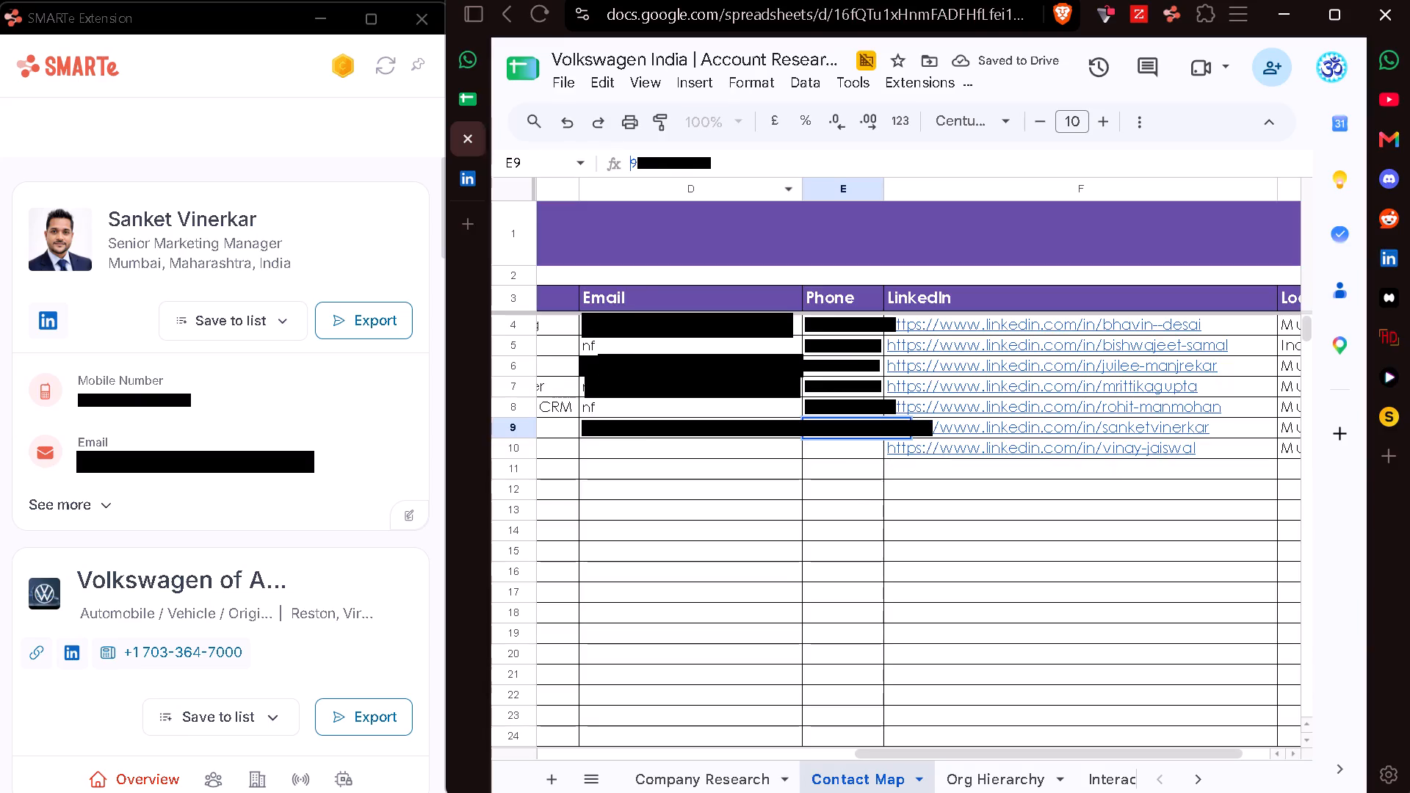
pyautogui.click(629, 446)
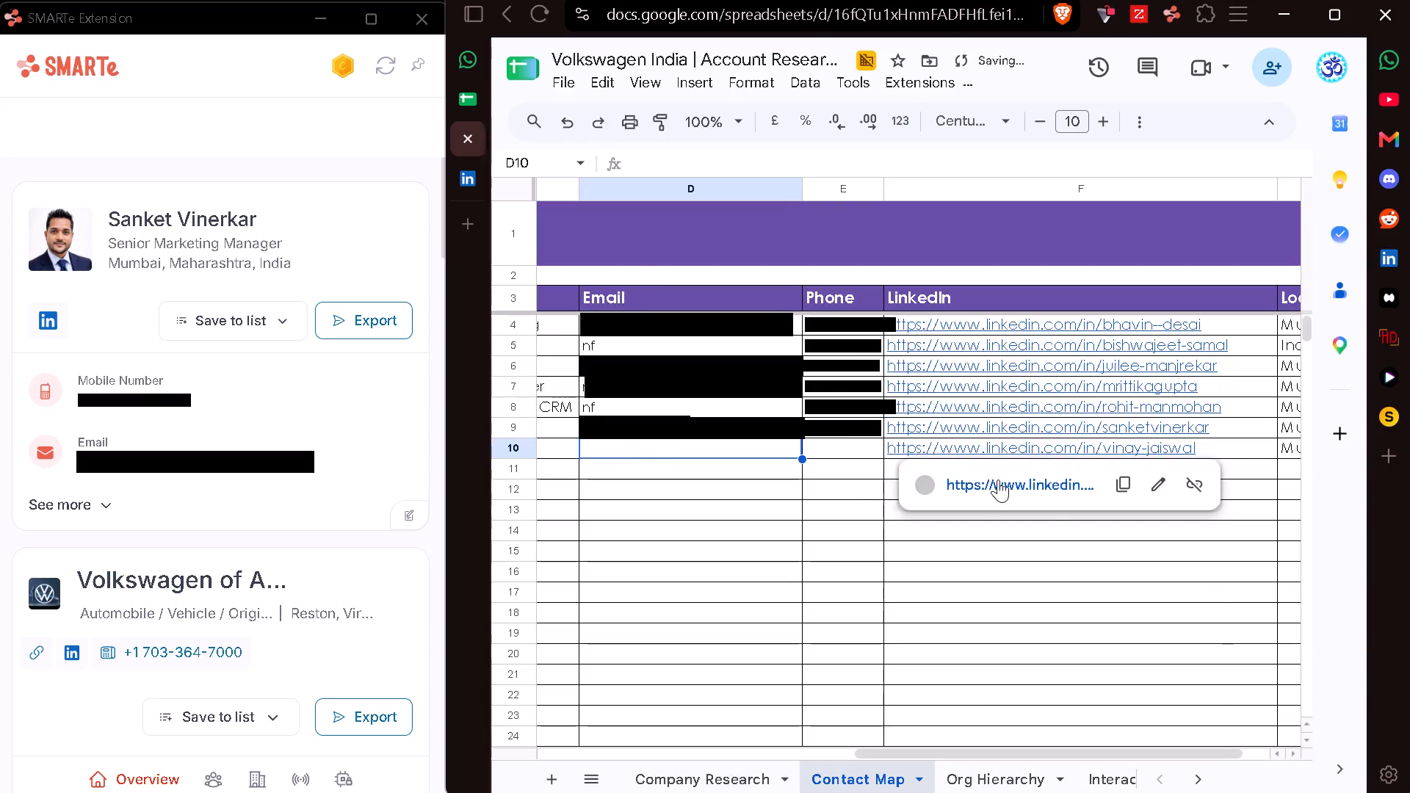
# Open the LinkedIn profile linked in F10, look the contact up in ZoomInfo, and close the SMARTe window.
pyautogui.click(998, 479)
pyautogui.click(1149, 11)
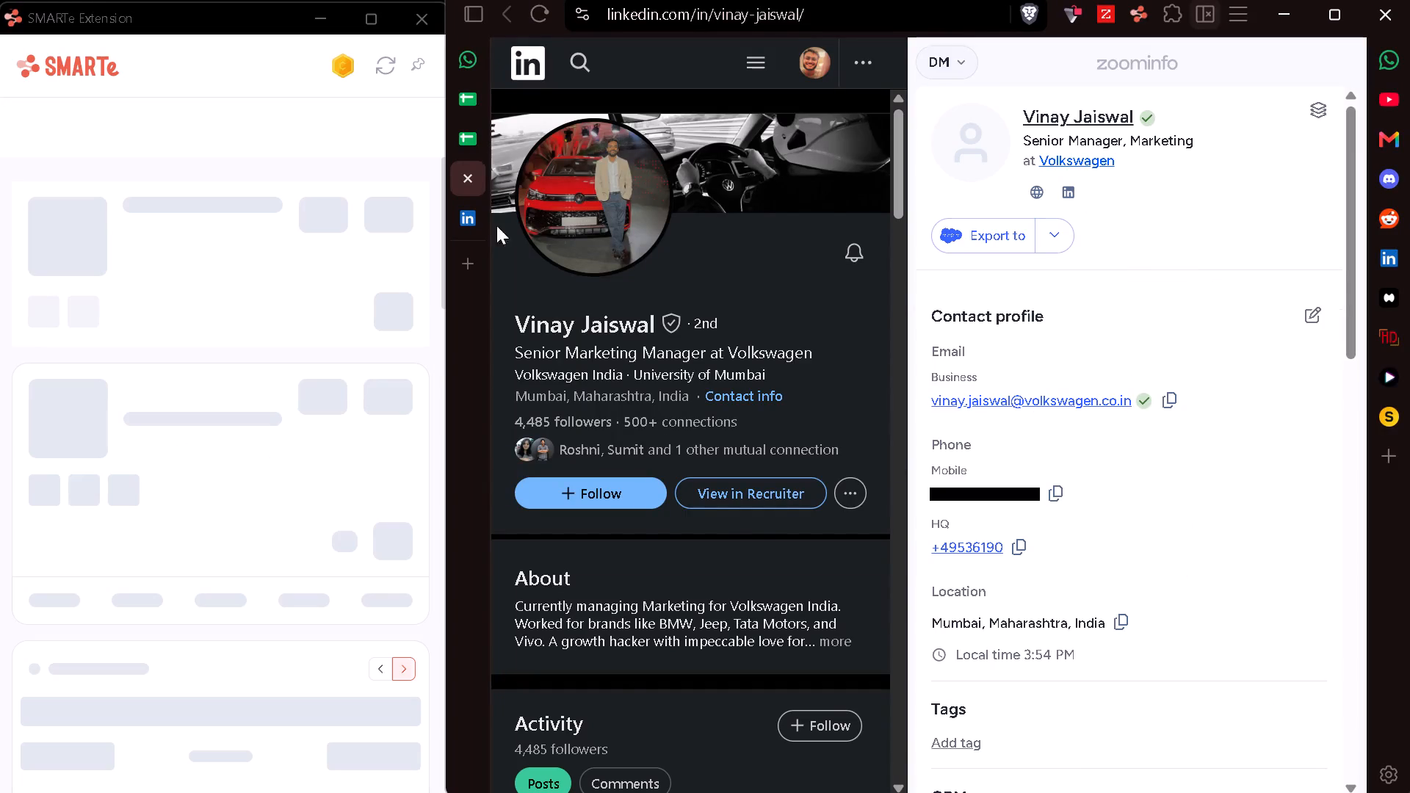
pyautogui.click(419, 21)
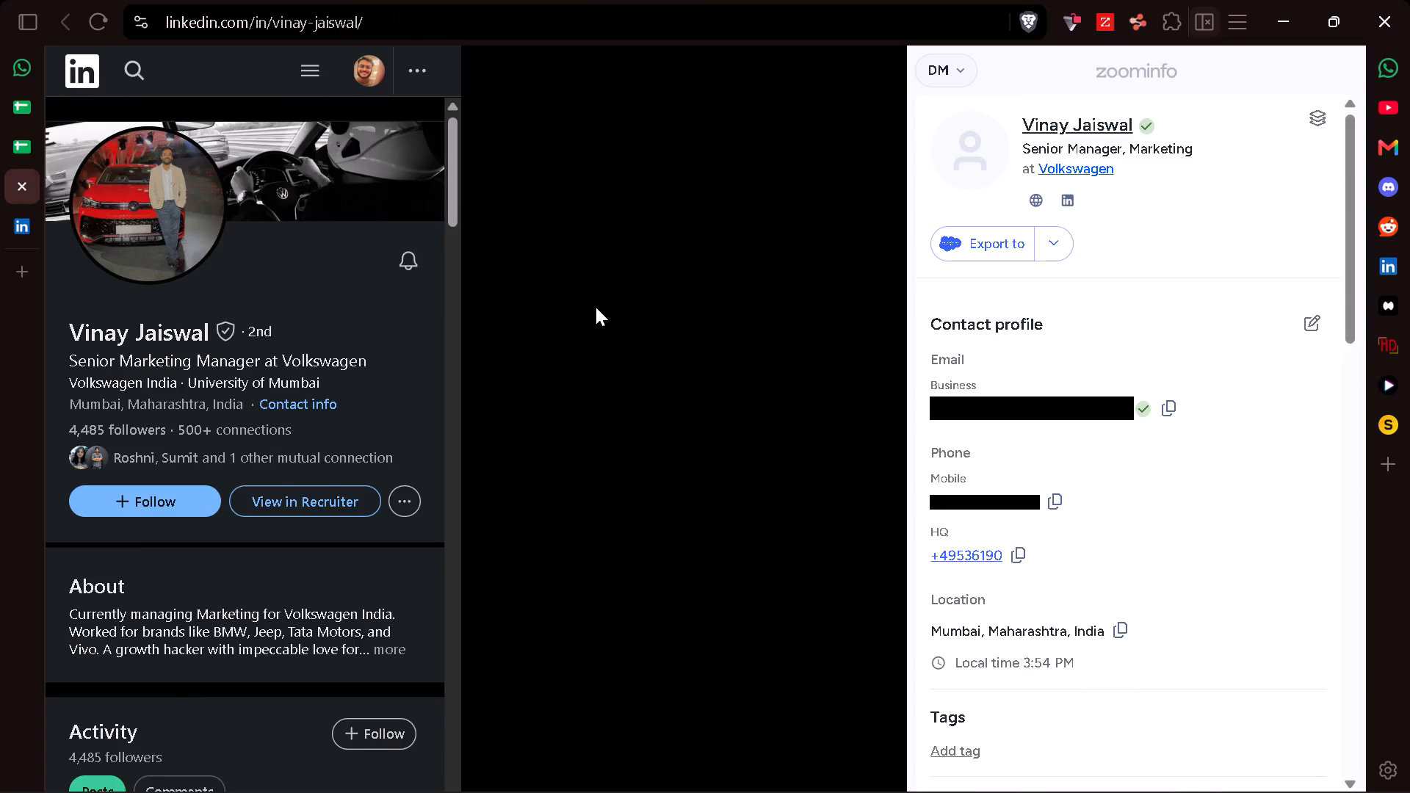
# Copy the contact's business email from ZoomInfo into D10 of the Contact Map.
pyautogui.click(1168, 408)
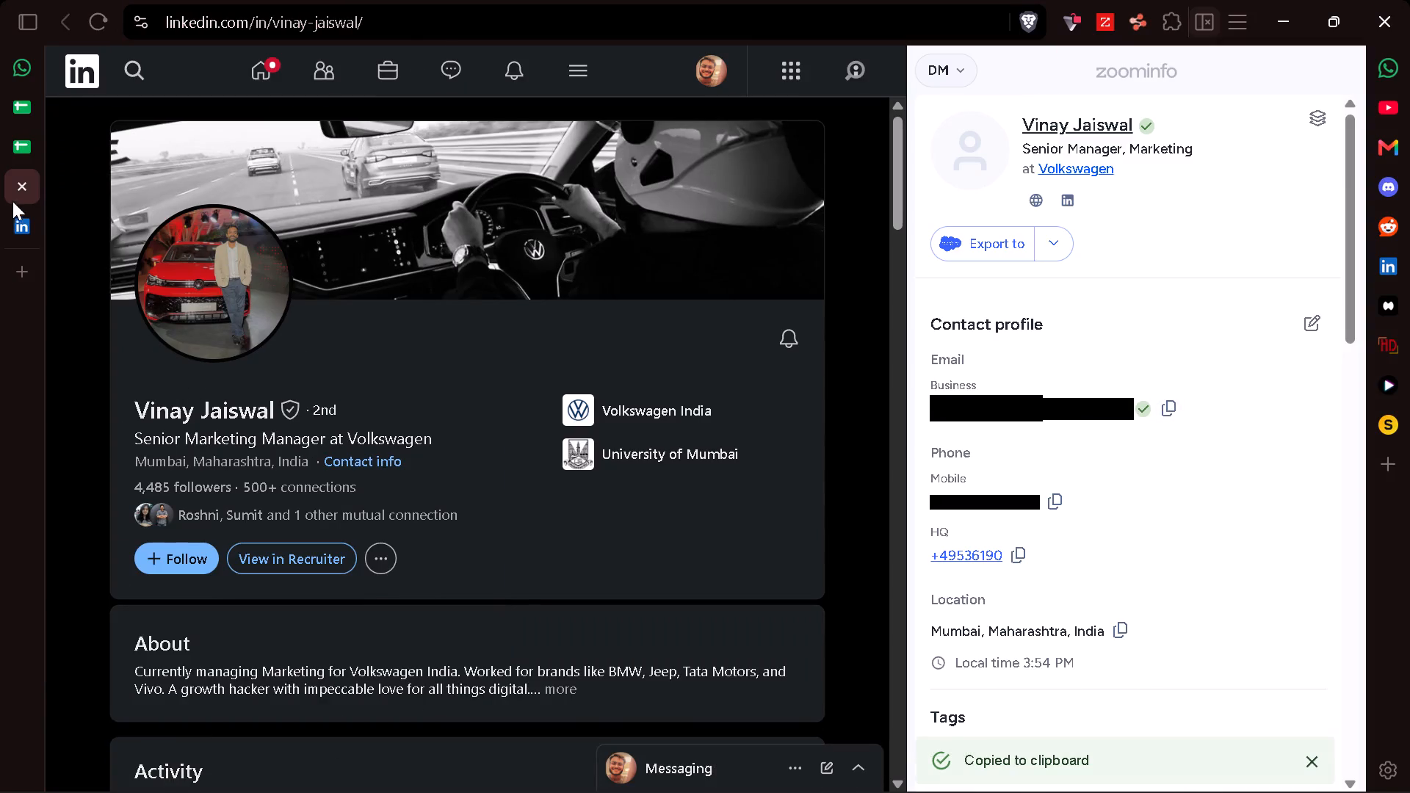
pyautogui.click(23, 153)
pyautogui.hotkey('ctrl', 'v')
pyautogui.press('Right')
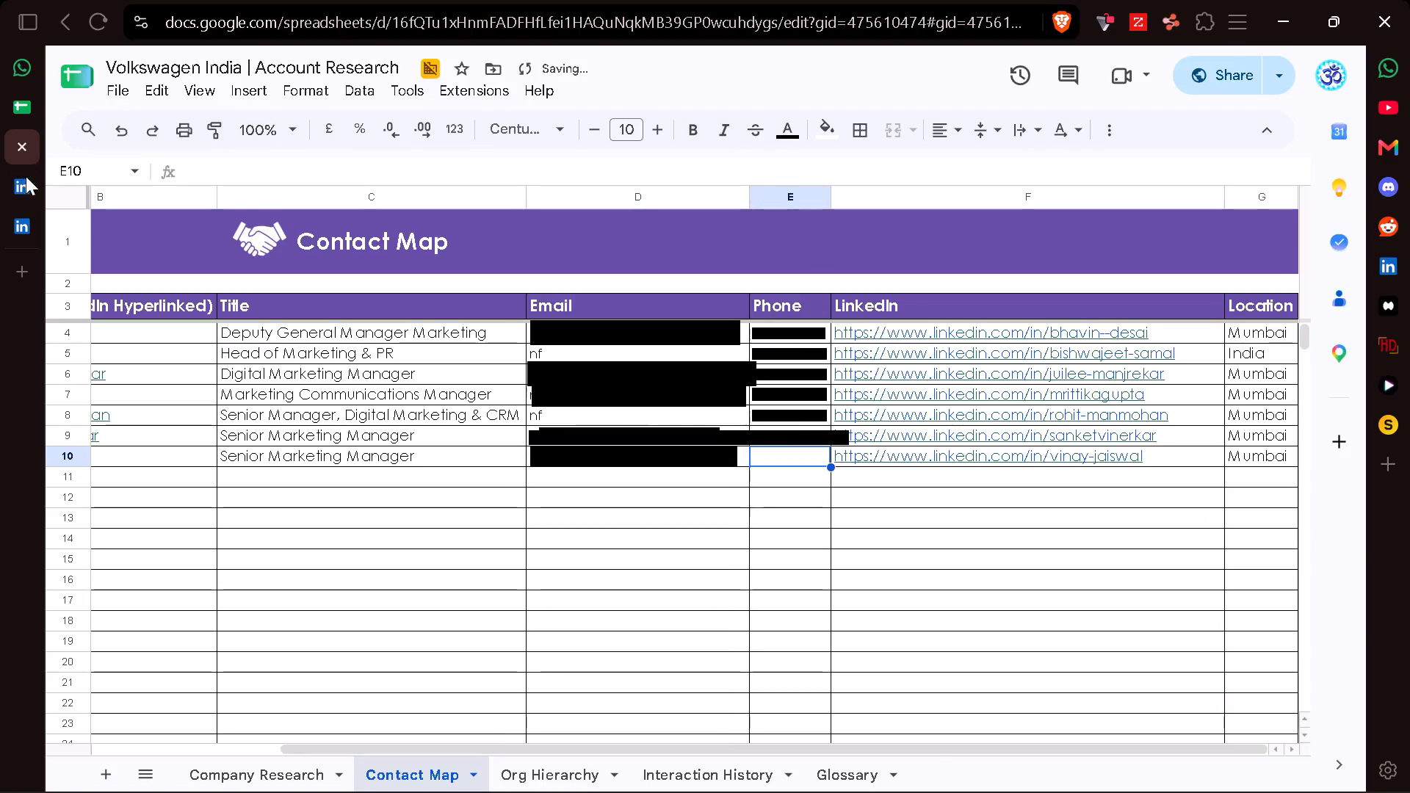
# Copy the contact's mobile number from ZoomInfo into E10 as a plain value, not a formula, closing both LinkedIn profiles.
pyautogui.click(26, 187)
pyautogui.click(1057, 503)
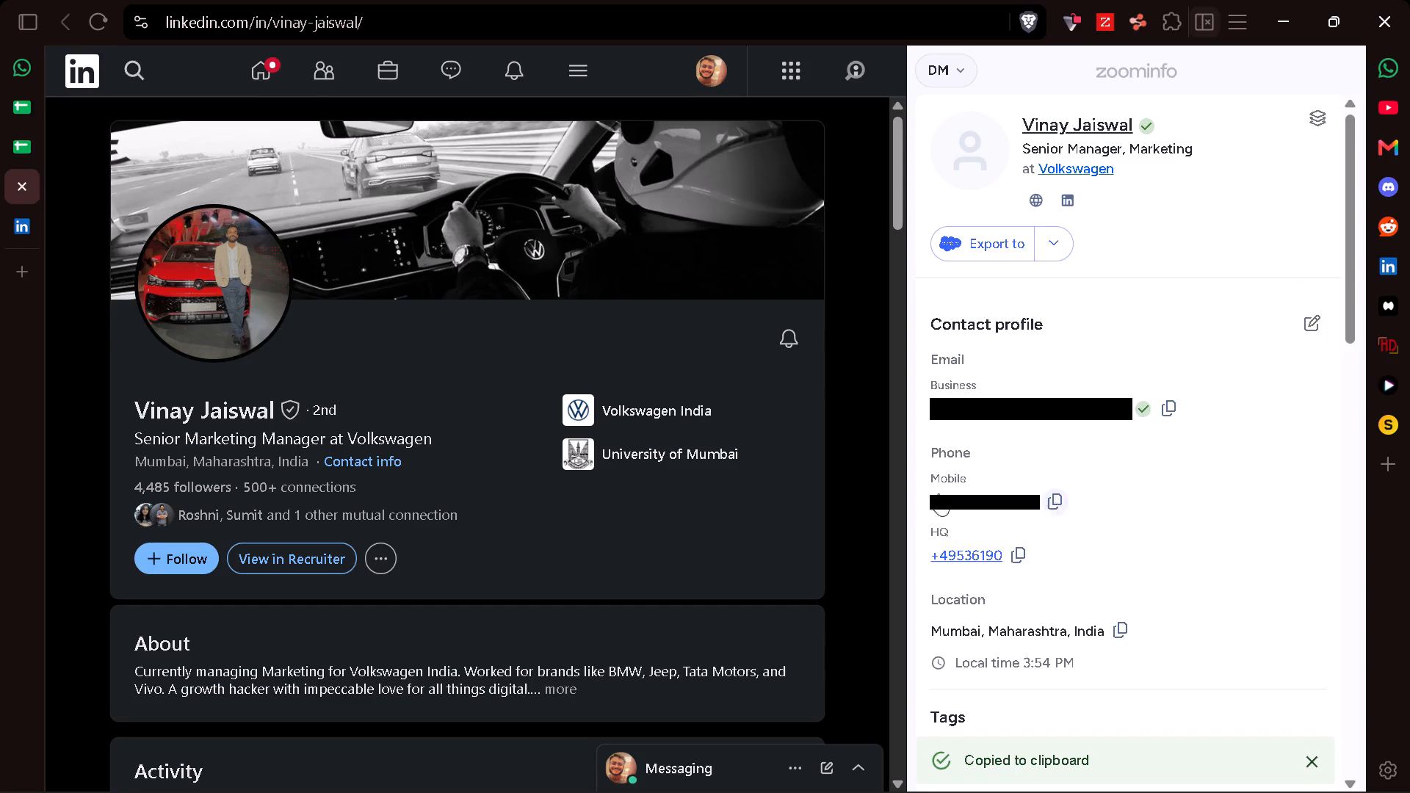
pyautogui.doubleClick(18, 232)
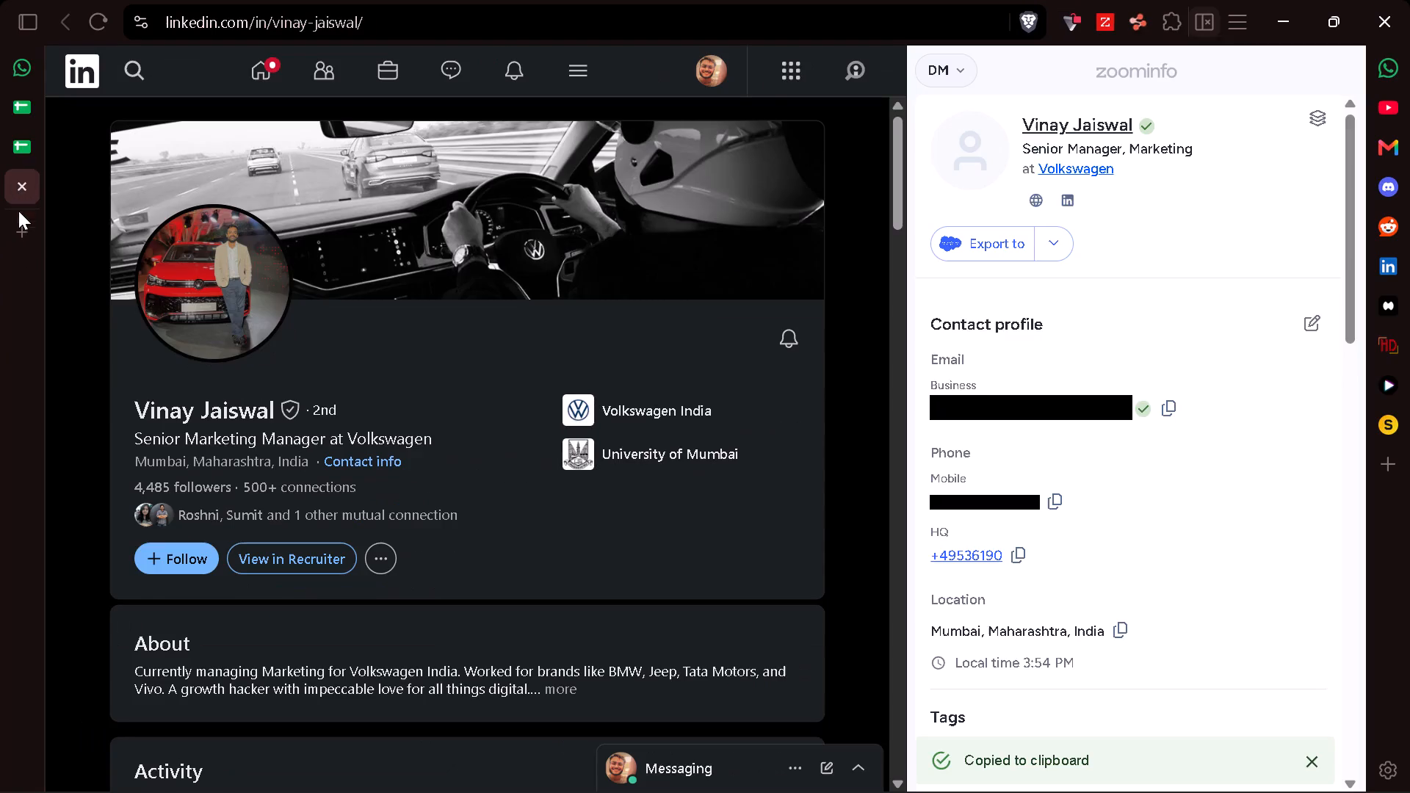
pyautogui.click(21, 186)
pyautogui.hotkey('ctrl', 'v')
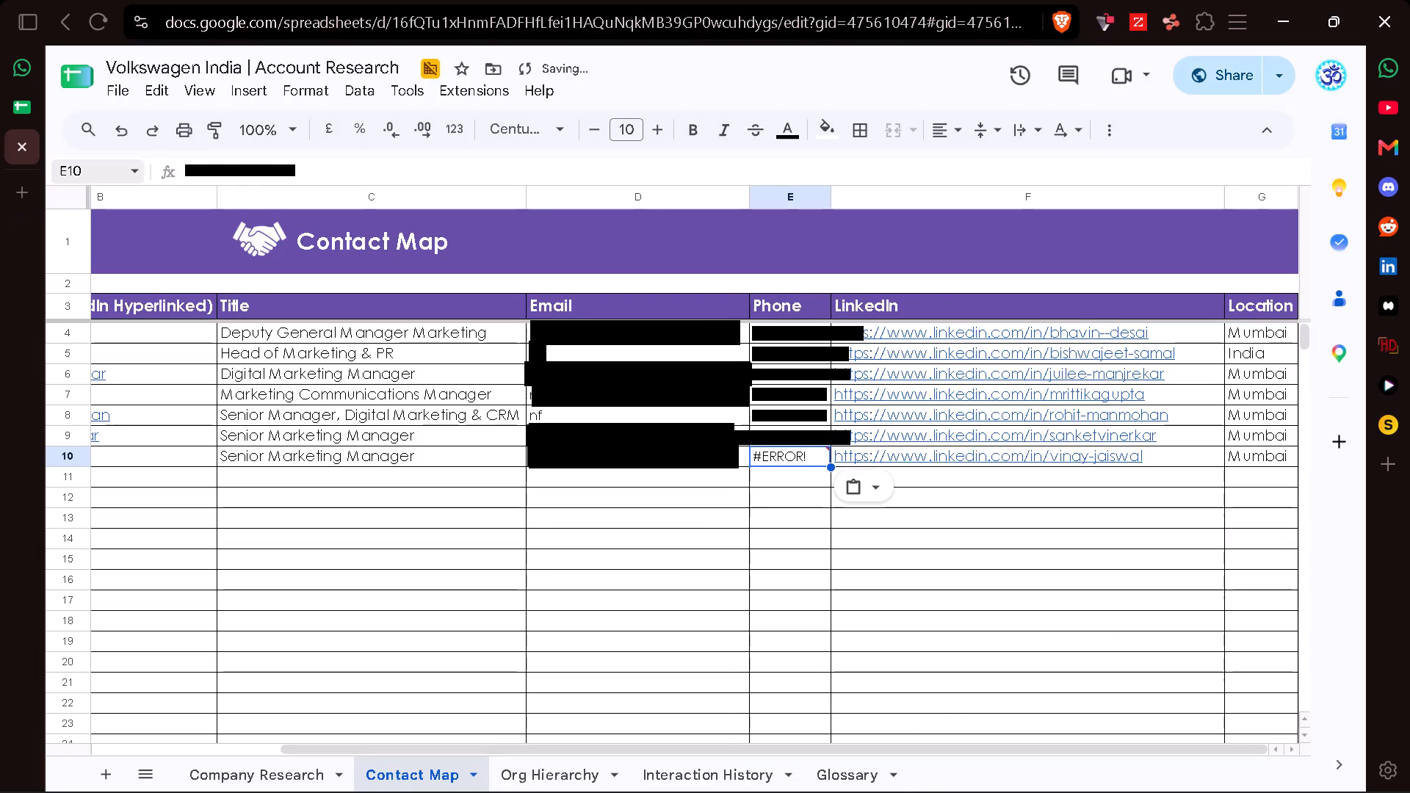
pyautogui.click(214, 169)
pyautogui.press('BackSpace')
pyautogui.press('BackSpace')
pyautogui.press('BackSpace')
pyautogui.press('BackSpace')
pyautogui.press('BackSpace')
pyautogui.press('BackSpace')
pyautogui.press('BackSpace')
pyautogui.press('BackSpace')
pyautogui.press('BackSpace')
pyautogui.press('BackSpace')
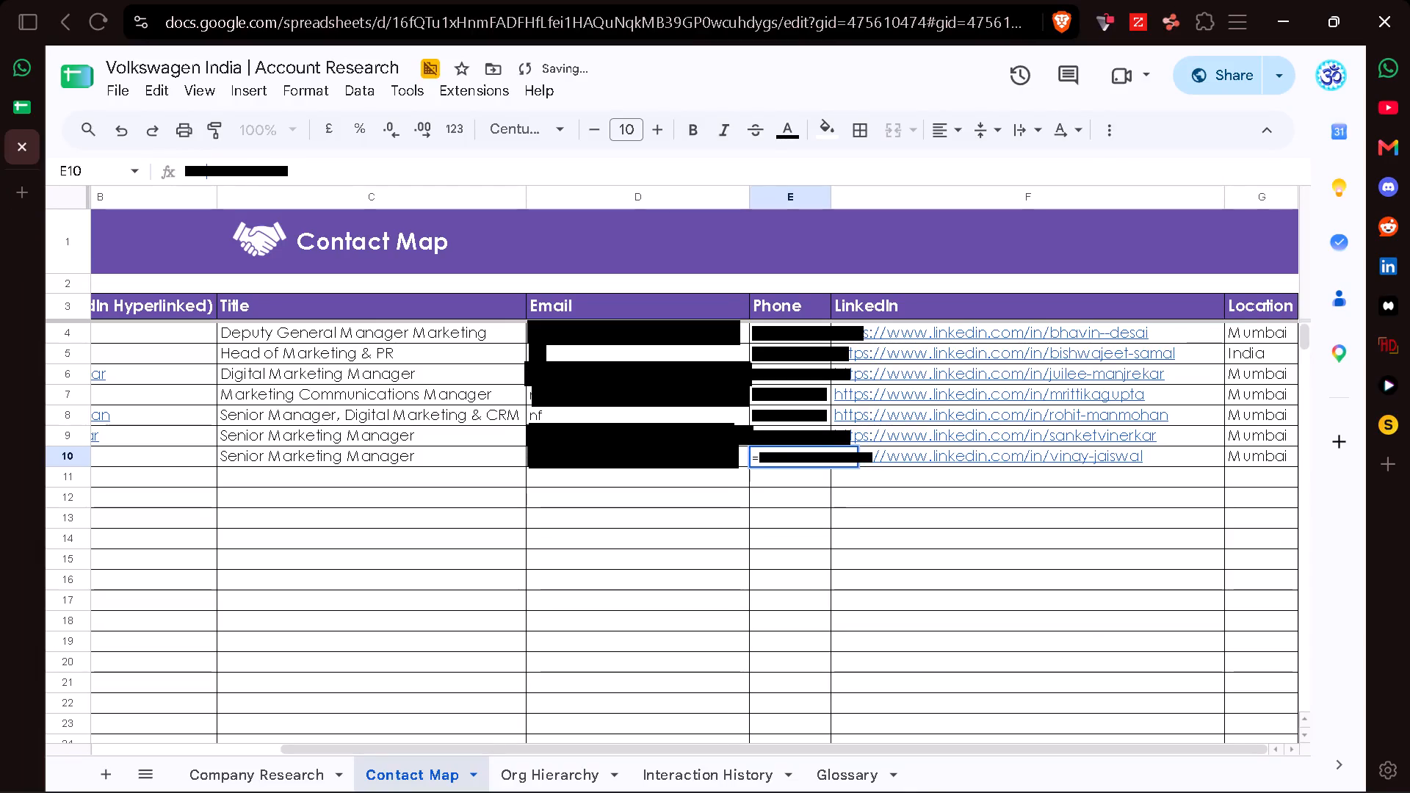
pyautogui.click(322, 479)
# Auto-fit all columns of the Contact Map to their contents and check the table across its width.
pyautogui.hscroll(5, 322, 479)
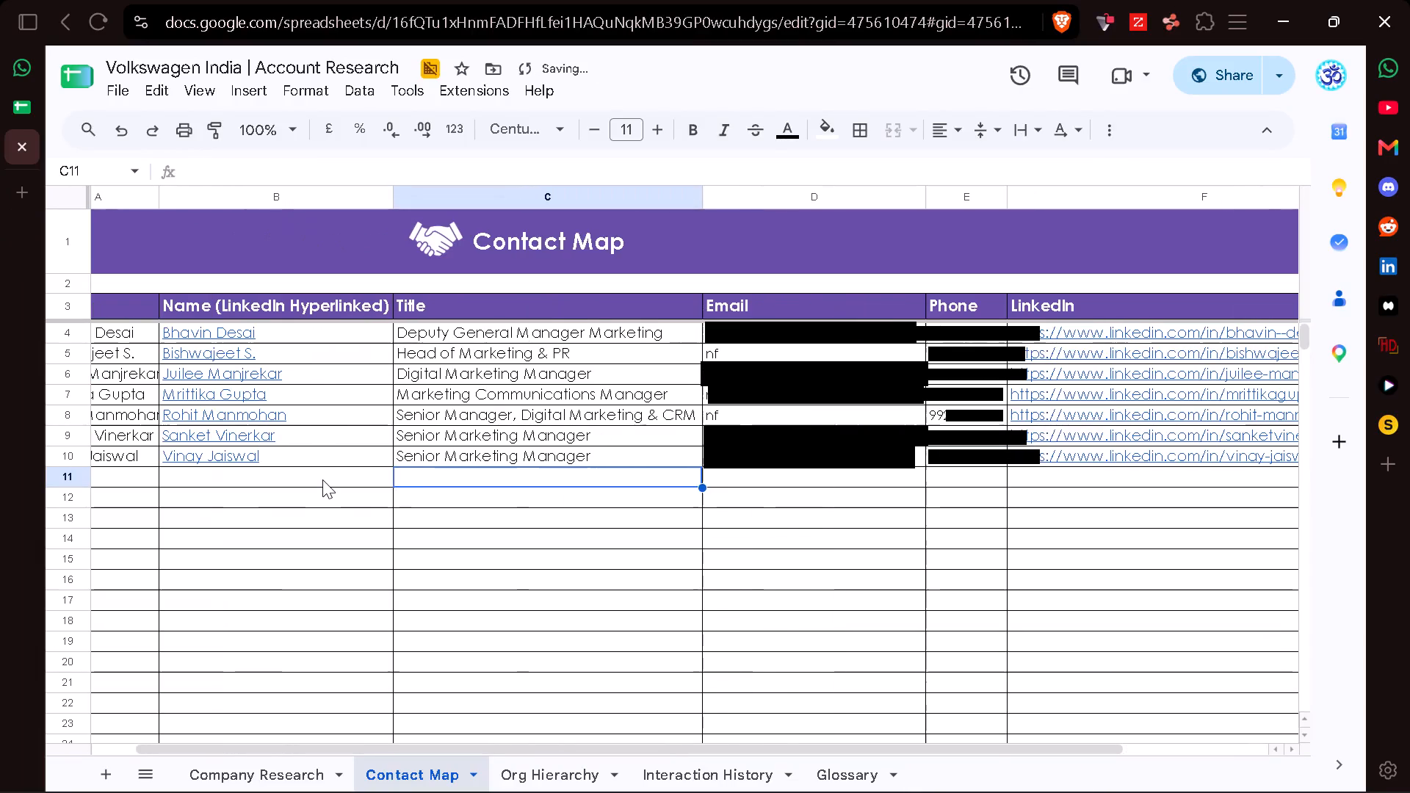
pyautogui.hscroll(1, 322, 479)
pyautogui.click(62, 192)
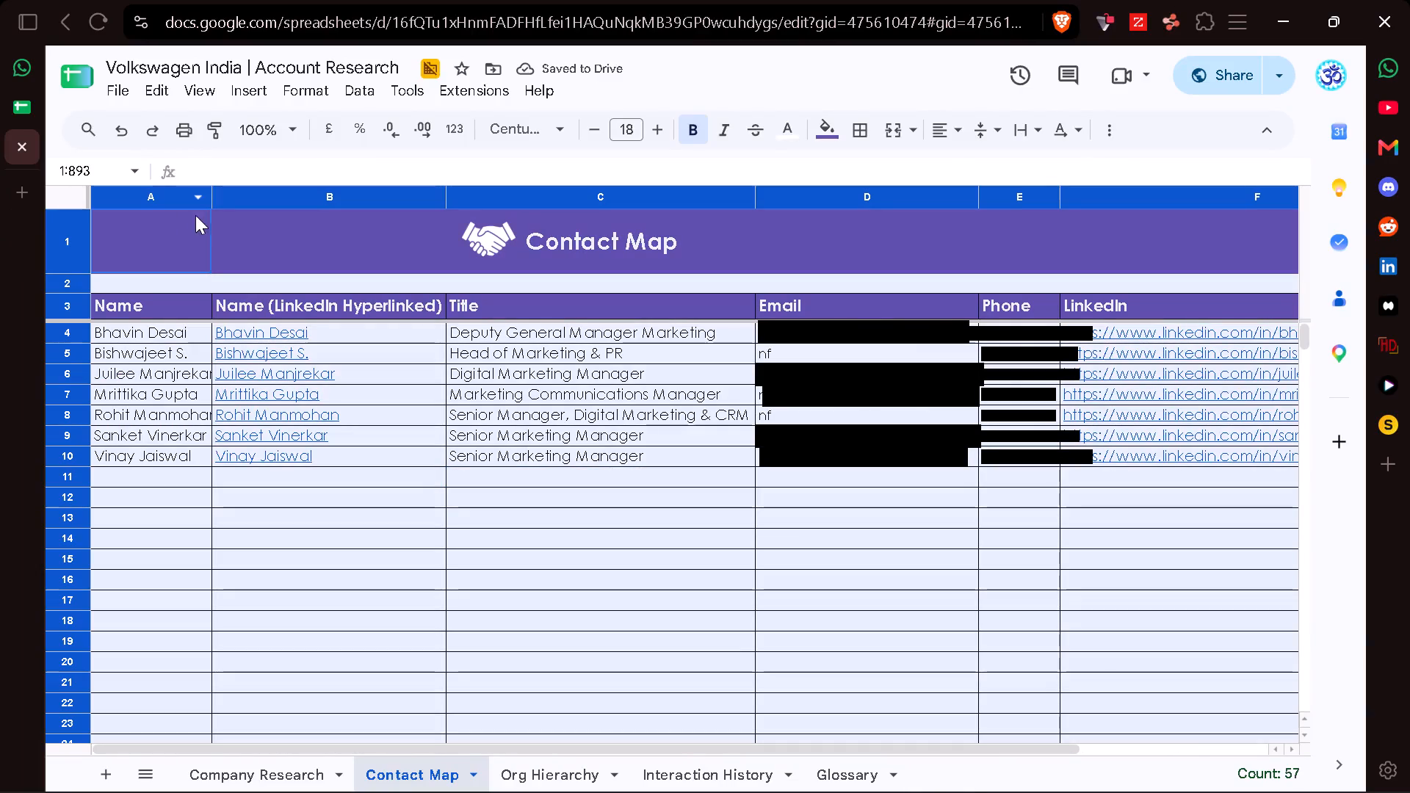
pyautogui.doubleClick(212, 197)
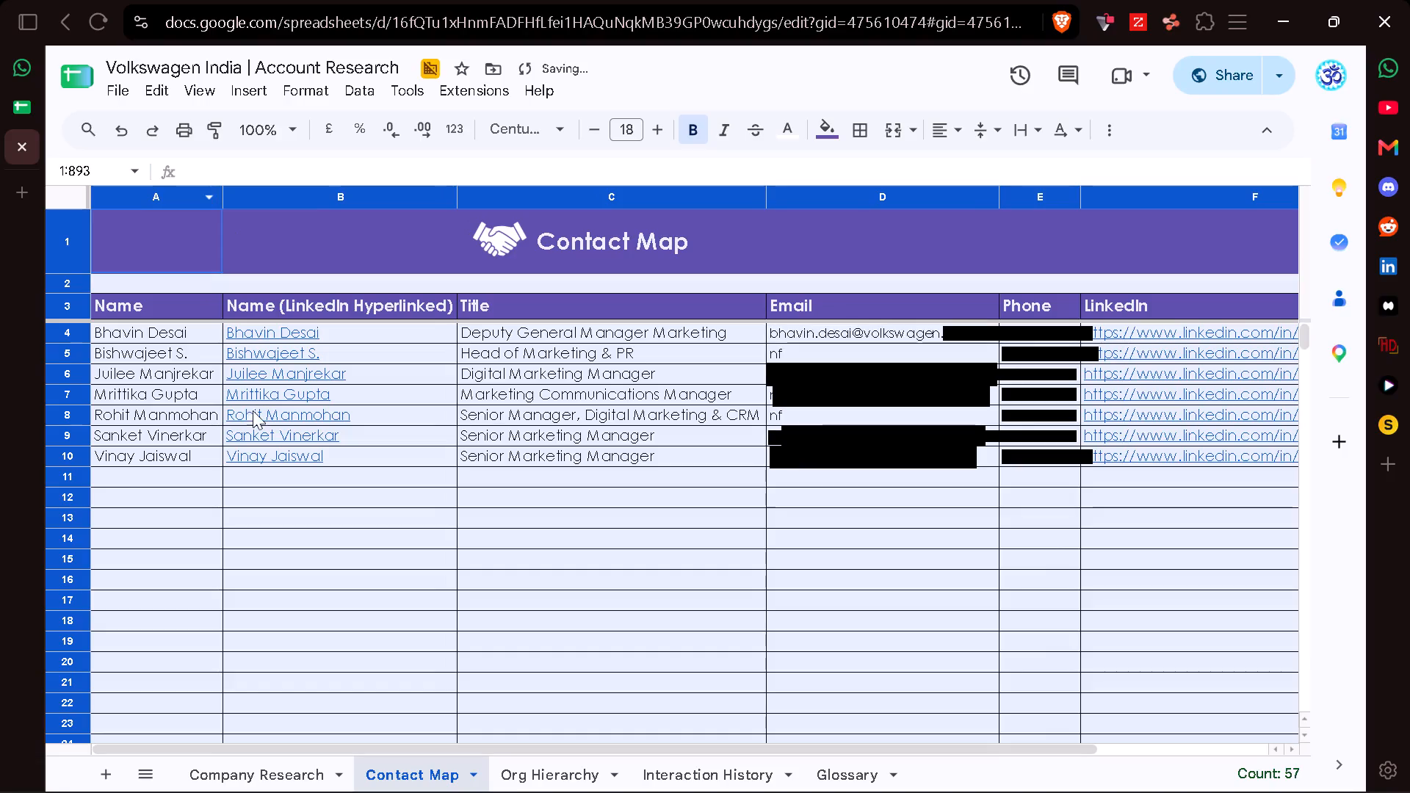
pyautogui.click(123, 479)
pyautogui.hscroll(-3, 538, 438)
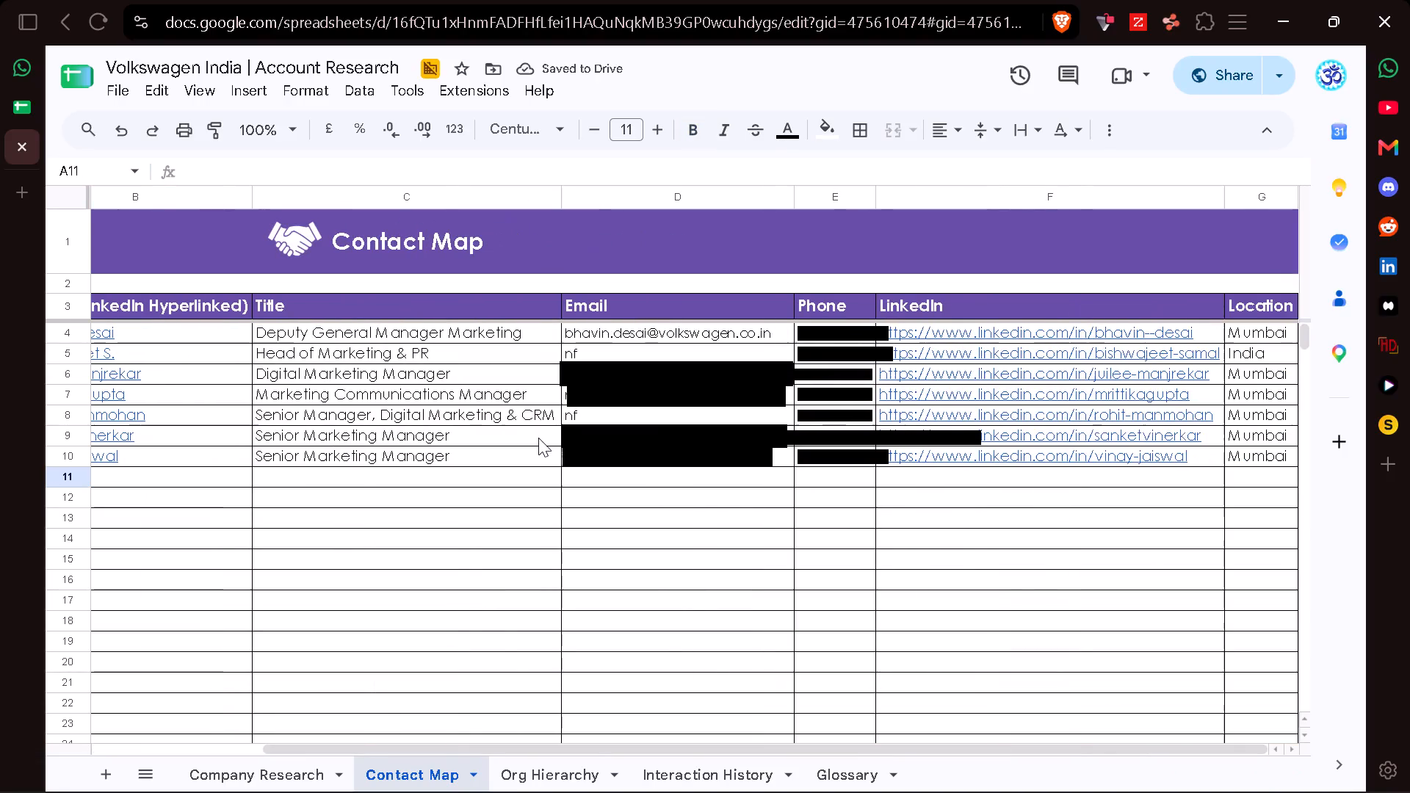
pyautogui.hscroll(6, 538, 438)
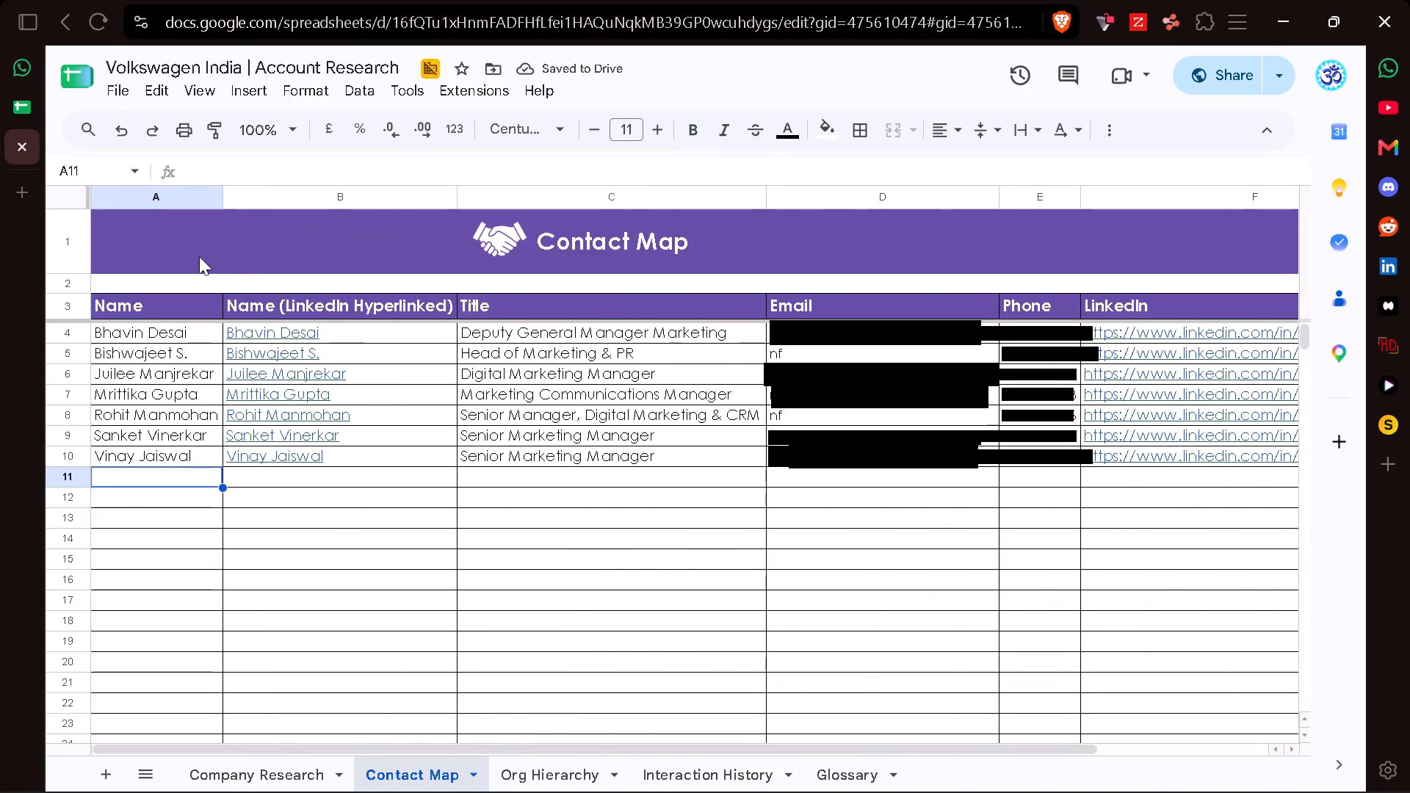
pyautogui.click(145, 251)
# Insert the Volkswagen India research sheet's share link as a file chip in B109 of the AR Master Sheet, closing the research sheet.
pyautogui.click(1193, 79)
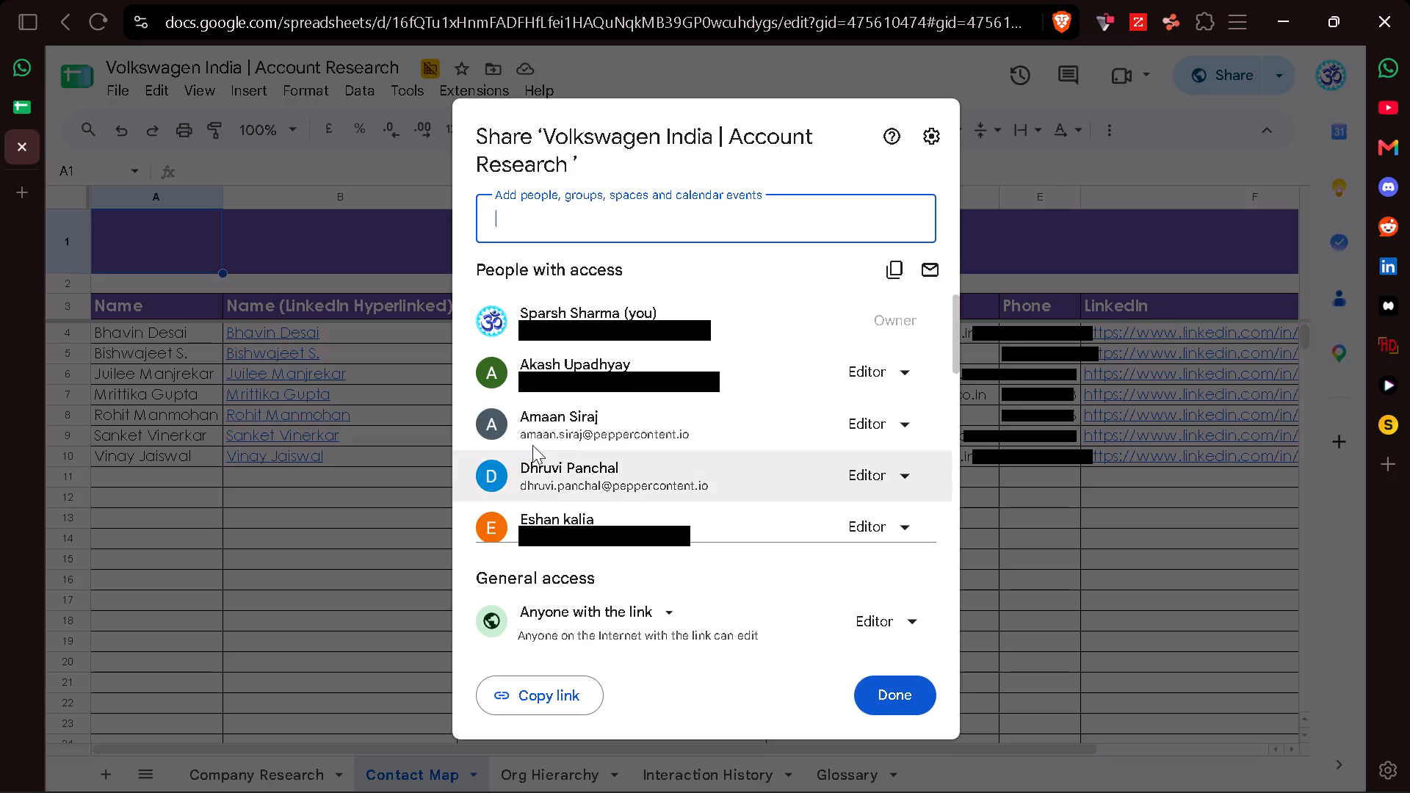
pyautogui.scroll(-5, 532, 445)
pyautogui.click(530, 702)
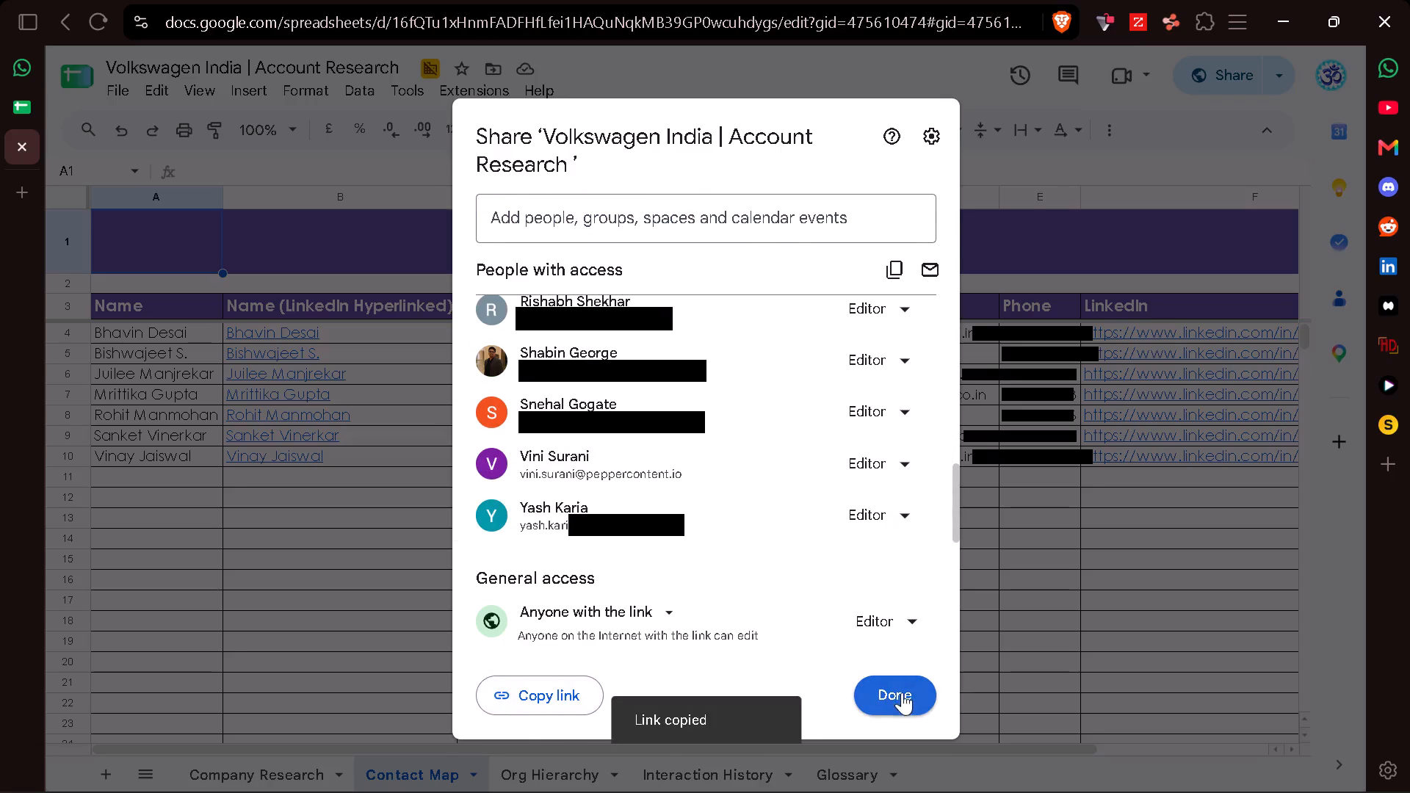
pyautogui.click(902, 692)
pyautogui.click(18, 151)
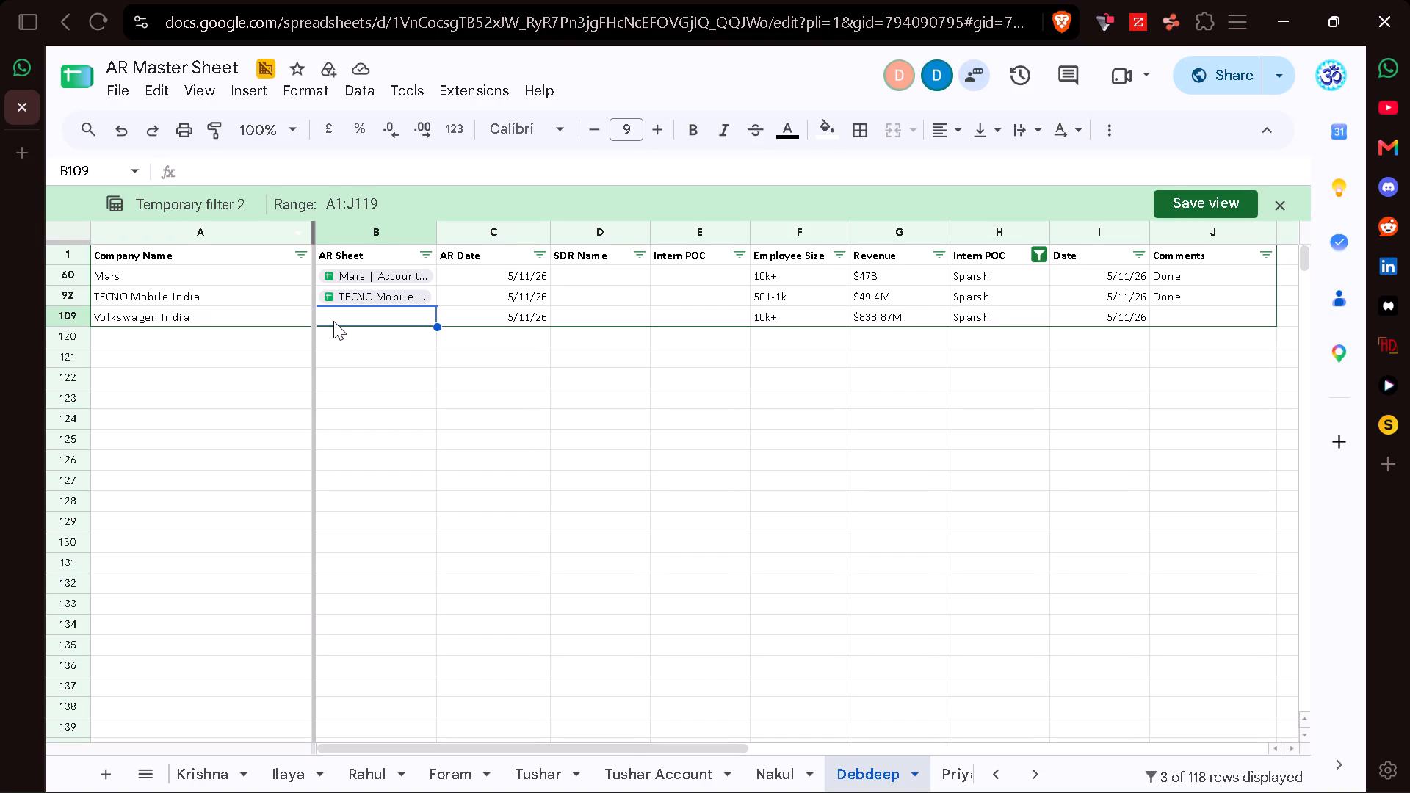
pyautogui.hotkey('ctrl', 'v')
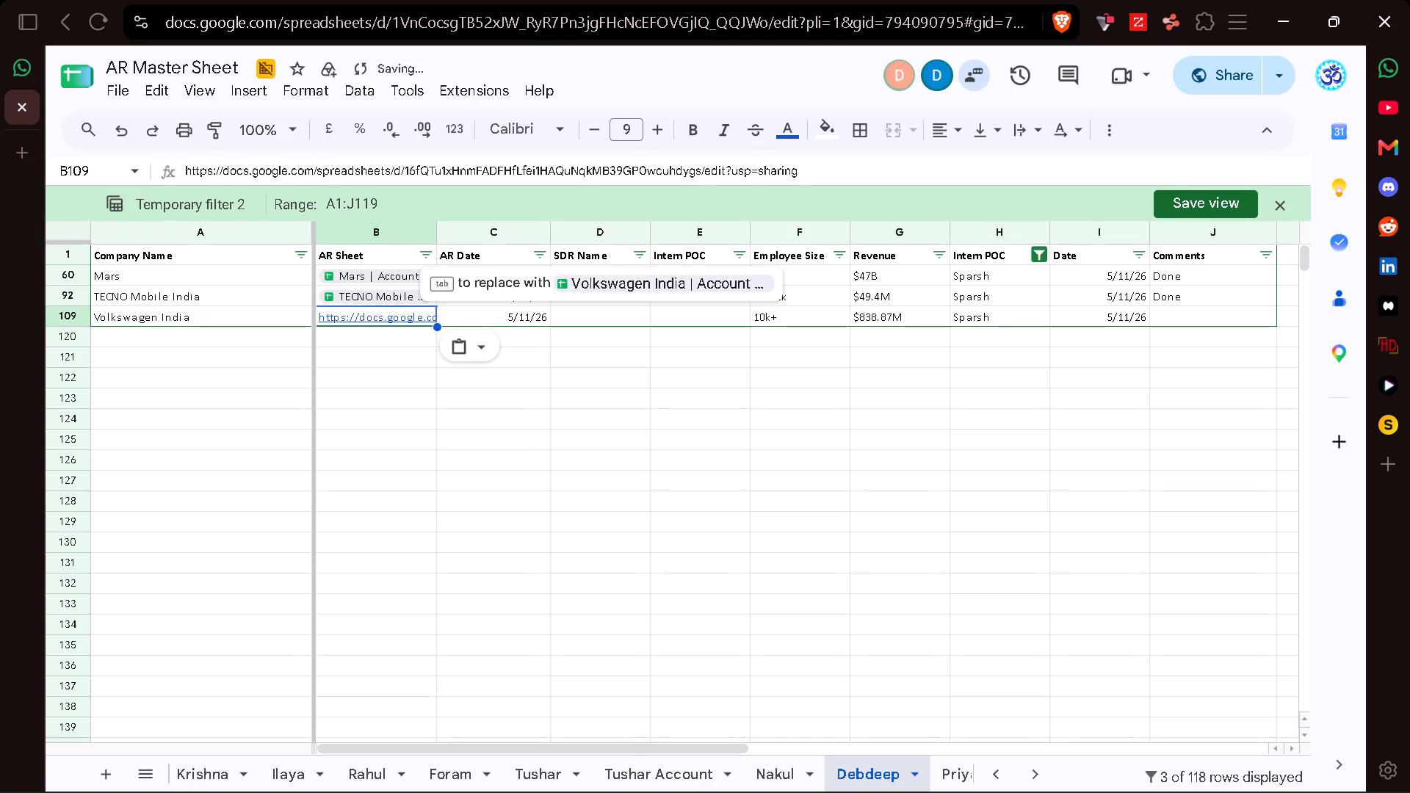
pyautogui.press('Tab')
# Set Volkswagen India's comment in J109 to Done.
pyautogui.press('Right')
pyautogui.press('Right')
pyautogui.press('Right')
pyautogui.press('Right')
pyautogui.press('Right')
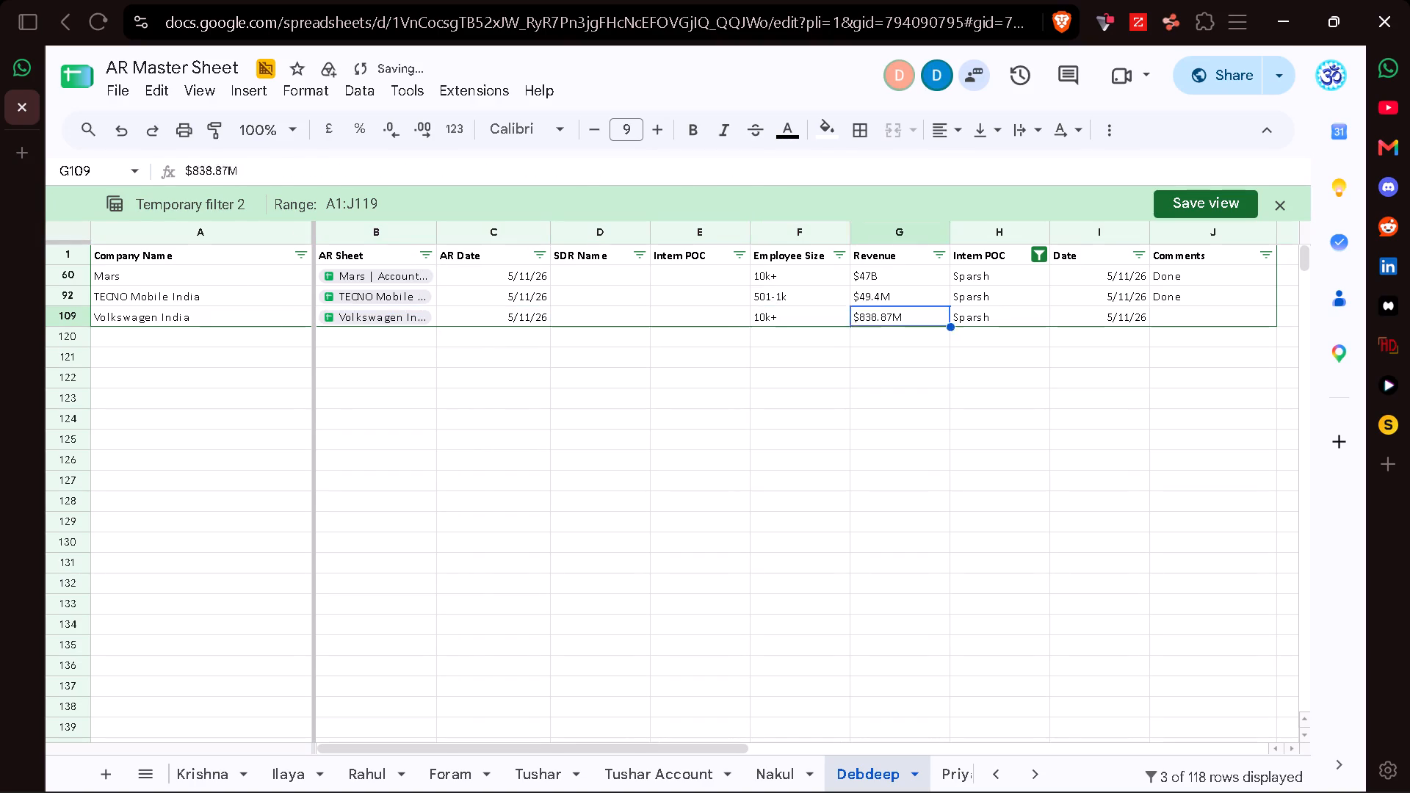
pyautogui.press('Right')
pyautogui.press('Right')
pyautogui.press('Right')
pyautogui.write('Do')
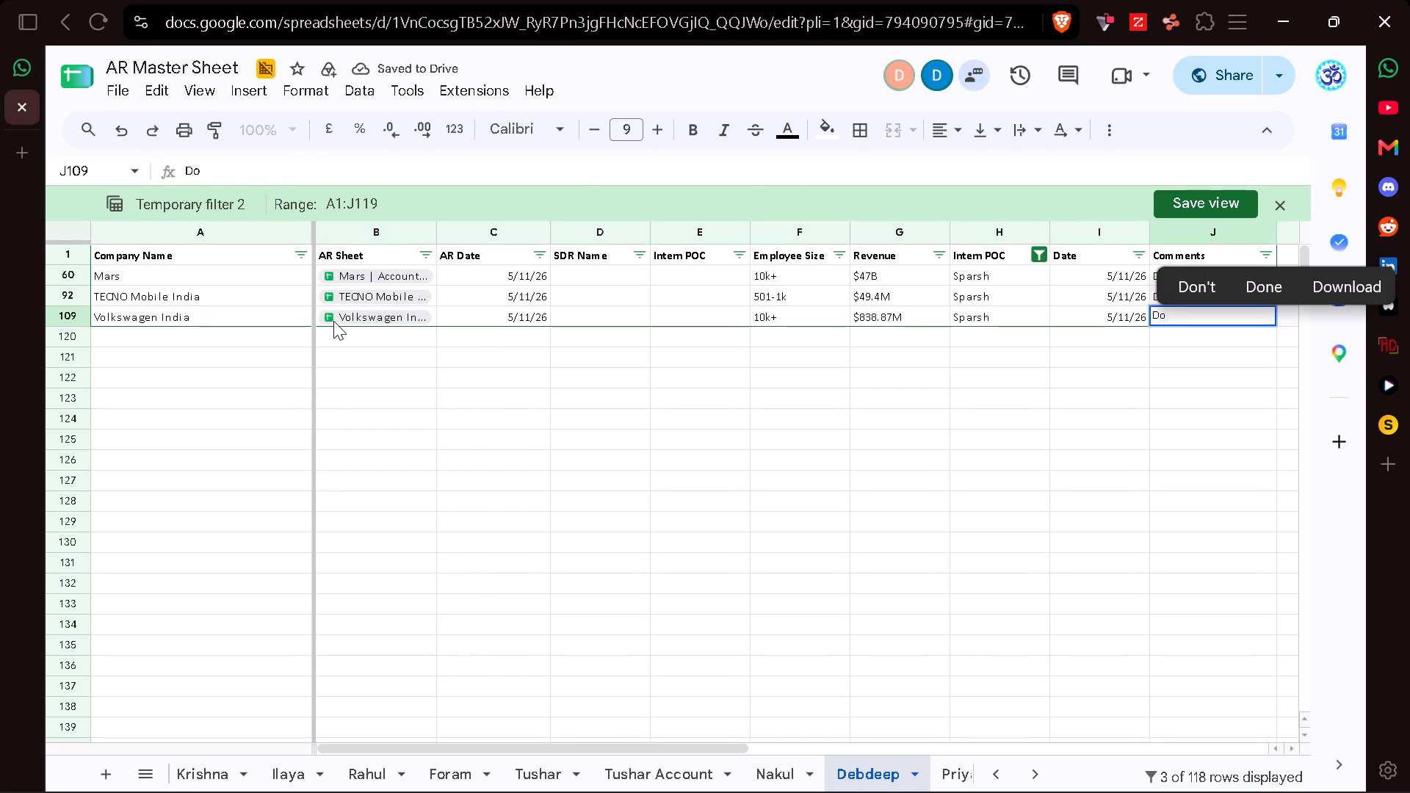
pyautogui.write('ne')
pyautogui.press('Return')
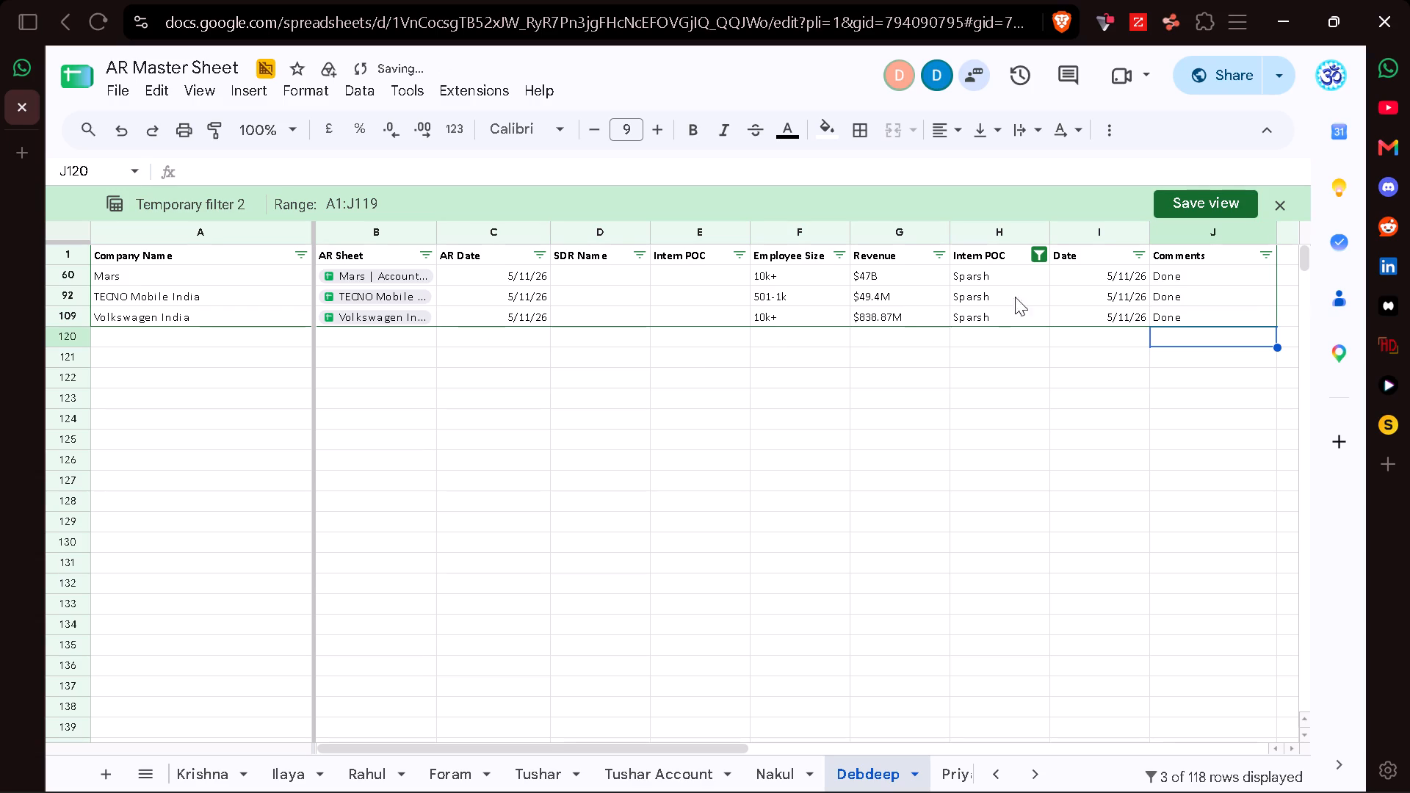
# Close the temporary filter view without saving it.
pyautogui.click(1268, 195)
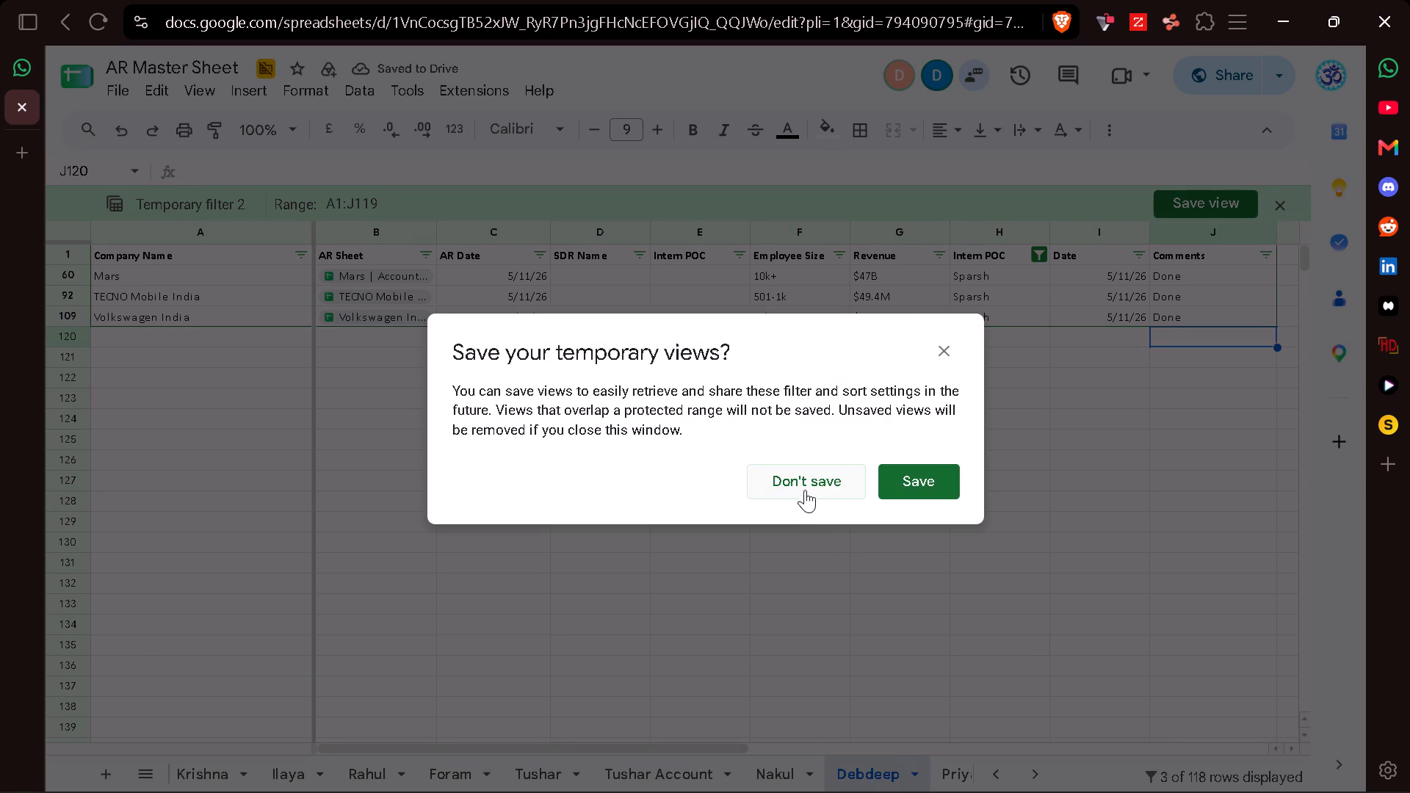
pyautogui.click(802, 485)
# Create a new filter on the Debdeep sheet's company table, starting from the AR Date header.
pyautogui.scroll(-1, 682, 457)
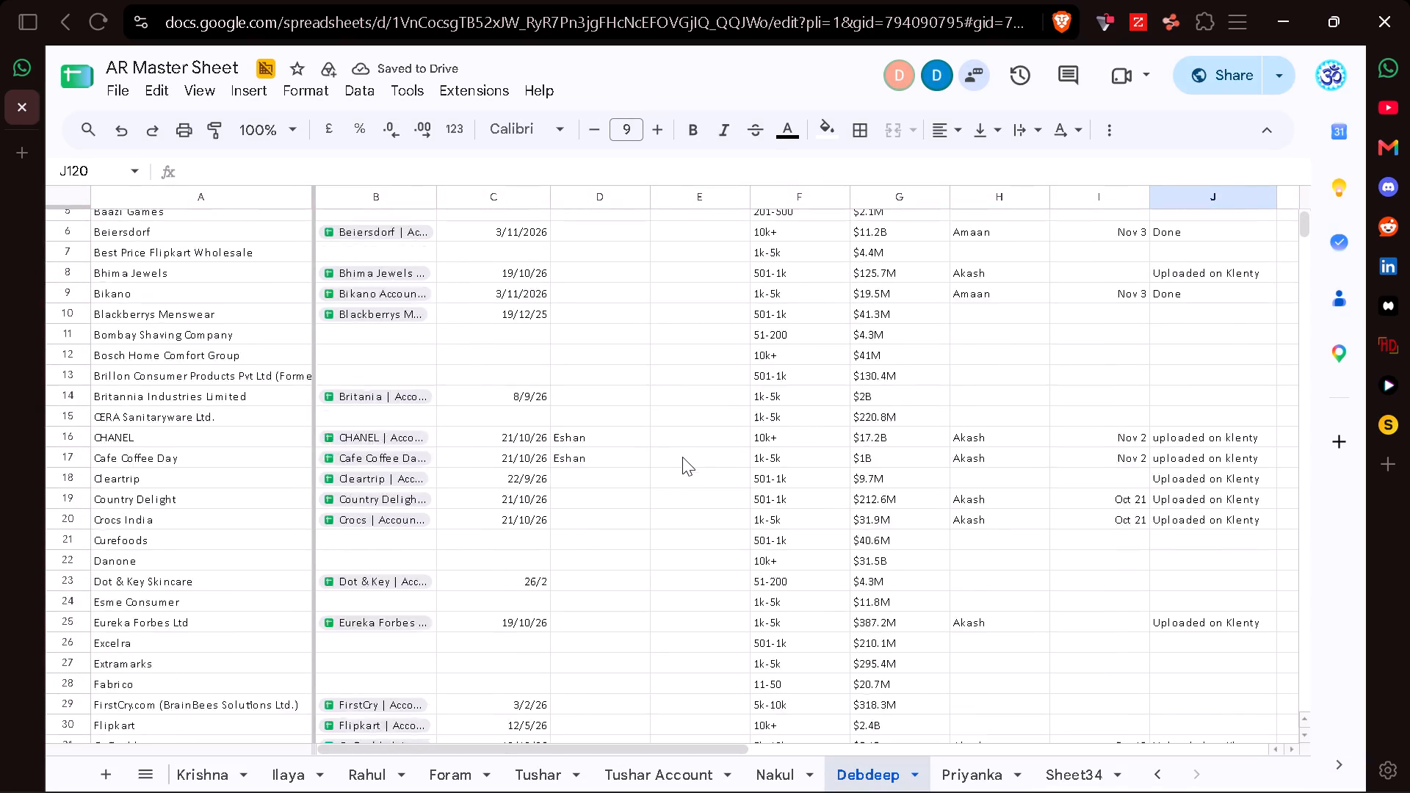
pyautogui.scroll(-5, 682, 457)
pyautogui.scroll(1, 565, 485)
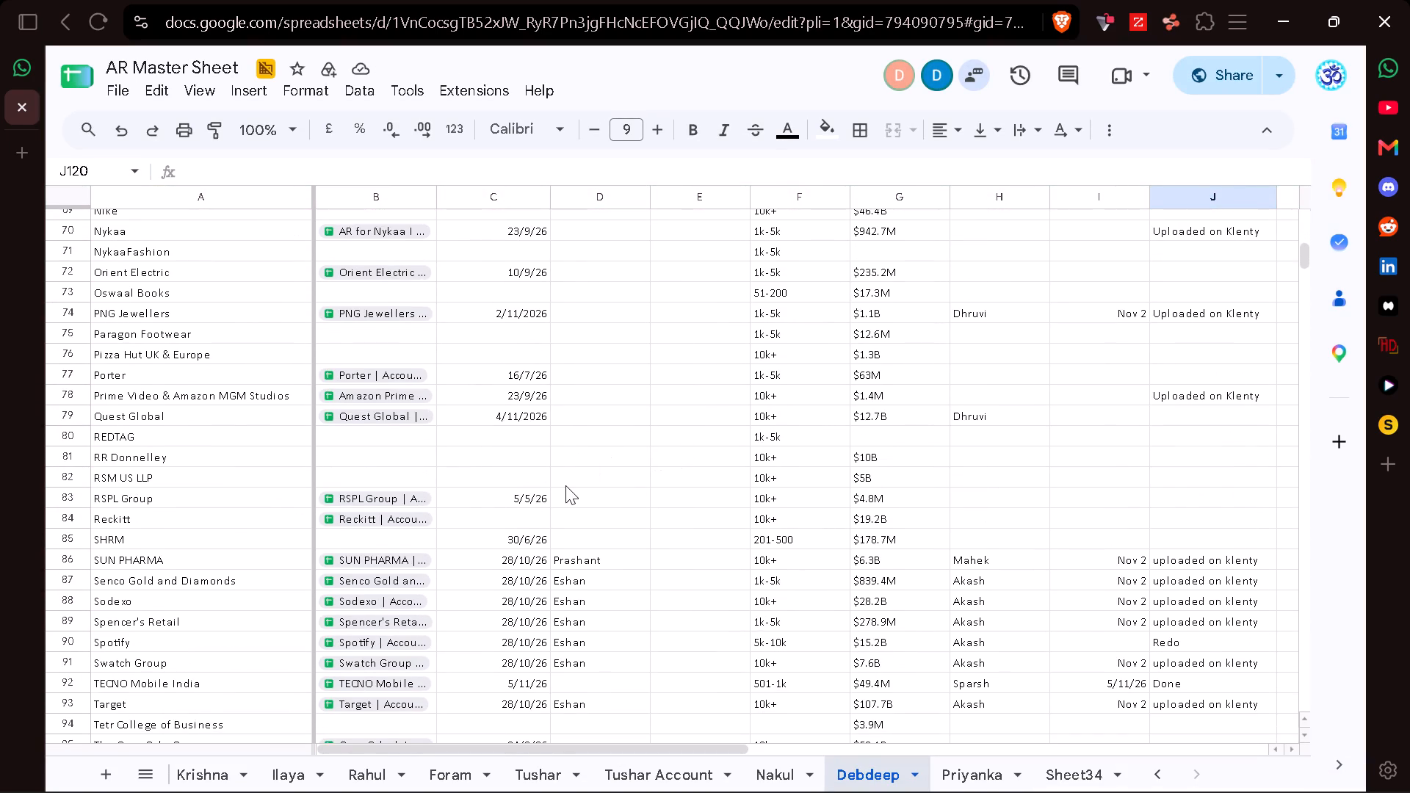
pyautogui.scroll(8, 565, 485)
pyautogui.click(505, 229)
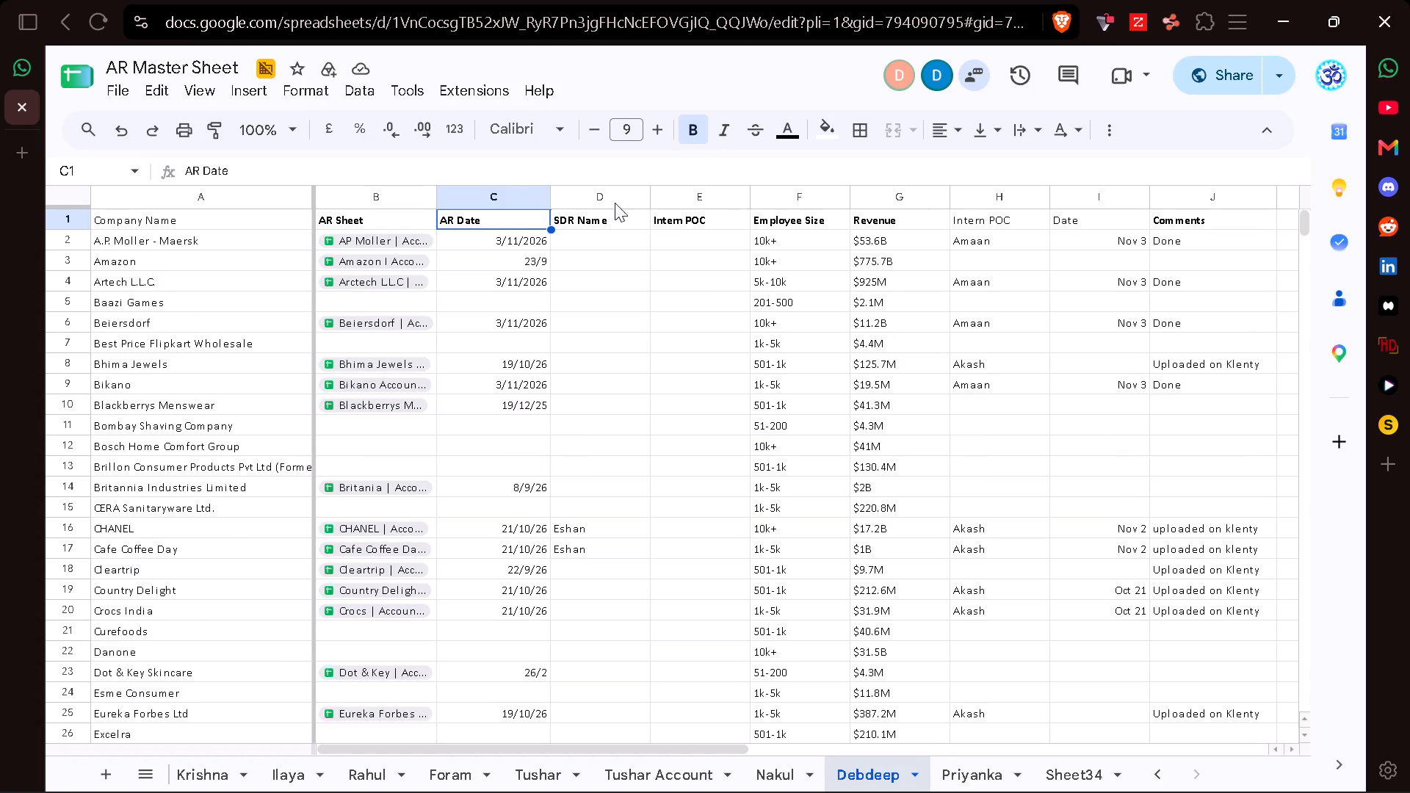
pyautogui.click(1115, 130)
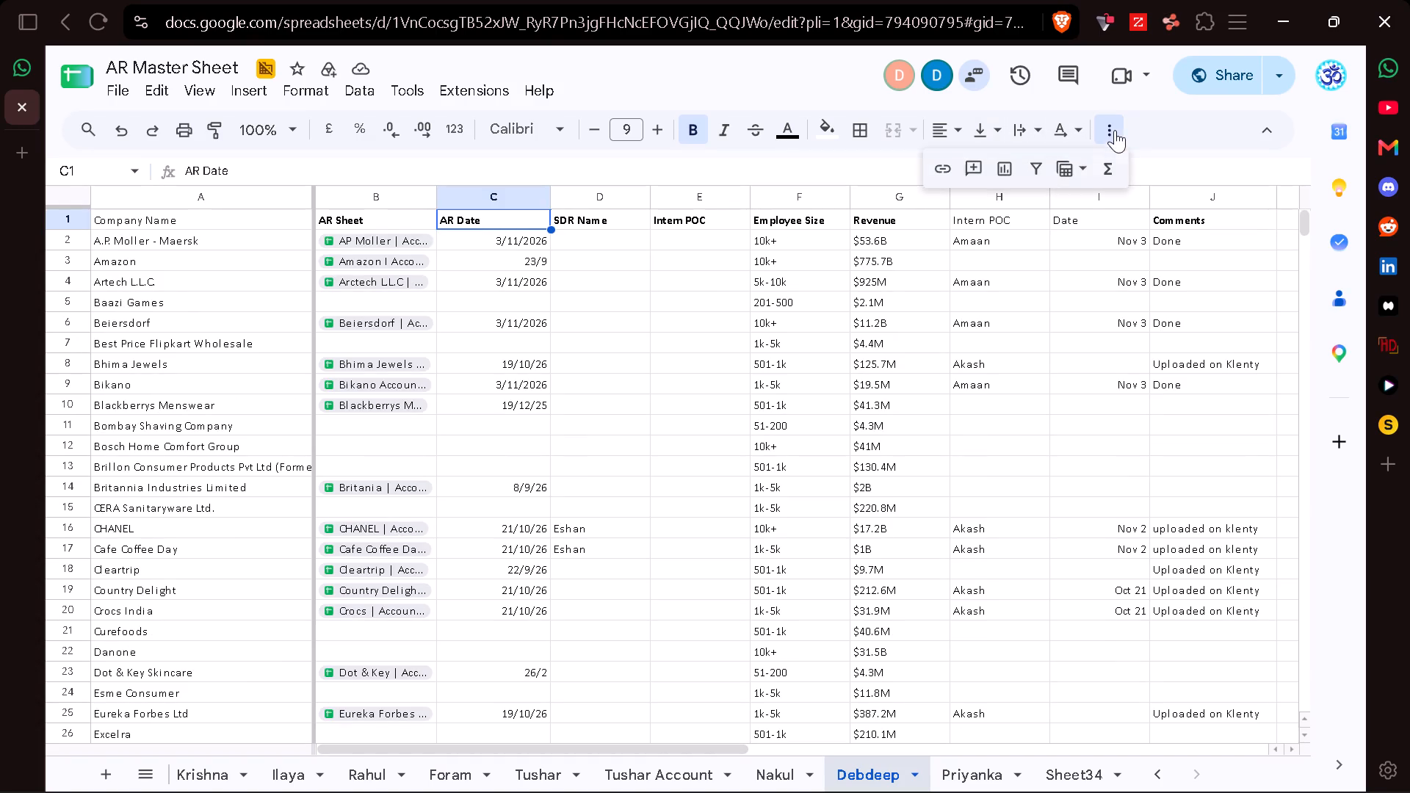
pyautogui.click(1045, 165)
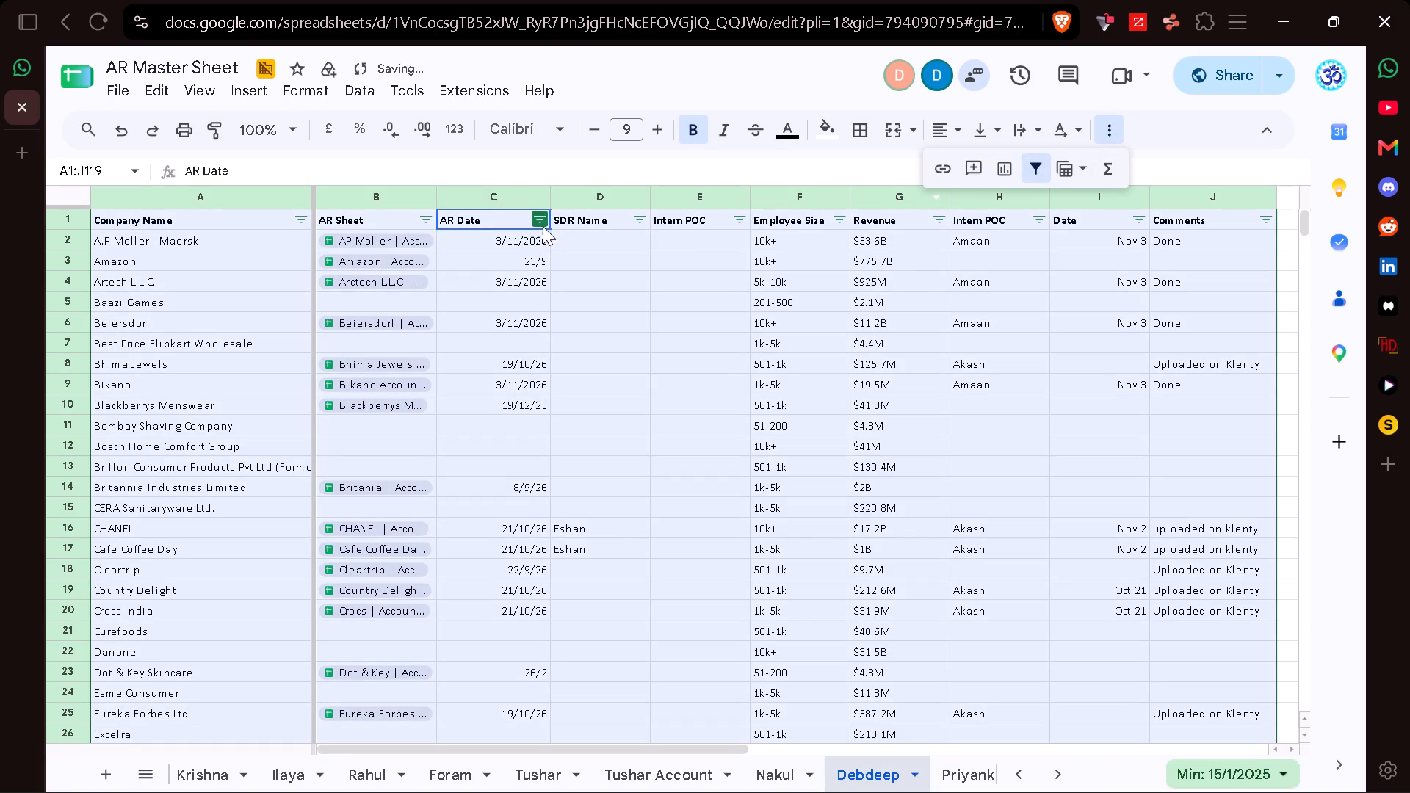
# Filter the AR Date column to show only the companies dated 5/11/26.
pyautogui.click(543, 226)
pyautogui.scroll(-9, 386, 599)
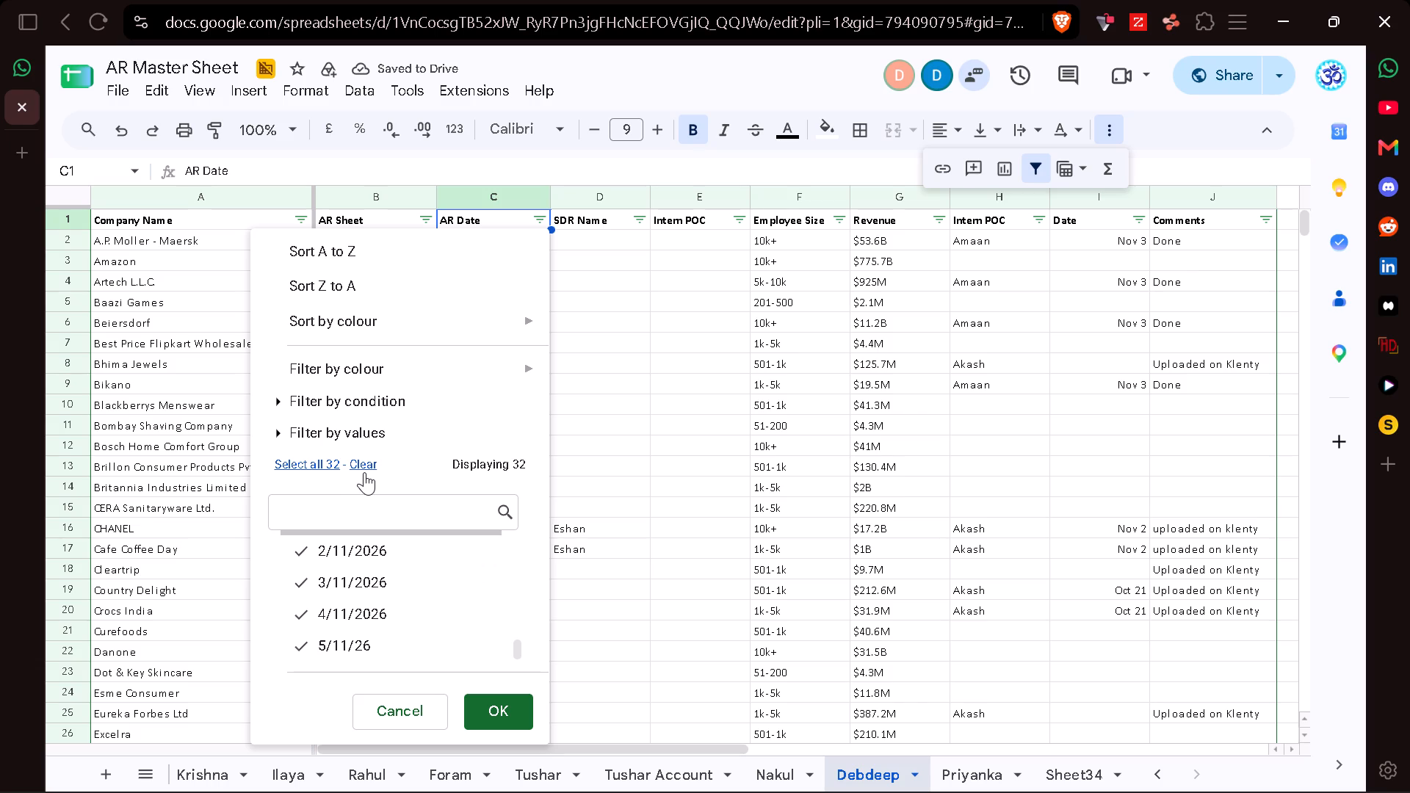
pyautogui.click(364, 472)
pyautogui.click(319, 655)
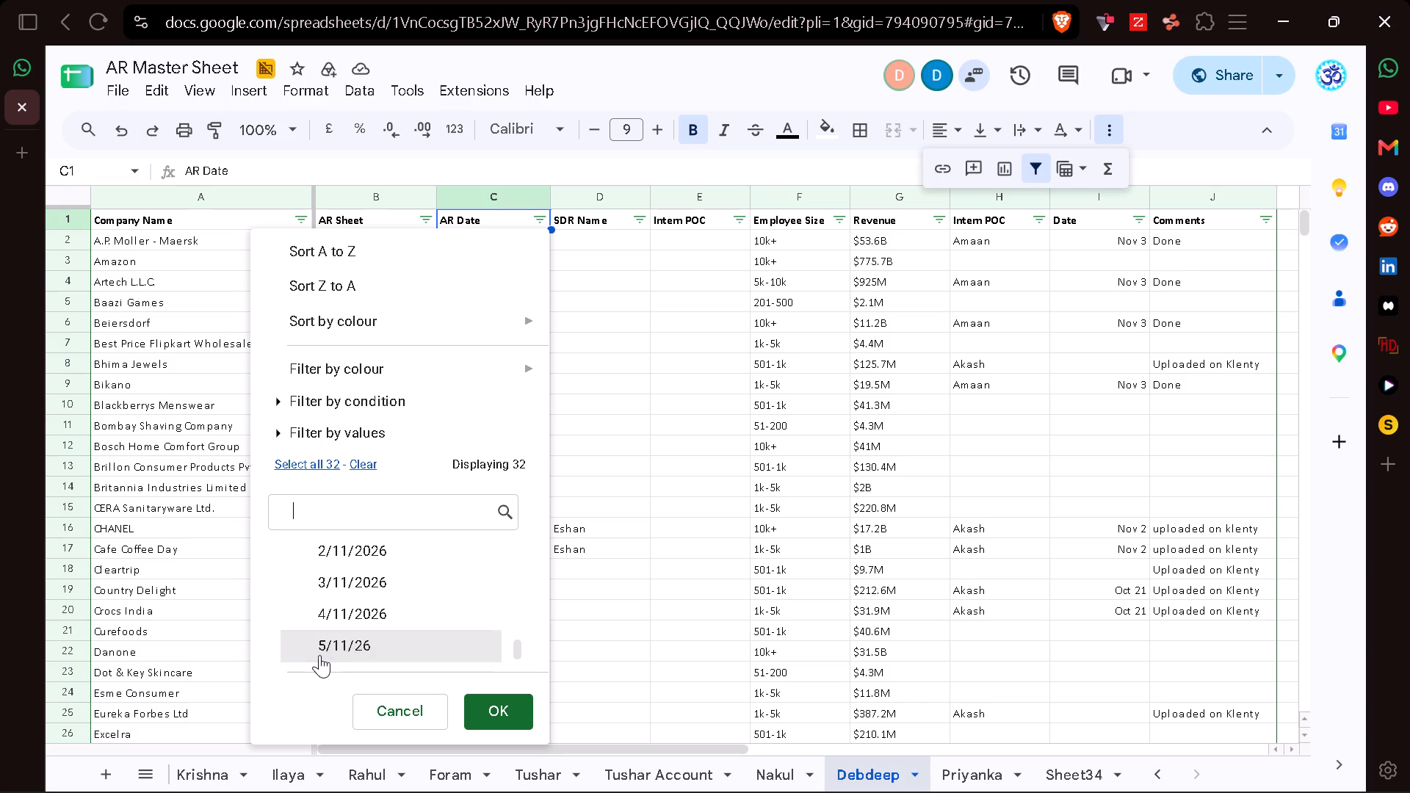
pyautogui.click(478, 728)
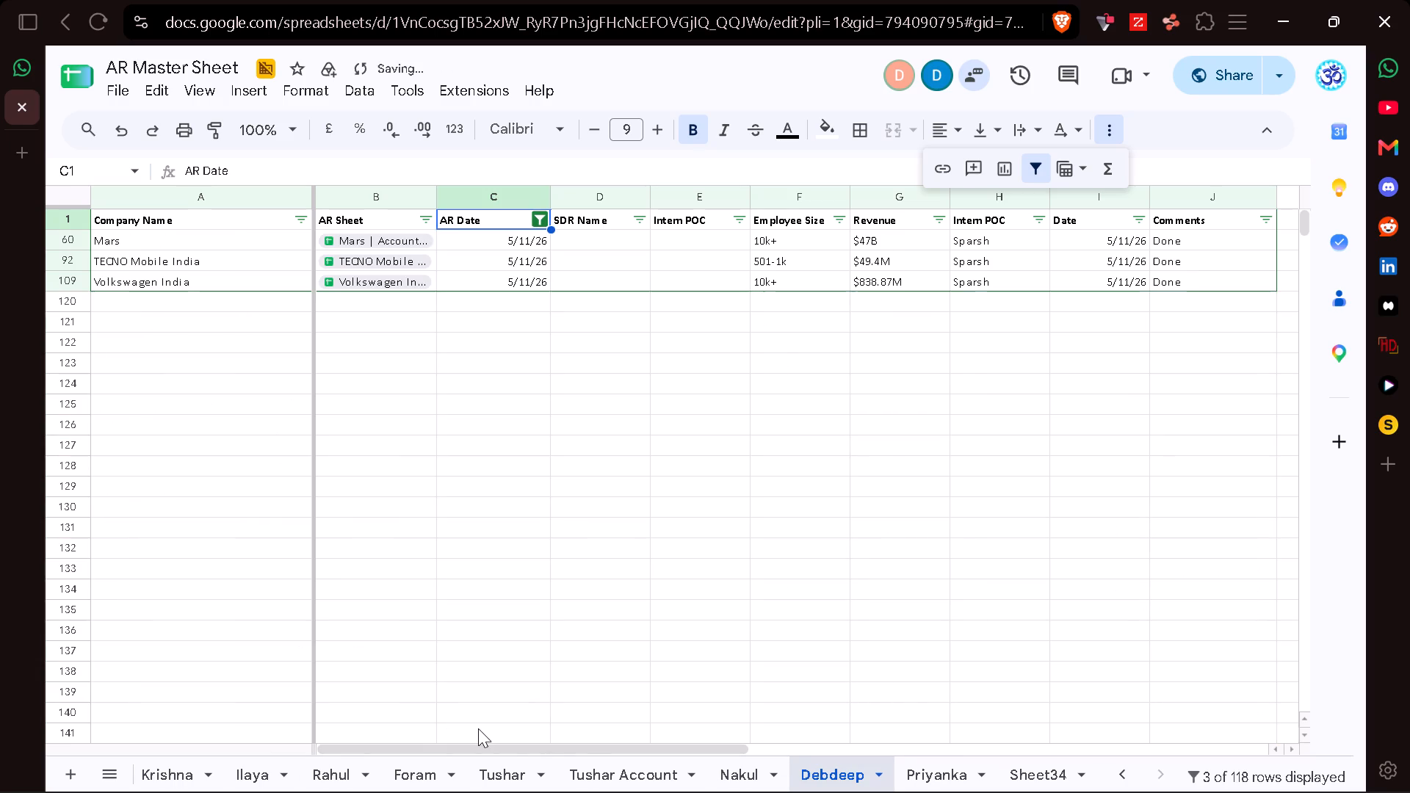
# Remove the filter from the Debdeep sheet's company table.
pyautogui.click(1030, 161)
pyautogui.click(1109, 136)
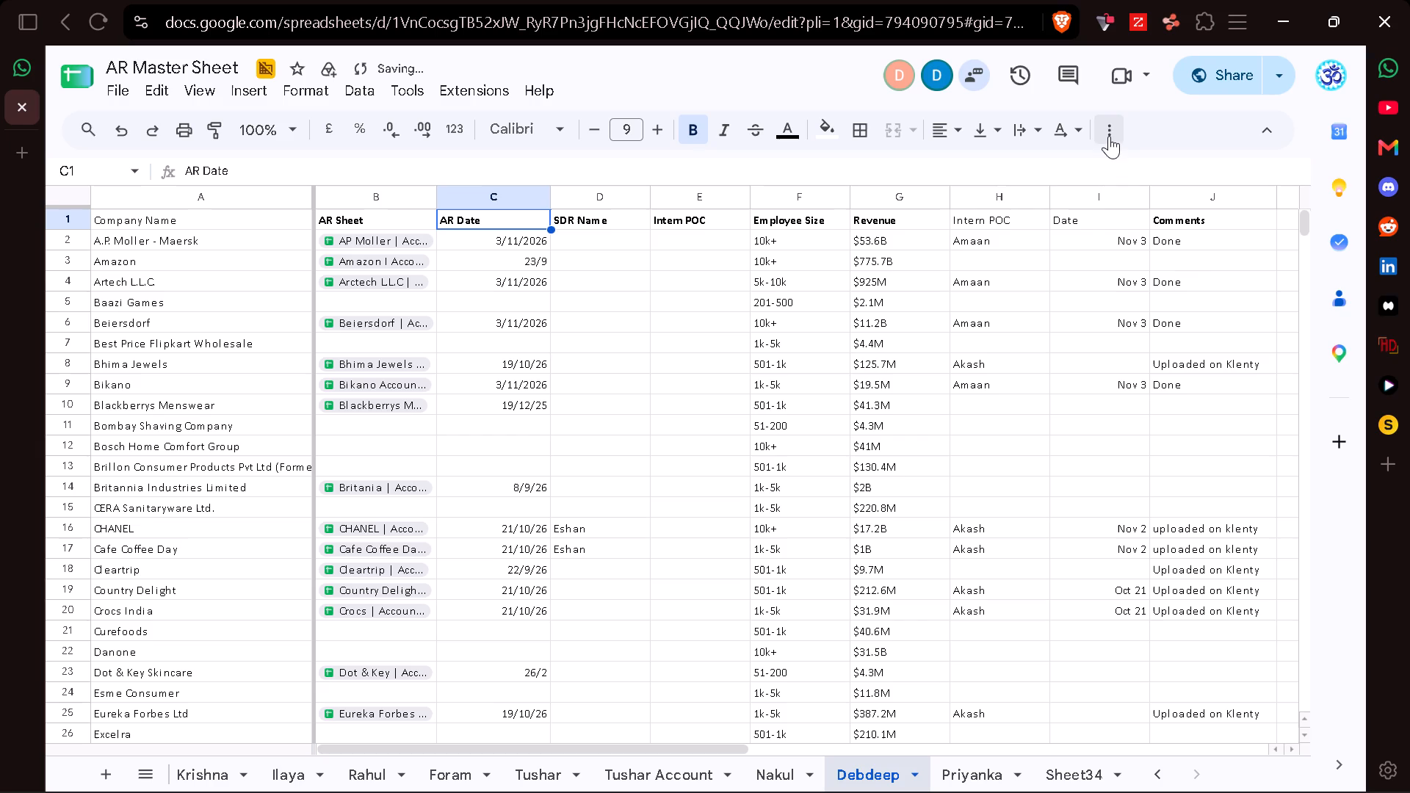
# Examine the unfiltered company list down to its last rows, checking the Volkswagen India row's entries and its comment in J109.
pyautogui.scroll(-3, 701, 385)
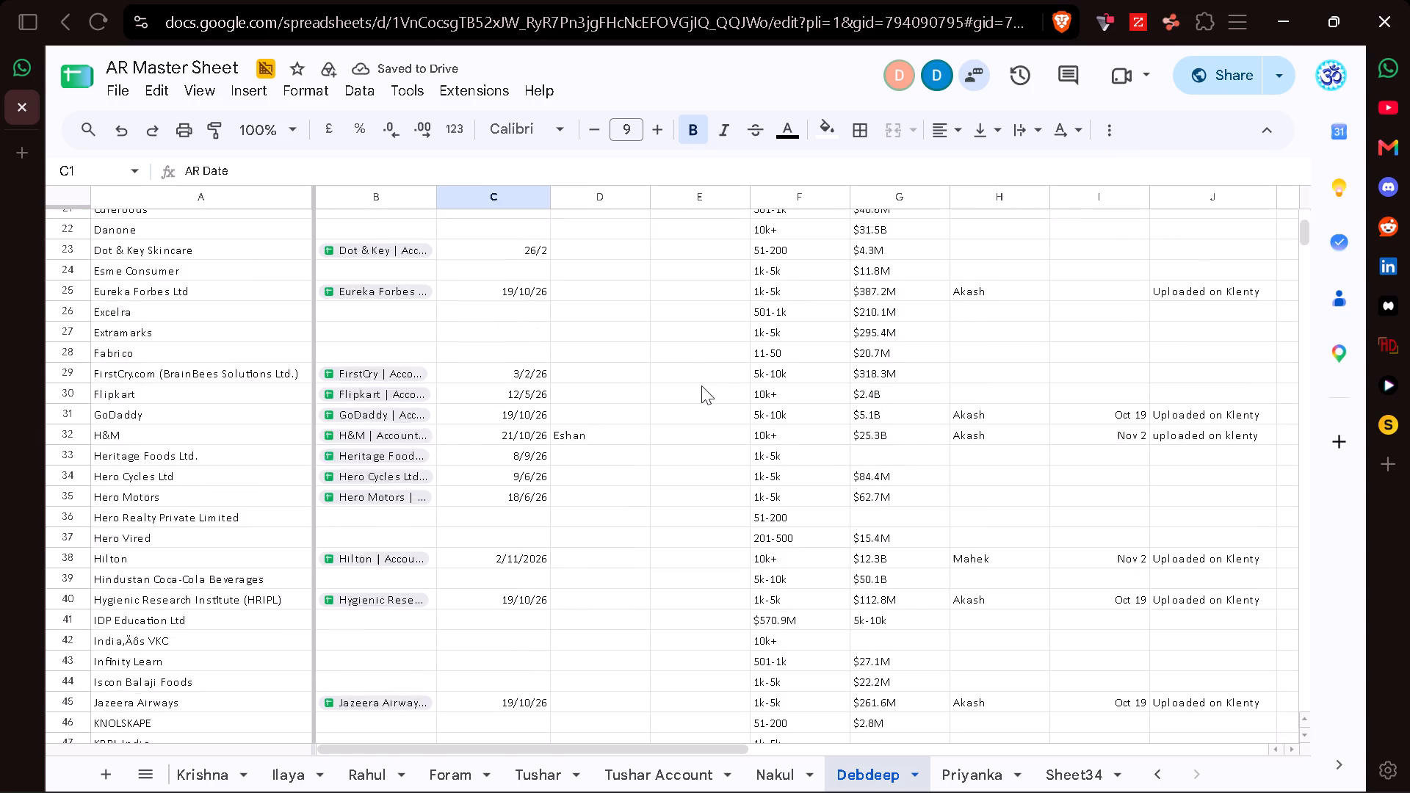
pyautogui.scroll(-8, 701, 385)
pyautogui.scroll(1, 701, 385)
pyautogui.scroll(-1, 701, 385)
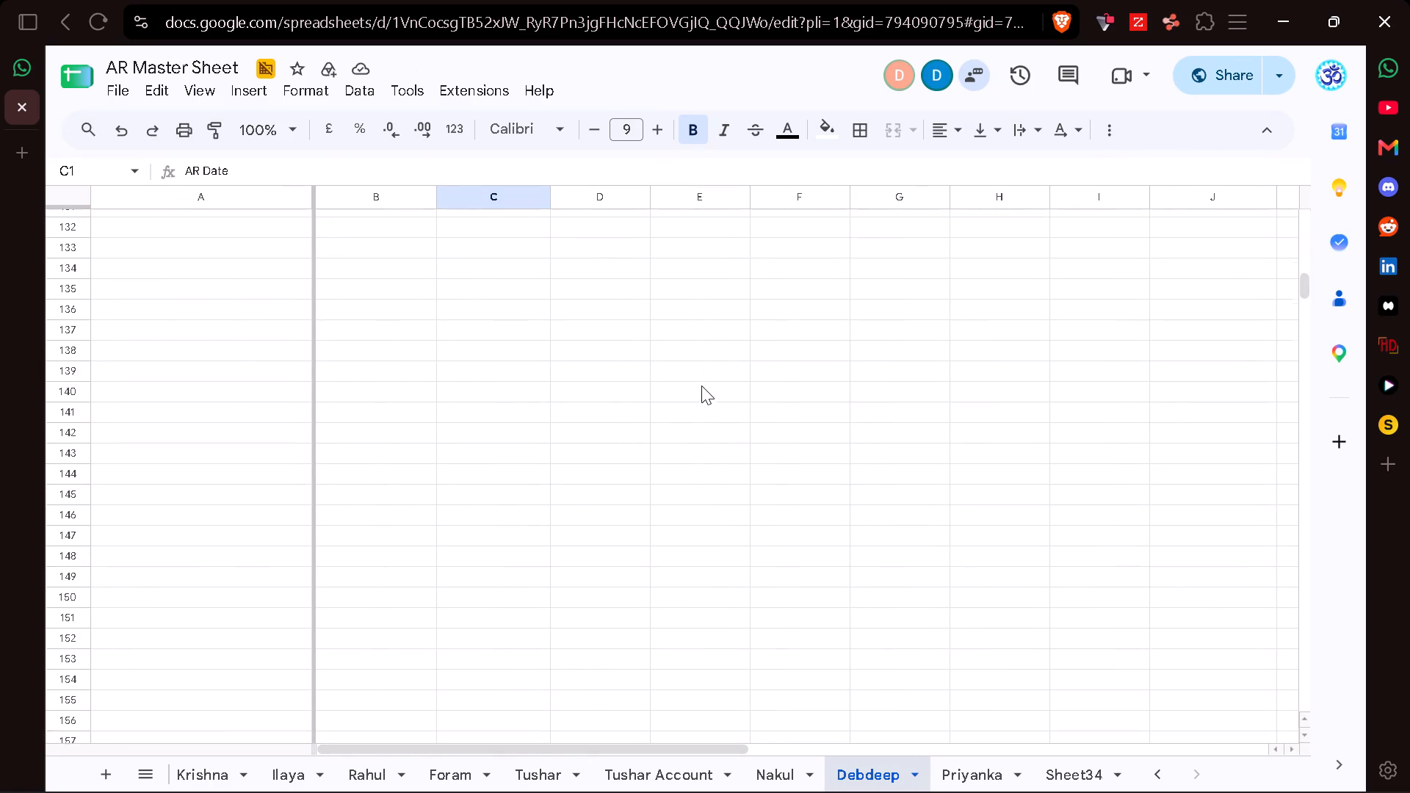
pyautogui.scroll(4, 701, 385)
pyautogui.scroll(2, 571, 438)
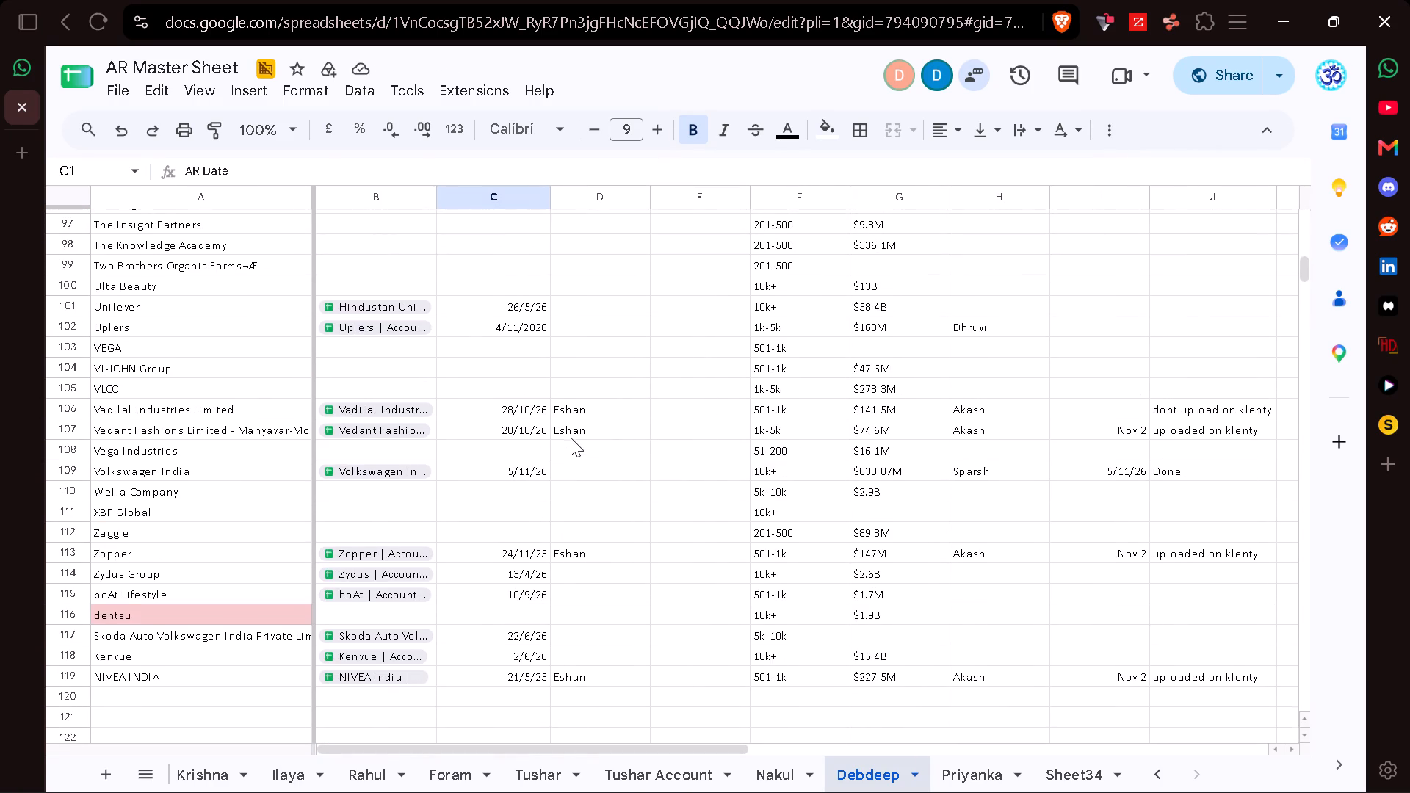
pyautogui.scroll(3, 571, 438)
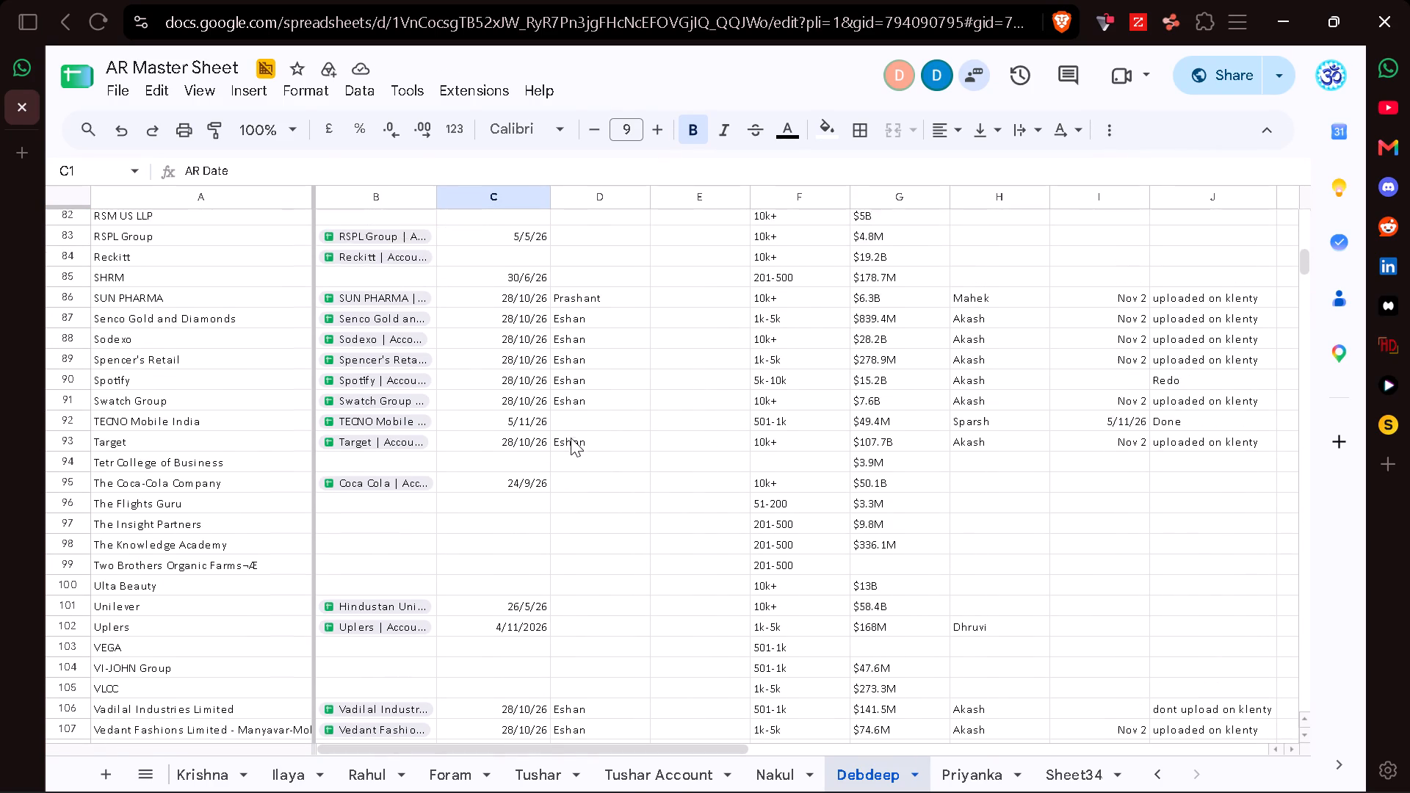
pyautogui.scroll(1, 571, 438)
pyautogui.scroll(-1, 867, 625)
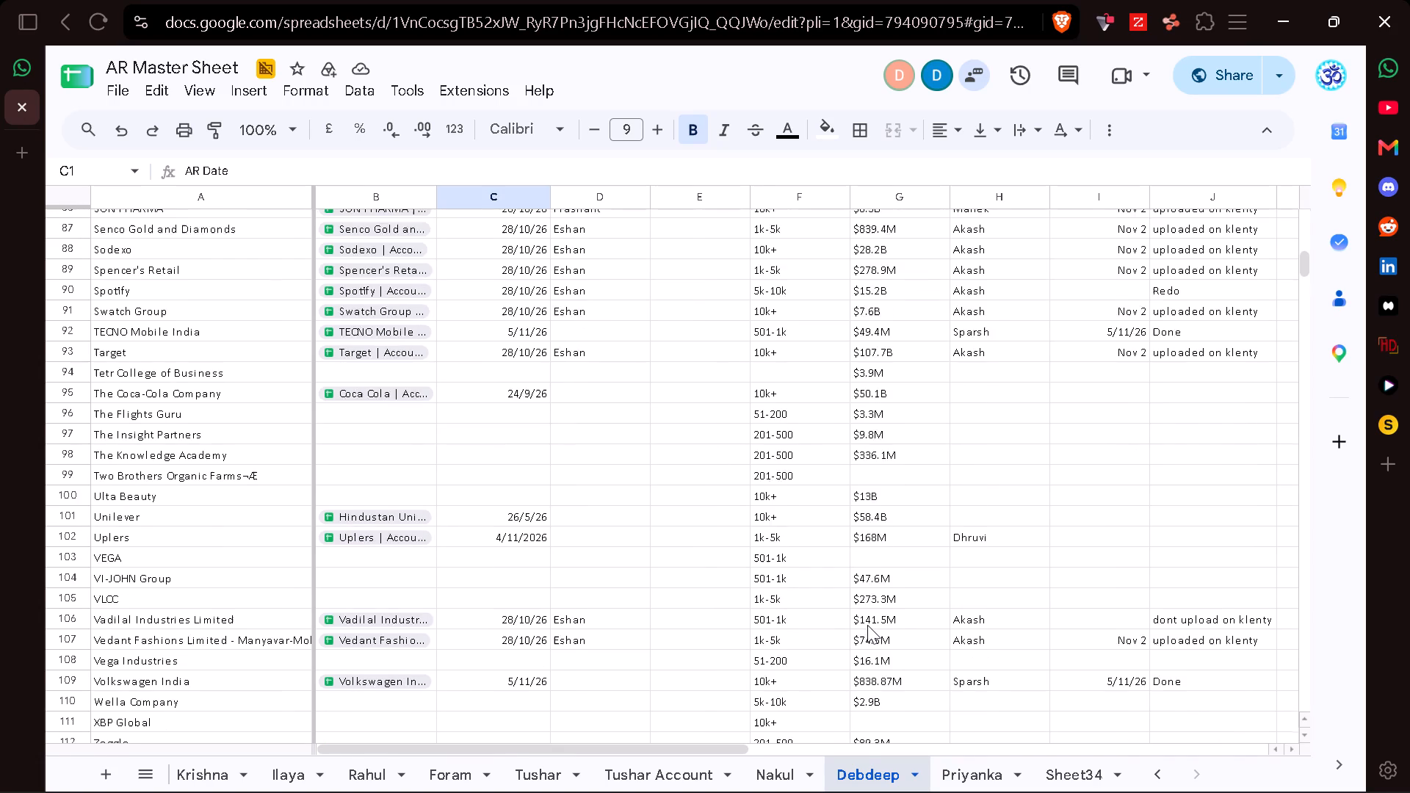
pyautogui.scroll(-3, 867, 625)
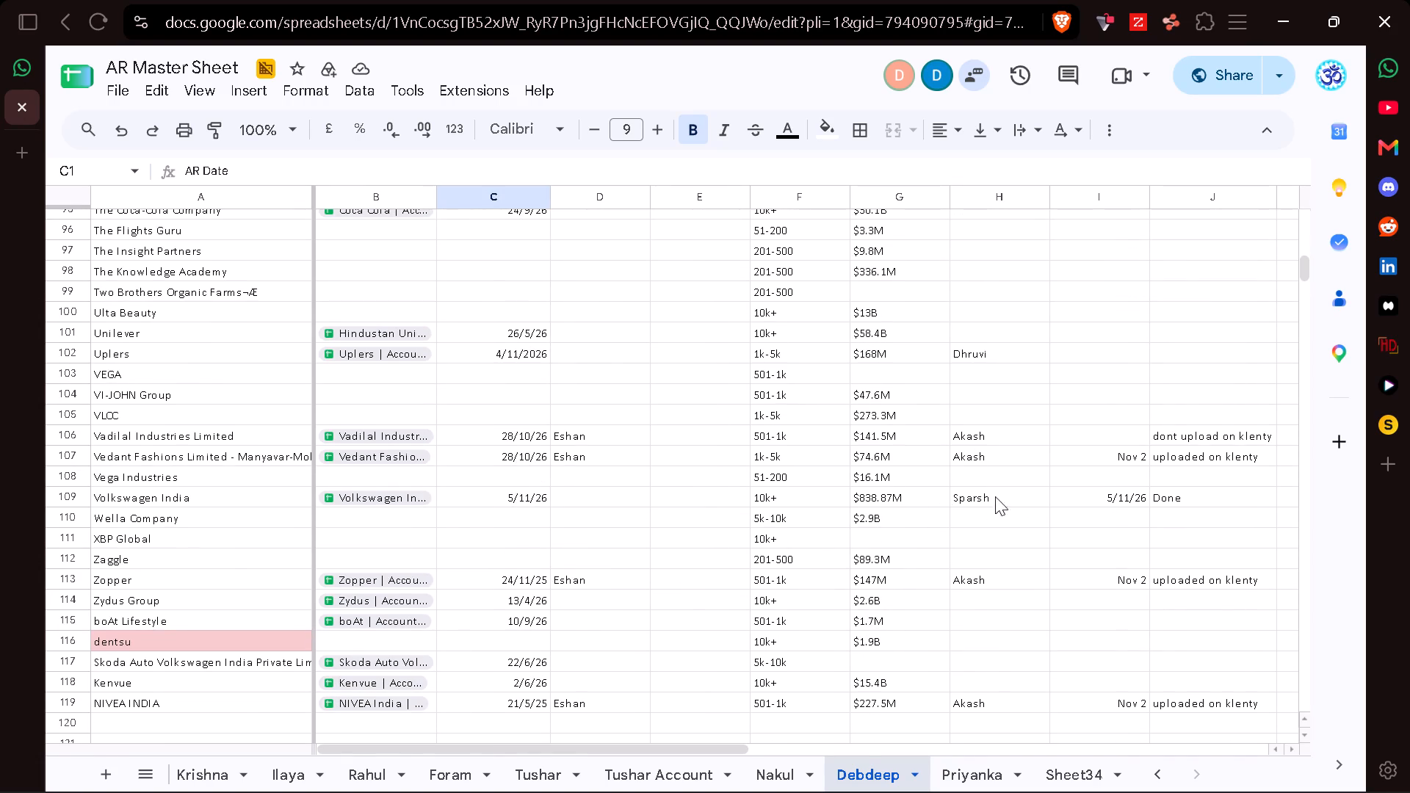
pyautogui.click(1168, 494)
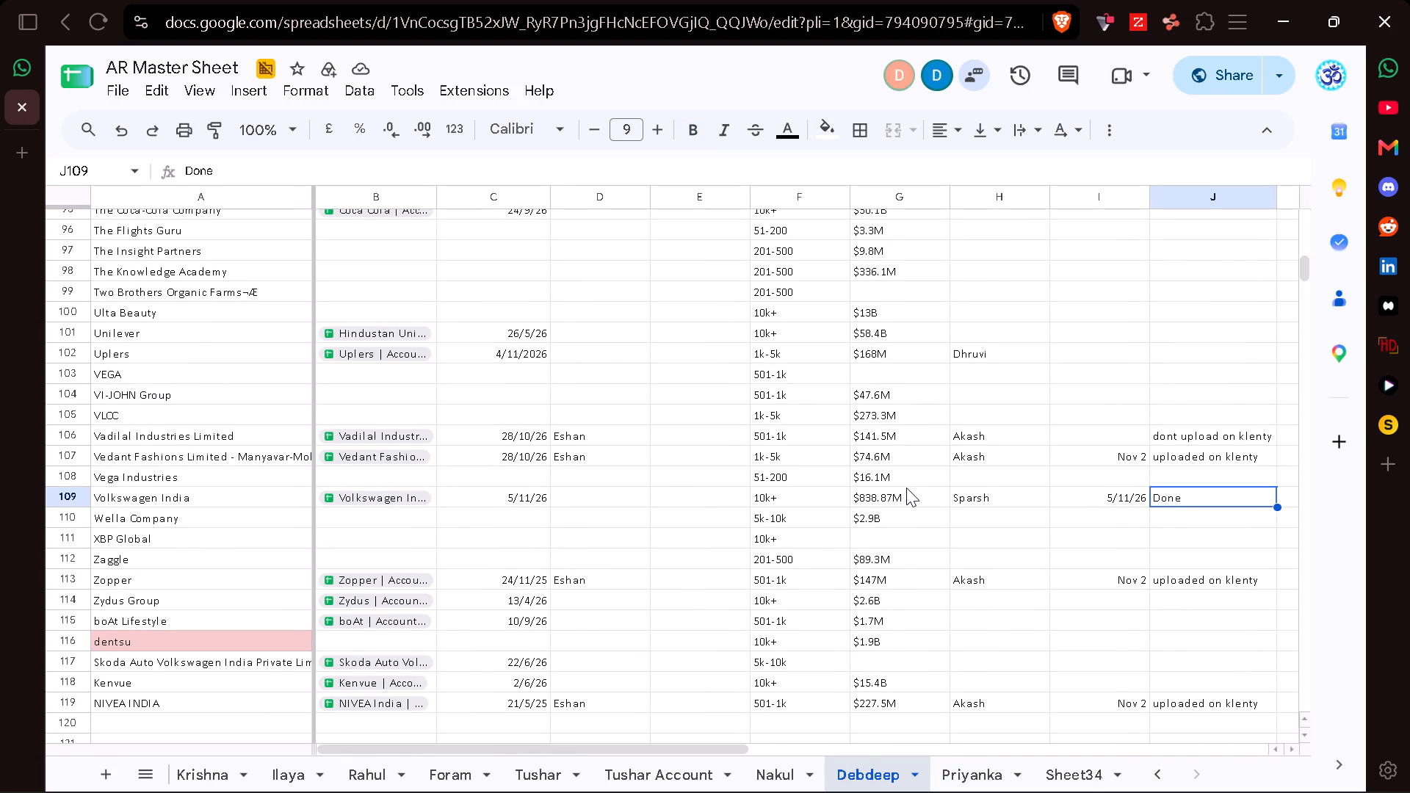
pyautogui.scroll(-1, 906, 488)
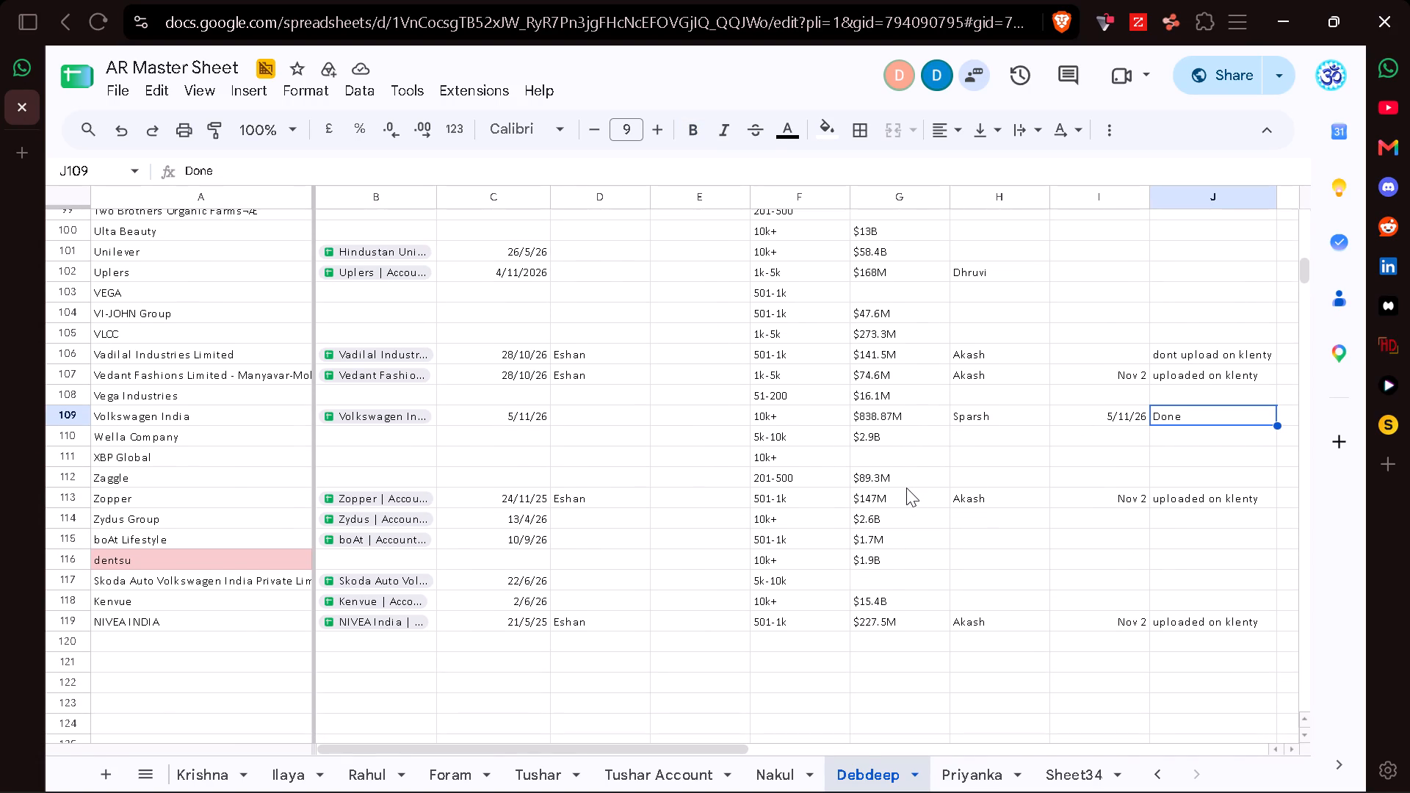
pyautogui.scroll(-2, 906, 488)
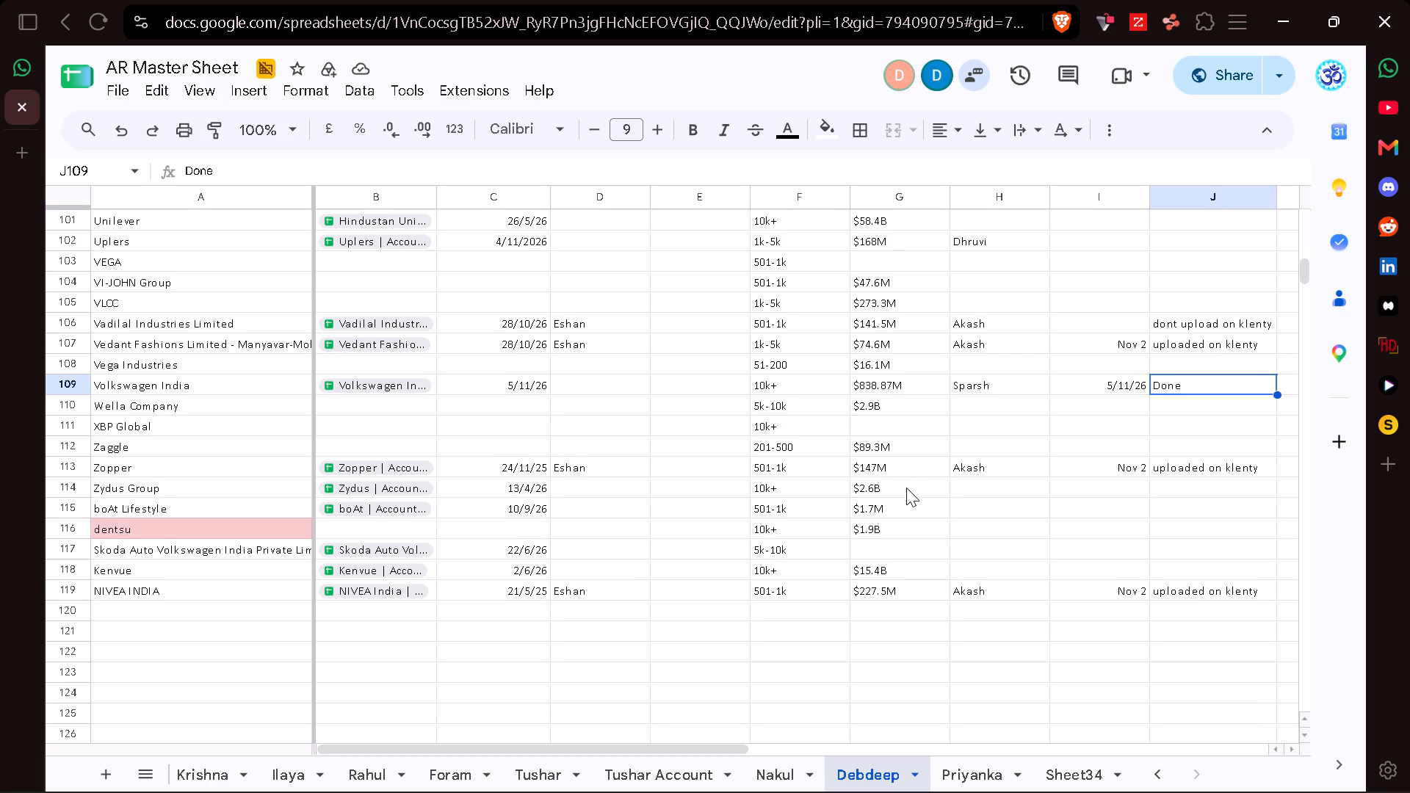